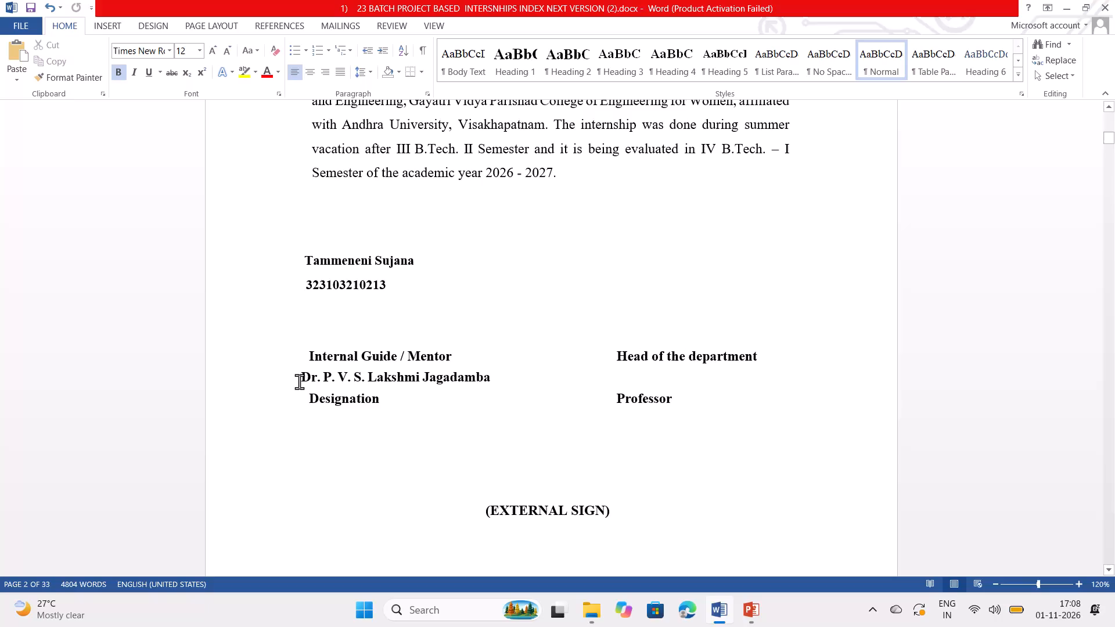
Paste the mentor's name under Internal Guide / Mentor on the certificate page and space the department head's name over to its own column.
{"action": "key", "text": "ctrl+v"}
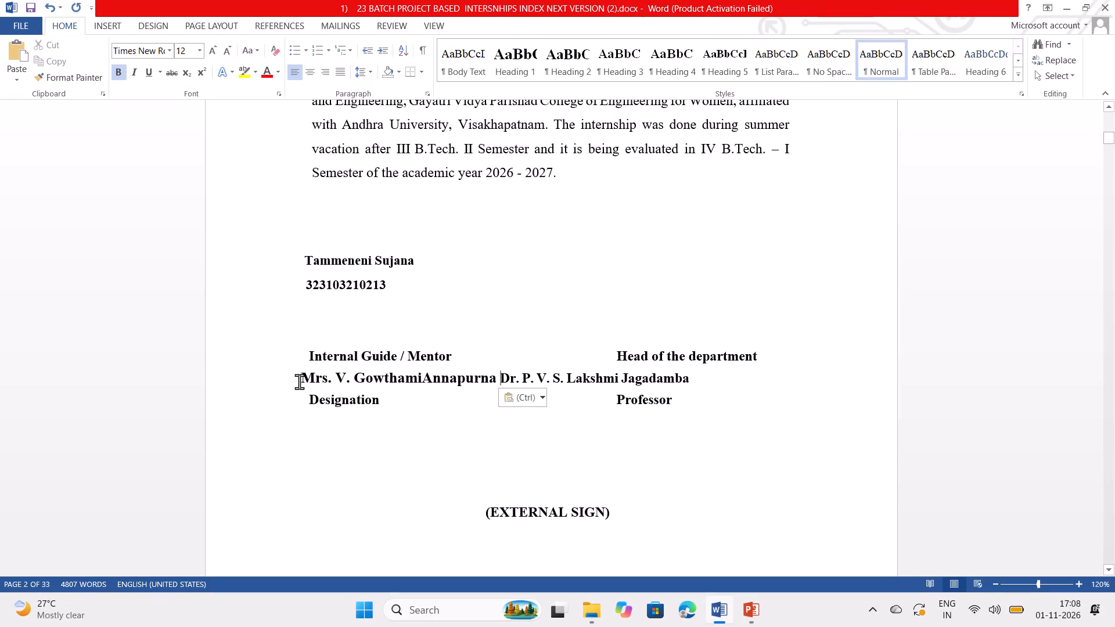
{"action": "key", "text": "space"}
{"action": "key", "text": "space"}
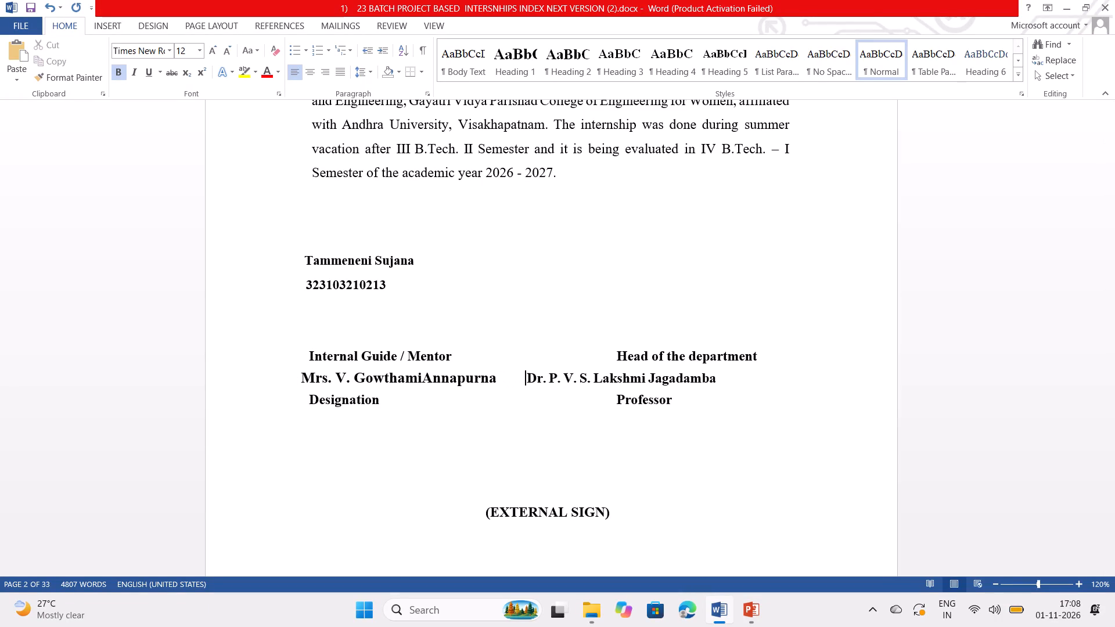
{"action": "key", "text": "space"}
{"action": "key", "text": "space"}
{"action": "key", "text": "space"}
{"action": "key", "text": "space"}
{"action": "key", "text": "space"}
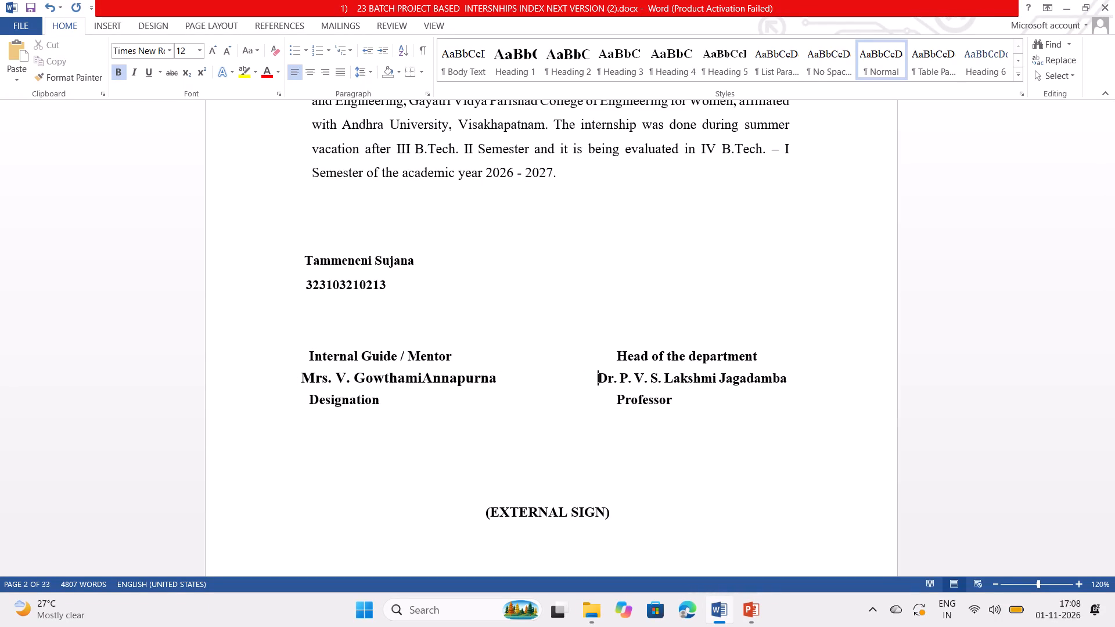
{"action": "key", "text": "space"}
{"action": "key", "text": "space"}
{"action": "key", "text": "space"}
{"action": "key", "text": "space"}
{"action": "key", "text": "space"}
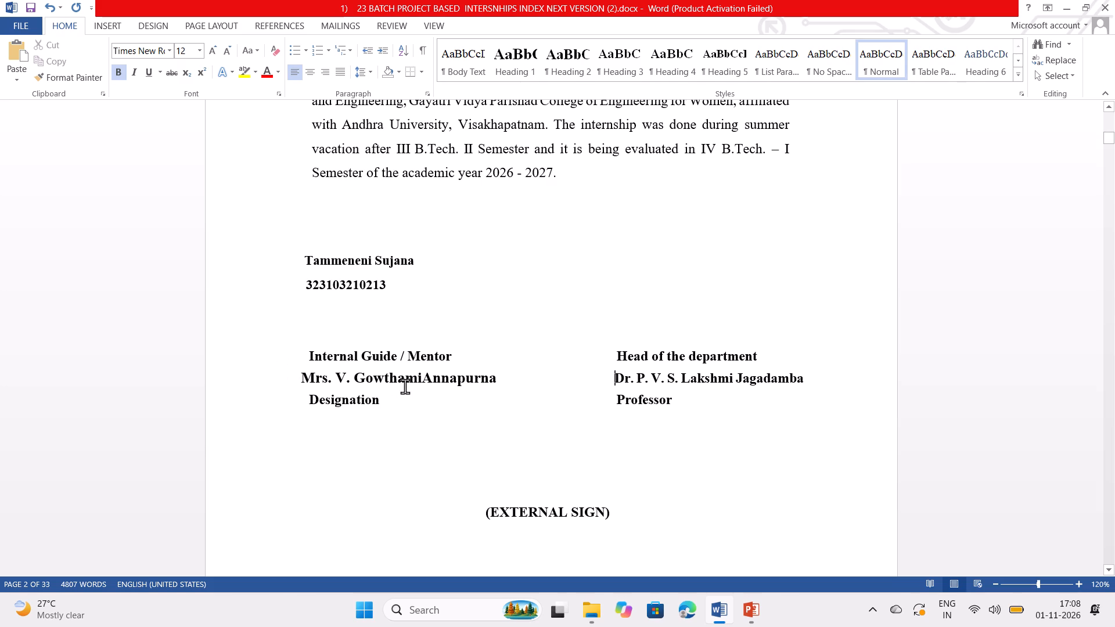
Put two spaces between the mentor's first and last names and pull the department head's name back under its heading.
{"action": "left_click", "coordinate": [422, 377]}
{"action": "key", "text": "space"}
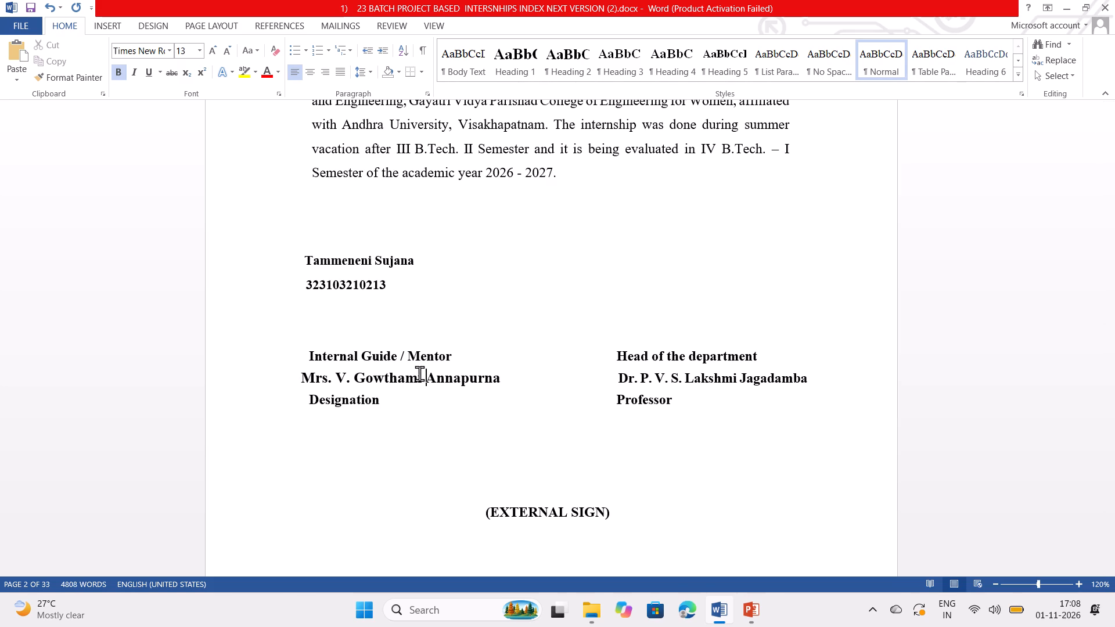
{"action": "key", "text": "space"}
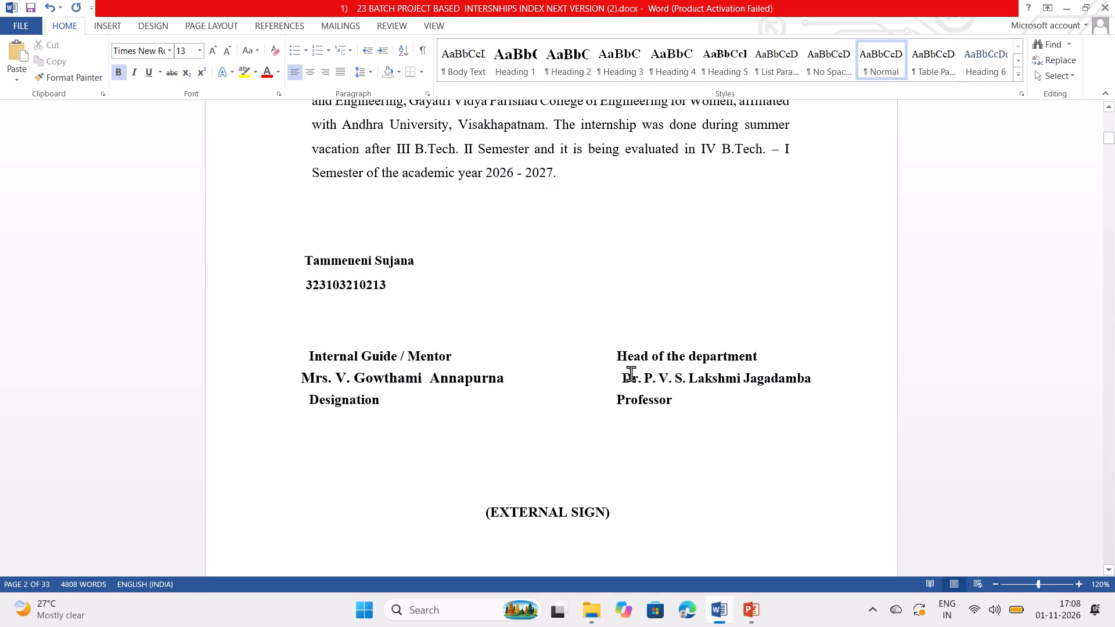
{"action": "left_click", "coordinate": [621, 379]}
{"action": "key", "text": "BackSpace"}
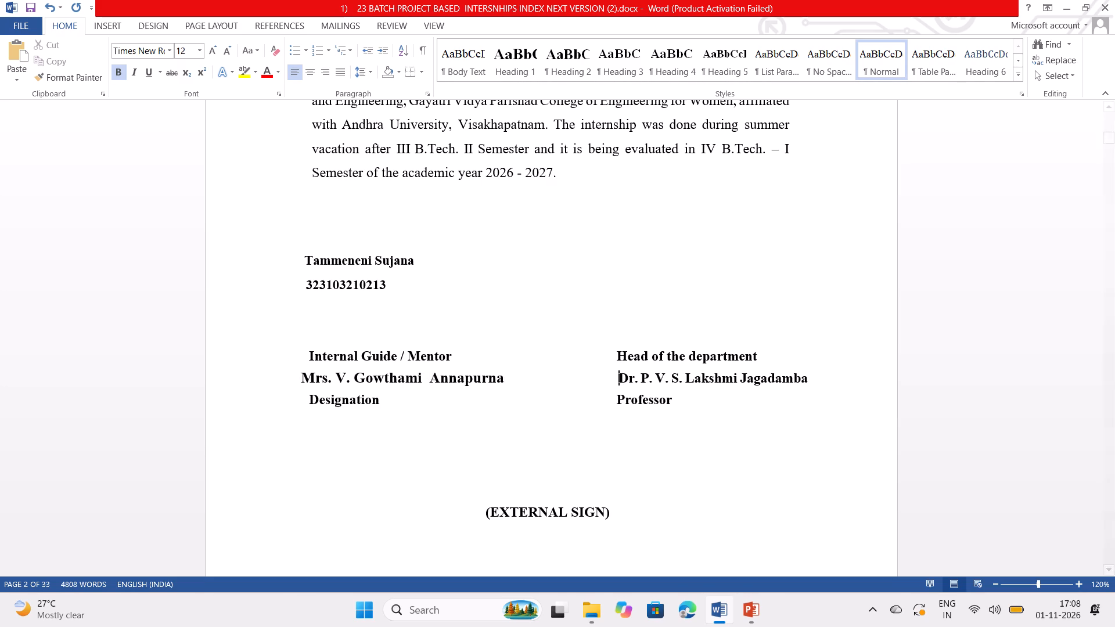
{"action": "key", "text": "BackSpace"}
{"action": "key", "text": "BackSpace"}
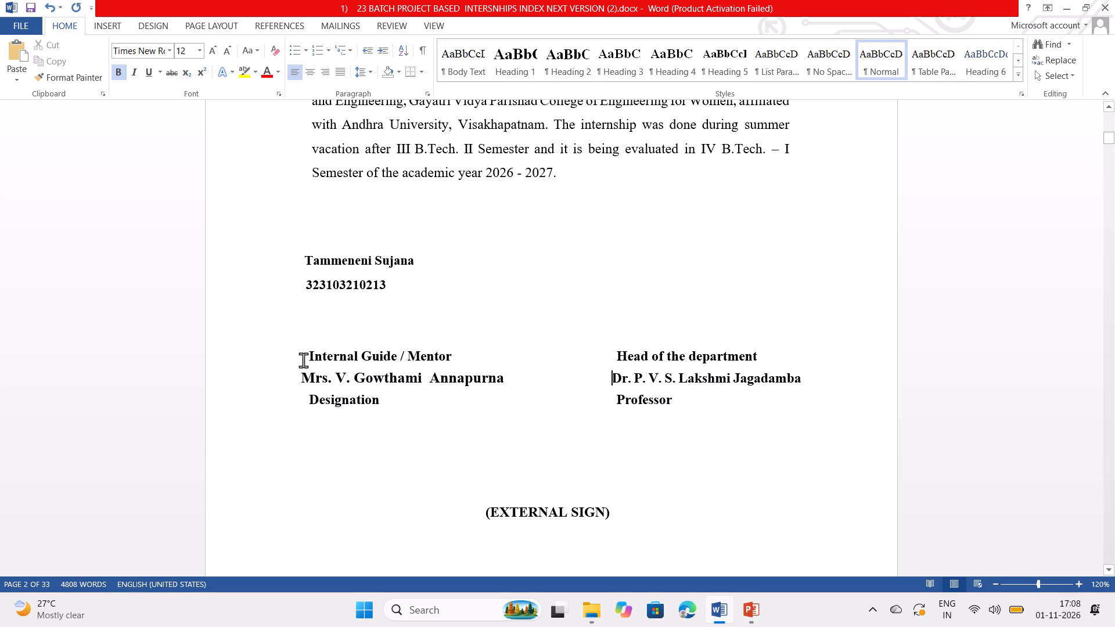
Remove the extra leading spaces from the Internal Guide / Mentor and Designation rows and align the department head's name with its column.
{"action": "left_click", "coordinate": [308, 357]}
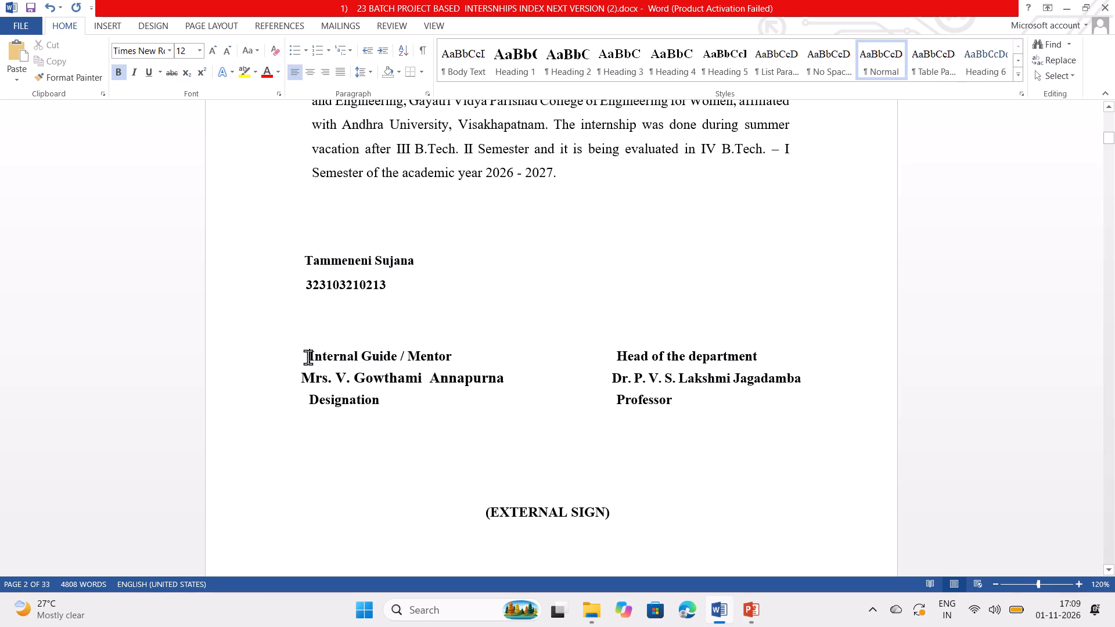
{"action": "key", "text": "BackSpace"}
{"action": "key", "text": "BackSpace"}
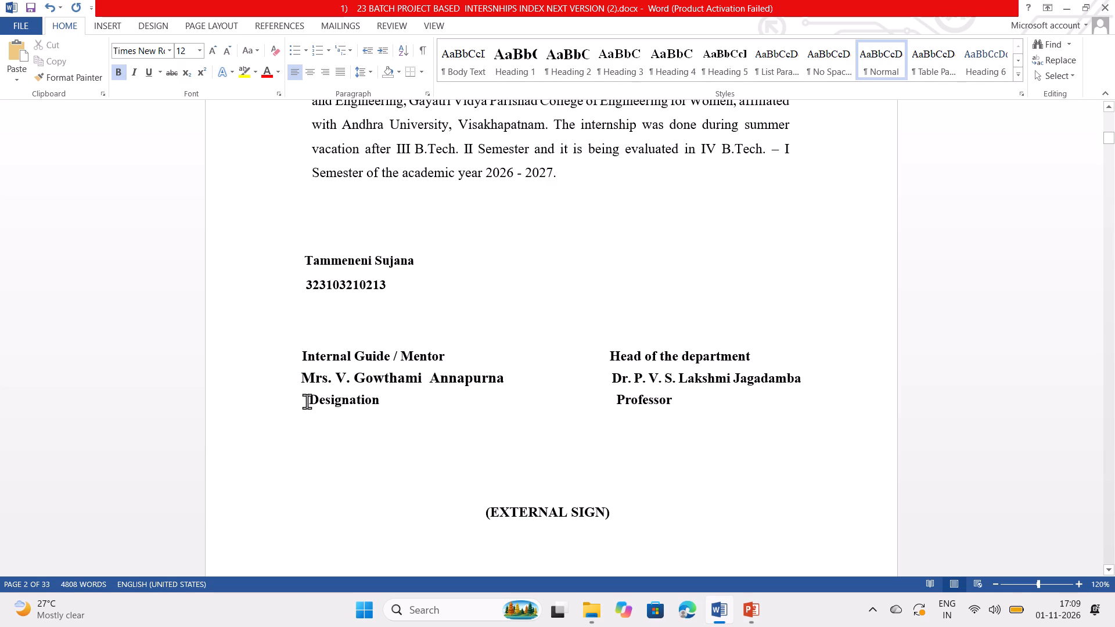
{"action": "left_click", "coordinate": [289, 361]}
{"action": "left_click", "coordinate": [321, 442]}
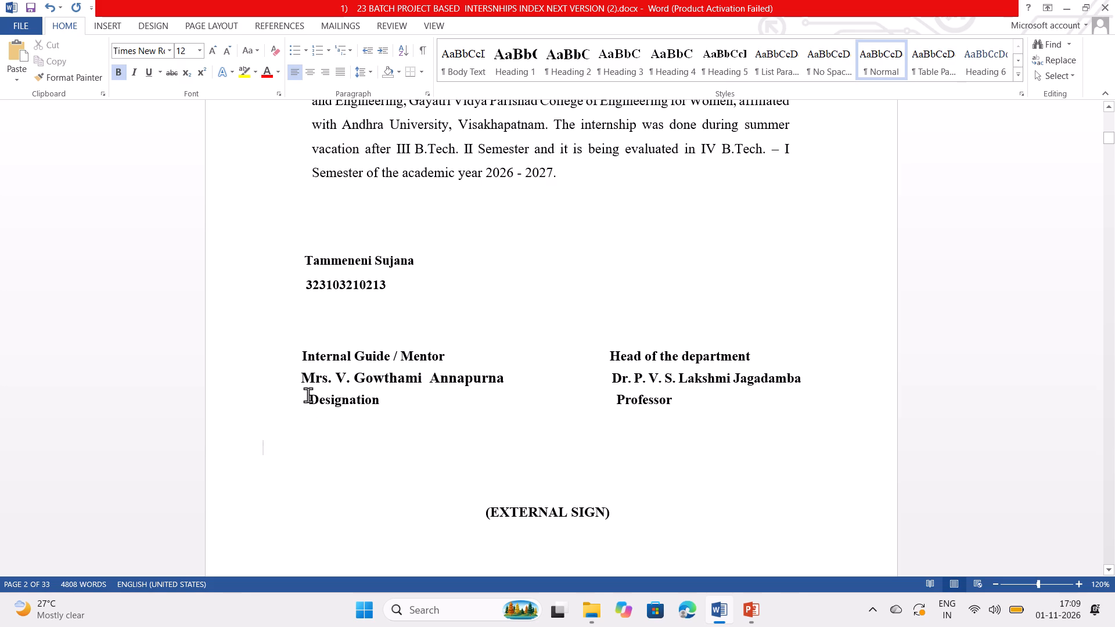
{"action": "left_click", "coordinate": [308, 395]}
{"action": "key", "text": "BackSpace"}
{"action": "key", "text": "BackSpace"}
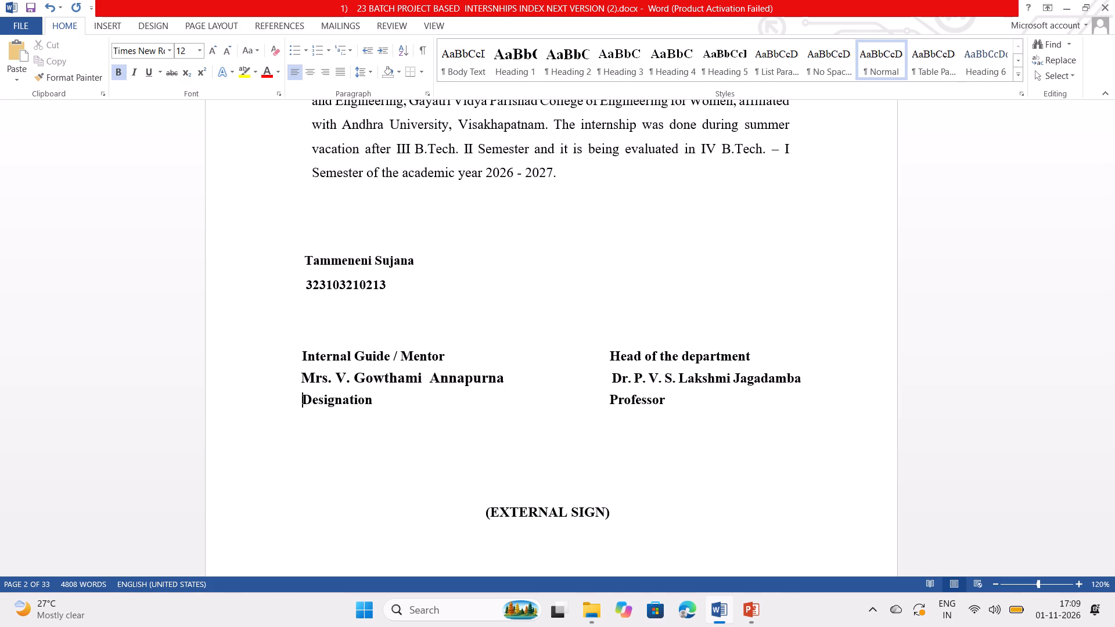
{"action": "key", "text": "BackSpace"}
{"action": "key", "text": "space"}
{"action": "left_click", "coordinate": [616, 377]}
{"action": "key", "text": "BackSpace"}
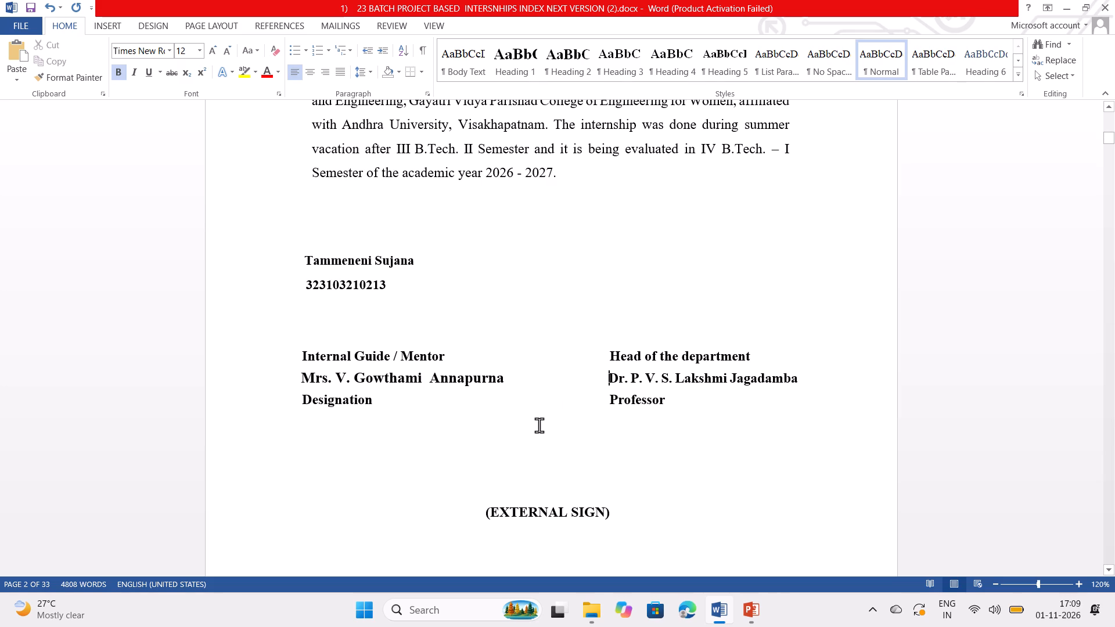
{"action": "left_click", "coordinate": [539, 425]}
Review the cover page and the certificate page for the guide's name and designation entries.
{"action": "scroll", "coordinate": [539, 425], "scroll_direction": "up", "scroll_amount": 3}
{"action": "scroll", "coordinate": [539, 425], "scroll_direction": "down", "scroll_amount": 1}
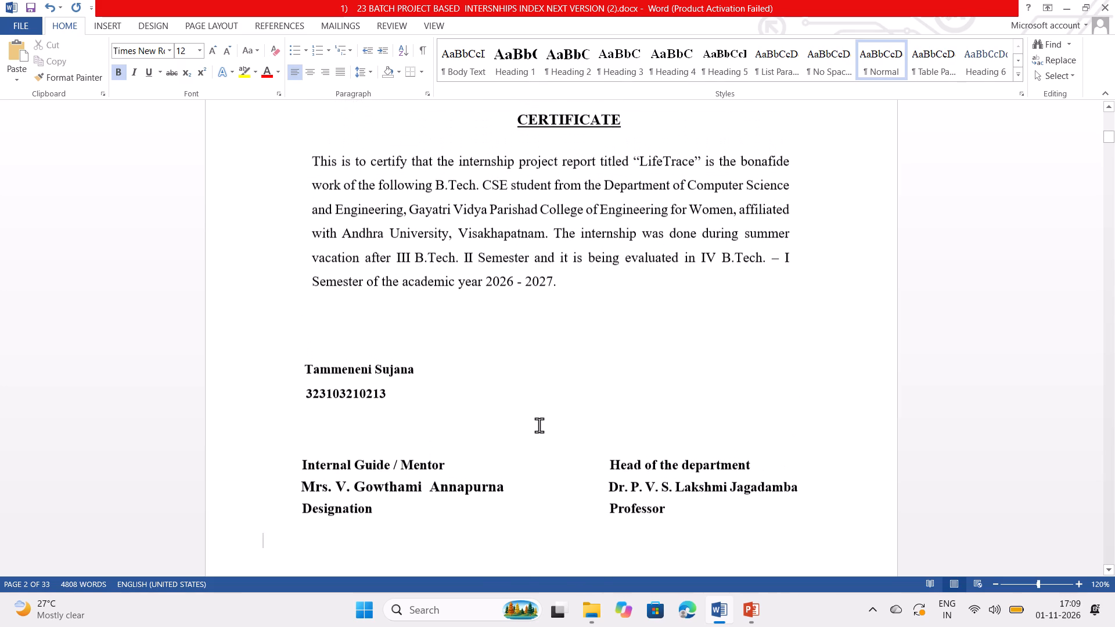
{"action": "scroll", "coordinate": [539, 425], "scroll_direction": "up", "scroll_amount": 20}
{"action": "scroll", "coordinate": [539, 425], "scroll_direction": "down", "scroll_amount": 1}
{"action": "scroll", "coordinate": [539, 425], "scroll_direction": "up", "scroll_amount": 6}
{"action": "scroll", "coordinate": [539, 425], "scroll_direction": "down", "scroll_amount": 1}
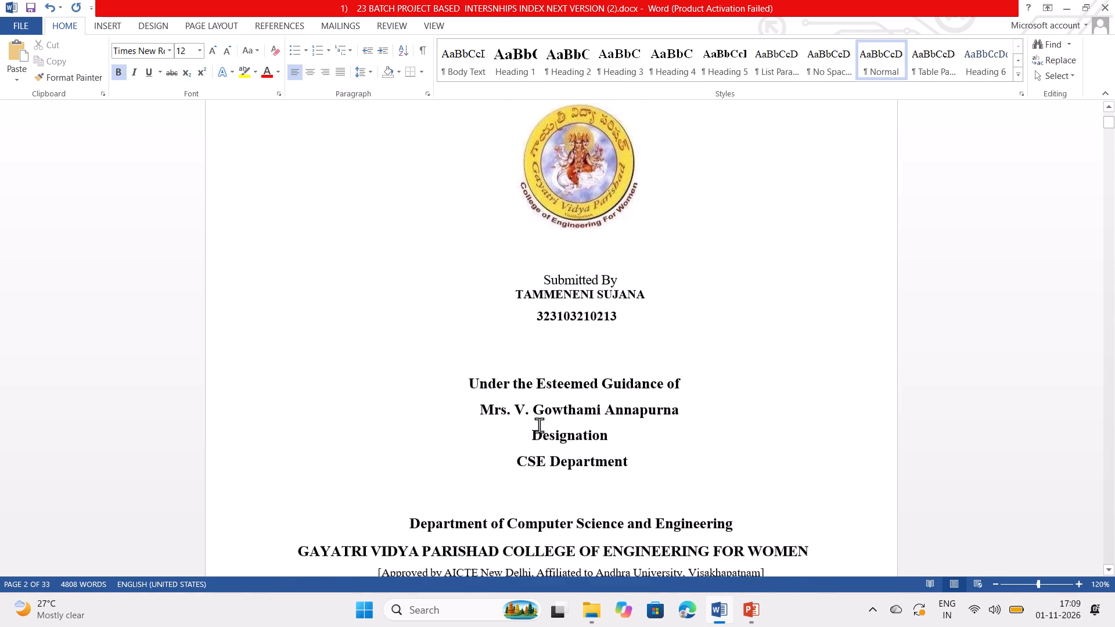
{"action": "scroll", "coordinate": [539, 425], "scroll_direction": "down", "scroll_amount": 3}
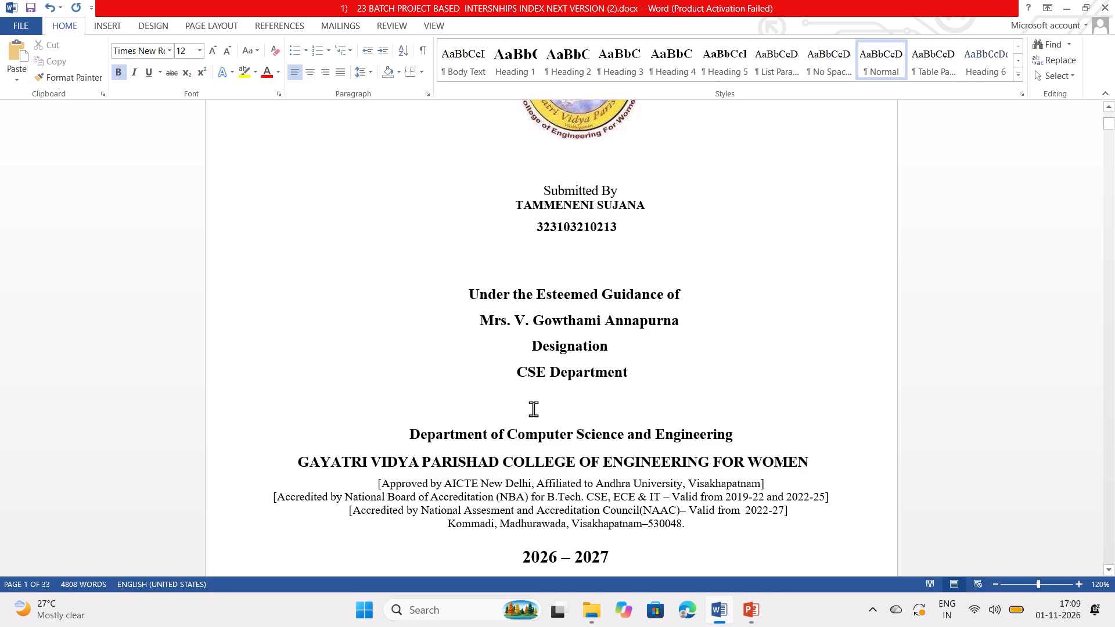
{"action": "scroll", "coordinate": [528, 395], "scroll_direction": "down", "scroll_amount": 1}
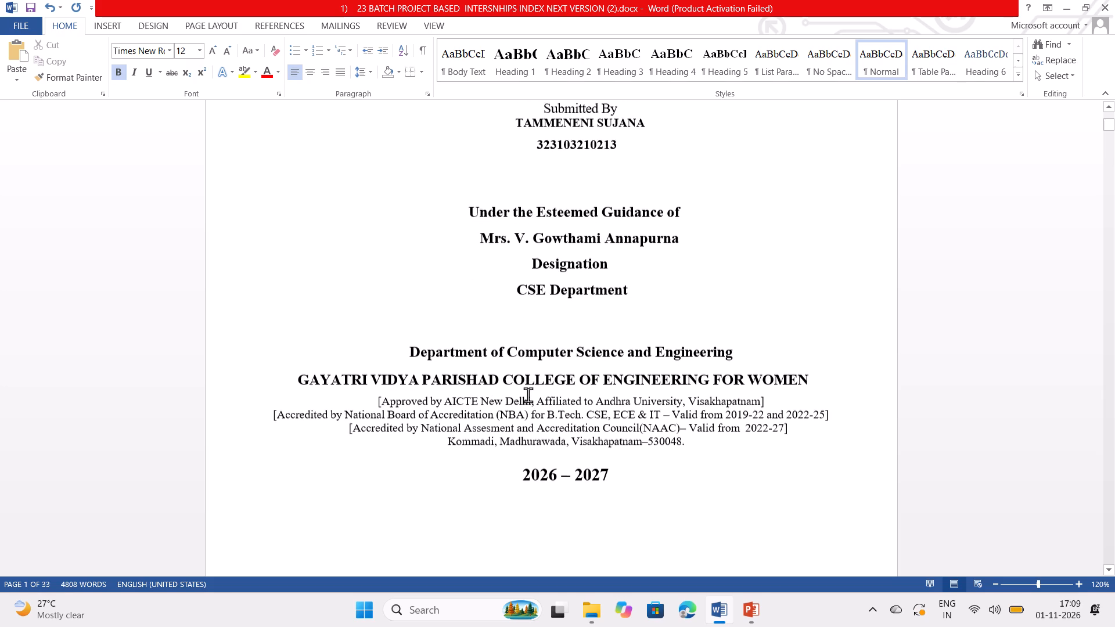
{"action": "scroll", "coordinate": [528, 395], "scroll_direction": "down", "scroll_amount": 1}
{"action": "scroll", "coordinate": [528, 395], "scroll_direction": "up", "scroll_amount": 1}
{"action": "scroll", "coordinate": [528, 395], "scroll_direction": "down", "scroll_amount": 11}
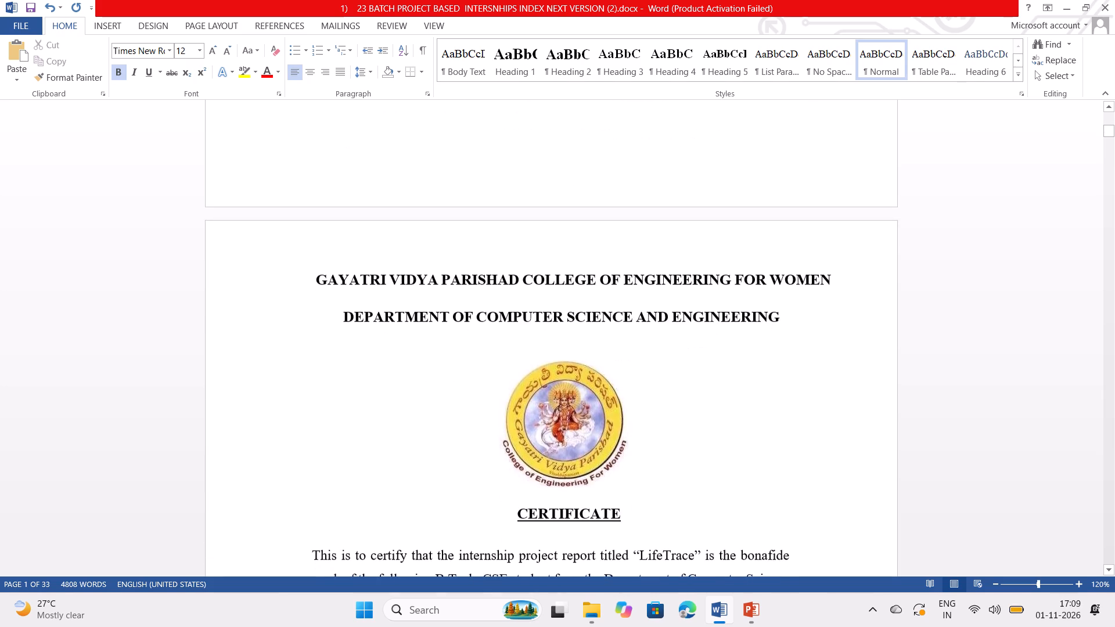
{"action": "scroll", "coordinate": [528, 395], "scroll_direction": "down", "scroll_amount": 5}
{"action": "scroll", "coordinate": [528, 395], "scroll_direction": "down", "scroll_amount": 18}
{"action": "scroll", "coordinate": [528, 395], "scroll_direction": "up", "scroll_amount": 8}
{"action": "scroll", "coordinate": [528, 395], "scroll_direction": "down", "scroll_amount": 1}
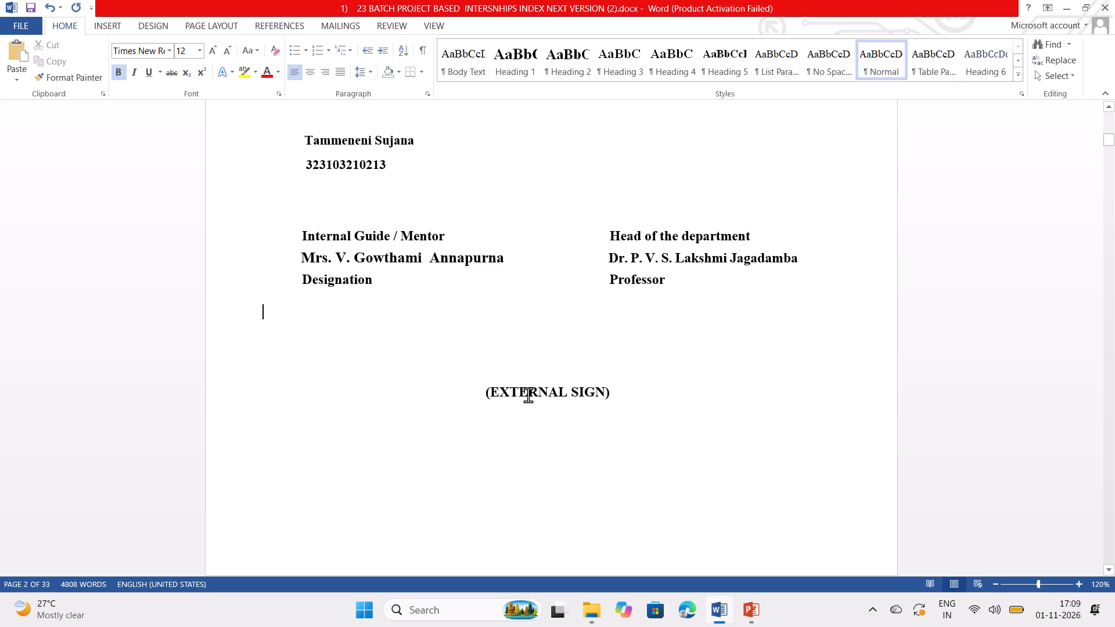
Switch to the Title.pptx presentation in PowerPoint and copy the mentor's designation, Associate Professor, from the title slide.
{"action": "left_click", "coordinate": [748, 611]}
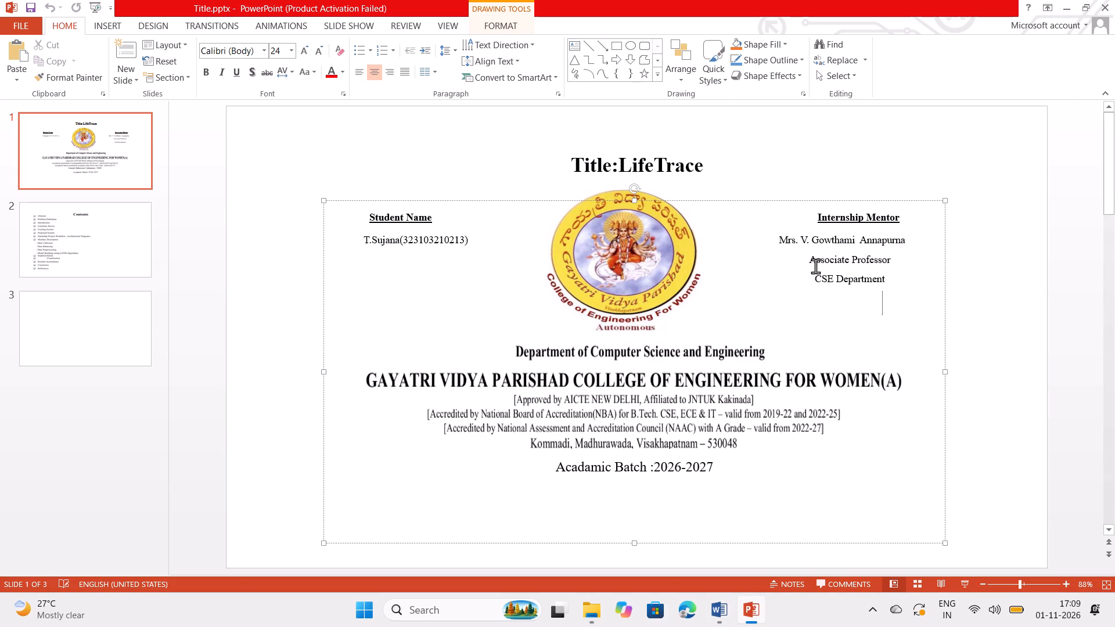
{"action": "left_click_drag", "start_coordinate": [812, 264], "coordinate": [748, 292]}
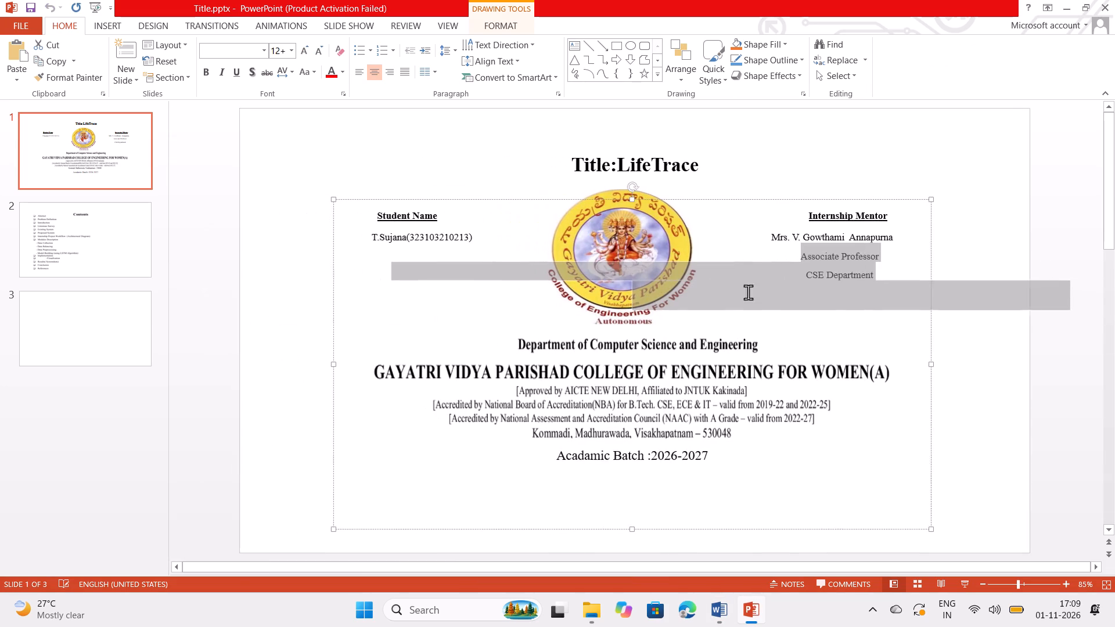
{"action": "left_click_drag", "start_coordinate": [748, 292], "coordinate": [805, 292]}
{"action": "left_click", "coordinate": [805, 292]}
{"action": "scroll", "coordinate": [867, 275], "scroll_direction": "right", "scroll_amount": 1}
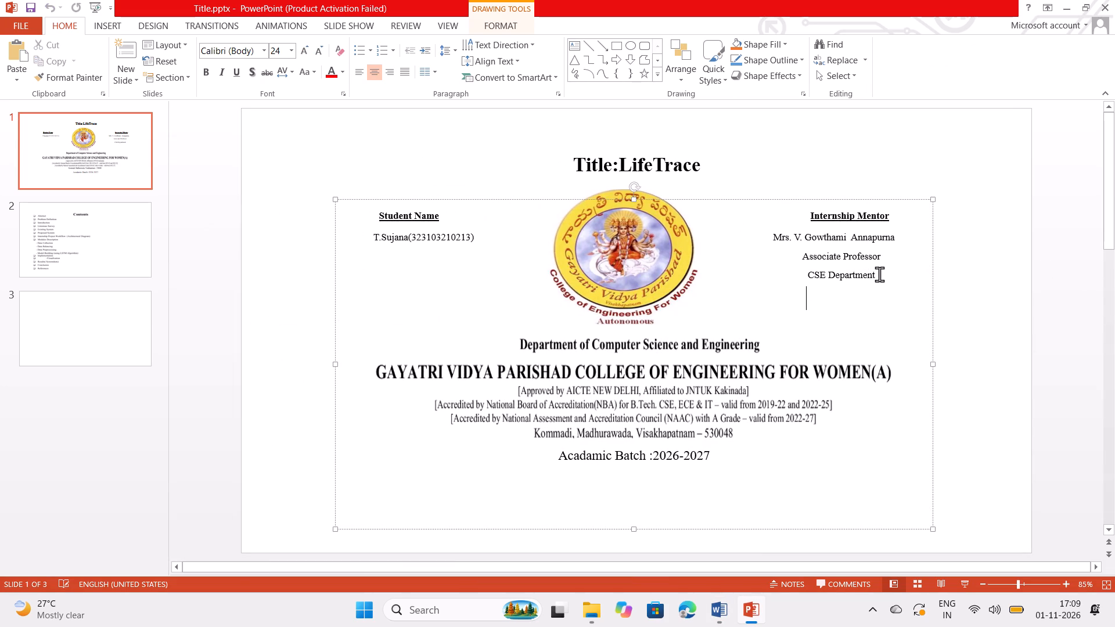
{"action": "scroll", "coordinate": [879, 274], "scroll_direction": "right", "scroll_amount": 1}
{"action": "left_click_drag", "start_coordinate": [879, 274], "coordinate": [808, 267]}
{"action": "scroll", "coordinate": [823, 265], "scroll_direction": "left", "scroll_amount": 1}
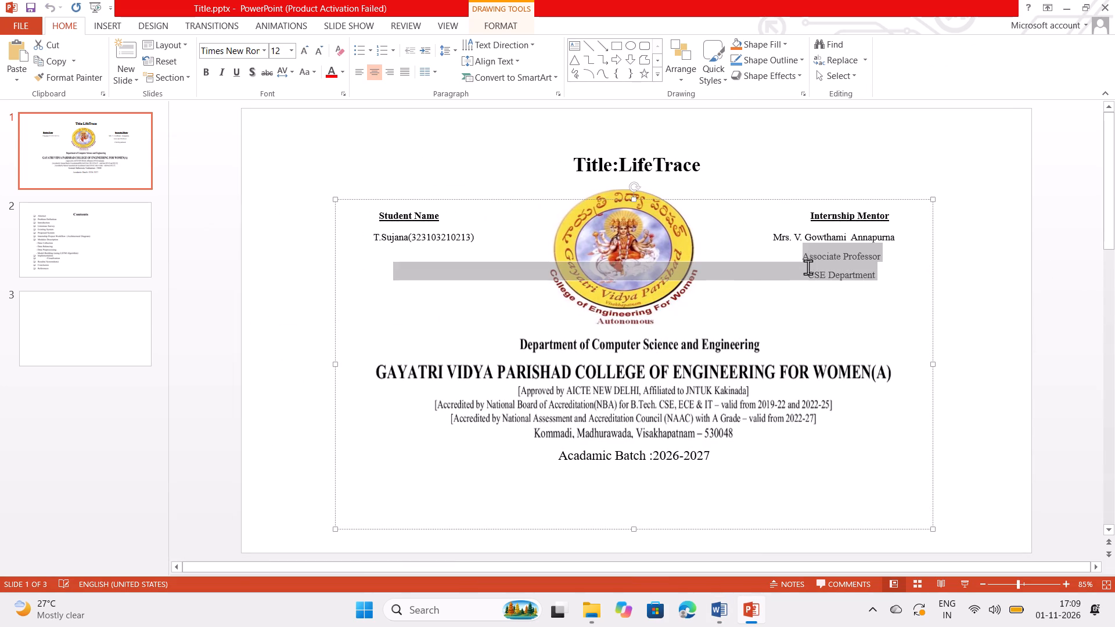
{"action": "scroll", "coordinate": [808, 267], "scroll_direction": "left", "scroll_amount": 1}
{"action": "left_click_drag", "start_coordinate": [808, 267], "coordinate": [805, 264]}
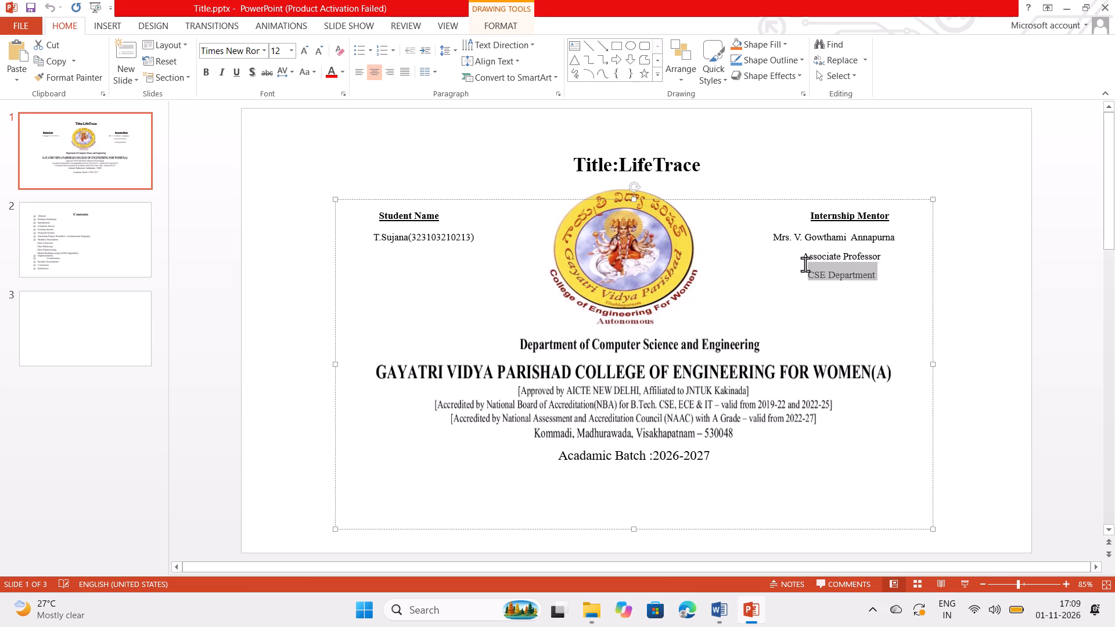
{"action": "left_click_drag", "start_coordinate": [805, 264], "coordinate": [800, 254]}
{"action": "left_click", "coordinate": [800, 254]}
{"action": "left_click_drag", "start_coordinate": [800, 254], "coordinate": [876, 253]}
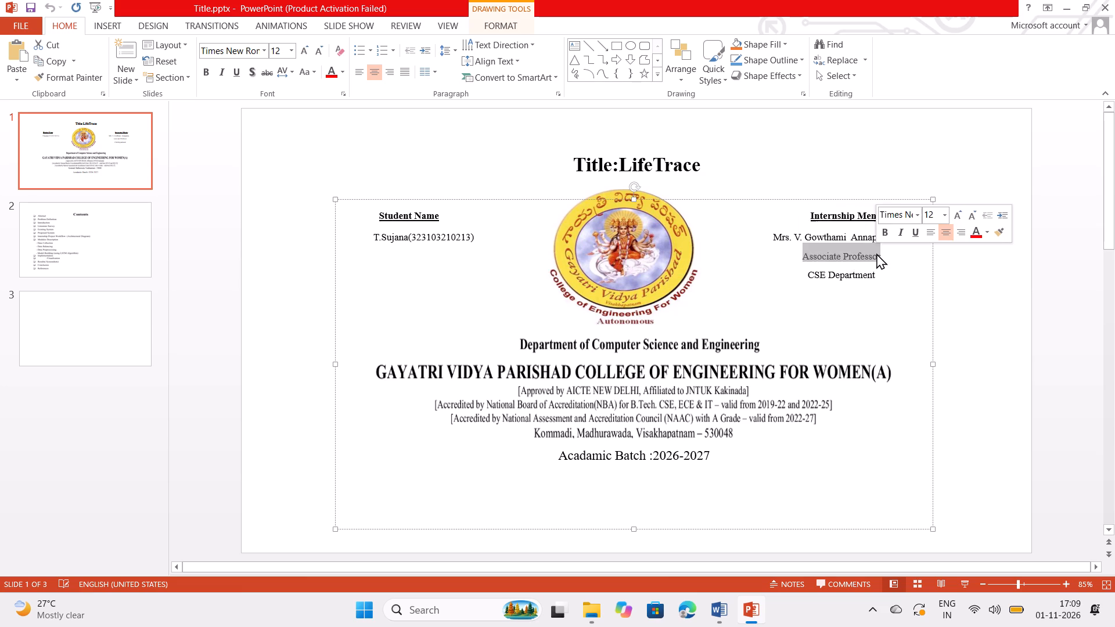
{"action": "key", "text": "ctrl+c"}
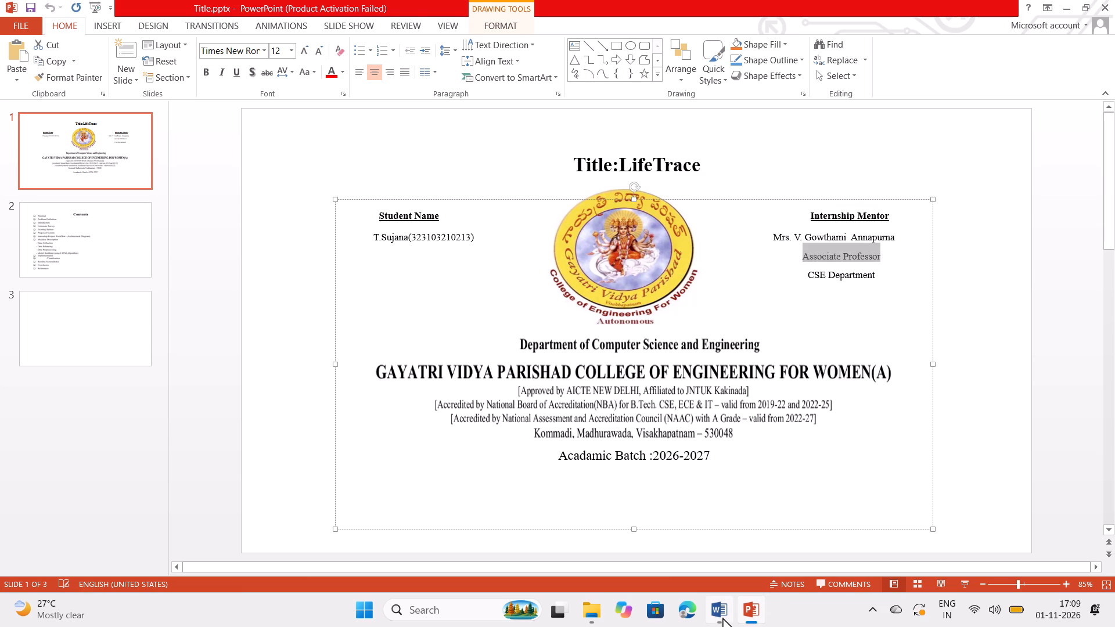
Return to the Word report and replace the Designation placeholder on the cover page with the copied Associate Professor.
{"action": "left_click", "coordinate": [722, 617]}
{"action": "scroll", "coordinate": [585, 369], "scroll_direction": "up", "scroll_amount": 3}
{"action": "scroll", "coordinate": [585, 369], "scroll_direction": "down", "scroll_amount": 1}
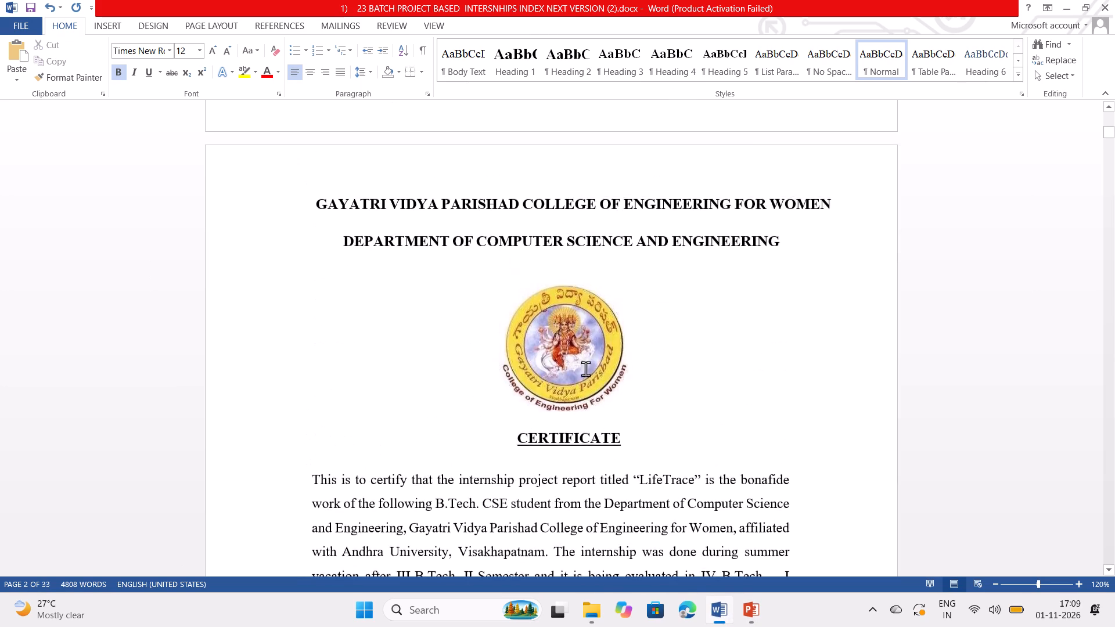
{"action": "scroll", "coordinate": [585, 369], "scroll_direction": "down", "scroll_amount": 1}
{"action": "scroll", "coordinate": [585, 369], "scroll_direction": "up", "scroll_amount": 5}
{"action": "scroll", "coordinate": [585, 369], "scroll_direction": "down", "scroll_amount": 1}
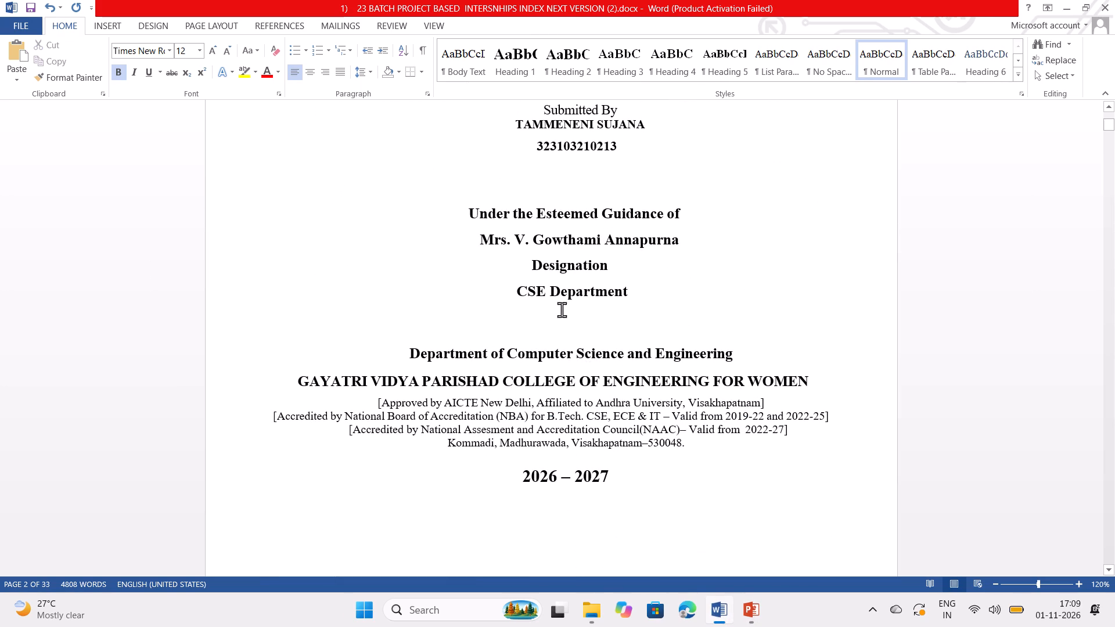
{"action": "left_click_drag", "start_coordinate": [531, 265], "coordinate": [607, 269]}
{"action": "key", "text": "BackSpace"}
{"action": "key", "text": "ctrl+v"}
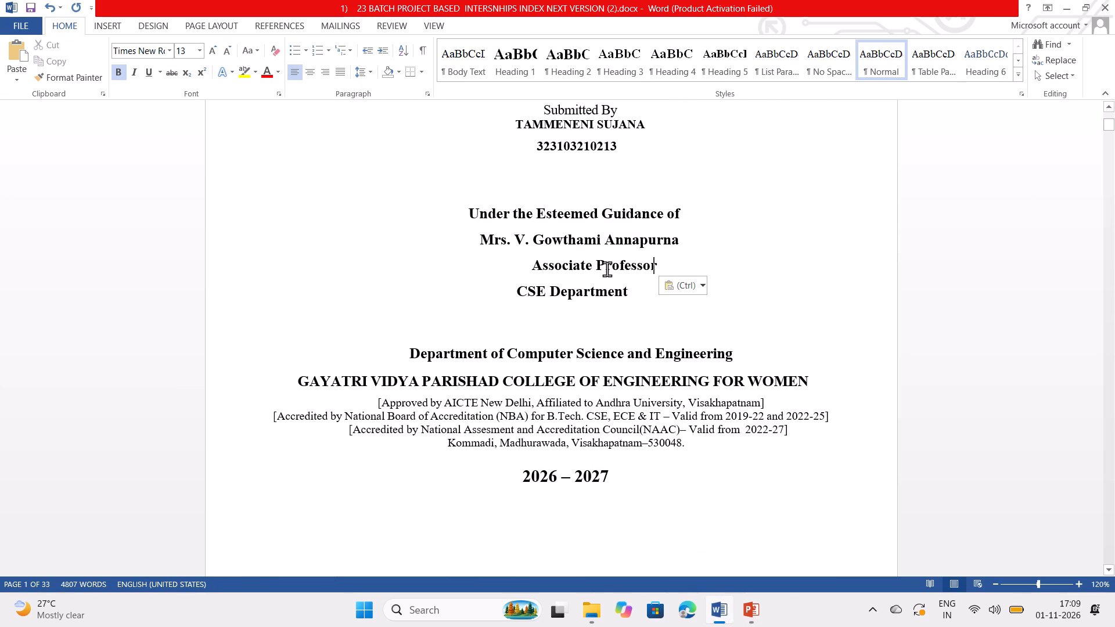
Remove five leading spaces before Associate Professor on the cover page to centre it under the mentor's name.
{"action": "left_click", "coordinate": [527, 265]}
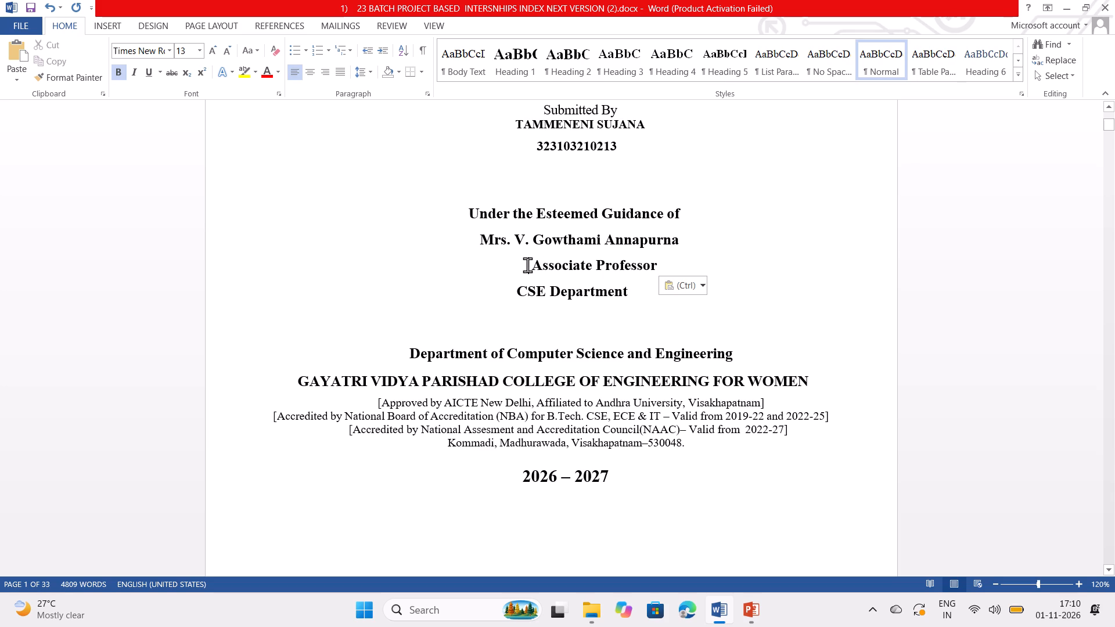
{"action": "left_click", "coordinate": [533, 266]}
{"action": "key", "text": "BackSpace"}
{"action": "key", "text": "BackSpace"}
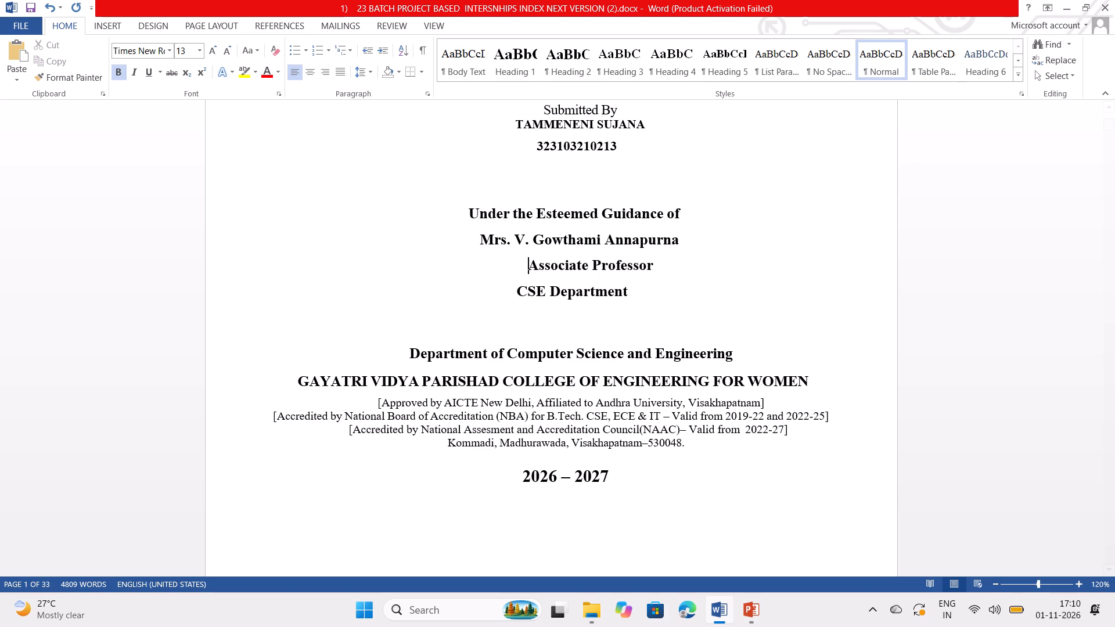
{"action": "key", "text": "BackSpace"}
{"action": "key", "text": "BackSpace"}
{"action": "key", "text": "BackSpace"}
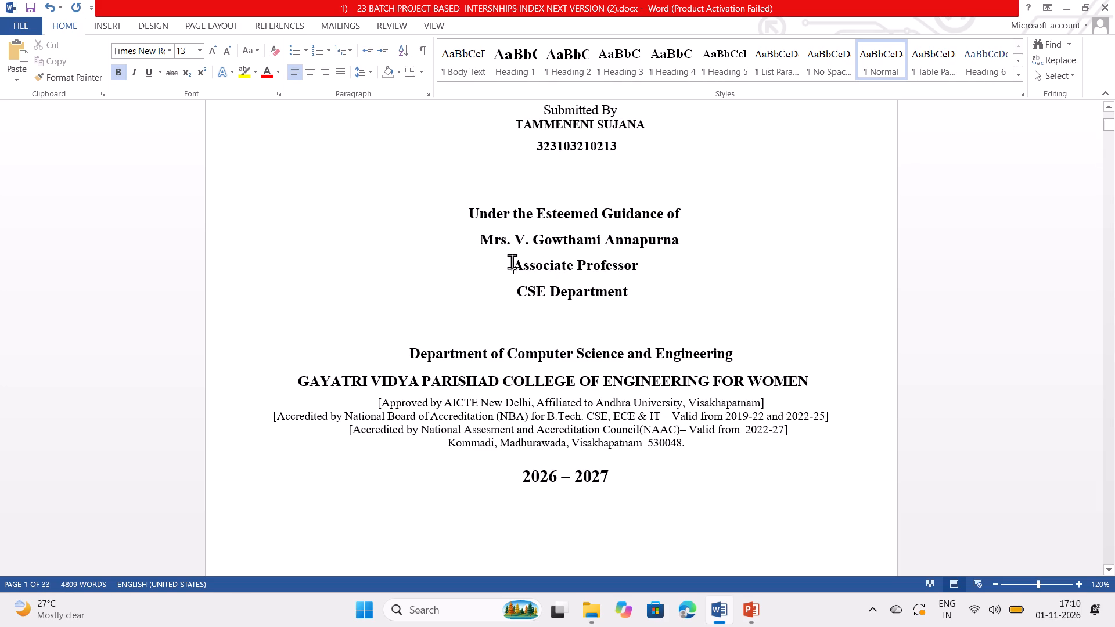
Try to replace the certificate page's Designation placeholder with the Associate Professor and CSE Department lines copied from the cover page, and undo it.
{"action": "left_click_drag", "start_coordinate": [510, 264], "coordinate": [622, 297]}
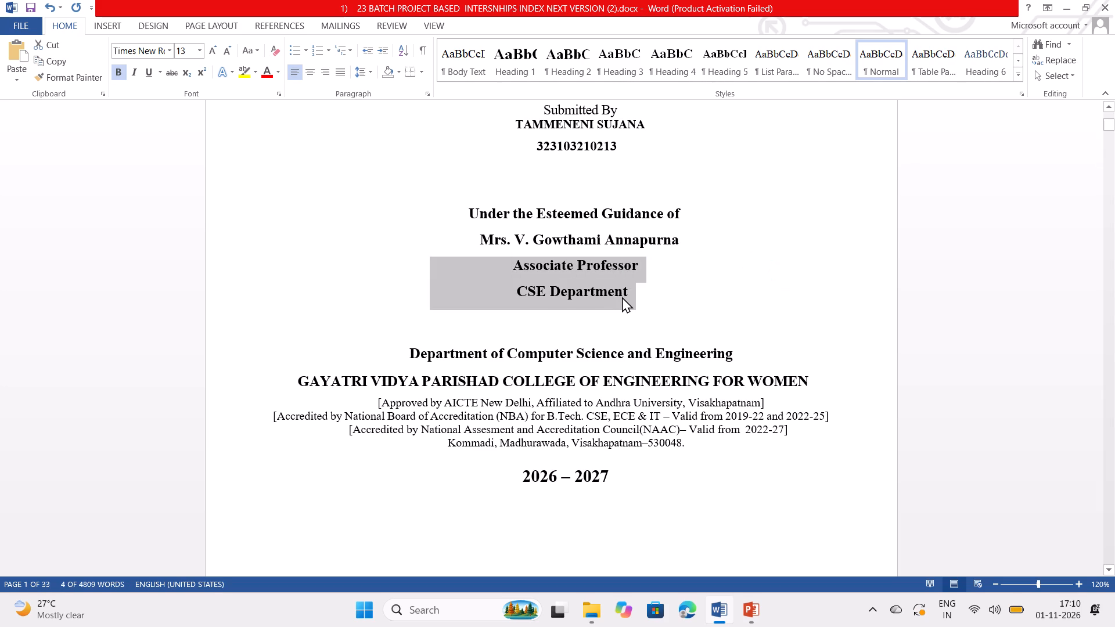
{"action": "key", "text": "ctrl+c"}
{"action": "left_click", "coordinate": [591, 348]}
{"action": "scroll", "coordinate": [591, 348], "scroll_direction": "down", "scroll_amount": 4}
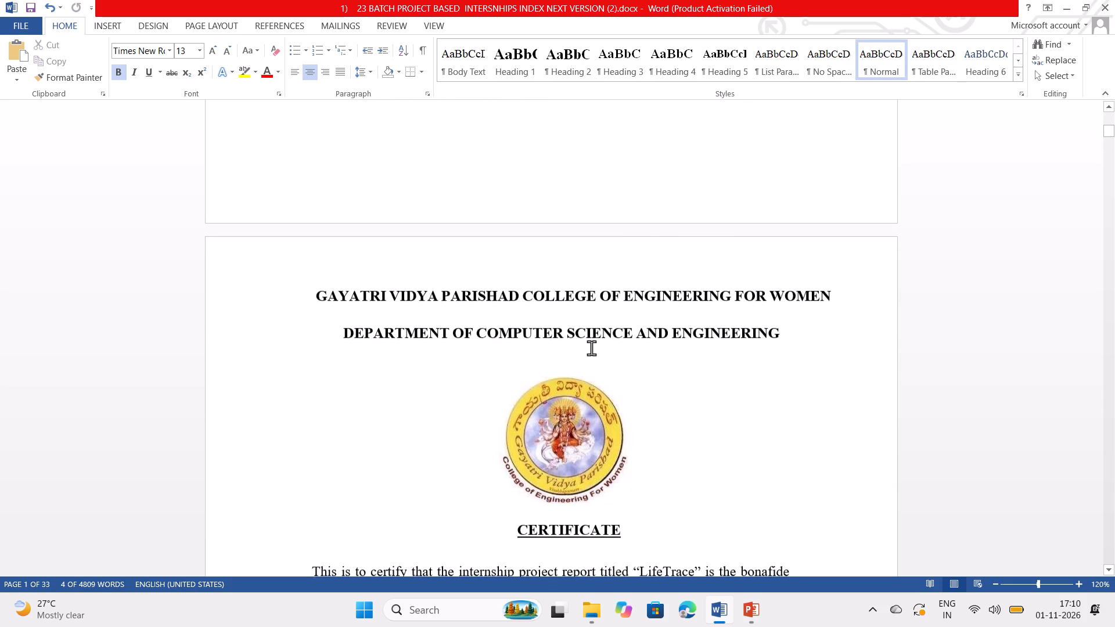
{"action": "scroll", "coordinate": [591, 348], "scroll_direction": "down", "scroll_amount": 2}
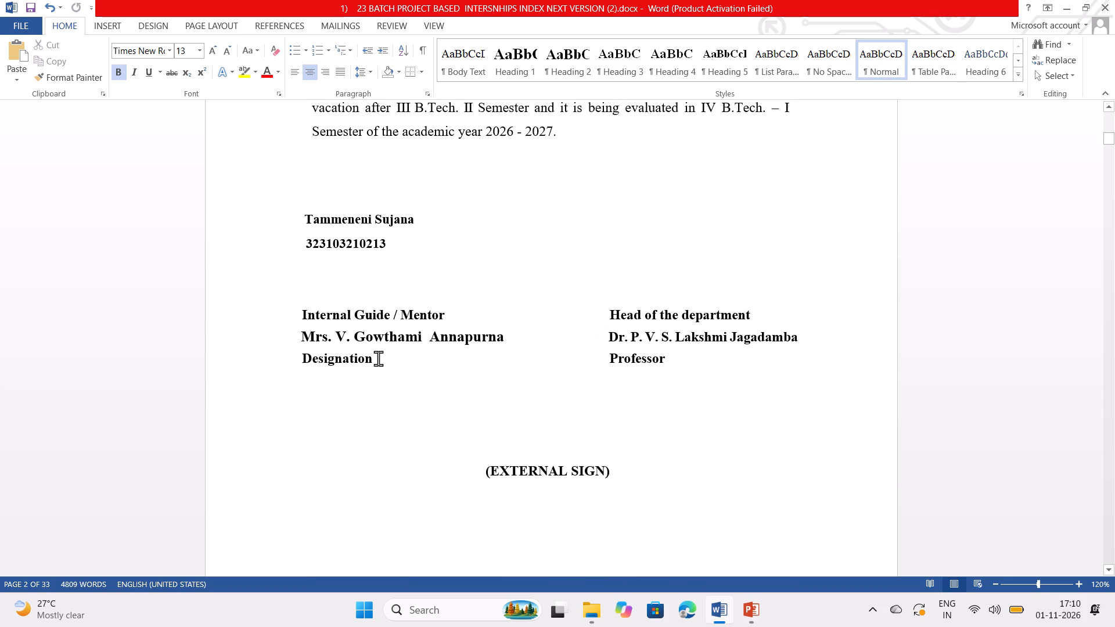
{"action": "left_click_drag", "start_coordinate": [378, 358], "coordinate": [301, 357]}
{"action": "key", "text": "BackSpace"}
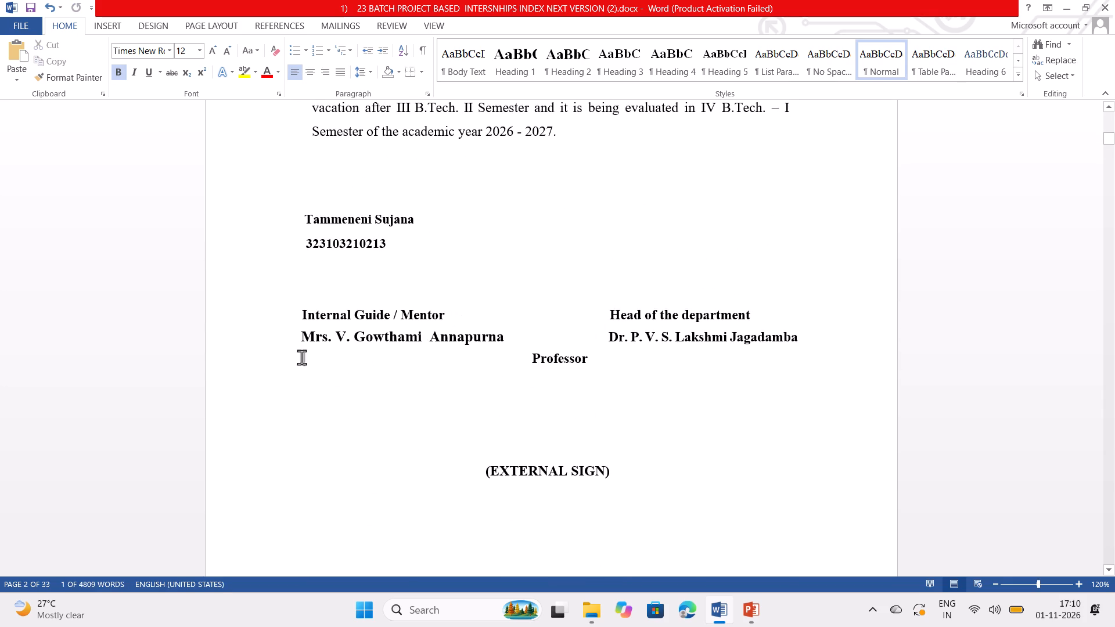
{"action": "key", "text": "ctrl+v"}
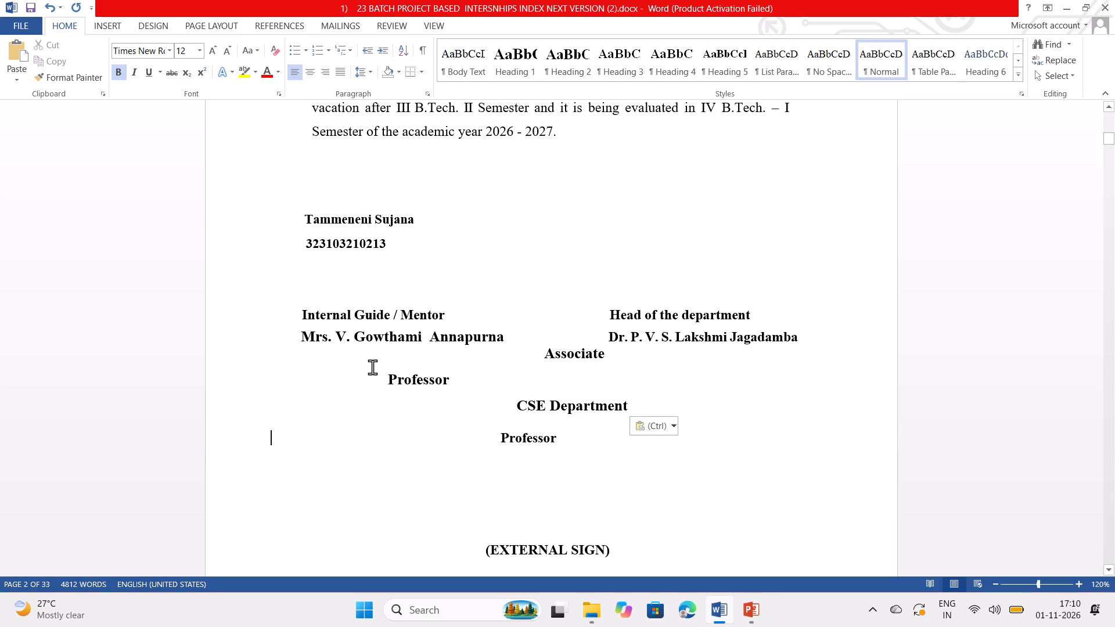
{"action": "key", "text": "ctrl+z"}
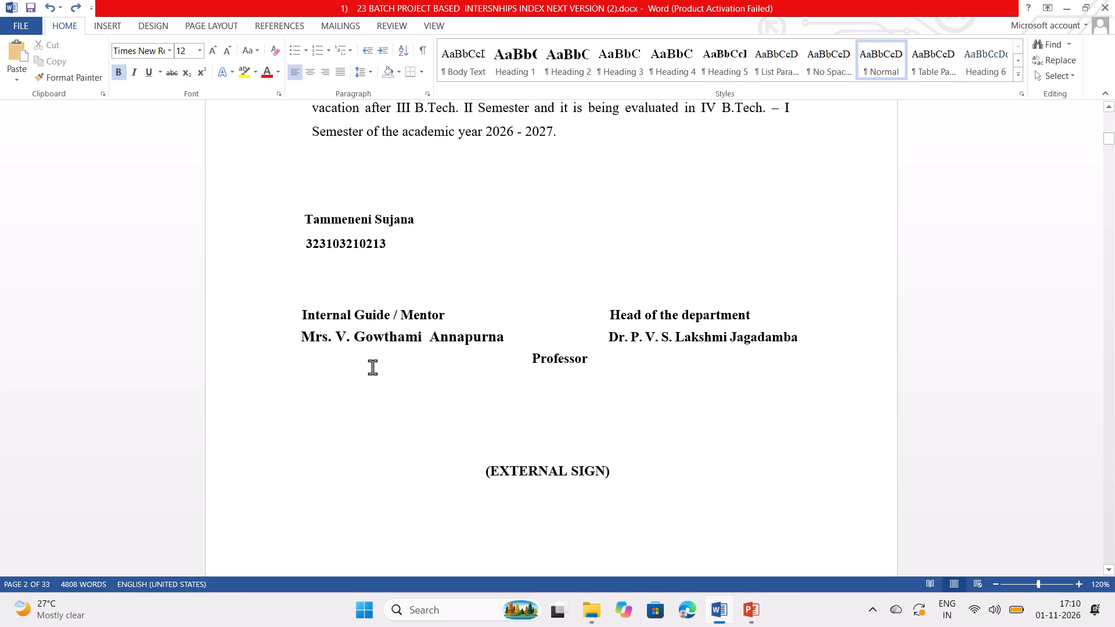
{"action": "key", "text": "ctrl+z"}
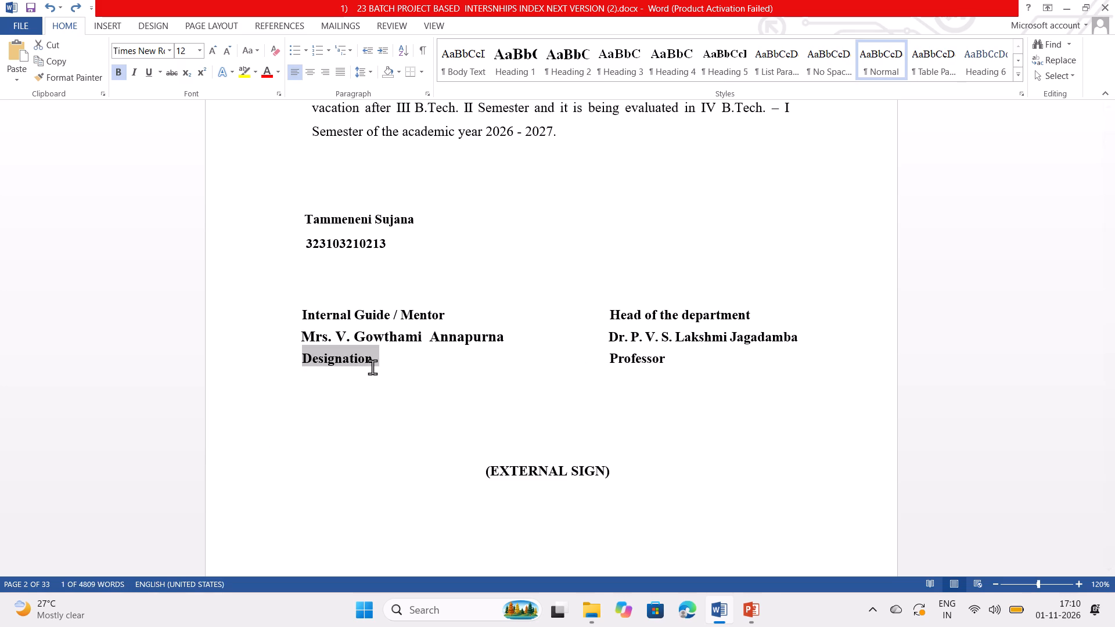
Replace the Designation placeholder under the mentor's name on the certificate page with Associate Professor.
{"action": "left_click_drag", "start_coordinate": [374, 367], "coordinate": [380, 357]}
{"action": "left_click", "coordinate": [380, 357]}
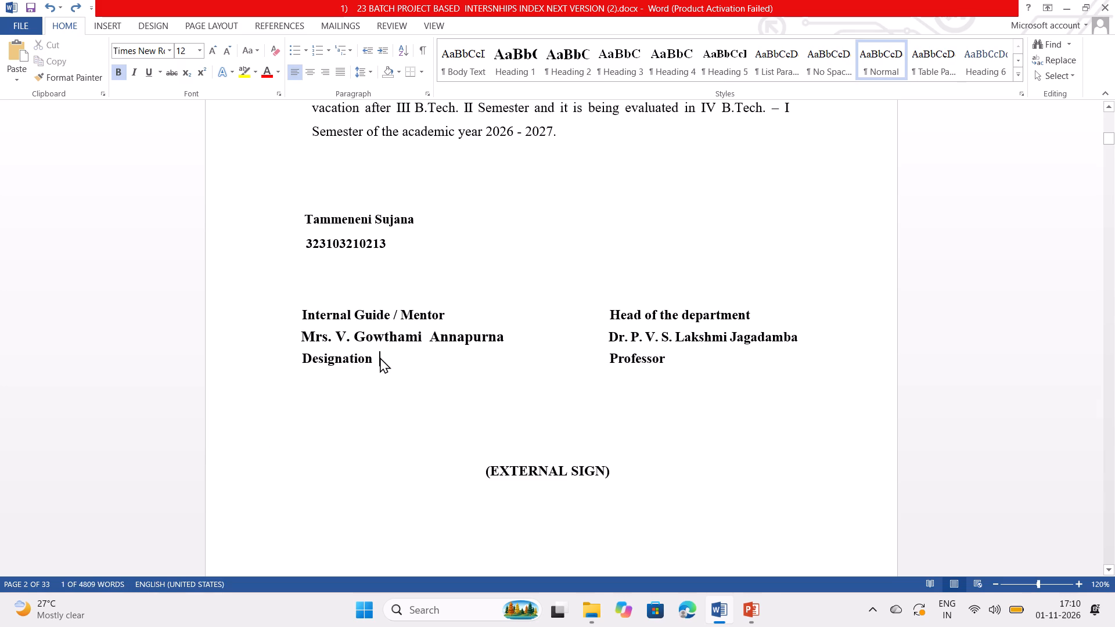
{"action": "left_click_drag", "start_coordinate": [372, 358], "coordinate": [304, 356]}
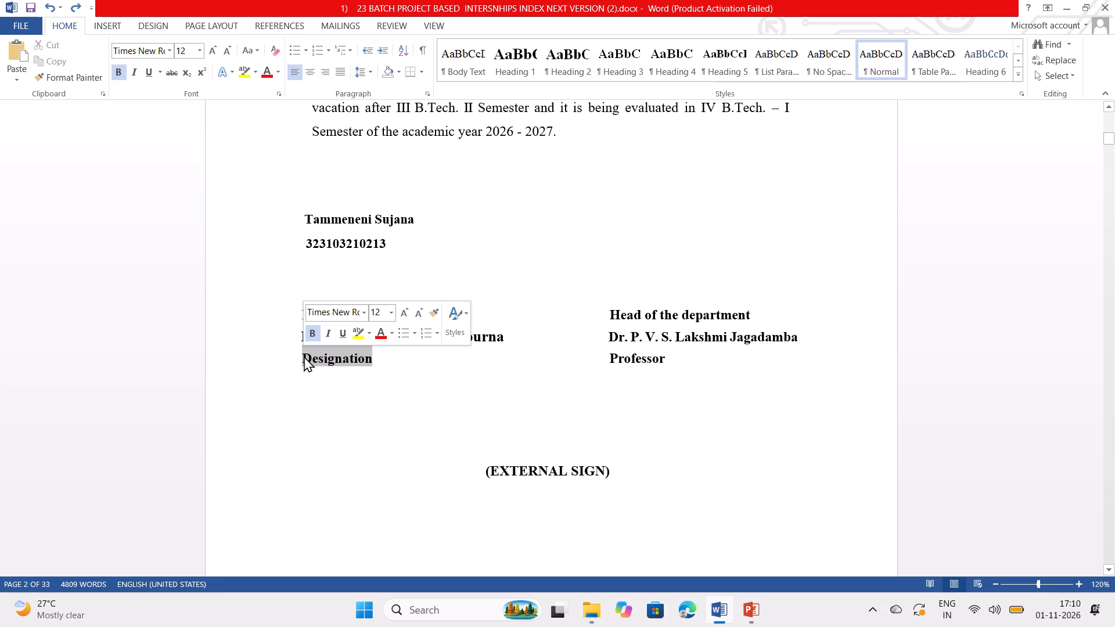
{"action": "key", "text": "BackSpace"}
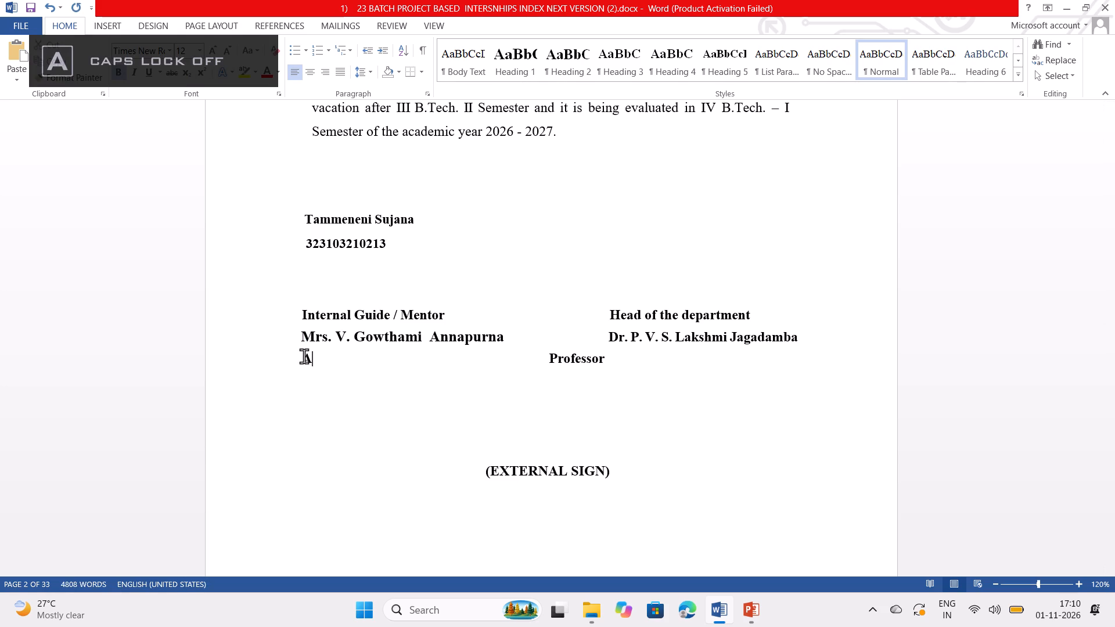
{"action": "key", "text": "s"}
{"action": "type", "text": "so"}
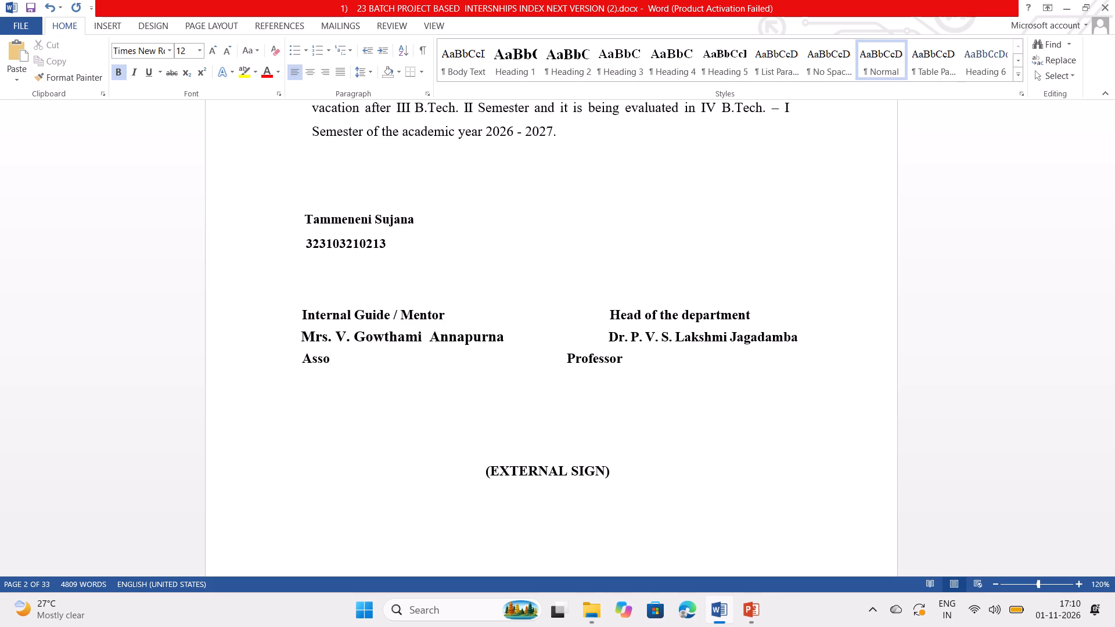
{"action": "type", "text": "ciate"}
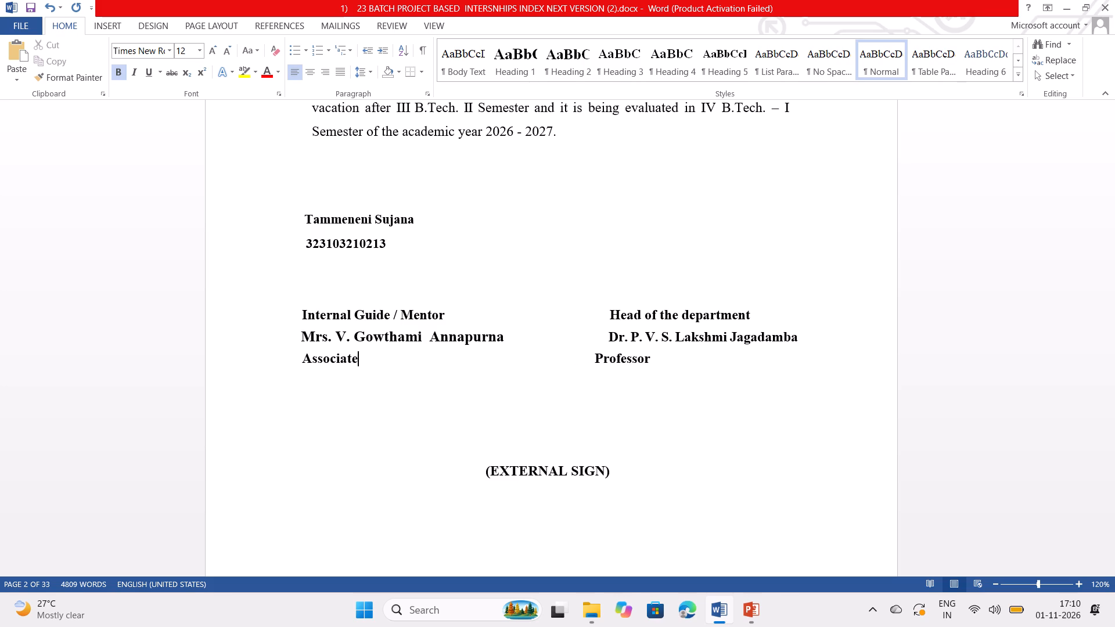
{"action": "key", "text": "space"}
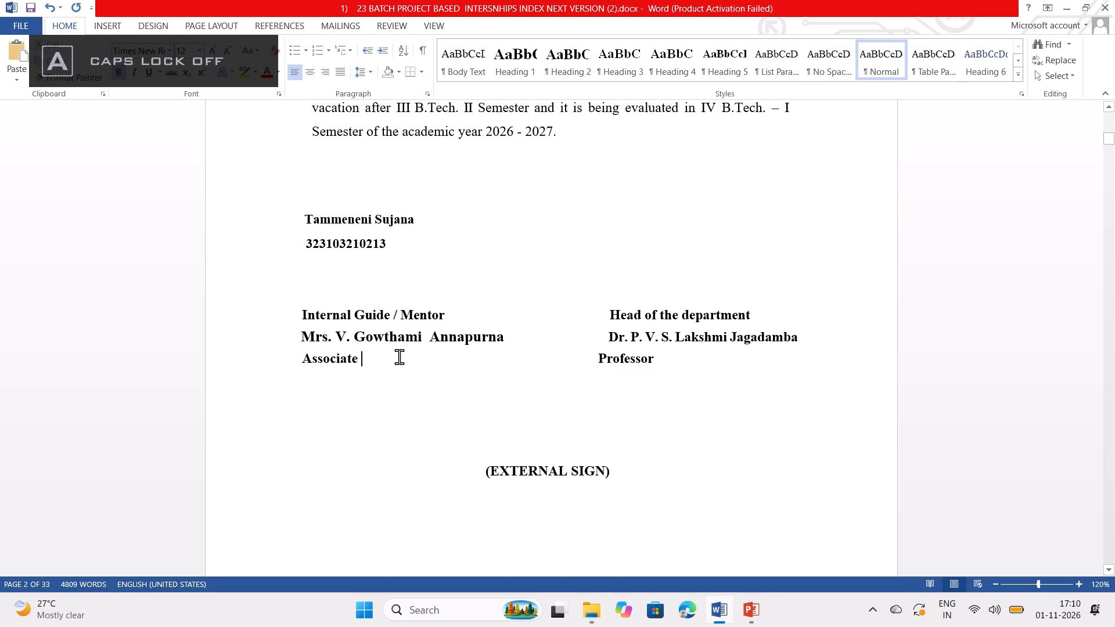
{"action": "scroll", "coordinate": [399, 356], "scroll_direction": "up", "scroll_amount": 4}
{"action": "scroll", "coordinate": [399, 356], "scroll_direction": "down", "scroll_amount": 1}
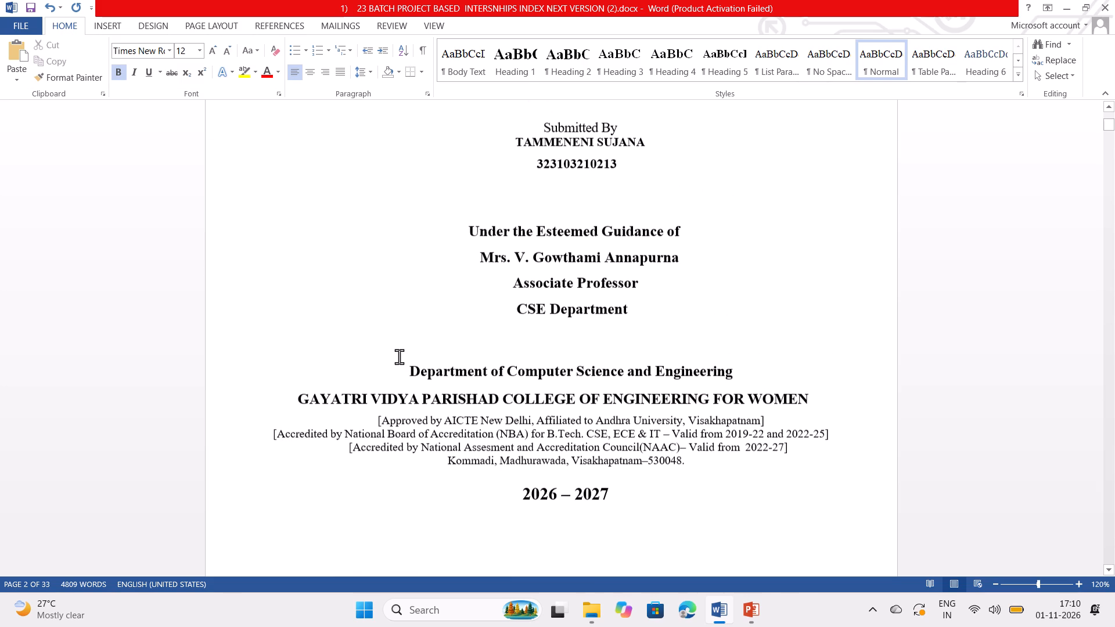
{"action": "scroll", "coordinate": [399, 356], "scroll_direction": "down", "scroll_amount": 3}
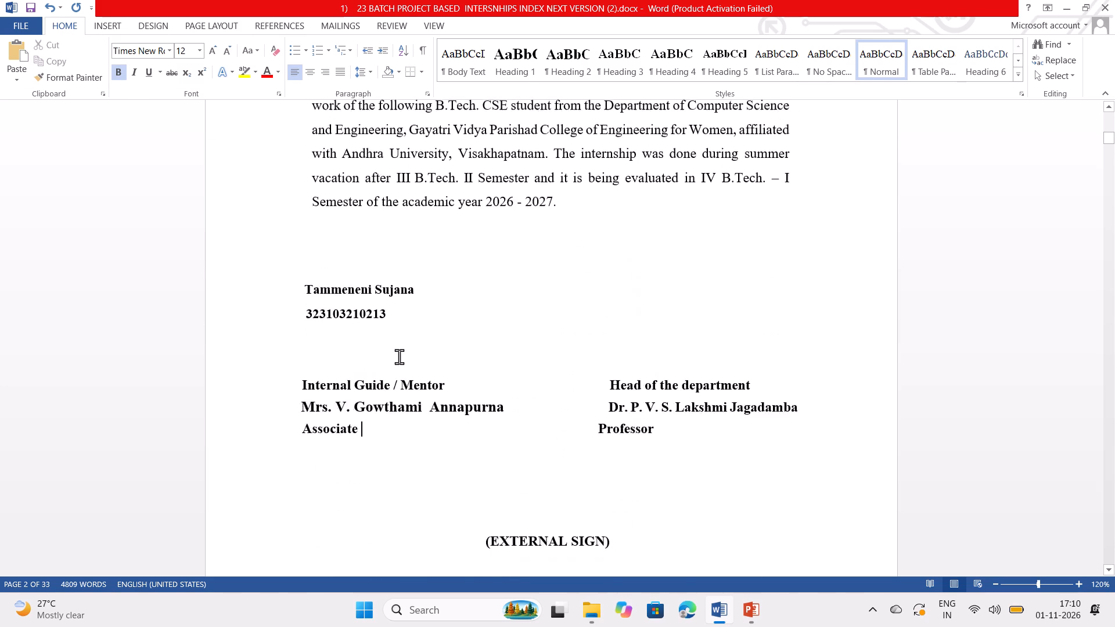
{"action": "scroll", "coordinate": [399, 356], "scroll_direction": "down", "scroll_amount": 1}
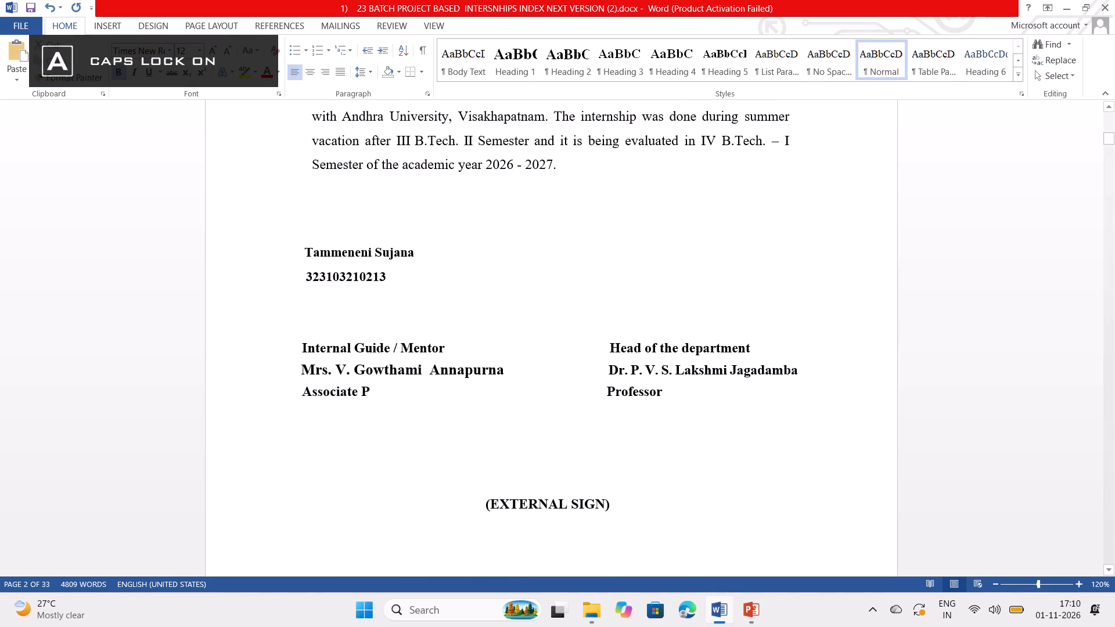
{"action": "type", "text": "rofe"}
{"action": "type", "text": "ssor"}
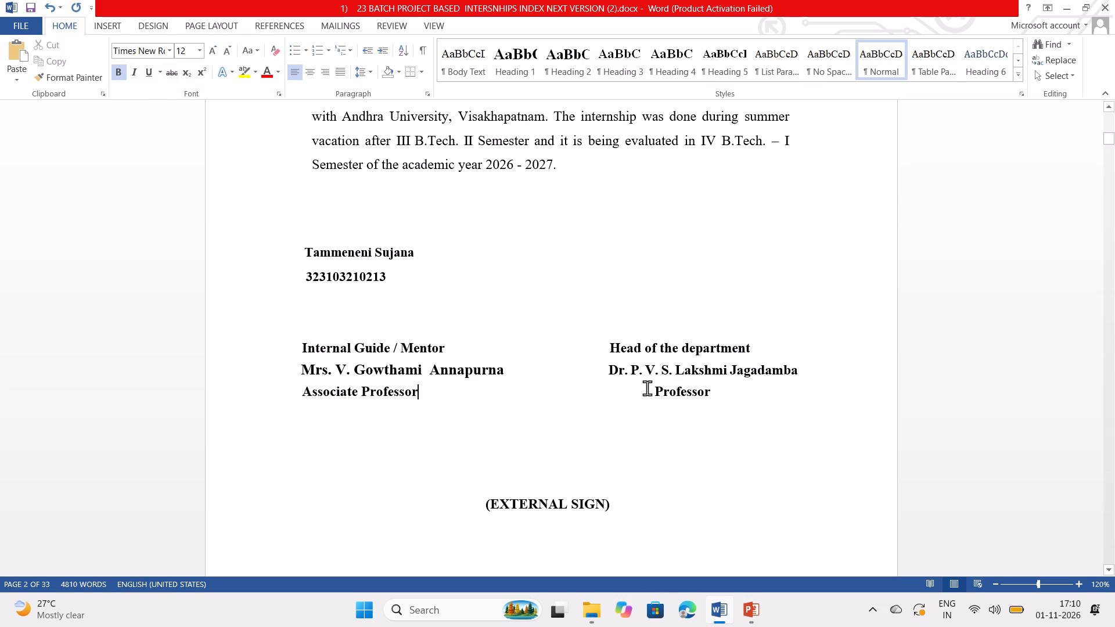
Remove 13 spaces before Professor on the certificate page to align it under the head of the department's name.
{"action": "left_click", "coordinate": [657, 388]}
{"action": "key", "text": "BackSpace"}
{"action": "key", "text": "BackSpace"}
{"action": "key", "text": "BackSpace"}
{"action": "key", "text": "BackSpace"}
{"action": "key", "text": "BackSpace"}
{"action": "key", "text": "BackSpace"}
{"action": "key", "text": "BackSpace"}
{"action": "key", "text": "BackSpace"}
{"action": "key", "text": "BackSpace"}
{"action": "key", "text": "BackSpace"}
{"action": "key", "text": "BackSpace"}
{"action": "key", "text": "BackSpace"}
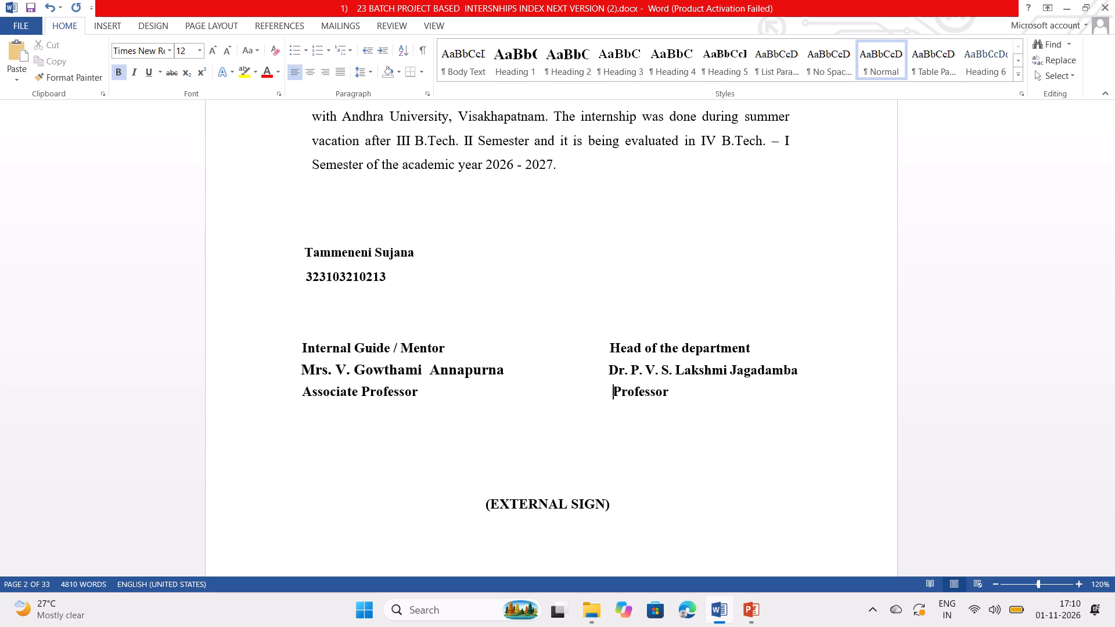
{"action": "key", "text": "BackSpace"}
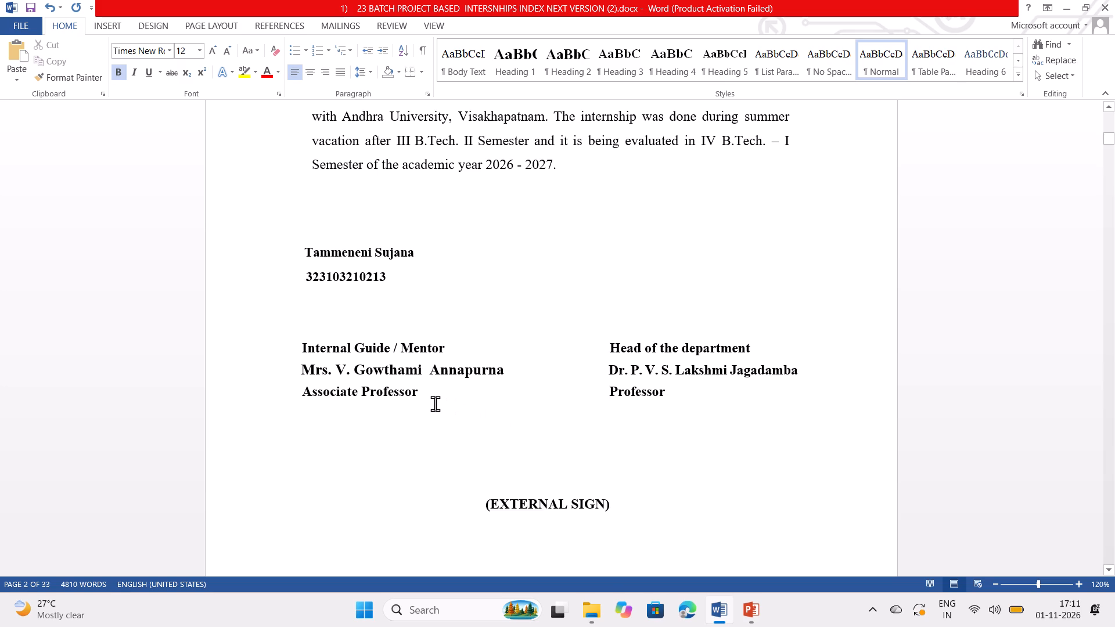
Add CSE Department on the line below Associate Professor on the certificate page, aligned with the mentor's details.
{"action": "double_click", "coordinate": [435, 403]}
{"action": "left_click", "coordinate": [425, 394]}
{"action": "left_click", "coordinate": [308, 415]}
{"action": "key", "text": "space"}
{"action": "key", "text": "space"}
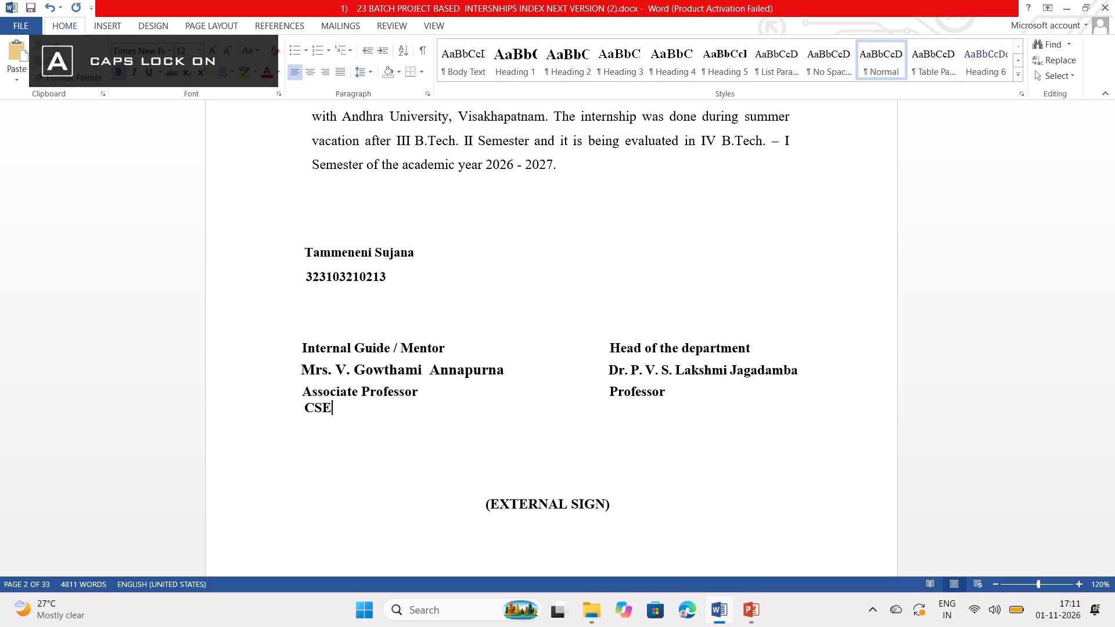
{"action": "key", "text": "space"}
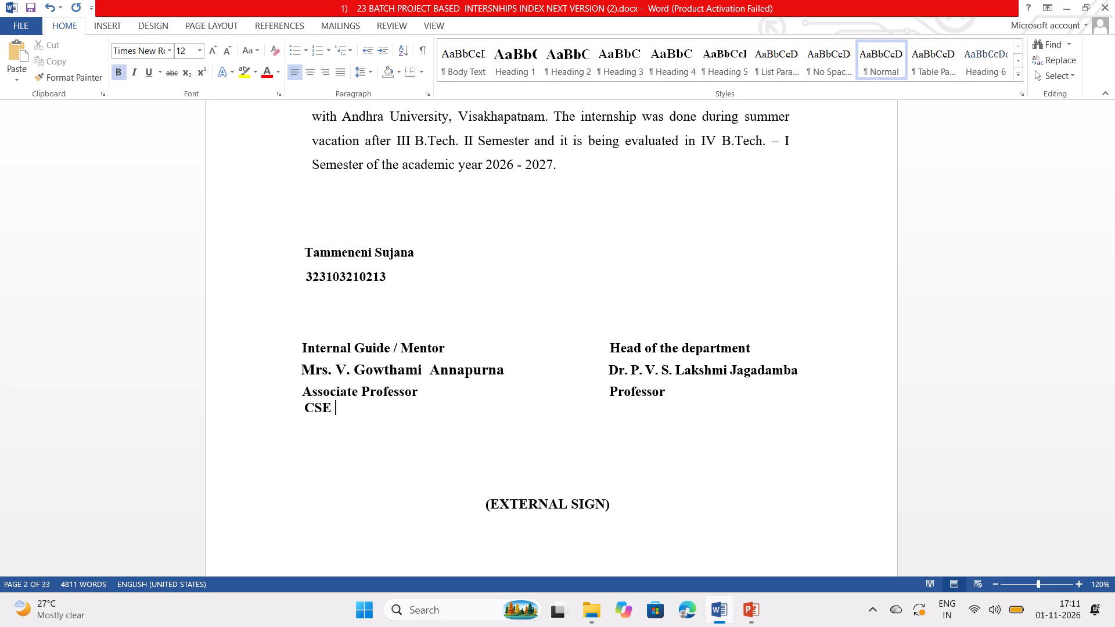
{"action": "type", "text": "epa"}
{"action": "type", "text": "rtment"}
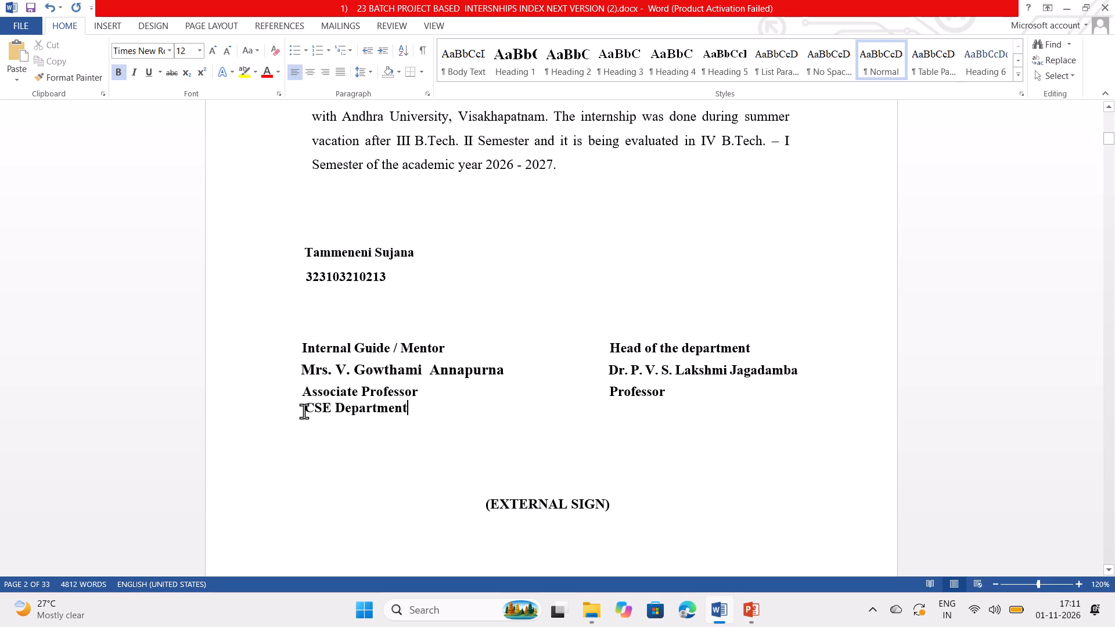
{"action": "left_click", "coordinate": [307, 411]}
{"action": "key", "text": "BackSpace"}
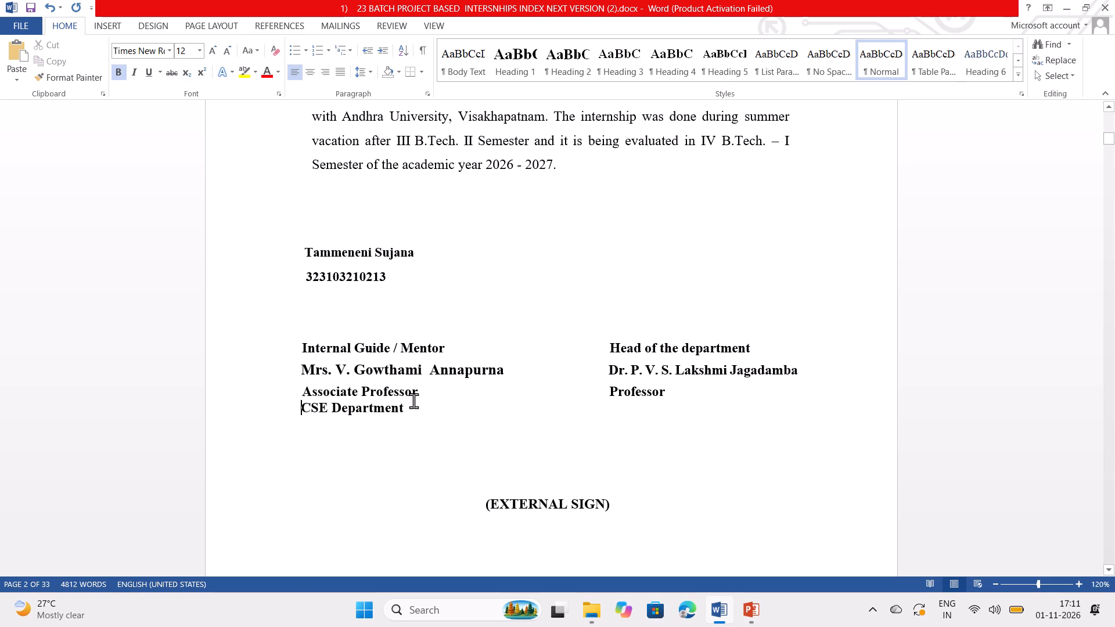
Insert one space before Associate Professor on the cover page to align it with CSE Department below.
{"action": "scroll", "coordinate": [413, 401], "scroll_direction": "right", "scroll_amount": 1}
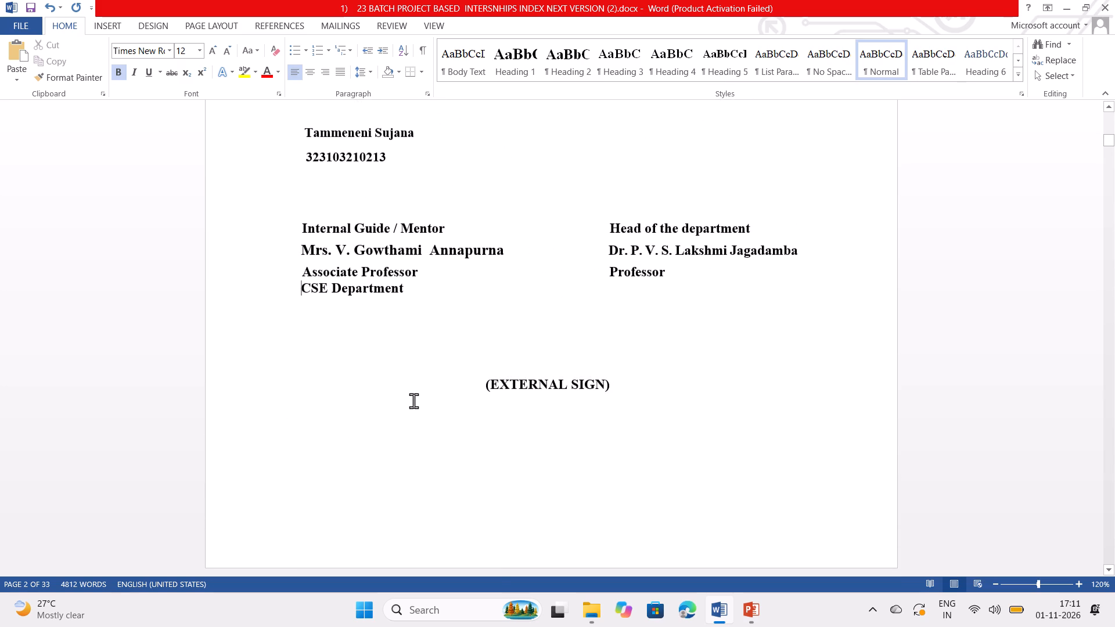
{"action": "scroll", "coordinate": [413, 401], "scroll_direction": "right", "scroll_amount": 1}
{"action": "scroll", "coordinate": [413, 401], "scroll_direction": "up", "scroll_amount": 5}
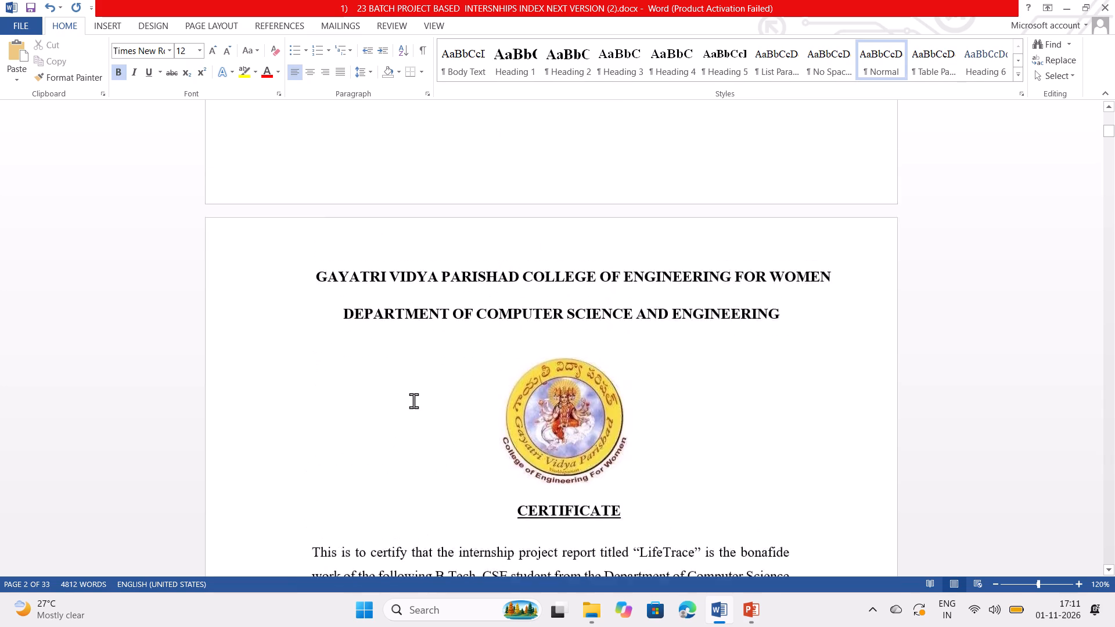
{"action": "scroll", "coordinate": [413, 401], "scroll_direction": "up", "scroll_amount": 3}
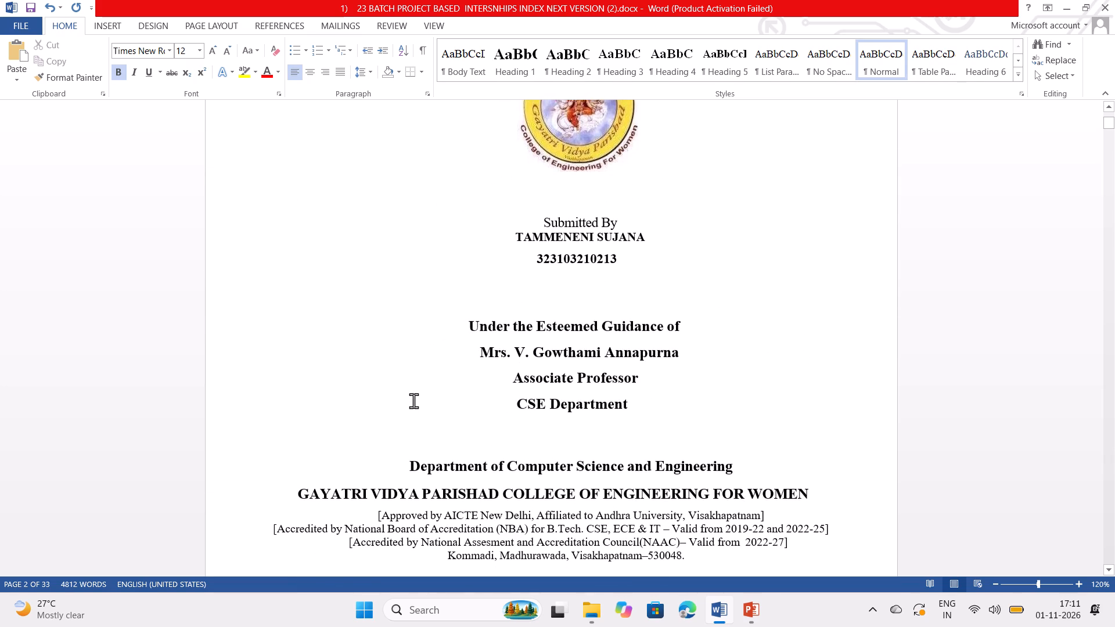
{"action": "scroll", "coordinate": [413, 401], "scroll_direction": "up", "scroll_amount": 1}
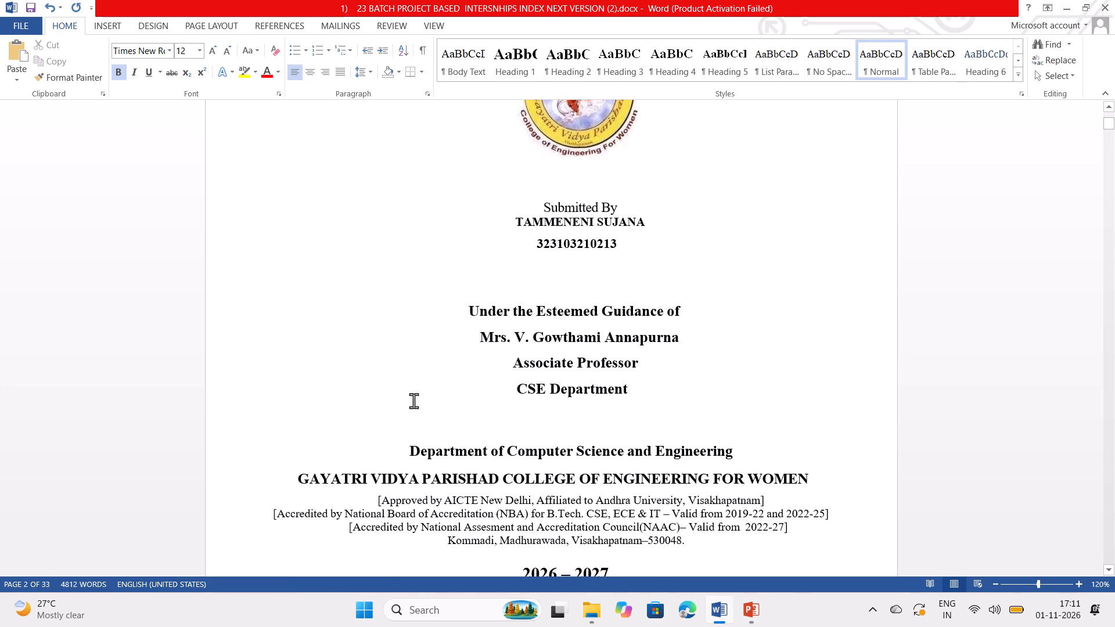
{"action": "scroll", "coordinate": [413, 401], "scroll_direction": "up", "scroll_amount": 1}
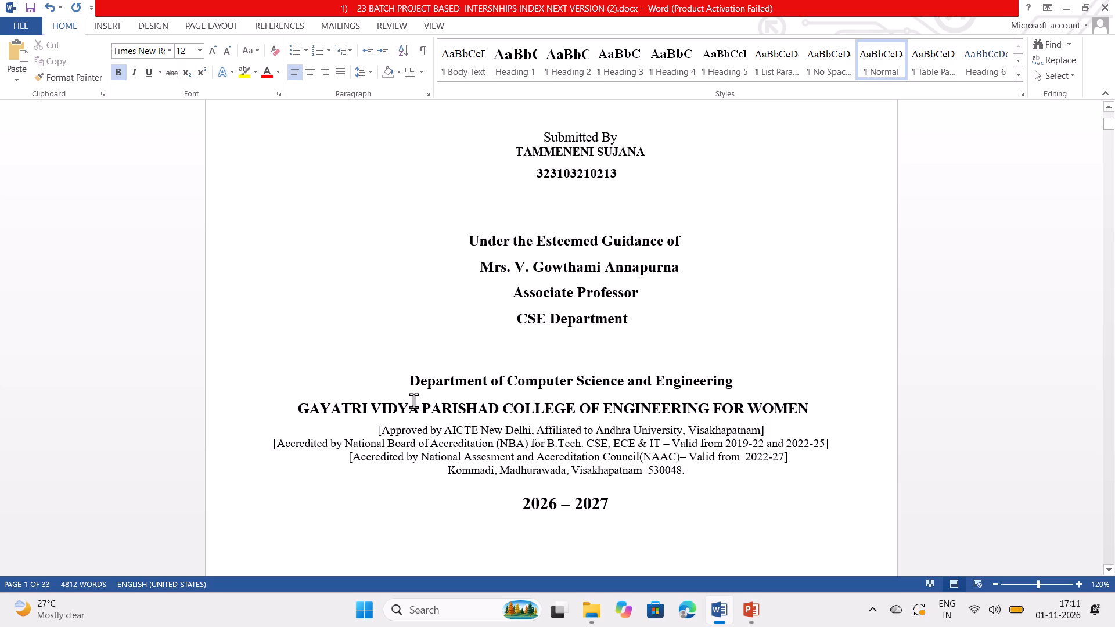
{"action": "left_click", "coordinate": [509, 294]}
{"action": "key", "text": "space"}
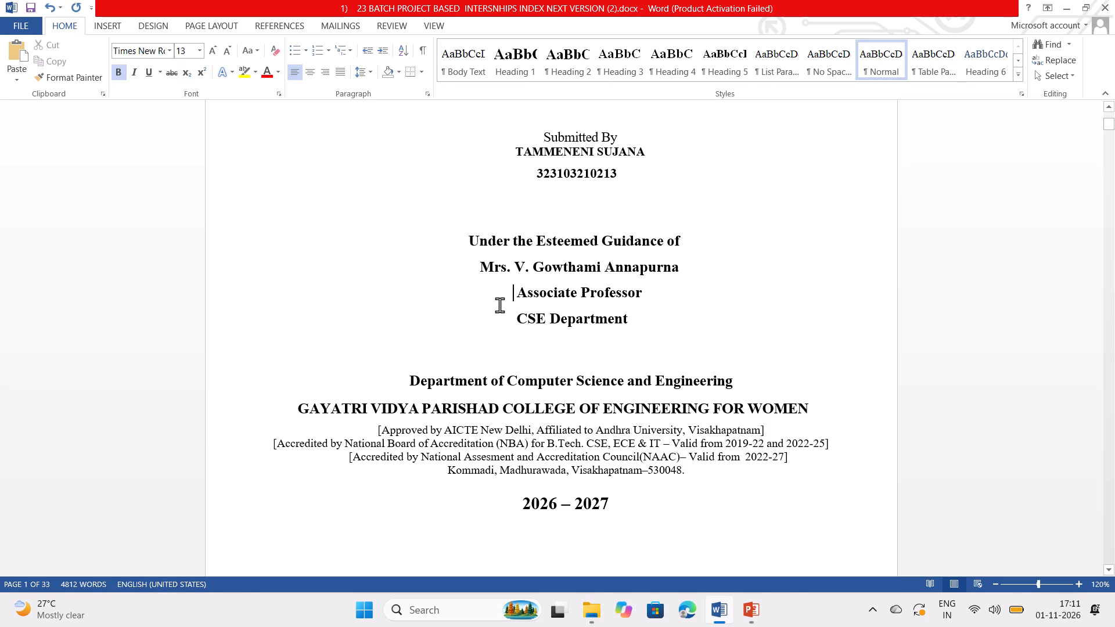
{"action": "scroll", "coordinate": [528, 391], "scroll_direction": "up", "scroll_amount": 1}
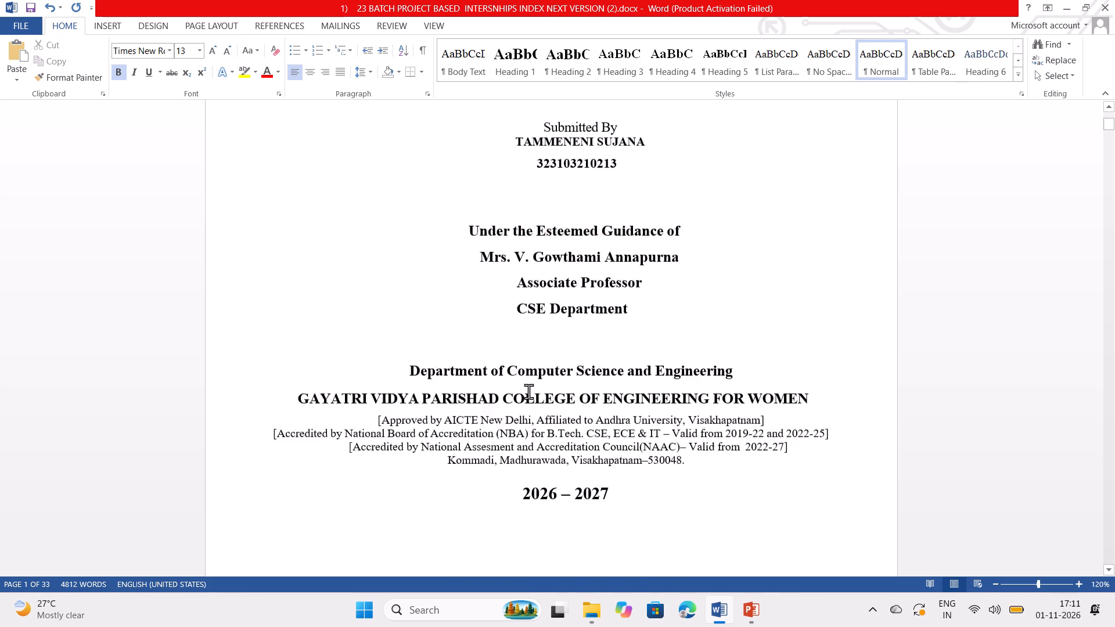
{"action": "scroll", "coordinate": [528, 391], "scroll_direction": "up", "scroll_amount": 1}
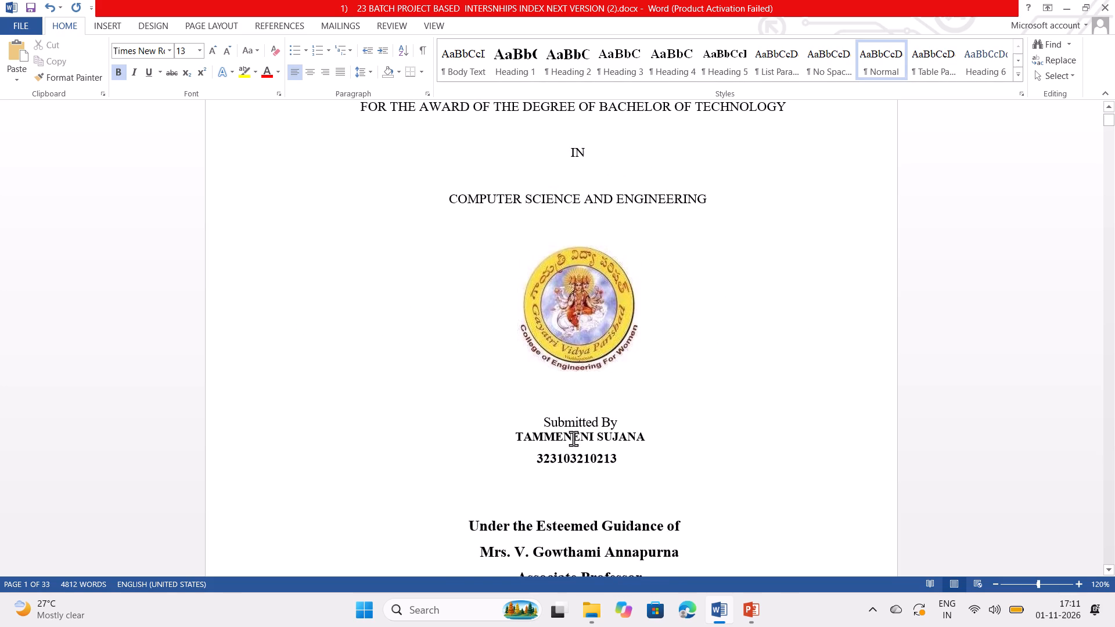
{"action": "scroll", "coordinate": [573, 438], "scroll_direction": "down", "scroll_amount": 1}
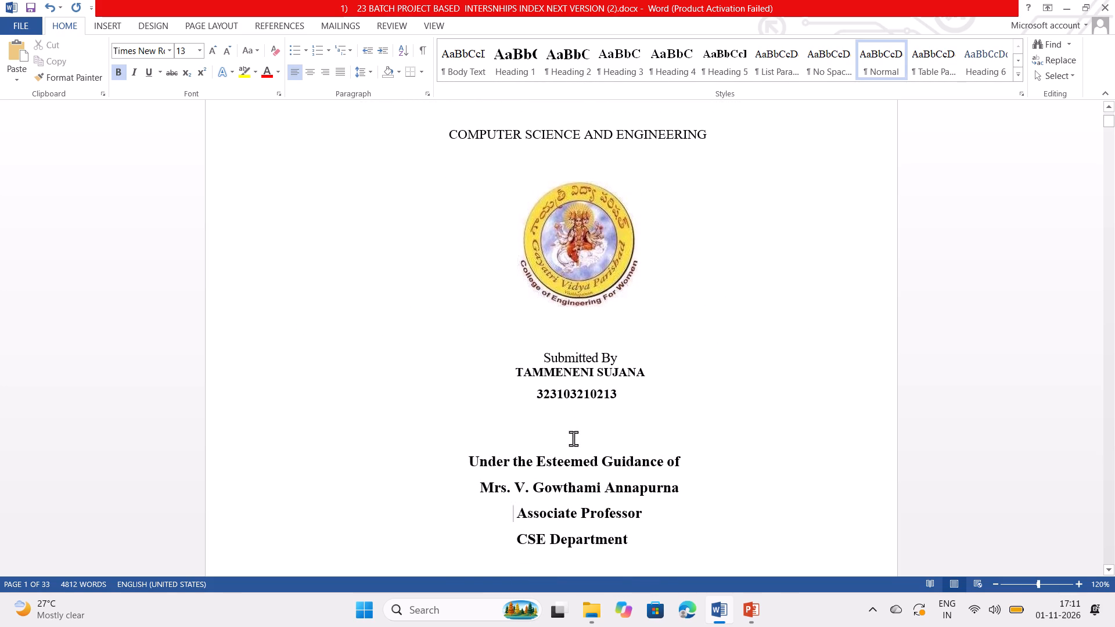
Delete the highlighted Mentor Name, Designation, placeholder from the last paragraph of the Acknowledgement page.
{"action": "scroll", "coordinate": [573, 438], "scroll_direction": "right", "scroll_amount": 1}
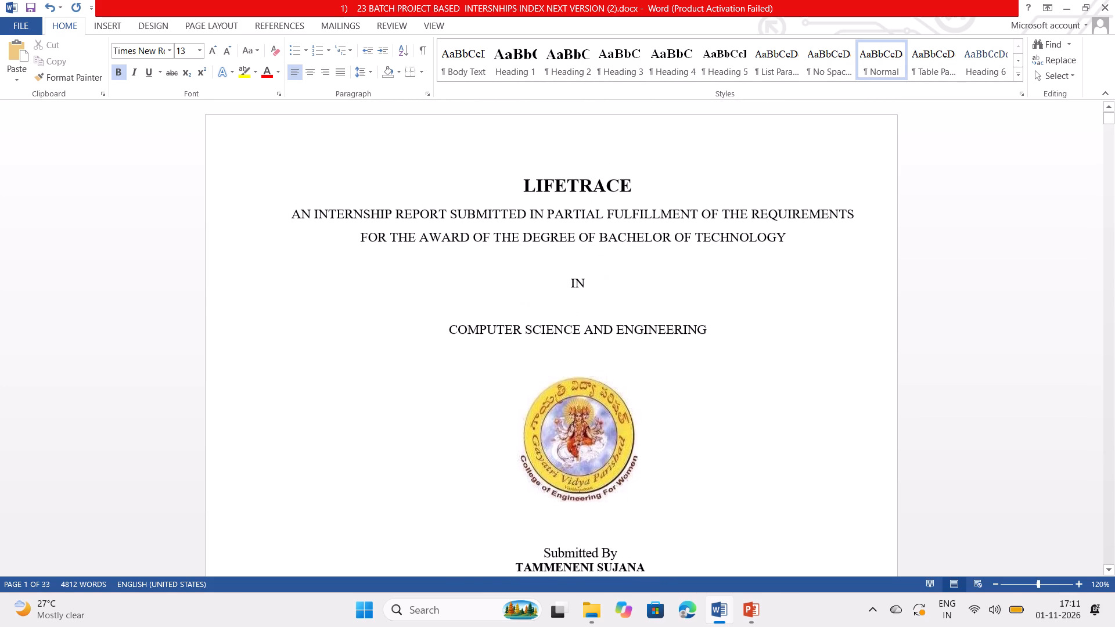
{"action": "scroll", "coordinate": [573, 438], "scroll_direction": "right", "scroll_amount": 1}
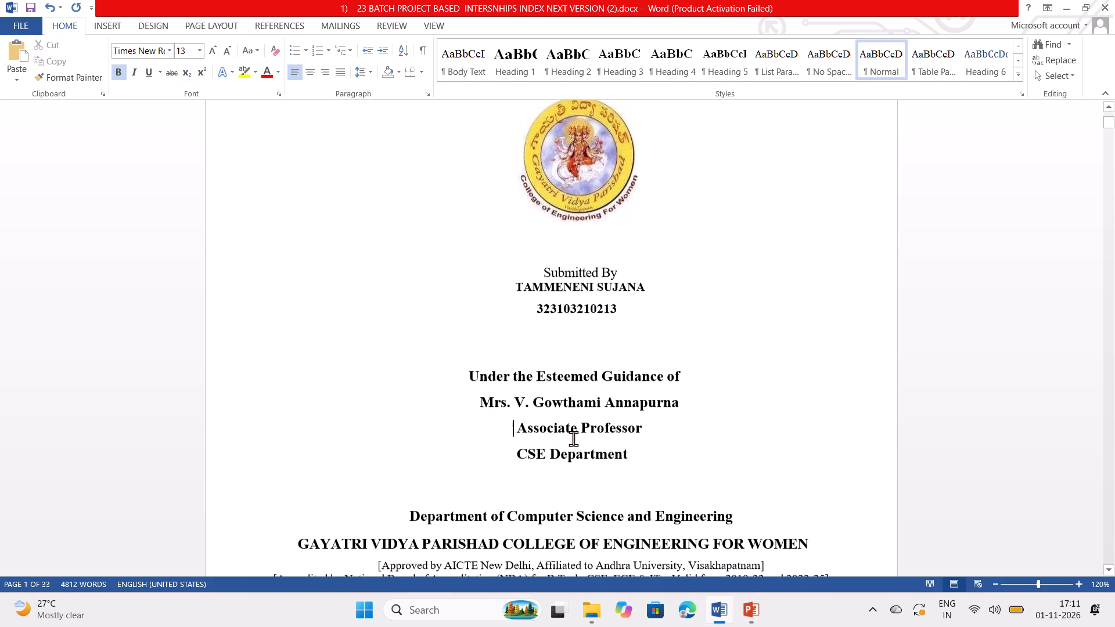
{"action": "scroll", "coordinate": [573, 438], "scroll_direction": "down", "scroll_amount": 3}
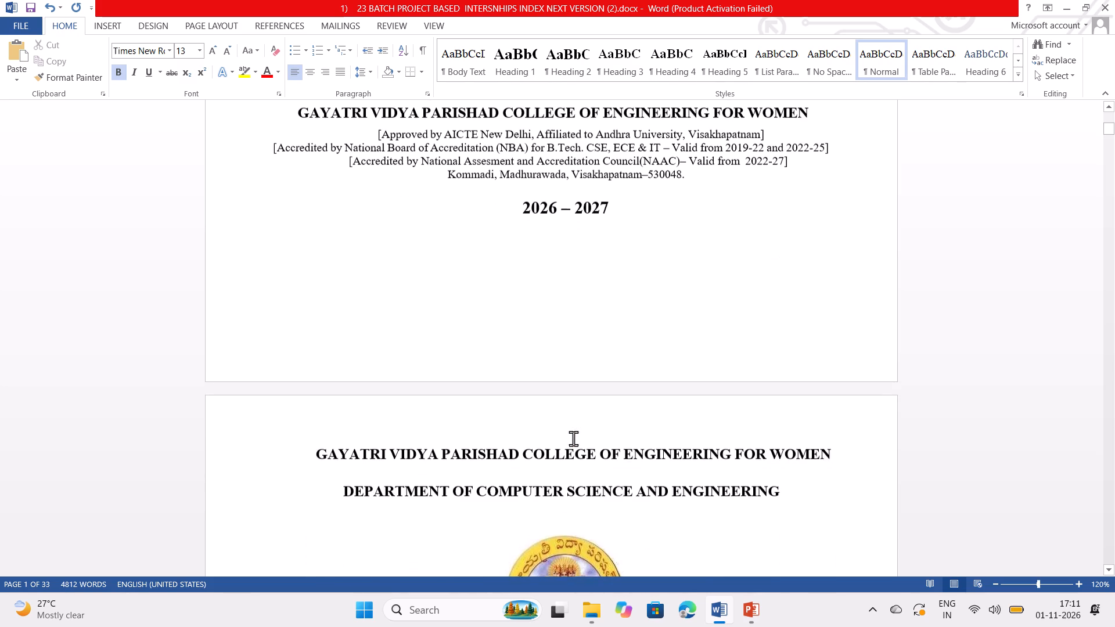
{"action": "scroll", "coordinate": [573, 438], "scroll_direction": "down", "scroll_amount": 3}
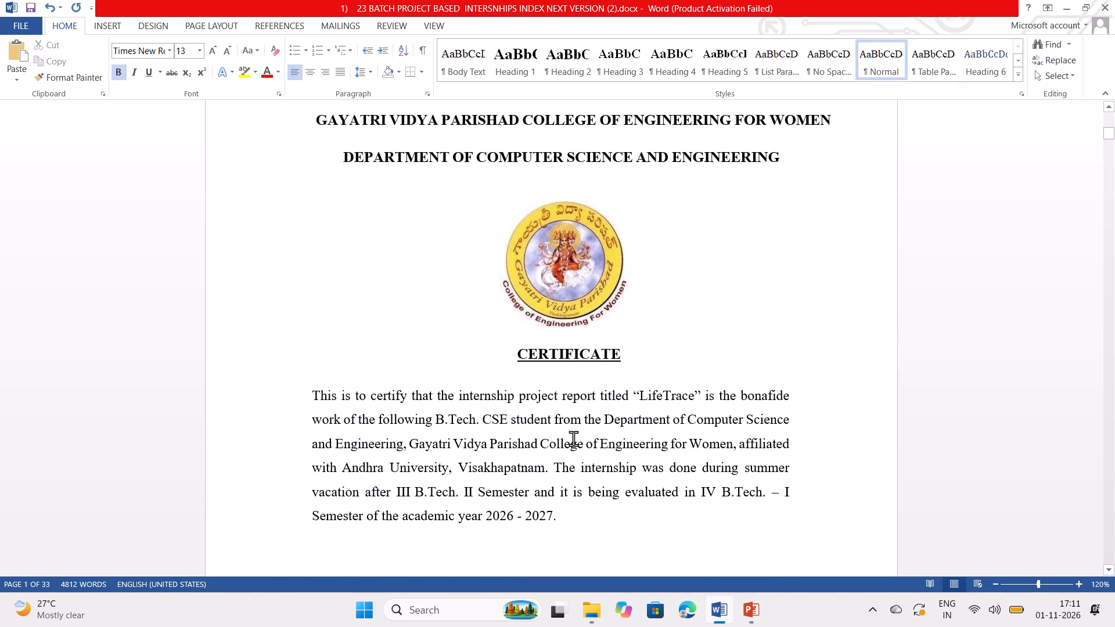
{"action": "scroll", "coordinate": [573, 438], "scroll_direction": "down", "scroll_amount": 5}
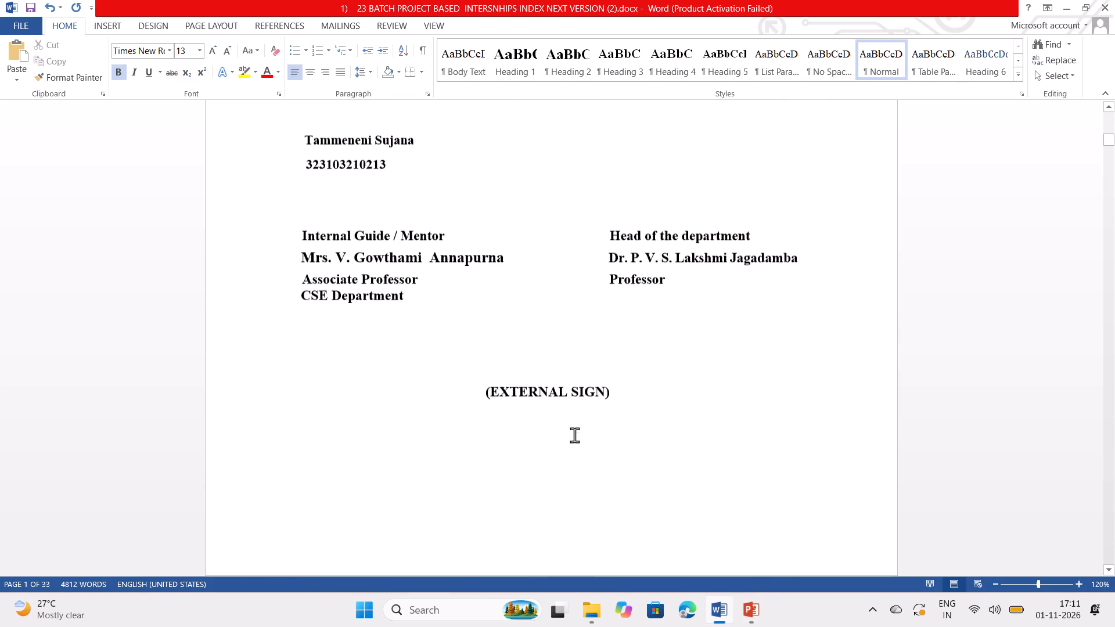
{"action": "scroll", "coordinate": [574, 435], "scroll_direction": "down", "scroll_amount": 8}
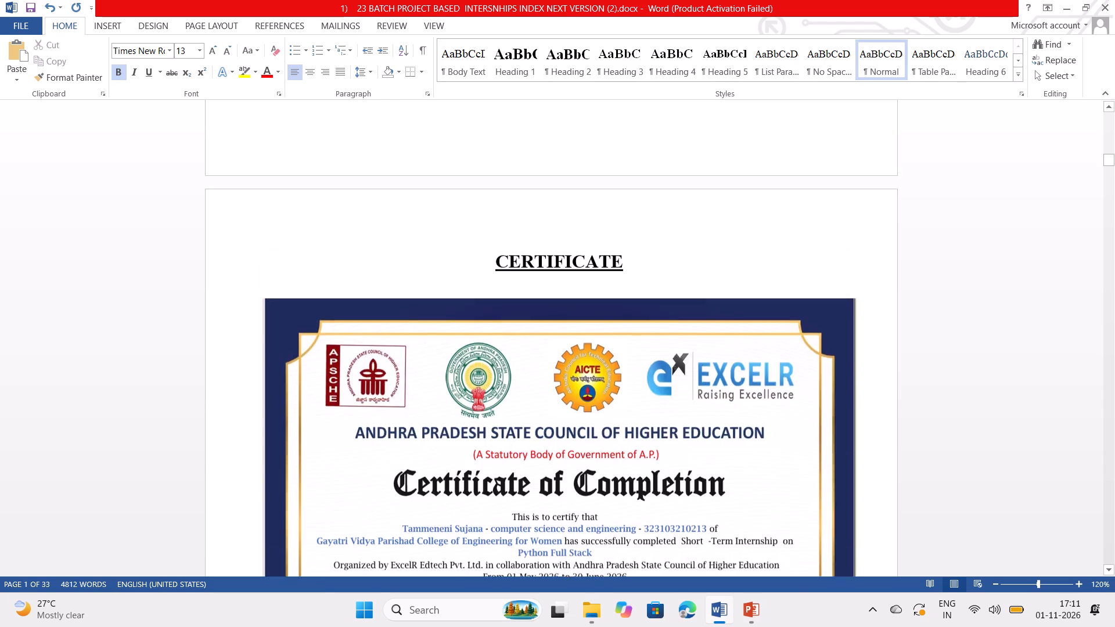
{"action": "scroll", "coordinate": [574, 435], "scroll_direction": "down", "scroll_amount": 6}
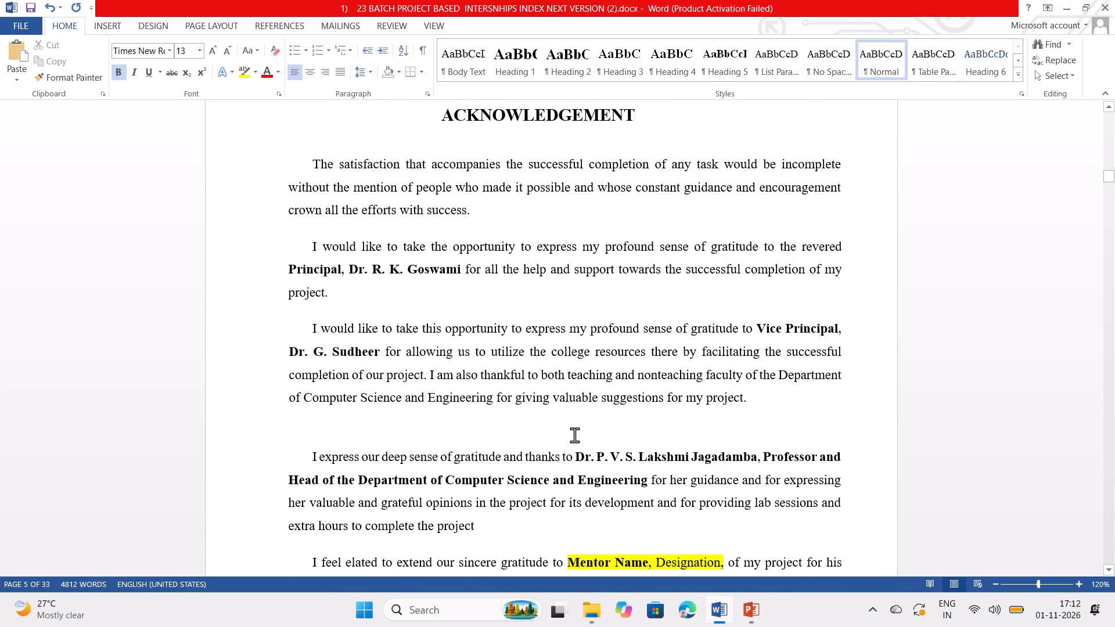
{"action": "scroll", "coordinate": [574, 435], "scroll_direction": "down", "scroll_amount": 2}
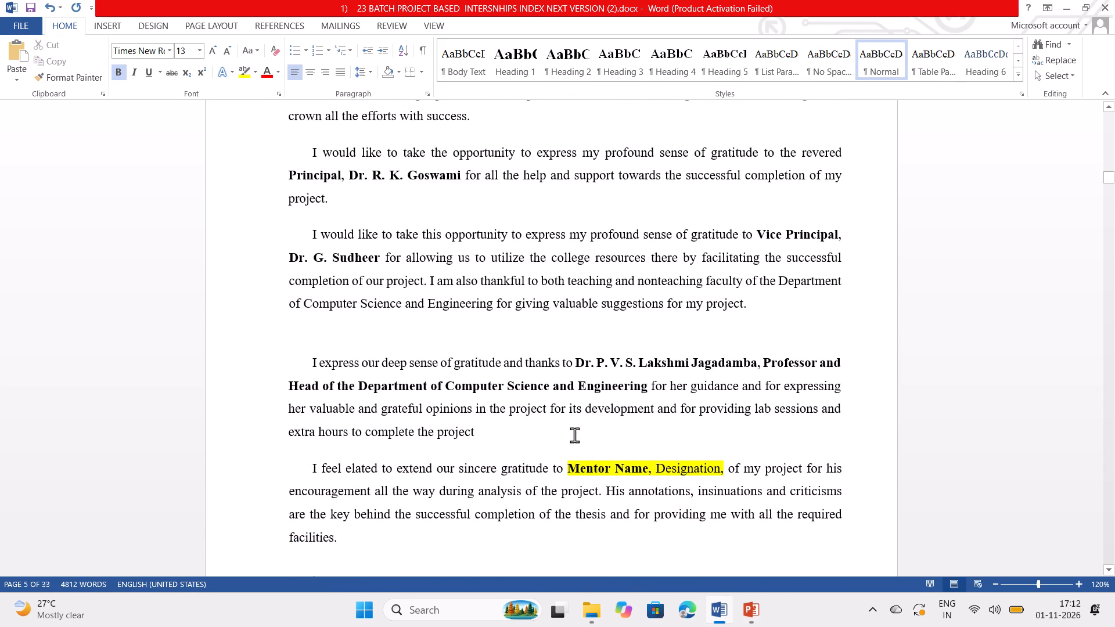
{"action": "scroll", "coordinate": [574, 435], "scroll_direction": "down", "scroll_amount": 1}
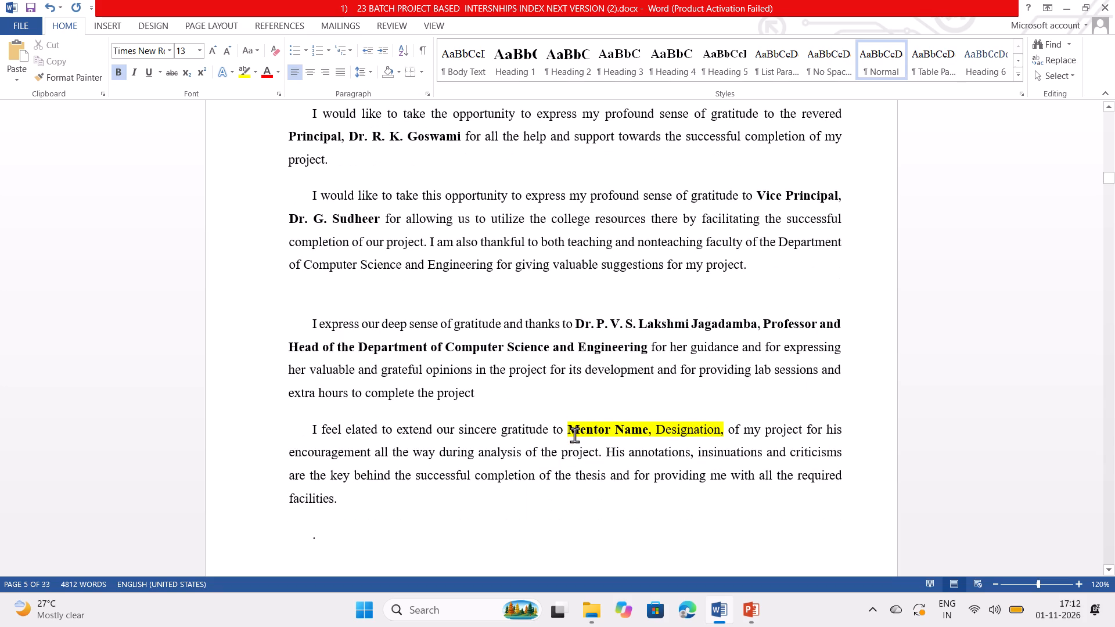
{"action": "left_click_drag", "start_coordinate": [571, 430], "coordinate": [719, 426]}
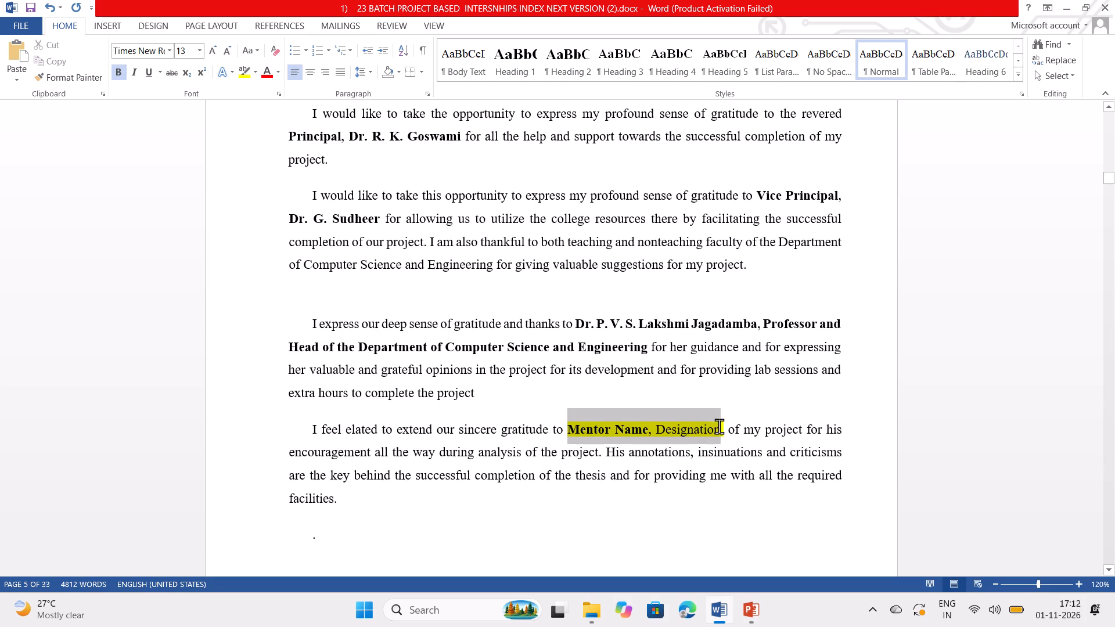
{"action": "left_click_drag", "start_coordinate": [719, 426], "coordinate": [723, 434]}
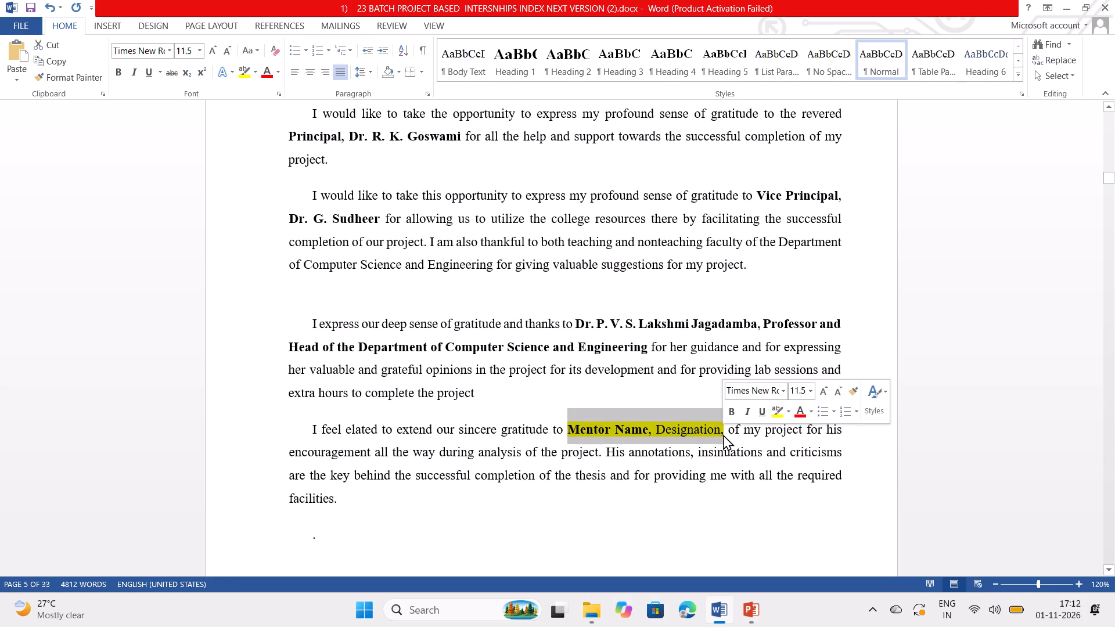
{"action": "key", "text": "BackSpace"}
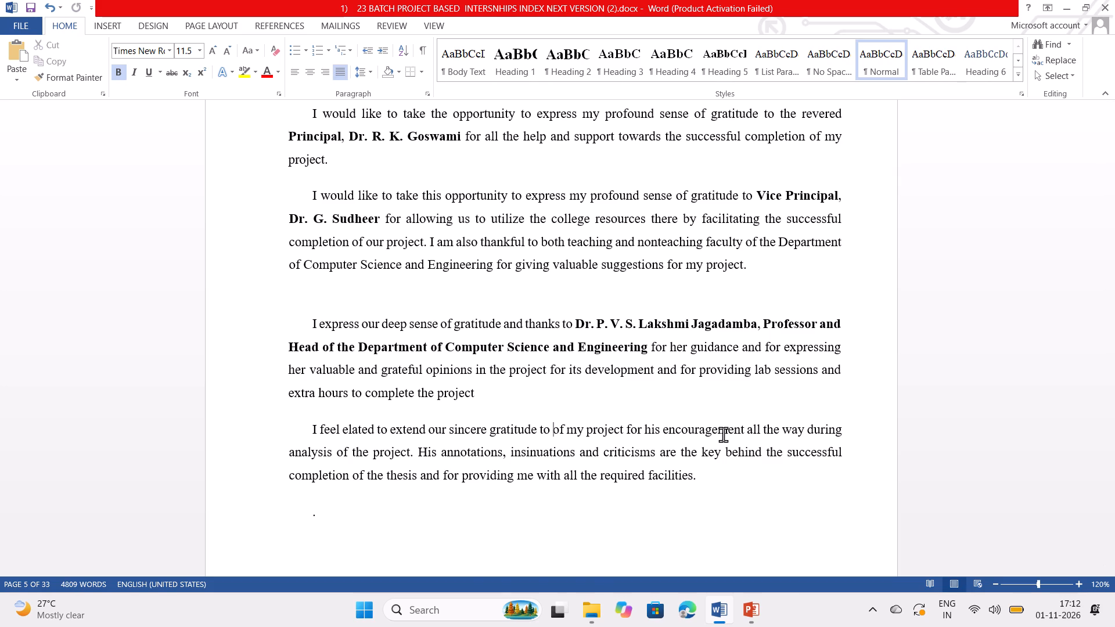
Copy the mentor's name from beneath Internal Guide / Mentor on the certificate page.
{"action": "scroll", "coordinate": [723, 434], "scroll_direction": "up", "scroll_amount": 7}
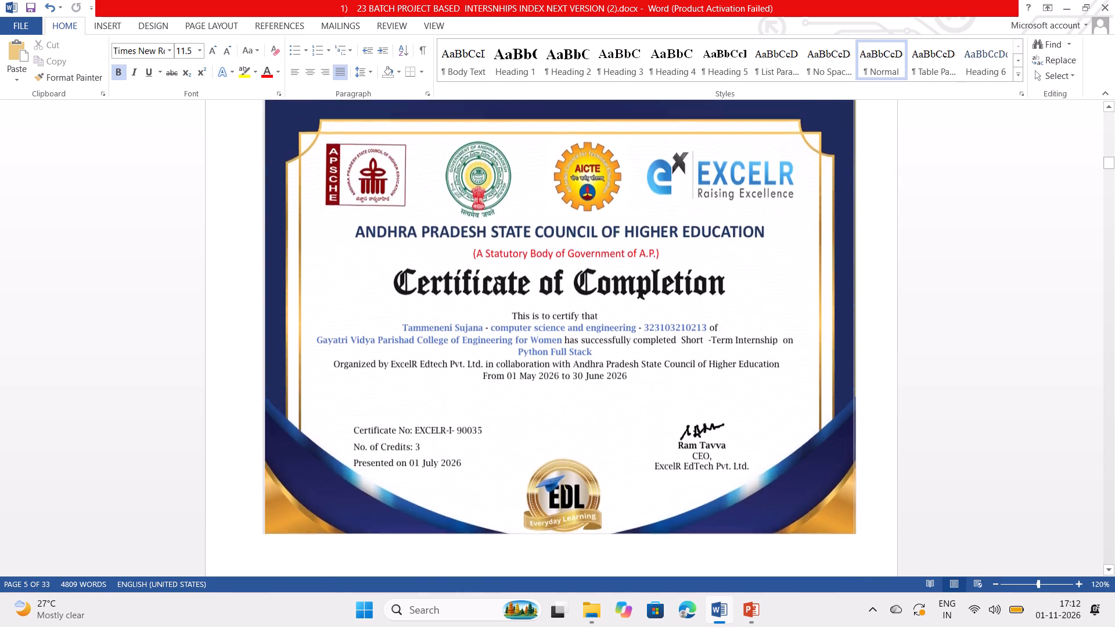
{"action": "scroll", "coordinate": [723, 434], "scroll_direction": "up", "scroll_amount": 6}
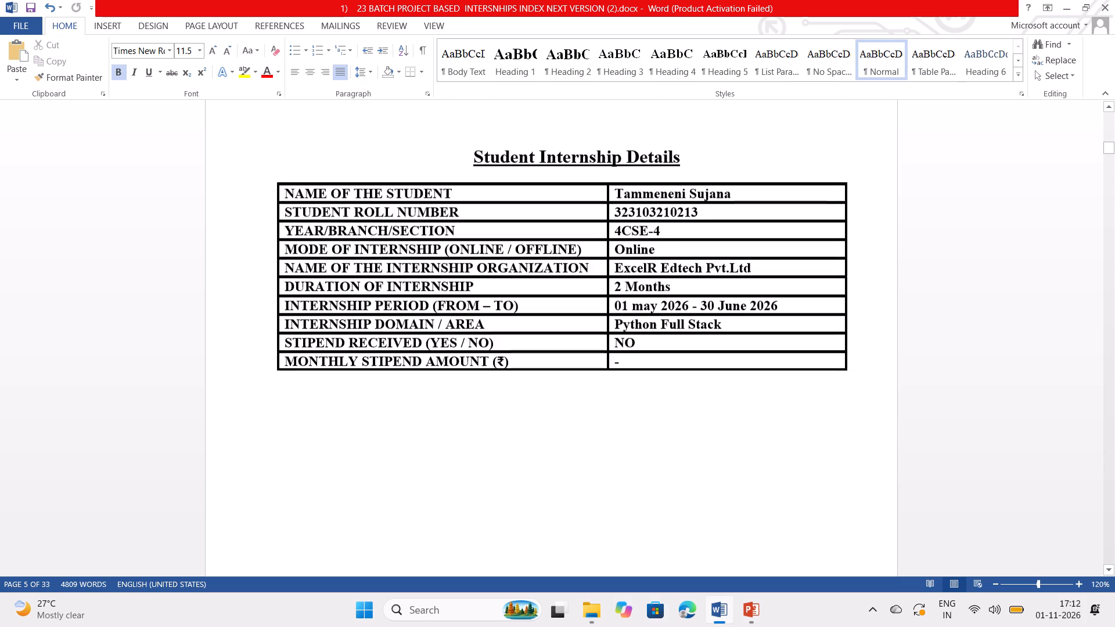
{"action": "scroll", "coordinate": [723, 434], "scroll_direction": "up", "scroll_amount": 2}
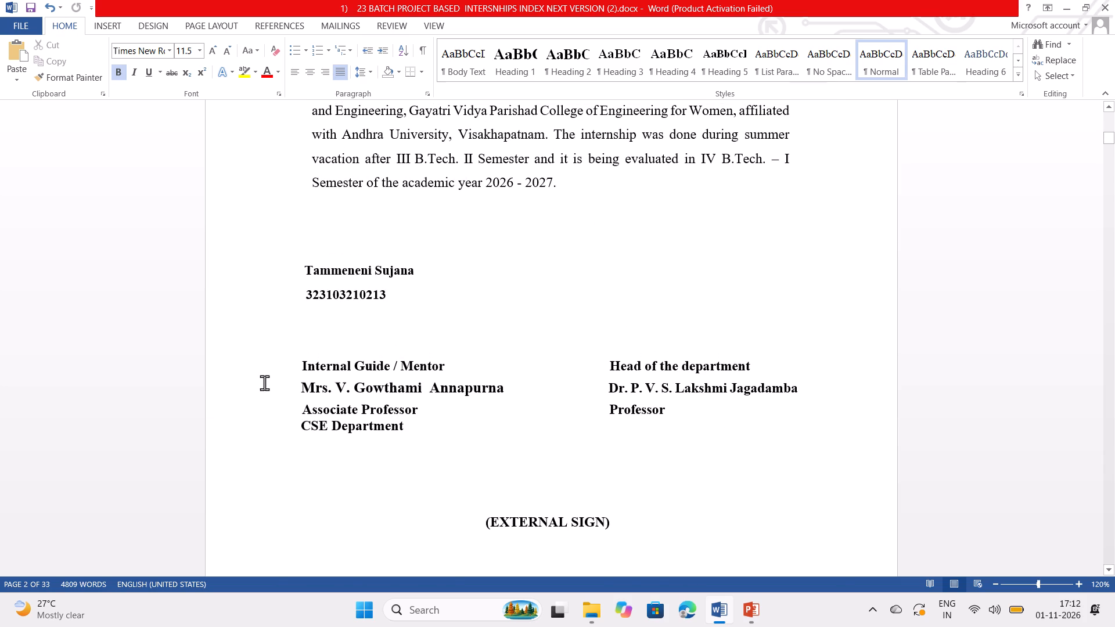
{"action": "left_click_drag", "start_coordinate": [301, 385], "coordinate": [467, 383]}
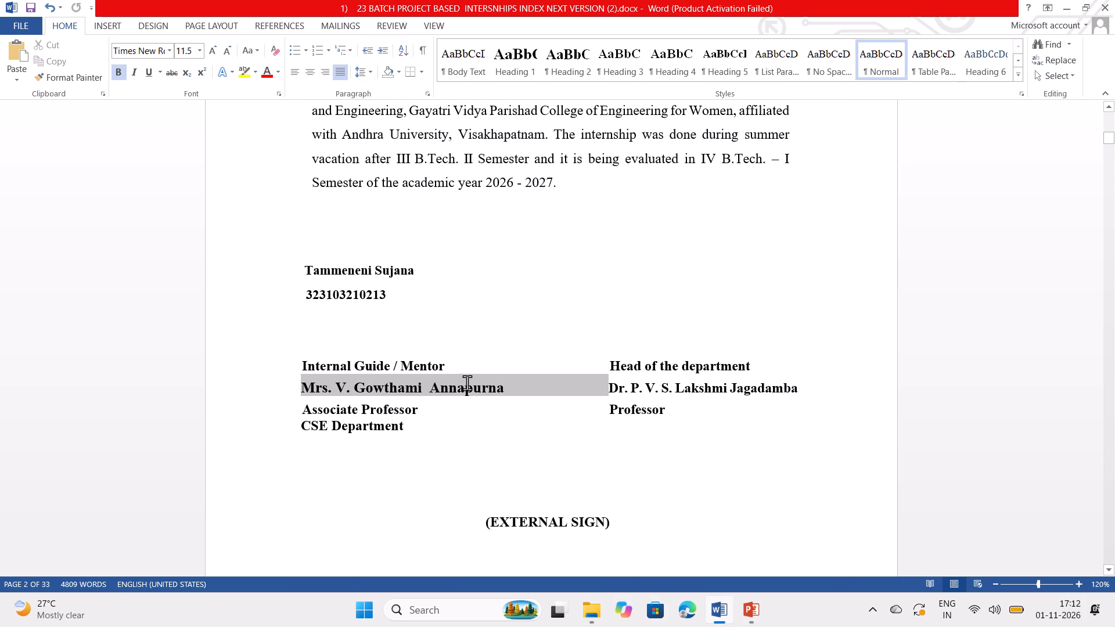
{"action": "left_click_drag", "start_coordinate": [467, 383], "coordinate": [501, 395]}
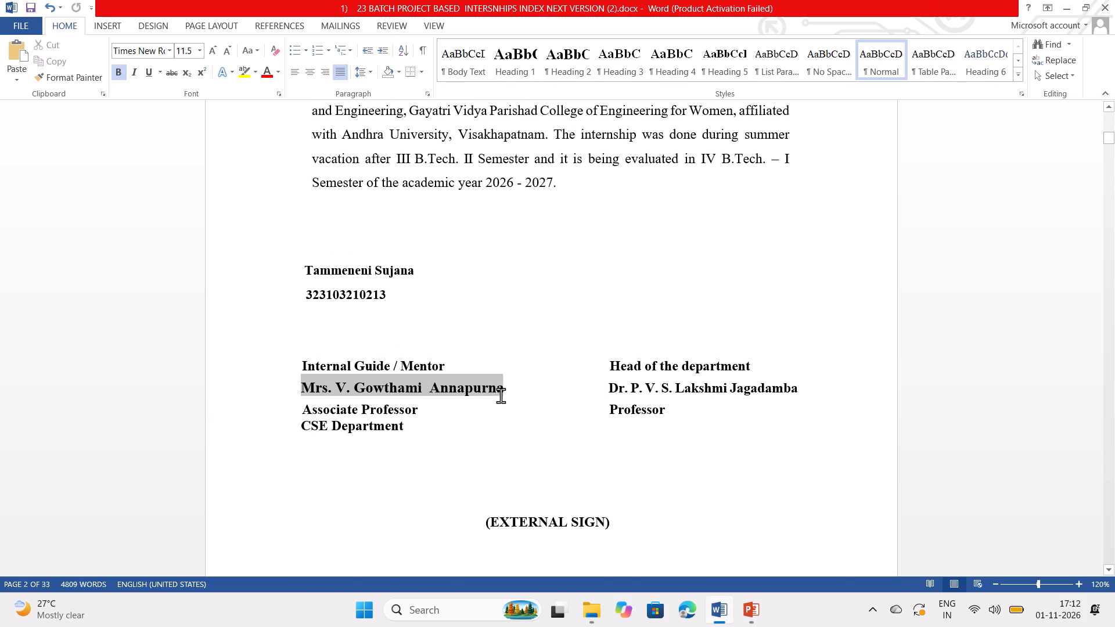
{"action": "left_click_drag", "start_coordinate": [501, 395], "coordinate": [503, 395]}
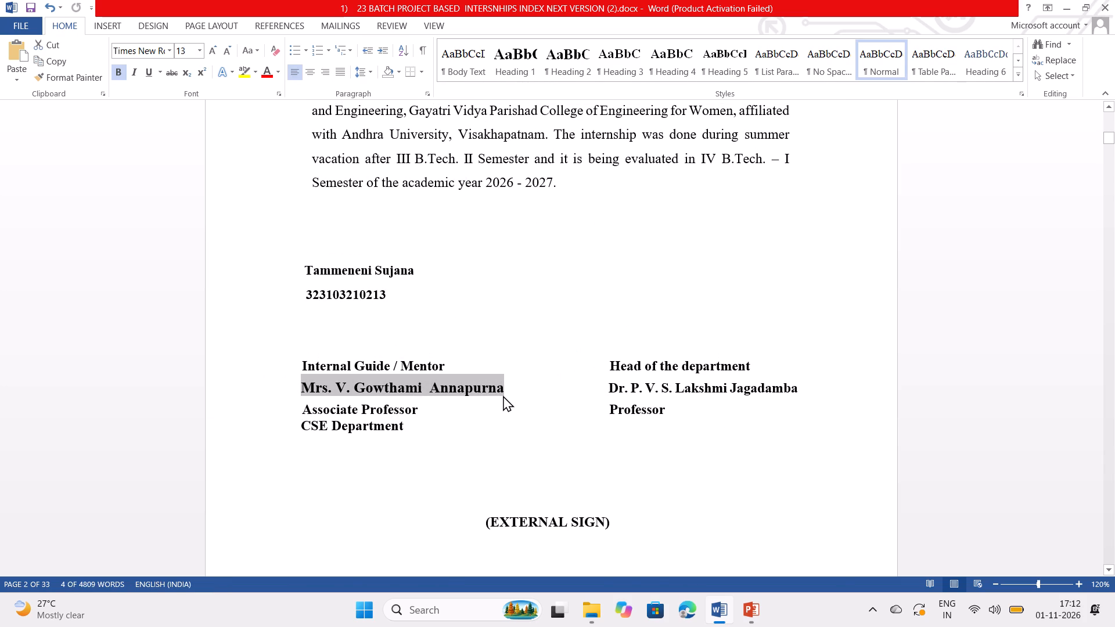
{"action": "key", "text": "ctrl+c"}
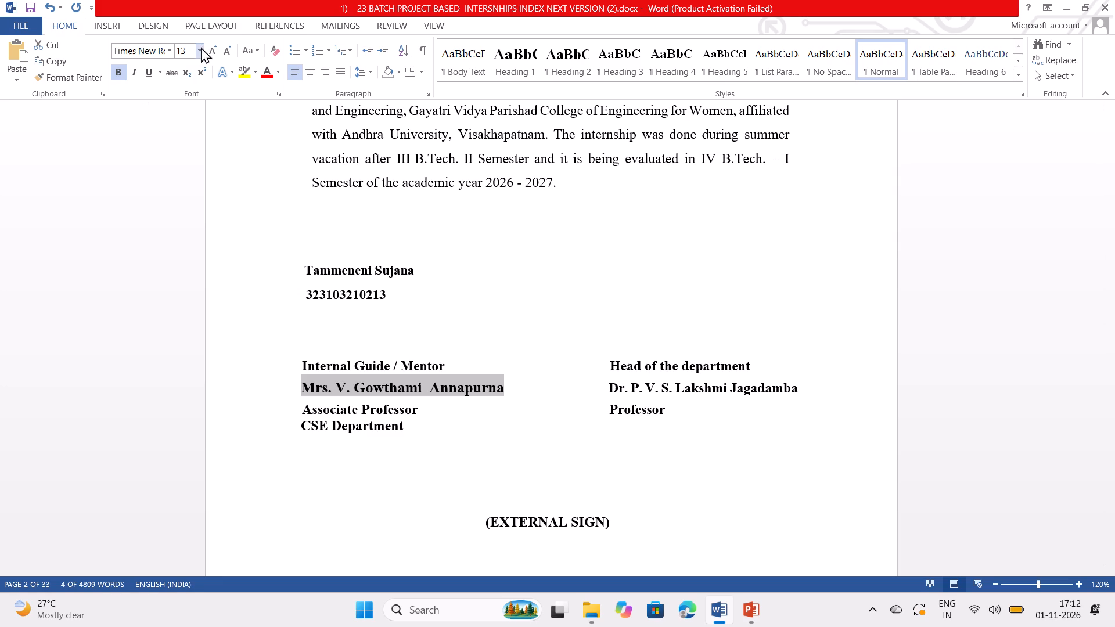
Set the font size of the mentor's name on the certificate page to 12.
{"action": "left_click", "coordinate": [200, 48]}
{"action": "left_click", "coordinate": [183, 118]}
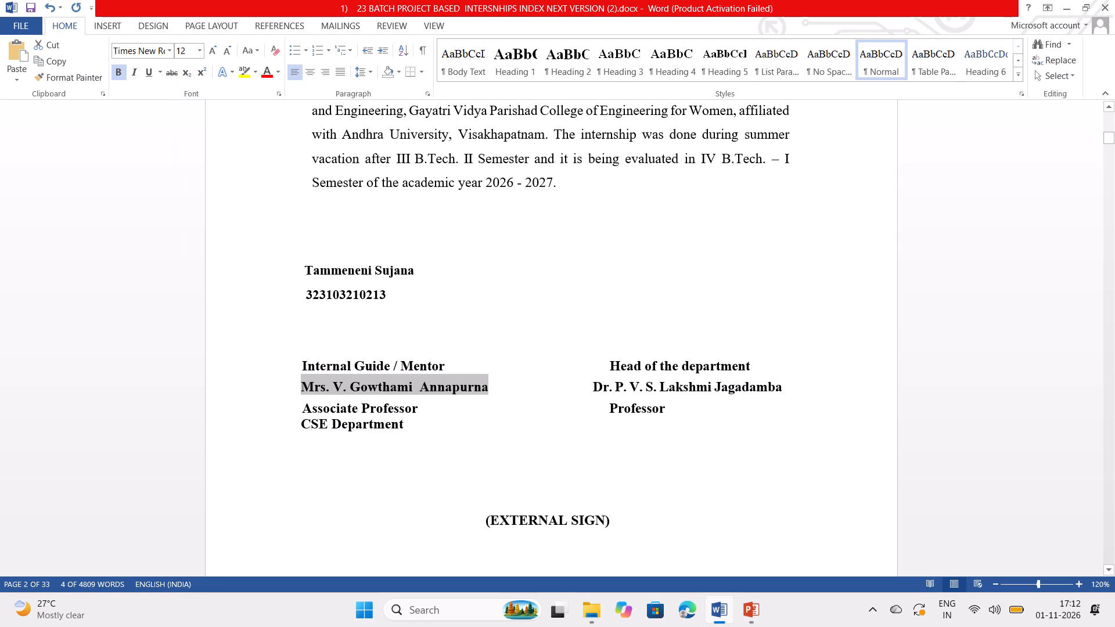
{"action": "left_click", "coordinate": [361, 409]}
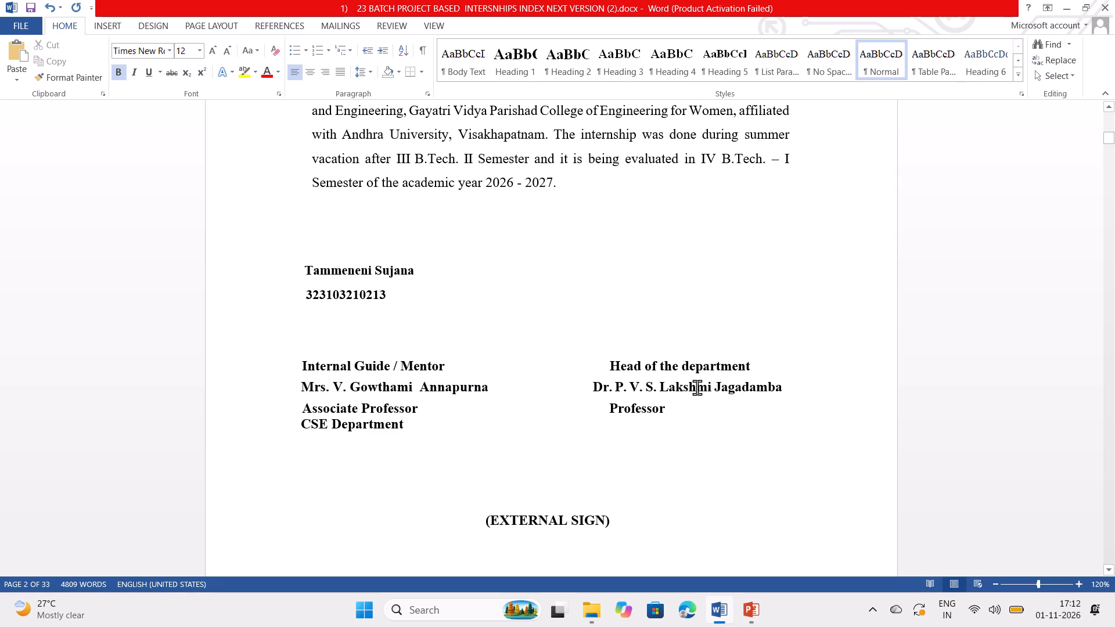
Insert five spaces before the head of the department's name on the certificate page to align it under its heading.
{"action": "left_click", "coordinate": [591, 386]}
{"action": "key", "text": "space"}
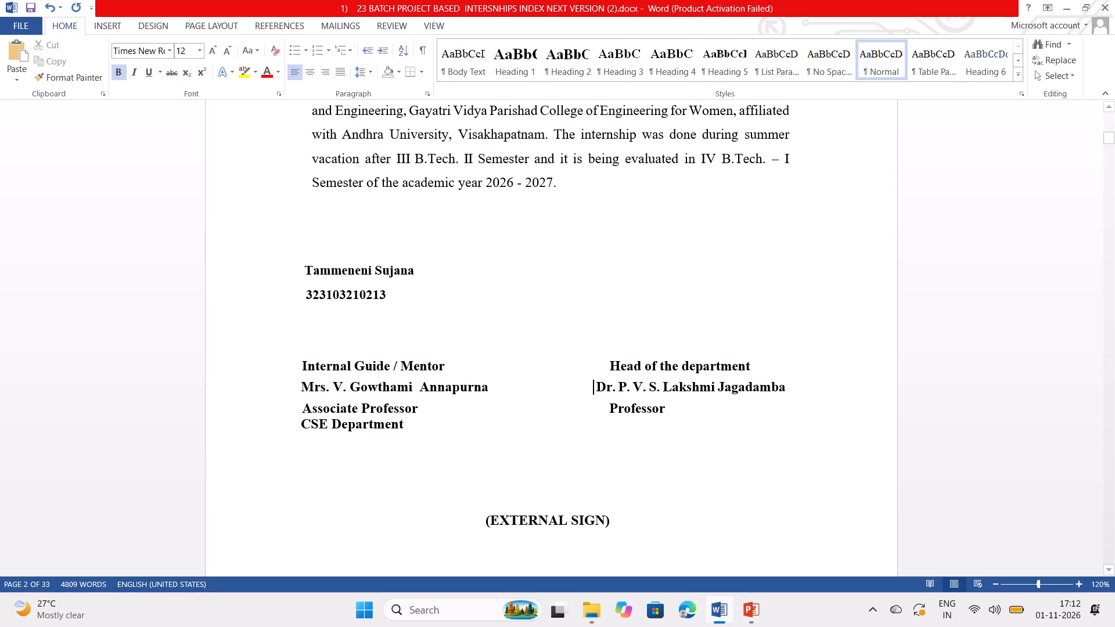
{"action": "key", "text": "space"}
{"action": "key", "text": "space"}
{"action": "key", "text": "space"}
{"action": "key", "text": "space"}
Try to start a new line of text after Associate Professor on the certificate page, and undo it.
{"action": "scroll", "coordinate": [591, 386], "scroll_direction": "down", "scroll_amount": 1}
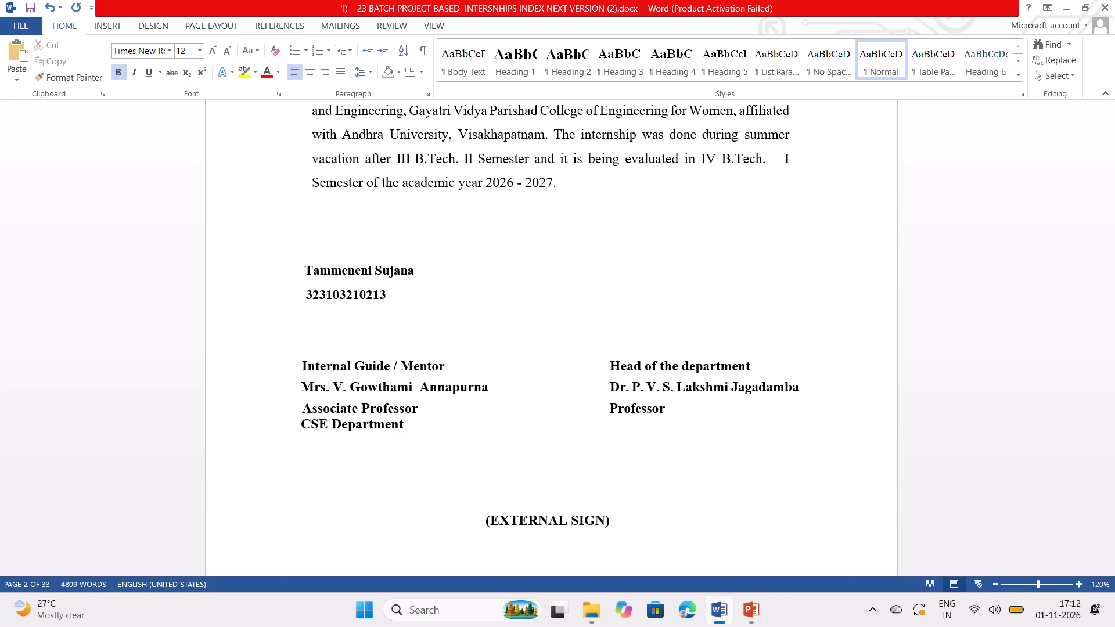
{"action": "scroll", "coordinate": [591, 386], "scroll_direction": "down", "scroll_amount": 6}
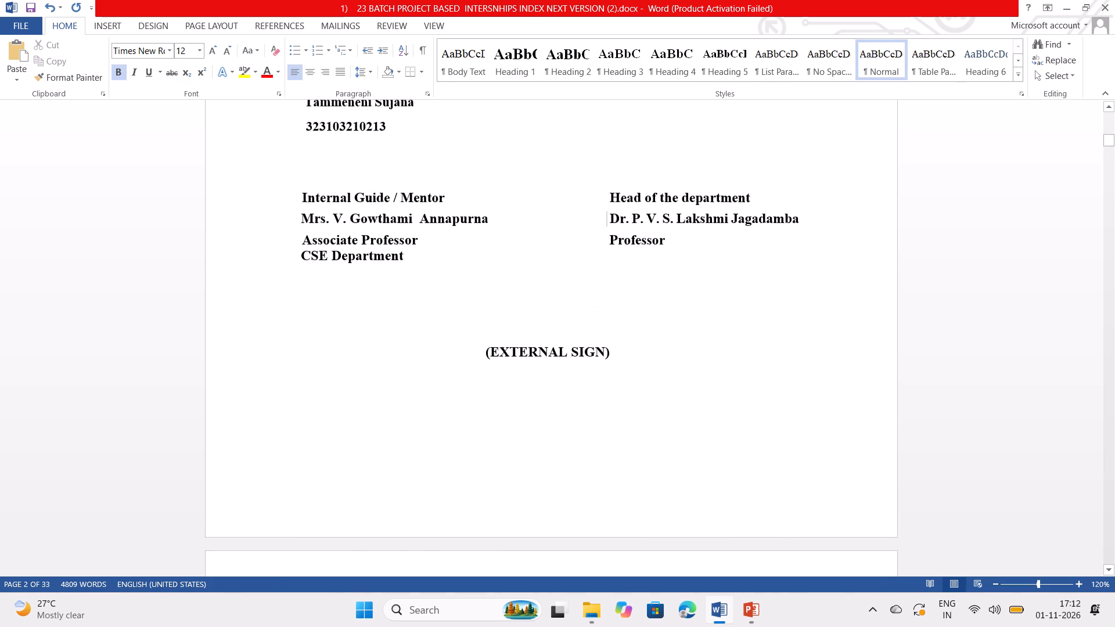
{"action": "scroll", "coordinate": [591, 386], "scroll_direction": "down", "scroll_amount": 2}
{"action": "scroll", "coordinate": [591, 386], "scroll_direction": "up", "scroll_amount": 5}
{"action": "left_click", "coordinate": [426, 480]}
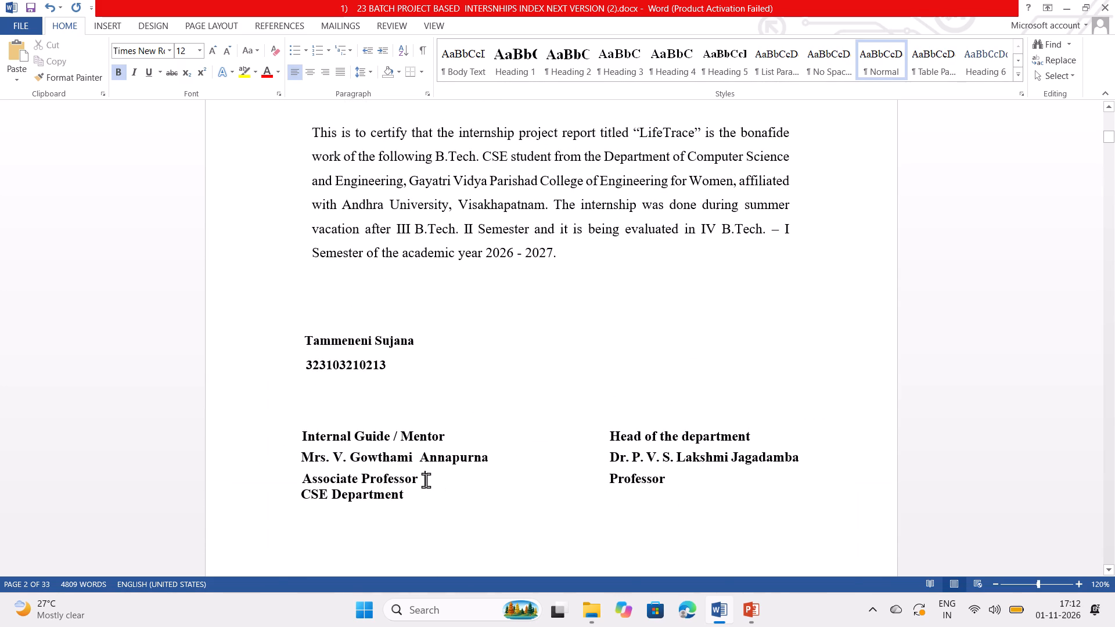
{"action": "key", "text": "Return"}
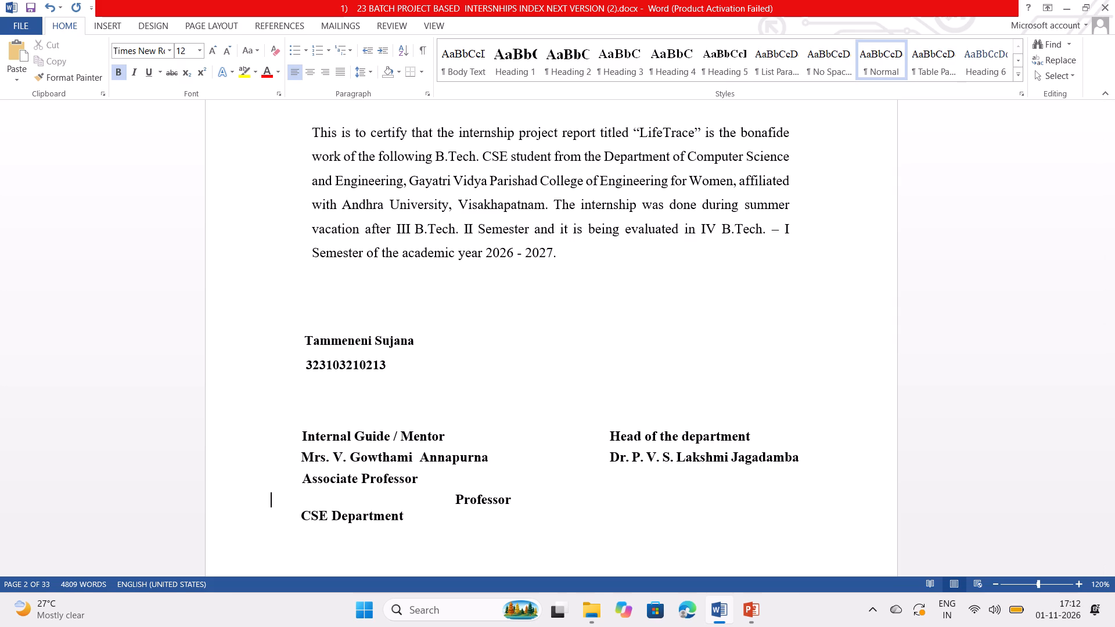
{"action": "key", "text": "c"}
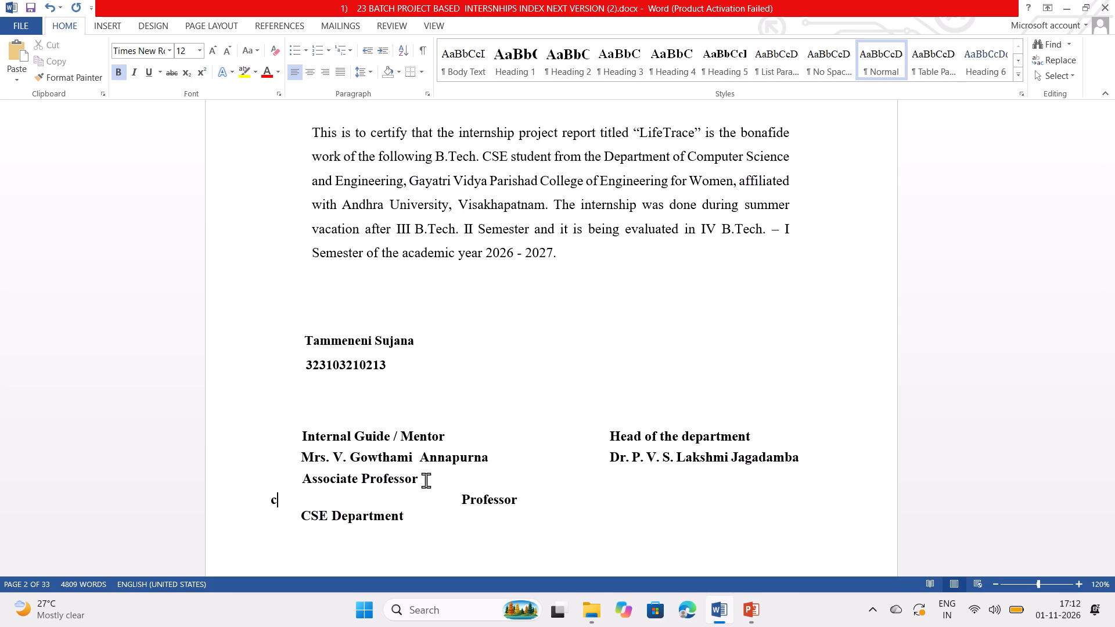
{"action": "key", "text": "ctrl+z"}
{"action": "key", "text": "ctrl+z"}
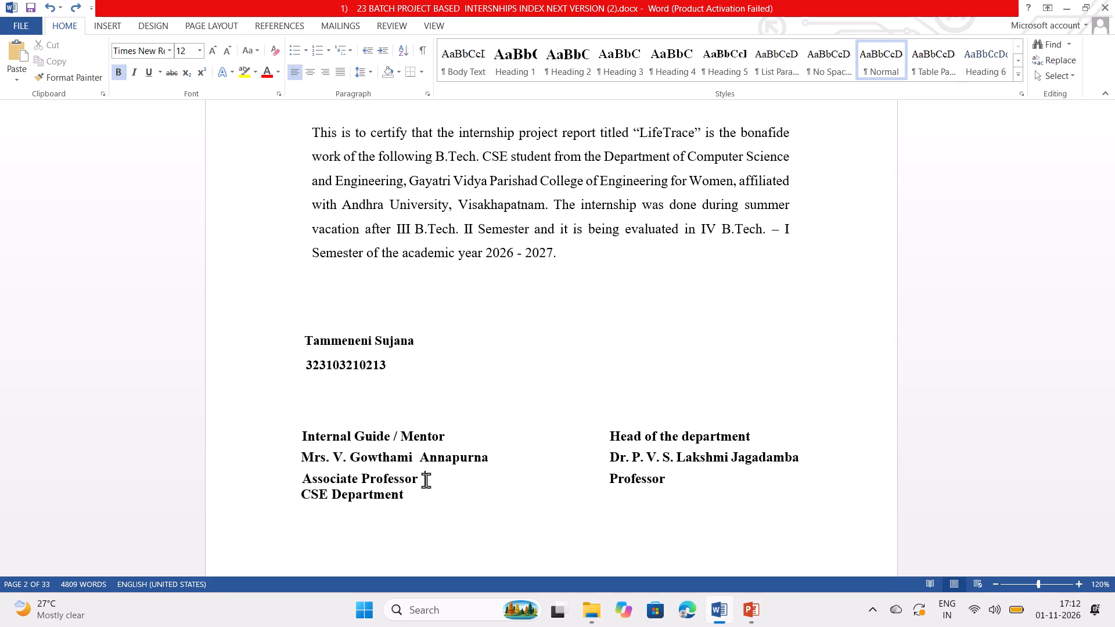
Paste the copied mentor's name after "sincere gratitude to" in the last paragraph of the Acknowledgement page.
{"action": "scroll", "coordinate": [426, 480], "scroll_direction": "down", "scroll_amount": 8}
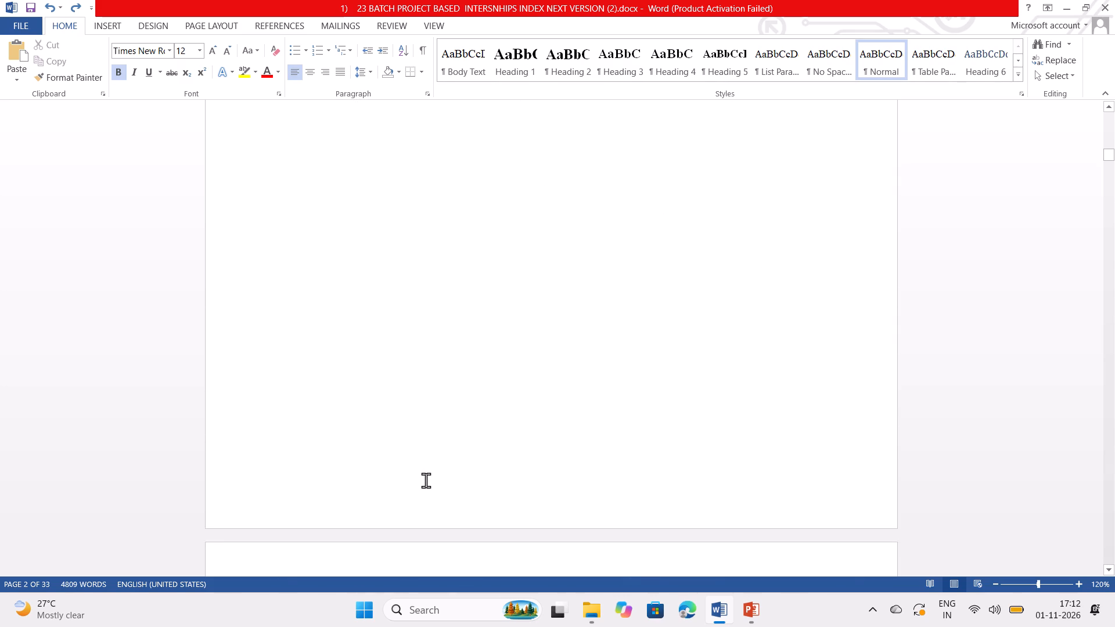
{"action": "scroll", "coordinate": [426, 480], "scroll_direction": "down", "scroll_amount": 2}
{"action": "scroll", "coordinate": [426, 480], "scroll_direction": "up", "scroll_amount": 3}
{"action": "scroll", "coordinate": [426, 480], "scroll_direction": "down", "scroll_amount": 2}
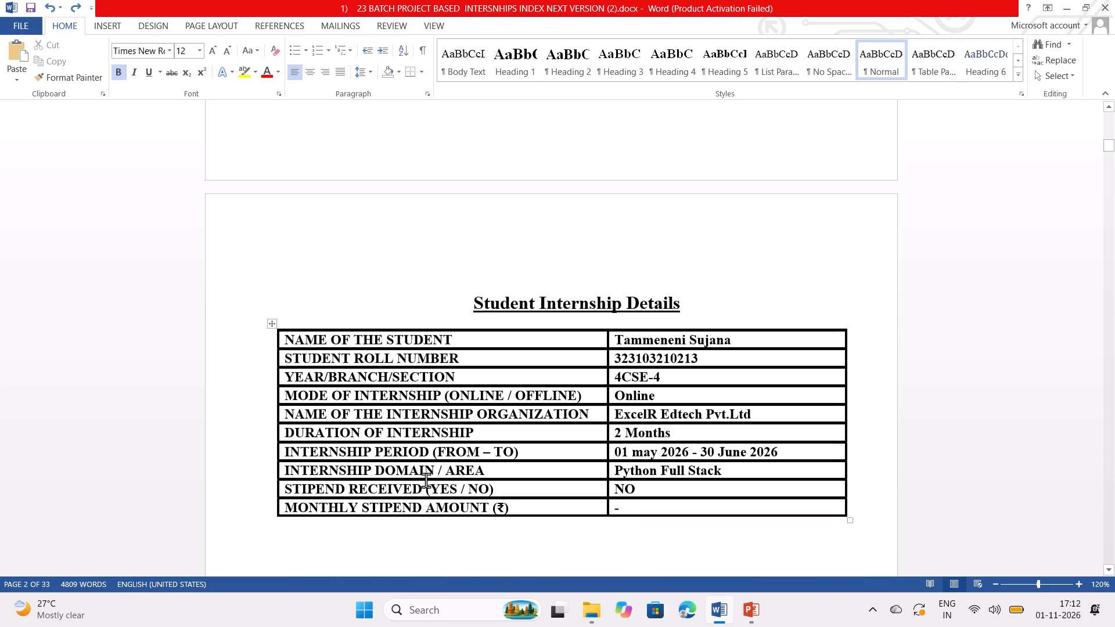
{"action": "scroll", "coordinate": [426, 480], "scroll_direction": "down", "scroll_amount": 4}
{"action": "scroll", "coordinate": [426, 480], "scroll_direction": "up", "scroll_amount": 1}
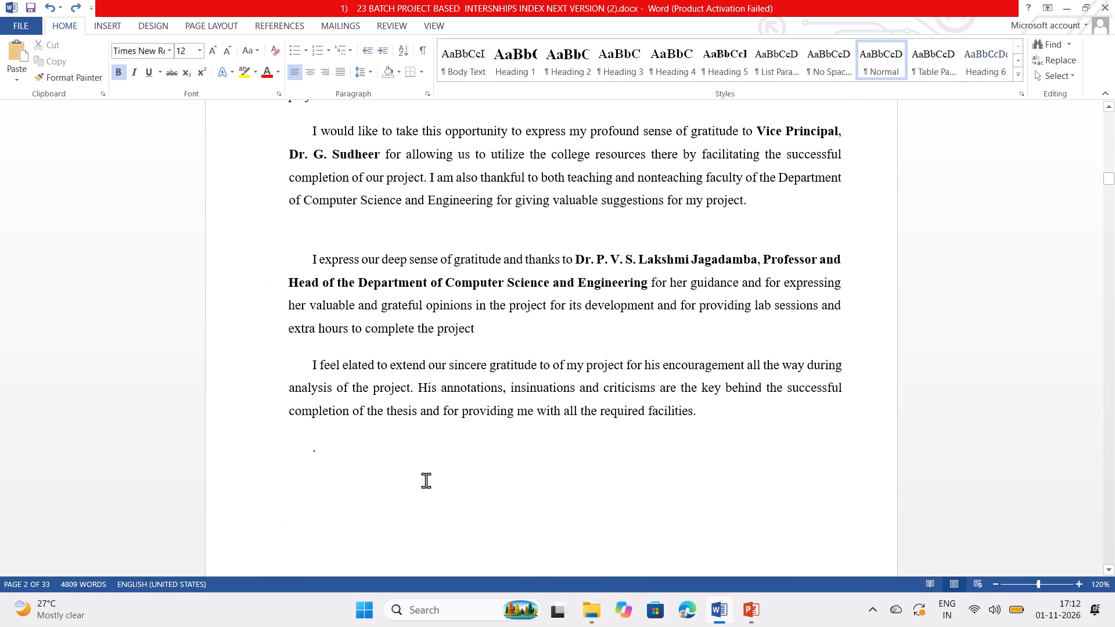
{"action": "left_click", "coordinate": [566, 368]}
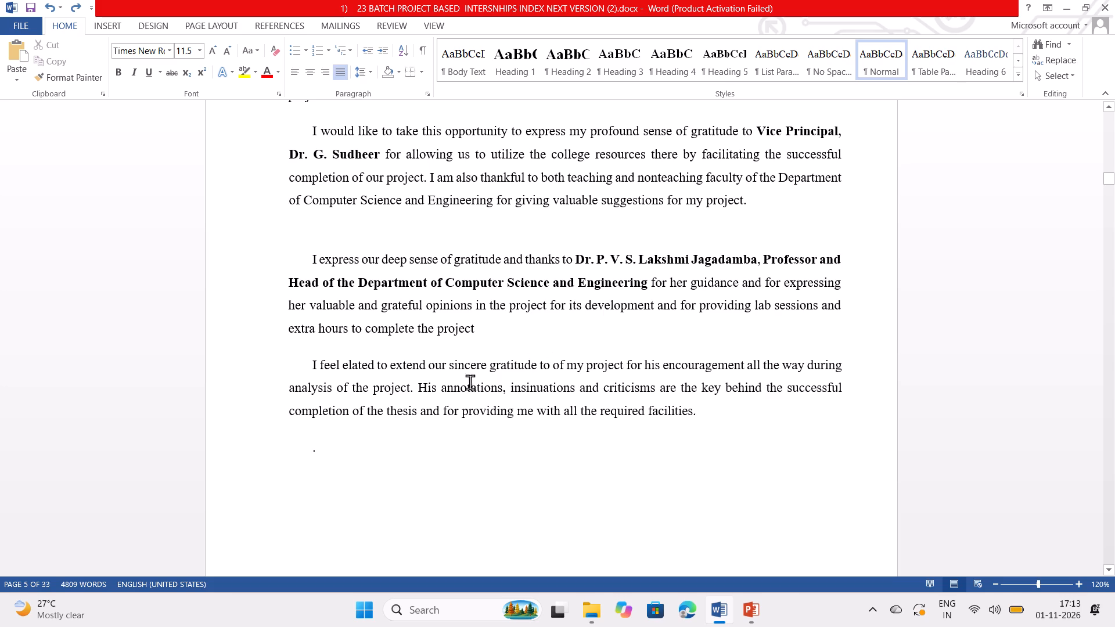
{"action": "left_click", "coordinate": [552, 366]}
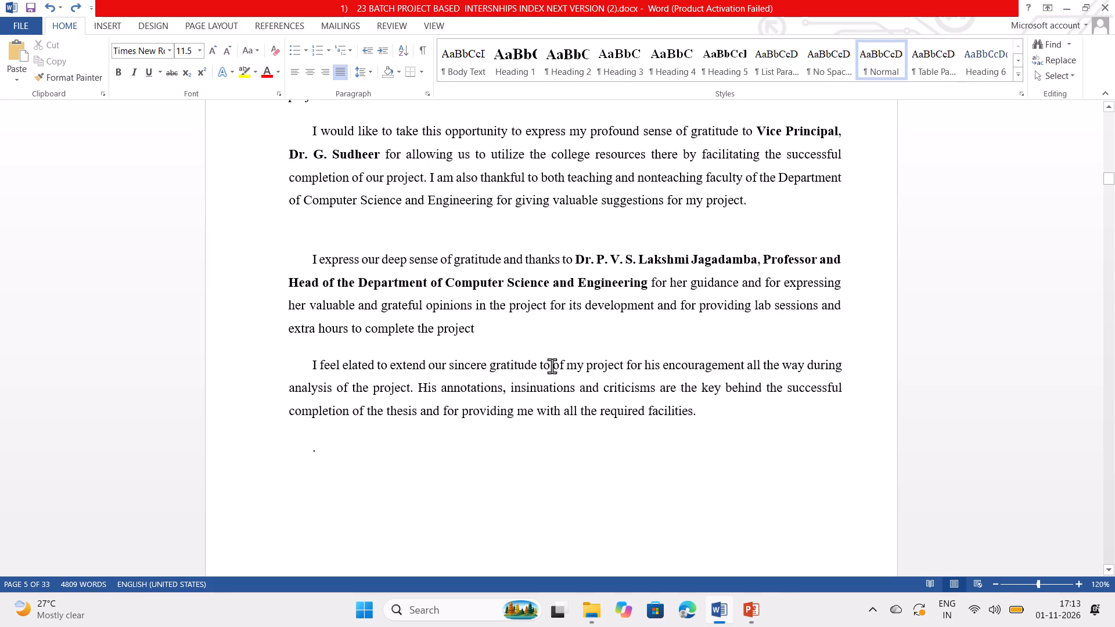
{"action": "key", "text": "ctrl+v"}
{"action": "left_click", "coordinate": [552, 366], "text": "ctrl"}
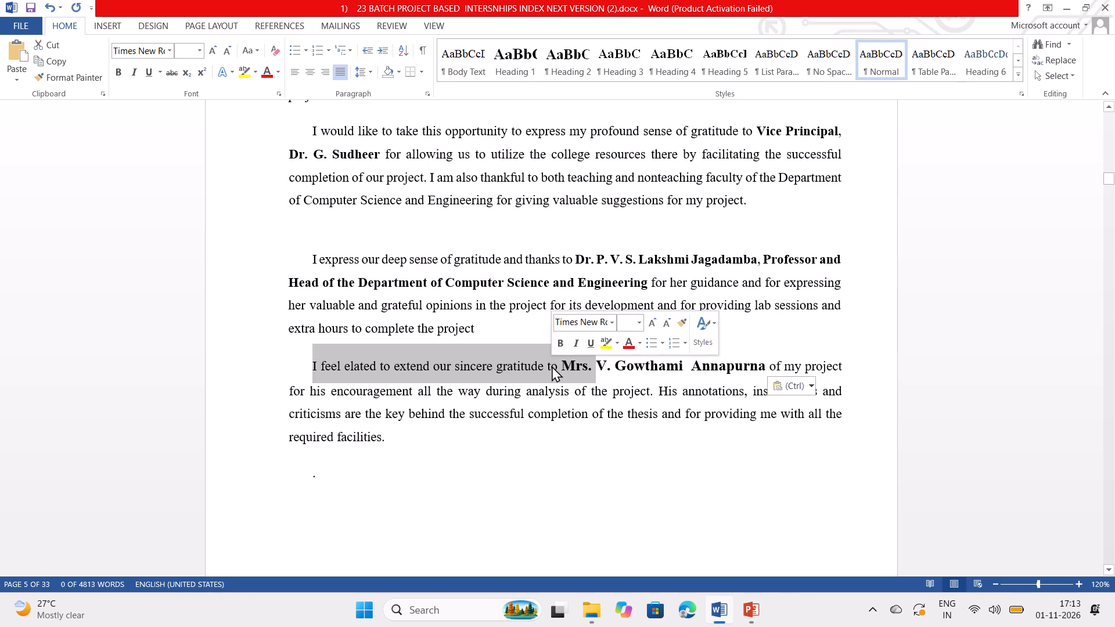
{"action": "left_click", "coordinate": [634, 392]}
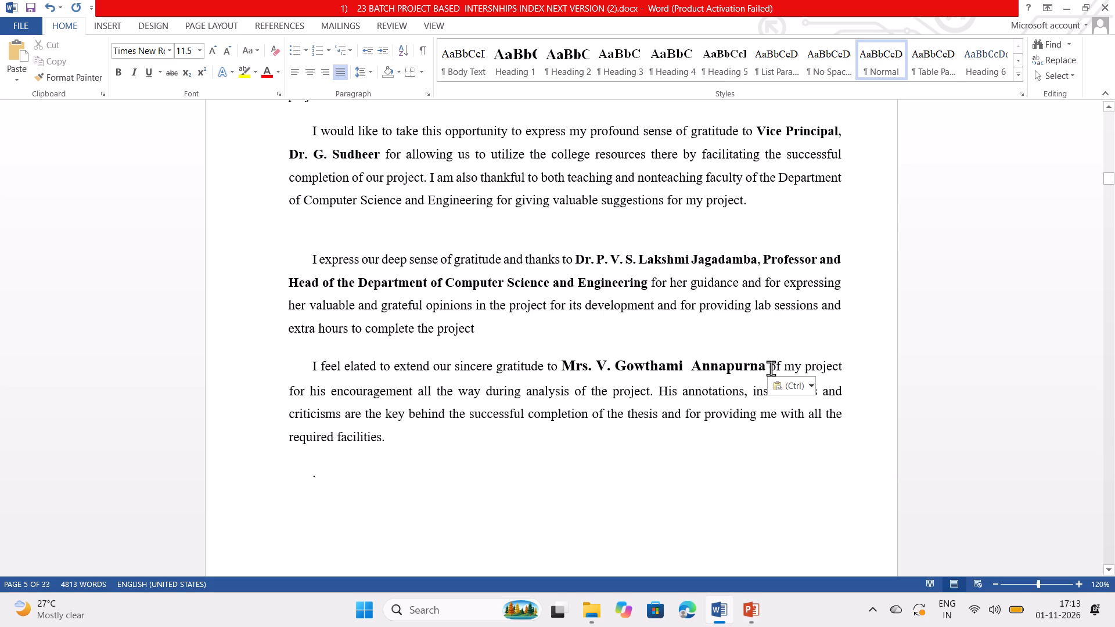
Add ",Associate Professor ,CSE Department" after the mentor's name in the last paragraph of the Acknowledgement page.
{"action": "left_click", "coordinate": [768, 370]}
{"action": "key", "text": "comma"}
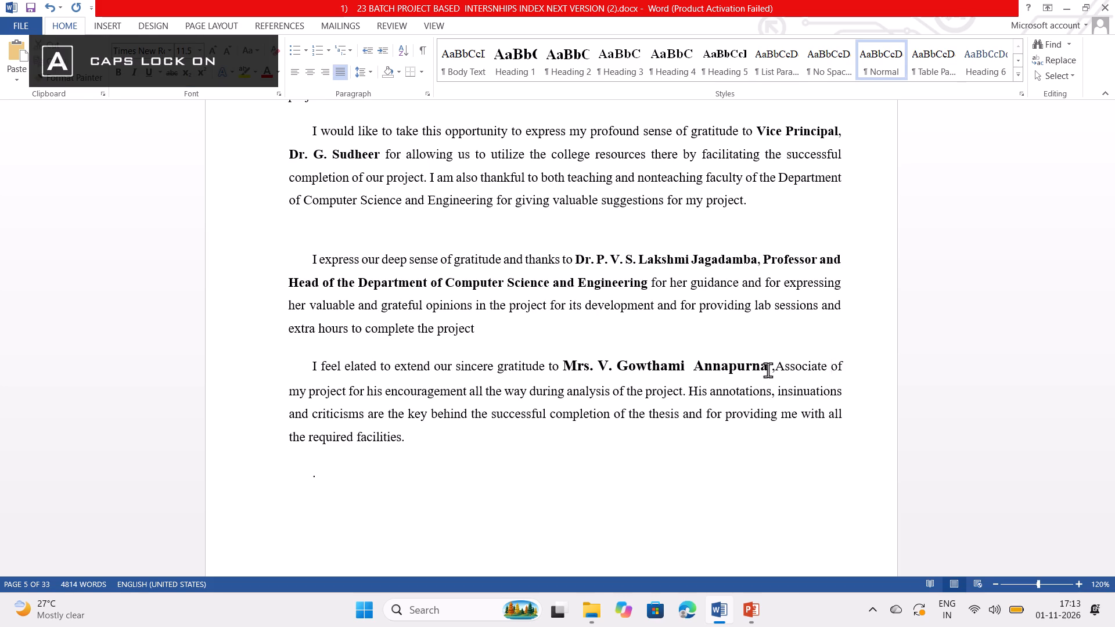
{"action": "type", "text": "rof"}
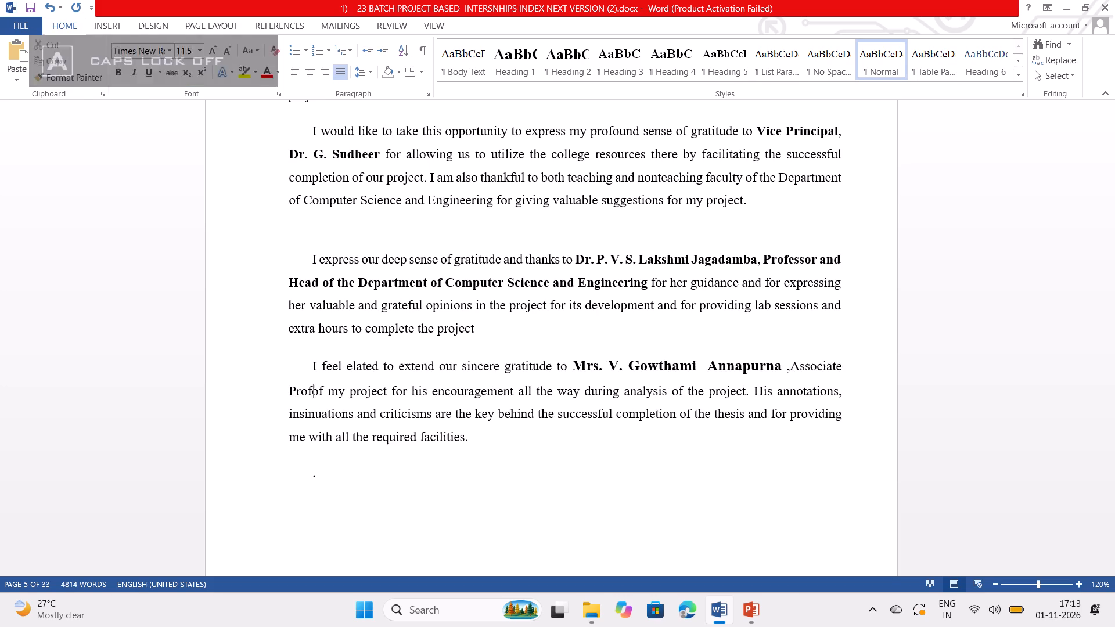
{"action": "key", "text": "e"}
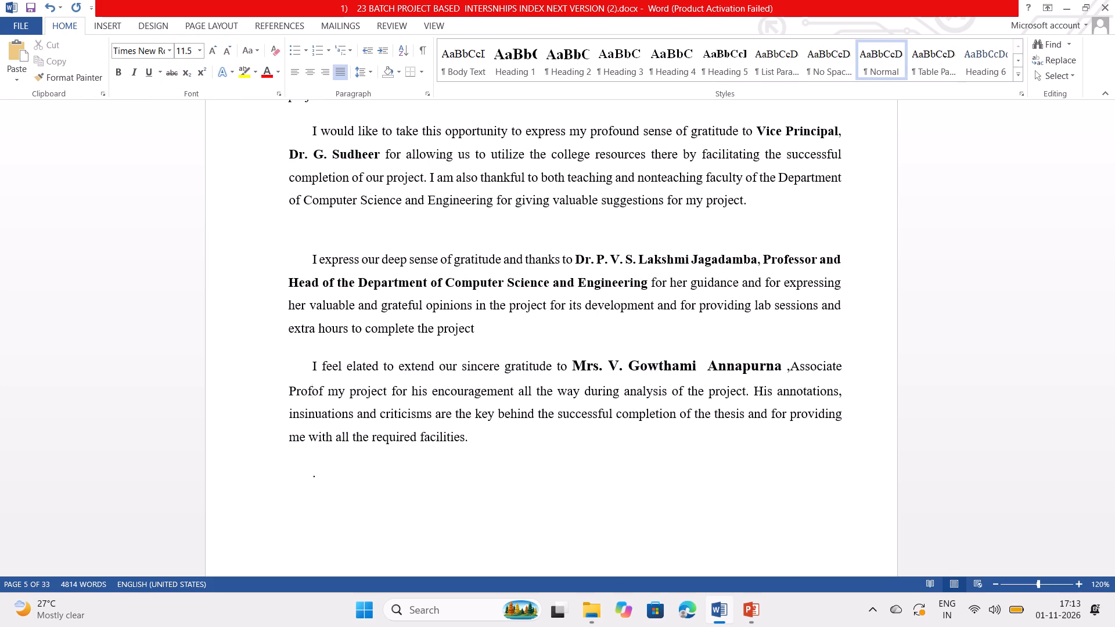
{"action": "type", "text": "ssor"}
{"action": "key", "text": "space"}
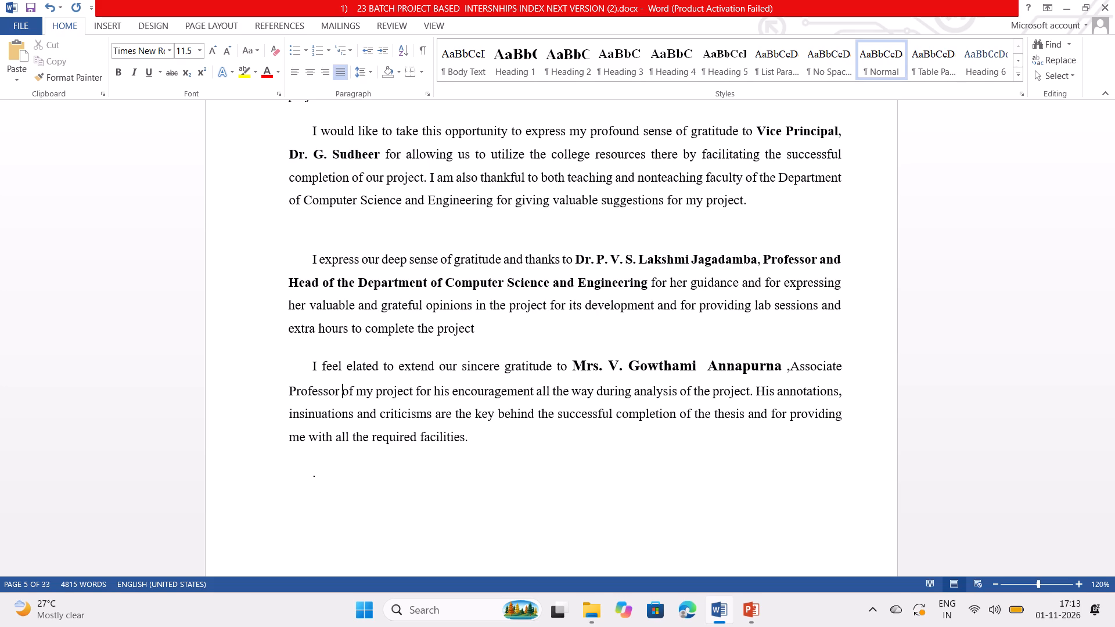
{"action": "key", "text": "comma"}
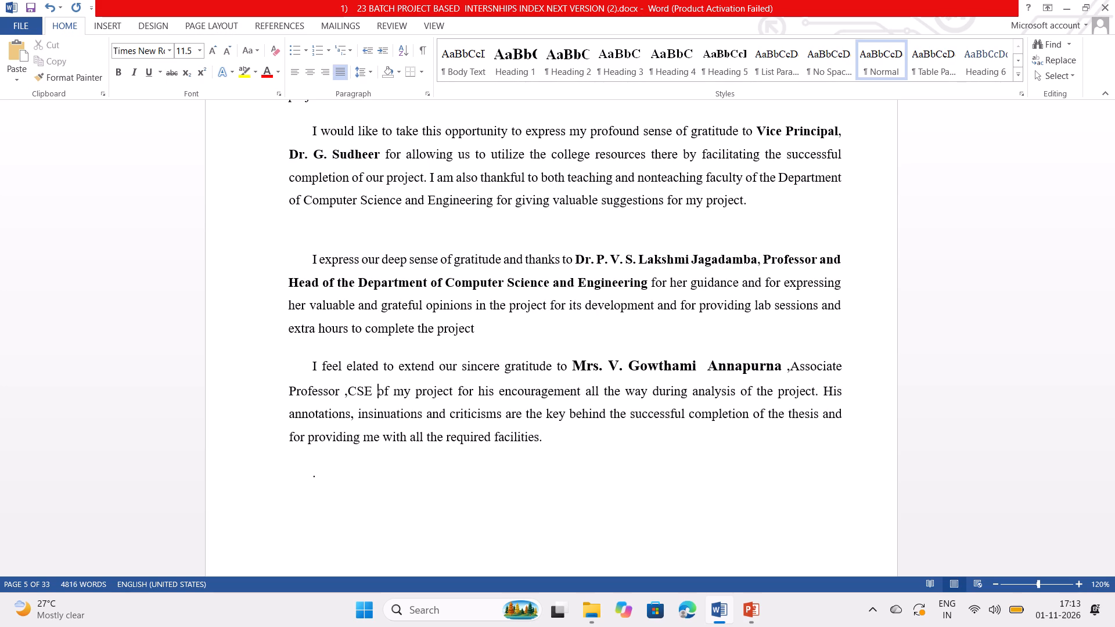
{"action": "key", "text": "e"}
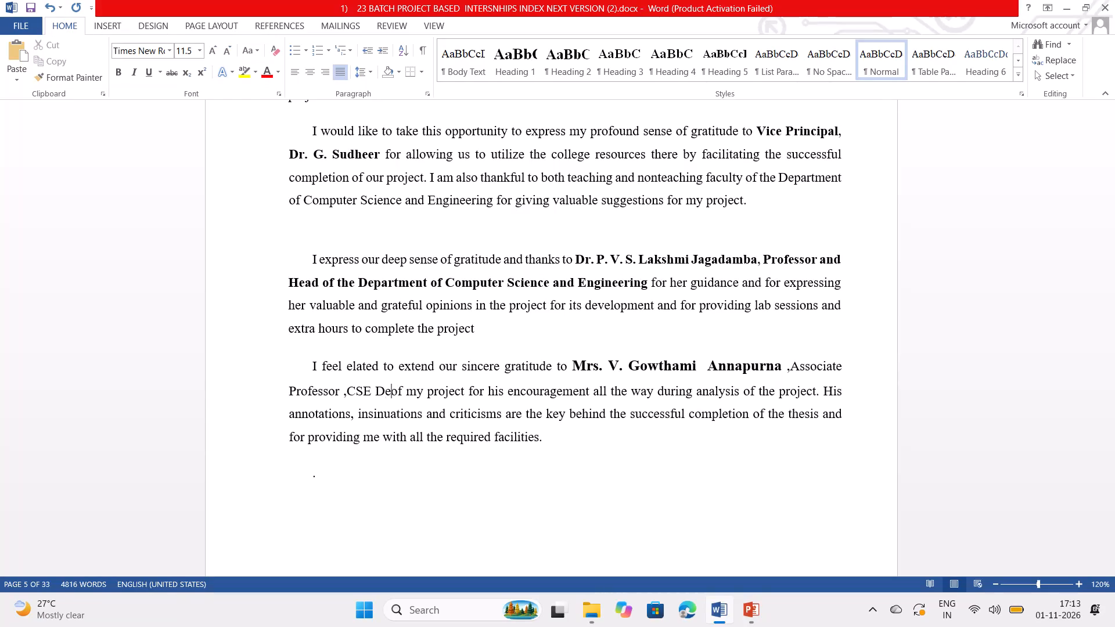
{"action": "type", "text": "pa"}
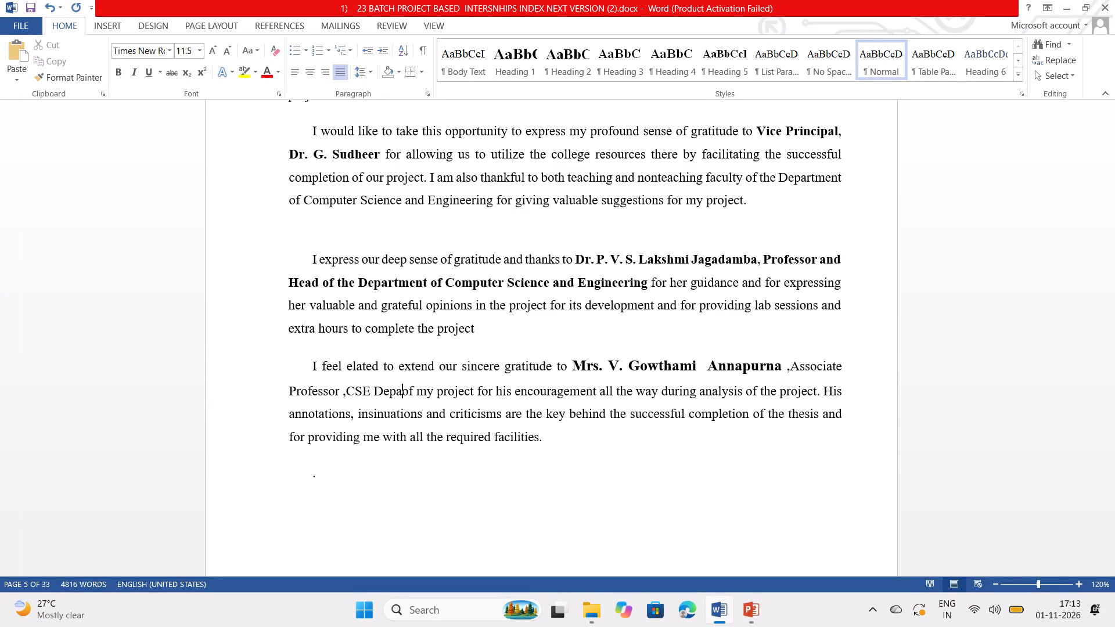
{"action": "type", "text": "rtment"}
{"action": "key", "text": "space"}
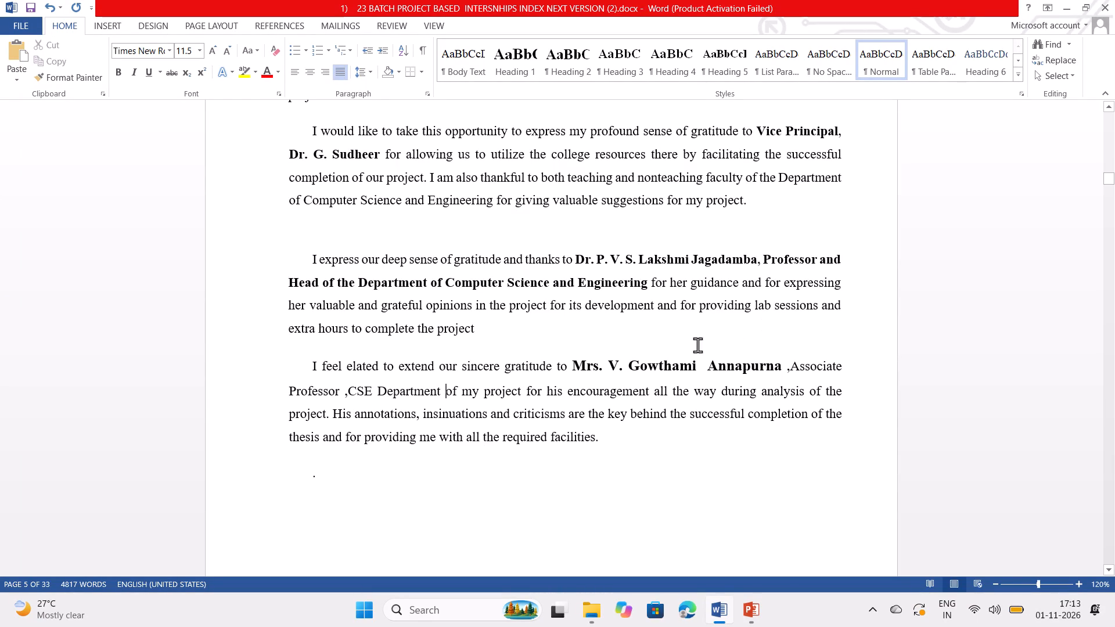
Set the font size of the mentor's name and the following word Associate to 12 in the last acknowledgement paragraph.
{"action": "left_click_drag", "start_coordinate": [574, 361], "coordinate": [588, 376]}
{"action": "left_click_drag", "start_coordinate": [588, 376], "coordinate": [843, 363]}
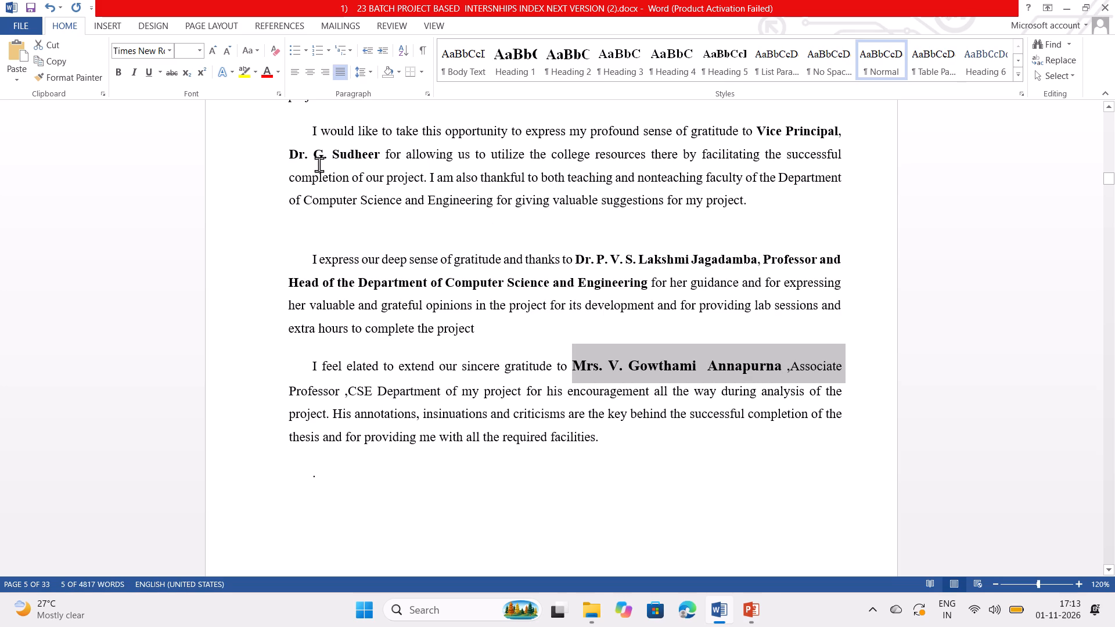
{"action": "left_click", "coordinate": [198, 55]}
{"action": "left_click", "coordinate": [186, 119]}
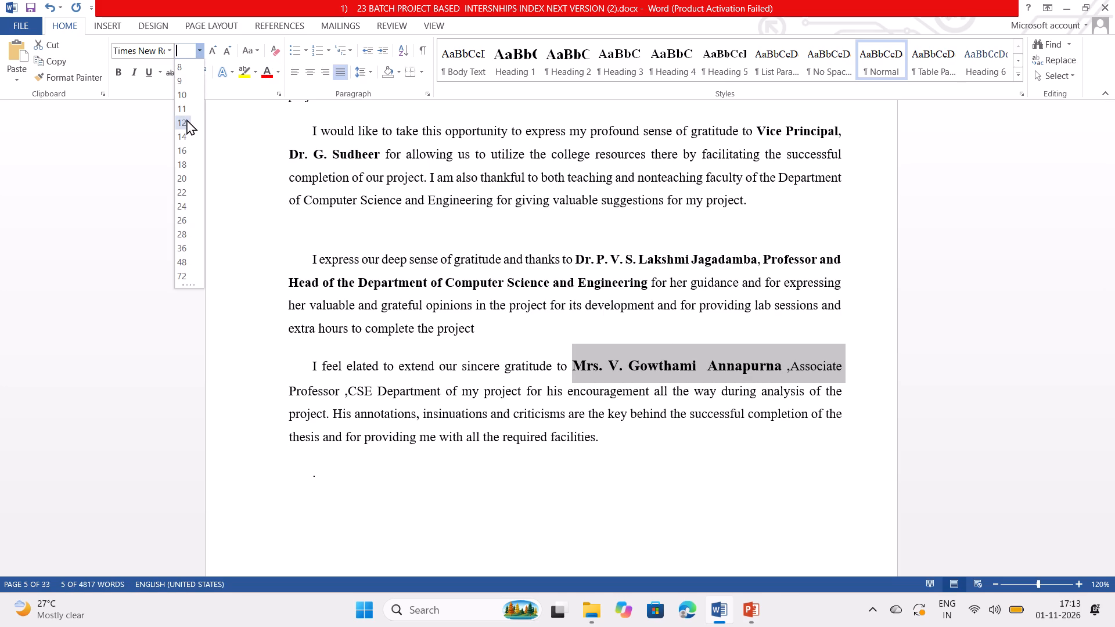
Make the mentor's name, Associate Professor and CSE Department bold in the last acknowledgement paragraph.
{"action": "left_click", "coordinate": [115, 71]}
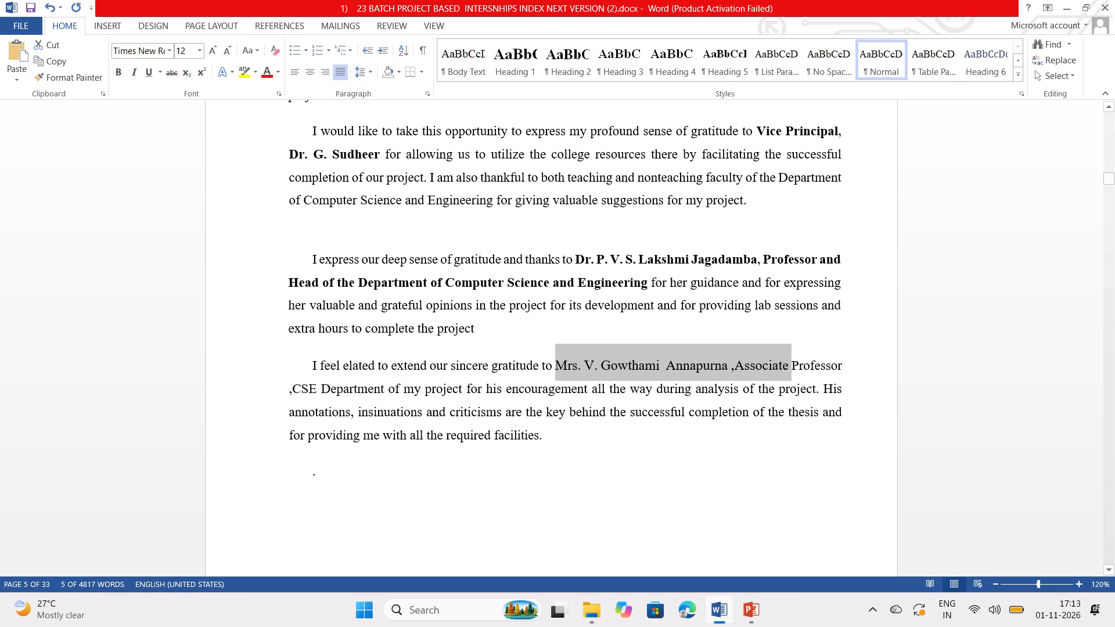
{"action": "left_click", "coordinate": [563, 365]}
{"action": "left_click_drag", "start_coordinate": [553, 370], "coordinate": [635, 359]}
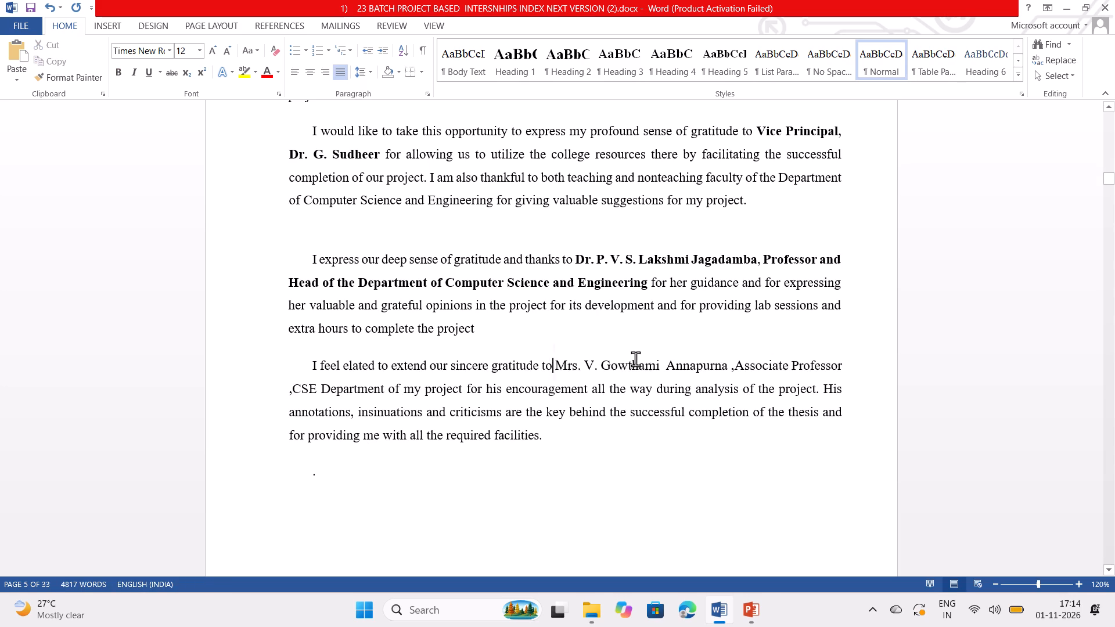
{"action": "left_click_drag", "start_coordinate": [635, 359], "coordinate": [819, 362]}
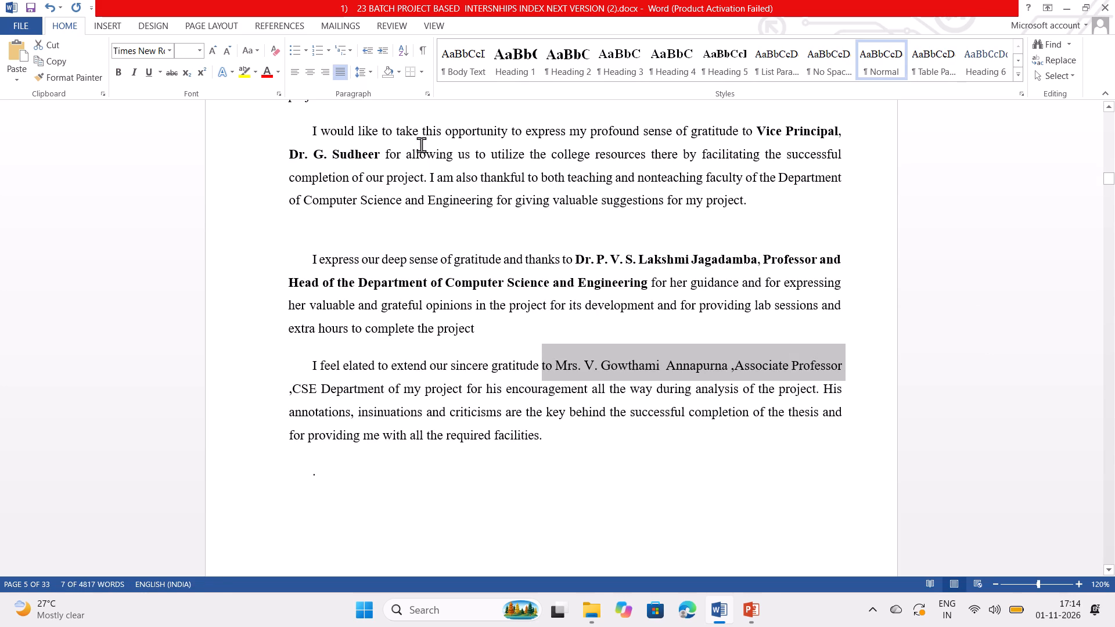
{"action": "left_click", "coordinate": [117, 70]}
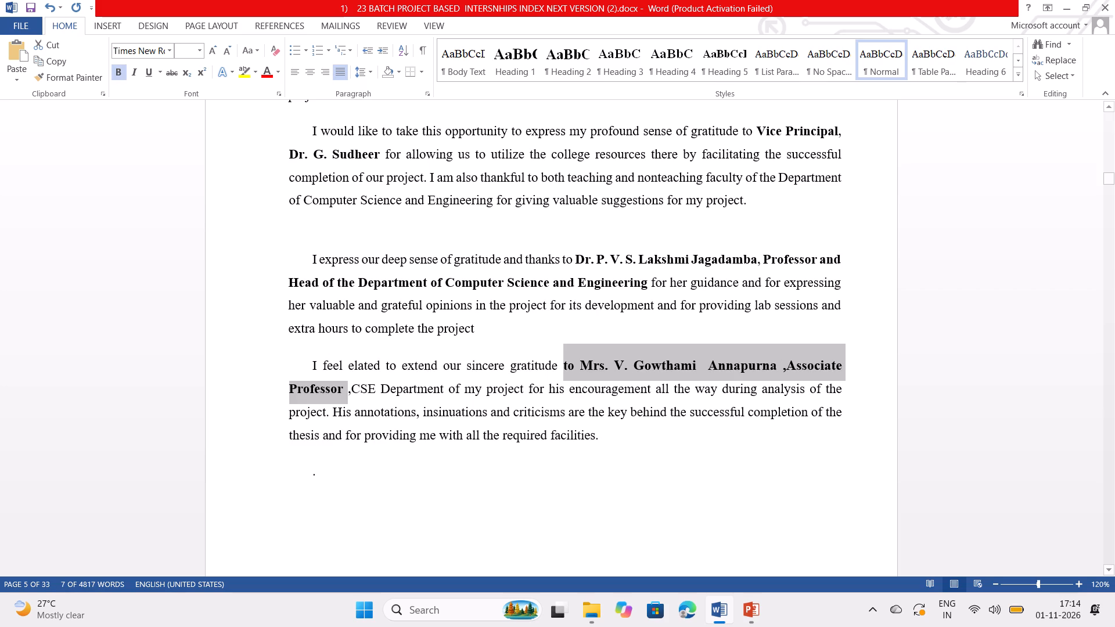
{"action": "left_click_drag", "start_coordinate": [353, 387], "coordinate": [448, 394]}
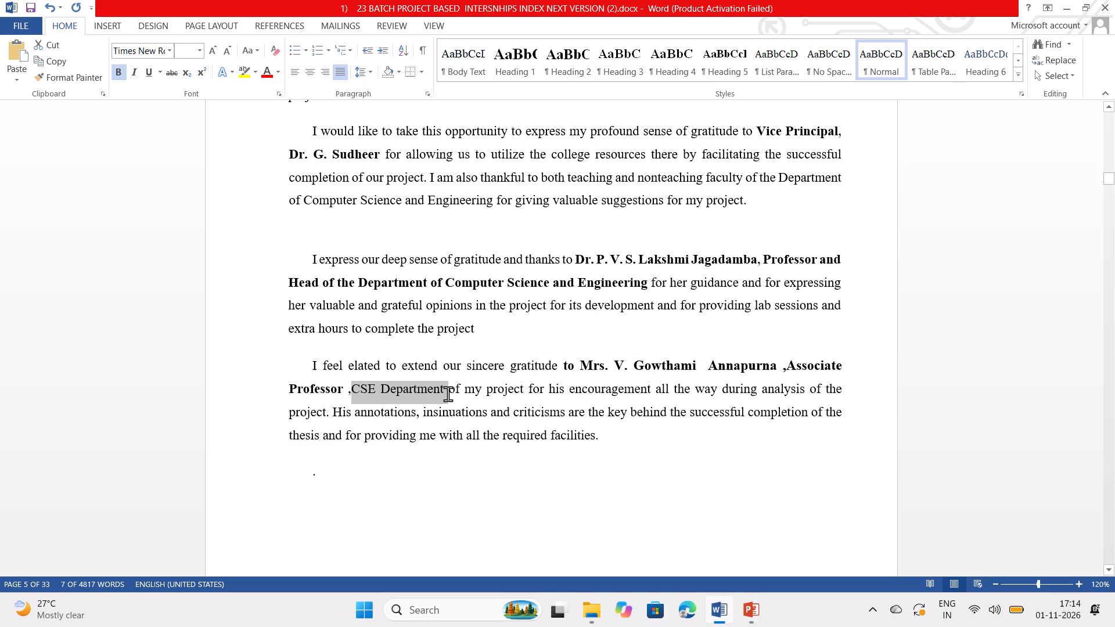
{"action": "left_click_drag", "start_coordinate": [448, 394], "coordinate": [449, 395]}
{"action": "left_click", "coordinate": [113, 71]}
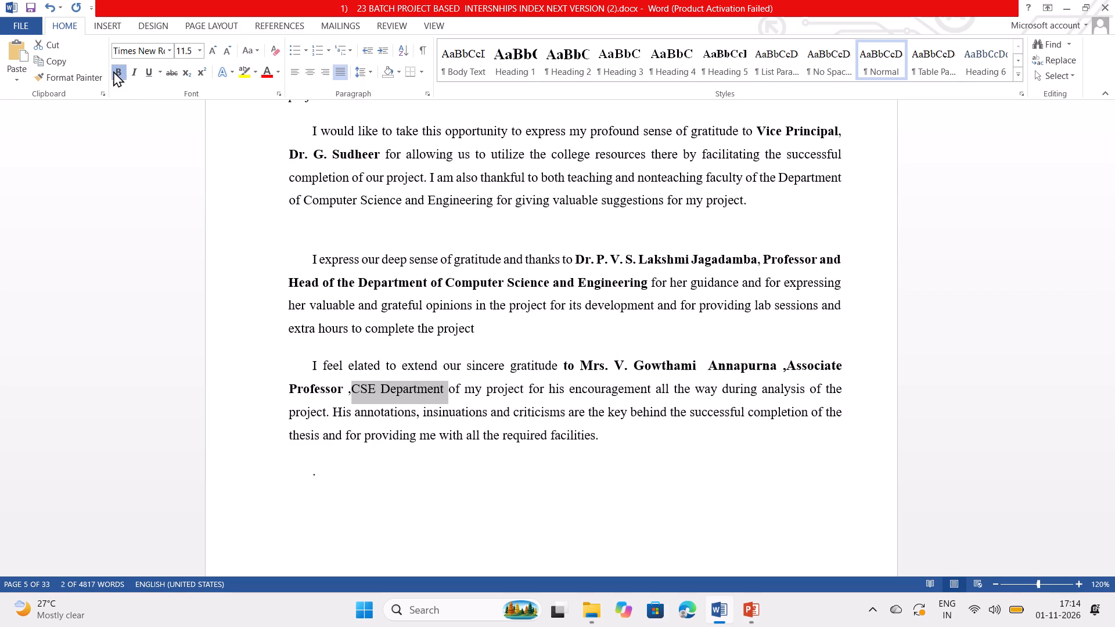
{"action": "left_click", "coordinate": [283, 428]}
Review the rest of the Acknowledgement page, the table of contents and the Abstract page.
{"action": "scroll", "coordinate": [445, 458], "scroll_direction": "down", "scroll_amount": 1}
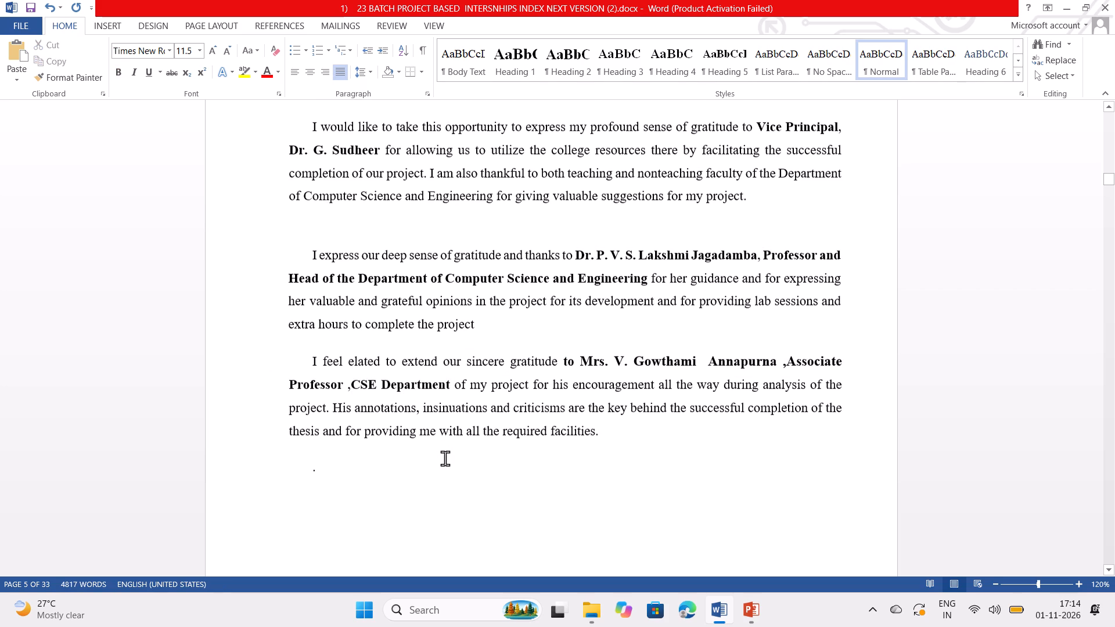
{"action": "scroll", "coordinate": [445, 458], "scroll_direction": "down", "scroll_amount": 1}
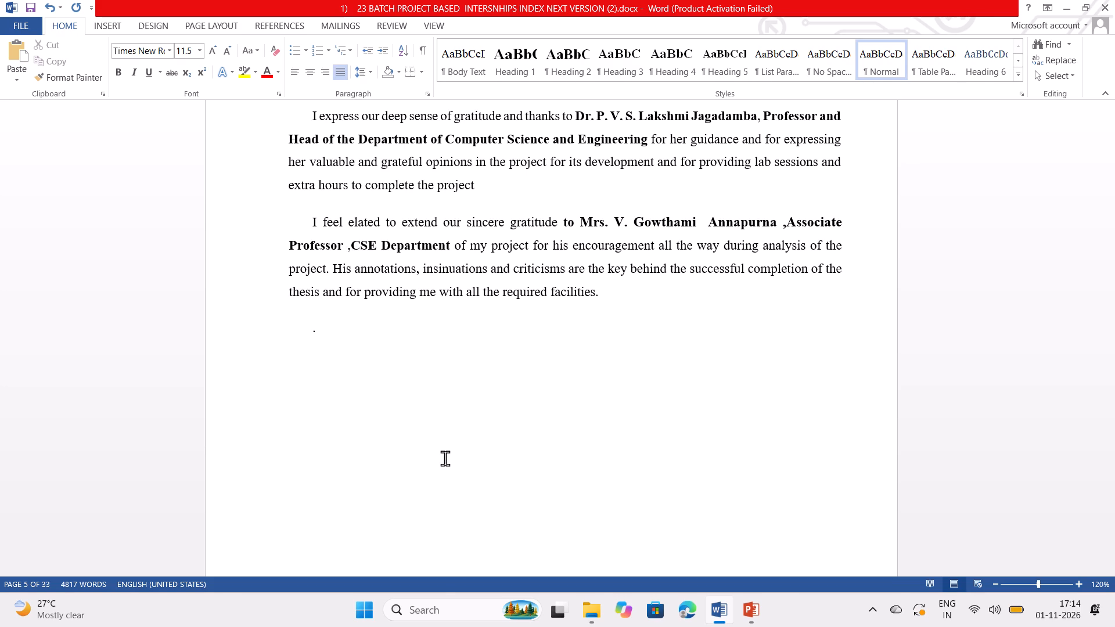
{"action": "scroll", "coordinate": [445, 458], "scroll_direction": "down", "scroll_amount": 1}
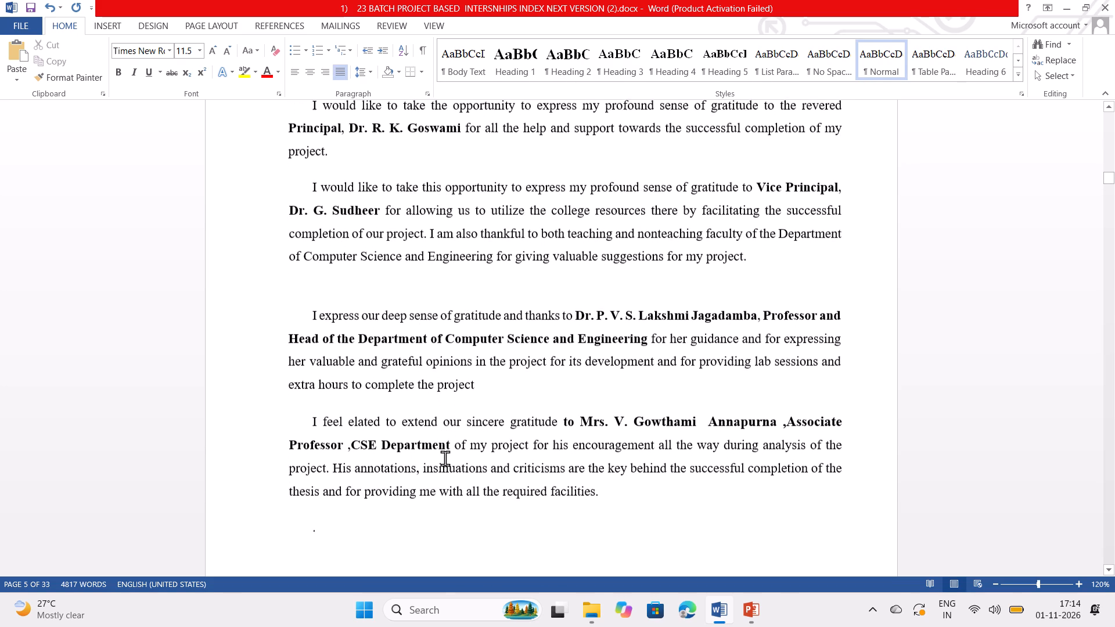
{"action": "scroll", "coordinate": [445, 458], "scroll_direction": "down", "scroll_amount": 2}
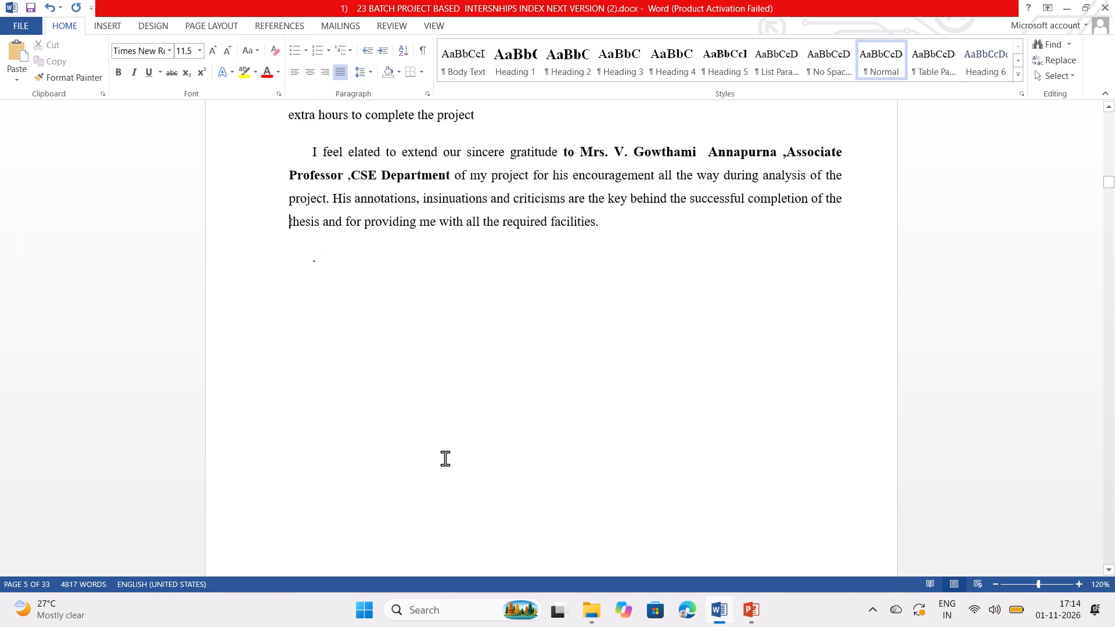
{"action": "scroll", "coordinate": [445, 458], "scroll_direction": "down", "scroll_amount": 6}
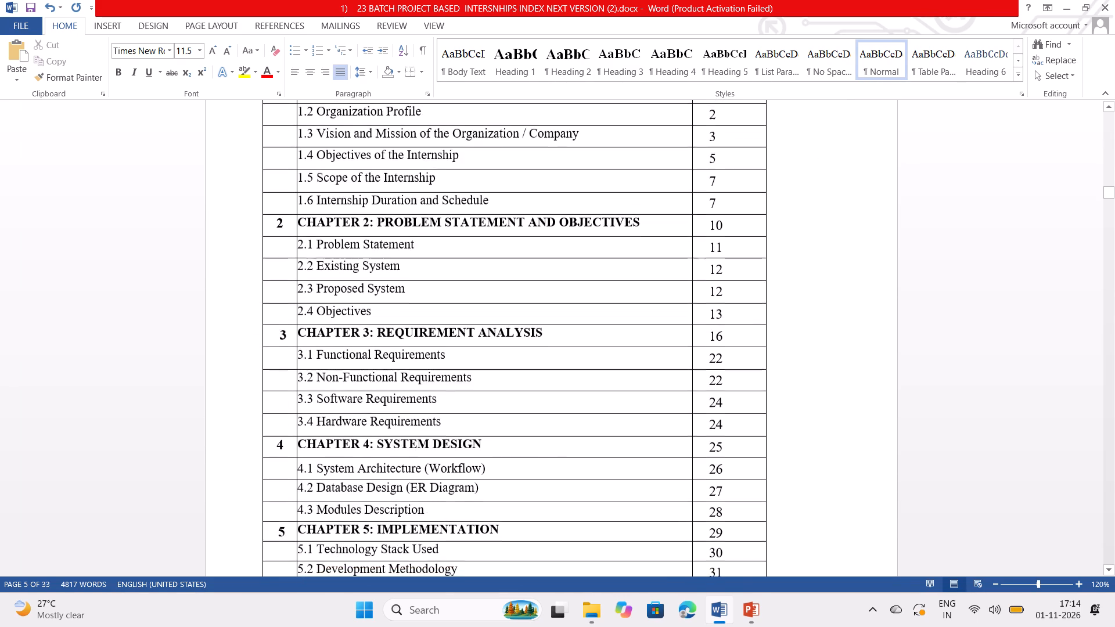
{"action": "scroll", "coordinate": [445, 458], "scroll_direction": "down", "scroll_amount": 7}
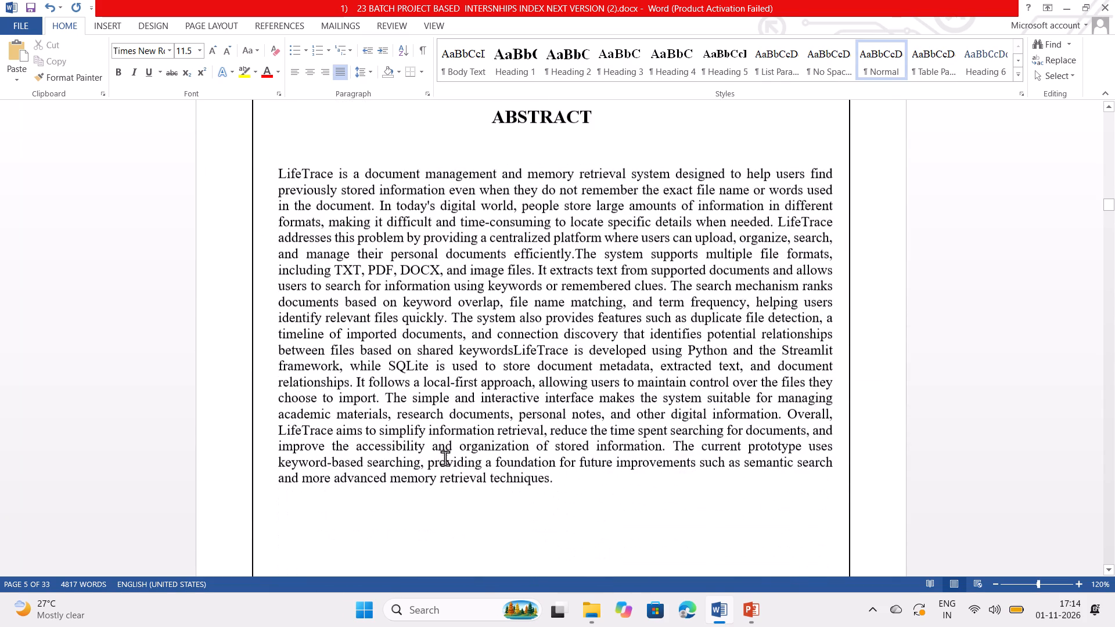
{"action": "scroll", "coordinate": [445, 458], "scroll_direction": "down", "scroll_amount": 4}
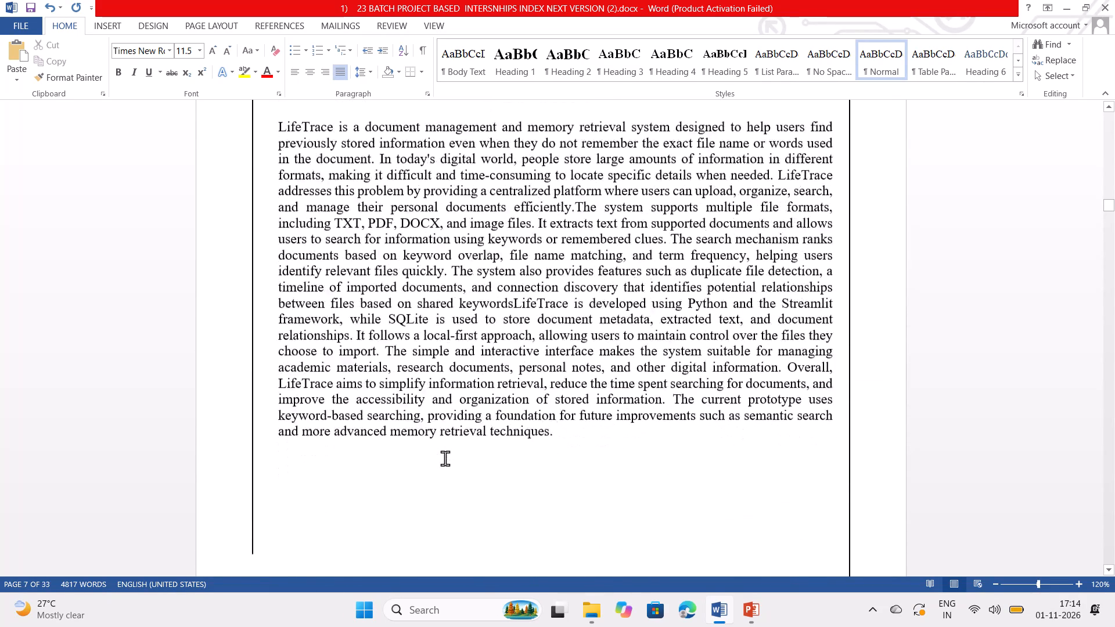
{"action": "scroll", "coordinate": [445, 458], "scroll_direction": "down", "scroll_amount": 1}
{"action": "scroll", "coordinate": [445, 458], "scroll_direction": "up", "scroll_amount": 6}
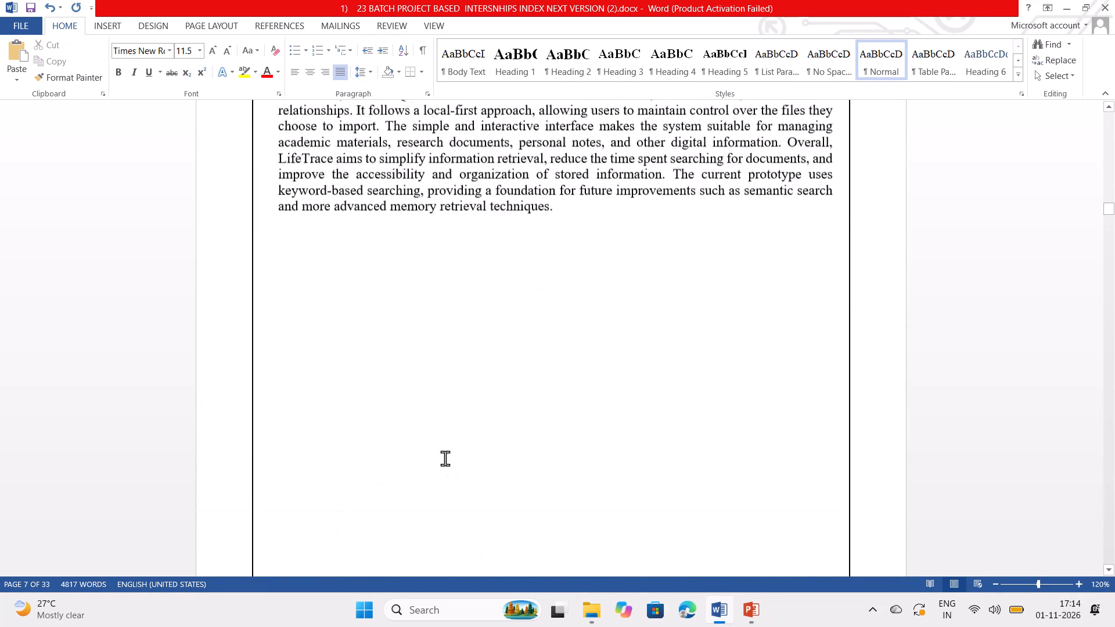
{"action": "scroll", "coordinate": [445, 458], "scroll_direction": "up", "scroll_amount": 5}
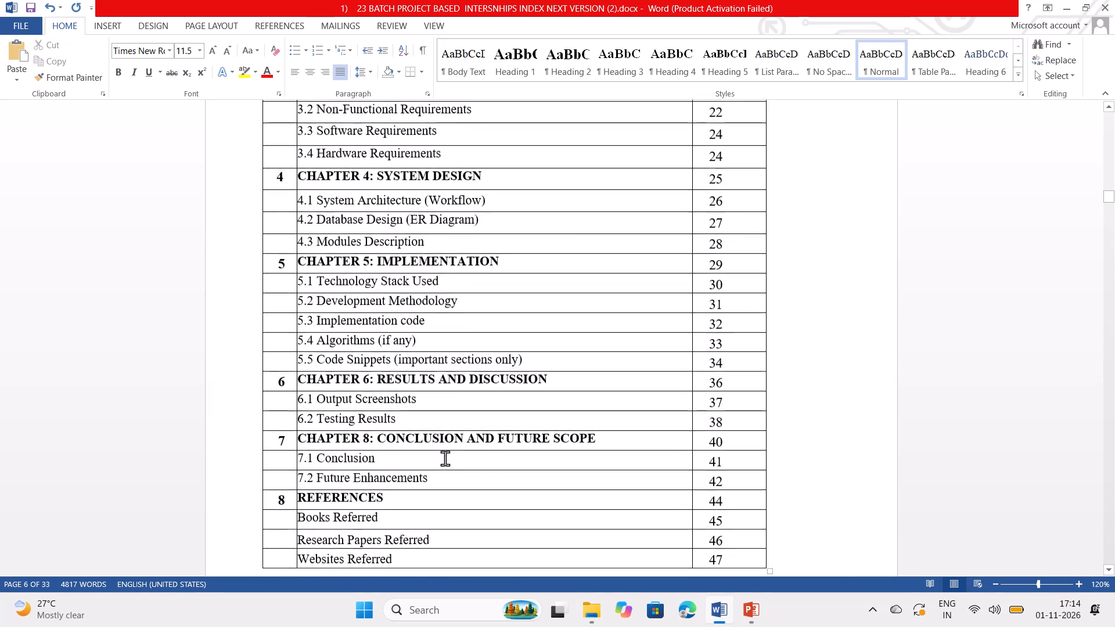
{"action": "scroll", "coordinate": [445, 458], "scroll_direction": "up", "scroll_amount": 5}
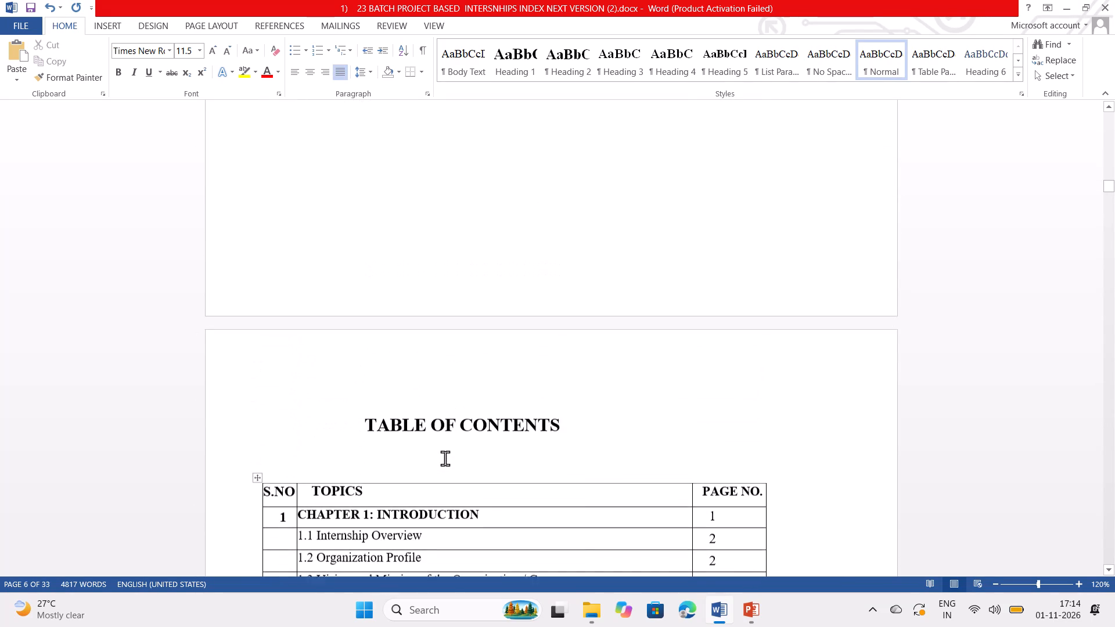
{"action": "scroll", "coordinate": [445, 449], "scroll_direction": "down", "scroll_amount": 5}
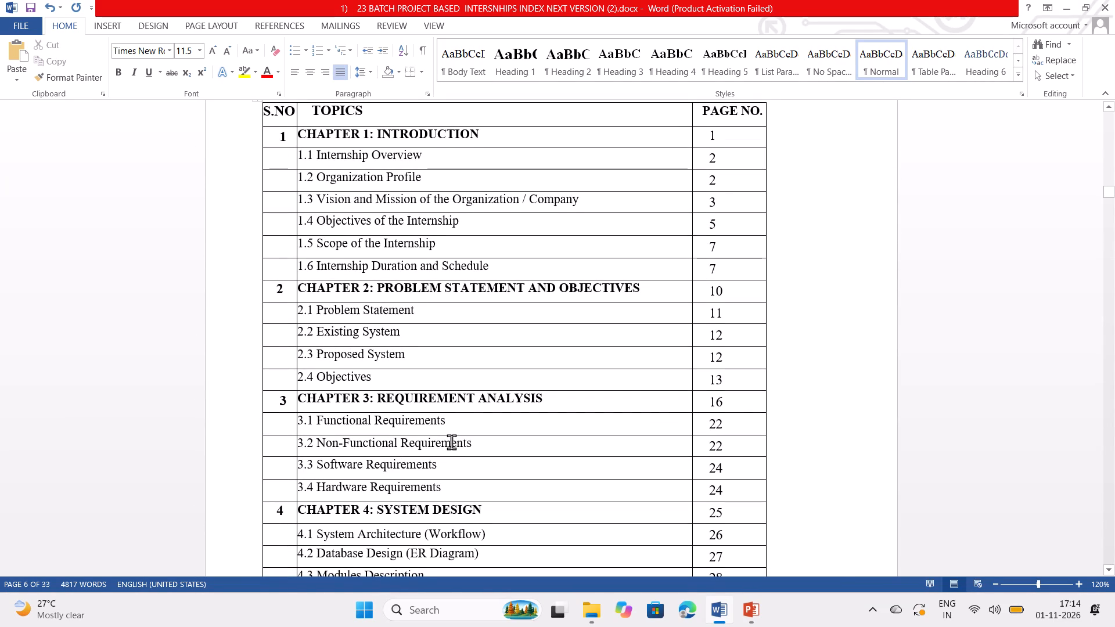
{"action": "scroll", "coordinate": [427, 489], "scroll_direction": "down", "scroll_amount": 6}
{"action": "scroll", "coordinate": [427, 489], "scroll_direction": "up", "scroll_amount": 1}
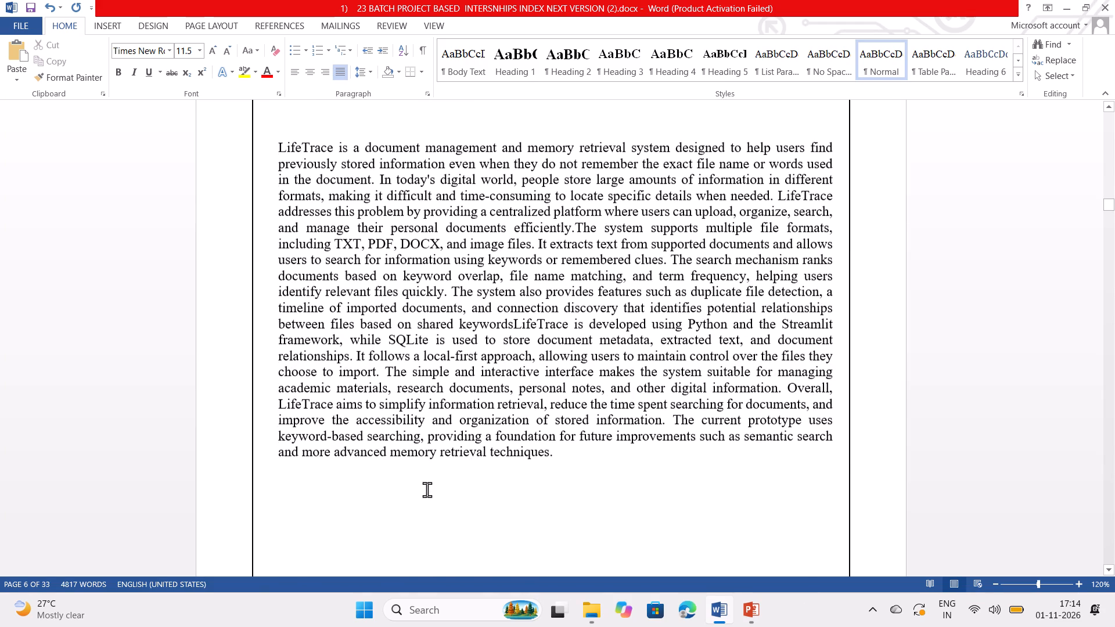
{"action": "scroll", "coordinate": [427, 489], "scroll_direction": "up", "scroll_amount": 1}
{"action": "scroll", "coordinate": [427, 489], "scroll_direction": "down", "scroll_amount": 1}
{"action": "scroll", "coordinate": [427, 489], "scroll_direction": "up", "scroll_amount": 1}
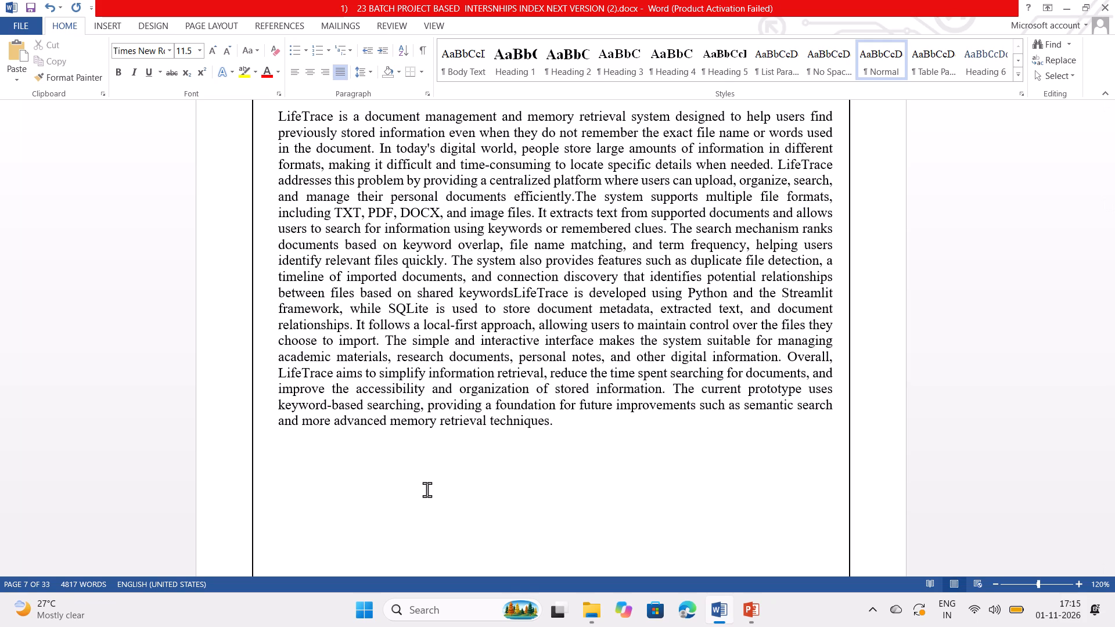
Switch to Microsoft Edge and open the iLovePDF Remove PDF pages tool.
{"action": "left_click", "coordinate": [682, 601]}
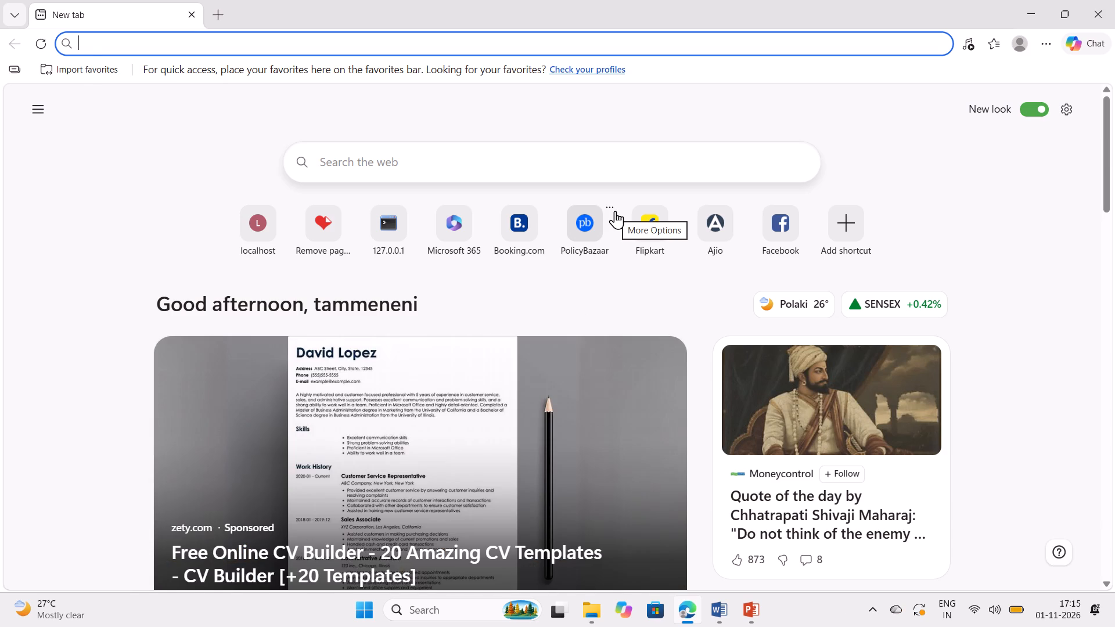
{"action": "type", "text": "il"}
{"action": "key", "text": "Return"}
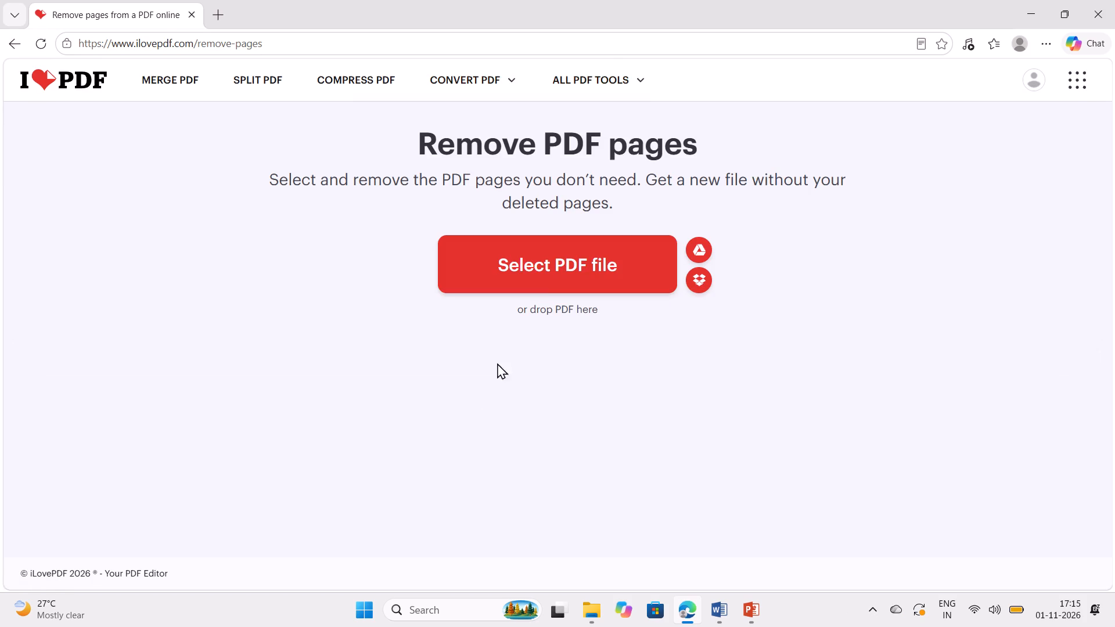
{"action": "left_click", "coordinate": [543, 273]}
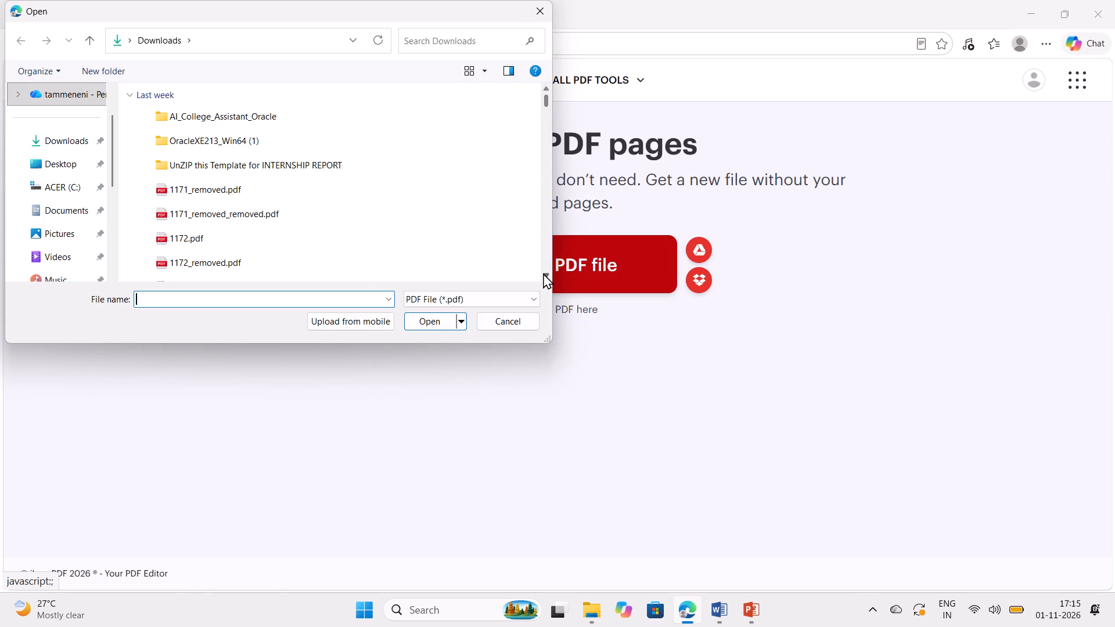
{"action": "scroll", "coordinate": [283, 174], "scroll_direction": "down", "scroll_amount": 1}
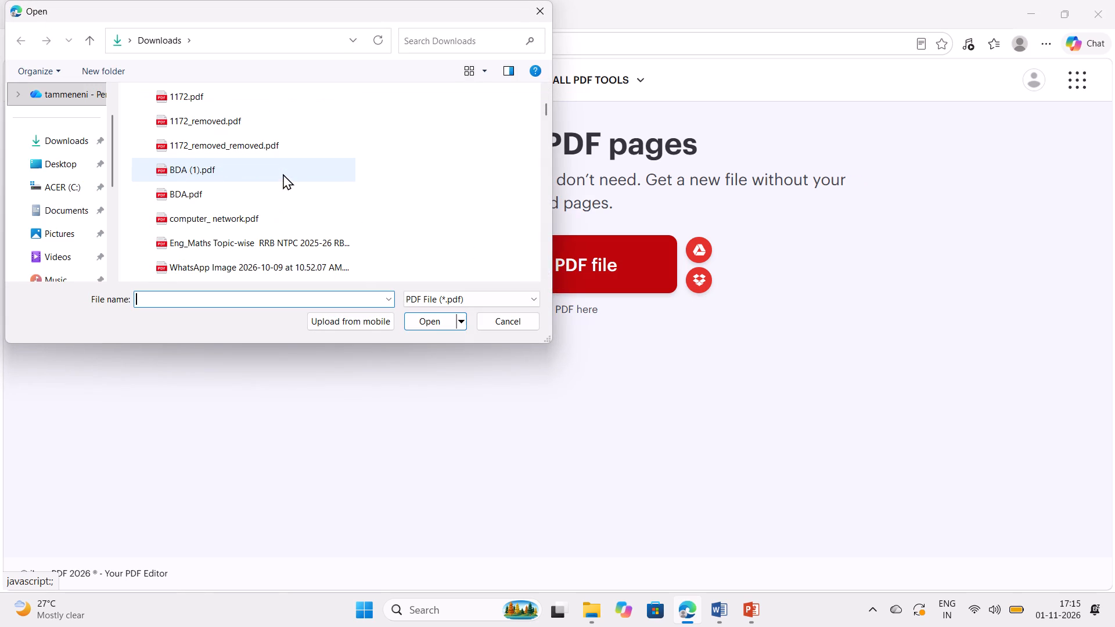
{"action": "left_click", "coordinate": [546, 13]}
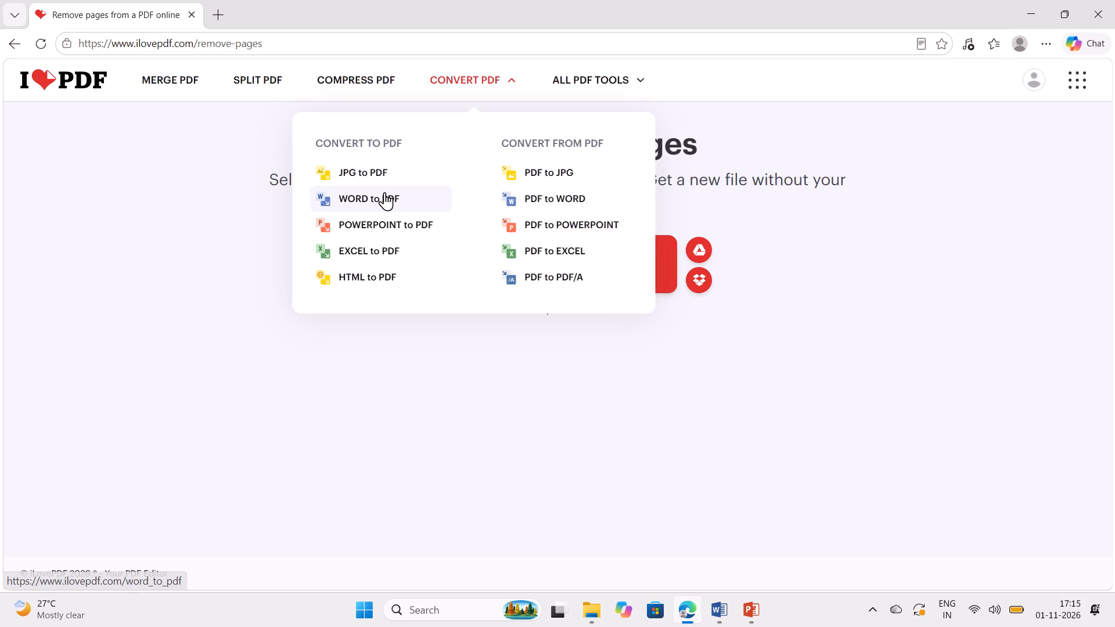
Open the Word to PDF converter and load the 1) 23 BATCH PROJECT BASED INTERSNHIPS INDEX NEXT VERSION document from the Documents folder.
{"action": "left_click", "coordinate": [384, 192]}
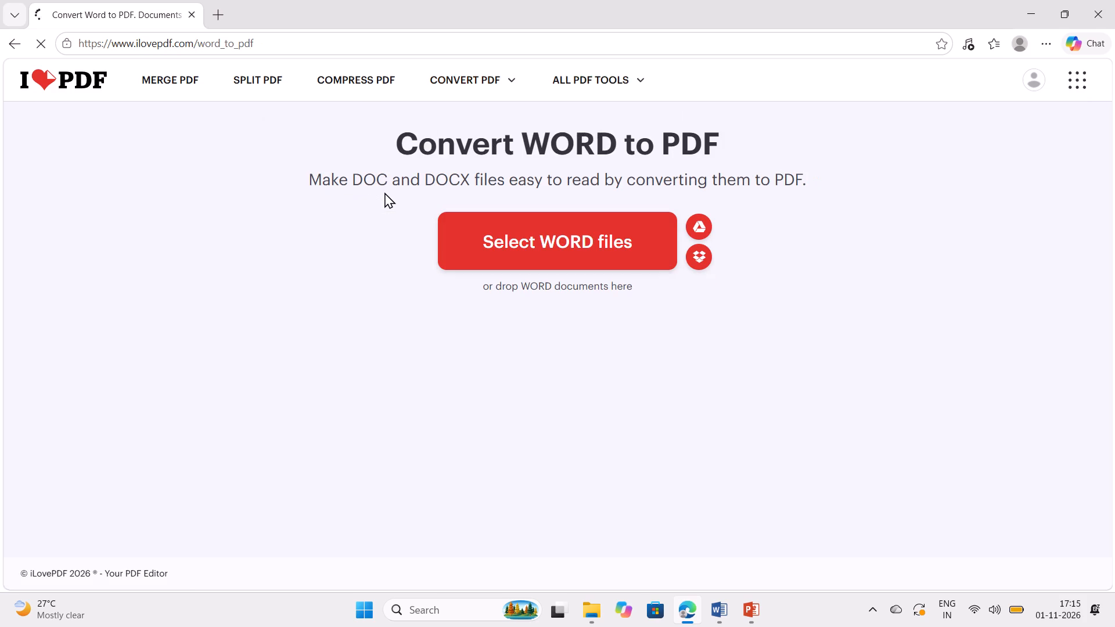
{"action": "left_click", "coordinate": [472, 232]}
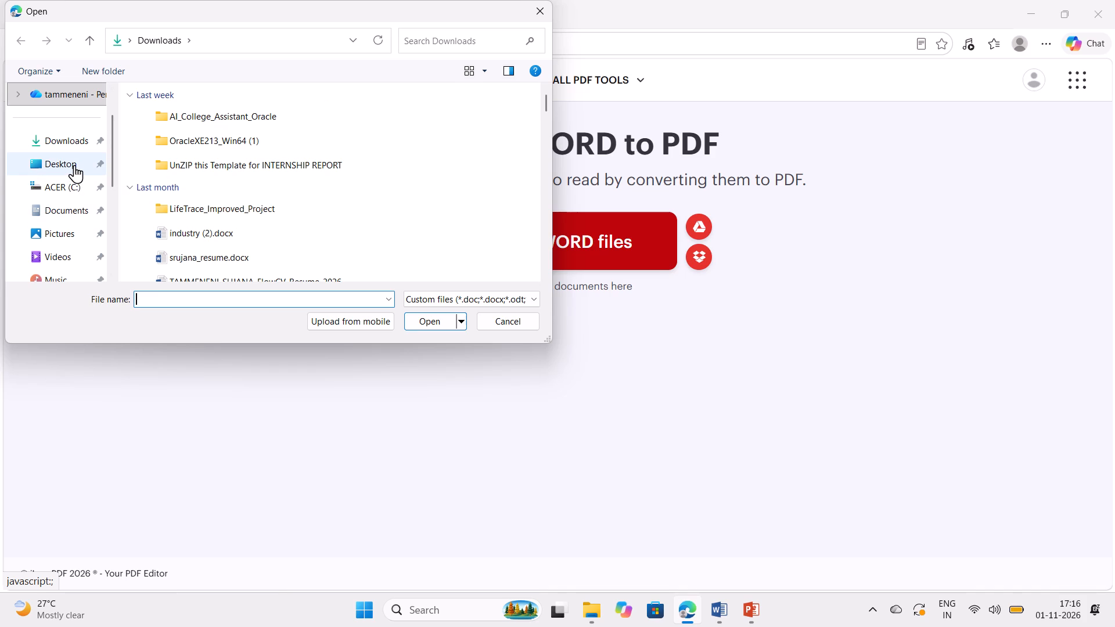
{"action": "left_click", "coordinate": [80, 203]}
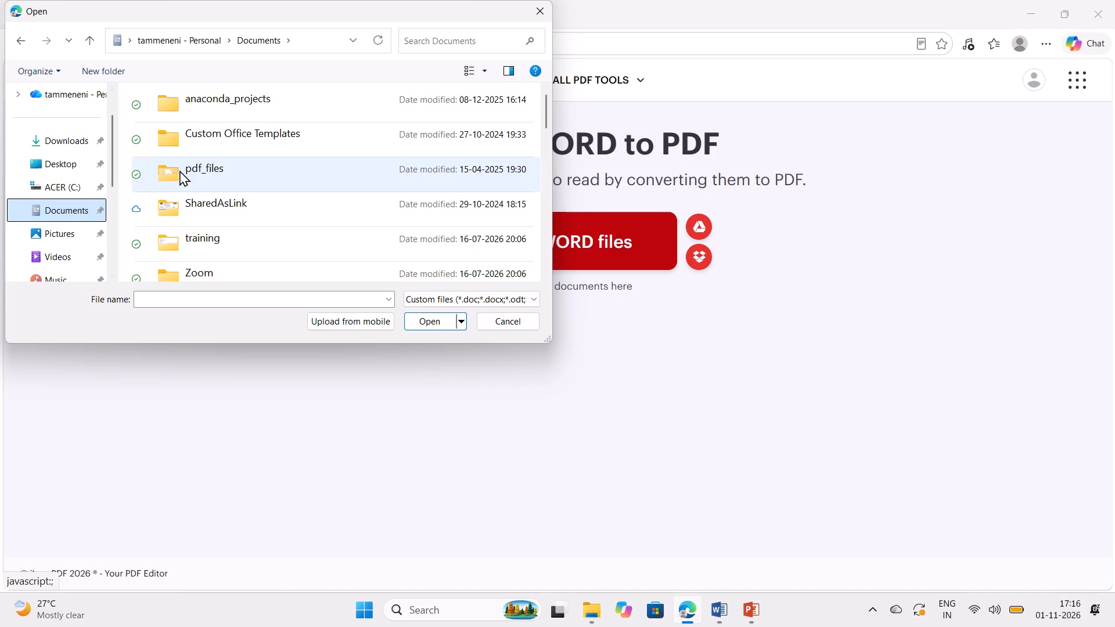
{"action": "scroll", "coordinate": [213, 160], "scroll_direction": "down", "scroll_amount": 1}
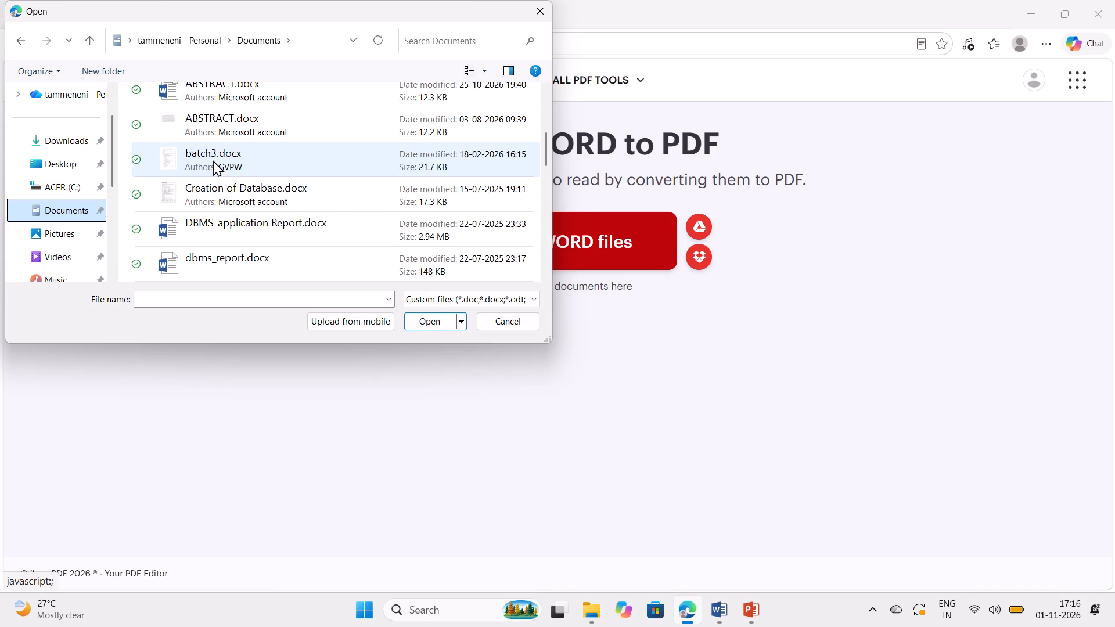
{"action": "scroll", "coordinate": [213, 160], "scroll_direction": "down", "scroll_amount": 1}
{"action": "scroll", "coordinate": [213, 160], "scroll_direction": "up", "scroll_amount": 1}
{"action": "scroll", "coordinate": [215, 162], "scroll_direction": "down", "scroll_amount": 1}
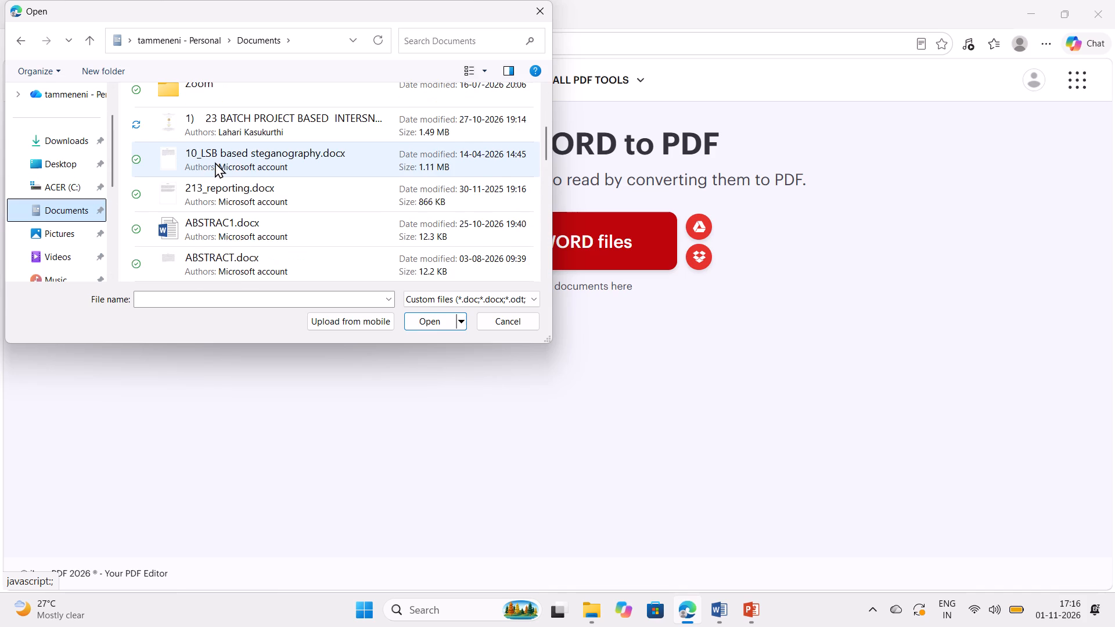
{"action": "left_click", "coordinate": [226, 130]}
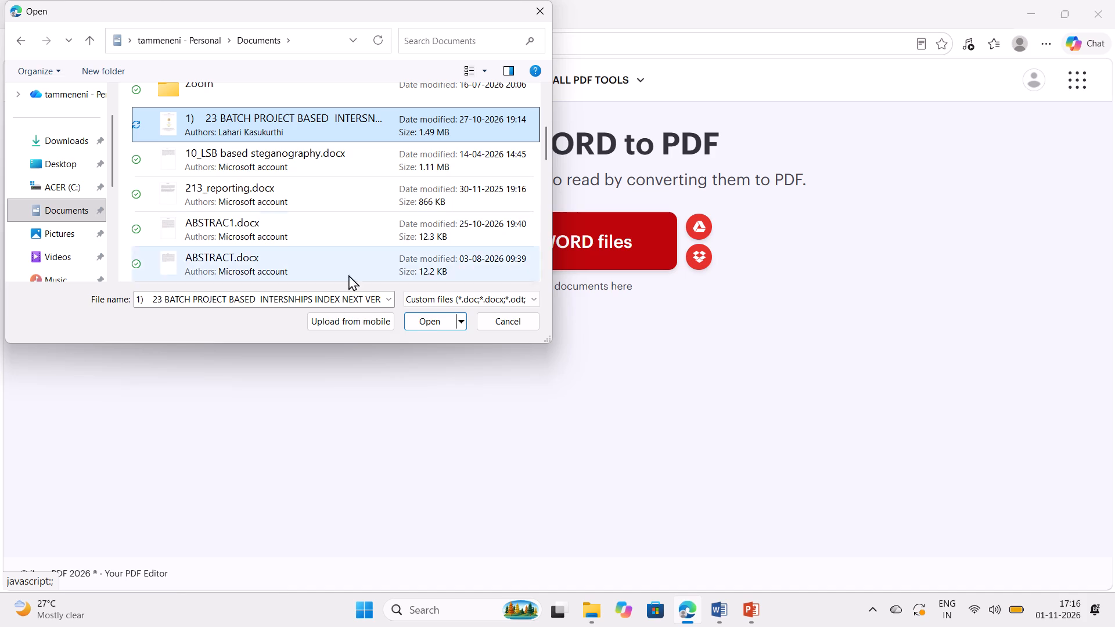
{"action": "left_click", "coordinate": [429, 322]}
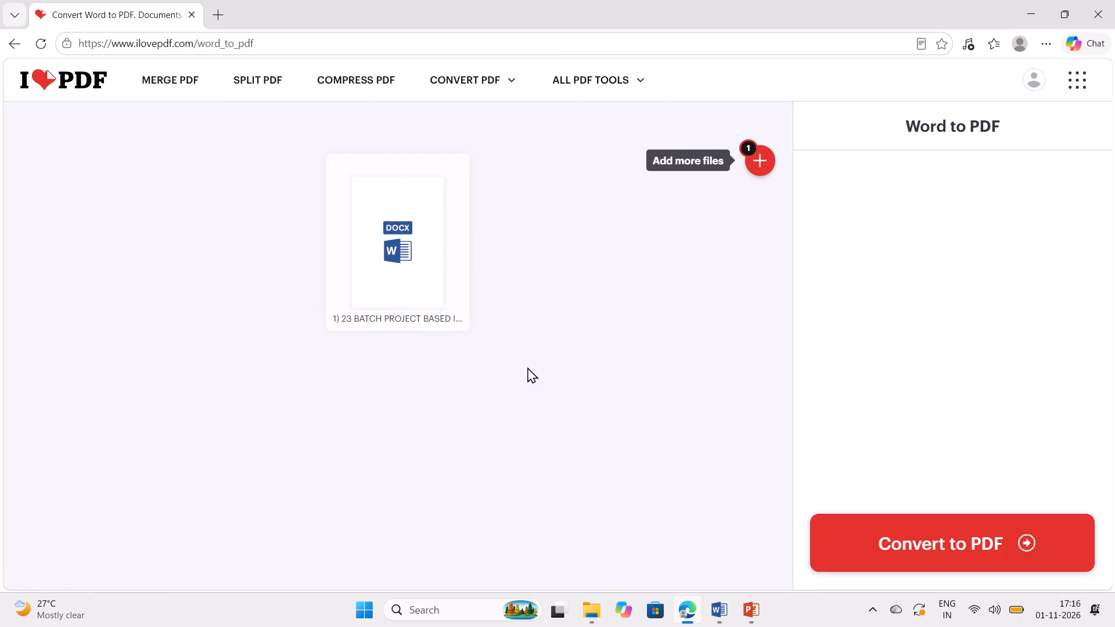
{"action": "left_click", "coordinate": [879, 528]}
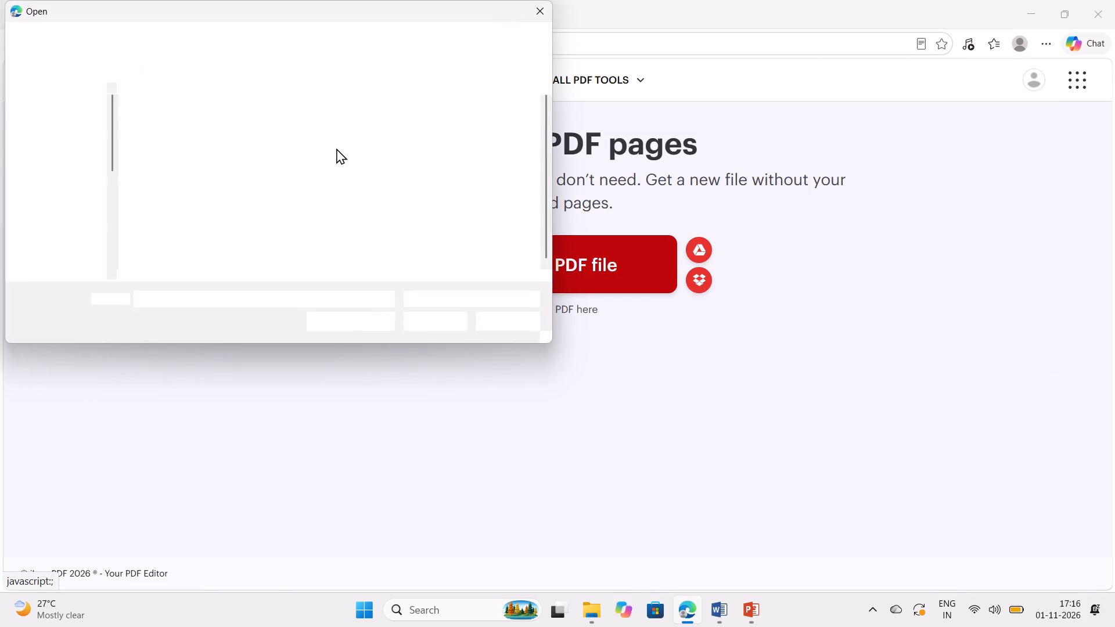
{"action": "left_click", "coordinate": [77, 146]}
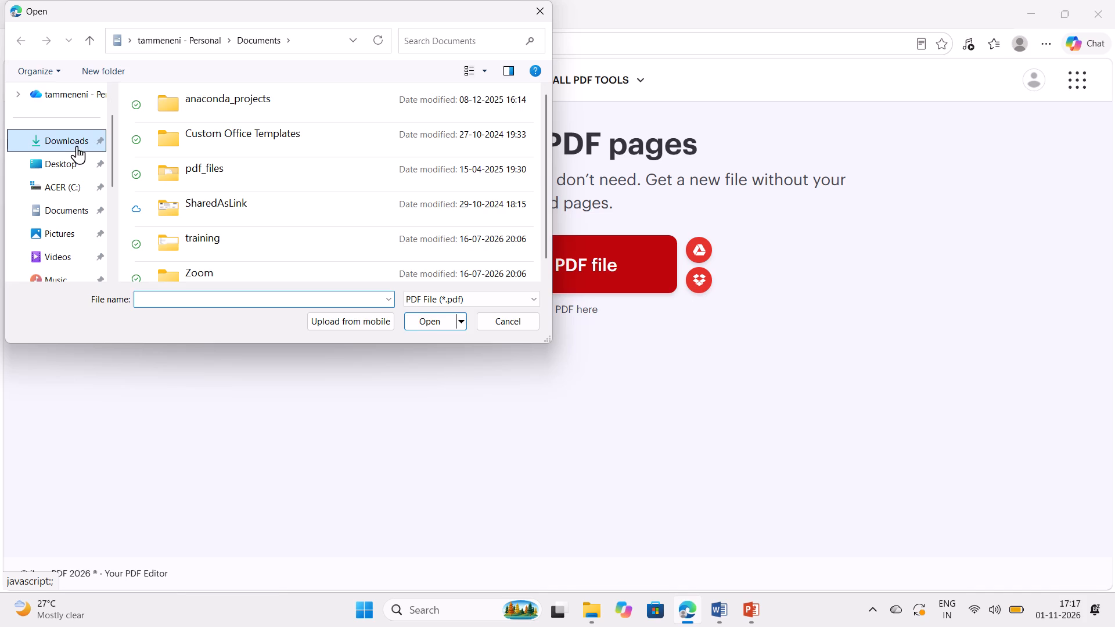
{"action": "left_click", "coordinate": [226, 115]}
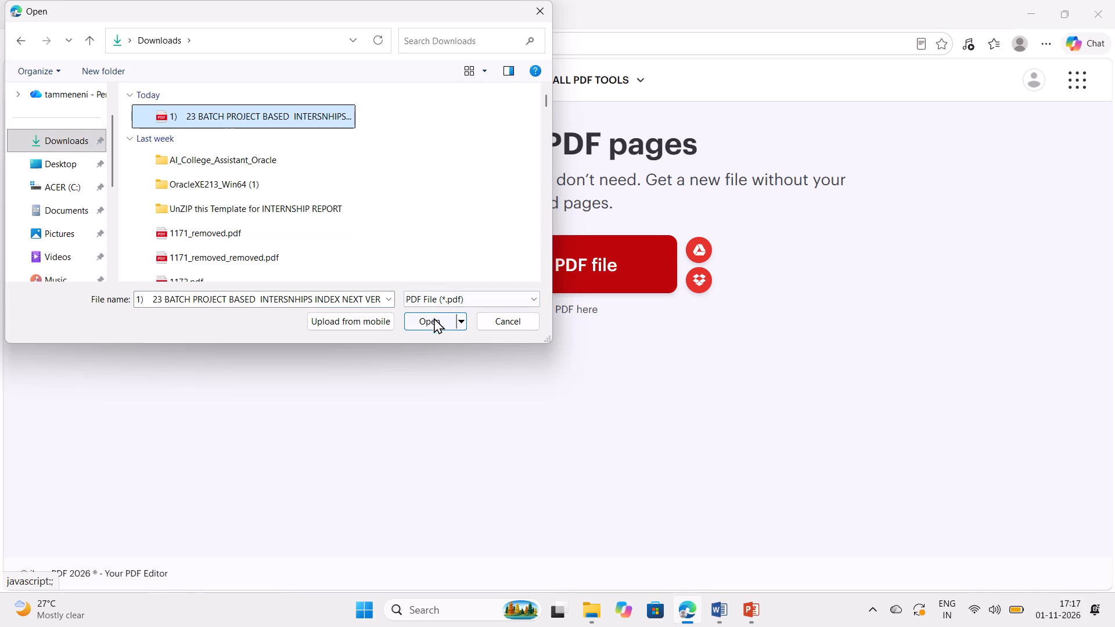
{"action": "left_click", "coordinate": [431, 315]}
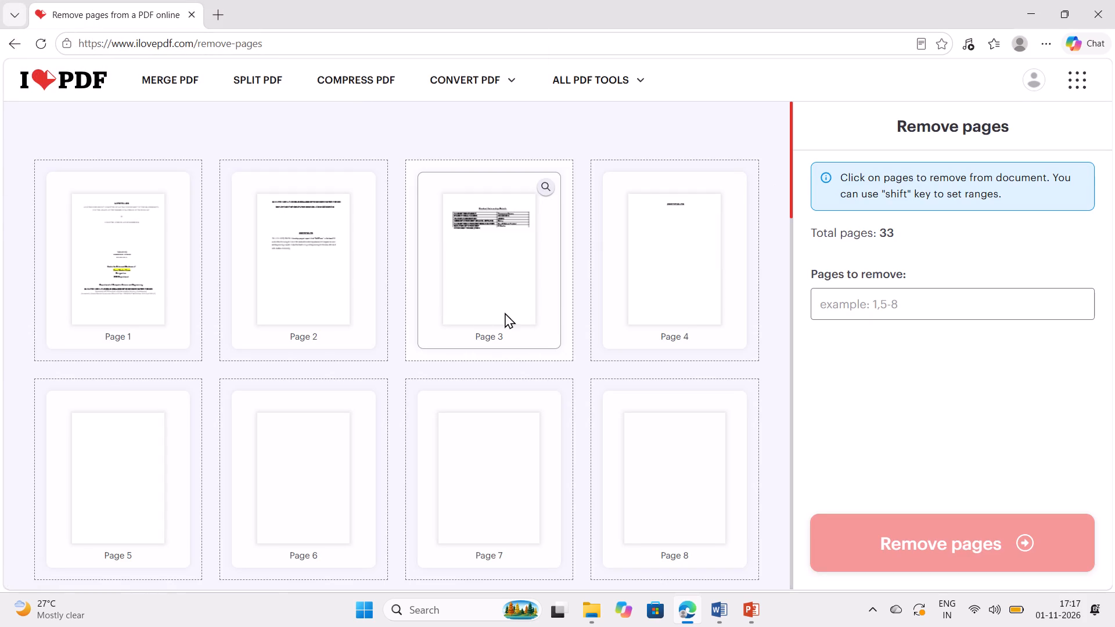
Mark pages 7-8 and 9-33 of the internship report PDF for removal.
{"action": "scroll", "coordinate": [435, 389], "scroll_direction": "down", "scroll_amount": 1}
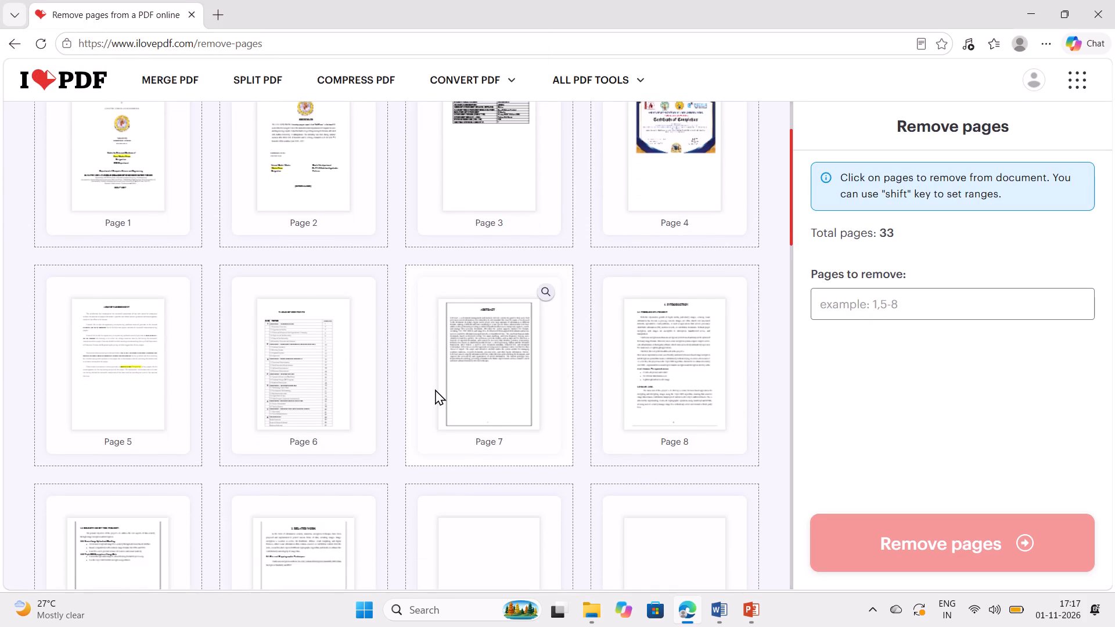
{"action": "scroll", "coordinate": [435, 389], "scroll_direction": "down", "scroll_amount": 2}
{"action": "left_click", "coordinate": [490, 321]}
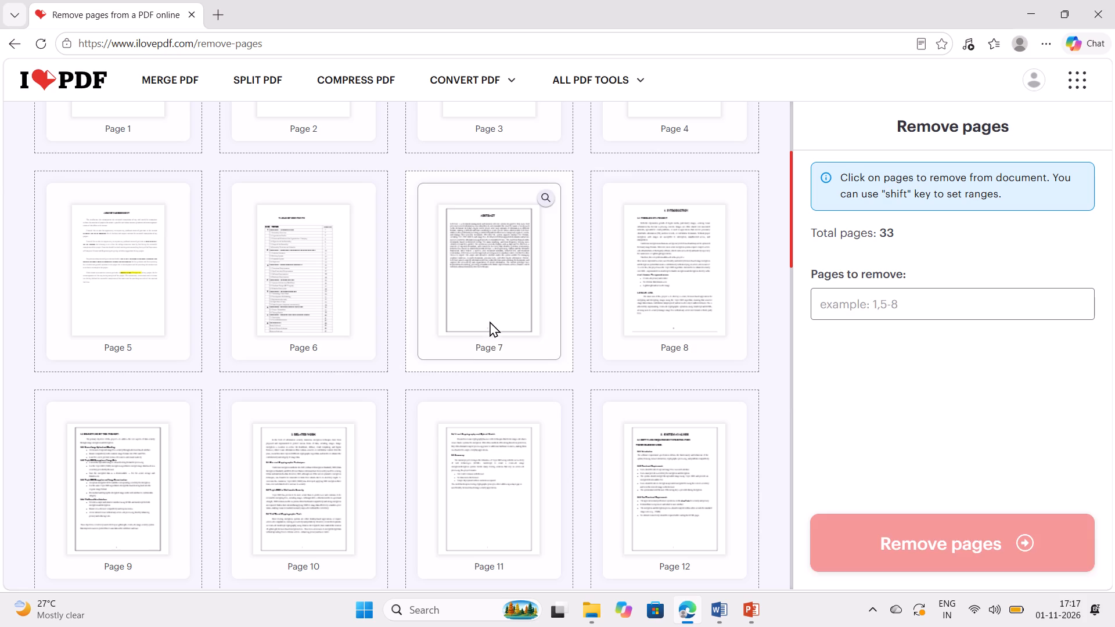
{"action": "left_click", "coordinate": [614, 328]}
{"action": "scroll", "coordinate": [614, 328], "scroll_direction": "down", "scroll_amount": 2}
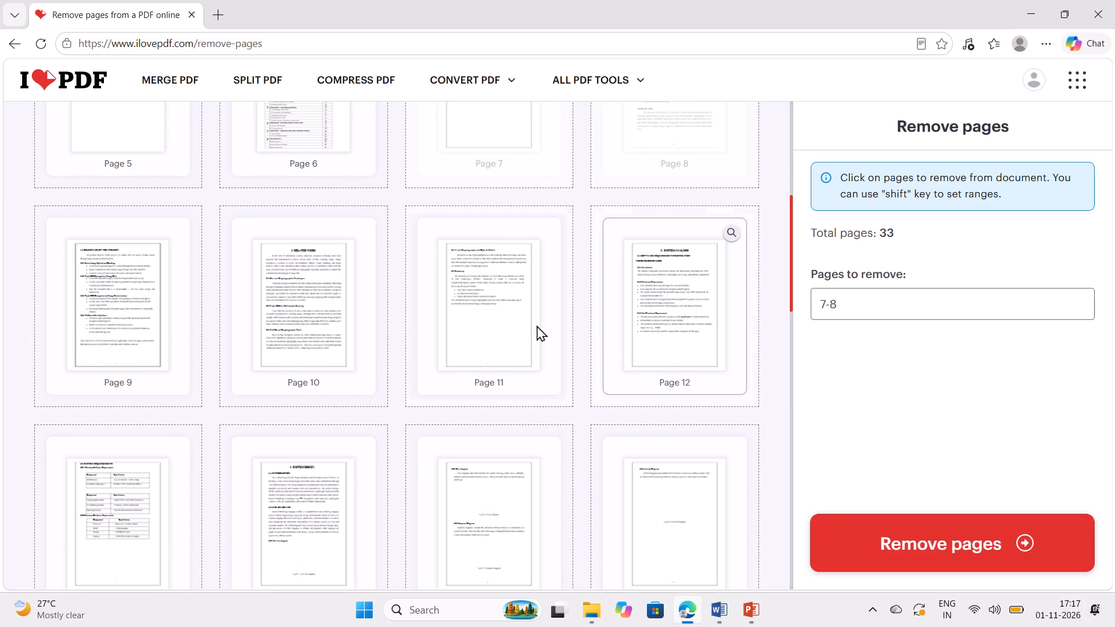
{"action": "scroll", "coordinate": [294, 348], "scroll_direction": "down", "scroll_amount": 1}
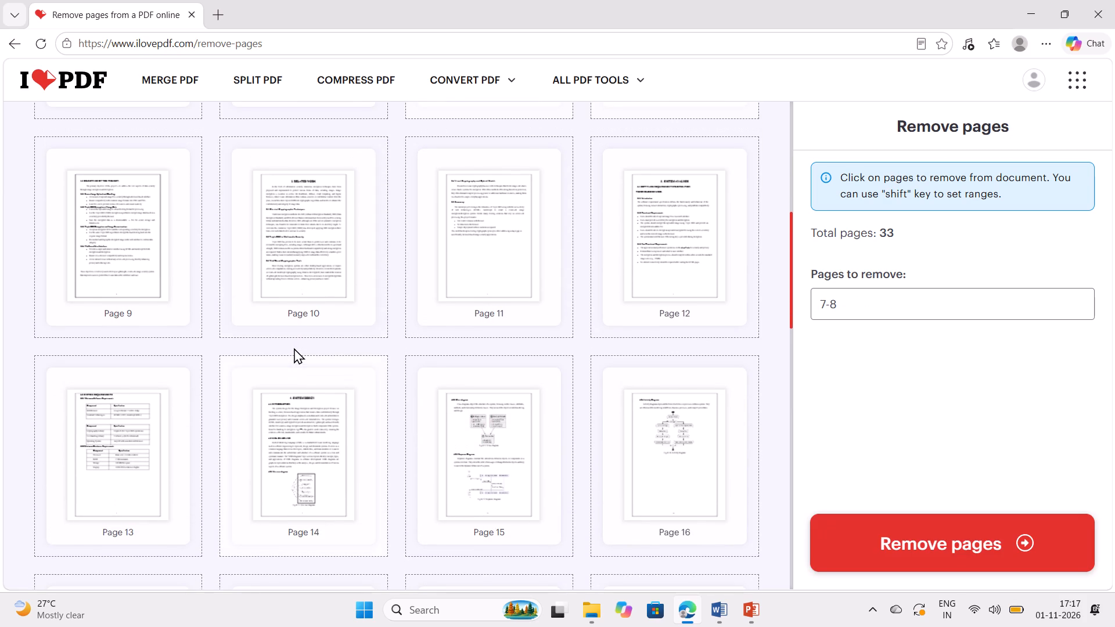
{"action": "left_click", "coordinate": [845, 308]}
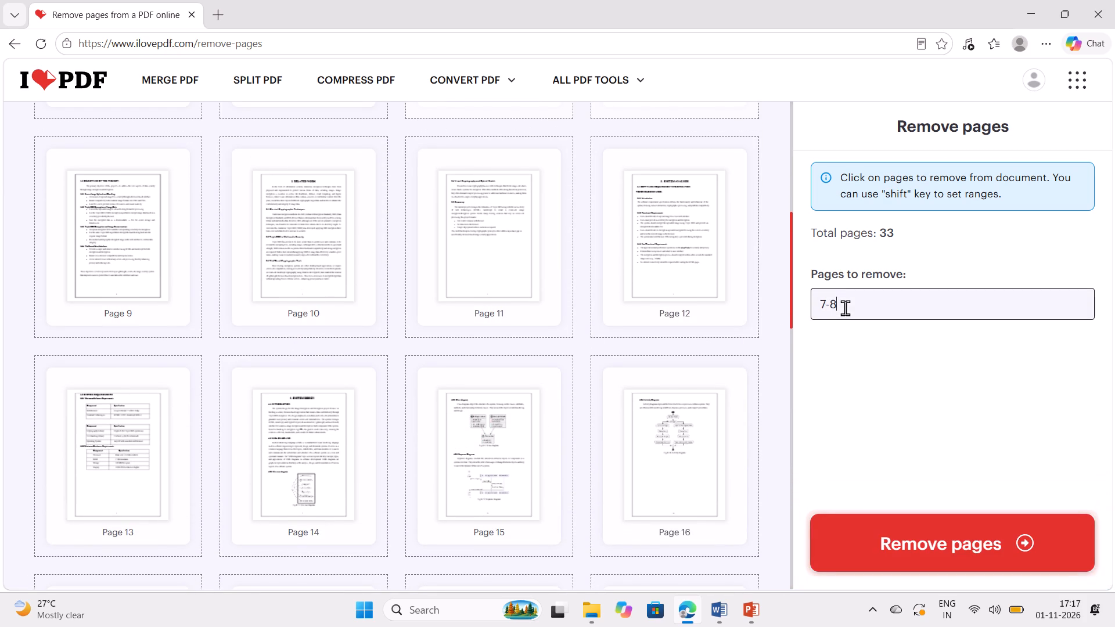
{"action": "key", "text": "comma"}
{"action": "key", "text": "9"}
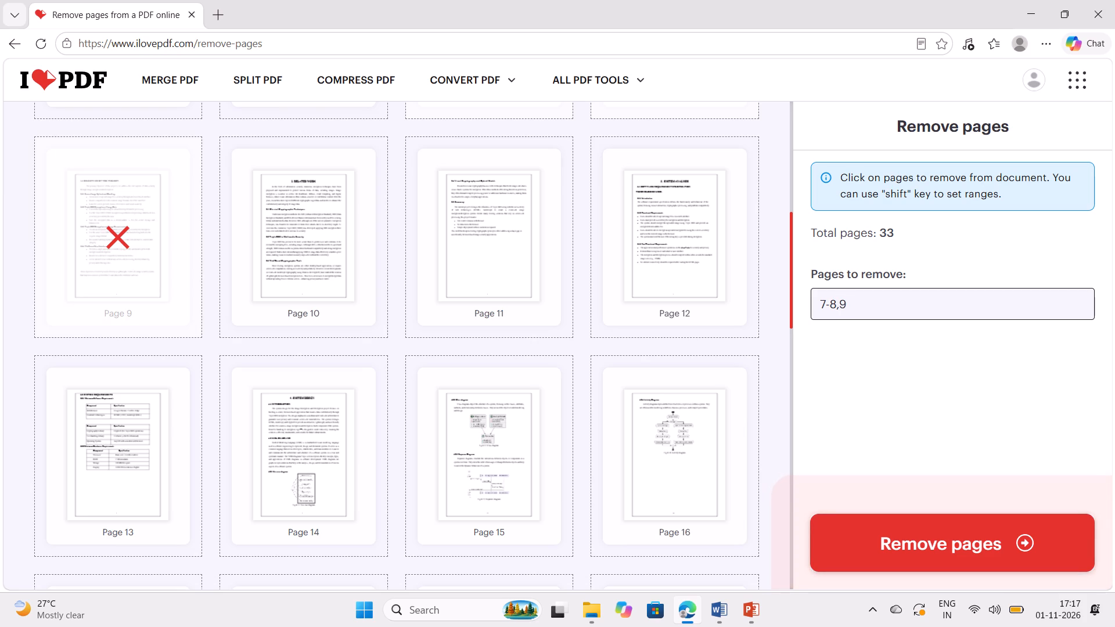
{"action": "key", "text": "minus"}
{"action": "scroll", "coordinate": [681, 349], "scroll_direction": "down", "scroll_amount": 2}
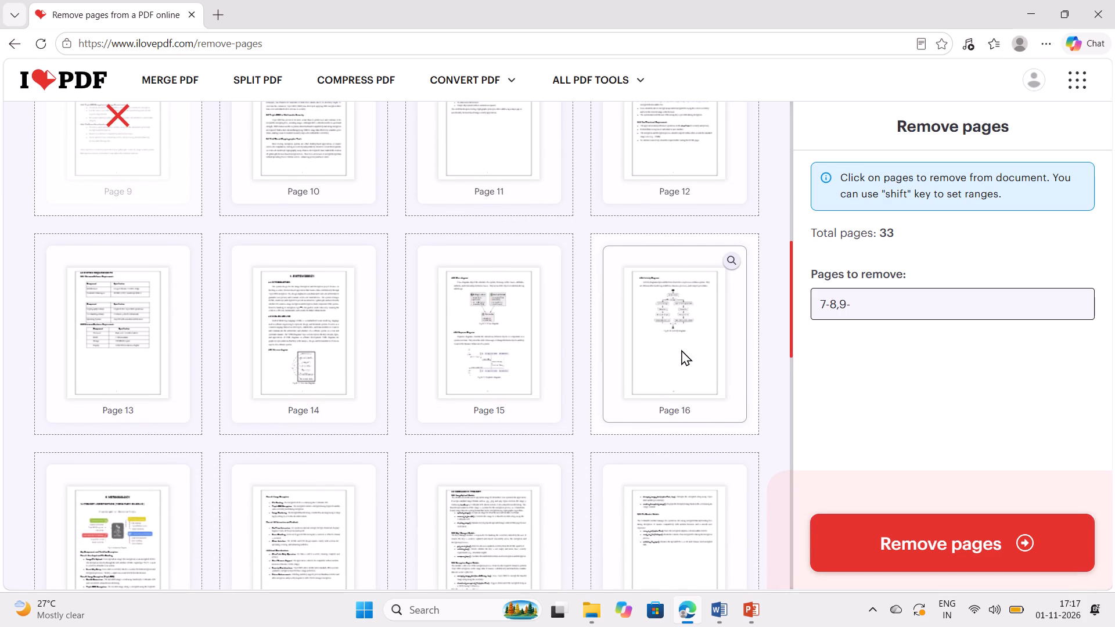
{"action": "scroll", "coordinate": [681, 349], "scroll_direction": "down", "scroll_amount": 2}
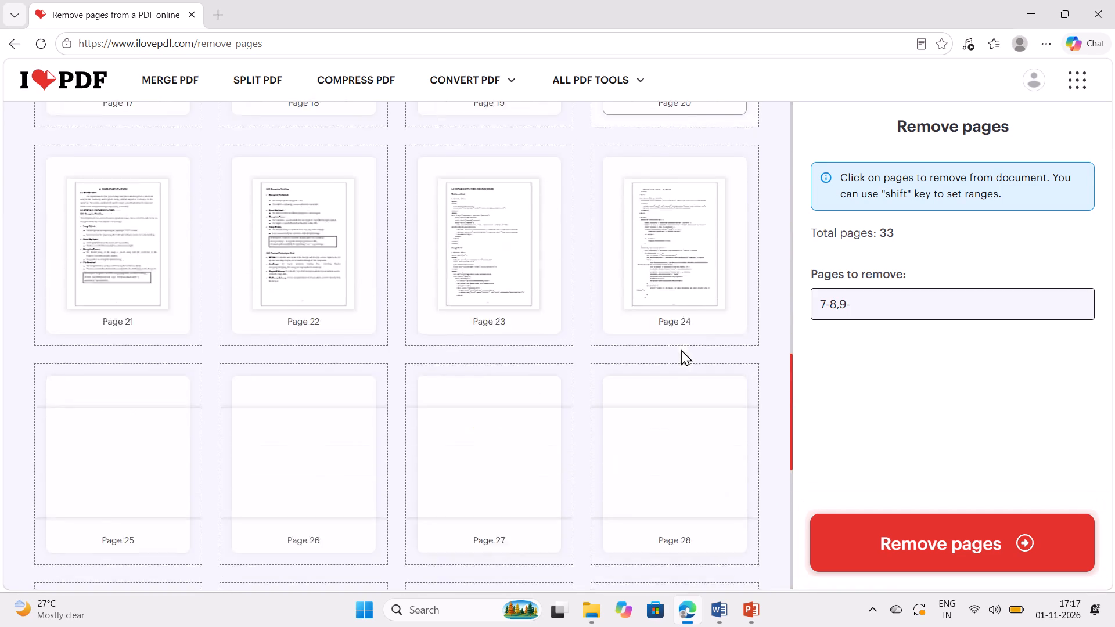
{"action": "scroll", "coordinate": [681, 349], "scroll_direction": "down", "scroll_amount": 9}
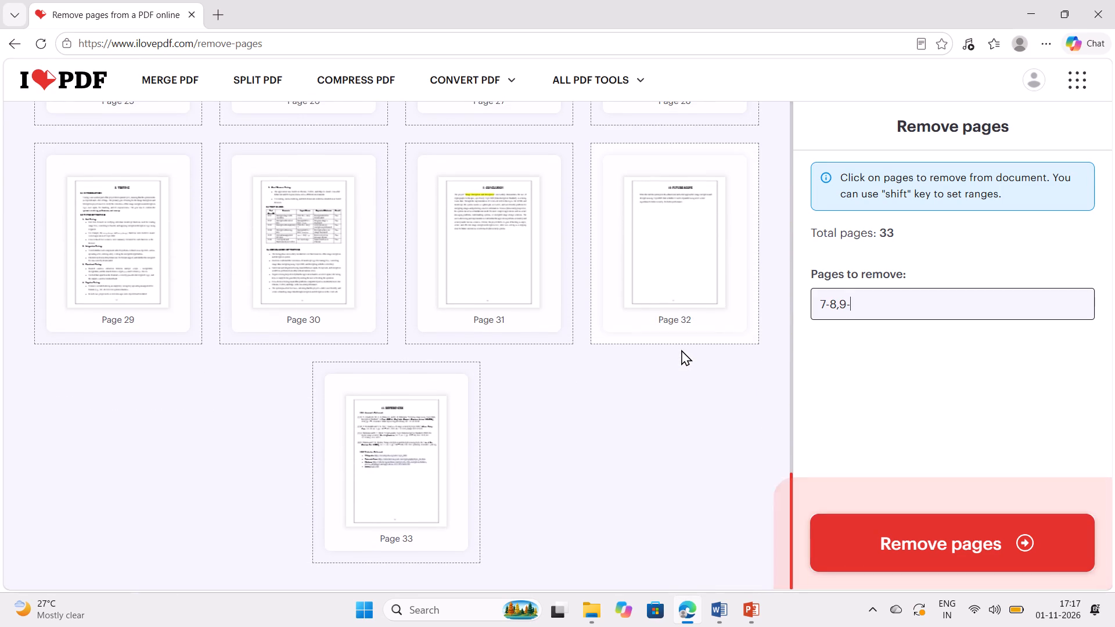
{"action": "type", "text": "33"}
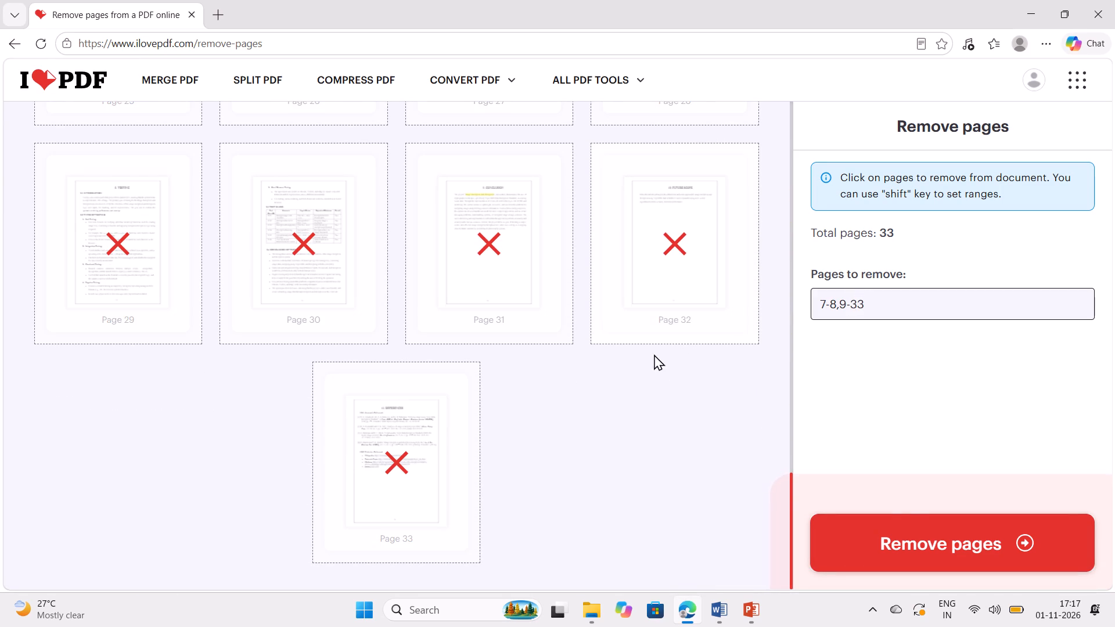
Remove the marked pages from the PDF and download the shortened file.
{"action": "left_click", "coordinate": [925, 534]}
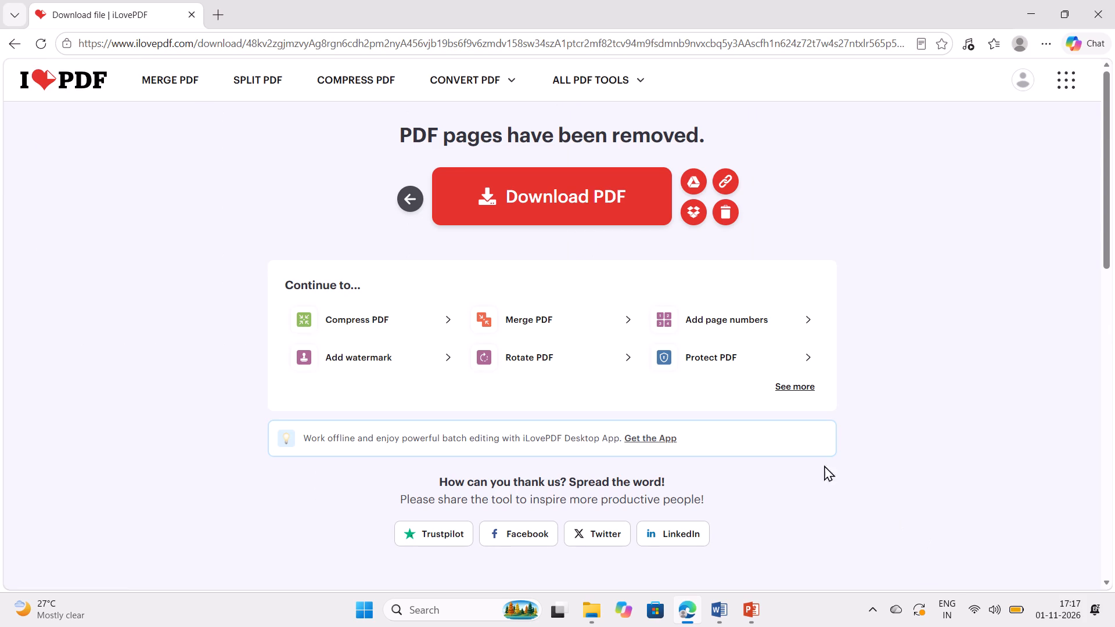
{"action": "left_click", "coordinate": [560, 199]}
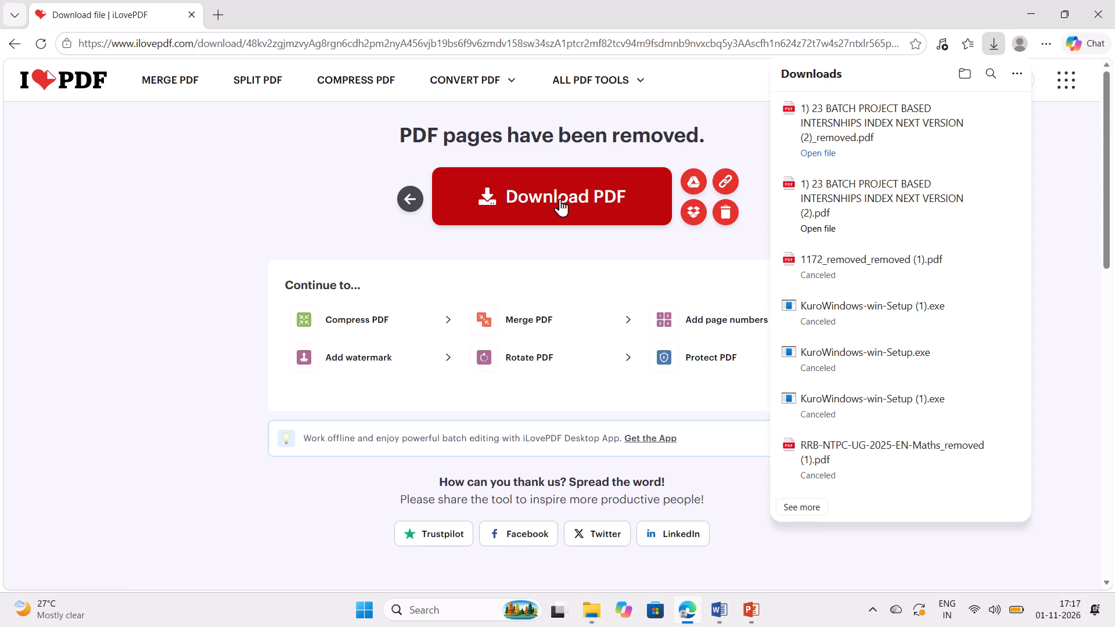
Open the downloaded PDF with the pages removed and review its front pages, from the title page to the table of contents.
{"action": "left_click", "coordinate": [863, 129]}
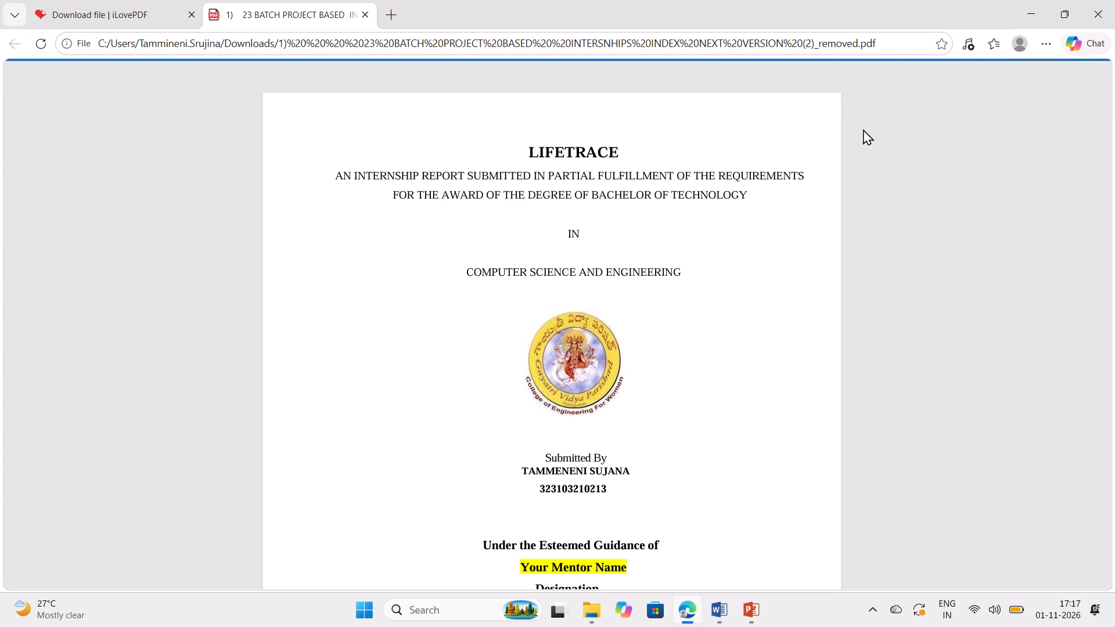
{"action": "scroll", "coordinate": [694, 235], "scroll_direction": "down", "scroll_amount": 11}
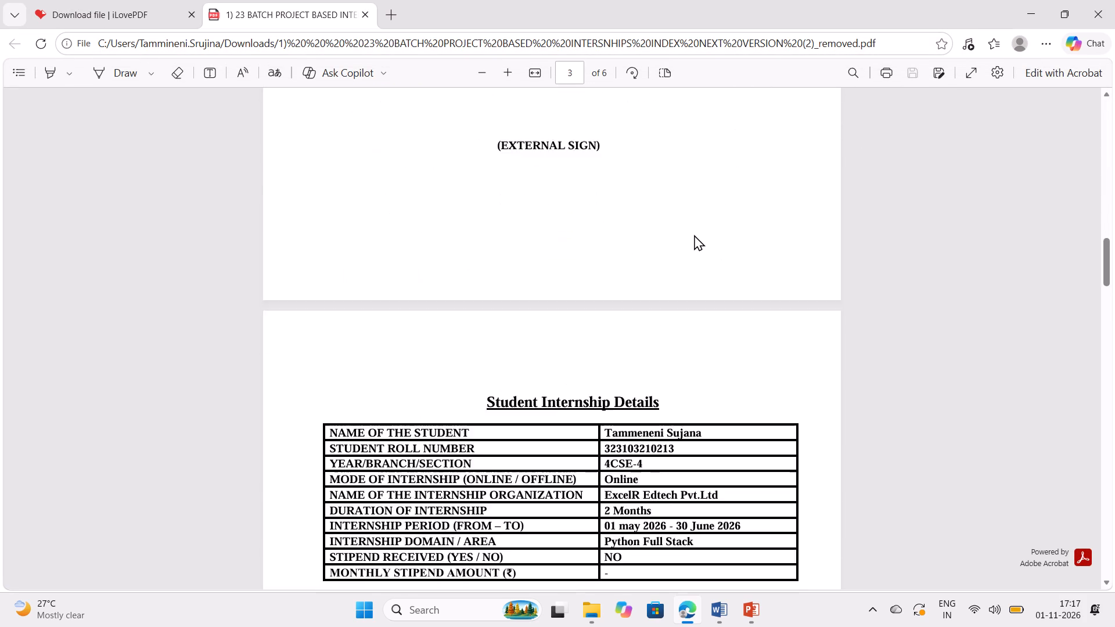
{"action": "scroll", "coordinate": [694, 235], "scroll_direction": "down", "scroll_amount": 6}
{"action": "scroll", "coordinate": [694, 235], "scroll_direction": "up", "scroll_amount": 1}
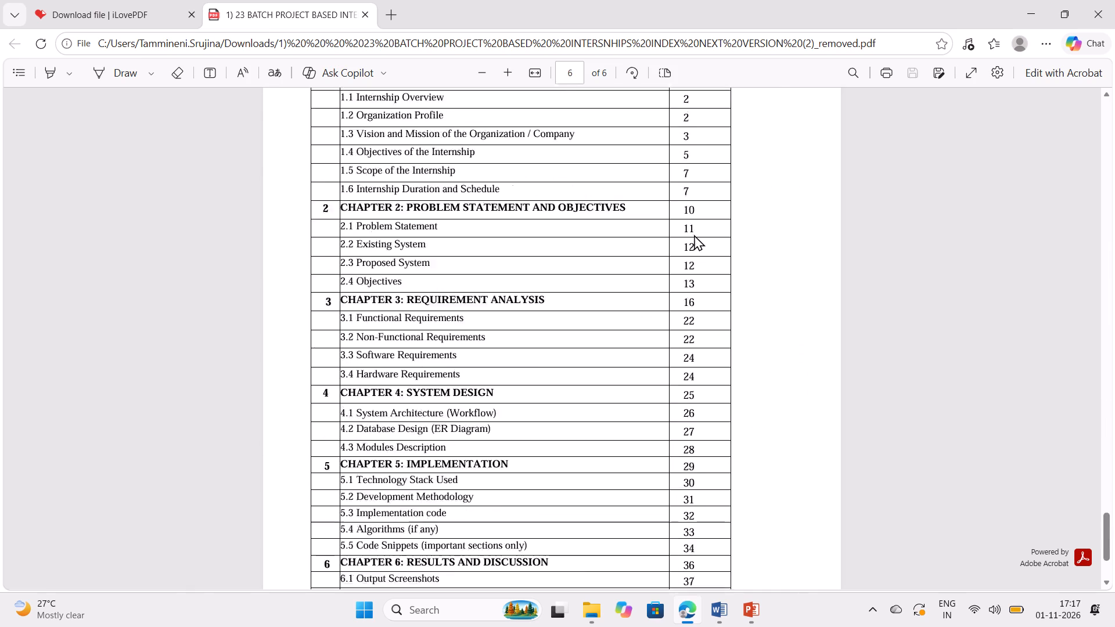
{"action": "scroll", "coordinate": [694, 235], "scroll_direction": "up", "scroll_amount": 2}
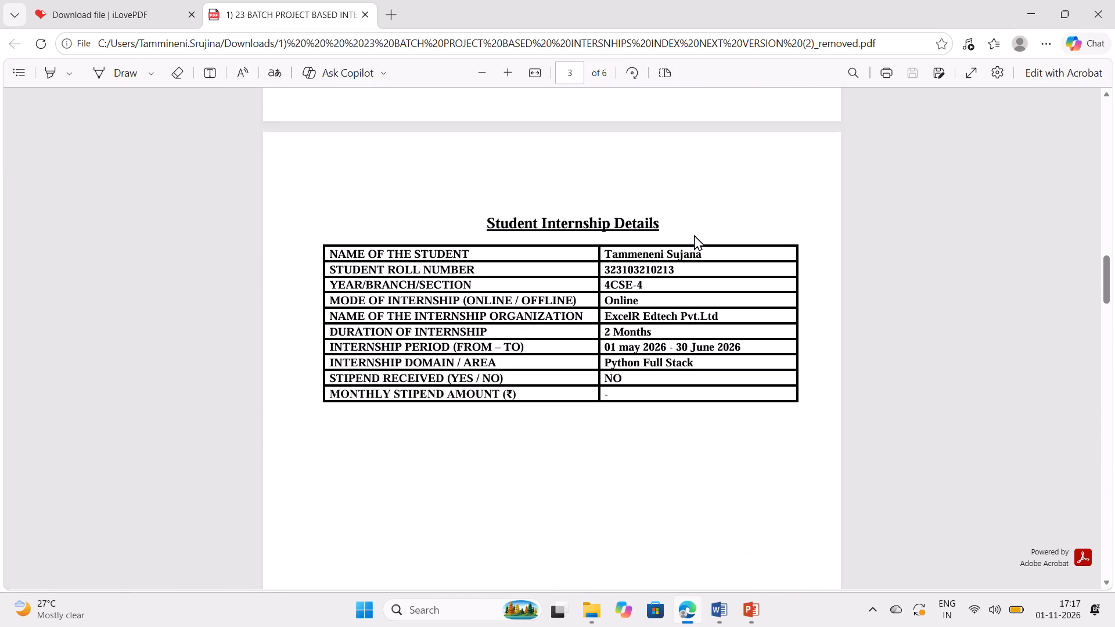
{"action": "scroll", "coordinate": [694, 235], "scroll_direction": "up", "scroll_amount": 10}
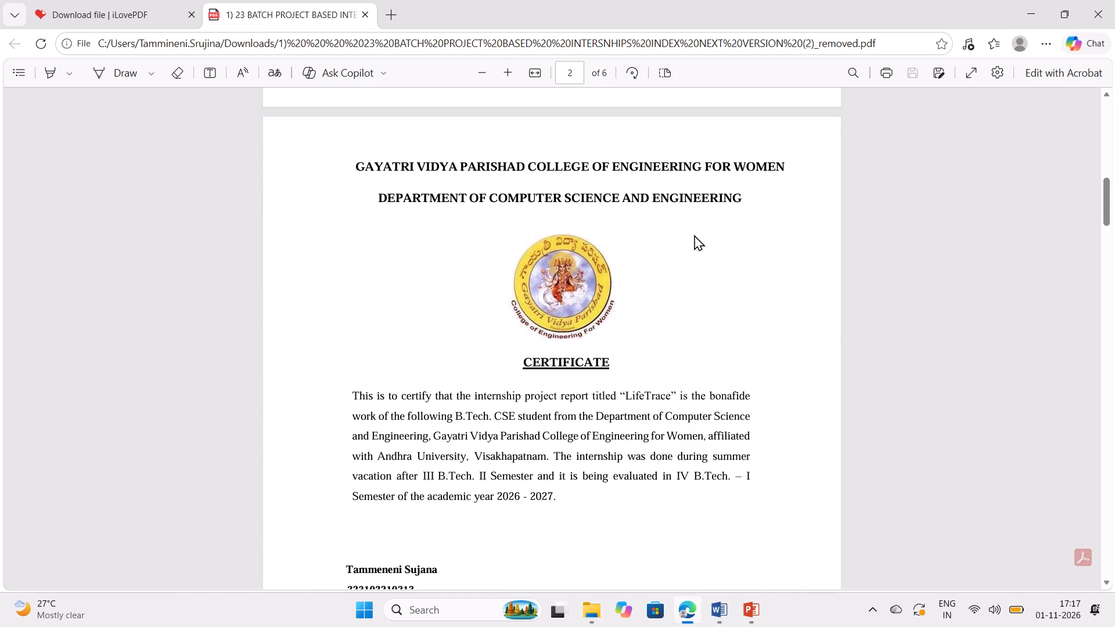
Finish reviewing the shortened PDF and close the browser.
{"action": "scroll", "coordinate": [694, 235], "scroll_direction": "up", "scroll_amount": 1}
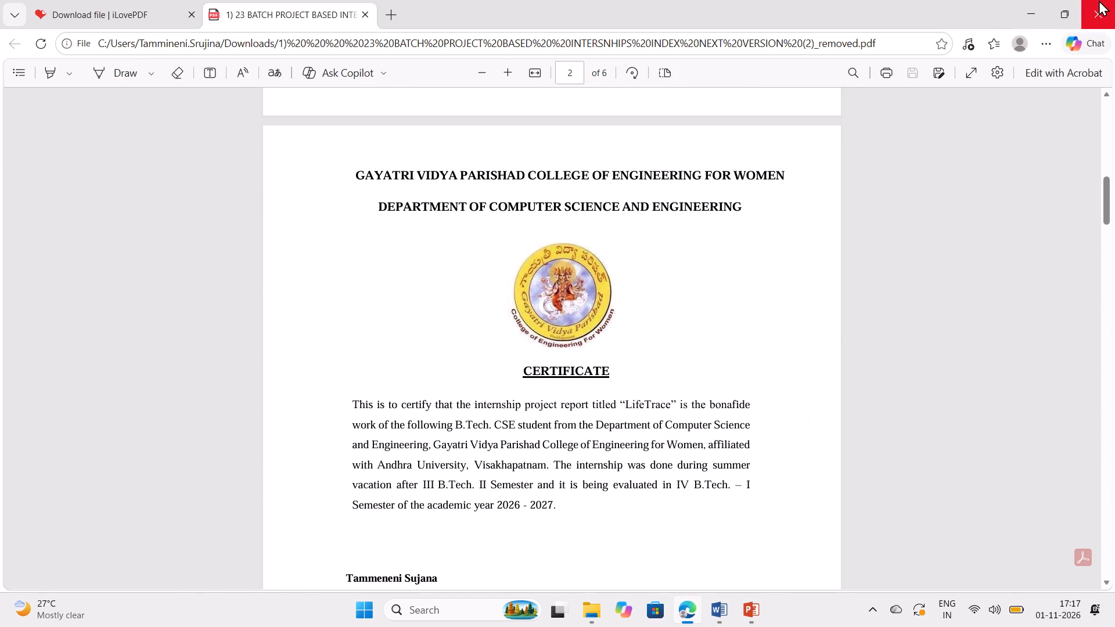
{"action": "left_click", "coordinate": [1099, 0]}
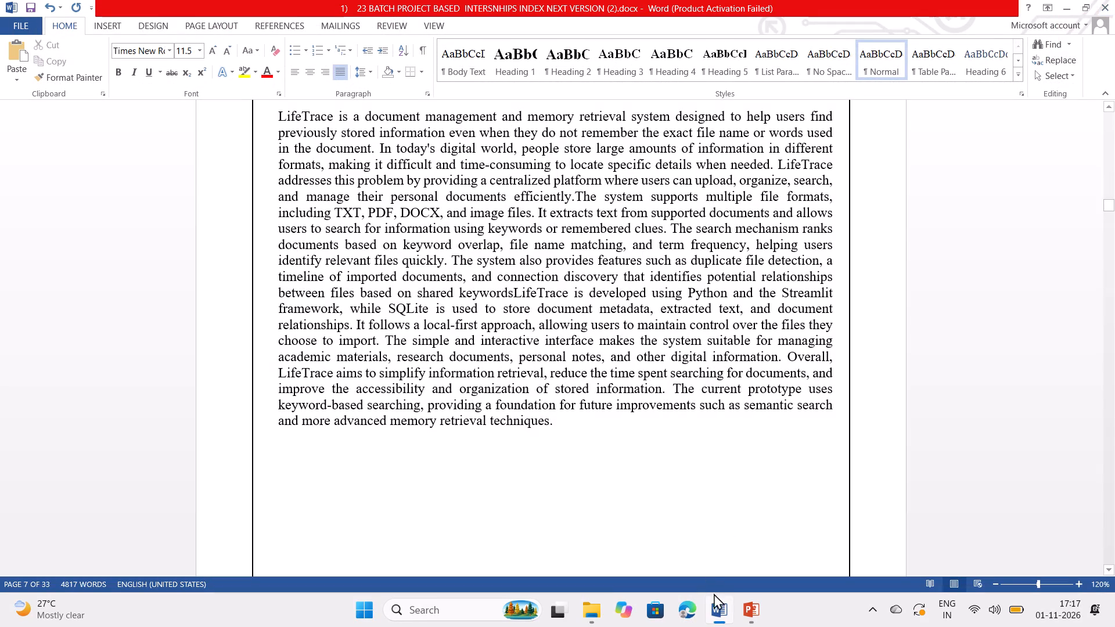
Switch to the internship report in Word, look over its front pages back to the title page, and save the document.
{"action": "left_click", "coordinate": [720, 599]}
{"action": "left_click", "coordinate": [621, 386]}
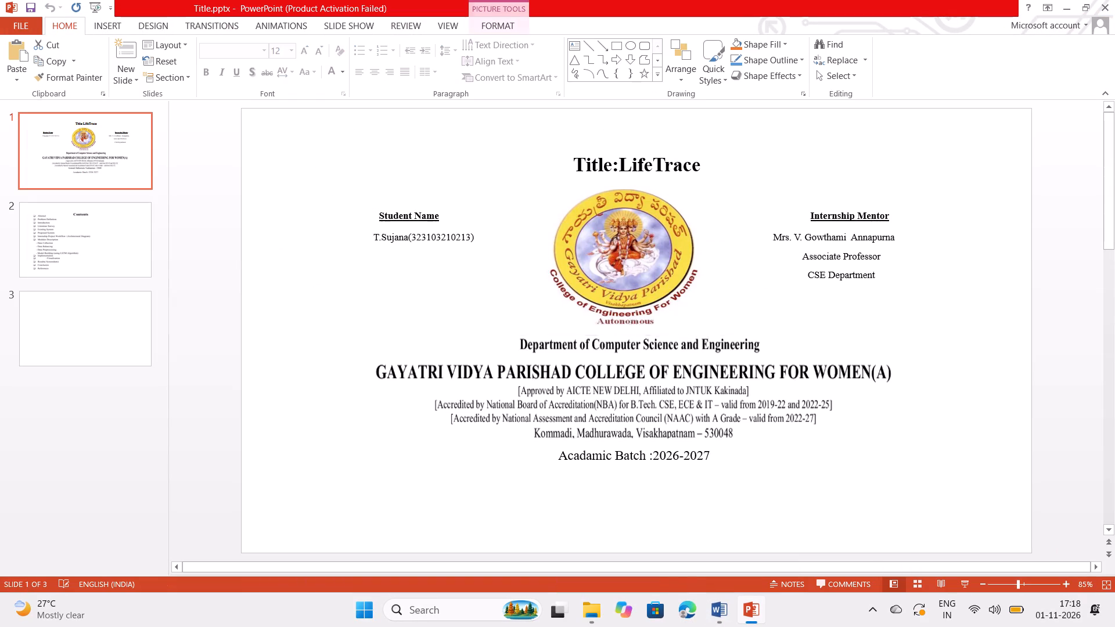
{"action": "left_click", "coordinate": [721, 602]}
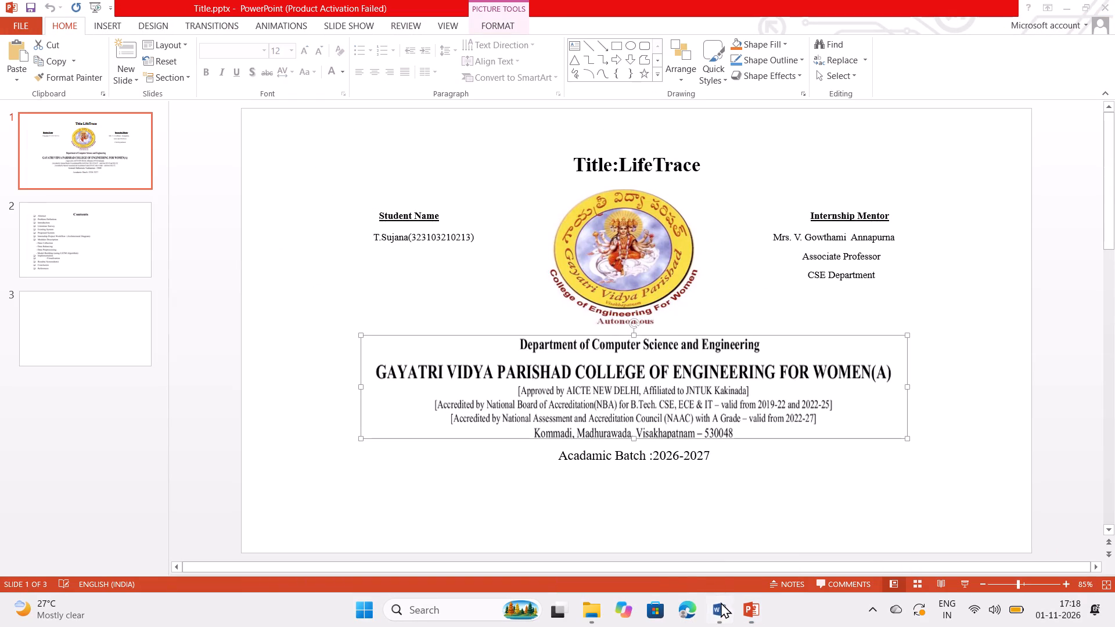
{"action": "scroll", "coordinate": [653, 492], "scroll_direction": "up", "scroll_amount": 8}
{"action": "scroll", "coordinate": [653, 492], "scroll_direction": "down", "scroll_amount": 1}
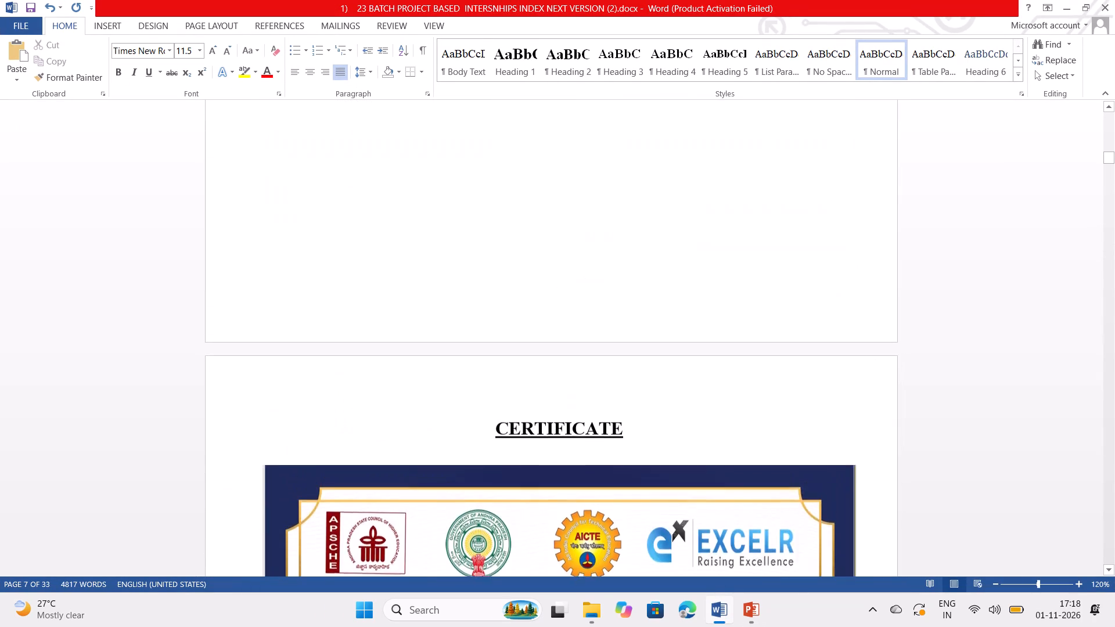
{"action": "scroll", "coordinate": [653, 492], "scroll_direction": "down", "scroll_amount": 1}
{"action": "scroll", "coordinate": [653, 492], "scroll_direction": "up", "scroll_amount": 8}
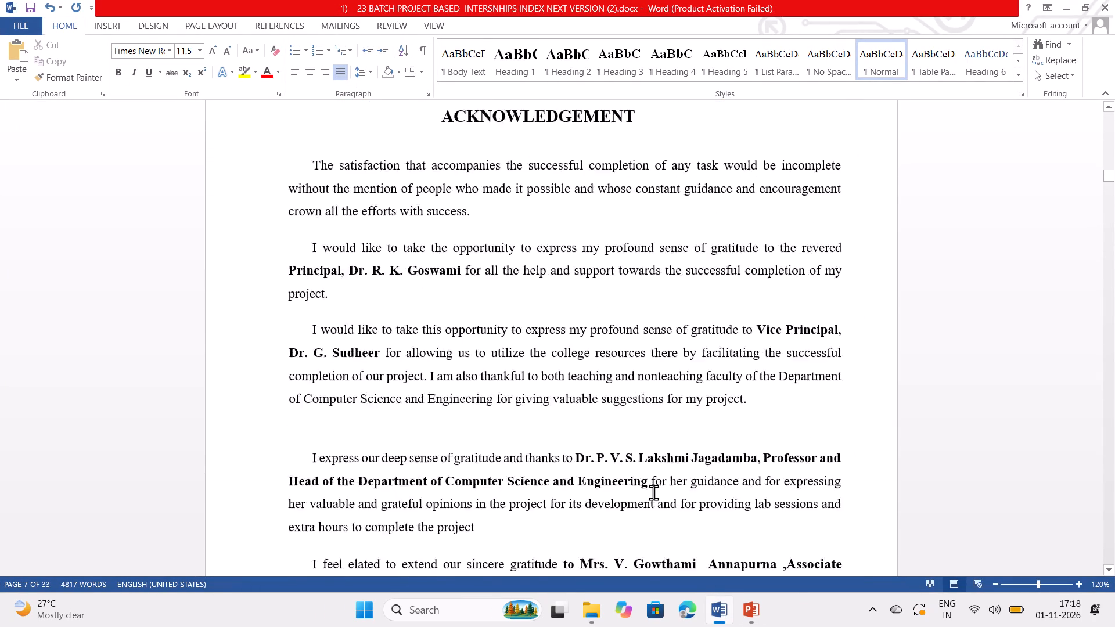
{"action": "scroll", "coordinate": [653, 492], "scroll_direction": "up", "scroll_amount": 10}
{"action": "key", "text": "ctrl+s"}
{"action": "key", "text": "ctrl+s"}
{"action": "key", "text": "ctrl+s"}
{"action": "key", "text": "ctrl+s"}
{"action": "key", "text": "ctrl+s"}
{"action": "key", "text": "ctrl+s"}
{"action": "key", "text": "ctrl+s"}
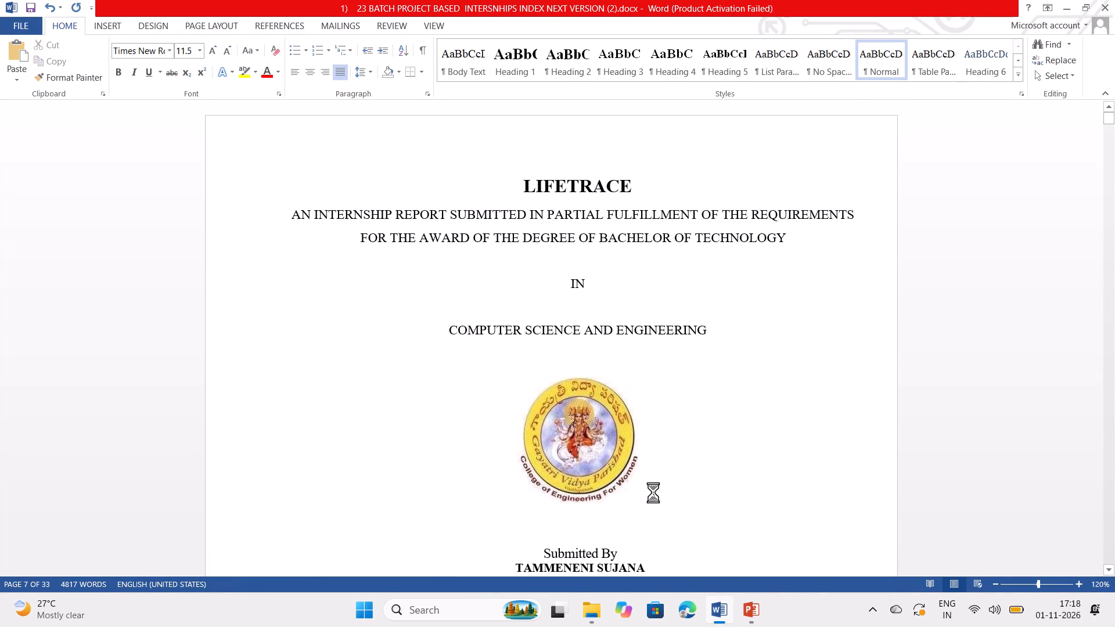
{"action": "key", "text": "ctrl+s"}
Delete today's two 23 BATCH PROJECT BASED INTERSNHIPS PDFs from the Downloads folder in File Explorer.
{"action": "left_click", "coordinate": [596, 608]}
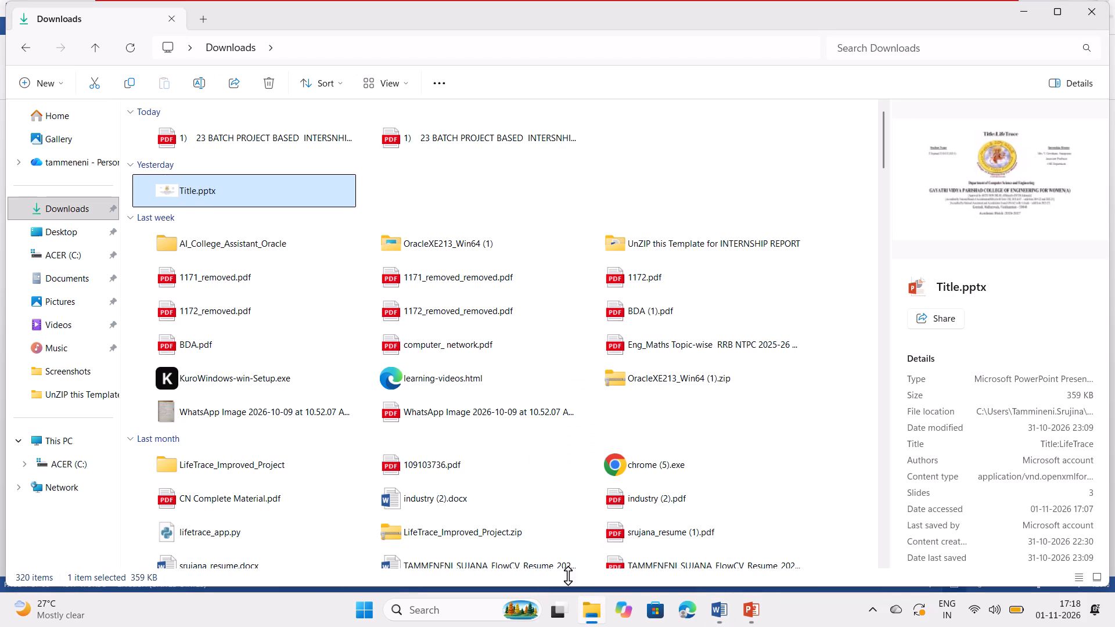
{"action": "left_click", "coordinate": [236, 129]}
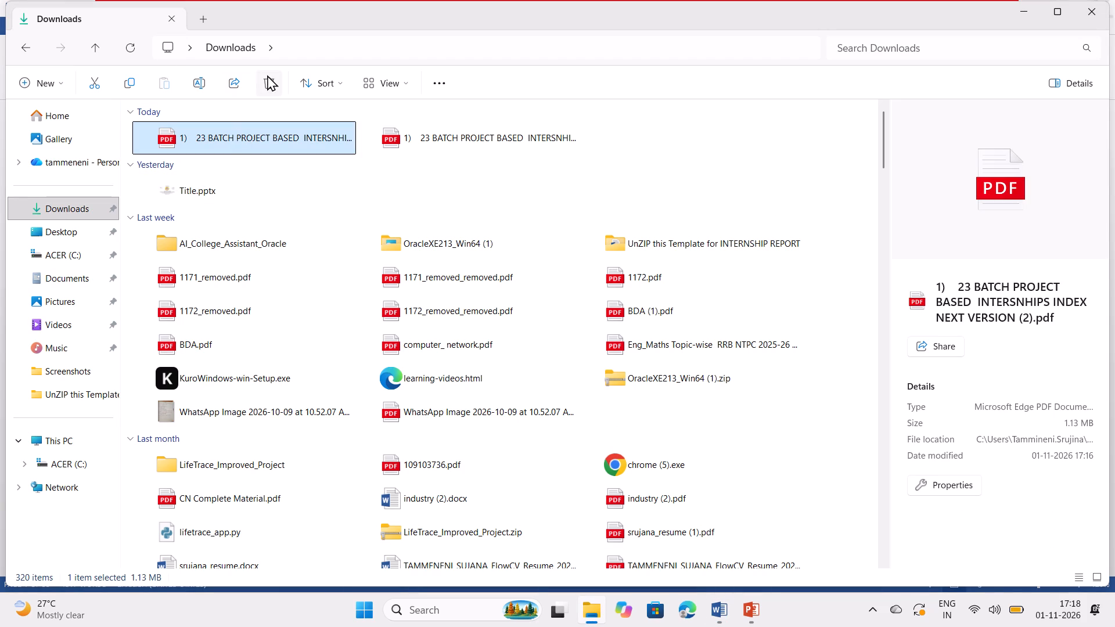
{"action": "left_click", "coordinate": [267, 75]}
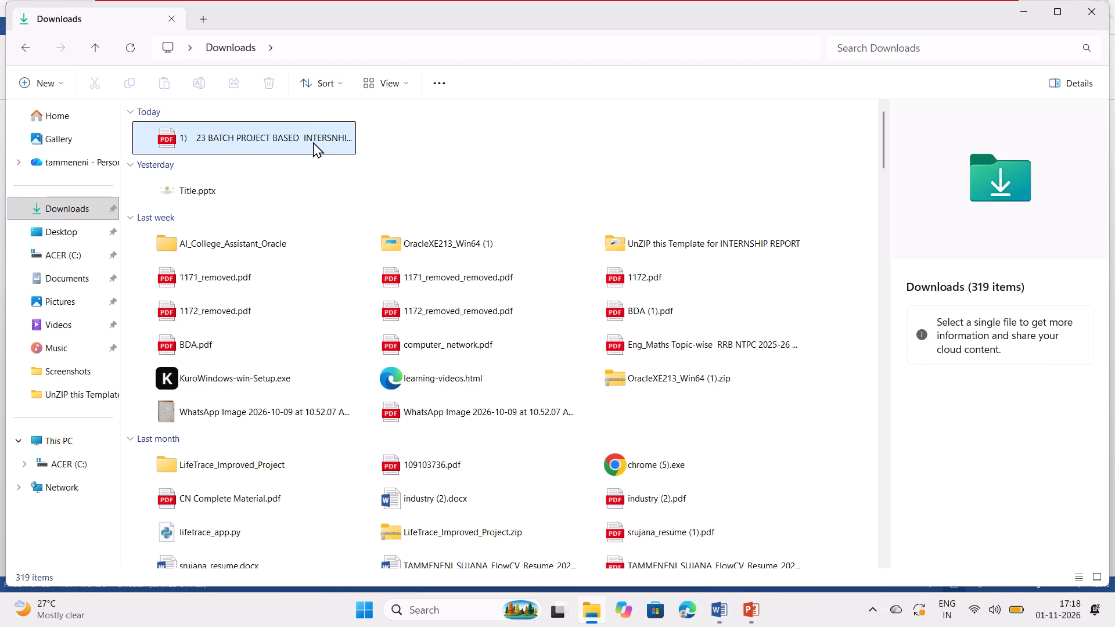
{"action": "left_click", "coordinate": [313, 142]}
{"action": "left_click", "coordinate": [269, 80]}
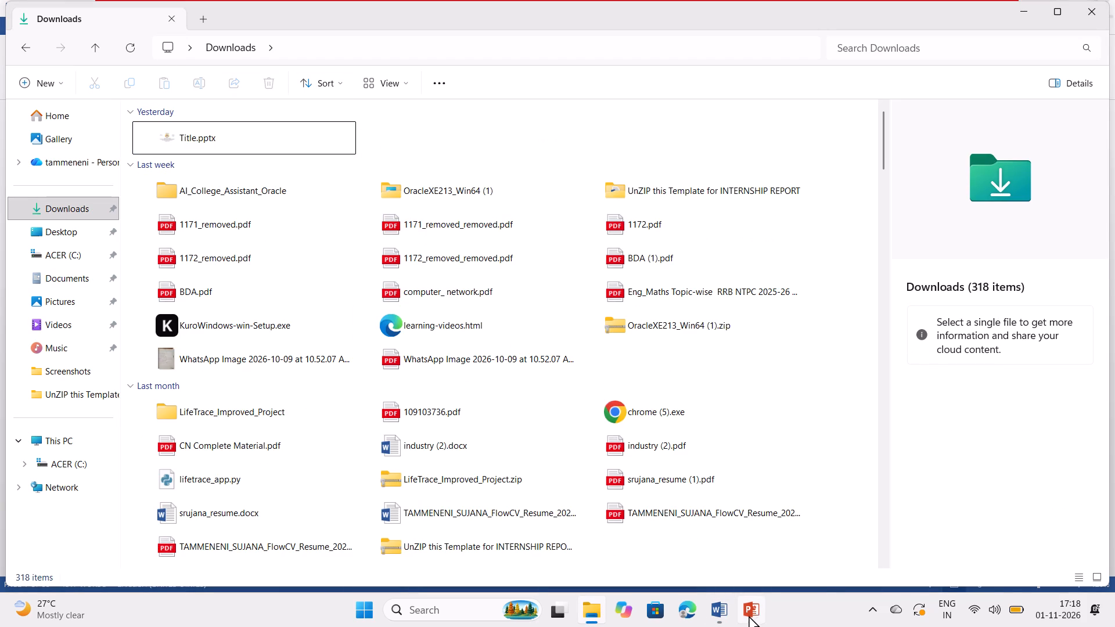
Reopen iLovePDF in Microsoft Edge and go to its Word to PDF converter.
{"action": "left_click", "coordinate": [689, 611]}
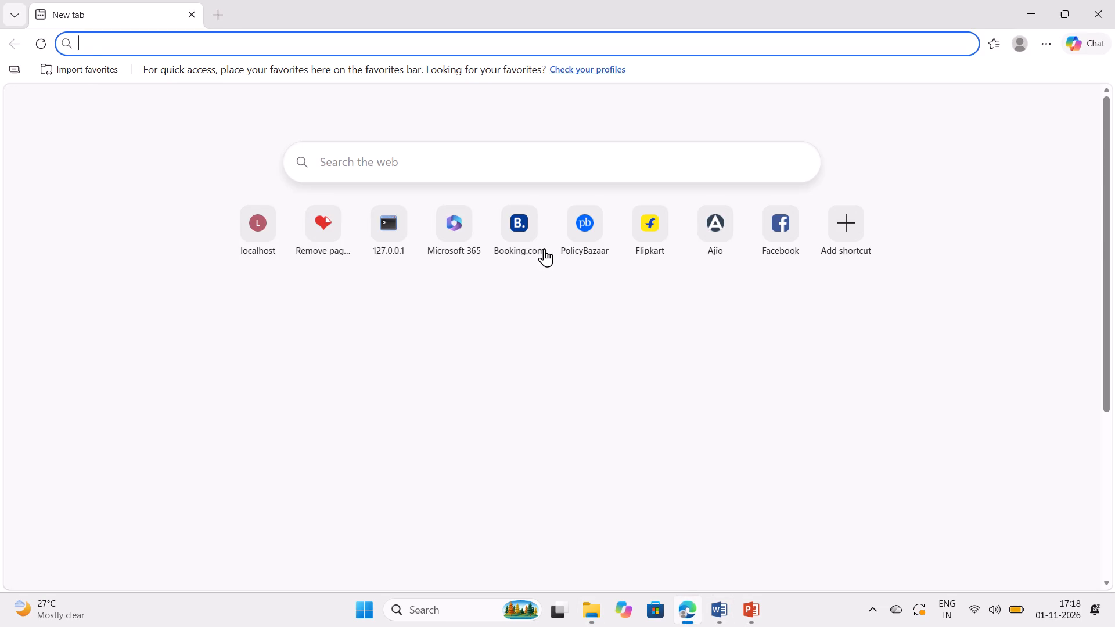
{"action": "type", "text": "il"}
{"action": "key", "text": "Return"}
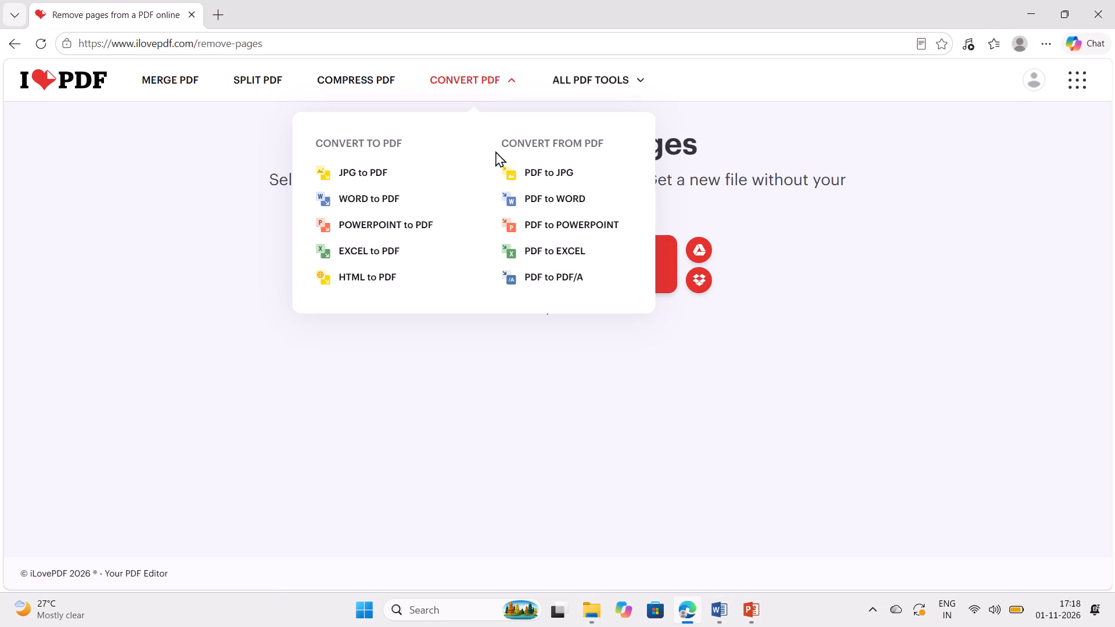
{"action": "left_click", "coordinate": [387, 201]}
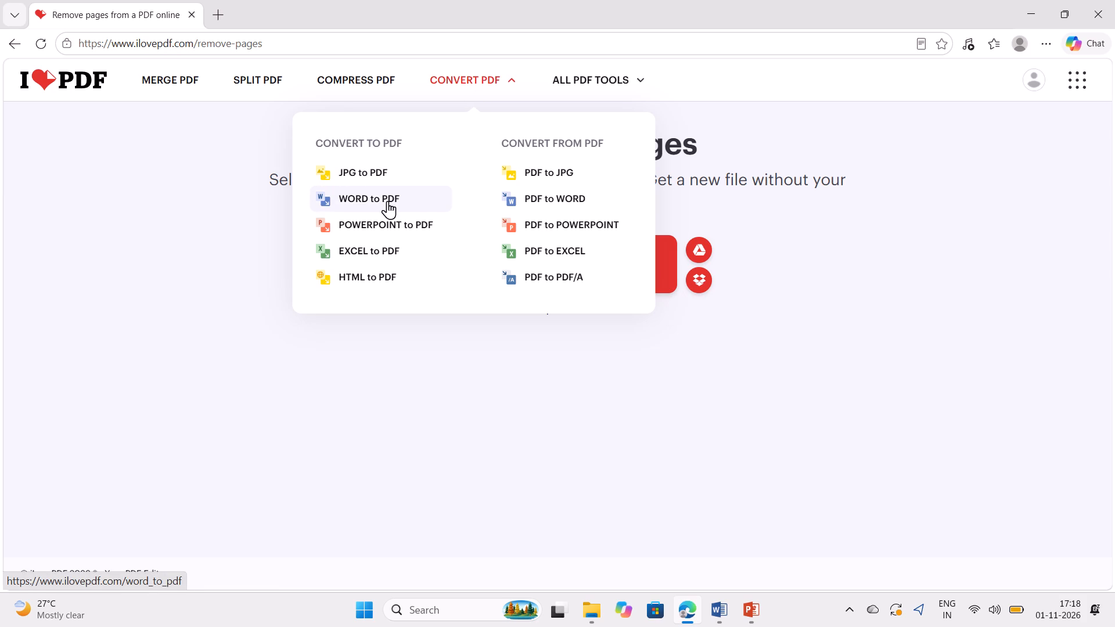
Load the saved 23 BATCH PROJECT BASED INTERSNHIPS Word document from the Documents folder and convert it to PDF.
{"action": "left_click", "coordinate": [521, 257]}
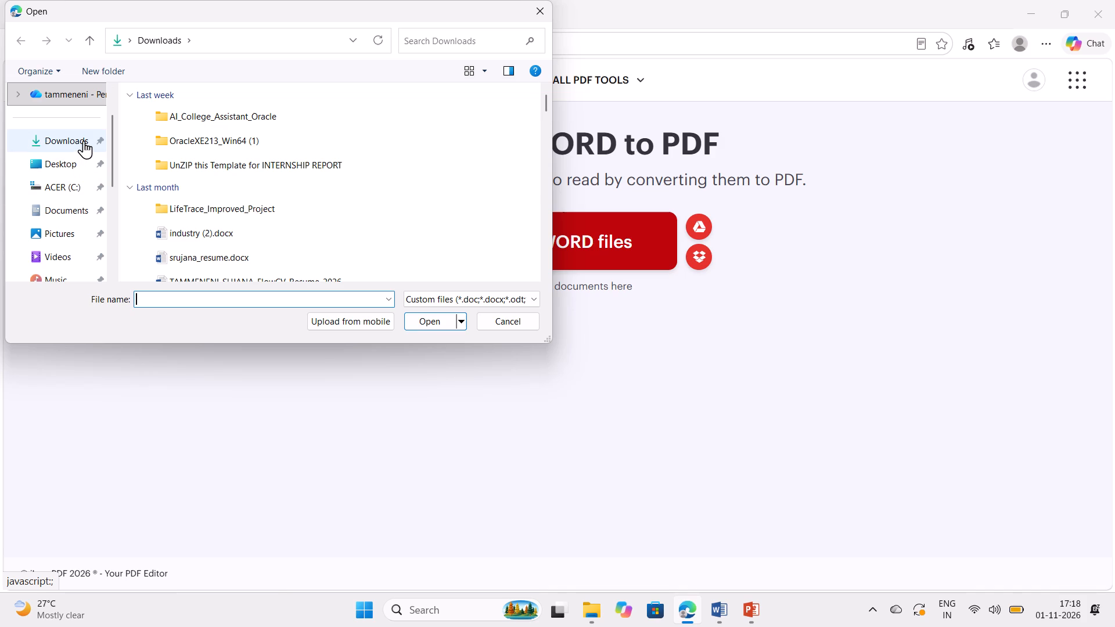
{"action": "left_click", "coordinate": [77, 205]}
{"action": "scroll", "coordinate": [196, 155], "scroll_direction": "down", "scroll_amount": 1}
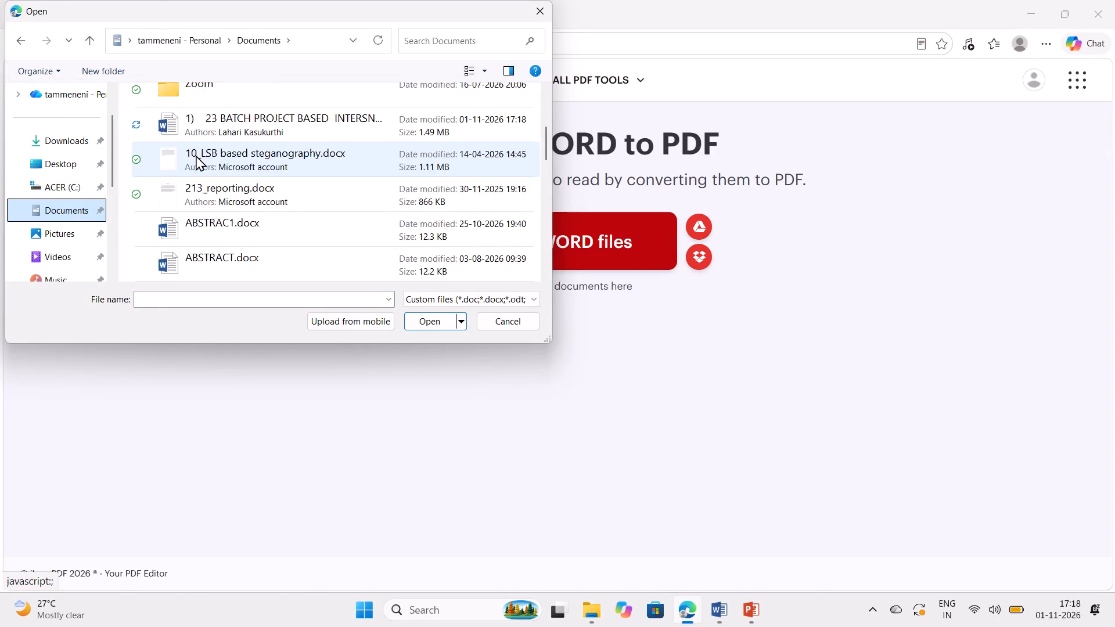
{"action": "scroll", "coordinate": [196, 155], "scroll_direction": "down", "scroll_amount": 1}
{"action": "scroll", "coordinate": [197, 156], "scroll_direction": "up", "scroll_amount": 4}
{"action": "scroll", "coordinate": [197, 165], "scroll_direction": "down", "scroll_amount": 1}
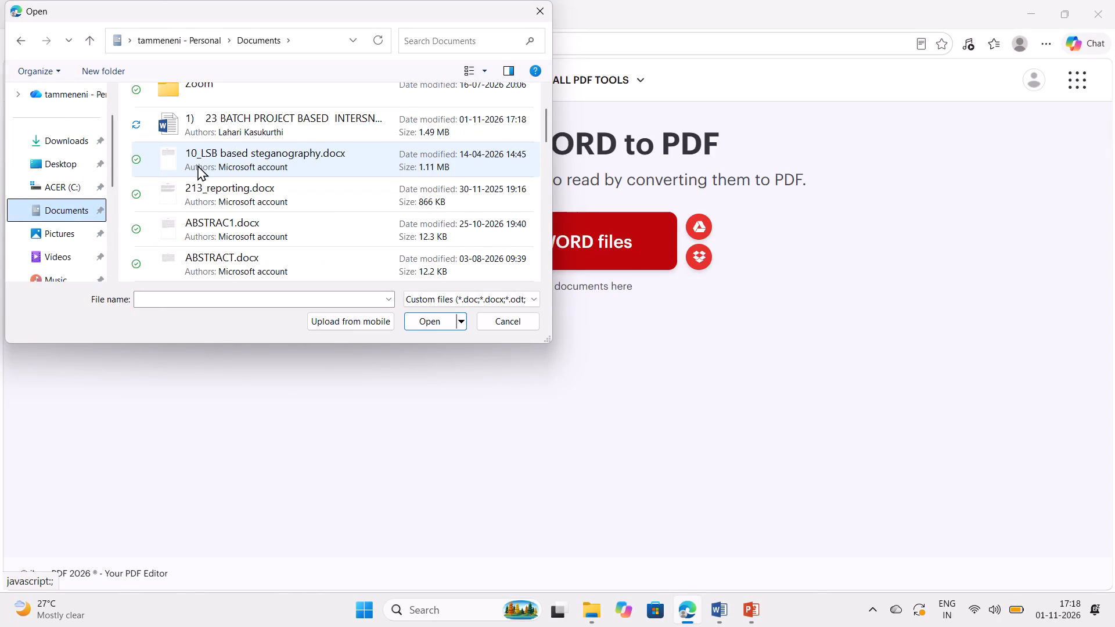
{"action": "scroll", "coordinate": [197, 165], "scroll_direction": "down", "scroll_amount": 1}
{"action": "left_click", "coordinate": [228, 130]}
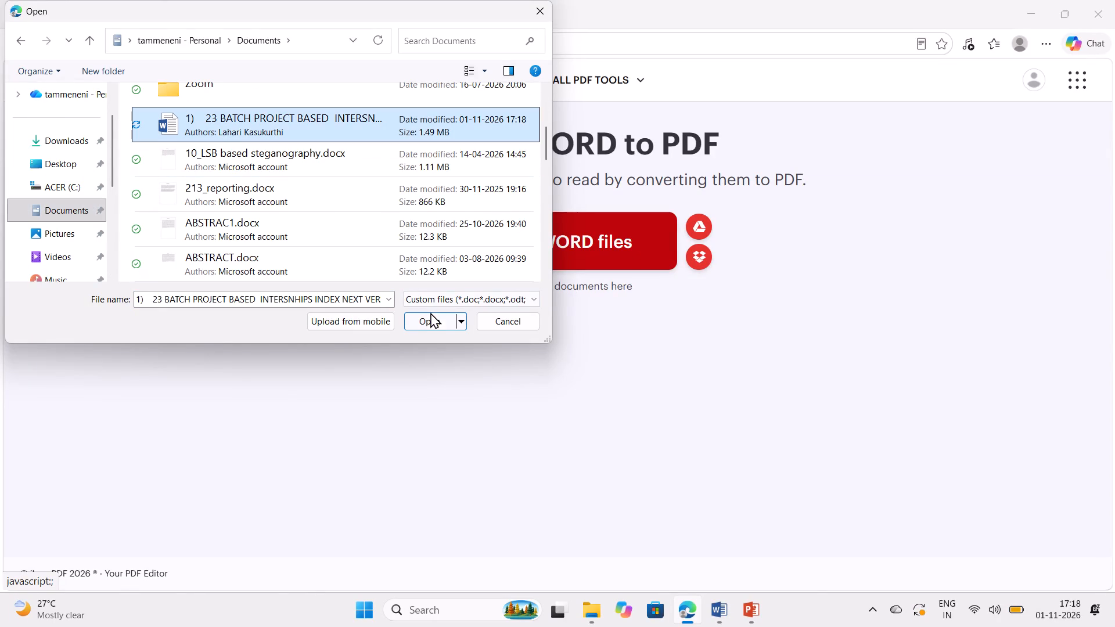
{"action": "left_click", "coordinate": [430, 316]}
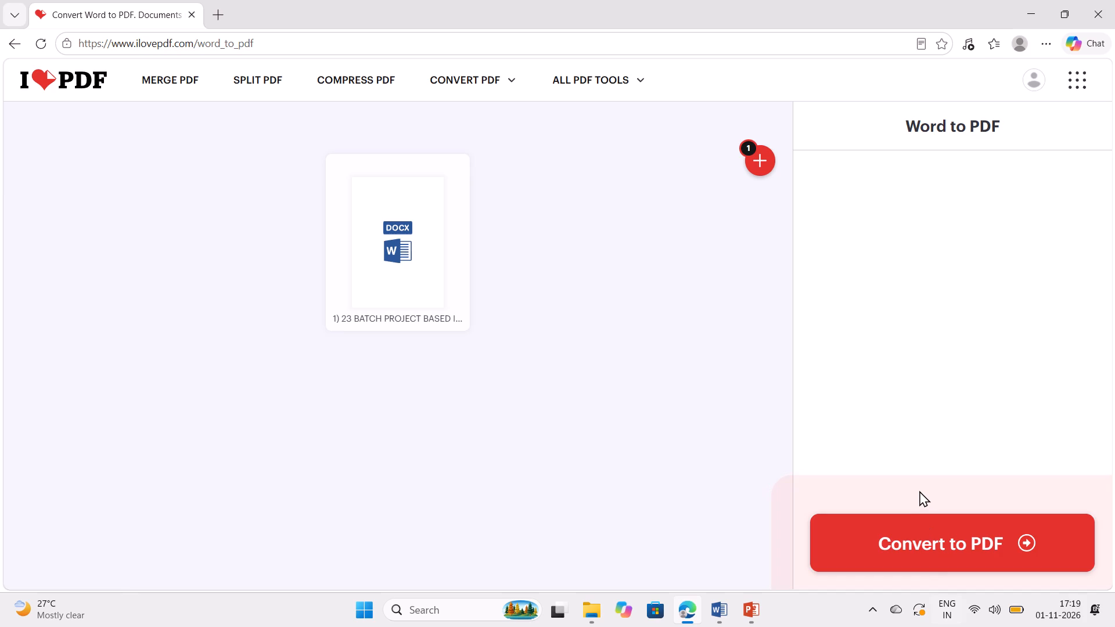
{"action": "left_click", "coordinate": [945, 552]}
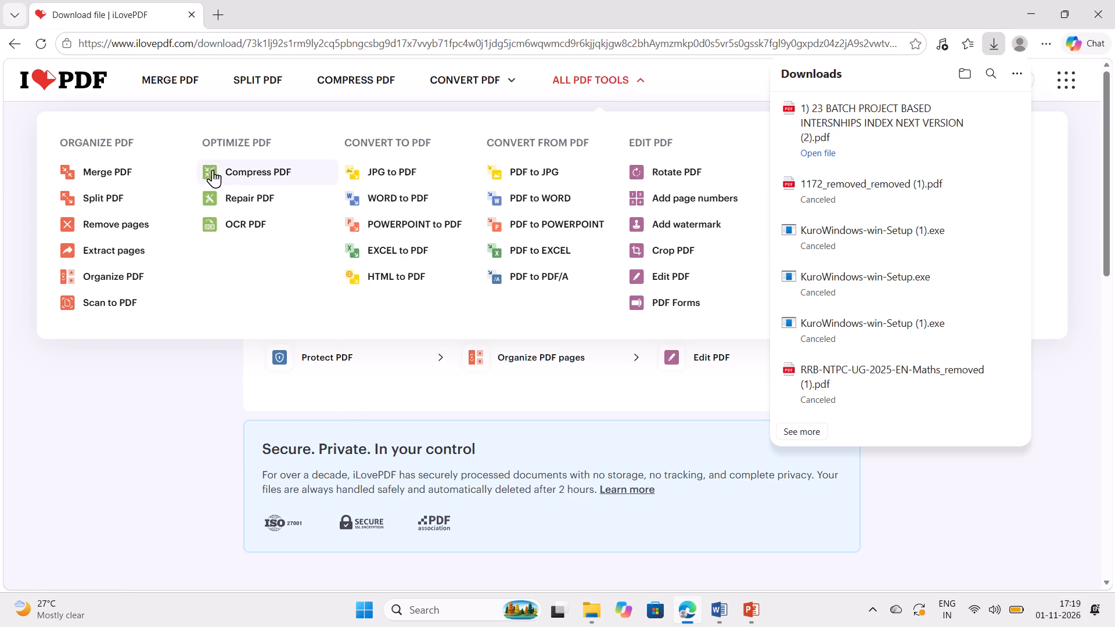
Open the Remove pages tool and load the newly converted 23 BATCH PROJECT BASED INTERSNHIPS PDF from the Downloads folder.
{"action": "left_click", "coordinate": [173, 228]}
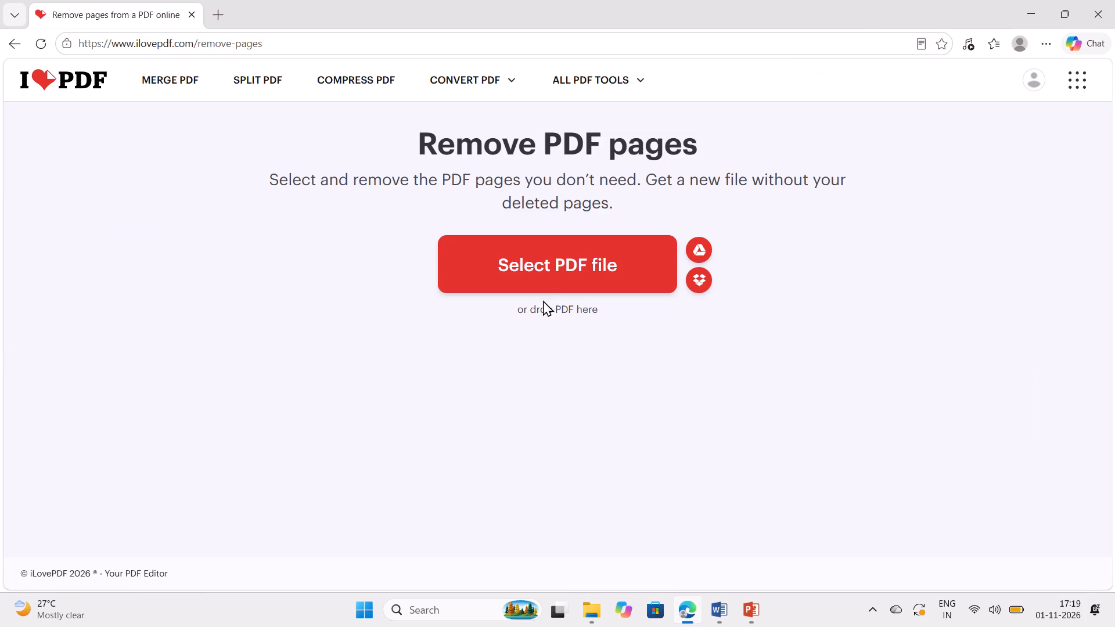
{"action": "left_click", "coordinate": [554, 283]}
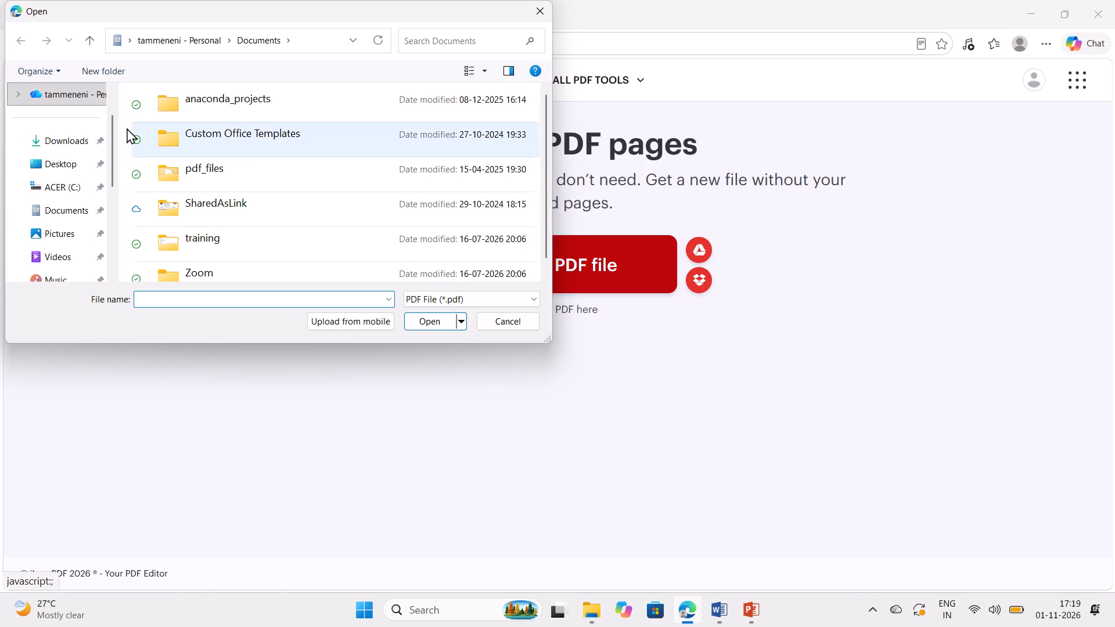
{"action": "left_click", "coordinate": [78, 138]}
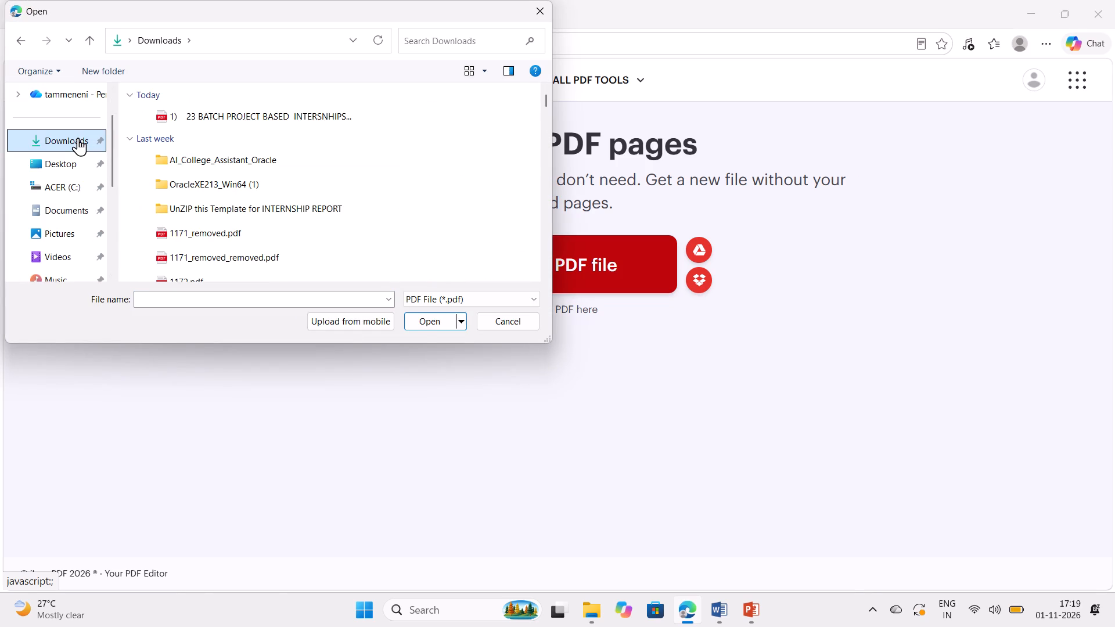
{"action": "left_click", "coordinate": [226, 112]}
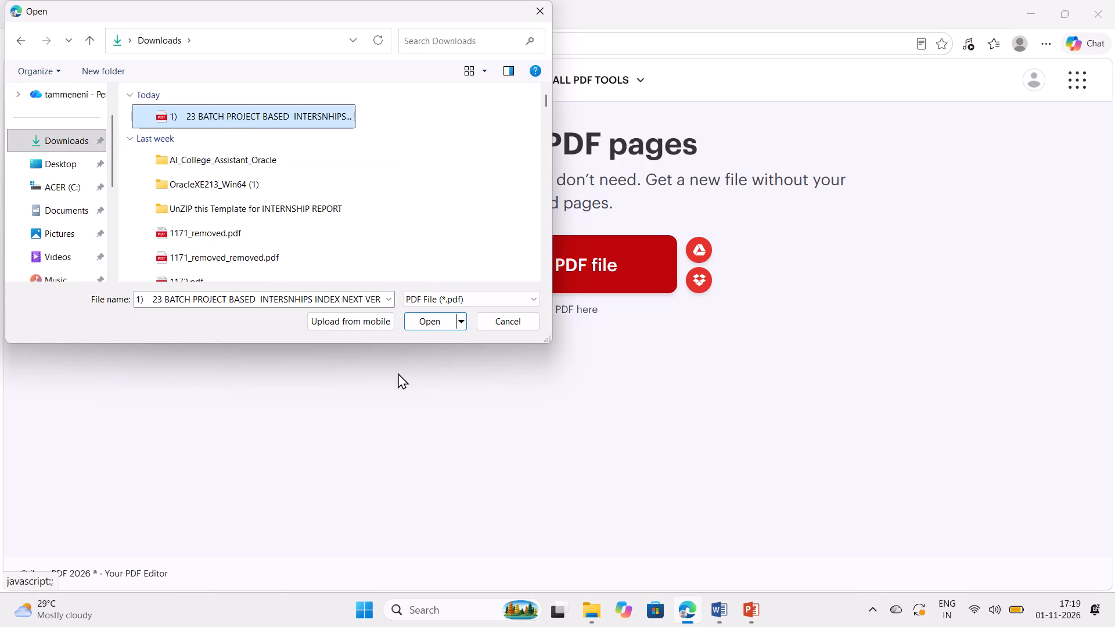
{"action": "left_click", "coordinate": [428, 325]}
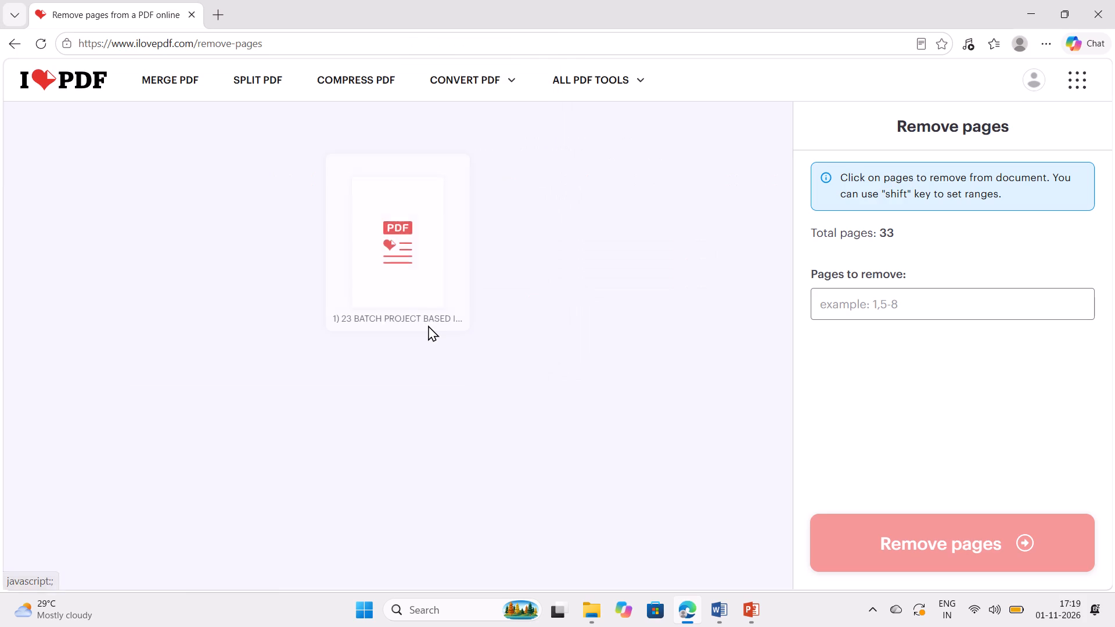
Mark pages 7-33 of the report PDF for removal and check the marked pages through to the last one.
{"action": "scroll", "coordinate": [428, 325], "scroll_direction": "down", "scroll_amount": 3}
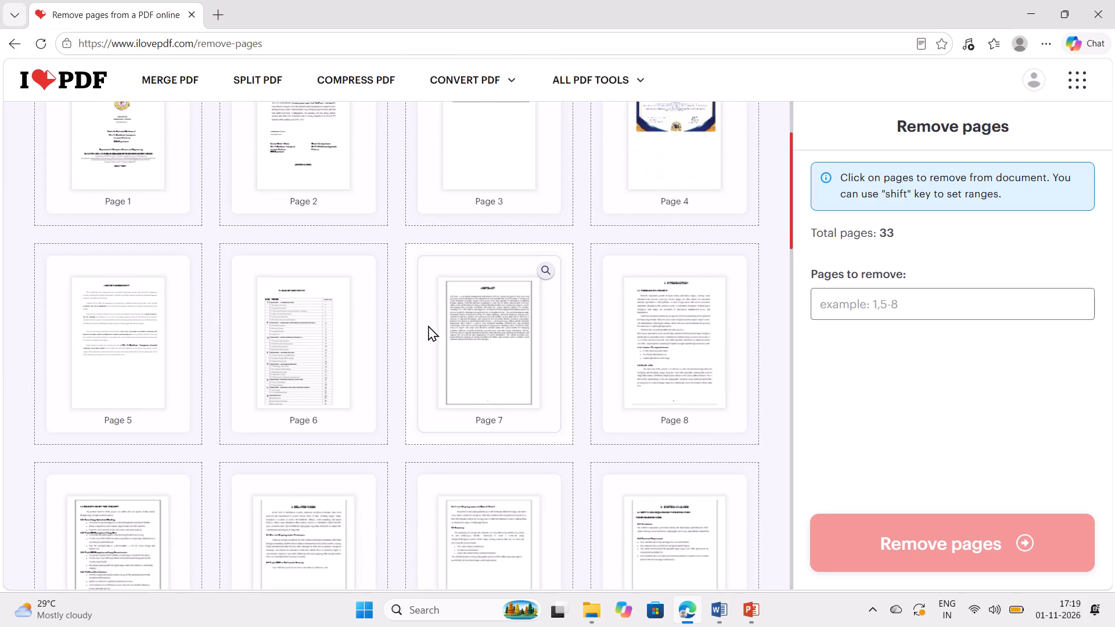
{"action": "scroll", "coordinate": [428, 325], "scroll_direction": "down", "scroll_amount": 3}
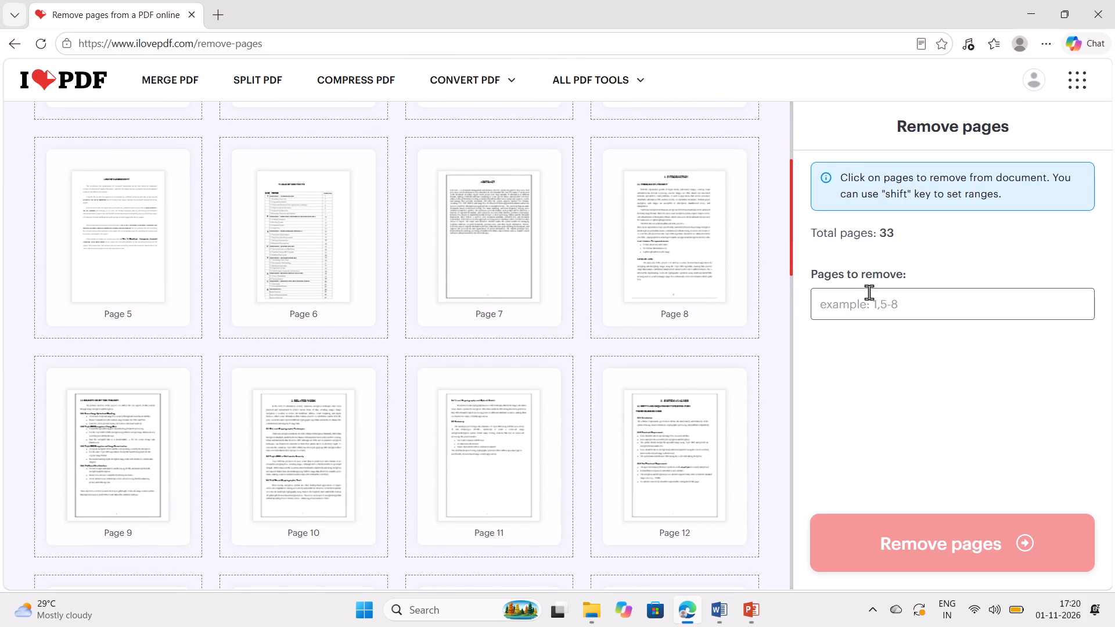
{"action": "left_click", "coordinate": [873, 298]}
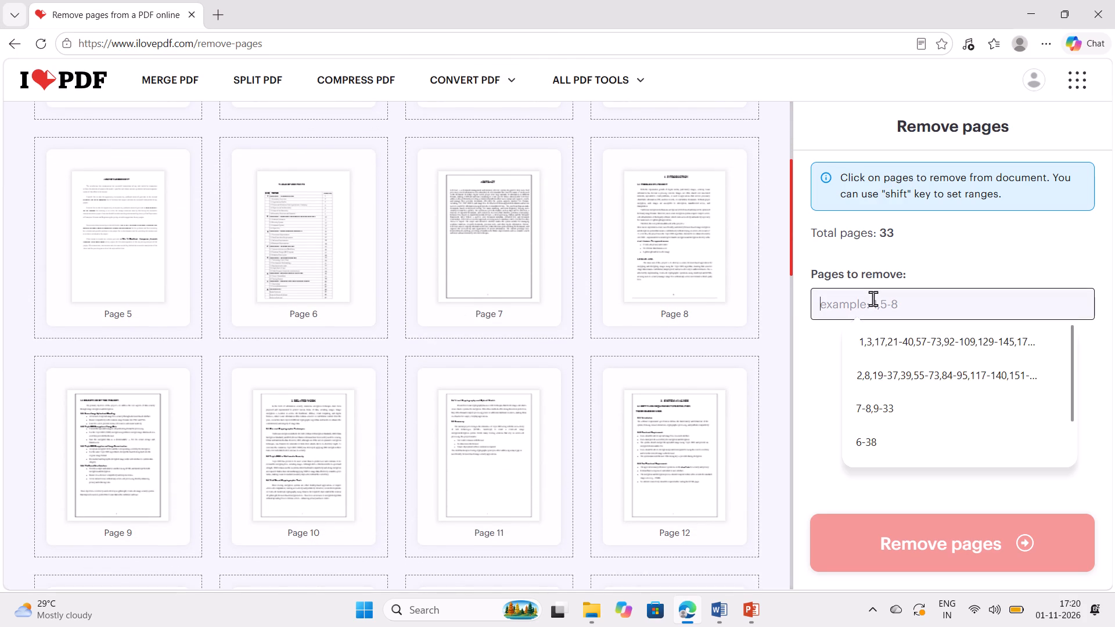
{"action": "key", "text": "7"}
{"action": "key", "text": "minus"}
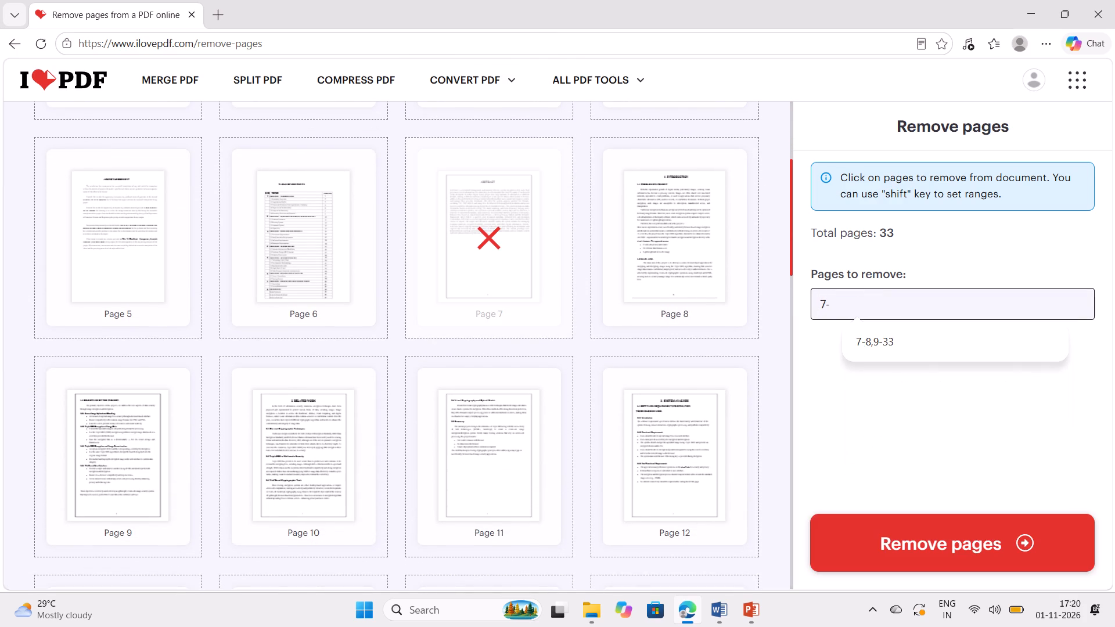
{"action": "type", "text": "33"}
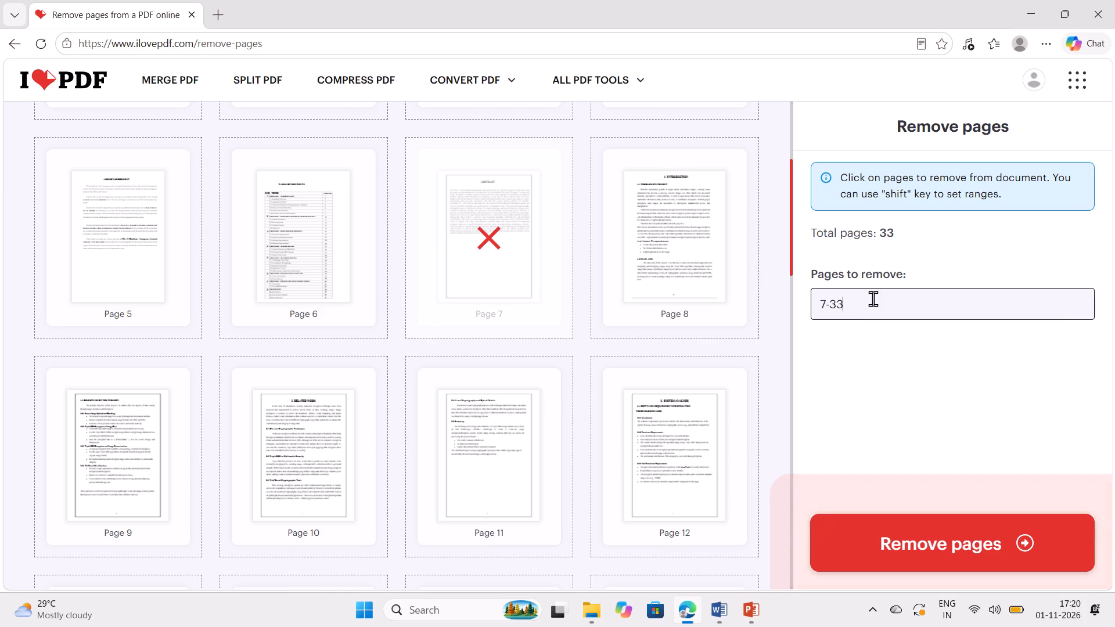
{"action": "scroll", "coordinate": [355, 403], "scroll_direction": "down", "scroll_amount": 15}
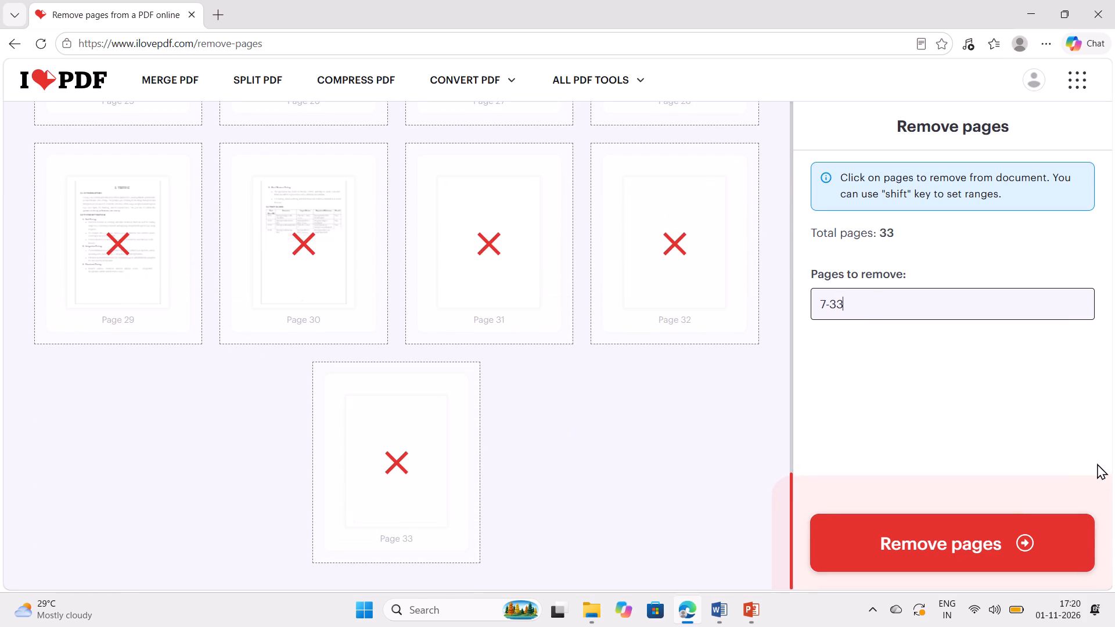
{"action": "left_click", "coordinate": [986, 518]}
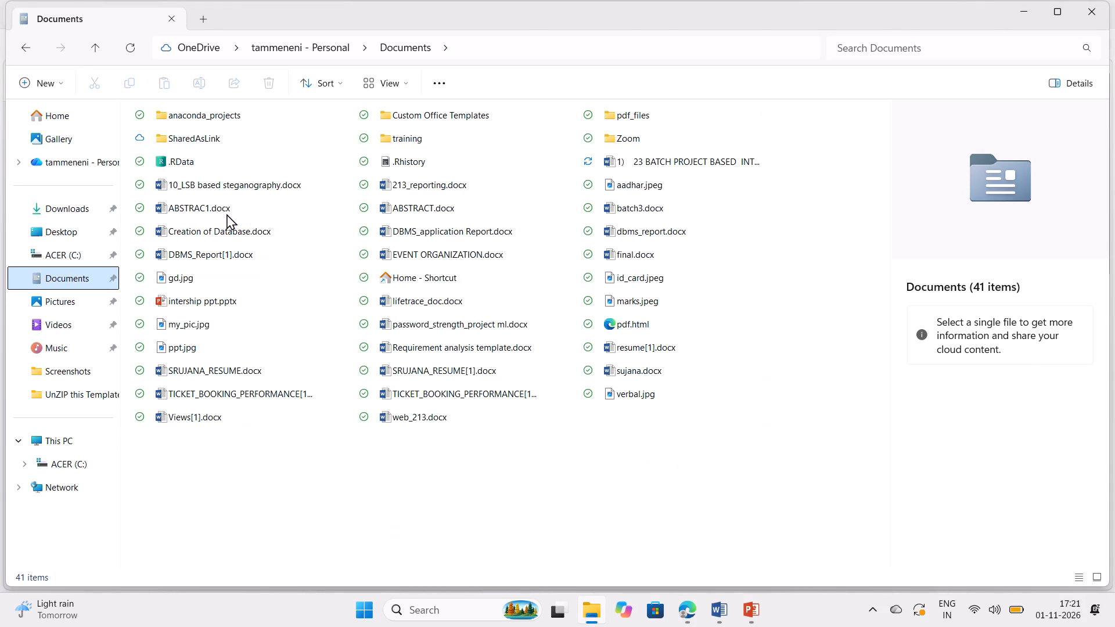
{"action": "double_click", "coordinate": [223, 208]}
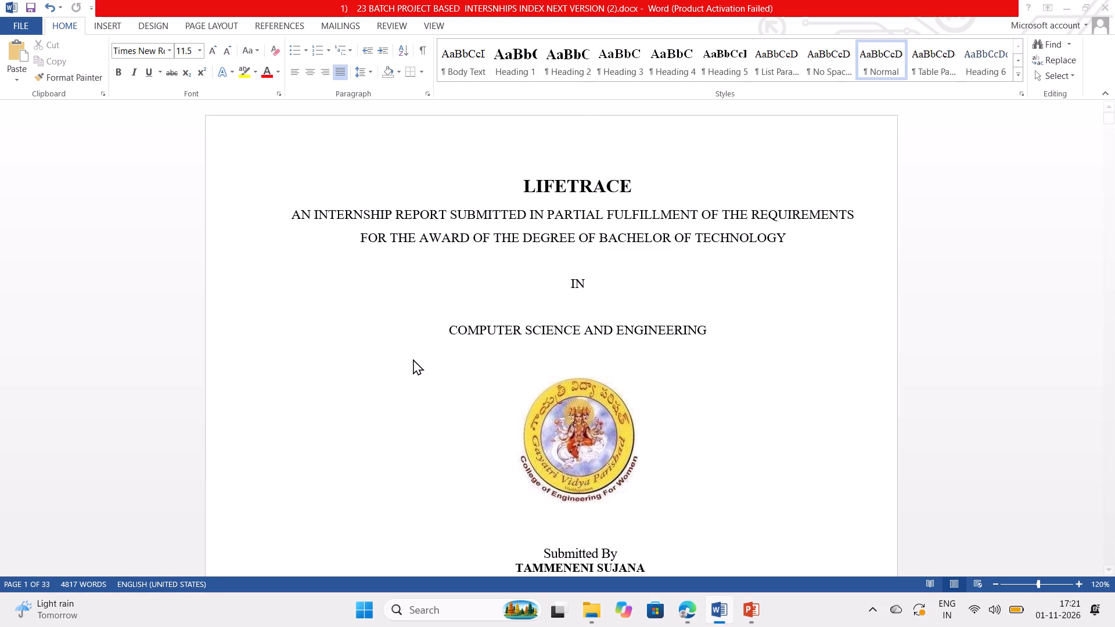
{"action": "scroll", "coordinate": [413, 359], "scroll_direction": "up", "scroll_amount": 3}
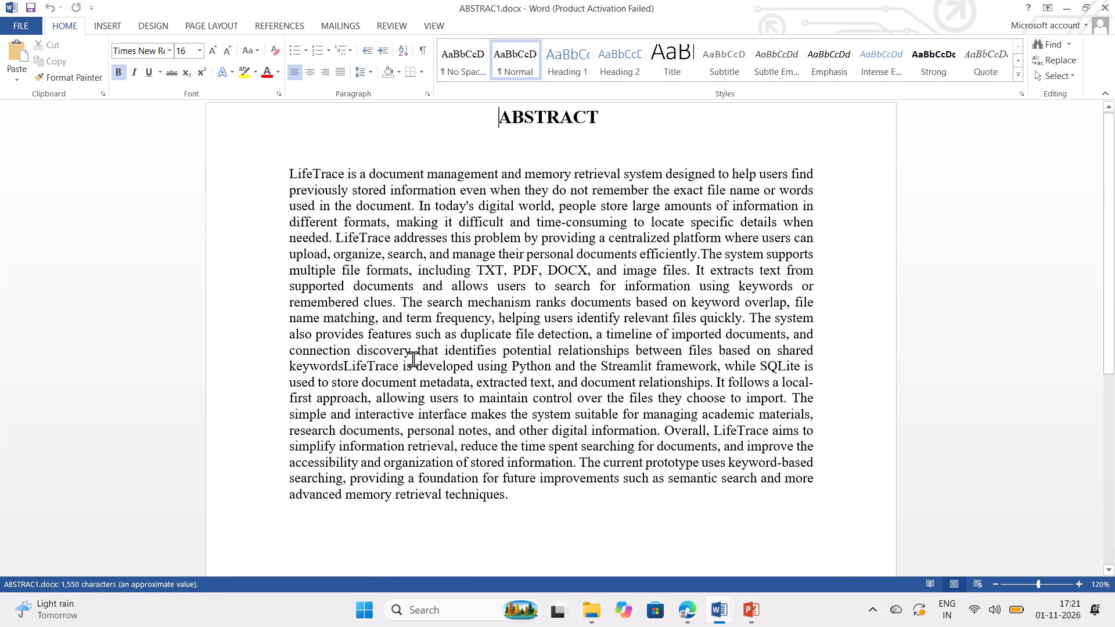
Switch back to iLovePDF in Edge, load ABSTRAC1.docx from the Documents folder into Word to PDF, and convert it.
{"action": "left_click", "coordinate": [682, 618]}
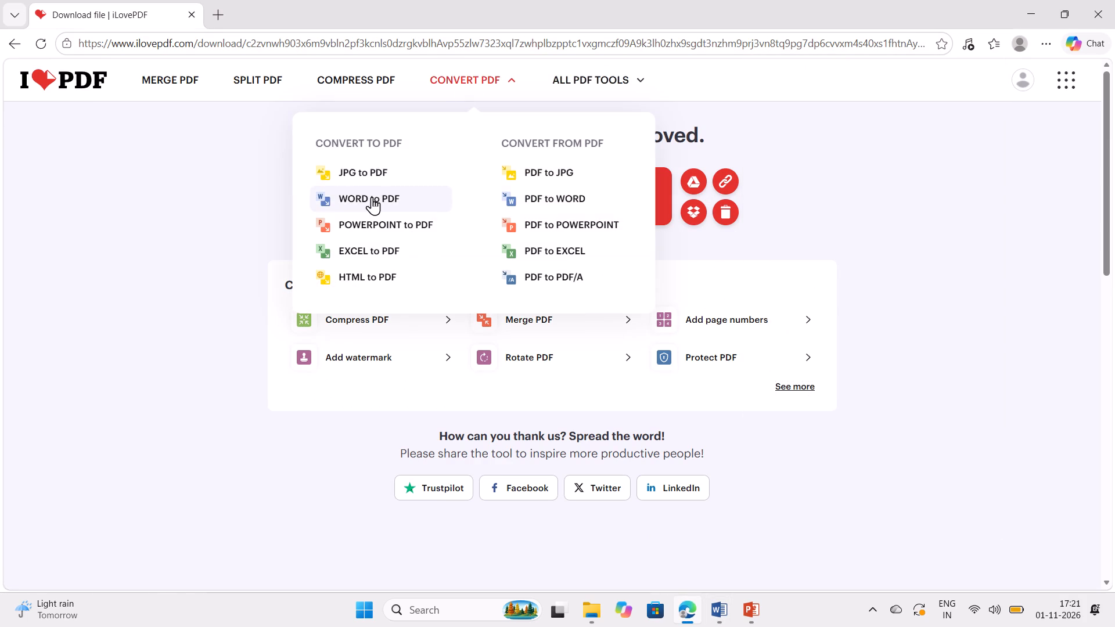
{"action": "left_click", "coordinate": [371, 197]}
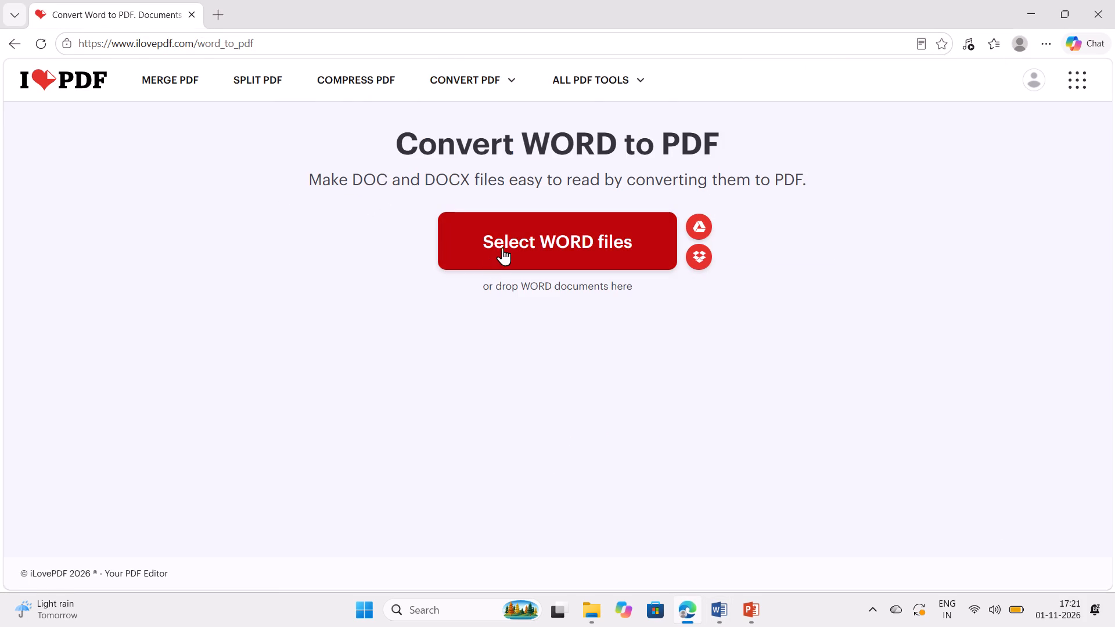
{"action": "left_click", "coordinate": [504, 248]}
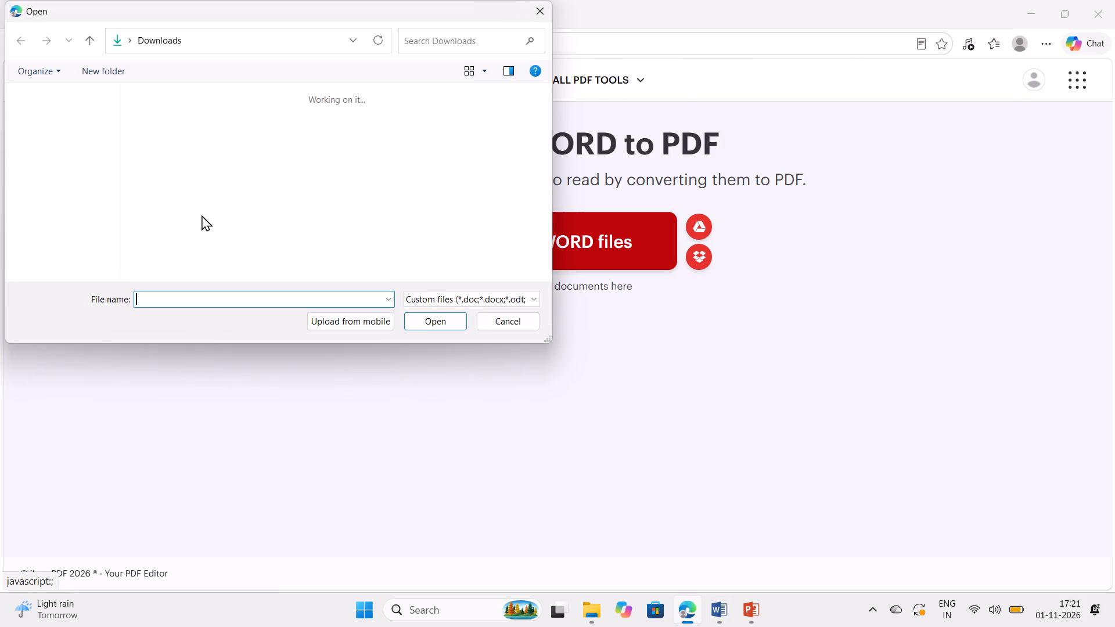
{"action": "left_click", "coordinate": [75, 199]}
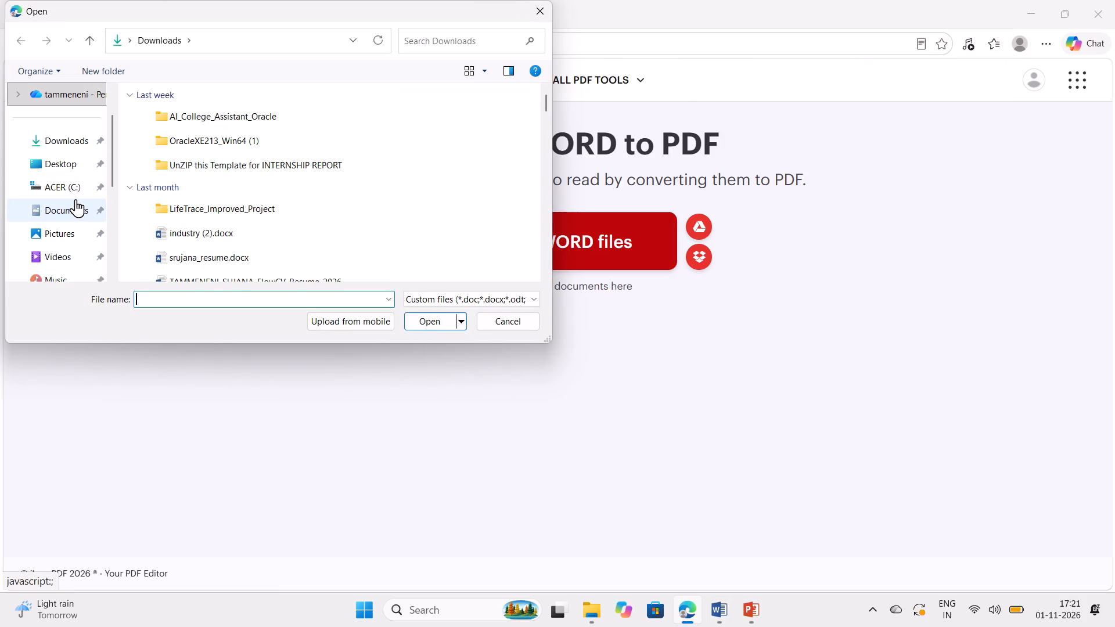
{"action": "scroll", "coordinate": [198, 201], "scroll_direction": "down", "scroll_amount": 2}
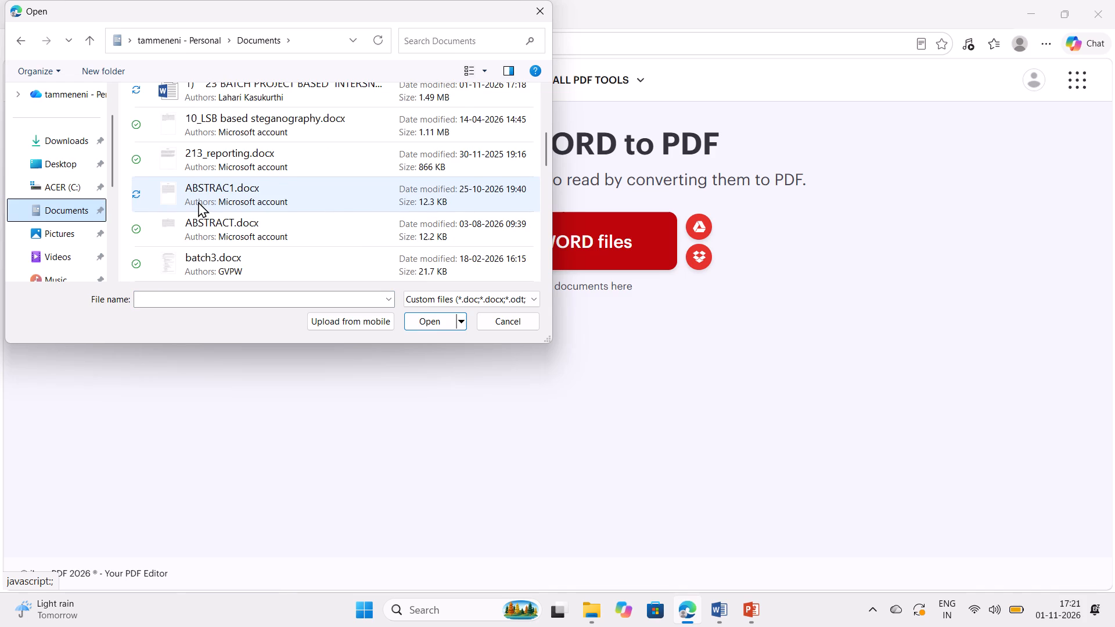
{"action": "scroll", "coordinate": [217, 161], "scroll_direction": "up", "scroll_amount": 1}
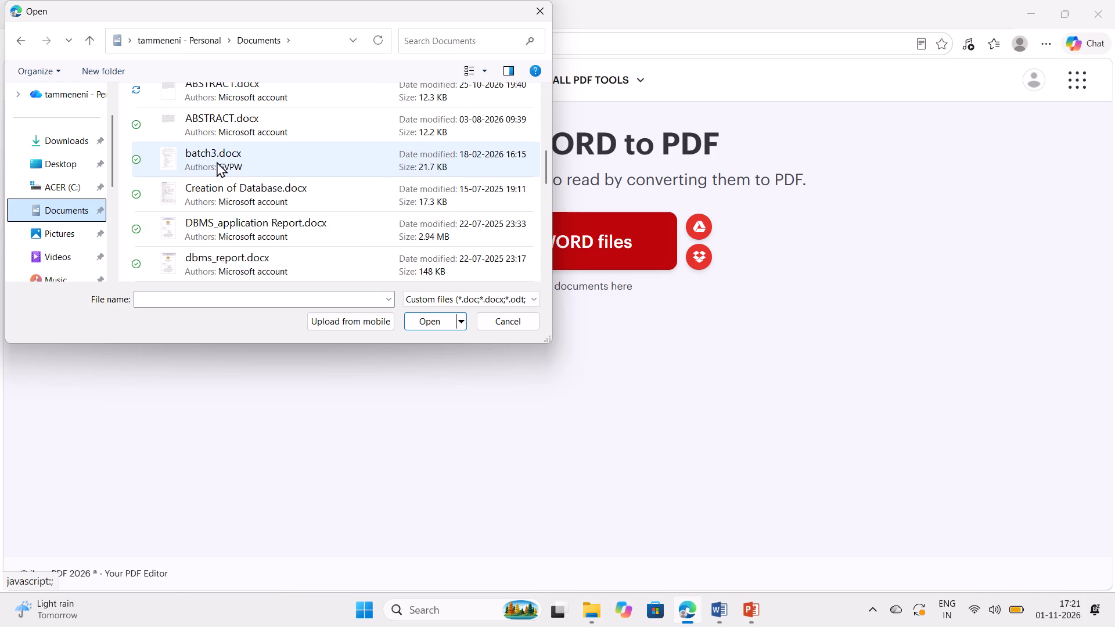
{"action": "left_click", "coordinate": [235, 97]}
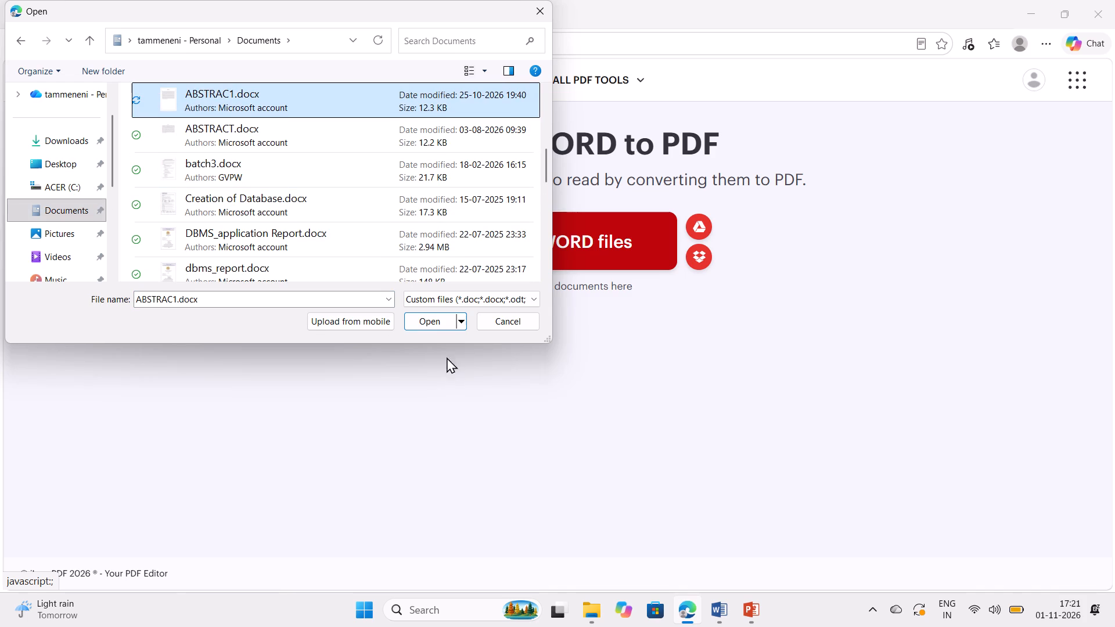
{"action": "left_click", "coordinate": [430, 318]}
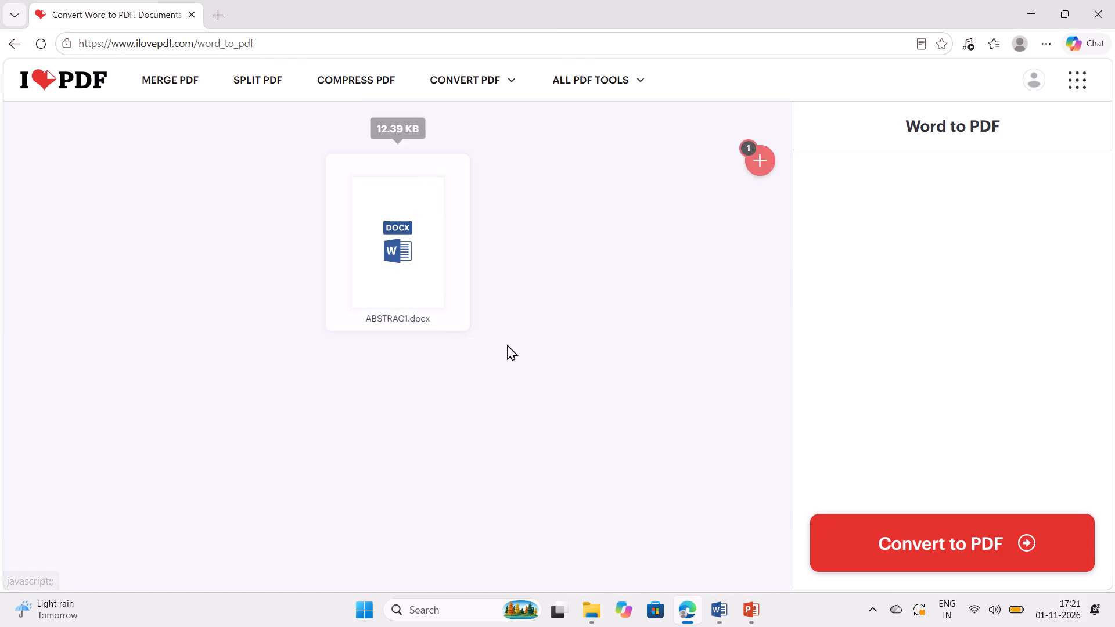
{"action": "left_click", "coordinate": [875, 525]}
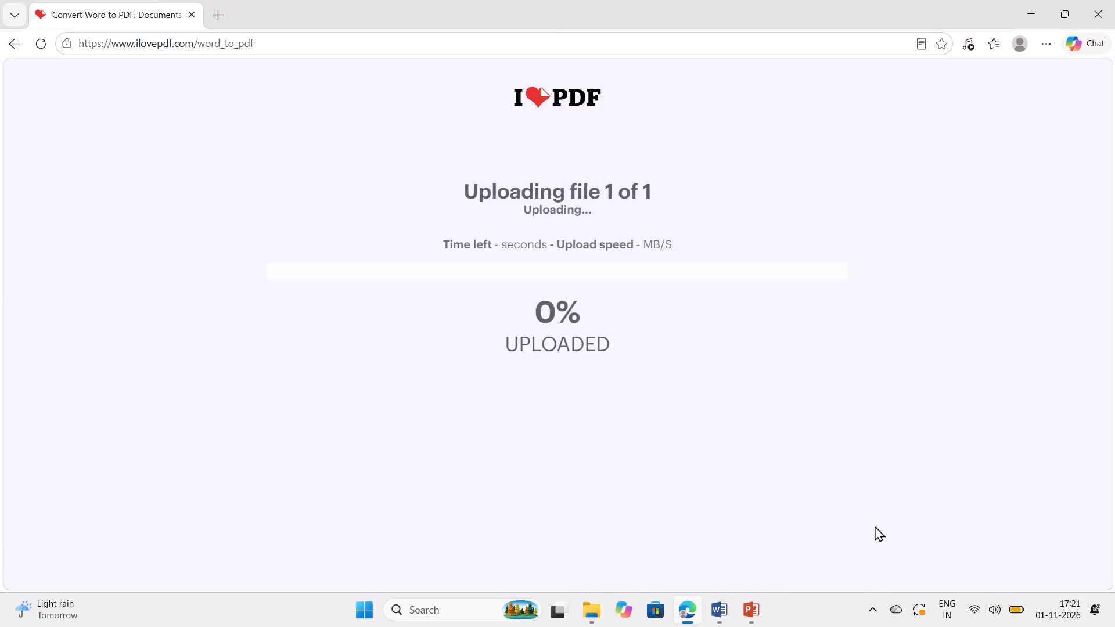
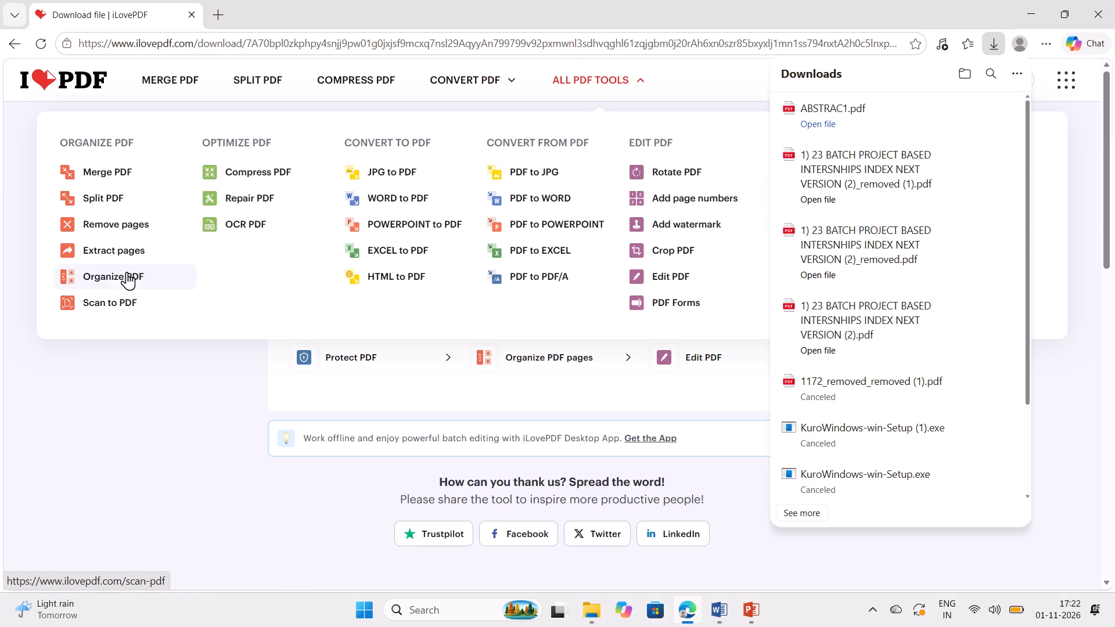
Open iLovePDF's Merge PDF tool and browse the Downloads folder for the PDFs to merge.
{"action": "left_click", "coordinate": [135, 168]}
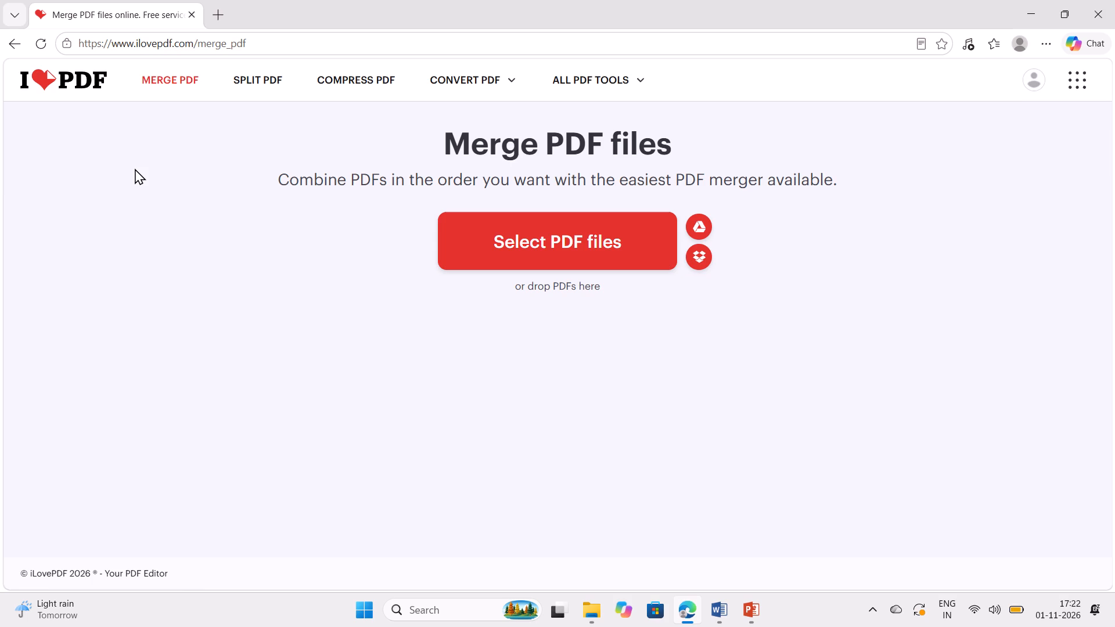
{"action": "left_click", "coordinate": [159, 128]}
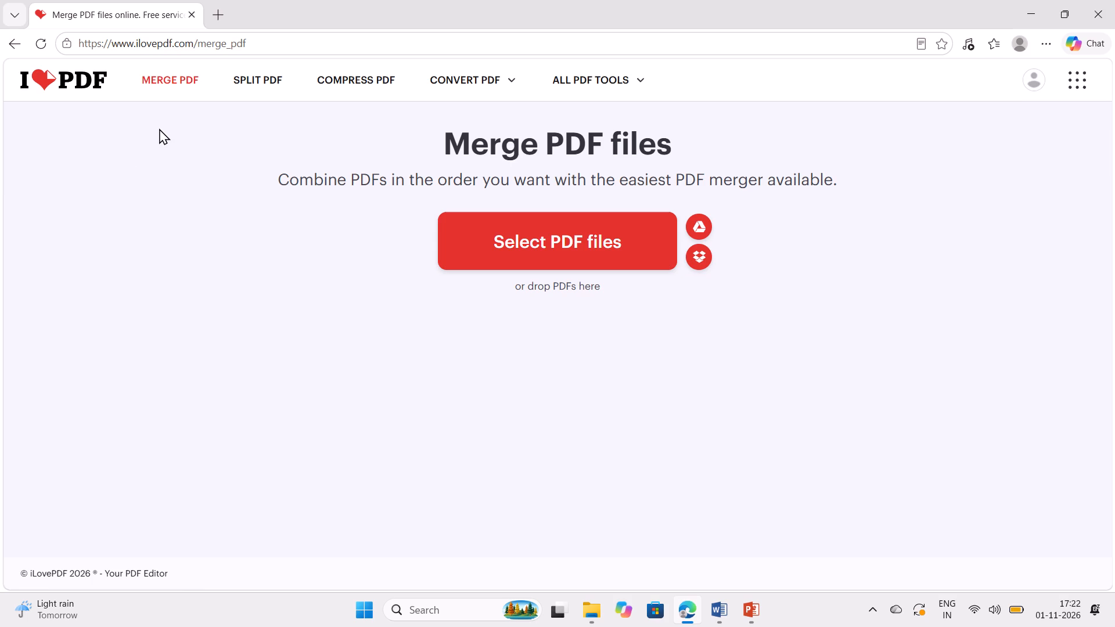
{"action": "left_click", "coordinate": [163, 125]}
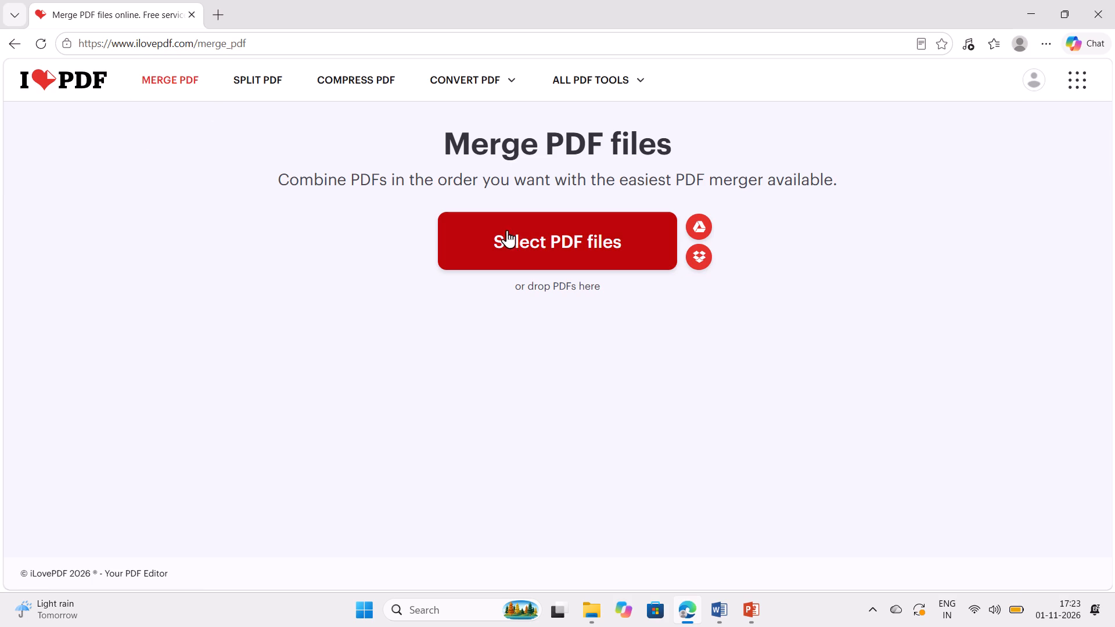
{"action": "left_click", "coordinate": [523, 225]}
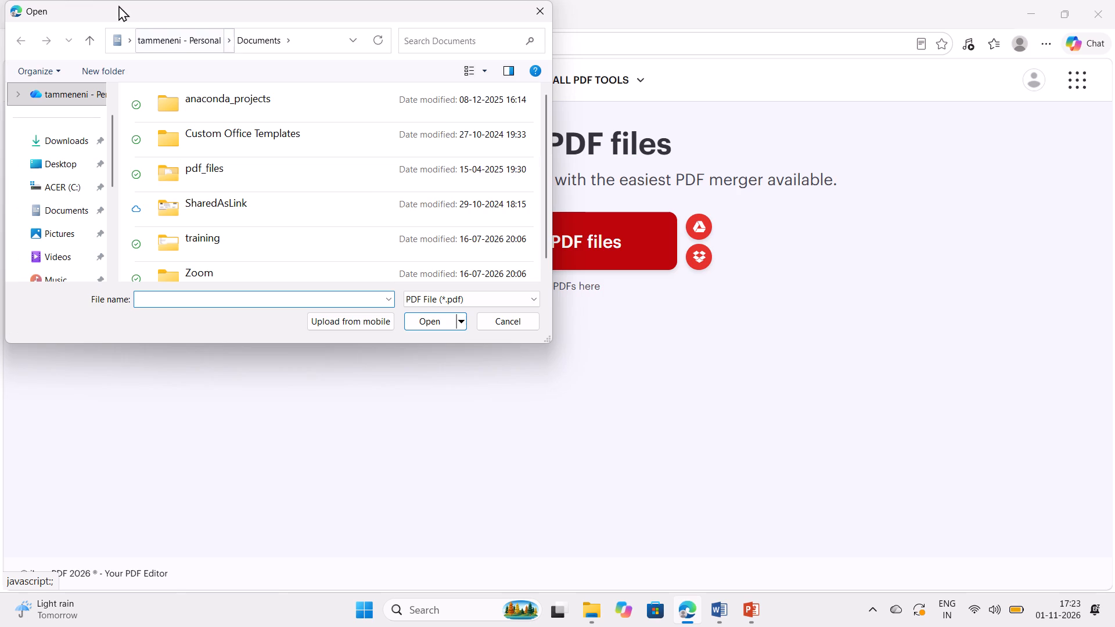
{"action": "left_click", "coordinate": [81, 142]}
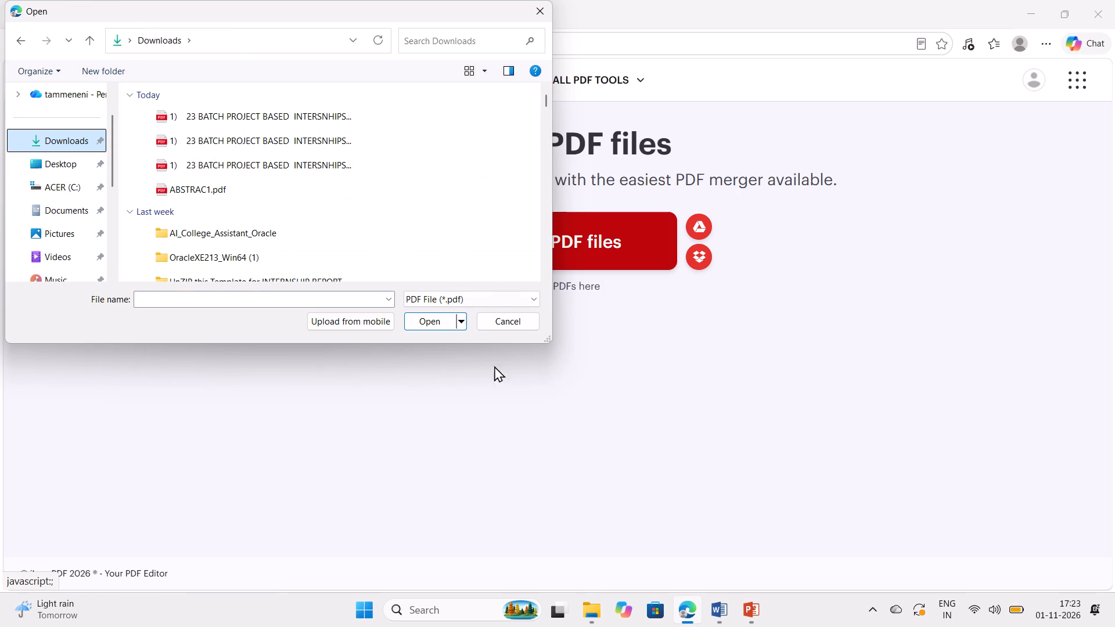
Switch to File Explorer, open the report PDF ending in "NEXT VERSION (2).pdf" from Downloads to check which version it is, and close it.
{"action": "left_click", "coordinate": [588, 596]}
{"action": "left_click", "coordinate": [588, 596]}
{"action": "left_click", "coordinate": [589, 619]}
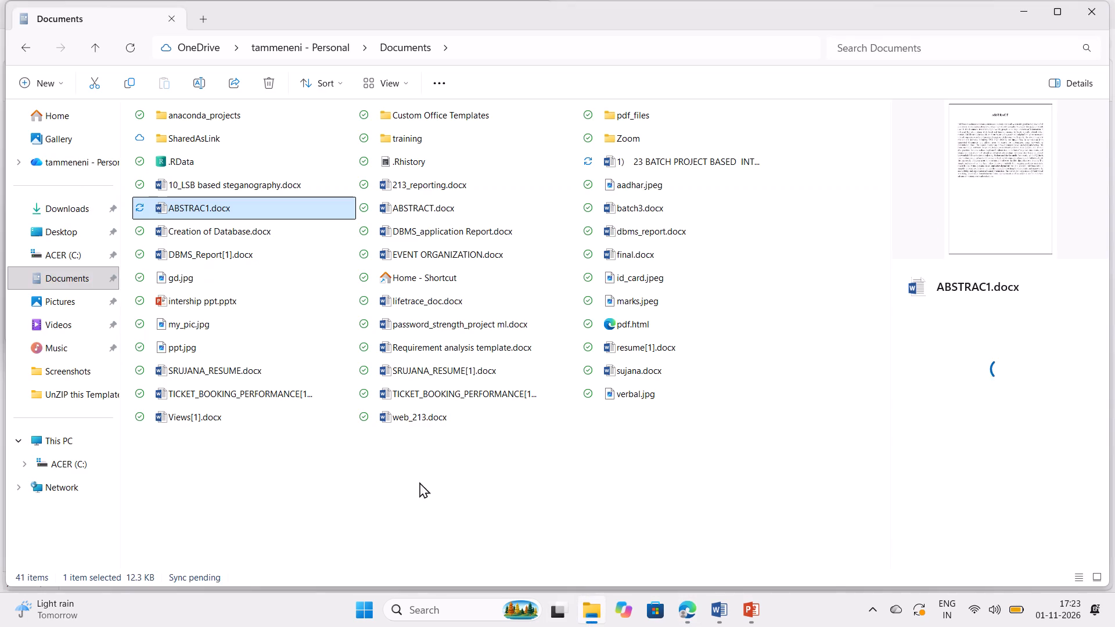
{"action": "left_click", "coordinate": [106, 218]}
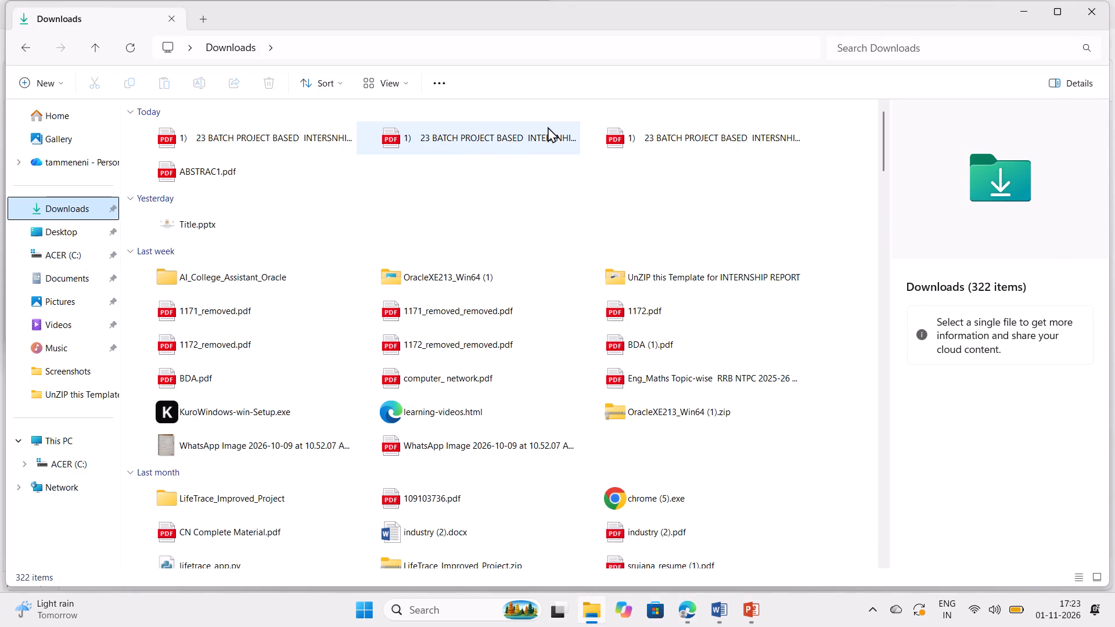
{"action": "left_click", "coordinate": [548, 127]}
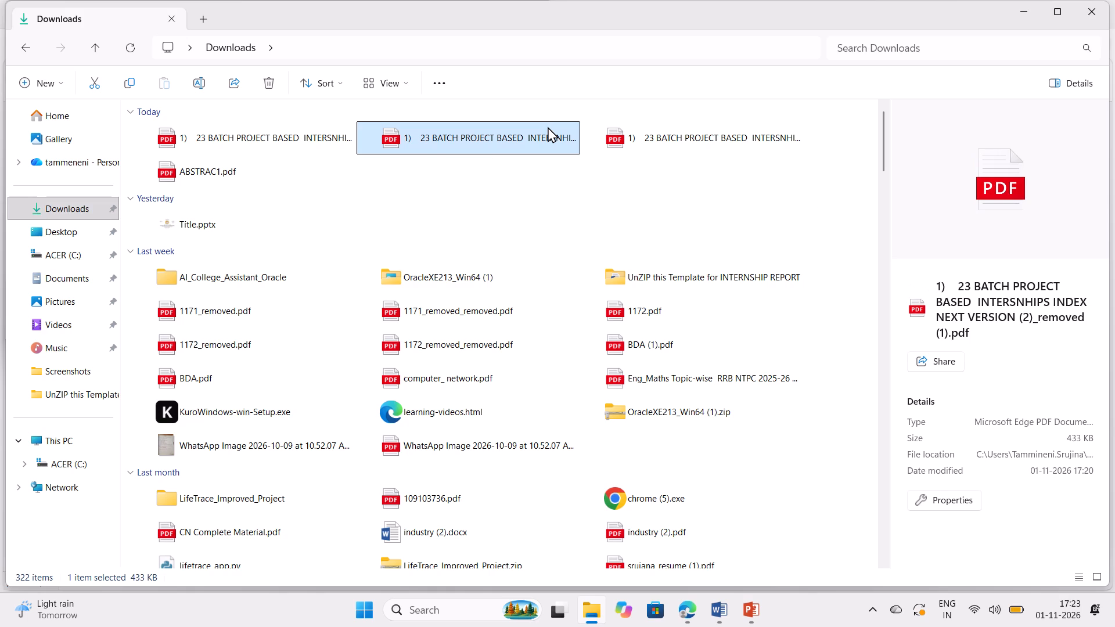
{"action": "double_click", "coordinate": [269, 145]}
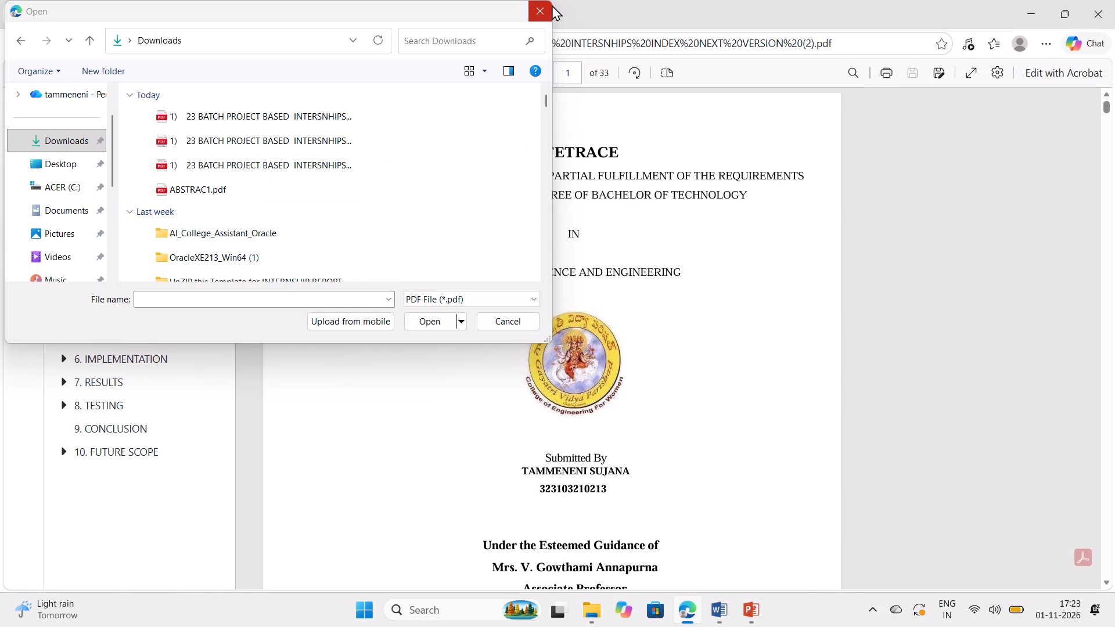
{"action": "left_click", "coordinate": [535, 16]}
{"action": "scroll", "coordinate": [491, 233], "scroll_direction": "down", "scroll_amount": 1}
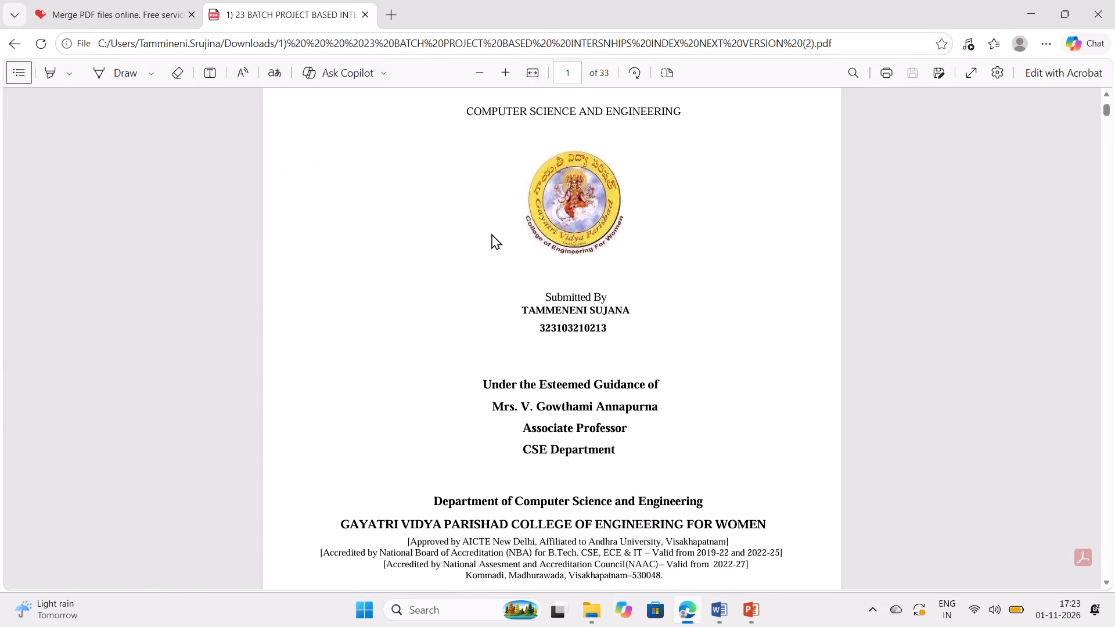
{"action": "scroll", "coordinate": [491, 233], "scroll_direction": "down", "scroll_amount": 1}
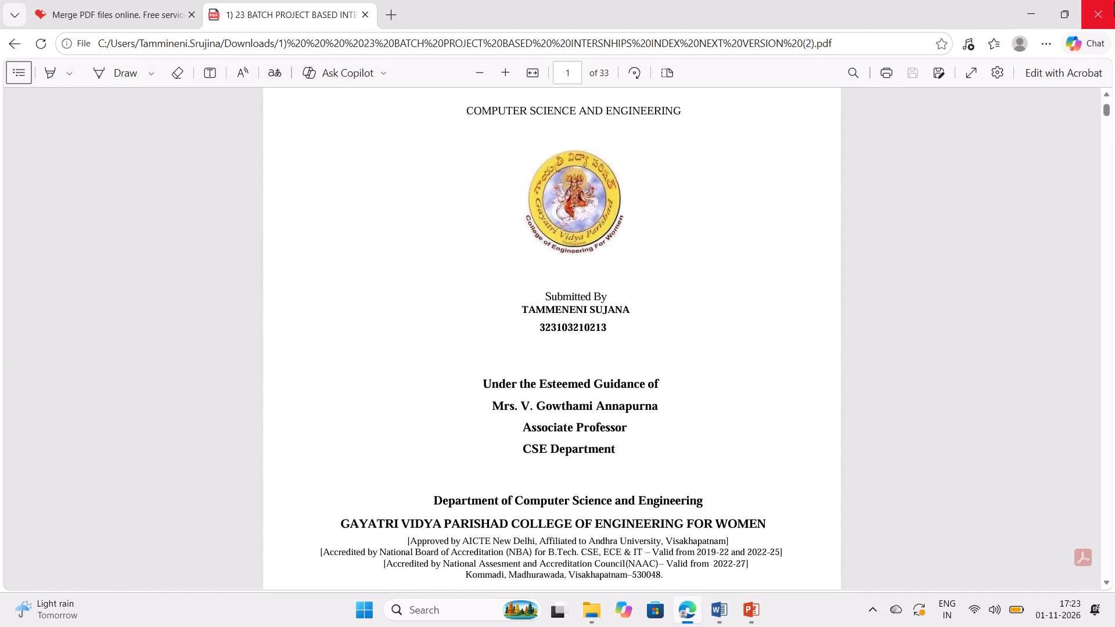
{"action": "left_click", "coordinate": [1102, 12]}
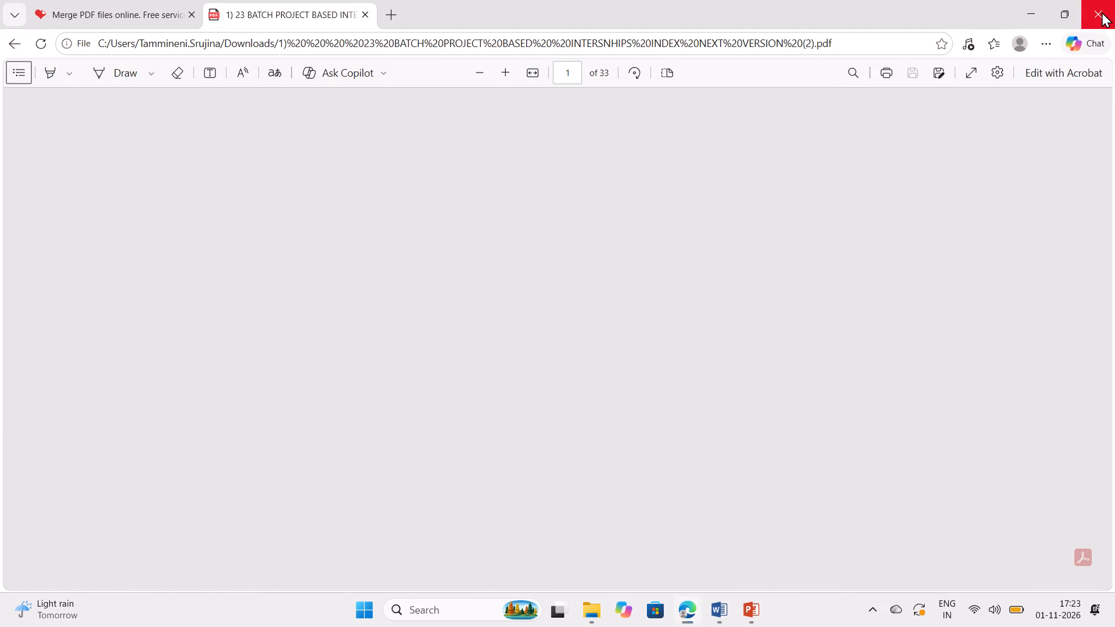
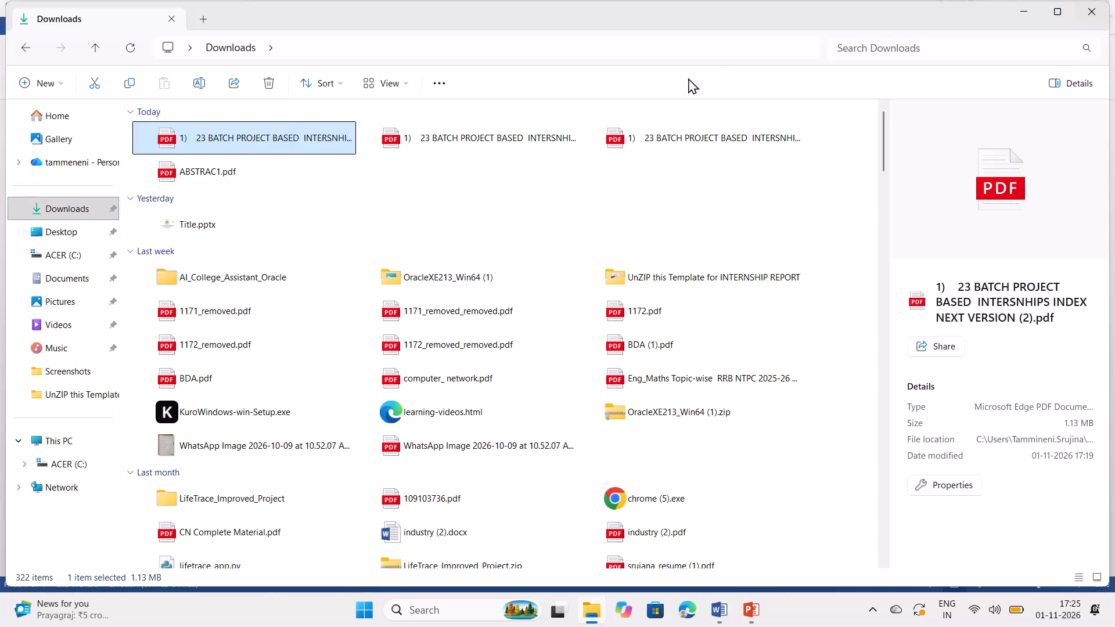
Delete the two report PDFs ending in "_removed (1).pdf" and "_removed.pdf" from the Downloads folder.
{"action": "left_click", "coordinate": [524, 147]}
{"action": "left_click", "coordinate": [267, 74]}
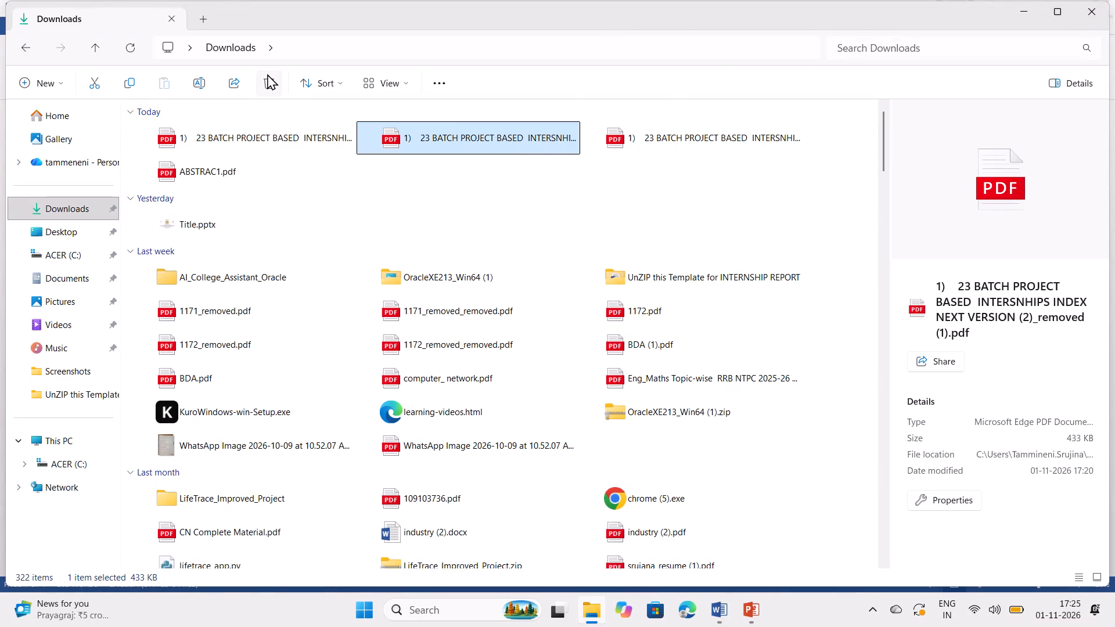
{"action": "left_click", "coordinate": [397, 132]}
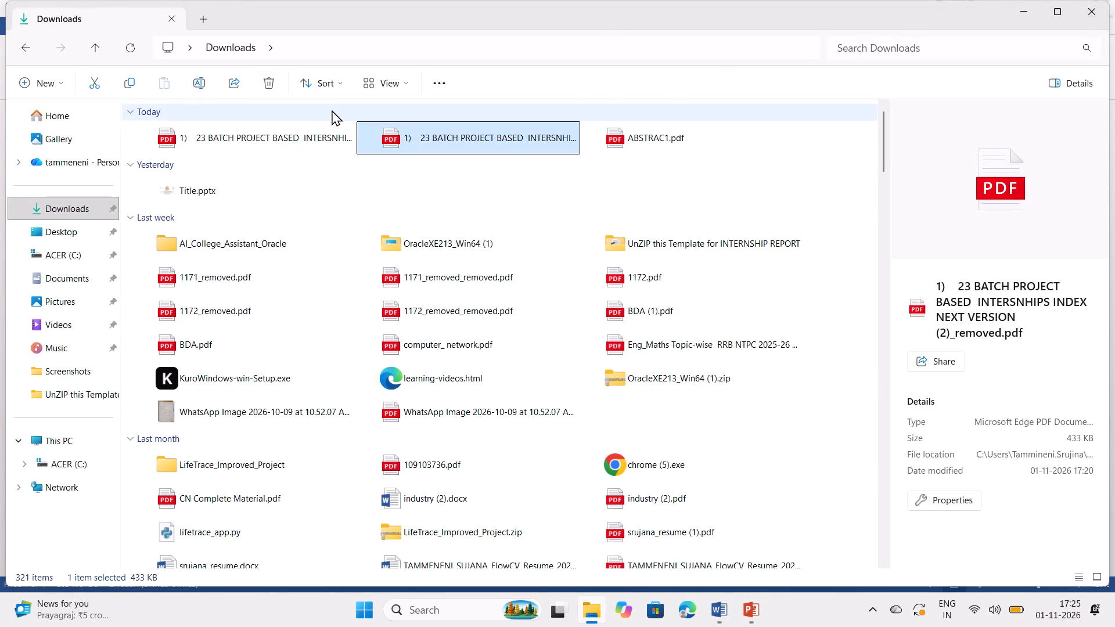
{"action": "left_click", "coordinate": [271, 80]}
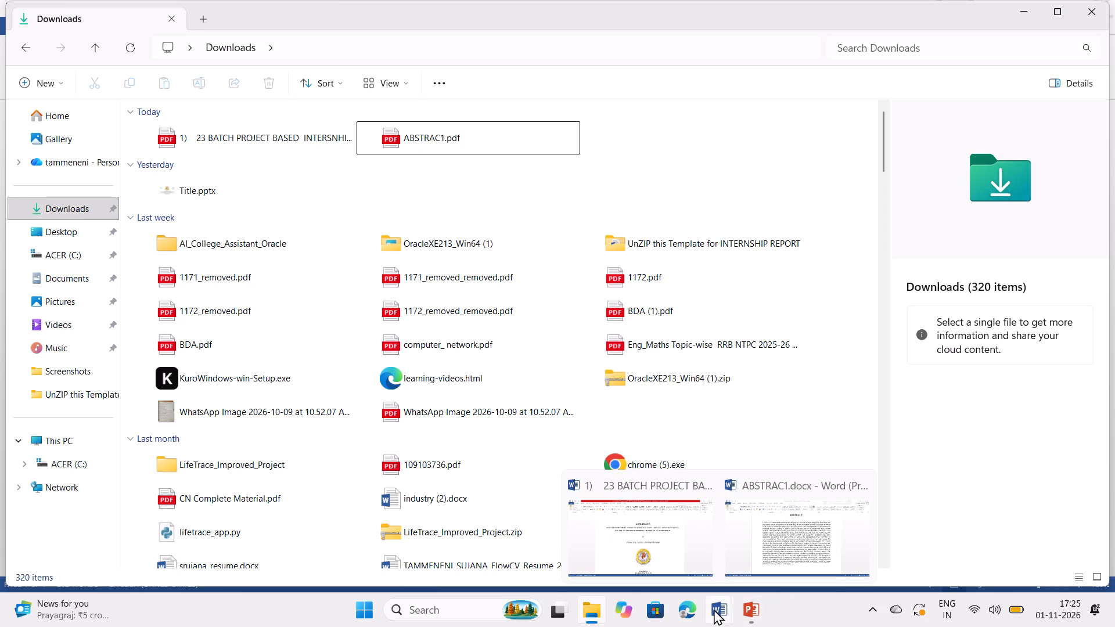
Switch to Edge, open iLovePDF's Merge PDF tool and load the internship report PDF and ABSTRAC1.pdf from Downloads.
{"action": "left_click", "coordinate": [682, 611]}
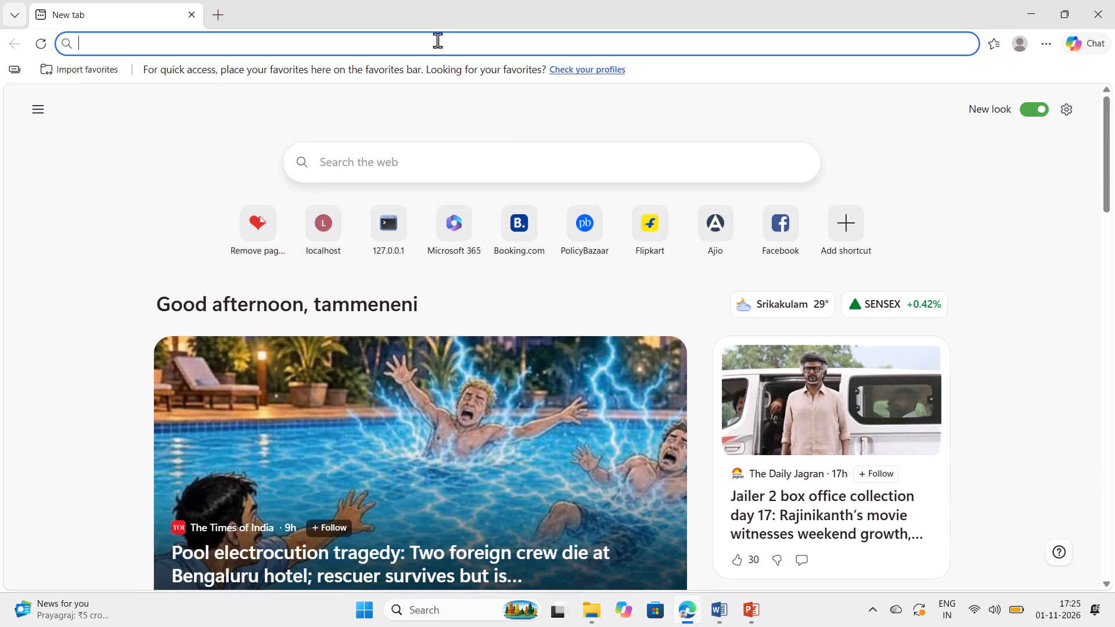
{"action": "left_click", "coordinate": [437, 40]}
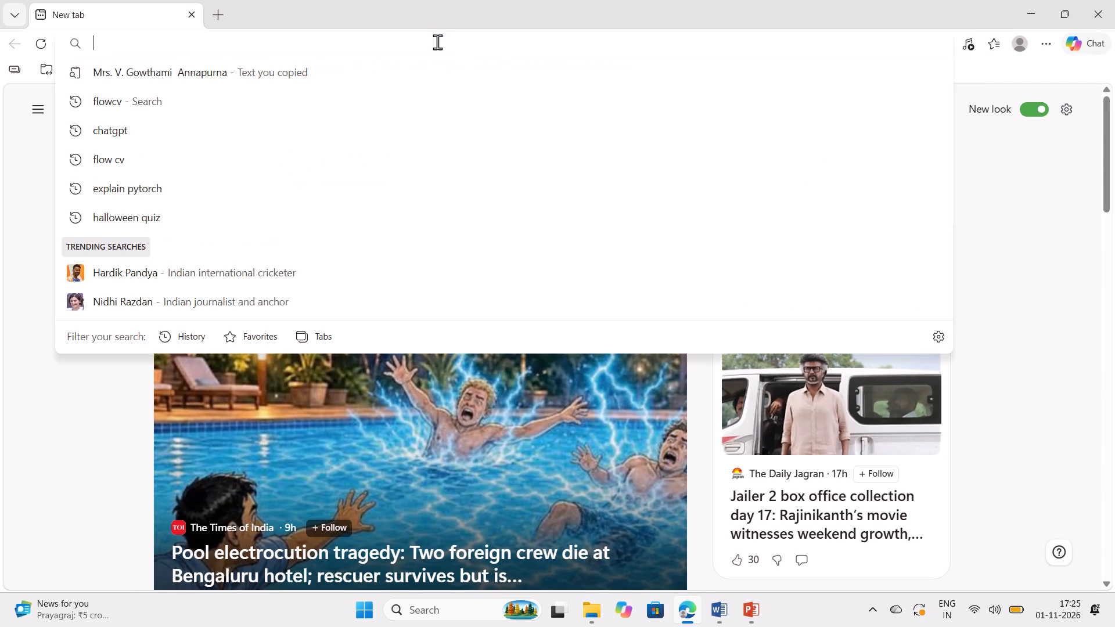
{"action": "key", "text": "i"}
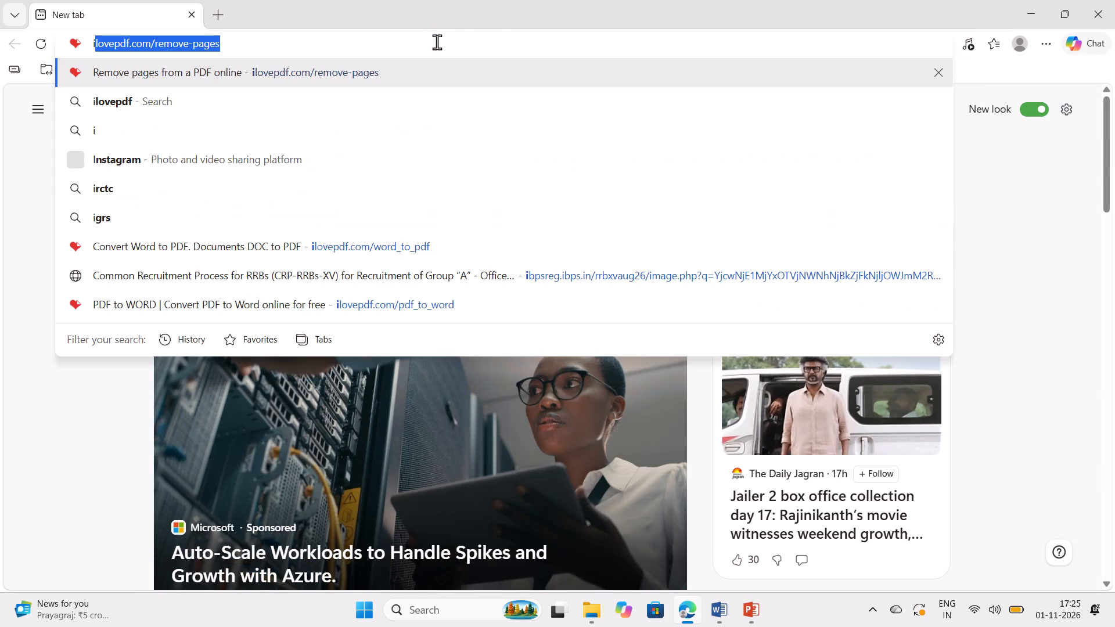
{"action": "key", "text": "Return"}
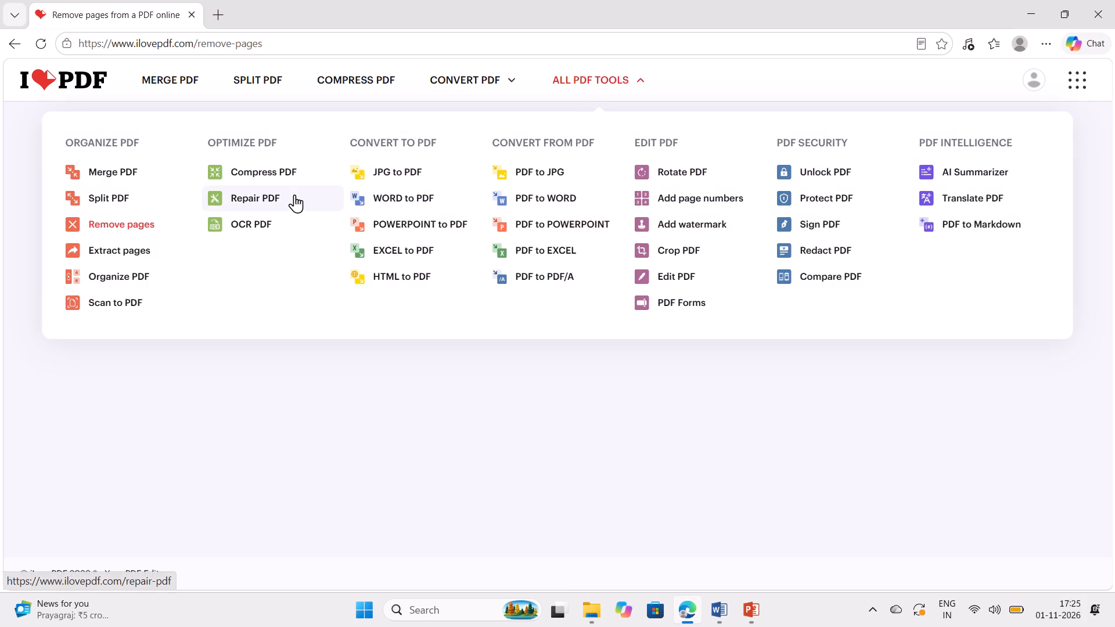
{"action": "left_click", "coordinate": [121, 185]}
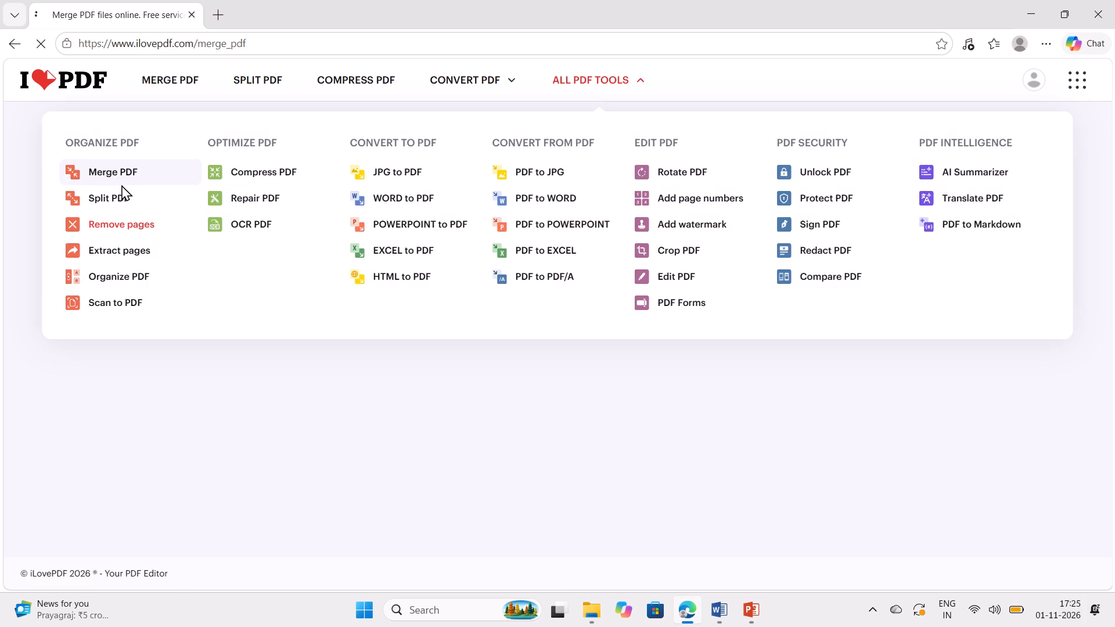
{"action": "left_click", "coordinate": [509, 230]}
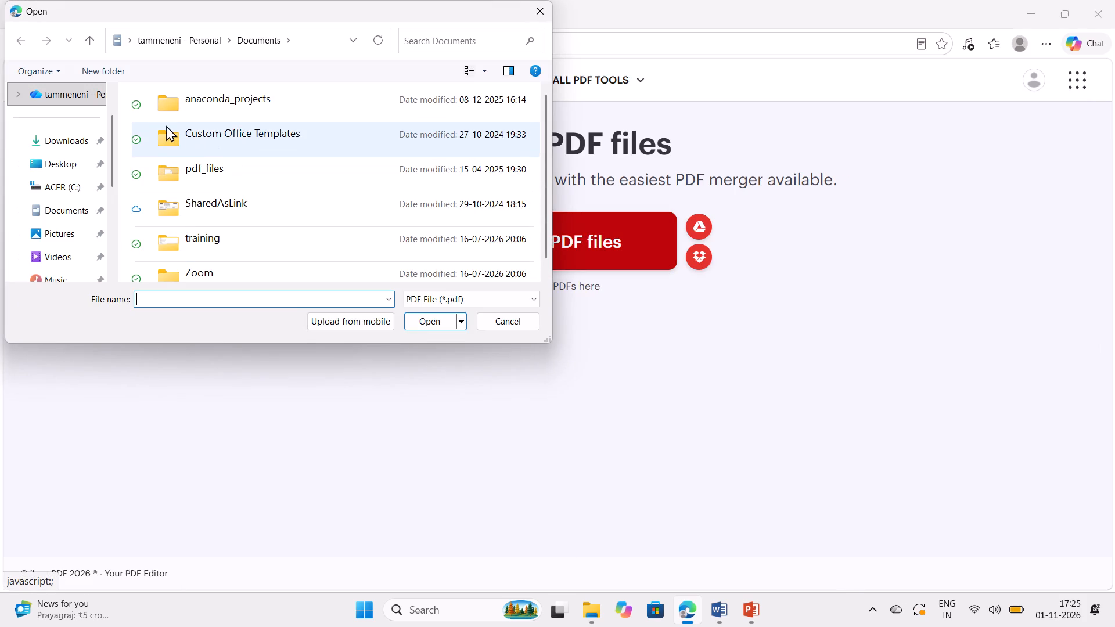
{"action": "left_click", "coordinate": [76, 146]}
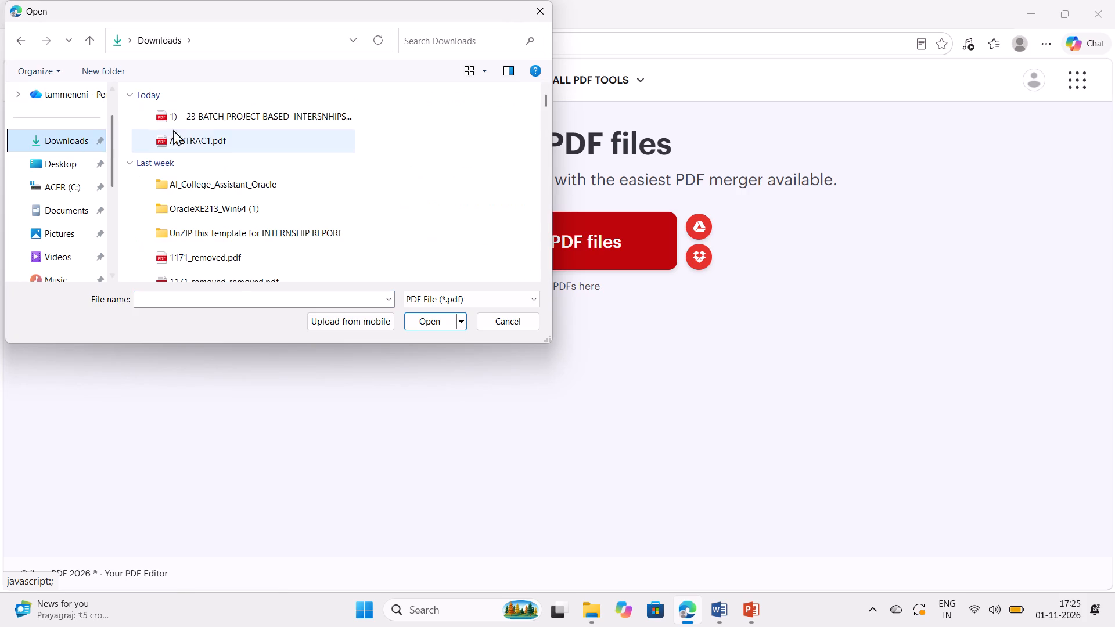
{"action": "left_click_drag", "start_coordinate": [154, 105], "coordinate": [265, 144]}
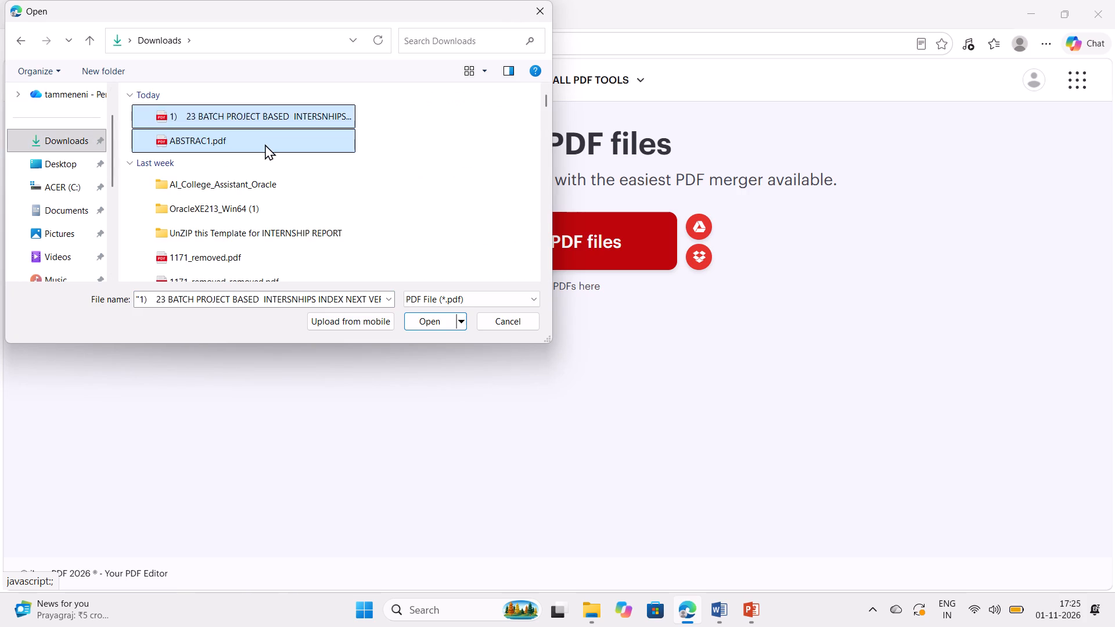
{"action": "left_click", "coordinate": [438, 322]}
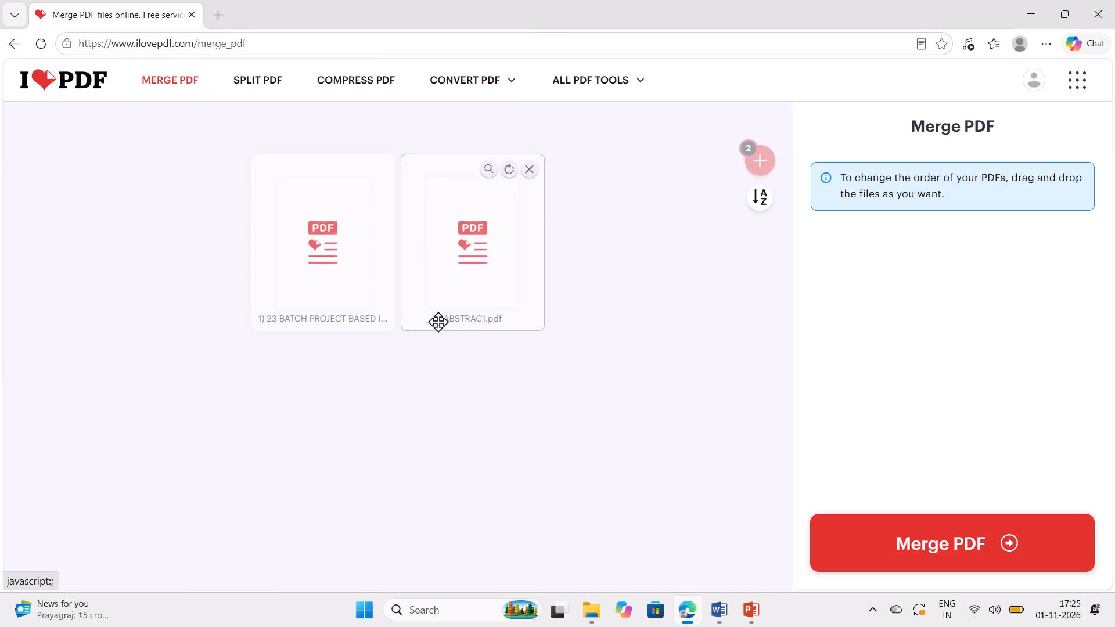
Merge the report and abstract PDFs, download the merged file and close the browser.
{"action": "left_click", "coordinate": [926, 524]}
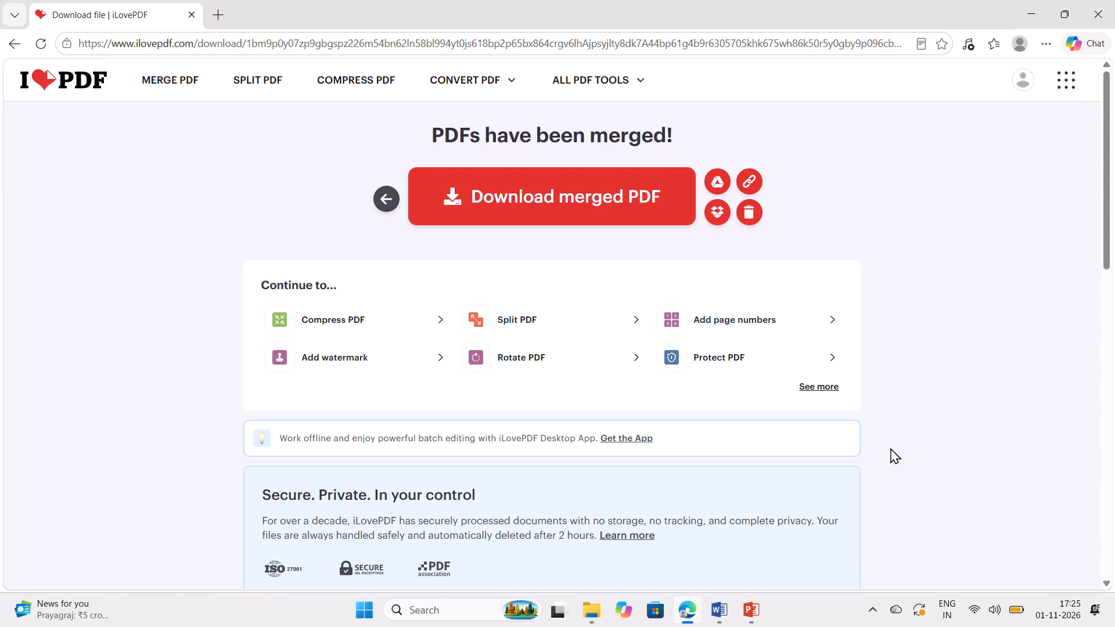
{"action": "left_click", "coordinate": [567, 221]}
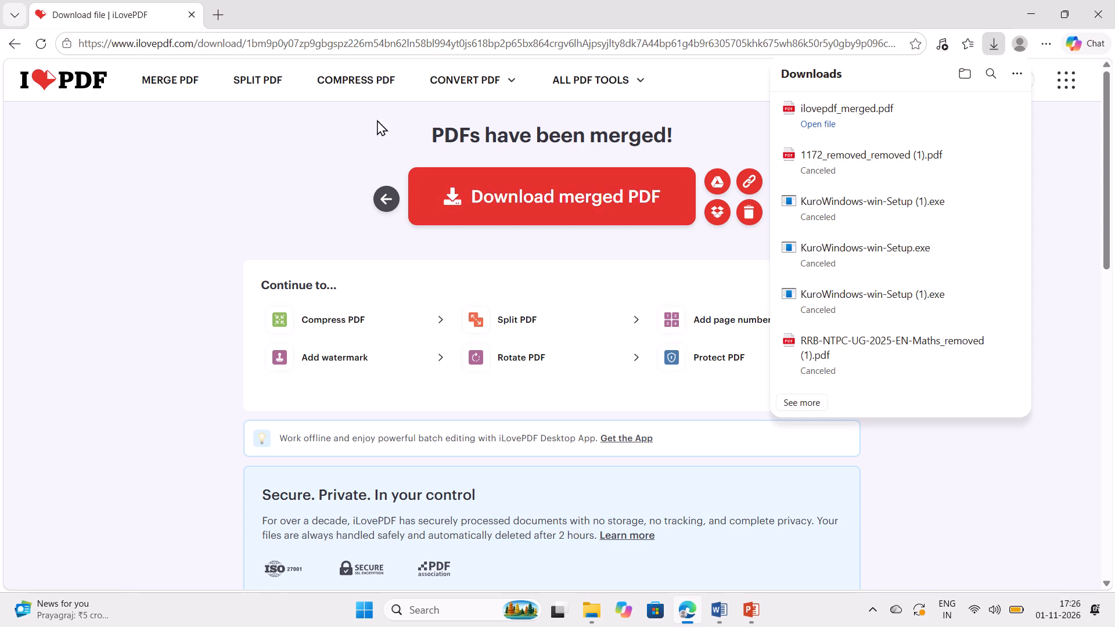
{"action": "left_click", "coordinate": [1110, 12]}
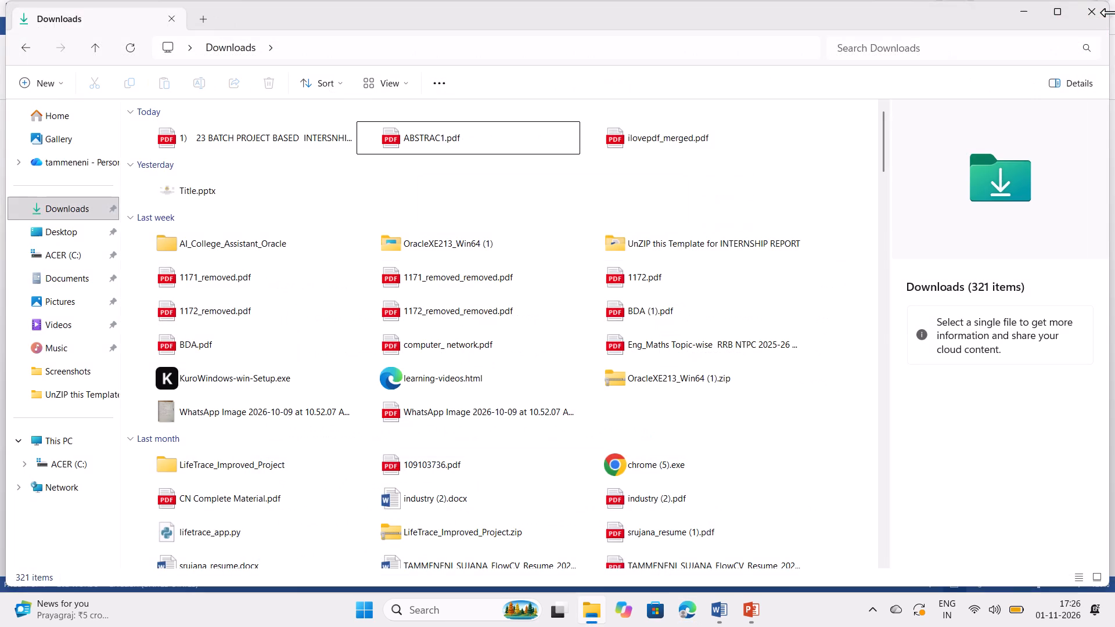
Open ilovepdf_merged.pdf from Downloads and look back from its last page to the cover to check the page order.
{"action": "double_click", "coordinate": [639, 142]}
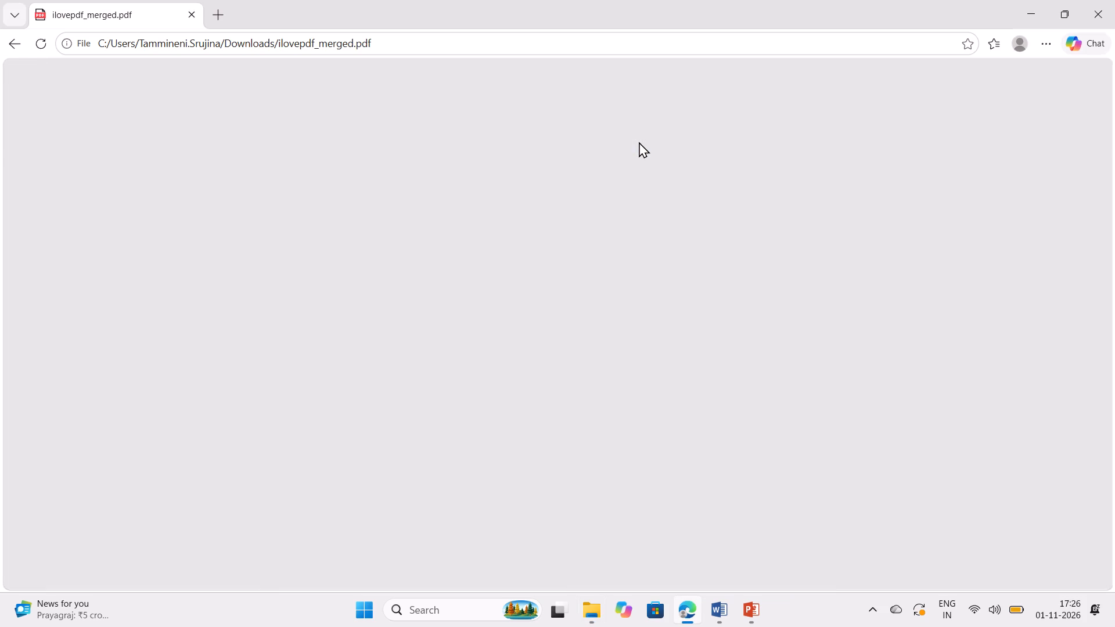
{"action": "scroll", "coordinate": [539, 223], "scroll_direction": "up", "scroll_amount": 7}
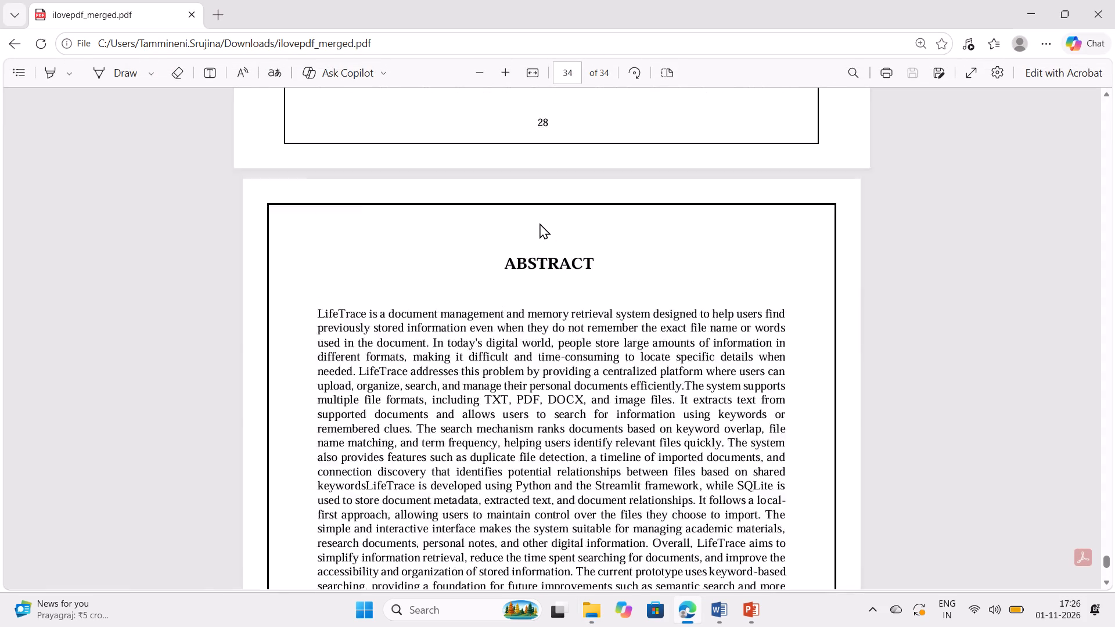
{"action": "scroll", "coordinate": [539, 223], "scroll_direction": "up", "scroll_amount": 12}
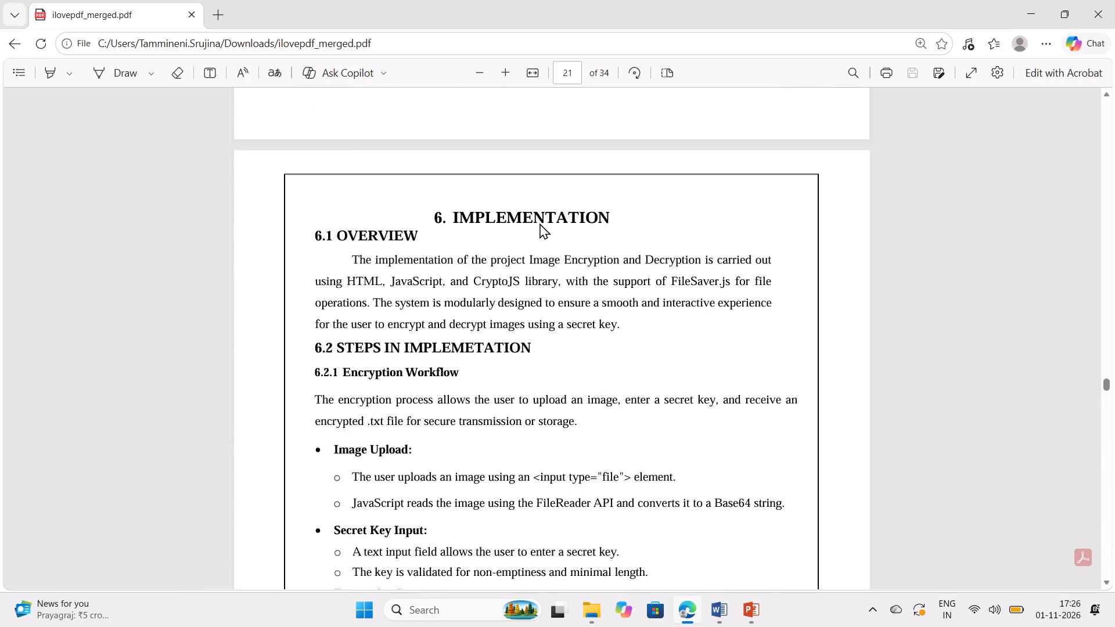
{"action": "scroll", "coordinate": [539, 223], "scroll_direction": "up", "scroll_amount": 12}
{"action": "scroll", "coordinate": [539, 223], "scroll_direction": "up", "scroll_amount": 14}
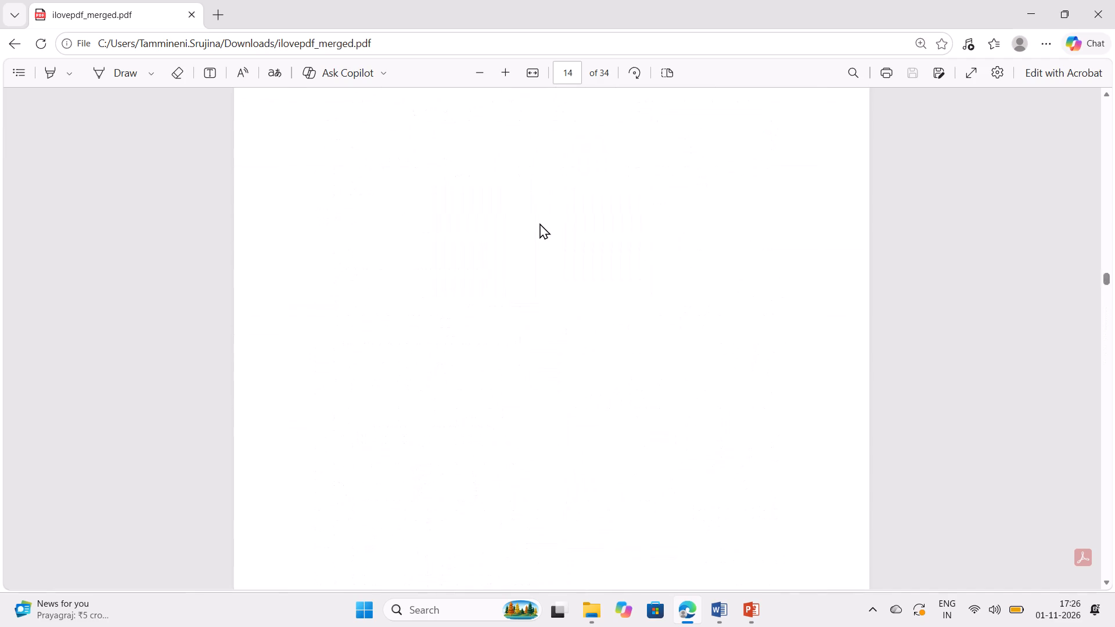
Examine the merged PDF from the cover through to the last page, checking which pages it contains and where the abstract sits.
{"action": "scroll", "coordinate": [539, 223], "scroll_direction": "down", "scroll_amount": 1}
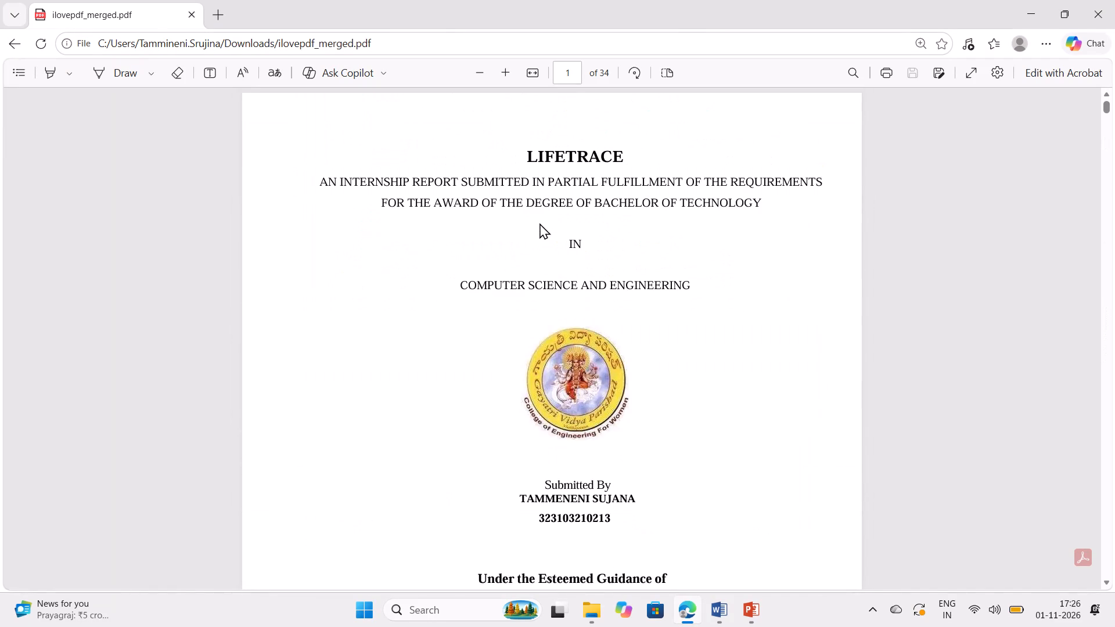
{"action": "scroll", "coordinate": [539, 223], "scroll_direction": "down", "scroll_amount": 4}
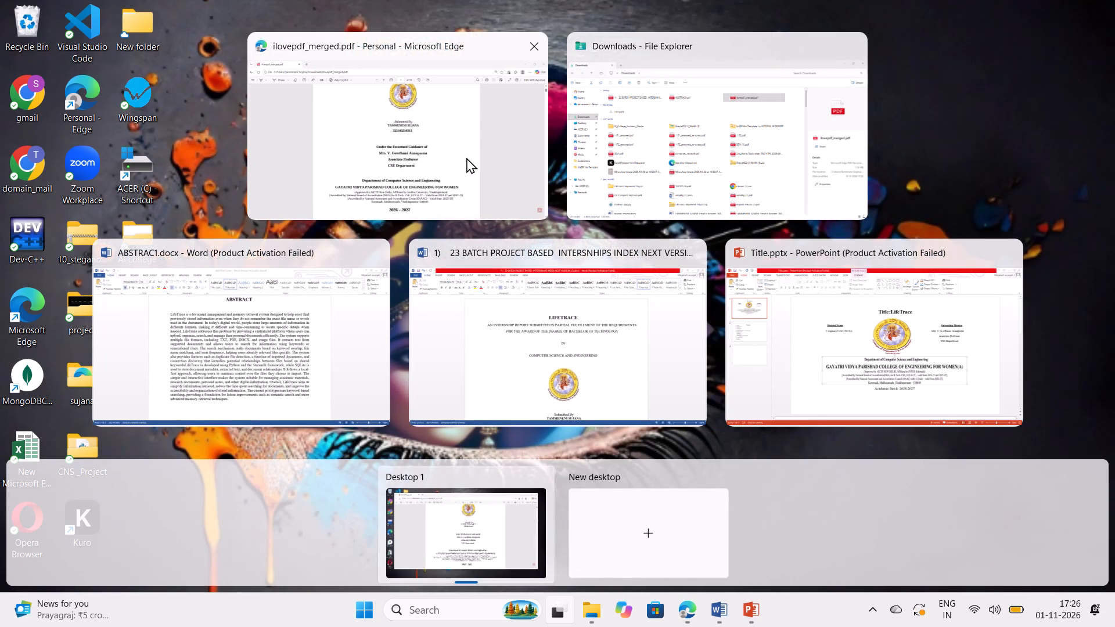
{"action": "left_click", "coordinate": [467, 165]}
{"action": "scroll", "coordinate": [467, 165], "scroll_direction": "down", "scroll_amount": 16}
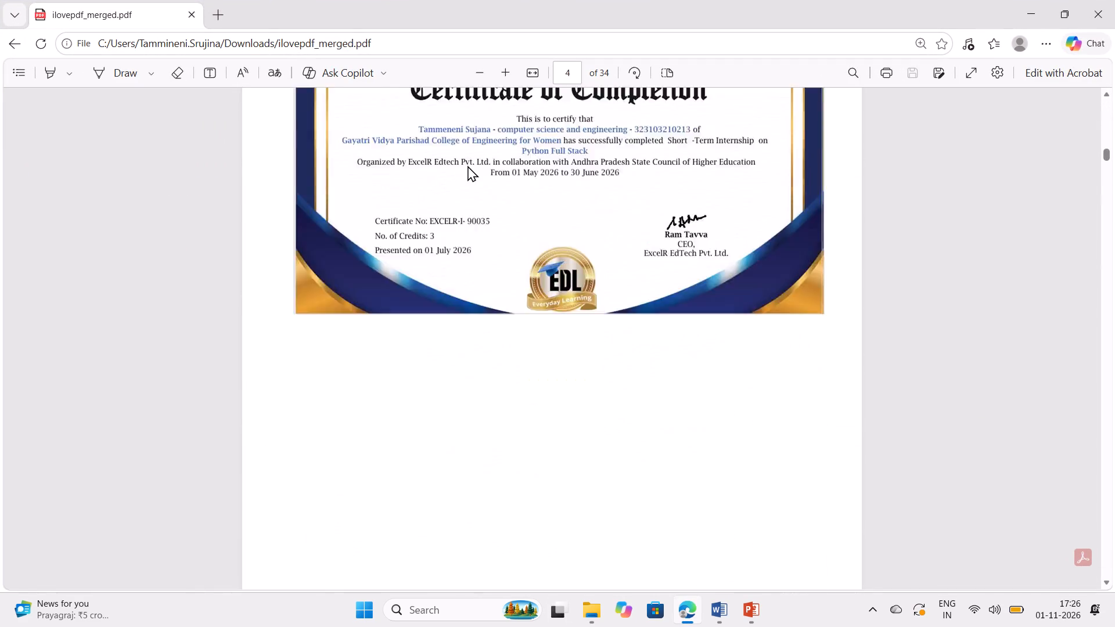
{"action": "scroll", "coordinate": [467, 165], "scroll_direction": "down", "scroll_amount": 11}
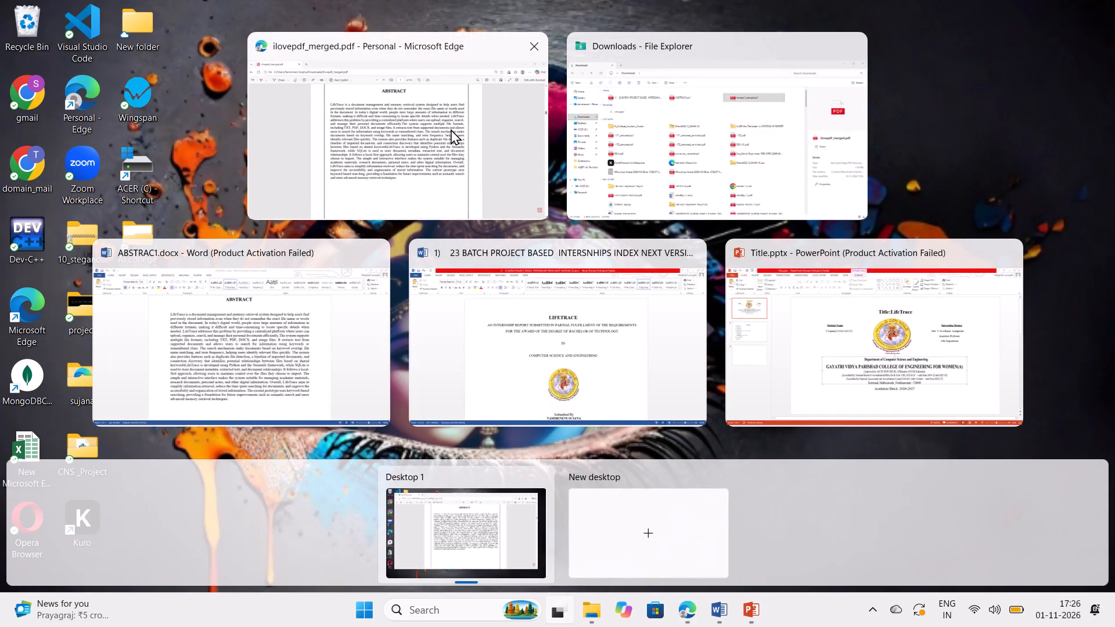
{"action": "left_click", "coordinate": [451, 129]}
{"action": "scroll", "coordinate": [451, 129], "scroll_direction": "down", "scroll_amount": 12}
{"action": "scroll", "coordinate": [451, 129], "scroll_direction": "down", "scroll_amount": 9}
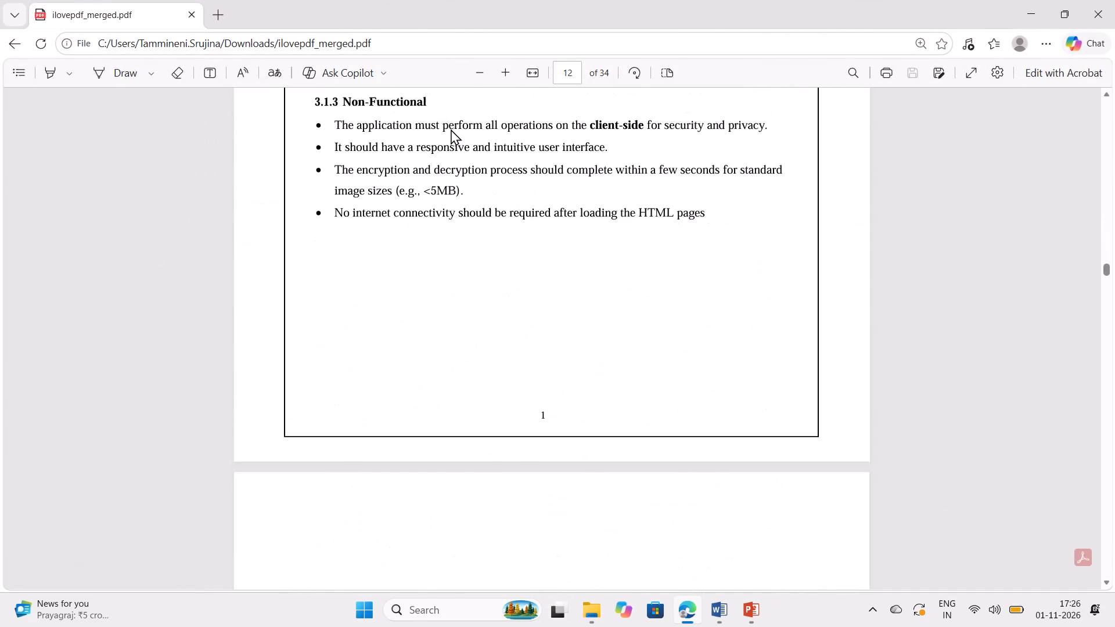
{"action": "scroll", "coordinate": [451, 129], "scroll_direction": "down", "scroll_amount": 12}
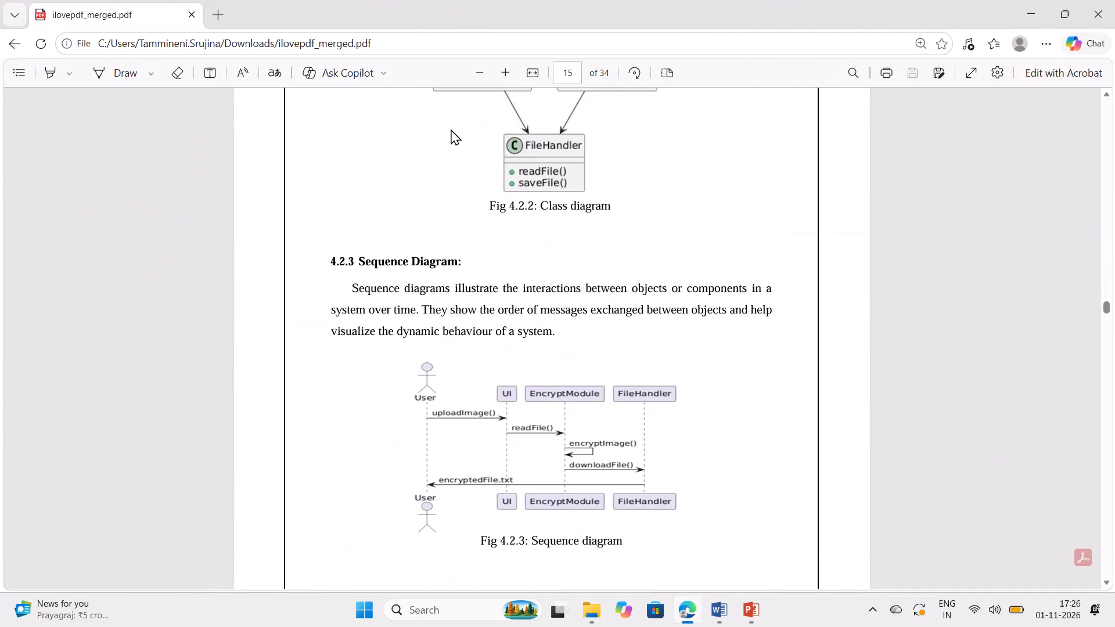
{"action": "scroll", "coordinate": [451, 129], "scroll_direction": "down", "scroll_amount": 4}
{"action": "left_click", "coordinate": [430, 167]}
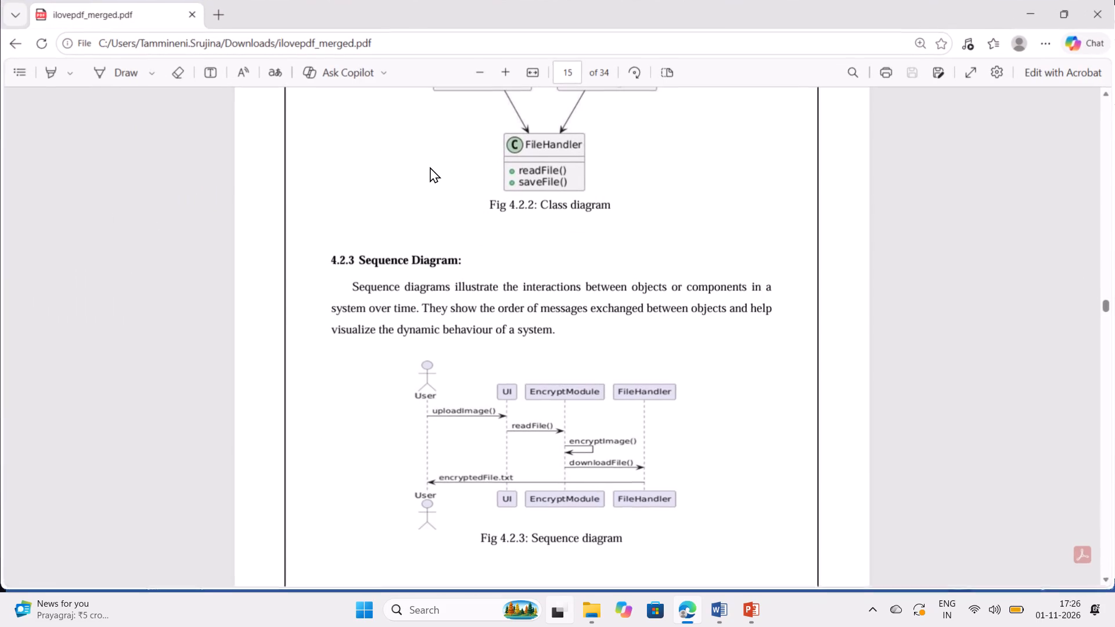
{"action": "scroll", "coordinate": [430, 167], "scroll_direction": "down", "scroll_amount": 6}
{"action": "scroll", "coordinate": [507, 331], "scroll_direction": "down", "scroll_amount": 15}
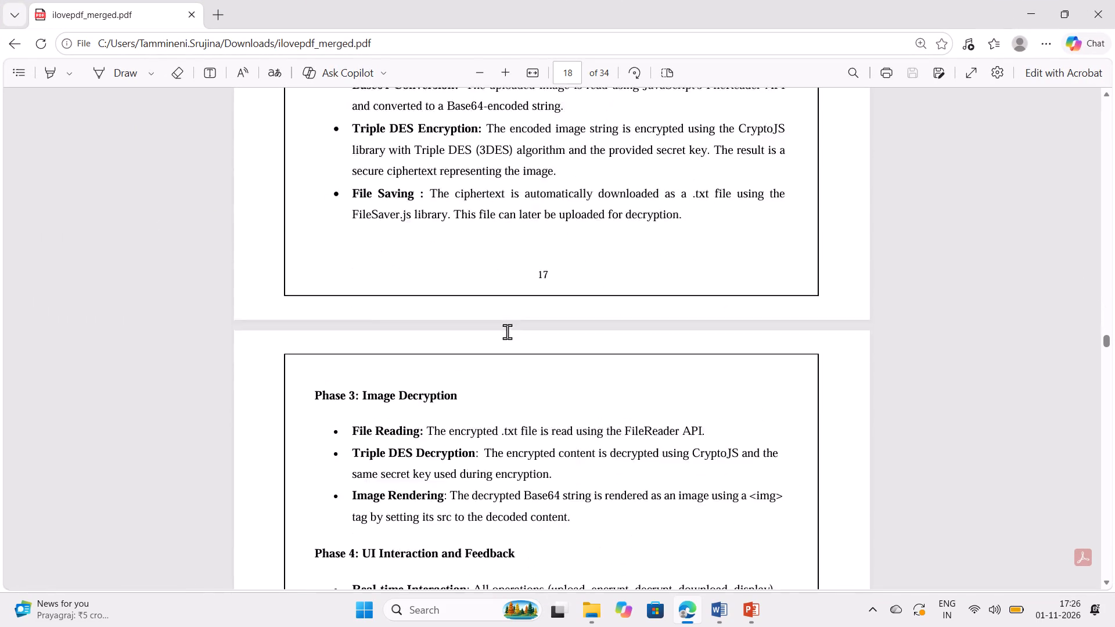
{"action": "scroll", "coordinate": [507, 331], "scroll_direction": "down", "scroll_amount": 19}
{"action": "scroll", "coordinate": [507, 331], "scroll_direction": "down", "scroll_amount": 6}
{"action": "scroll", "coordinate": [507, 331], "scroll_direction": "up", "scroll_amount": 1}
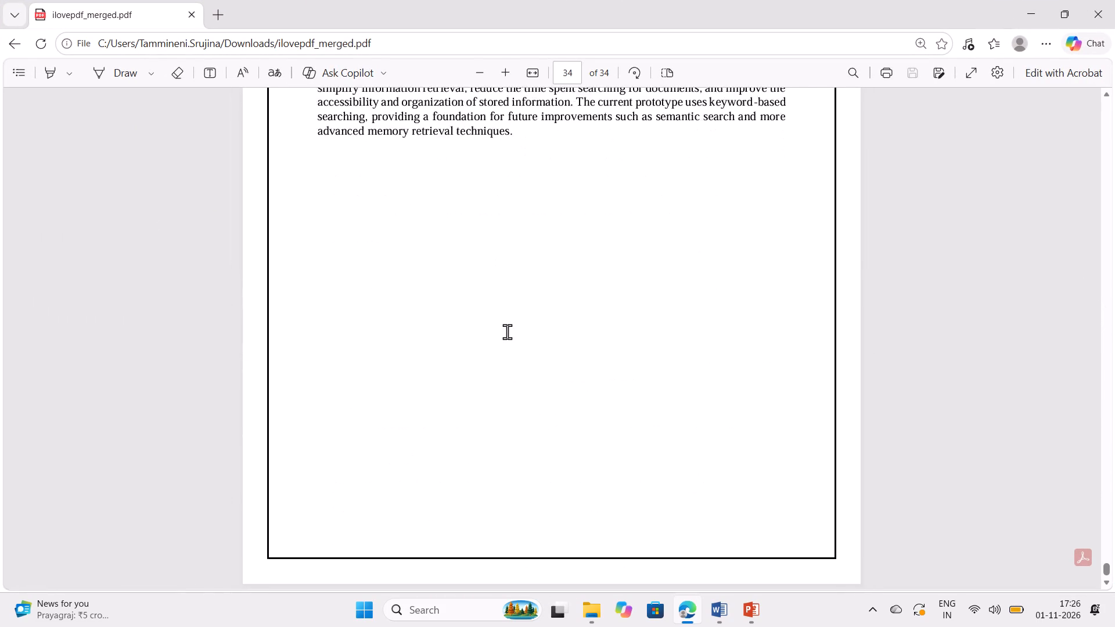
{"action": "scroll", "coordinate": [507, 331], "scroll_direction": "up", "scroll_amount": 4}
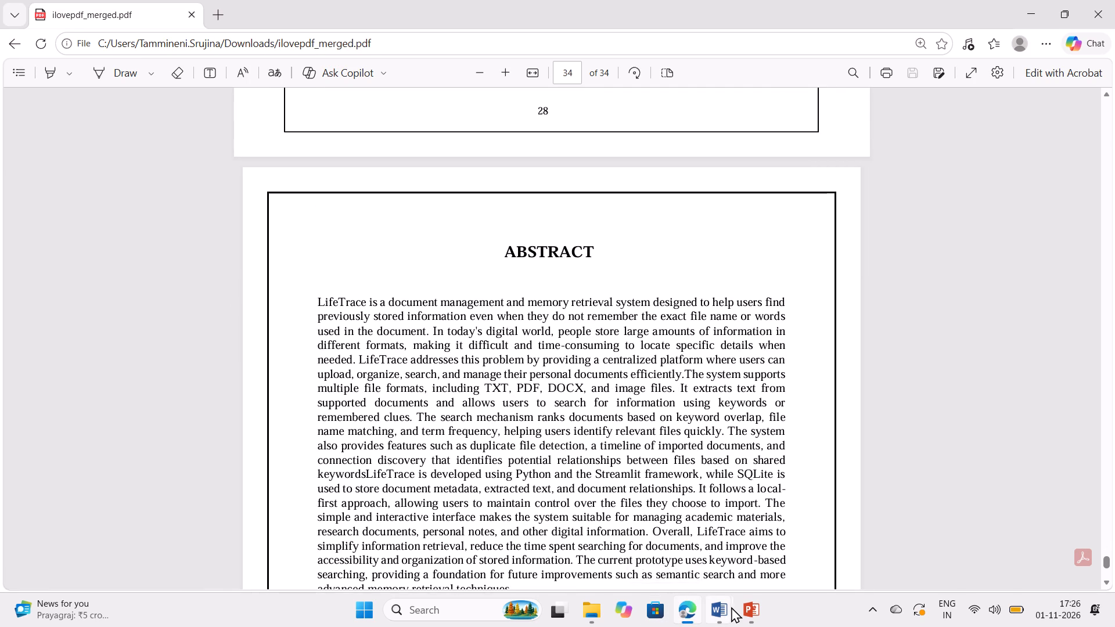
Open iLovePDF's Remove PDF pages tool in Edge and load ilovepdf_merged.pdf from Downloads.
{"action": "left_click", "coordinate": [692, 610]}
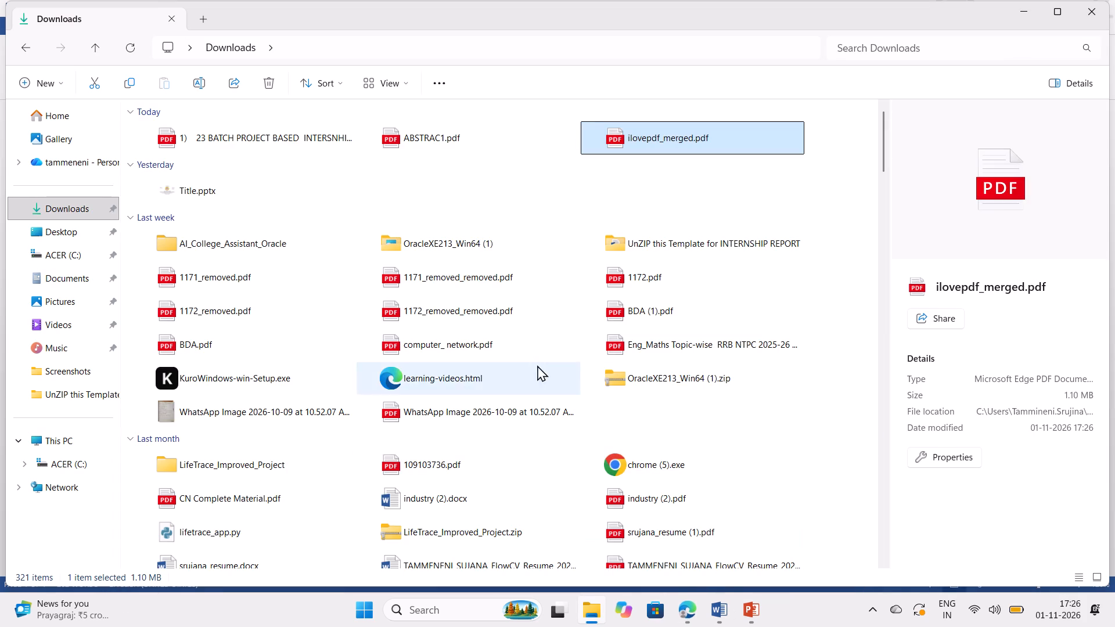
{"action": "left_click", "coordinate": [683, 601]}
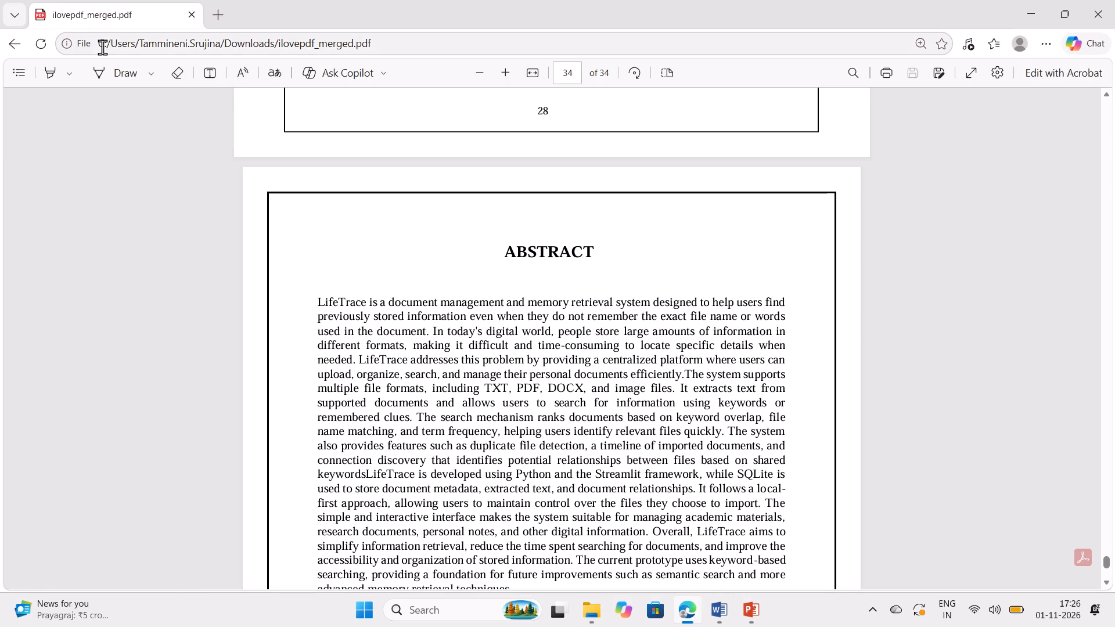
{"action": "left_click", "coordinate": [8, 52]}
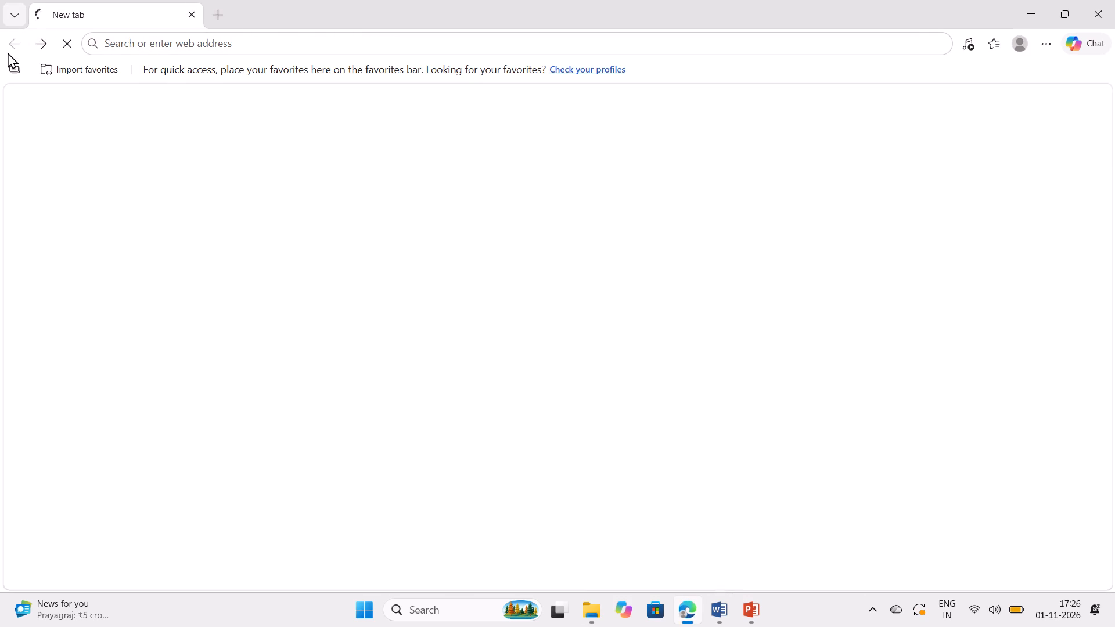
{"action": "left_click", "coordinate": [246, 38]}
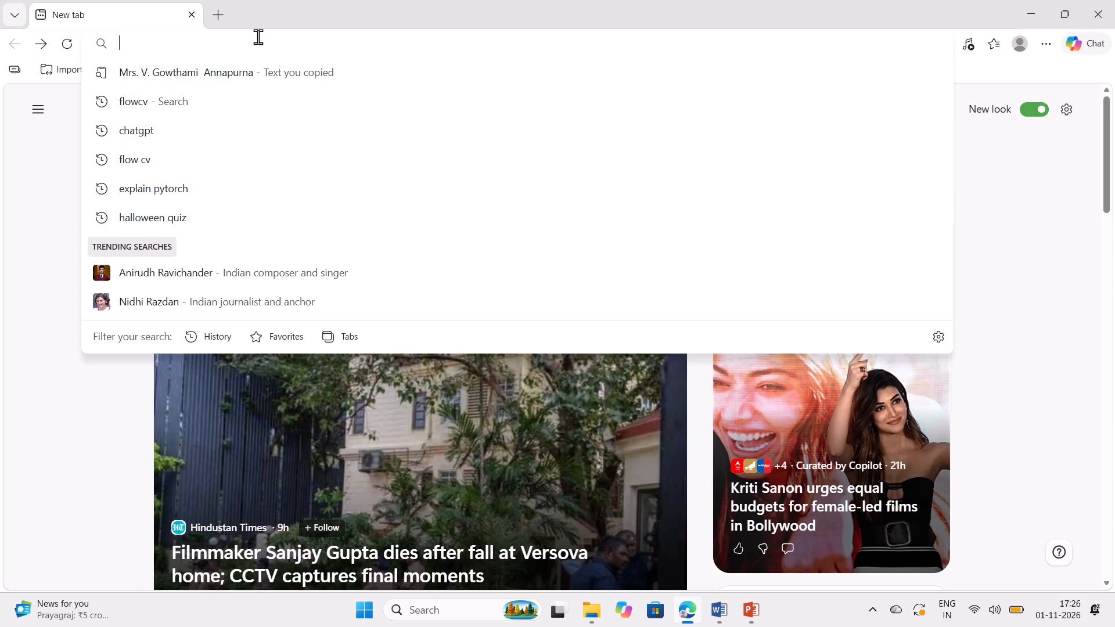
{"action": "key", "text": "i"}
{"action": "key", "text": "Return"}
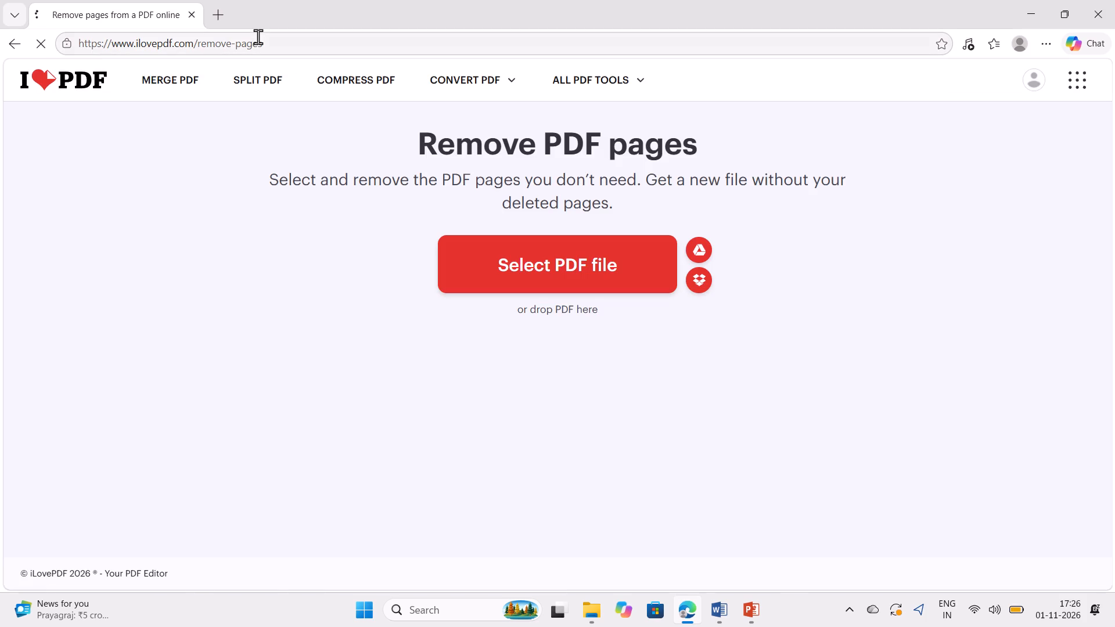
{"action": "left_click", "coordinate": [534, 258]}
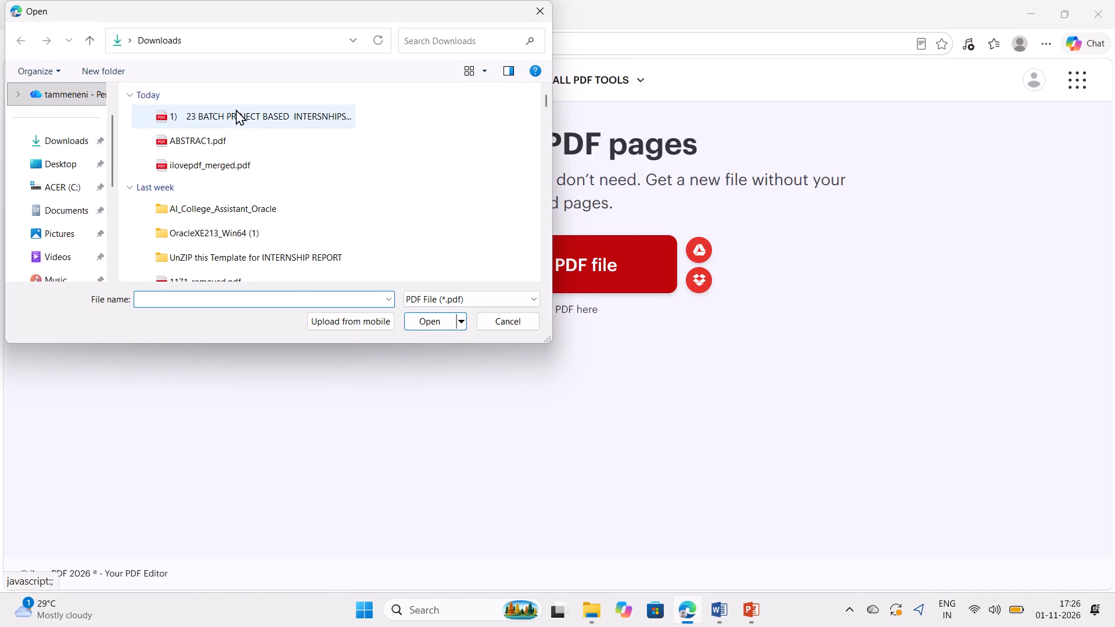
{"action": "left_click", "coordinate": [240, 111]}
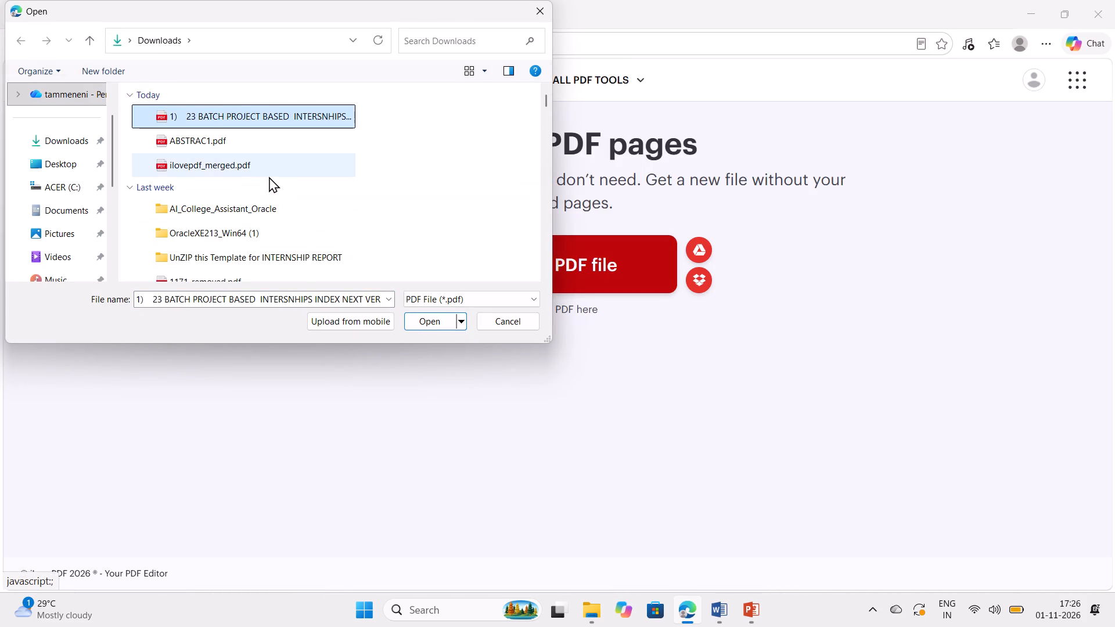
{"action": "left_click", "coordinate": [269, 176]}
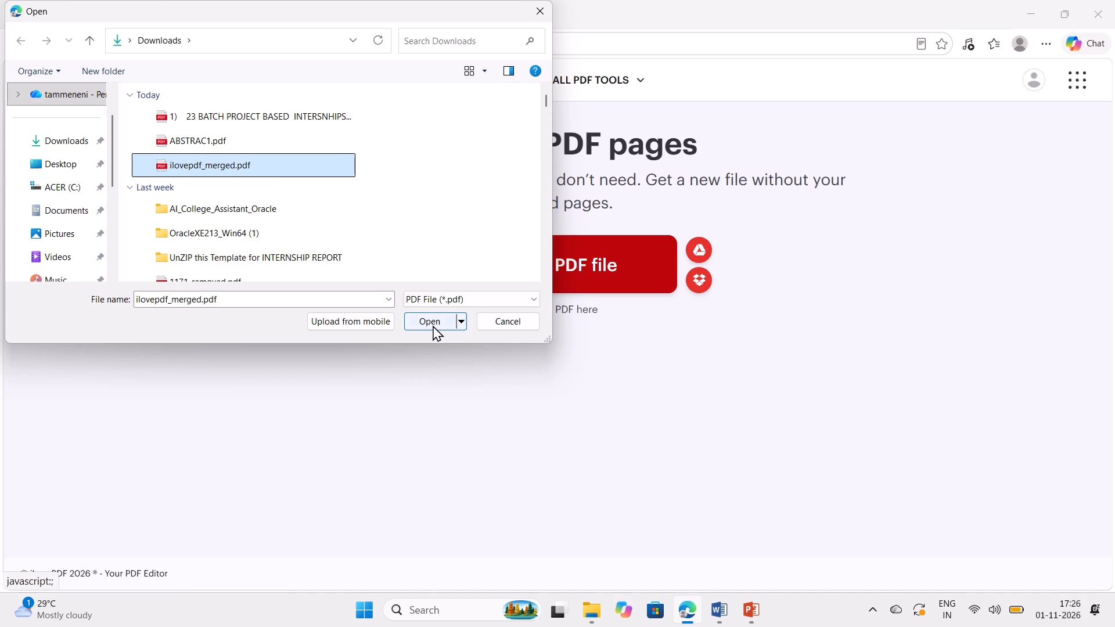
{"action": "left_click", "coordinate": [433, 325]}
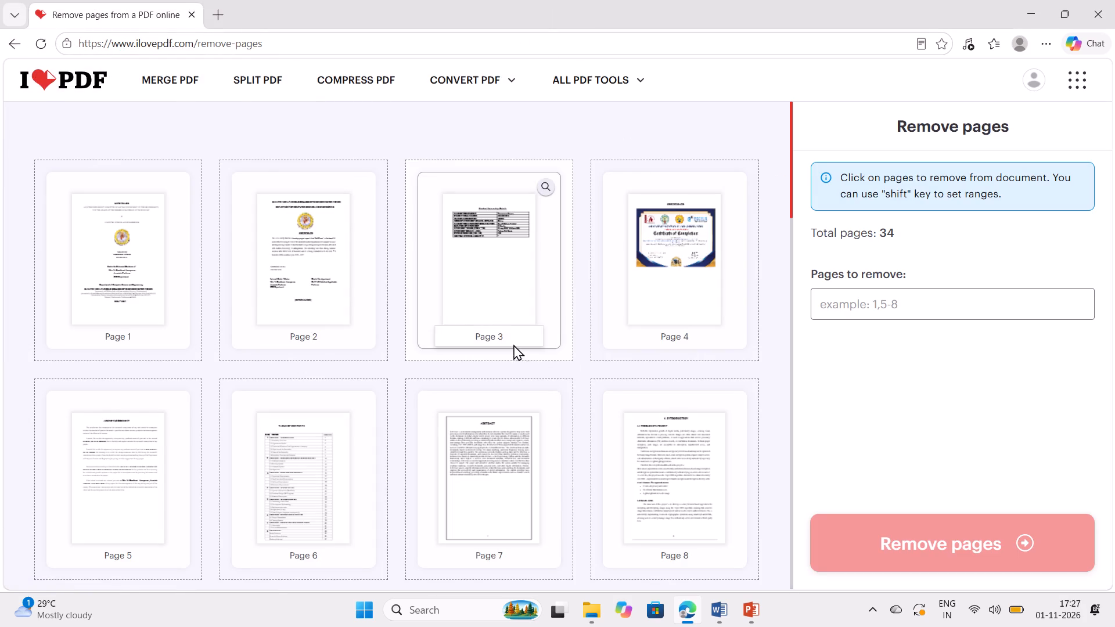
Remove pages 7-33 from the merged PDF, keeping the abstract on page 34, and download the resulting file.
{"action": "scroll", "coordinate": [448, 390], "scroll_direction": "down", "scroll_amount": 5}
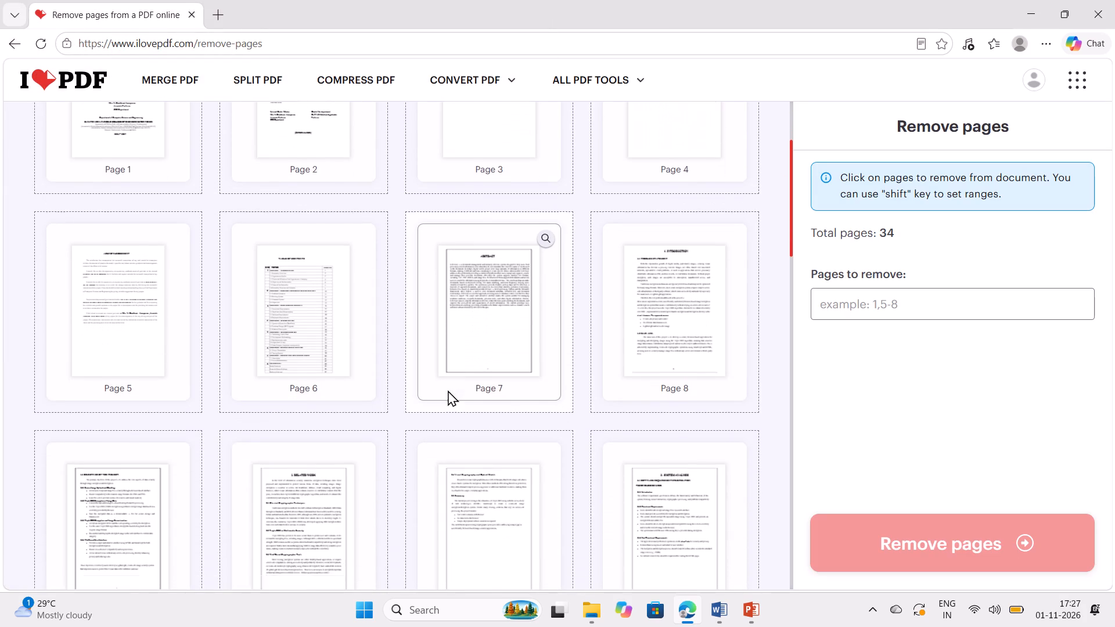
{"action": "scroll", "coordinate": [448, 390], "scroll_direction": "down", "scroll_amount": 1}
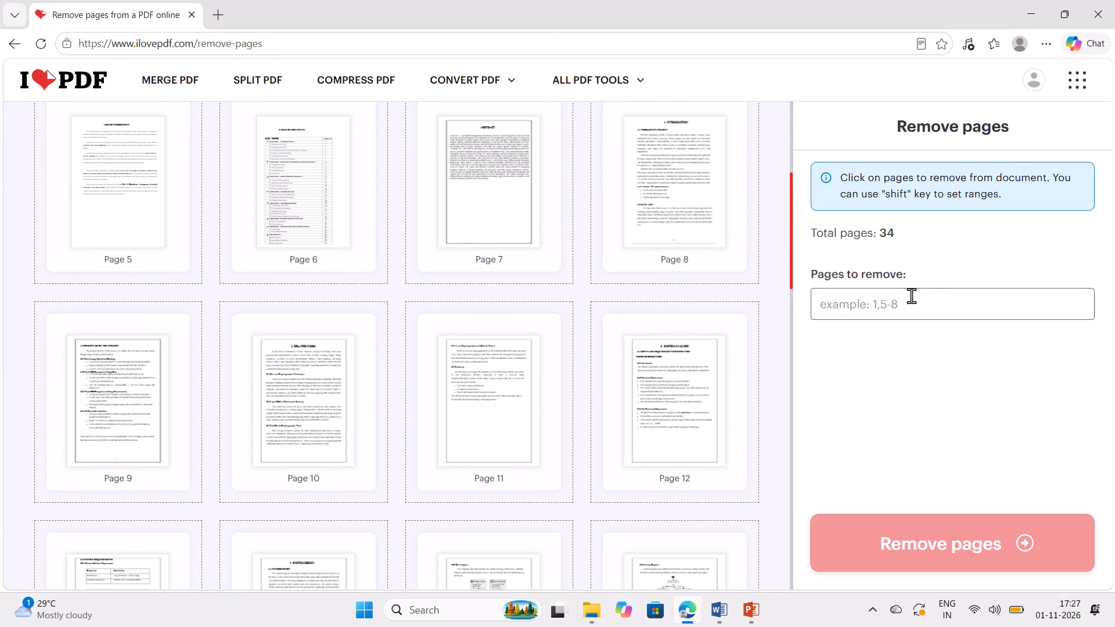
{"action": "left_click", "coordinate": [911, 297]}
{"action": "key", "text": "7"}
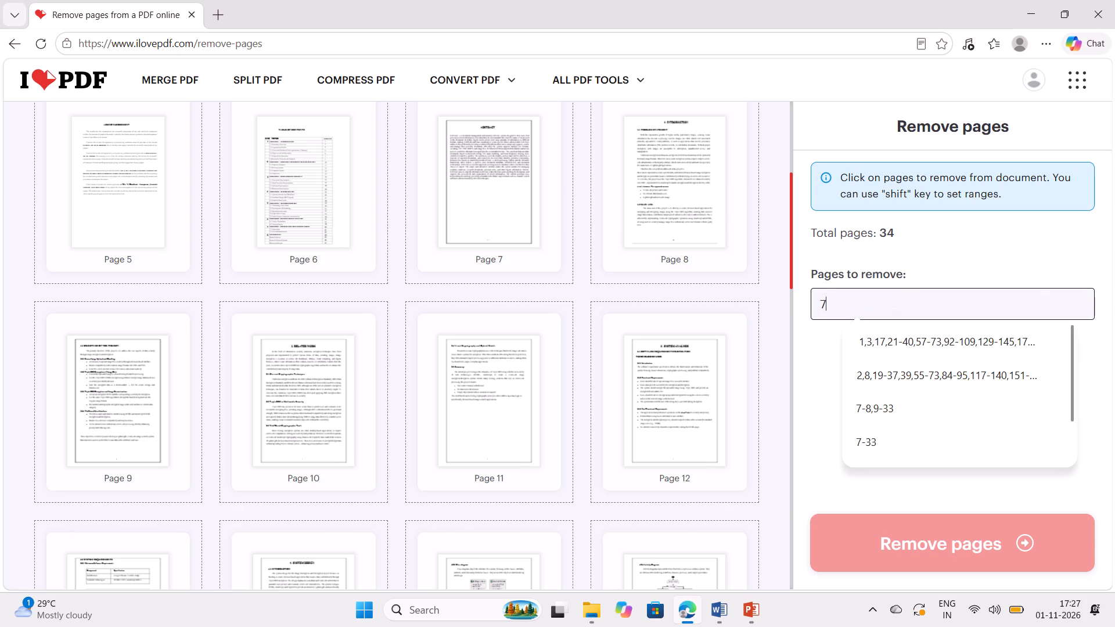
{"action": "key", "text": "minus"}
{"action": "type", "text": "33"}
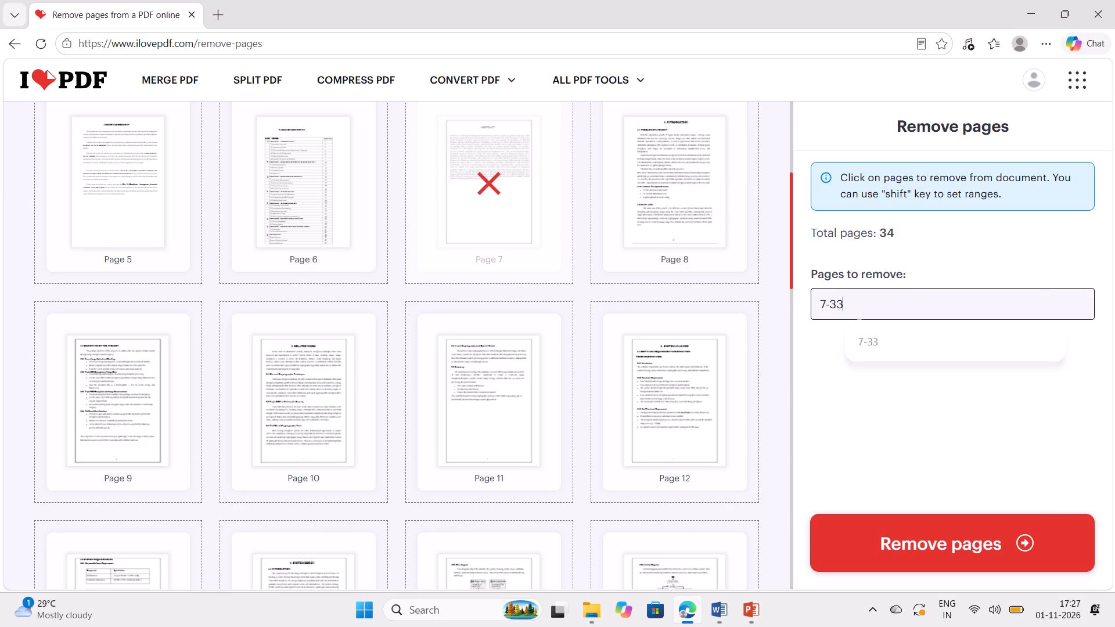
{"action": "scroll", "coordinate": [621, 333], "scroll_direction": "down", "scroll_amount": 7}
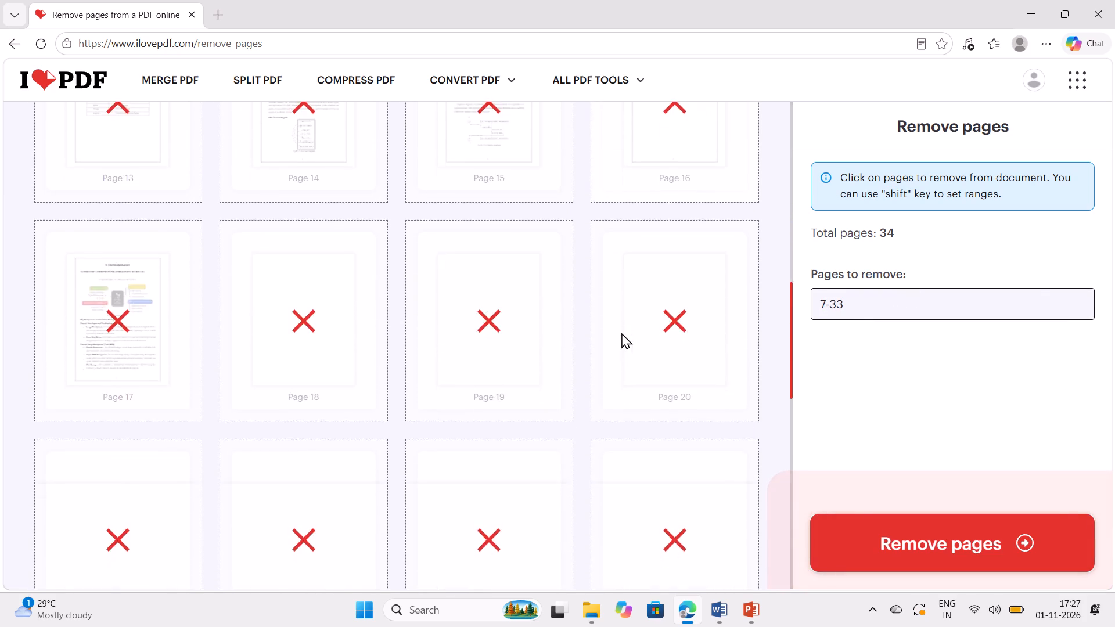
{"action": "scroll", "coordinate": [621, 333], "scroll_direction": "down", "scroll_amount": 9}
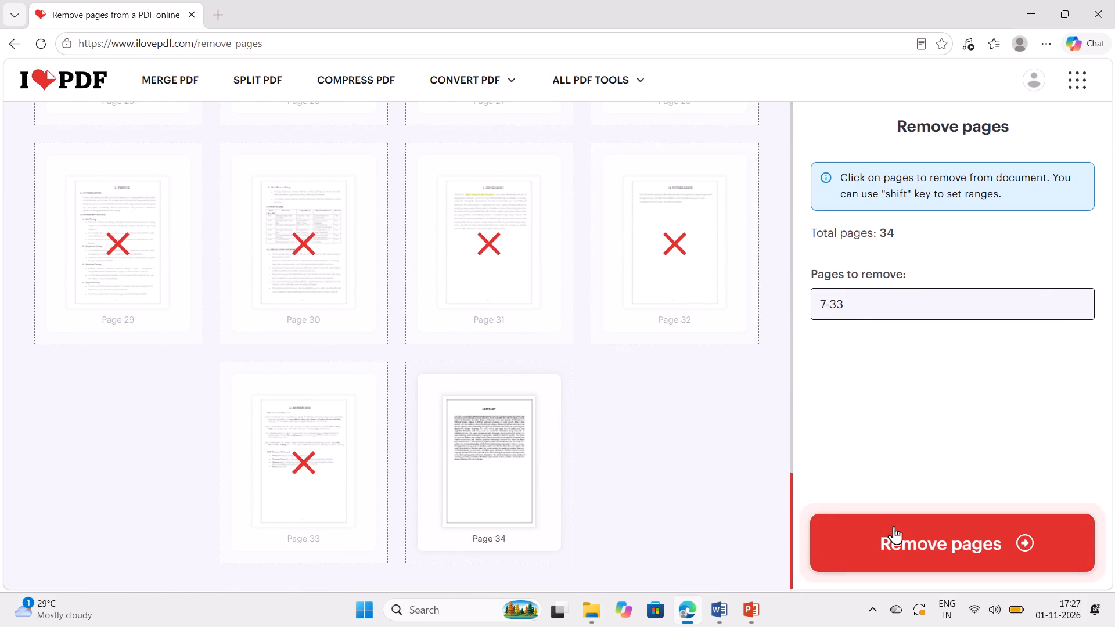
{"action": "left_click", "coordinate": [915, 528]}
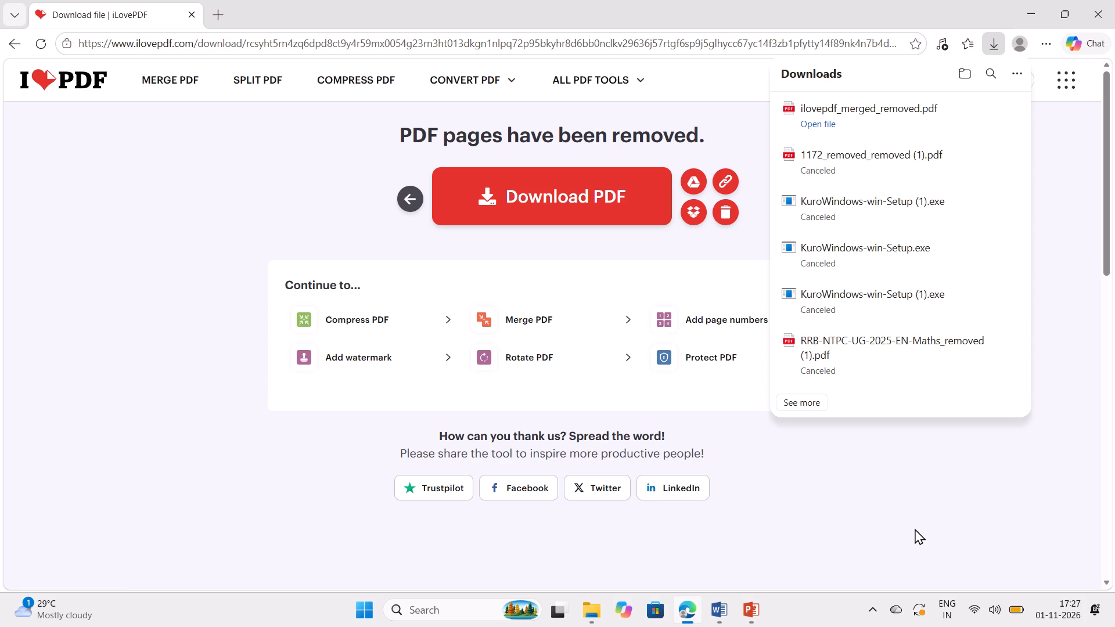
Open the downloaded ilovepdf_merged_removed.pdf and examine its pages through to the abstract after the table of contents.
{"action": "double_click", "coordinate": [883, 128]}
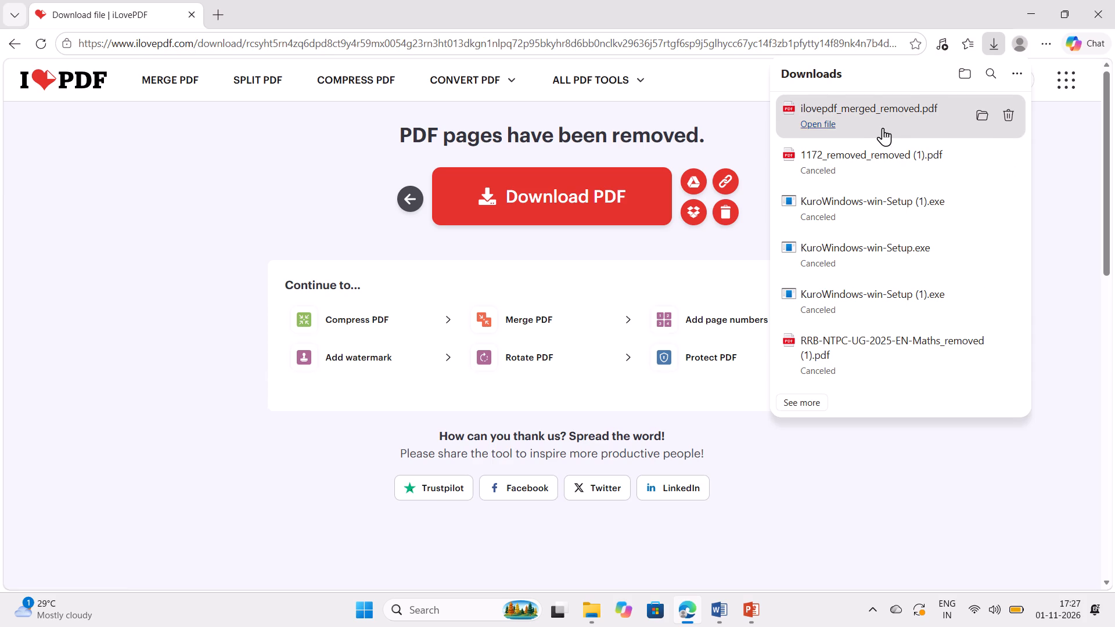
{"action": "scroll", "coordinate": [756, 206], "scroll_direction": "down", "scroll_amount": 4}
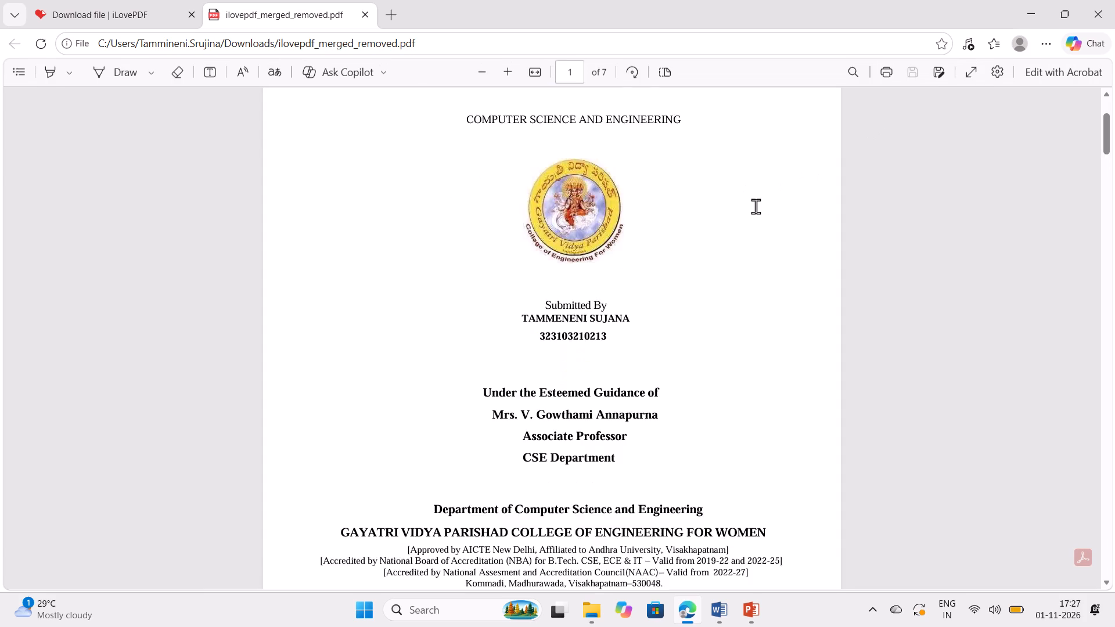
{"action": "scroll", "coordinate": [756, 206], "scroll_direction": "down", "scroll_amount": 20}
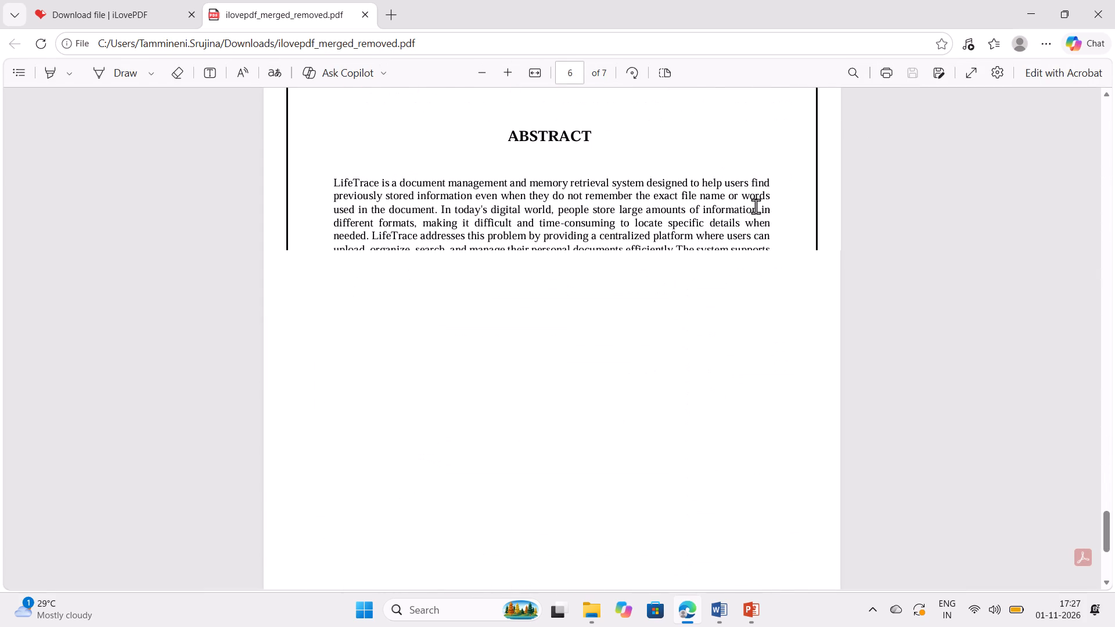
{"action": "scroll", "coordinate": [756, 206], "scroll_direction": "up", "scroll_amount": 3}
{"action": "scroll", "coordinate": [756, 206], "scroll_direction": "down", "scroll_amount": 5}
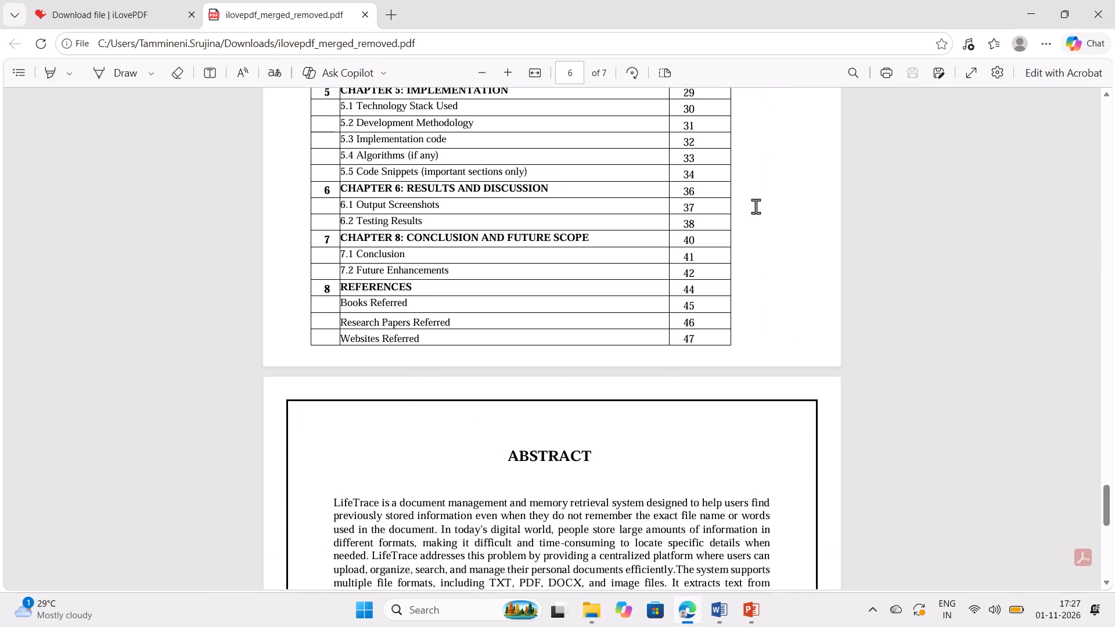
{"action": "scroll", "coordinate": [756, 206], "scroll_direction": "down", "scroll_amount": 4}
{"action": "scroll", "coordinate": [756, 206], "scroll_direction": "up", "scroll_amount": 5}
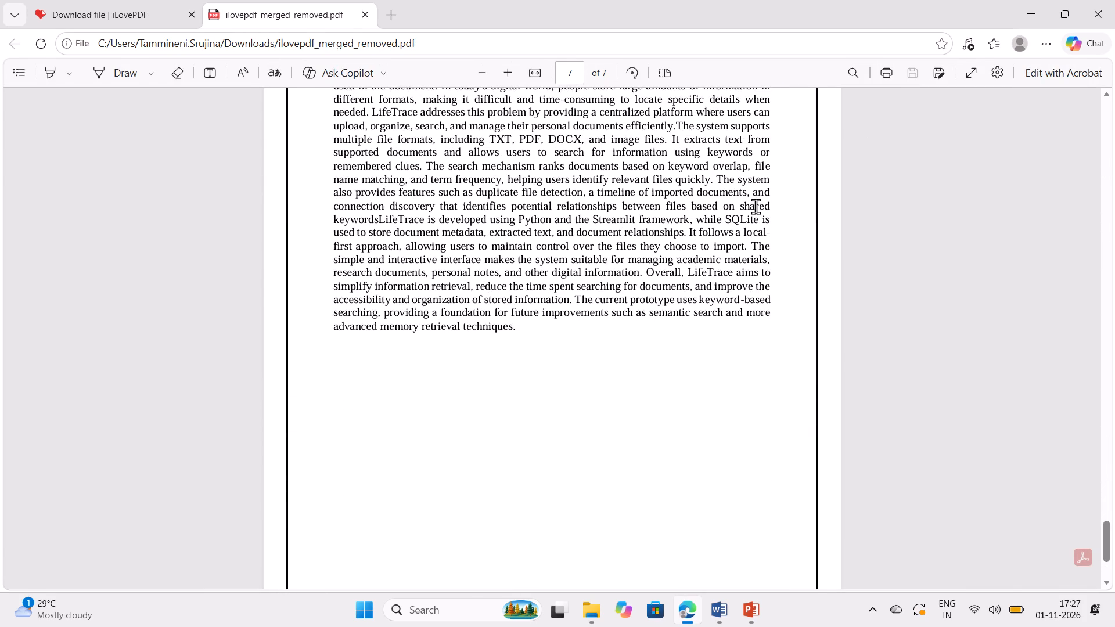
{"action": "left_click", "coordinate": [756, 206]}
{"action": "left_click_drag", "start_coordinate": [751, 237], "coordinate": [679, 240]}
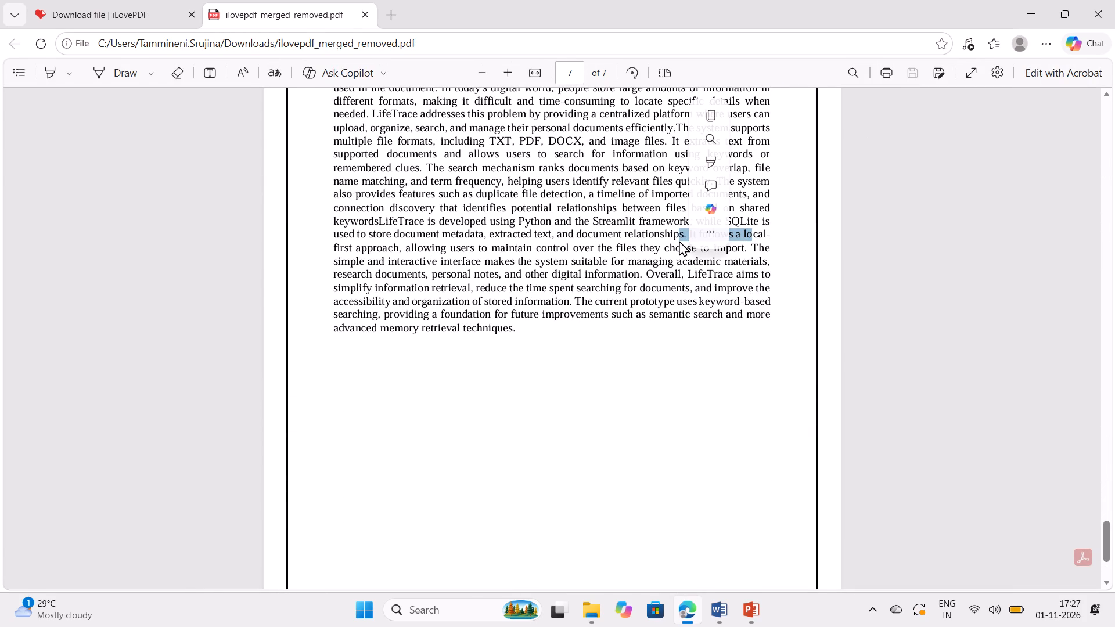
{"action": "left_click", "coordinate": [714, 318]}
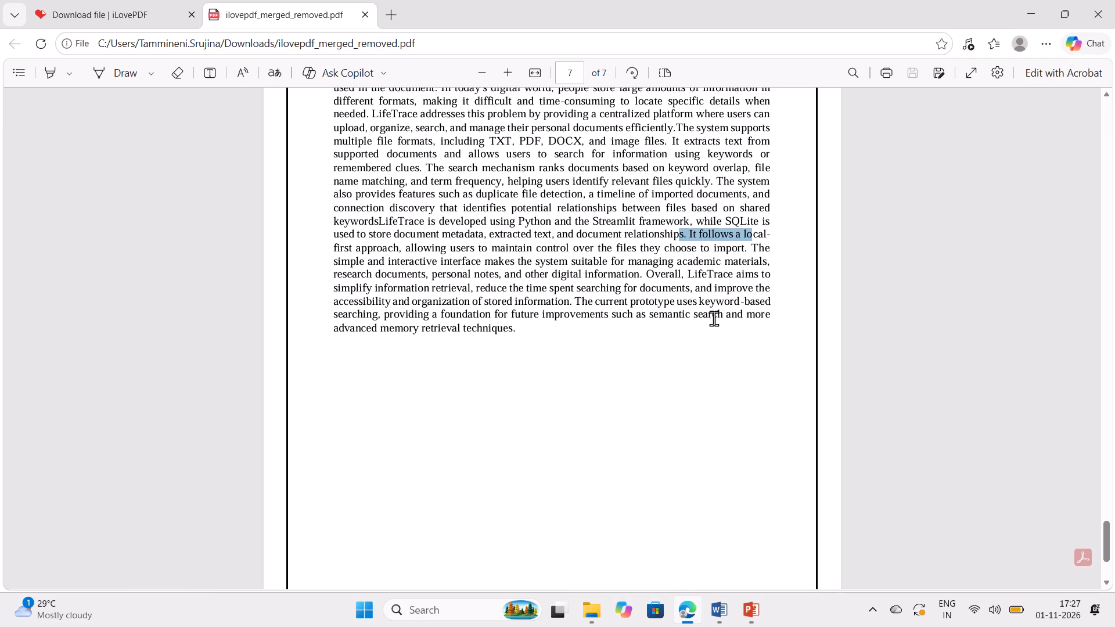
Delete the 23 BATCH PROJECT BASED INTERSNHIPS report PDF and ABSTRAC1.pdf from the Downloads folder in File Explorer.
{"action": "left_click", "coordinate": [596, 613]}
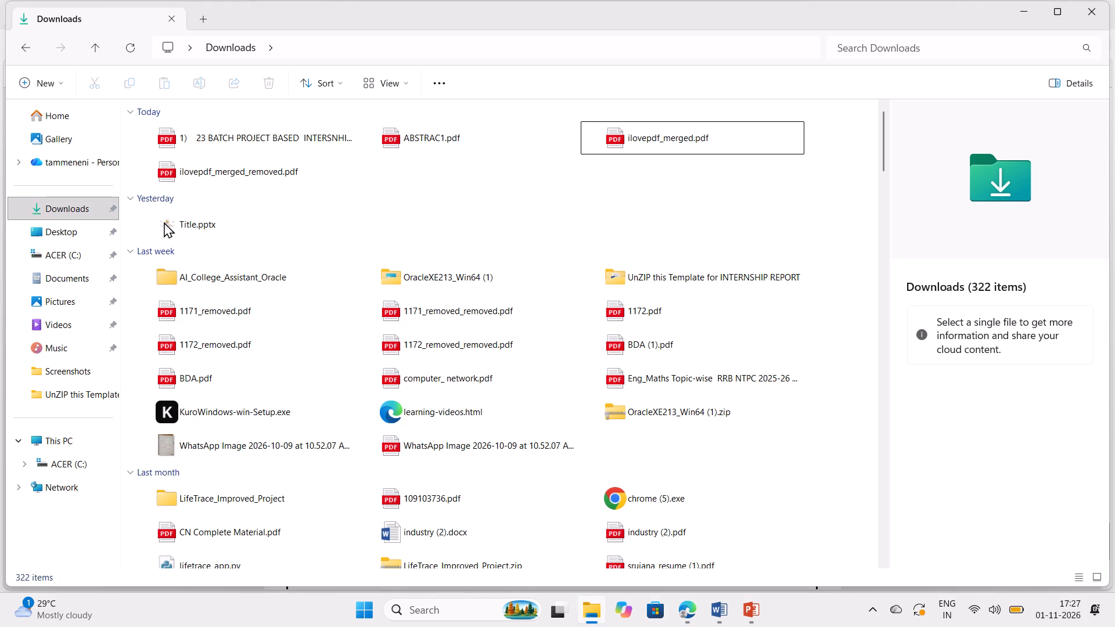
{"action": "left_click", "coordinate": [214, 149]}
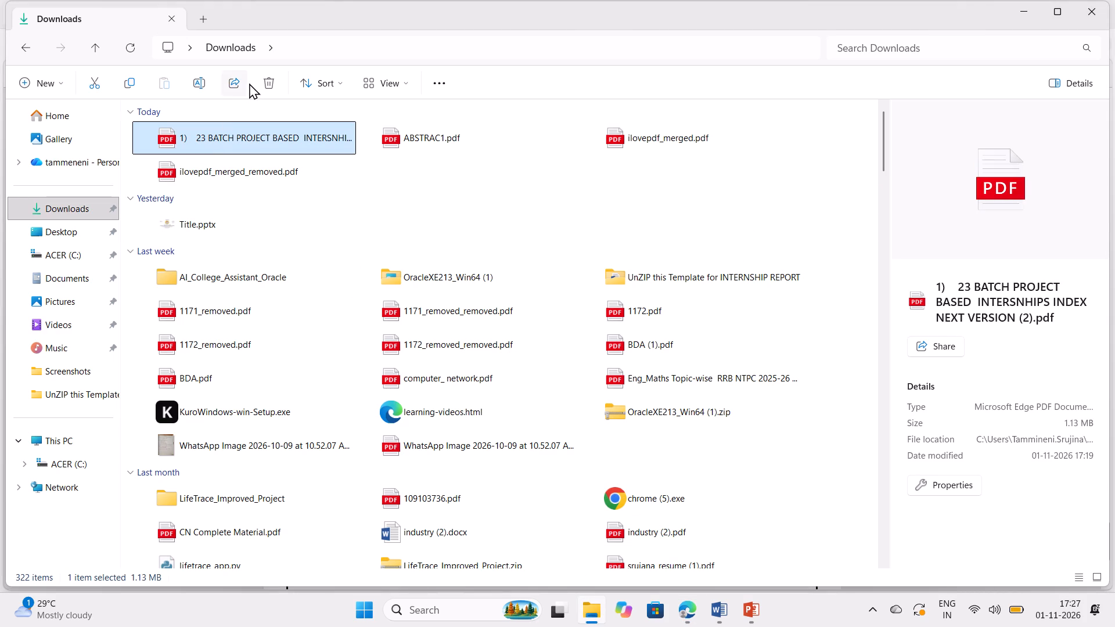
{"action": "left_click", "coordinate": [264, 81]}
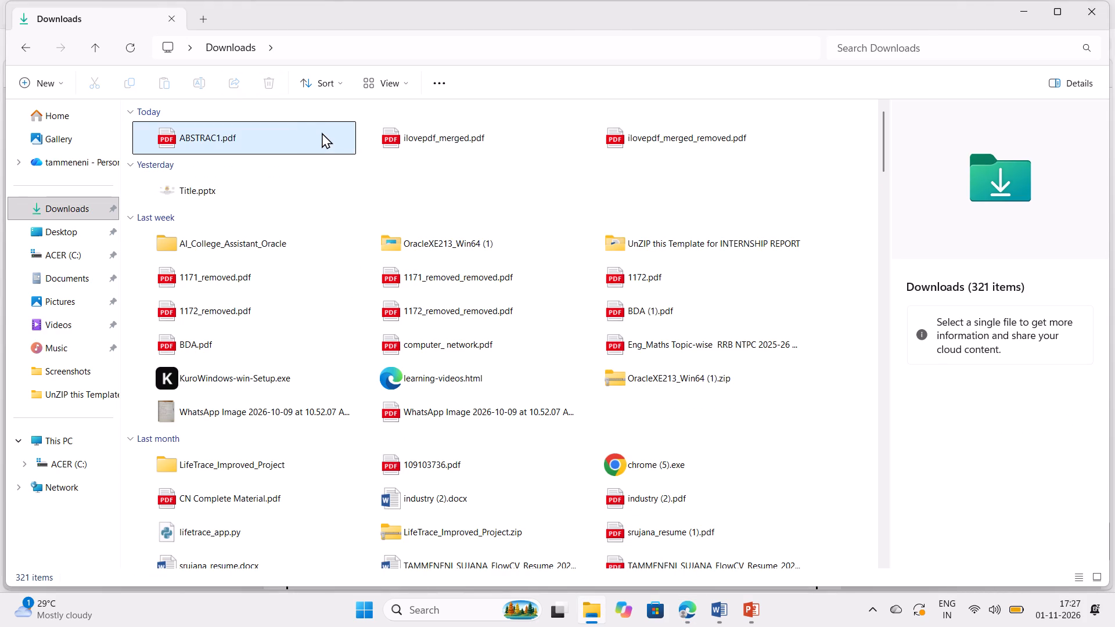
{"action": "left_click", "coordinate": [305, 135]}
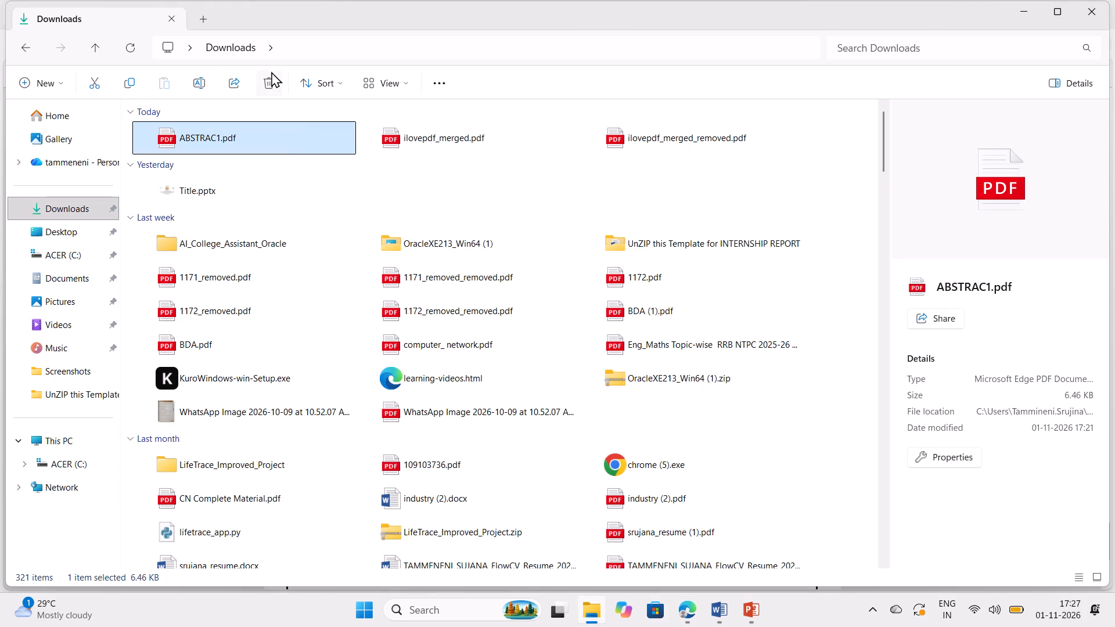
{"action": "left_click", "coordinate": [268, 76]}
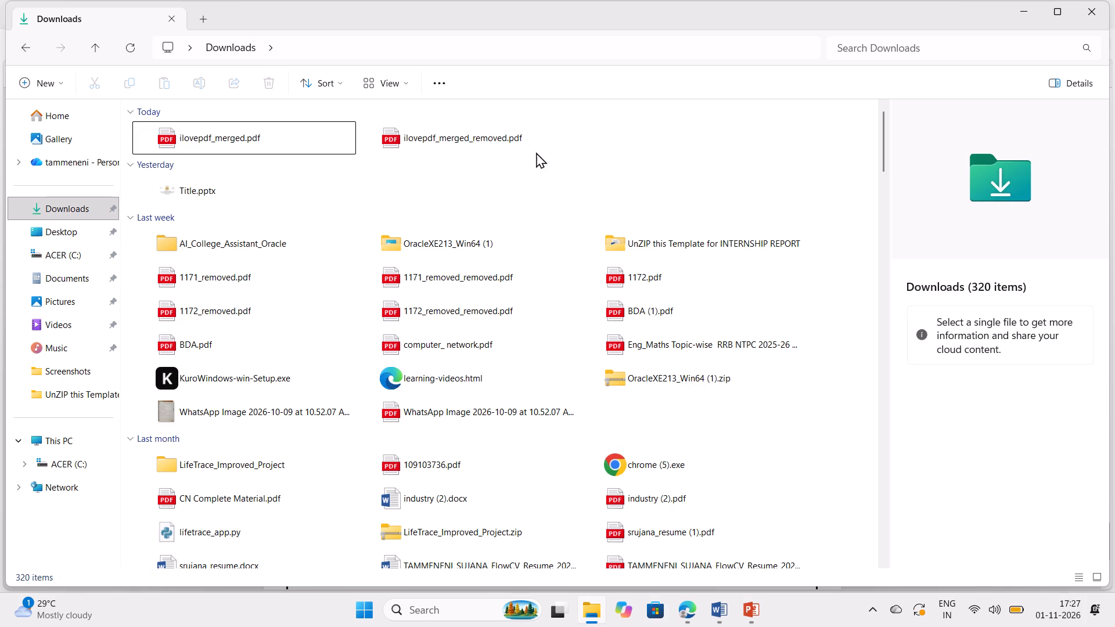
Open ilovepdf_merged_removed.pdf from Downloads and check its pages back from the end to the LIFETRACE cover.
{"action": "double_click", "coordinate": [490, 152]}
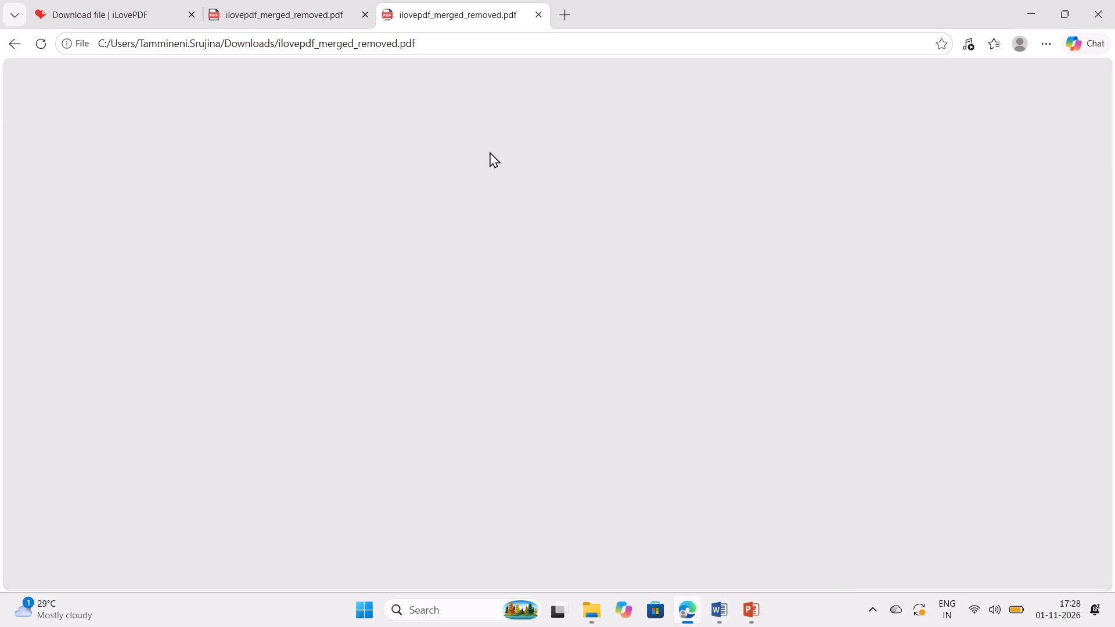
{"action": "scroll", "coordinate": [490, 152], "scroll_direction": "down", "scroll_amount": 5}
{"action": "scroll", "coordinate": [490, 152], "scroll_direction": "up", "scroll_amount": 6}
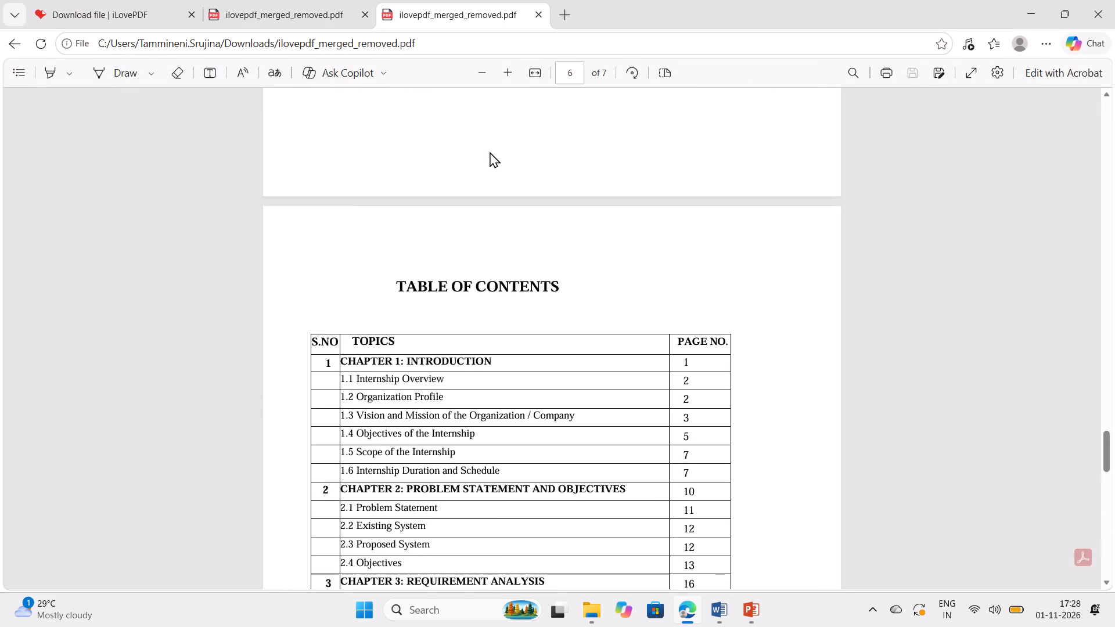
{"action": "scroll", "coordinate": [490, 152], "scroll_direction": "up", "scroll_amount": 17}
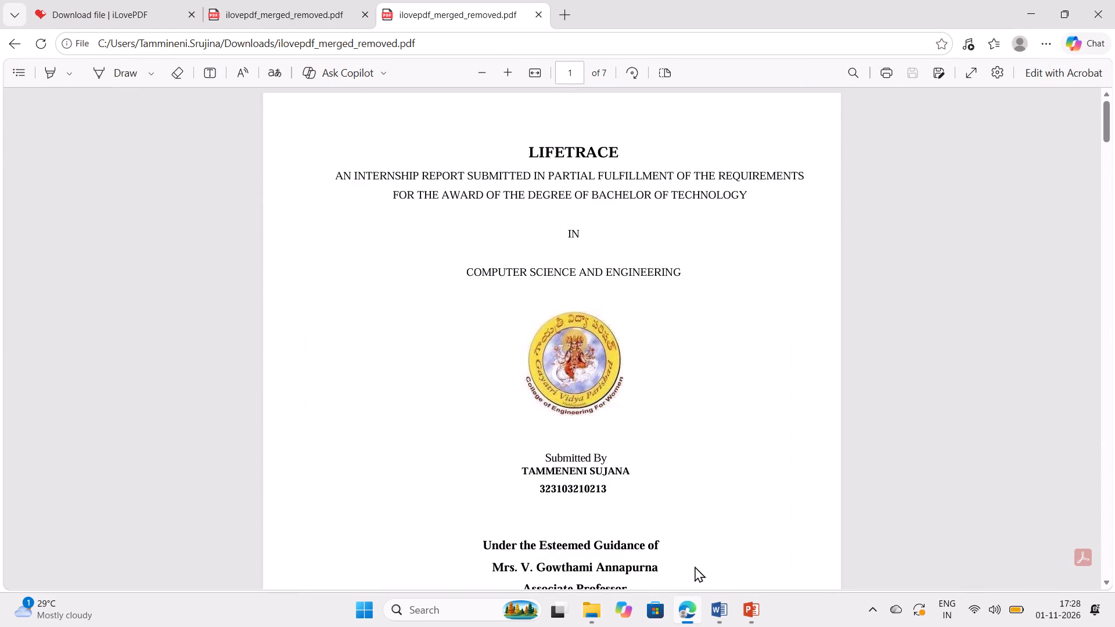
Delete ilovepdf_merged.pdf from the Downloads folder in File Explorer.
{"action": "left_click", "coordinate": [591, 615]}
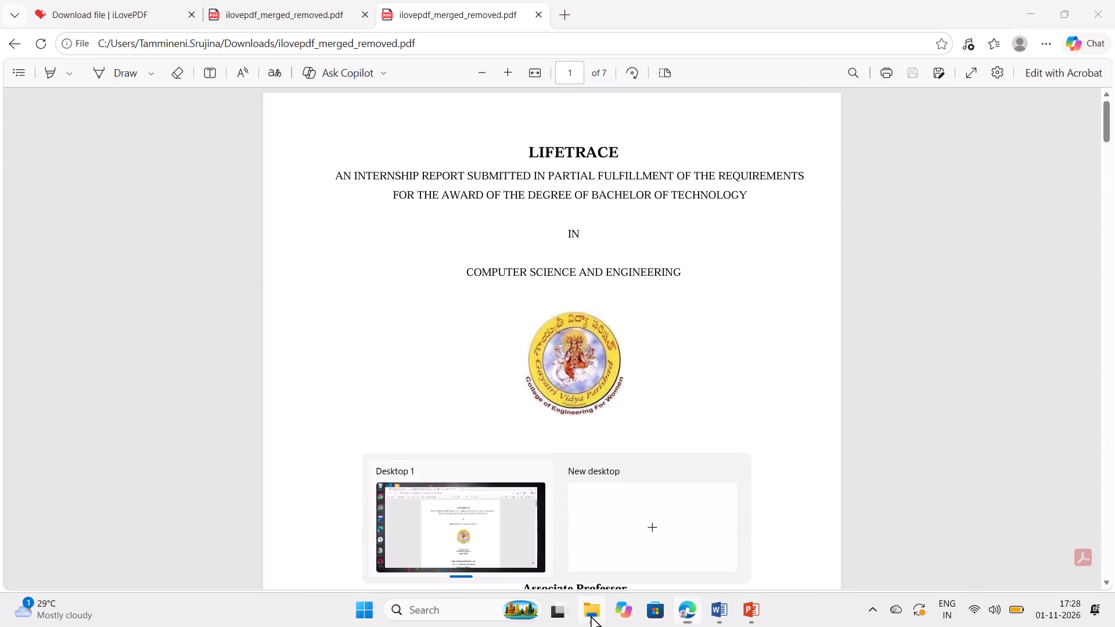
{"action": "left_click", "coordinate": [246, 132]}
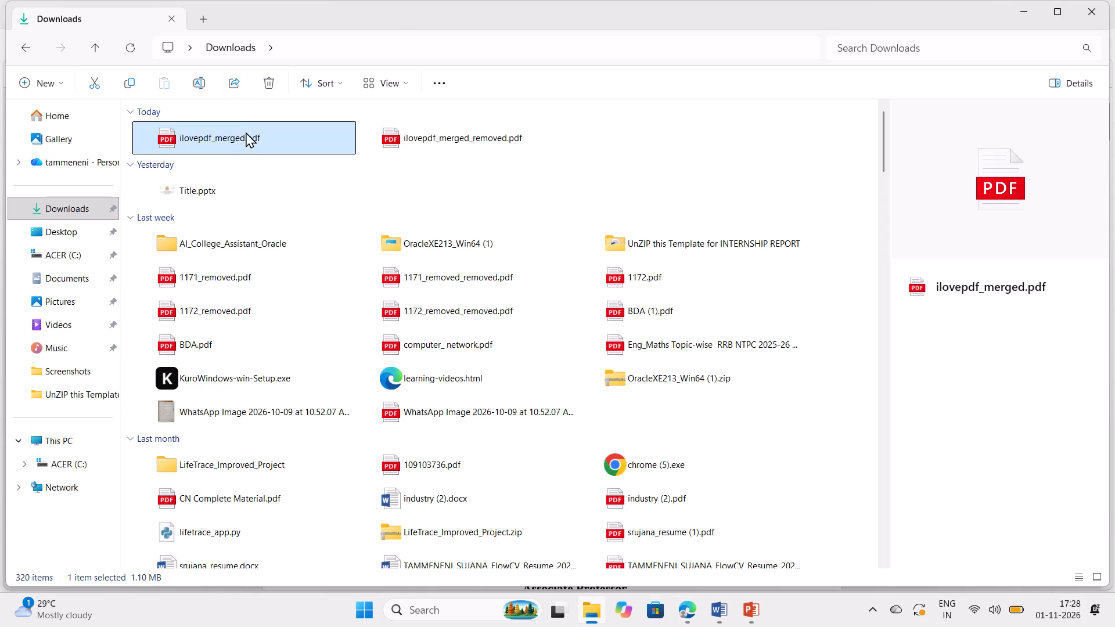
{"action": "left_click", "coordinate": [264, 84]}
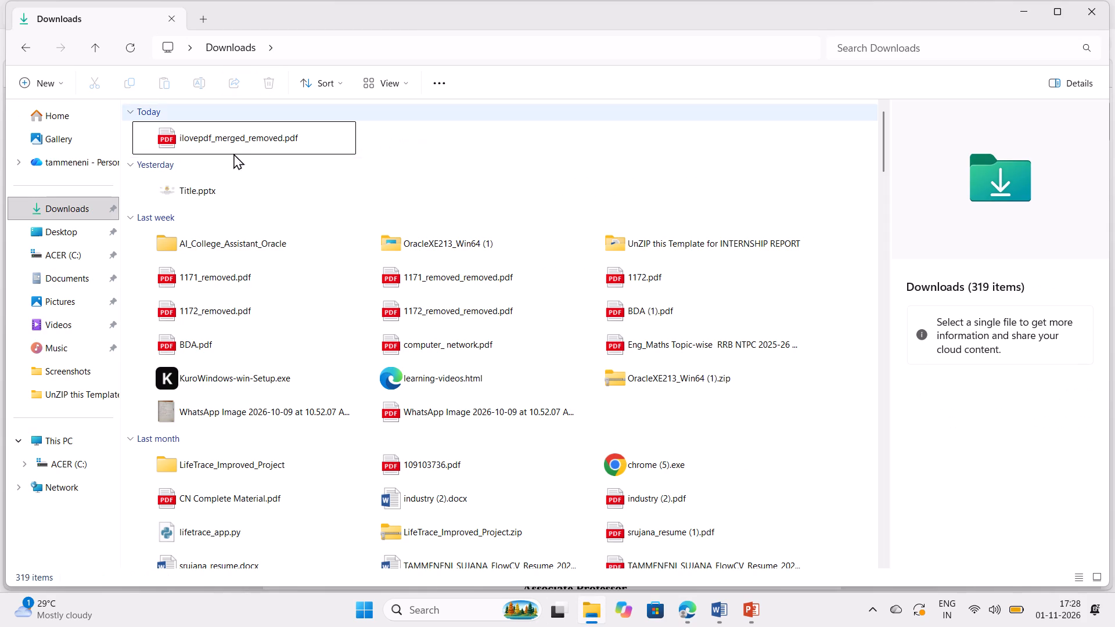
Open lifetrace_doc.docx from the Documents folder in Word and add Plain Number 2 page numbers at the bottom of its pages.
{"action": "left_click", "coordinate": [85, 279]}
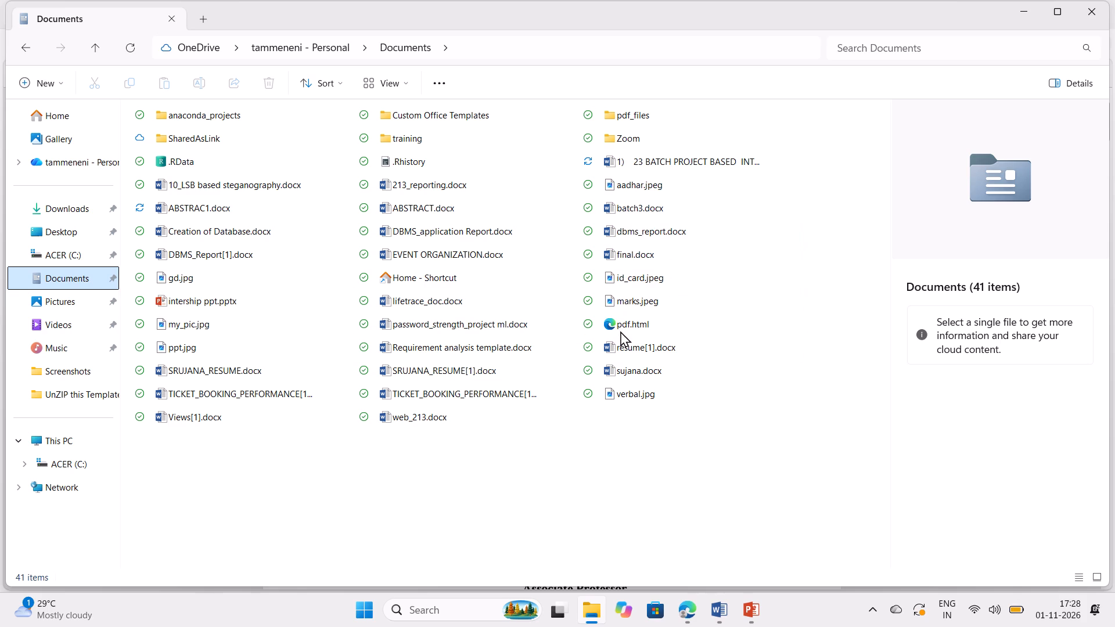
{"action": "double_click", "coordinate": [436, 297]}
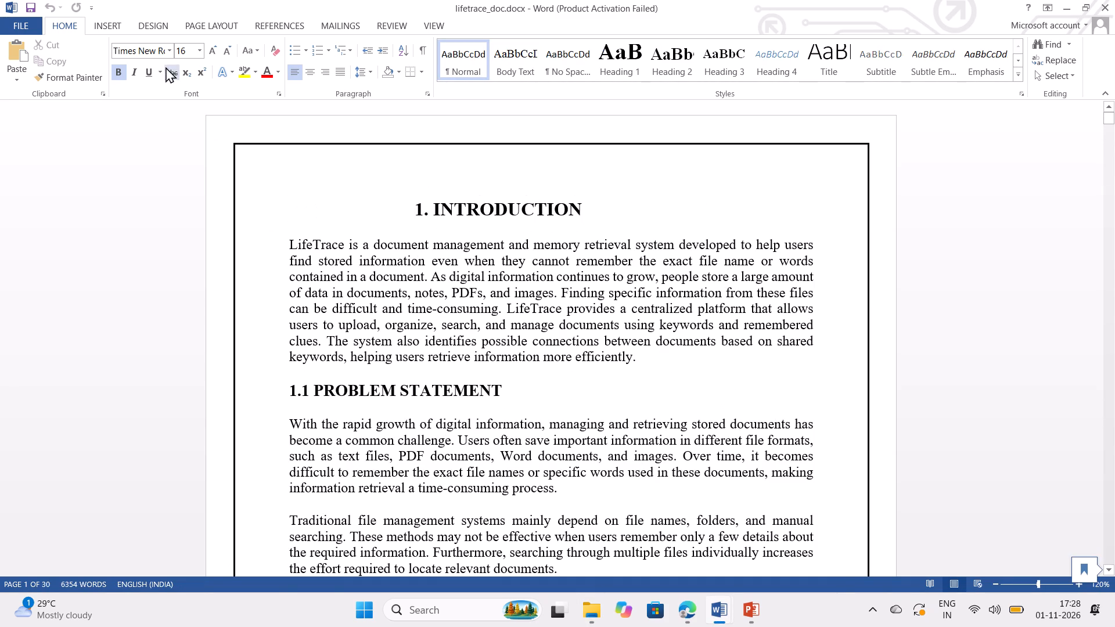
{"action": "left_click", "coordinate": [100, 24]}
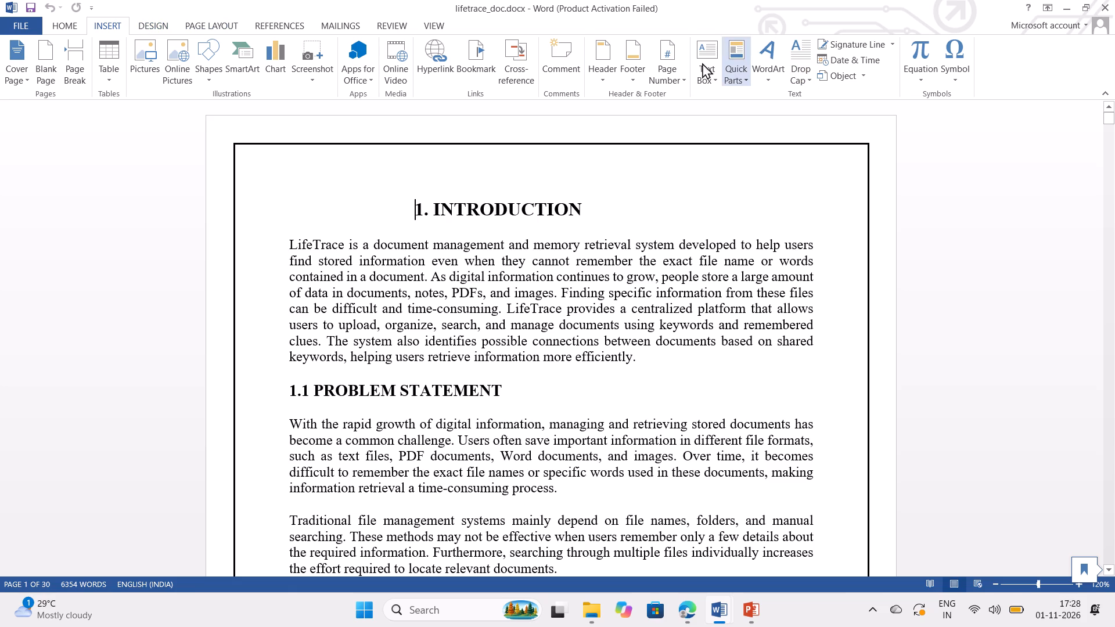
{"action": "left_click", "coordinate": [676, 68]}
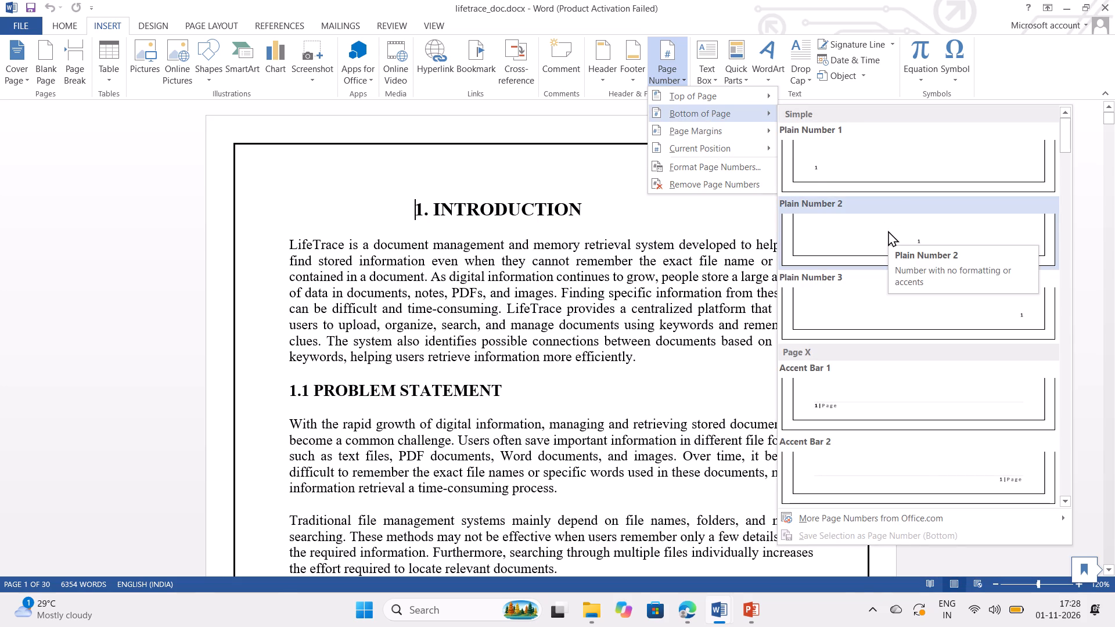
{"action": "left_click", "coordinate": [870, 228]}
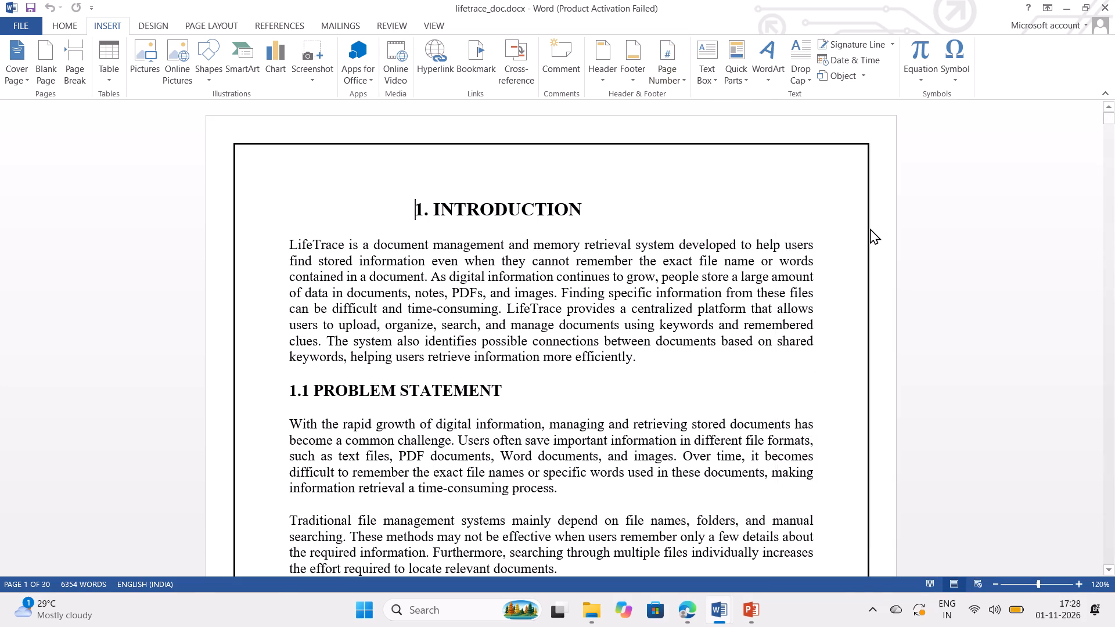
Check the footer page numbers through lifetrace_doc.docx from the first page to the references at the end.
{"action": "scroll", "coordinate": [708, 394], "scroll_direction": "down", "scroll_amount": 2}
{"action": "left_click", "coordinate": [688, 494]}
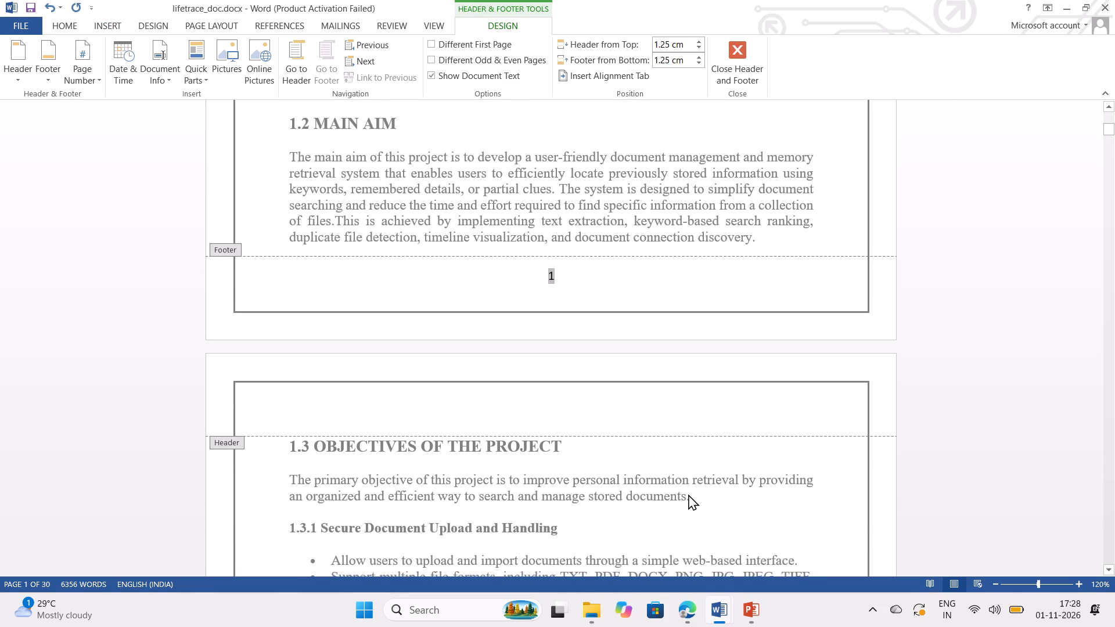
{"action": "scroll", "coordinate": [688, 494], "scroll_direction": "down", "scroll_amount": 5}
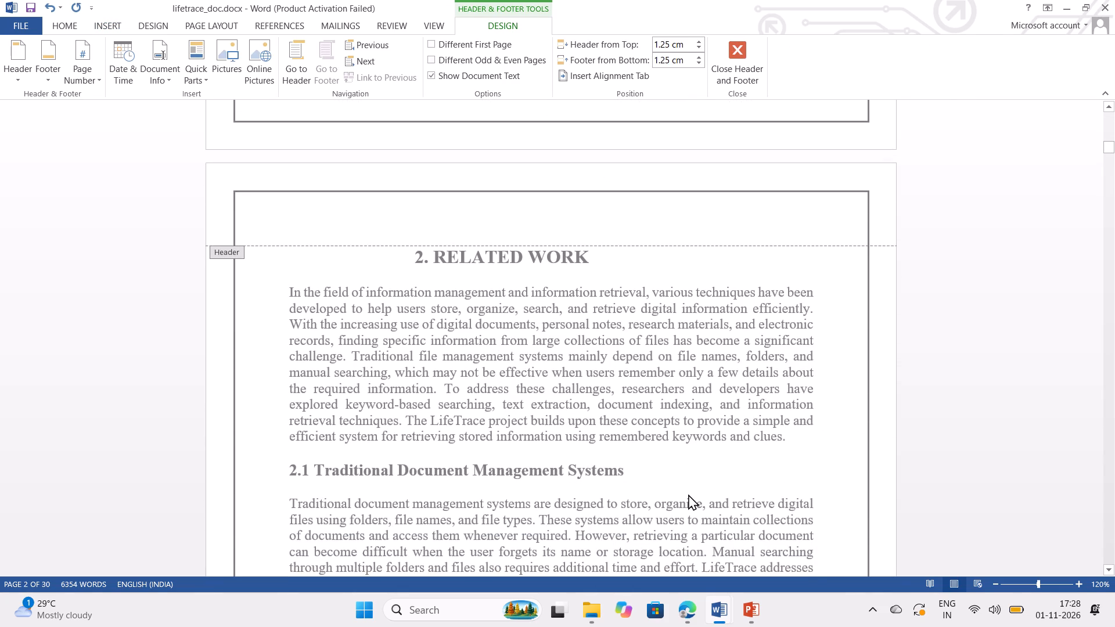
{"action": "scroll", "coordinate": [688, 494], "scroll_direction": "right", "scroll_amount": 2}
{"action": "scroll", "coordinate": [688, 494], "scroll_direction": "down", "scroll_amount": 4}
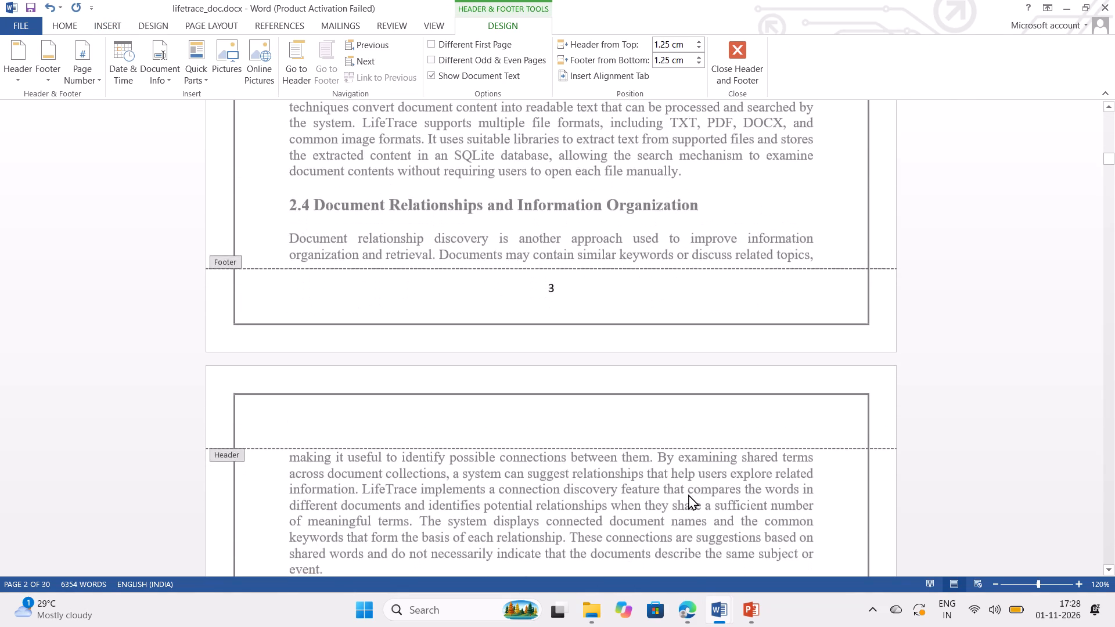
{"action": "scroll", "coordinate": [688, 494], "scroll_direction": "down", "scroll_amount": 20}
{"action": "scroll", "coordinate": [688, 494], "scroll_direction": "down", "scroll_amount": 7}
{"action": "scroll", "coordinate": [688, 494], "scroll_direction": "down", "scroll_amount": 20}
{"action": "scroll", "coordinate": [688, 494], "scroll_direction": "down", "scroll_amount": 20}
{"action": "scroll", "coordinate": [688, 494], "scroll_direction": "down", "scroll_amount": 20}
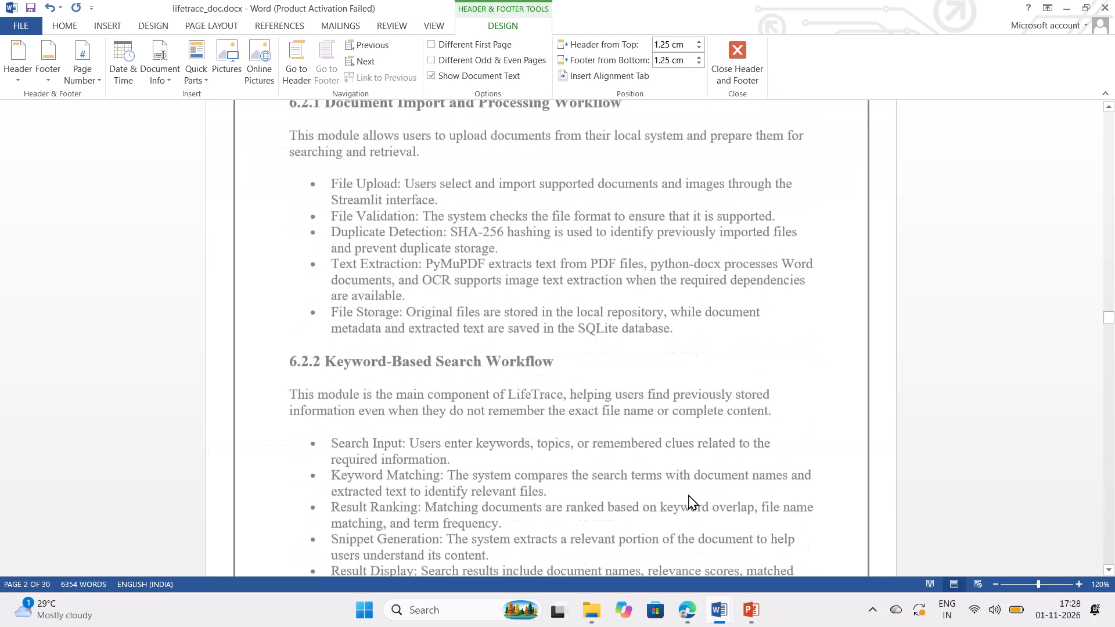
{"action": "scroll", "coordinate": [688, 494], "scroll_direction": "down", "scroll_amount": 20}
{"action": "scroll", "coordinate": [688, 494], "scroll_direction": "down", "scroll_amount": 20}
{"action": "scroll", "coordinate": [688, 494], "scroll_direction": "down", "scroll_amount": 20}
{"action": "scroll", "coordinate": [688, 494], "scroll_direction": "down", "scroll_amount": 7}
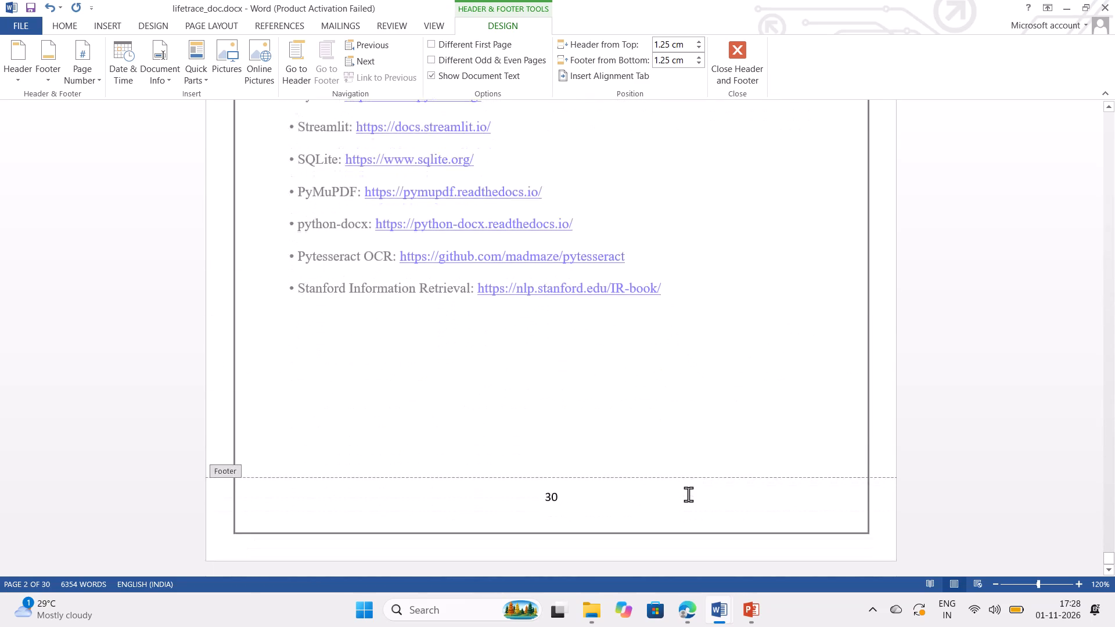
{"action": "scroll", "coordinate": [688, 494], "scroll_direction": "down", "scroll_amount": 2}
{"action": "scroll", "coordinate": [688, 494], "scroll_direction": "up", "scroll_amount": 20}
{"action": "scroll", "coordinate": [688, 494], "scroll_direction": "up", "scroll_amount": 9}
{"action": "scroll", "coordinate": [688, 494], "scroll_direction": "up", "scroll_amount": 20}
{"action": "scroll", "coordinate": [688, 494], "scroll_direction": "up", "scroll_amount": 20}
{"action": "scroll", "coordinate": [688, 494], "scroll_direction": "up", "scroll_amount": 20}
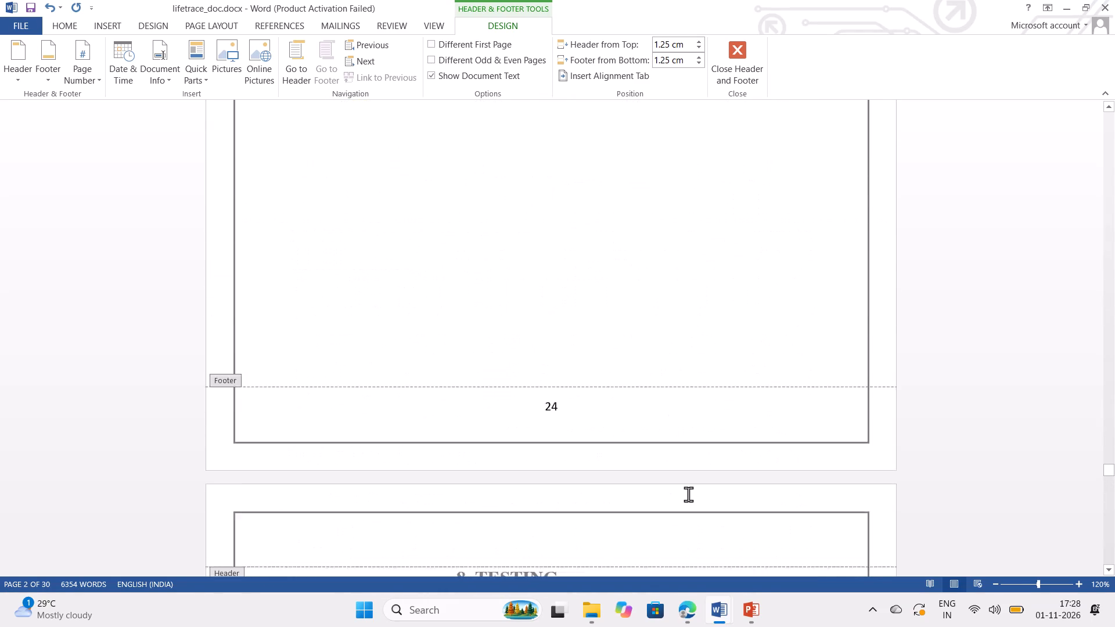
{"action": "scroll", "coordinate": [688, 494], "scroll_direction": "up", "scroll_amount": 20}
{"action": "scroll", "coordinate": [688, 494], "scroll_direction": "up", "scroll_amount": 20}
{"action": "scroll", "coordinate": [688, 494], "scroll_direction": "up", "scroll_amount": 20}
{"action": "scroll", "coordinate": [688, 494], "scroll_direction": "down", "scroll_amount": 5}
{"action": "scroll", "coordinate": [688, 494], "scroll_direction": "up", "scroll_amount": 20}
{"action": "scroll", "coordinate": [688, 494], "scroll_direction": "up", "scroll_amount": 20}
{"action": "scroll", "coordinate": [688, 494], "scroll_direction": "up", "scroll_amount": 20}
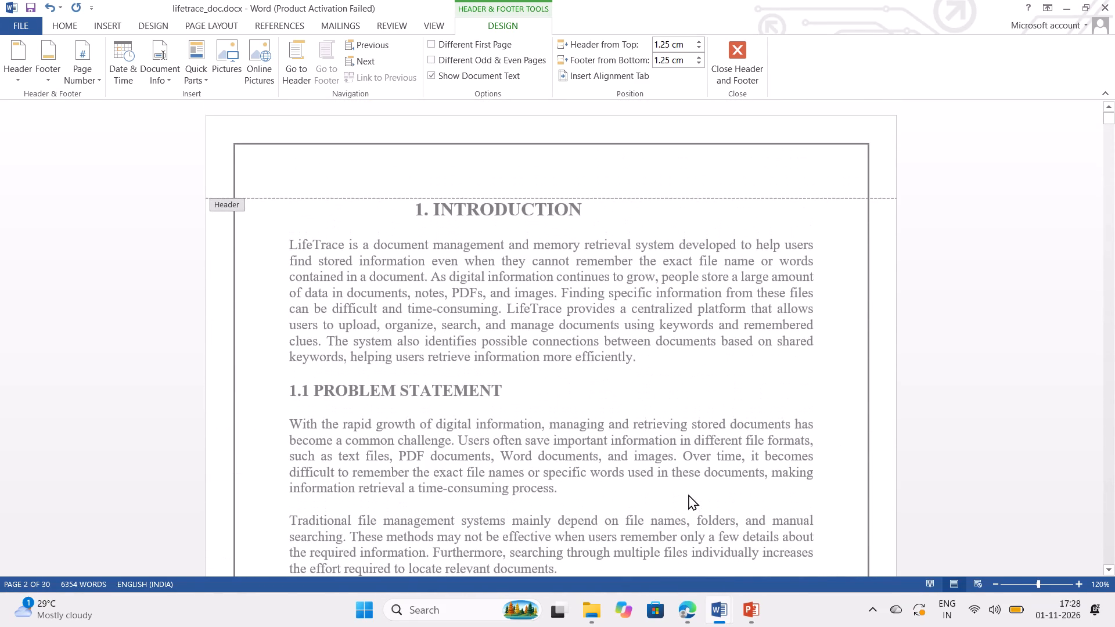
Leave footer editing in lifetrace_doc.docx, save the document and close it.
{"action": "left_click", "coordinate": [655, 345]}
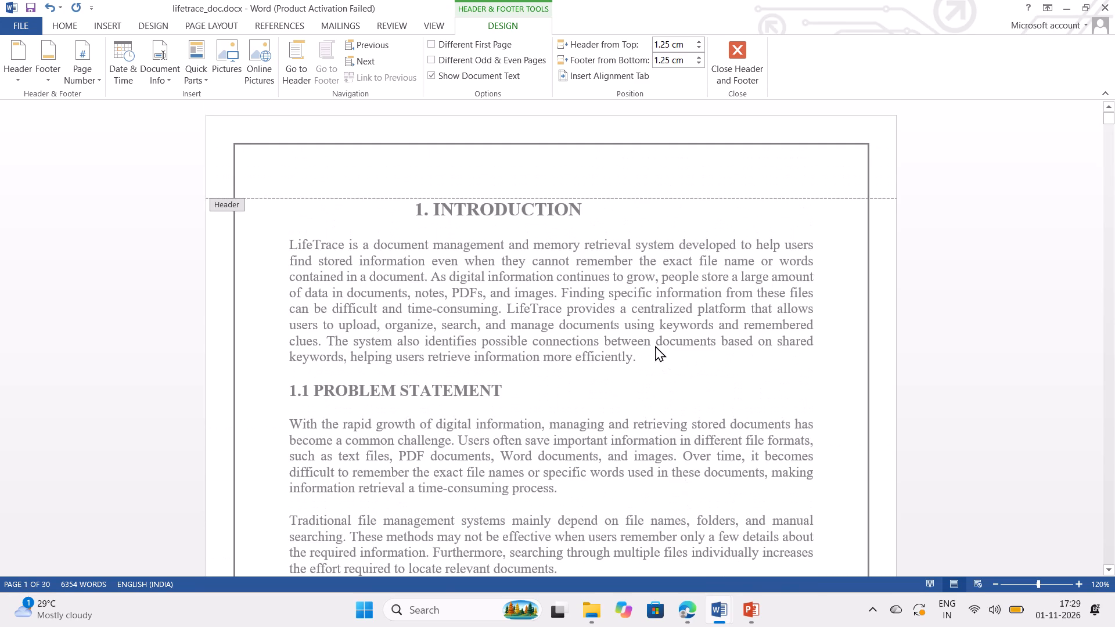
{"action": "key", "text": "ctrl+s"}
{"action": "double_click", "coordinate": [655, 345]}
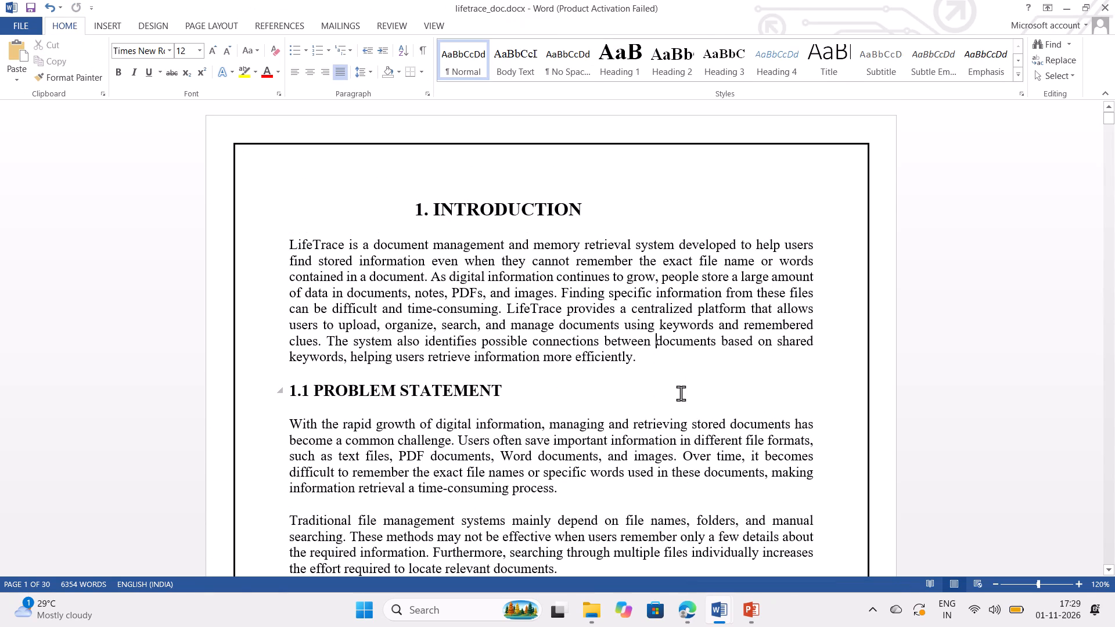
{"action": "key", "text": "ctrl+s"}
{"action": "scroll", "coordinate": [681, 393], "scroll_direction": "down", "scroll_amount": 5}
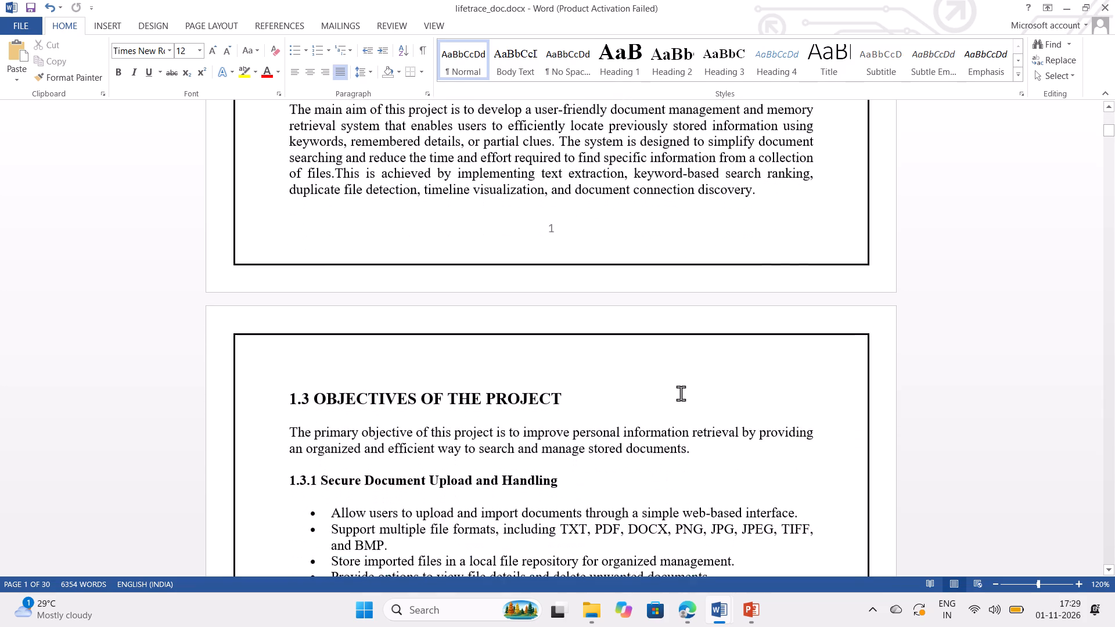
{"action": "scroll", "coordinate": [681, 393], "scroll_direction": "down", "scroll_amount": 3}
{"action": "scroll", "coordinate": [1114, 0], "scroll_direction": "right", "scroll_amount": 3}
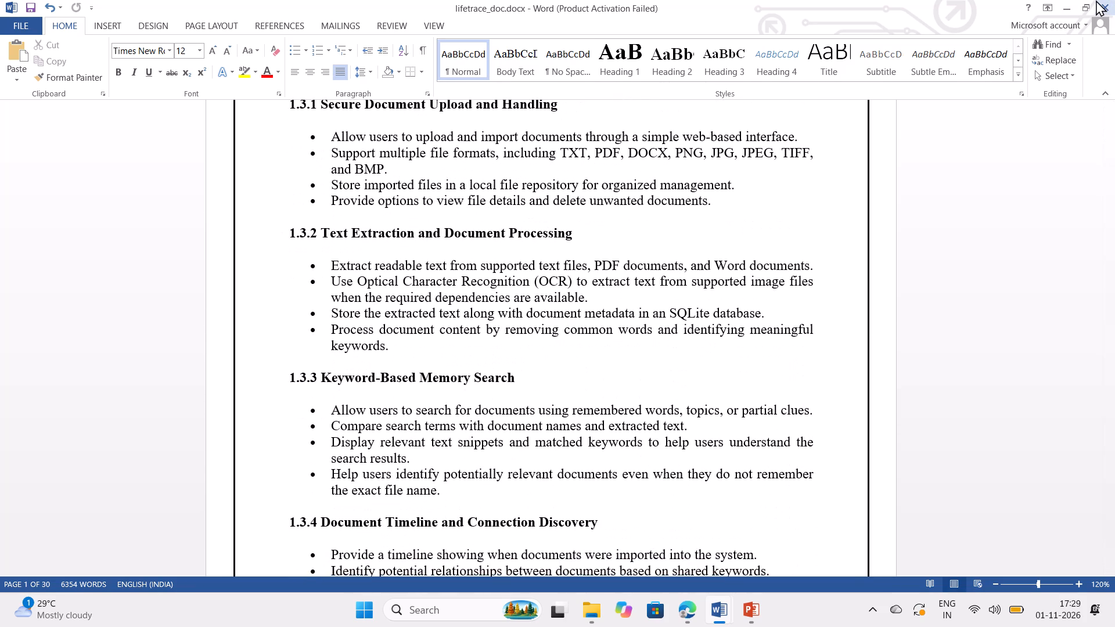
{"action": "left_click", "coordinate": [1096, 0]}
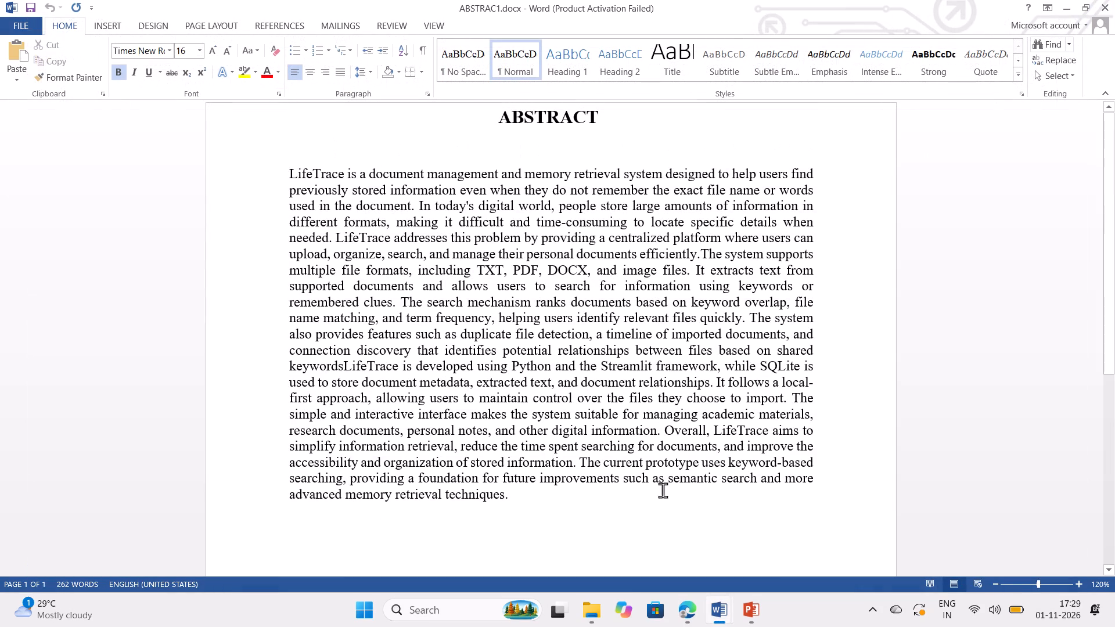
Look over the abstract in ABSTRAC1.docx and close that document.
{"action": "scroll", "coordinate": [654, 510], "scroll_direction": "down", "scroll_amount": 4}
{"action": "scroll", "coordinate": [654, 510], "scroll_direction": "up", "scroll_amount": 4}
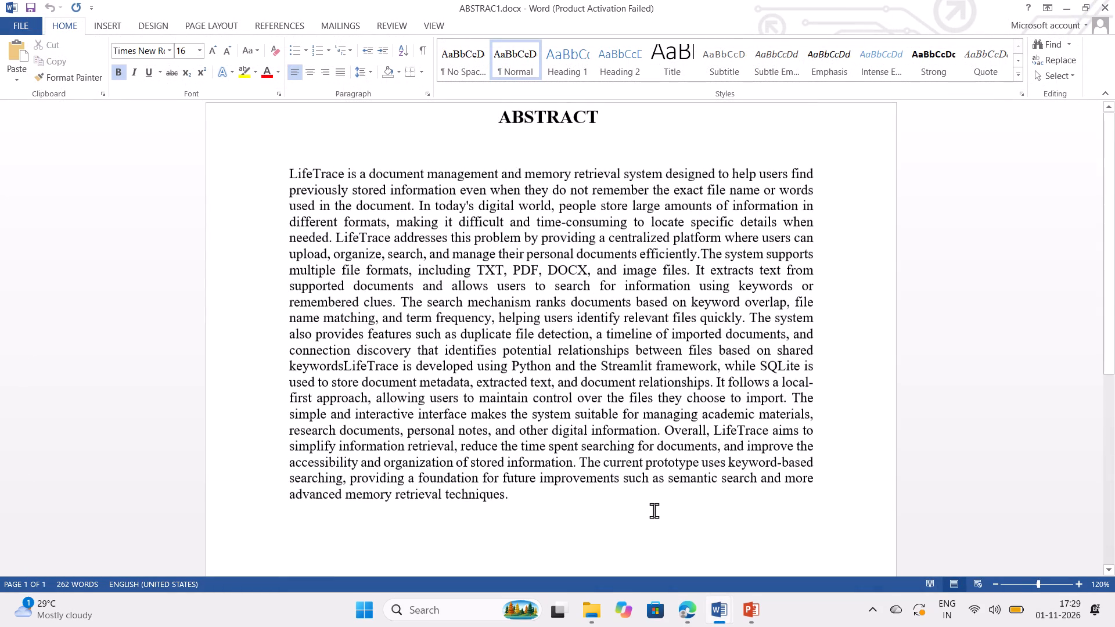
{"action": "scroll", "coordinate": [654, 510], "scroll_direction": "up", "scroll_amount": 20}
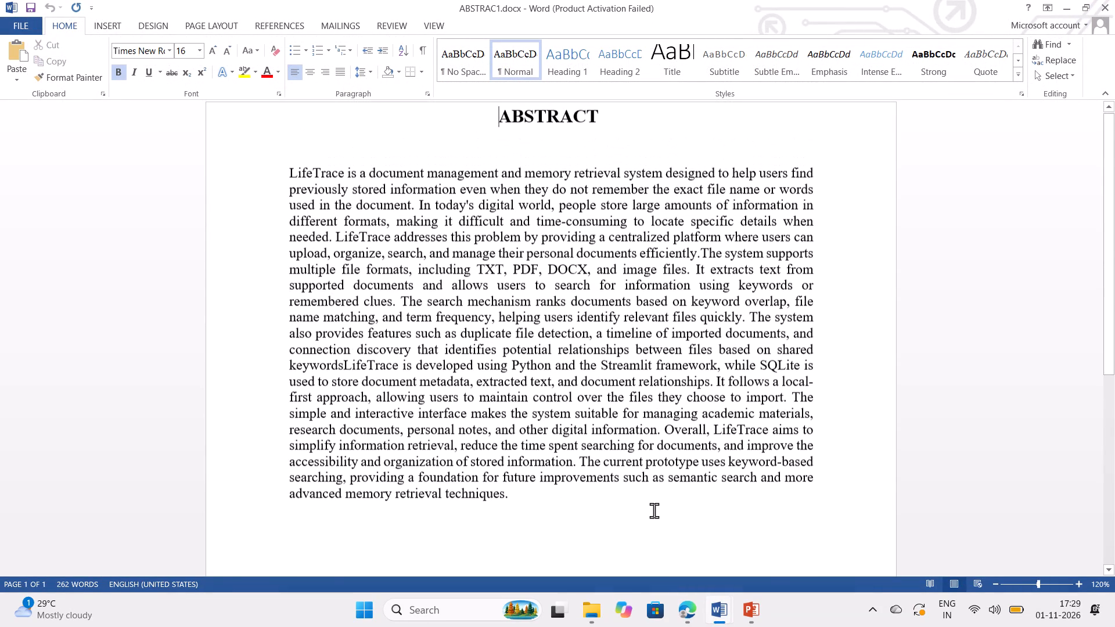
{"action": "left_click", "coordinate": [1114, 0]}
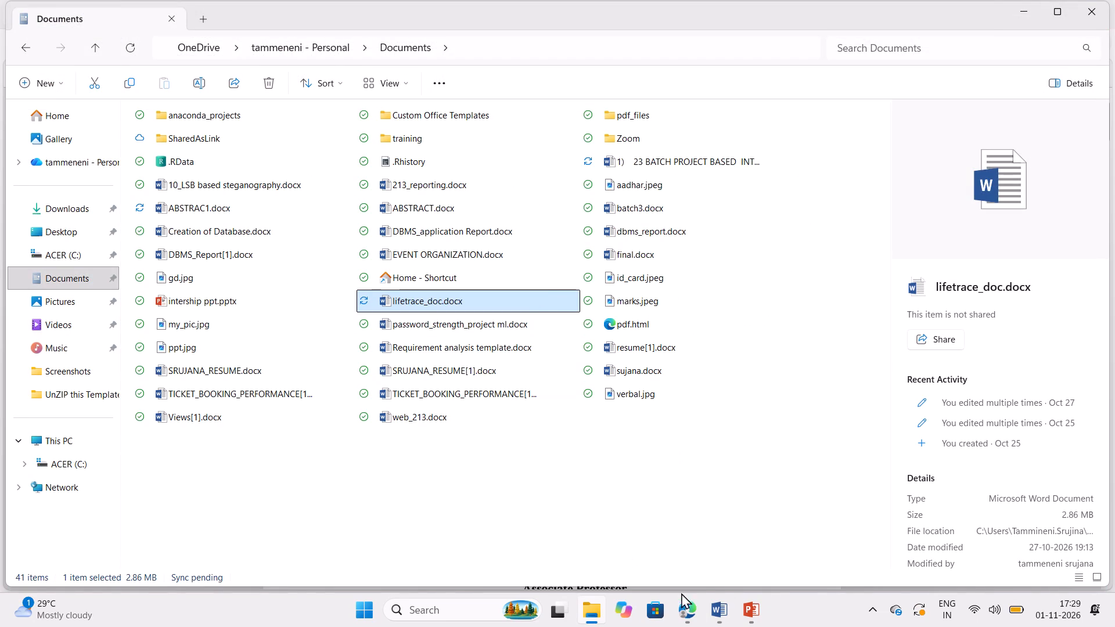
Switch to Edge, check the abstract page of ilovepdf_merged_removed.pdf and close the duplicate copy of that PDF.
{"action": "left_click", "coordinate": [593, 612]}
{"action": "scroll", "coordinate": [588, 425], "scroll_direction": "down", "scroll_amount": 19}
{"action": "scroll", "coordinate": [588, 425], "scroll_direction": "down", "scroll_amount": 18}
{"action": "scroll", "coordinate": [588, 425], "scroll_direction": "up", "scroll_amount": 3}
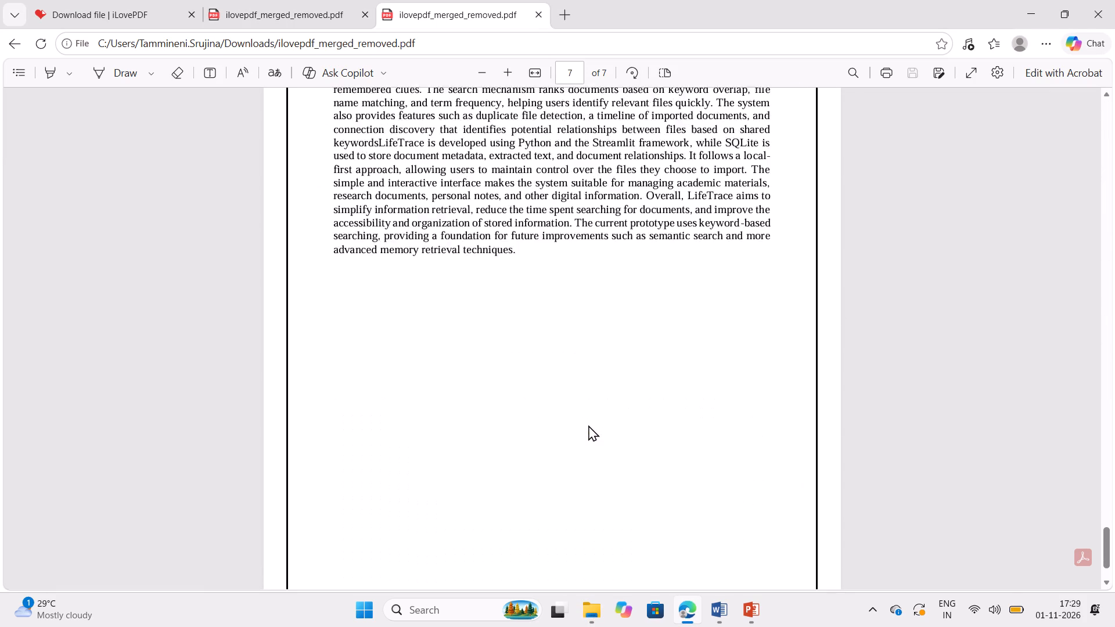
{"action": "scroll", "coordinate": [588, 425], "scroll_direction": "up", "scroll_amount": 5}
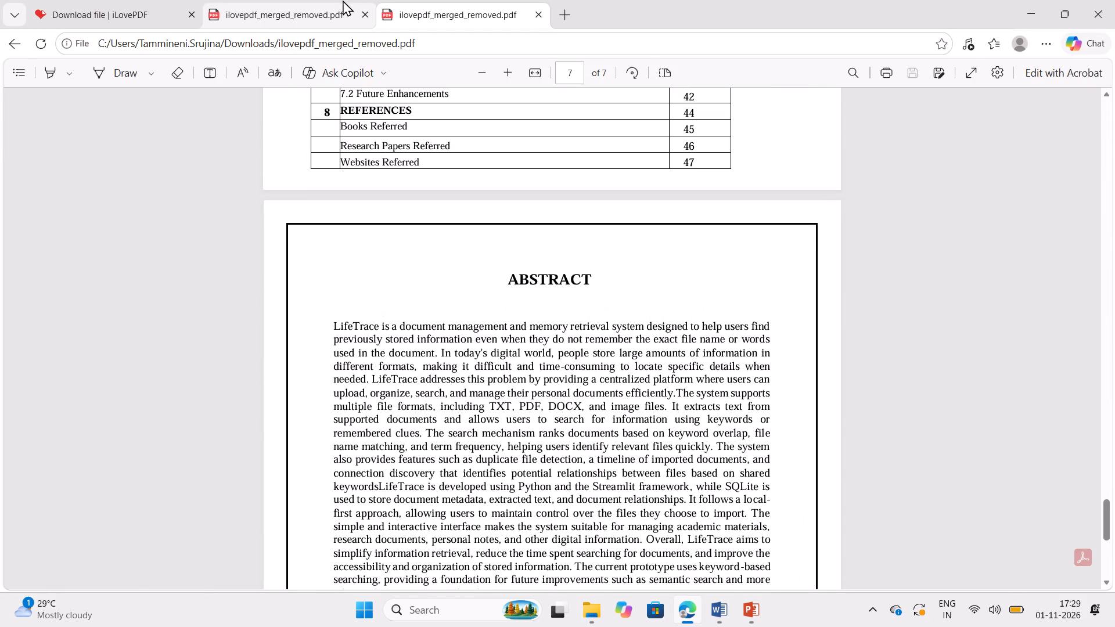
{"action": "left_click", "coordinate": [364, 11]}
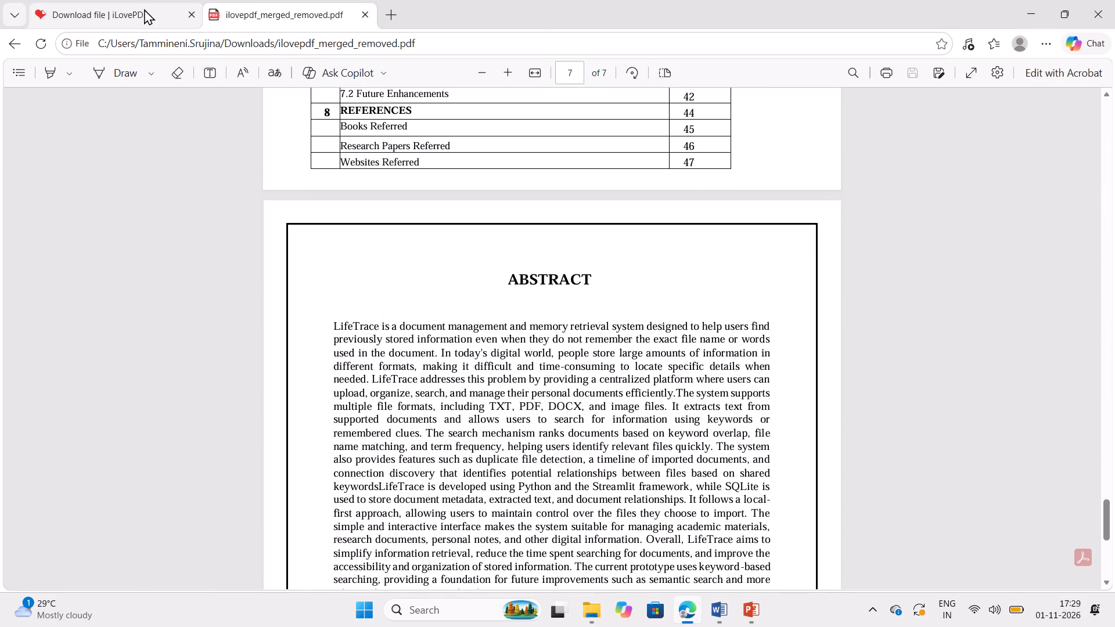
Convert lifetrace_doc.docx from the Documents folder to PDF with iLovePDF's Word to PDF tool.
{"action": "left_click", "coordinate": [140, 8]}
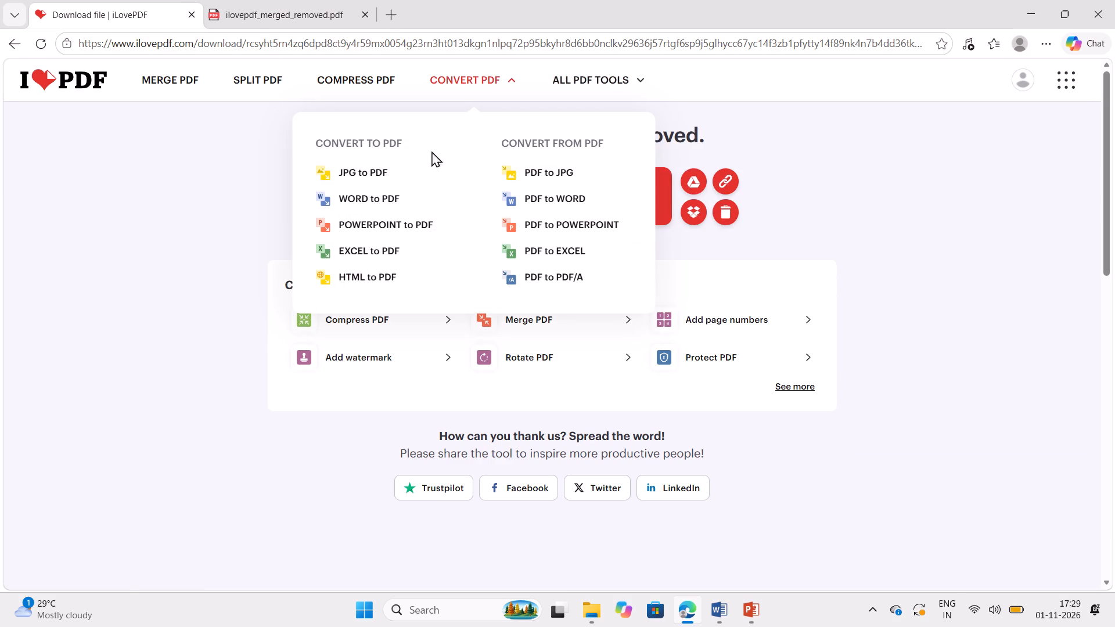
{"action": "left_click", "coordinate": [408, 197]}
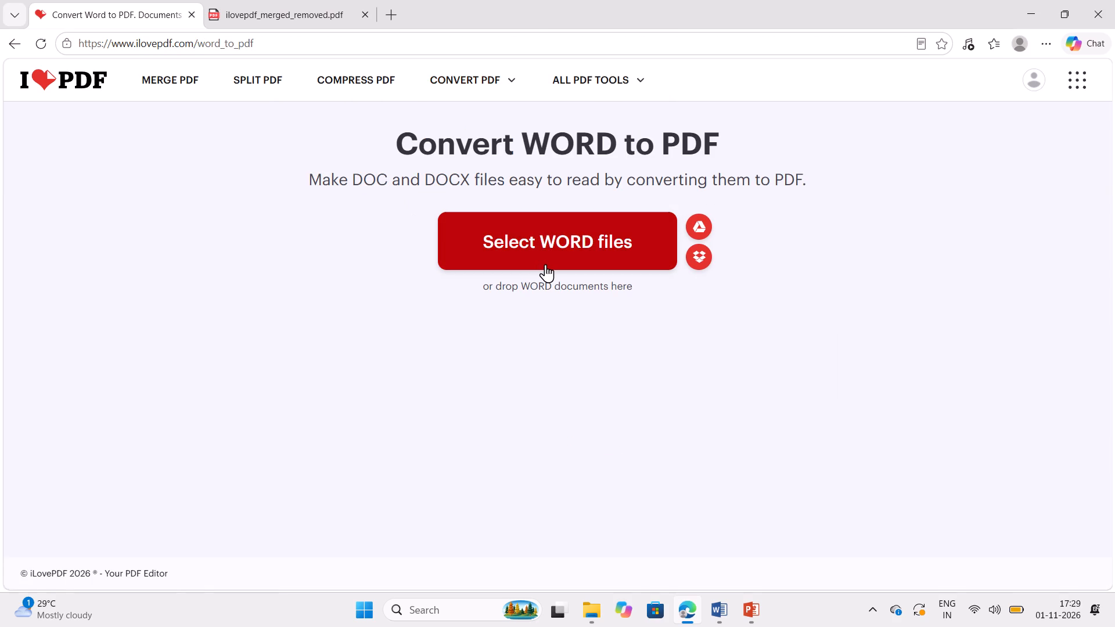
{"action": "left_click", "coordinate": [545, 264]}
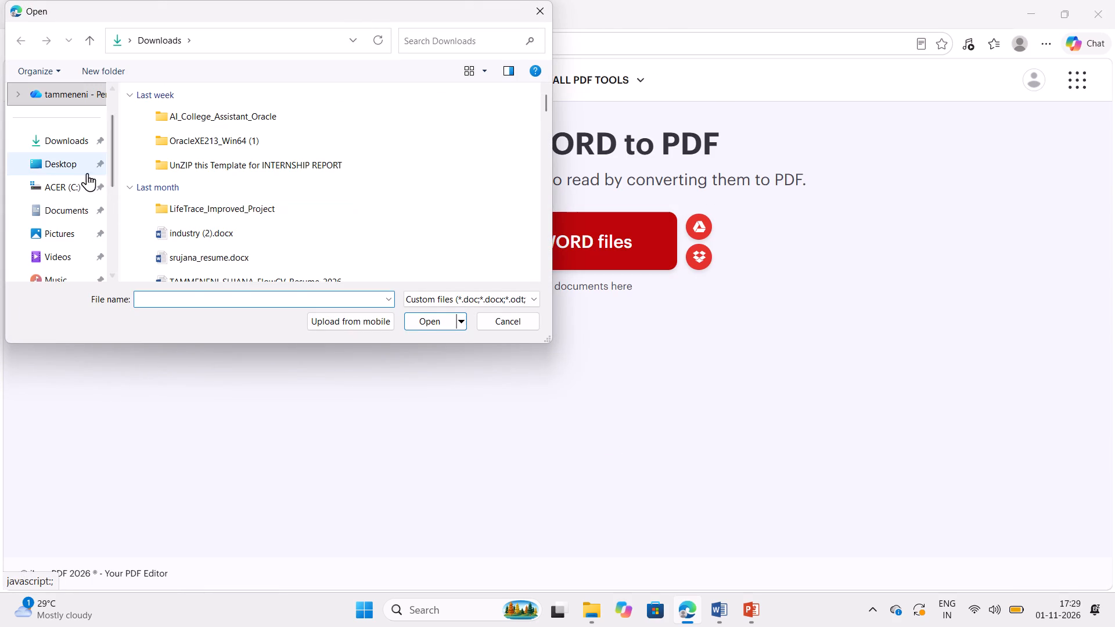
{"action": "left_click", "coordinate": [88, 208]}
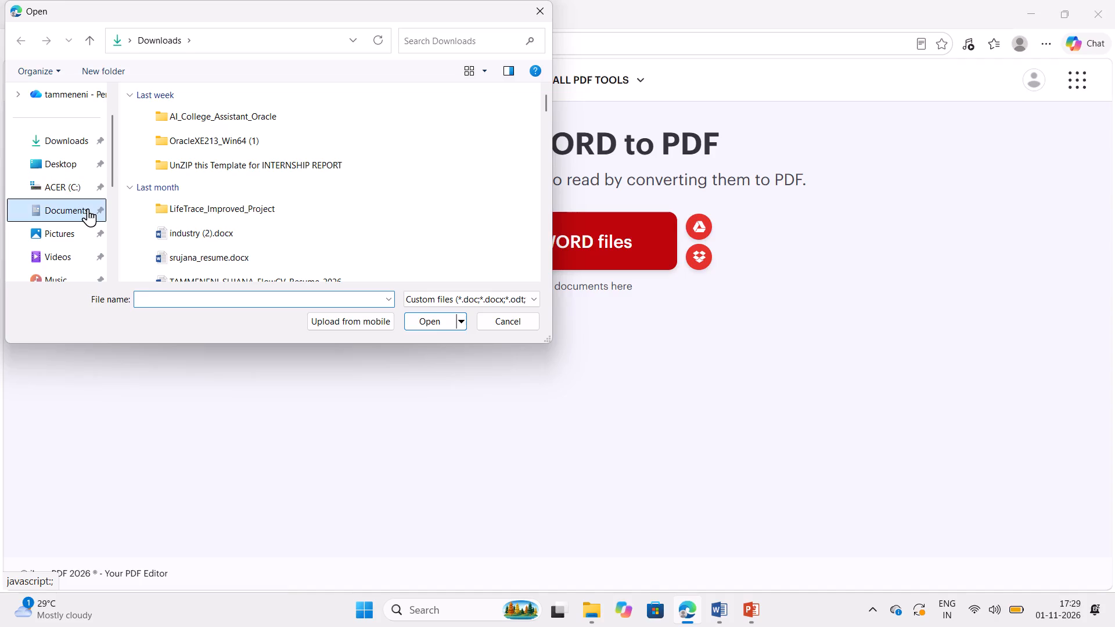
{"action": "scroll", "coordinate": [285, 228], "scroll_direction": "down", "scroll_amount": 11}
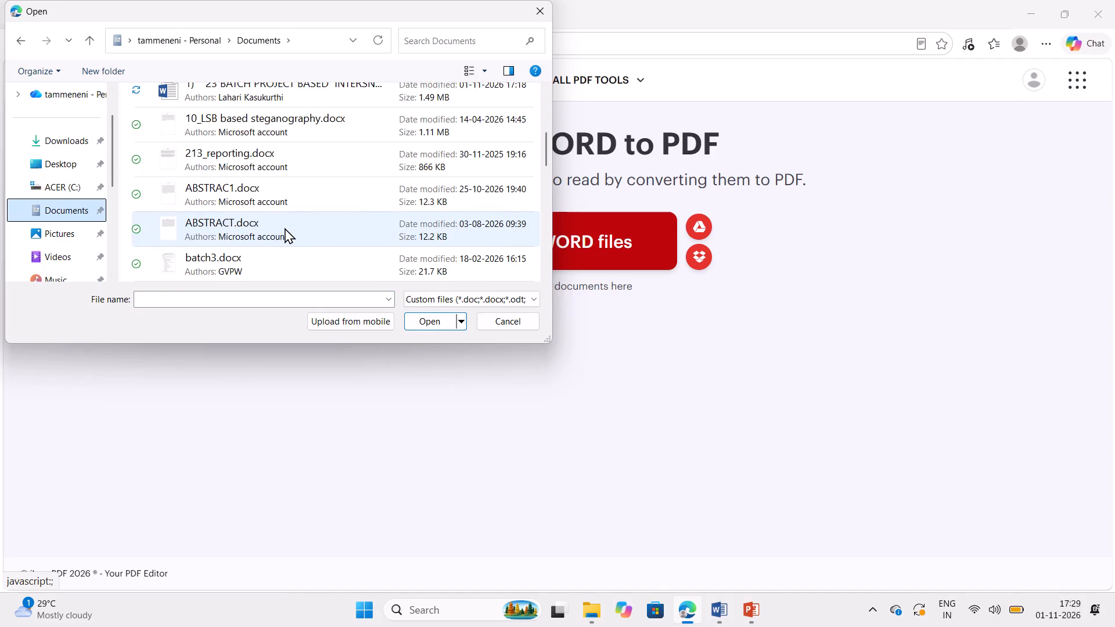
{"action": "scroll", "coordinate": [285, 228], "scroll_direction": "down", "scroll_amount": 1}
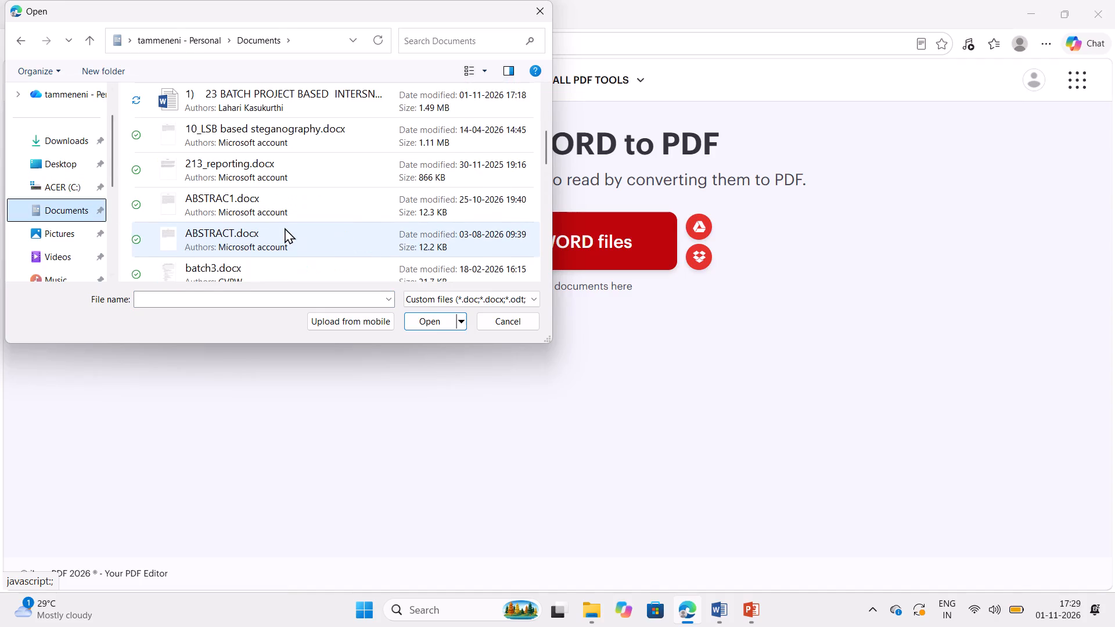
{"action": "scroll", "coordinate": [285, 228], "scroll_direction": "down", "scroll_amount": 1}
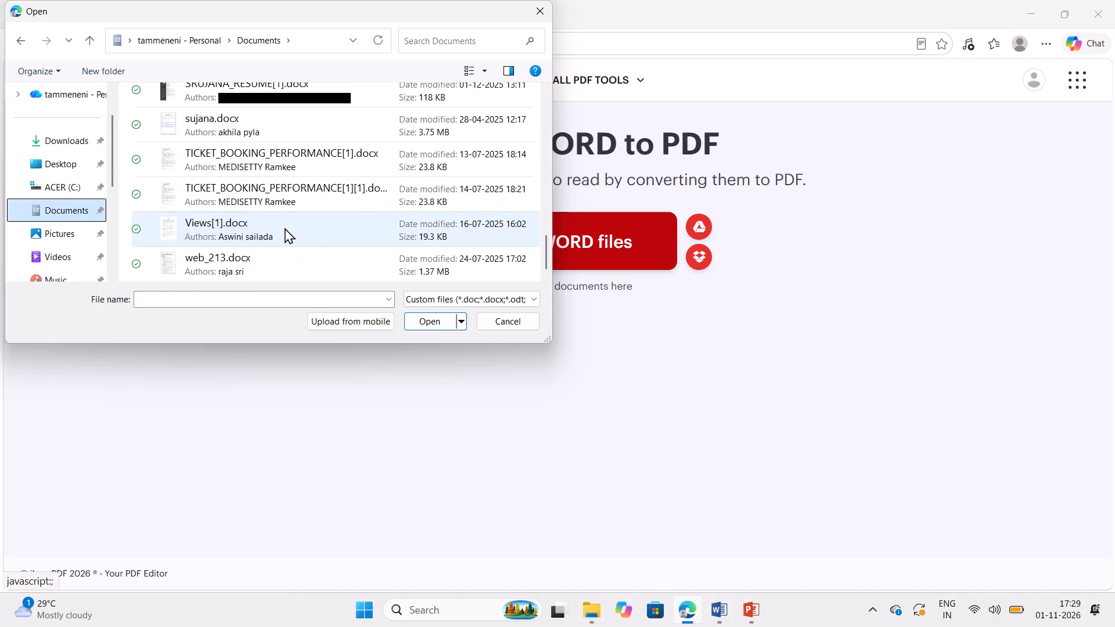
{"action": "scroll", "coordinate": [285, 228], "scroll_direction": "down", "scroll_amount": 3}
{"action": "scroll", "coordinate": [285, 228], "scroll_direction": "up", "scroll_amount": 1}
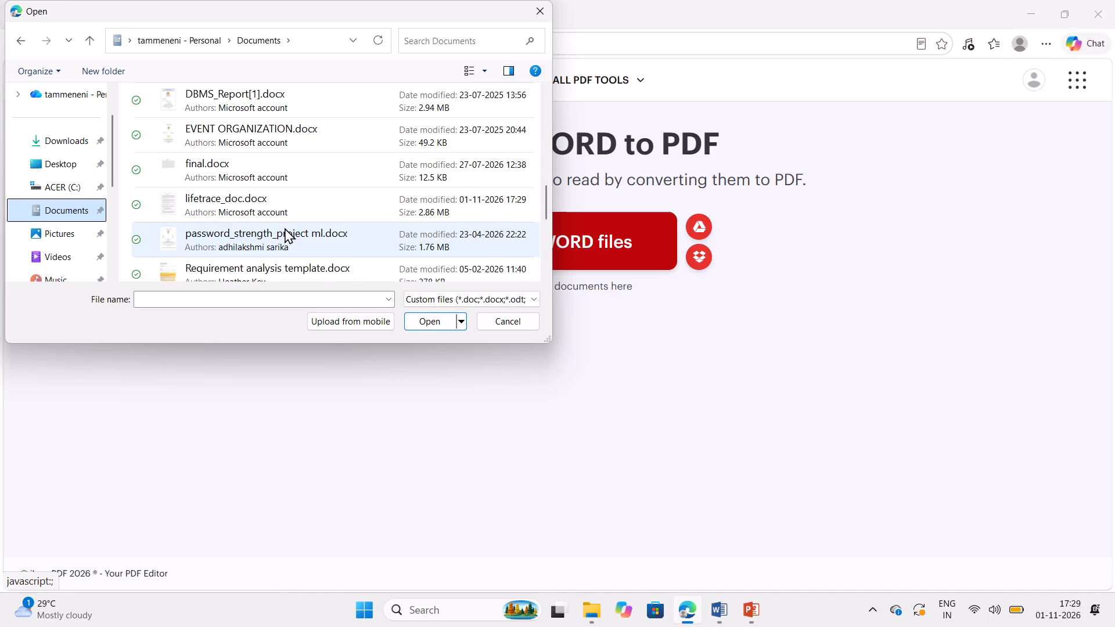
{"action": "left_click", "coordinate": [289, 203]}
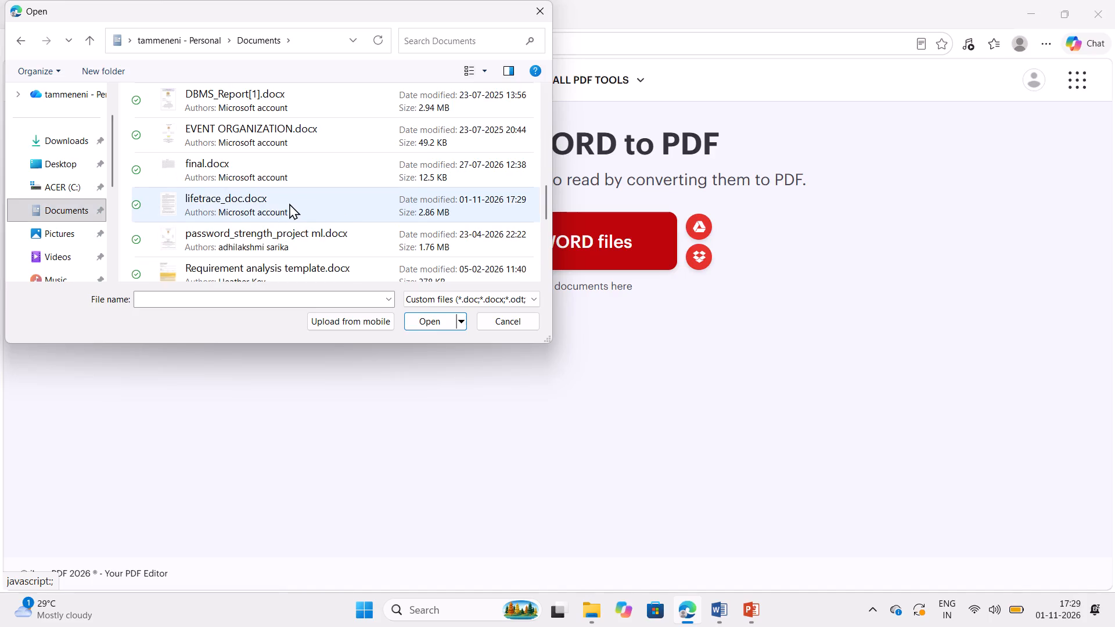
{"action": "left_click", "coordinate": [429, 320]}
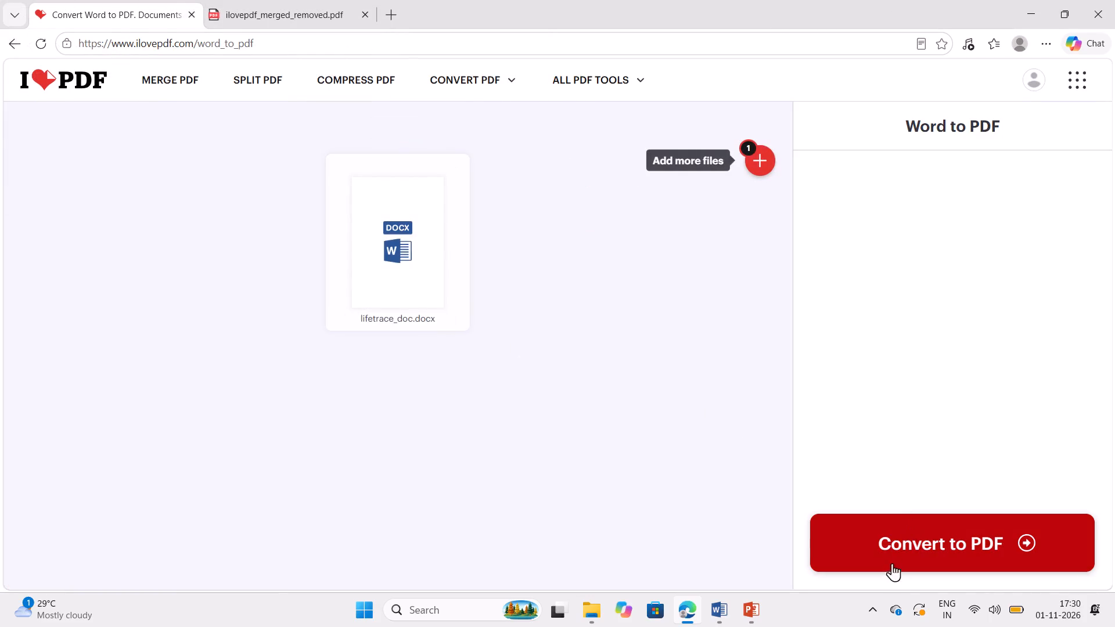
{"action": "left_click", "coordinate": [883, 537]}
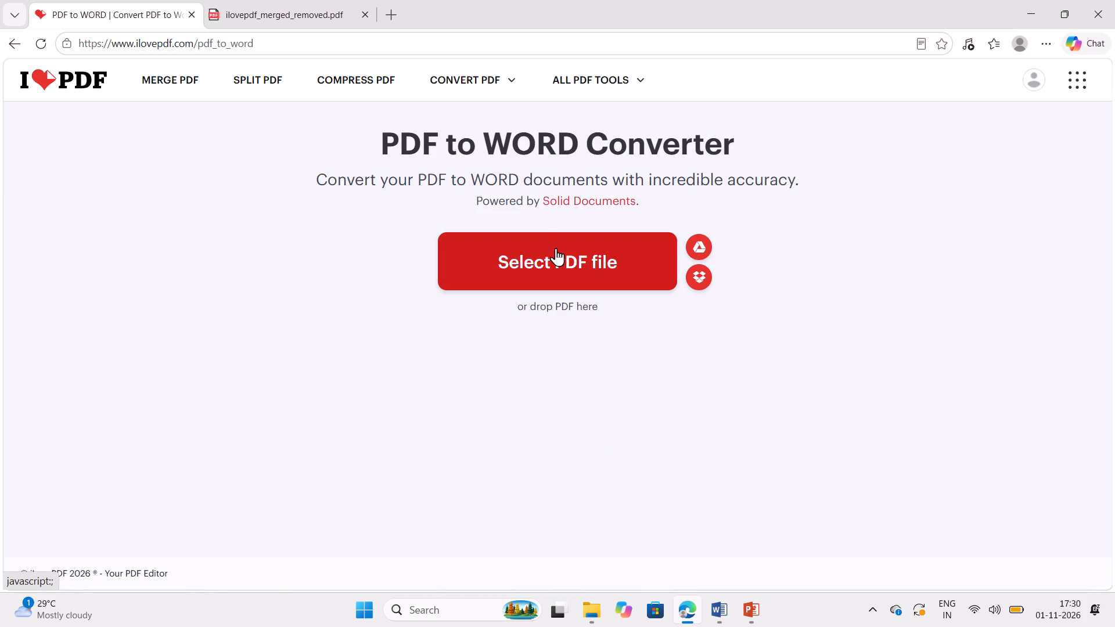
{"action": "left_click", "coordinate": [556, 249]}
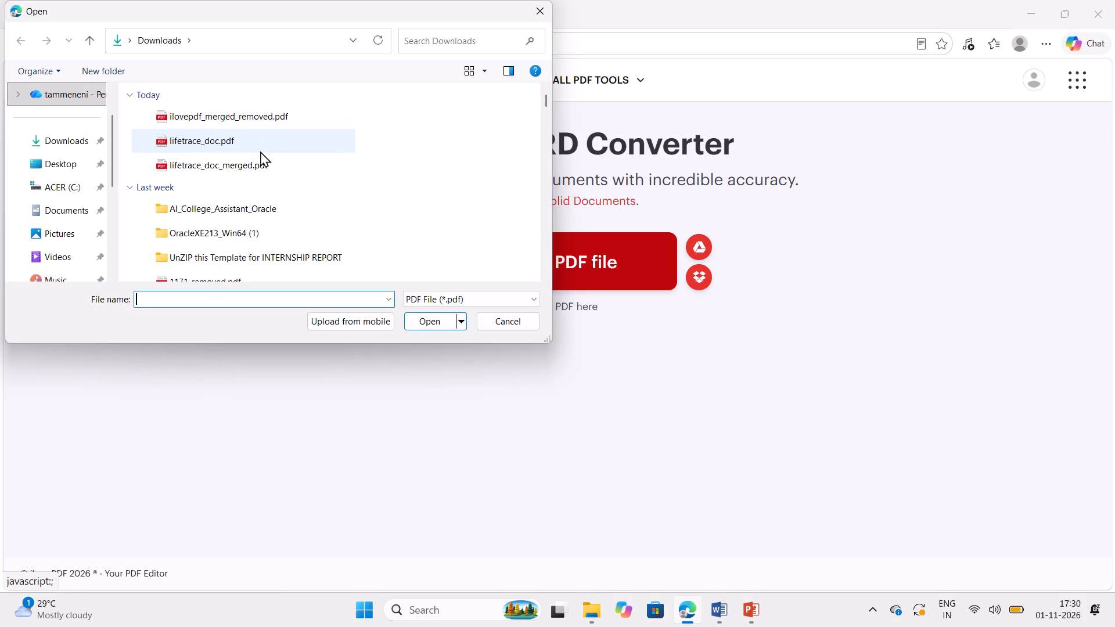
{"action": "left_click", "coordinate": [269, 166]}
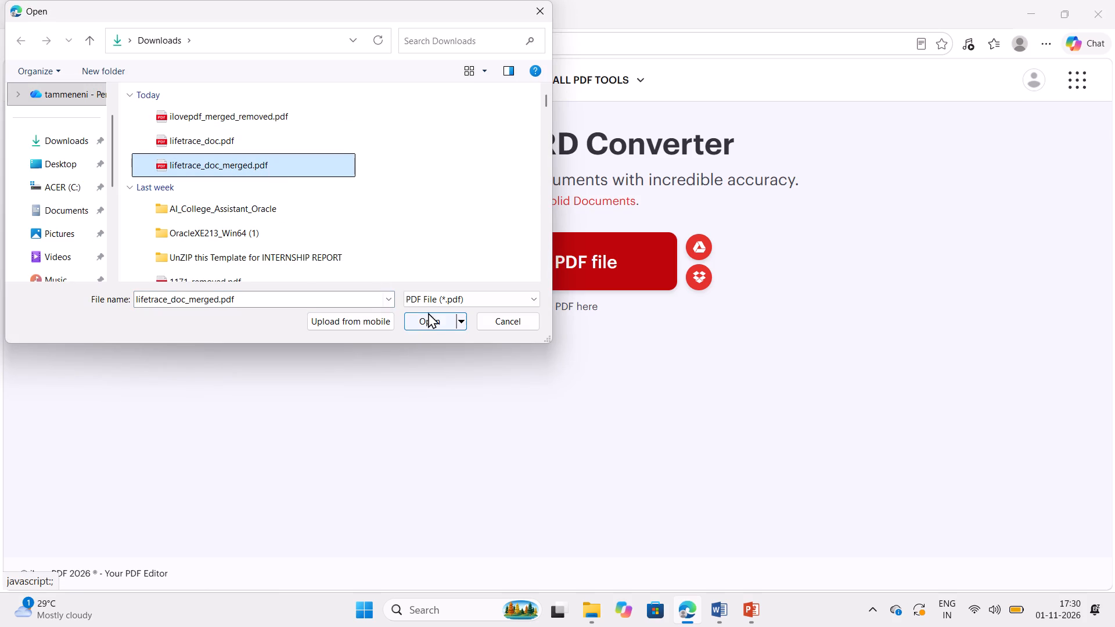
{"action": "left_click", "coordinate": [430, 313]}
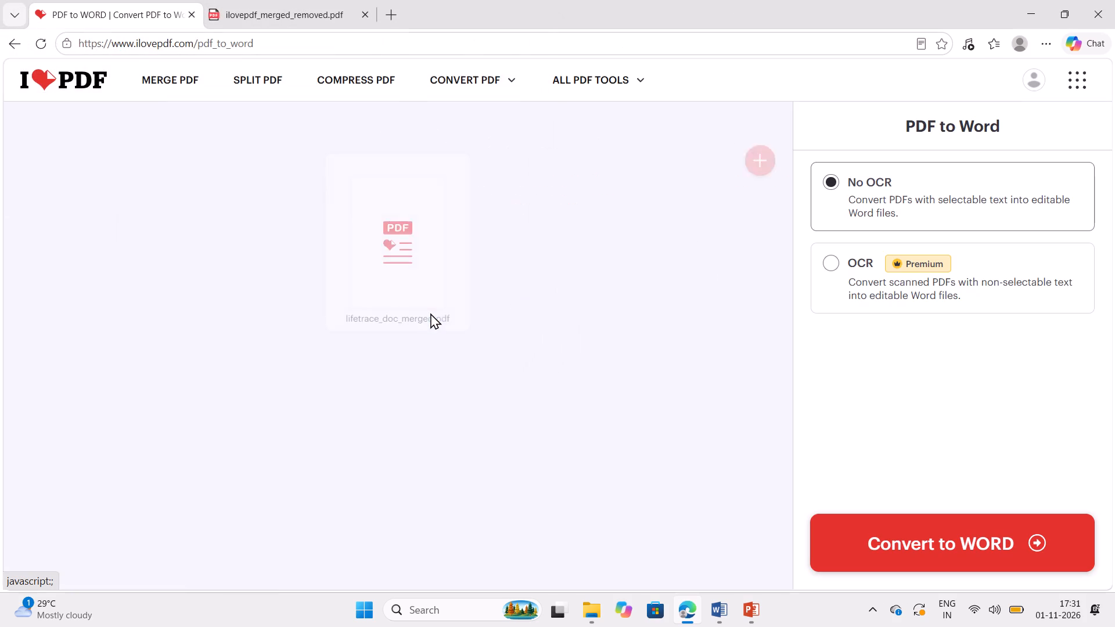
{"action": "left_click", "coordinate": [907, 549]}
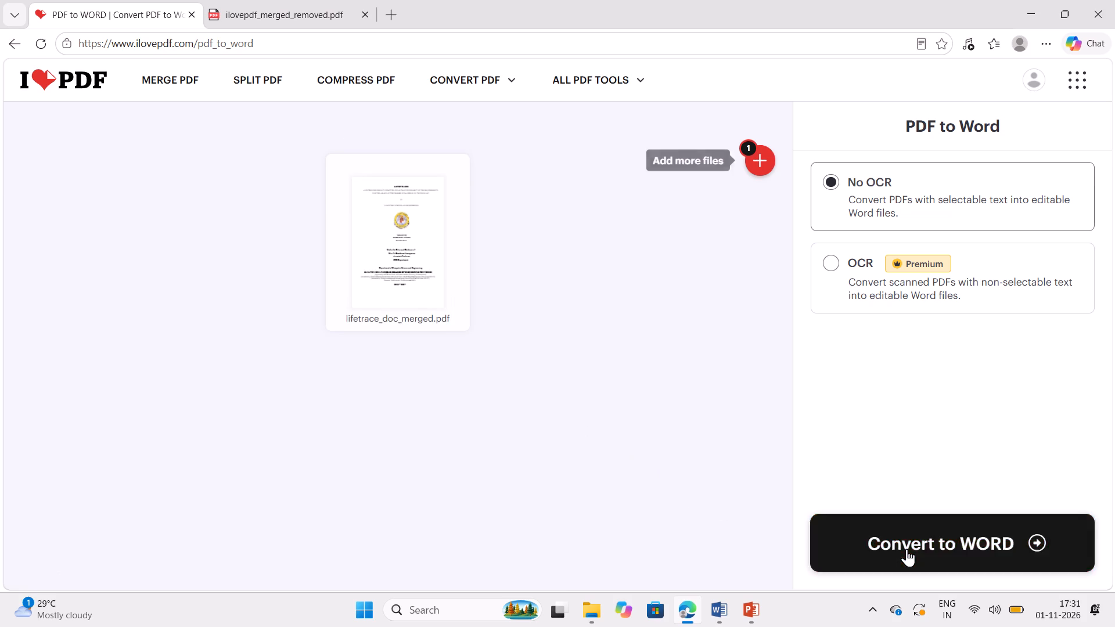
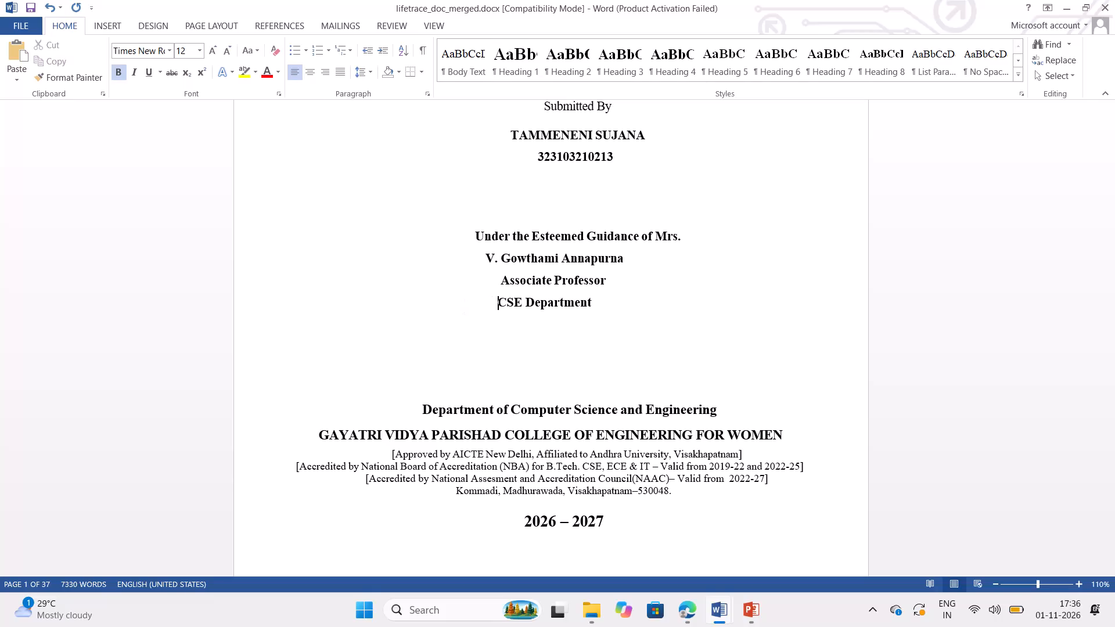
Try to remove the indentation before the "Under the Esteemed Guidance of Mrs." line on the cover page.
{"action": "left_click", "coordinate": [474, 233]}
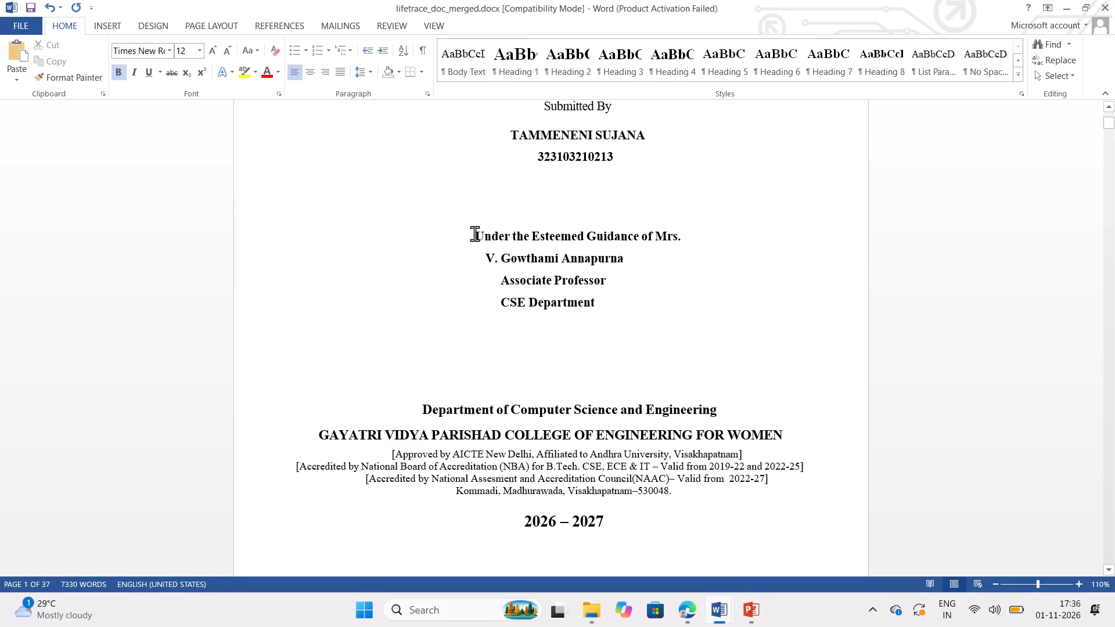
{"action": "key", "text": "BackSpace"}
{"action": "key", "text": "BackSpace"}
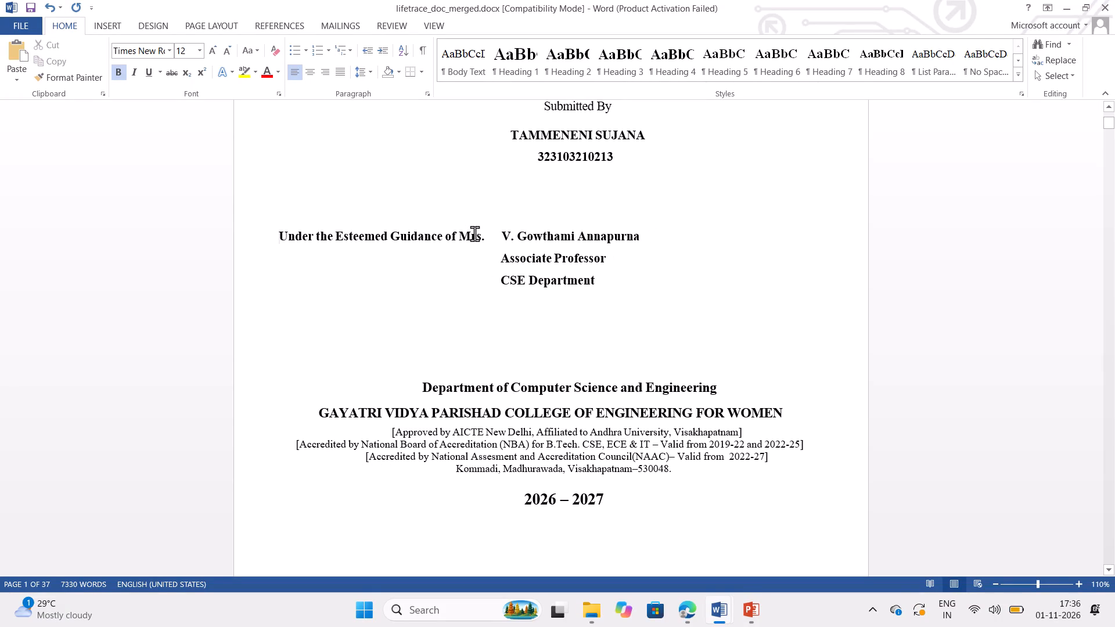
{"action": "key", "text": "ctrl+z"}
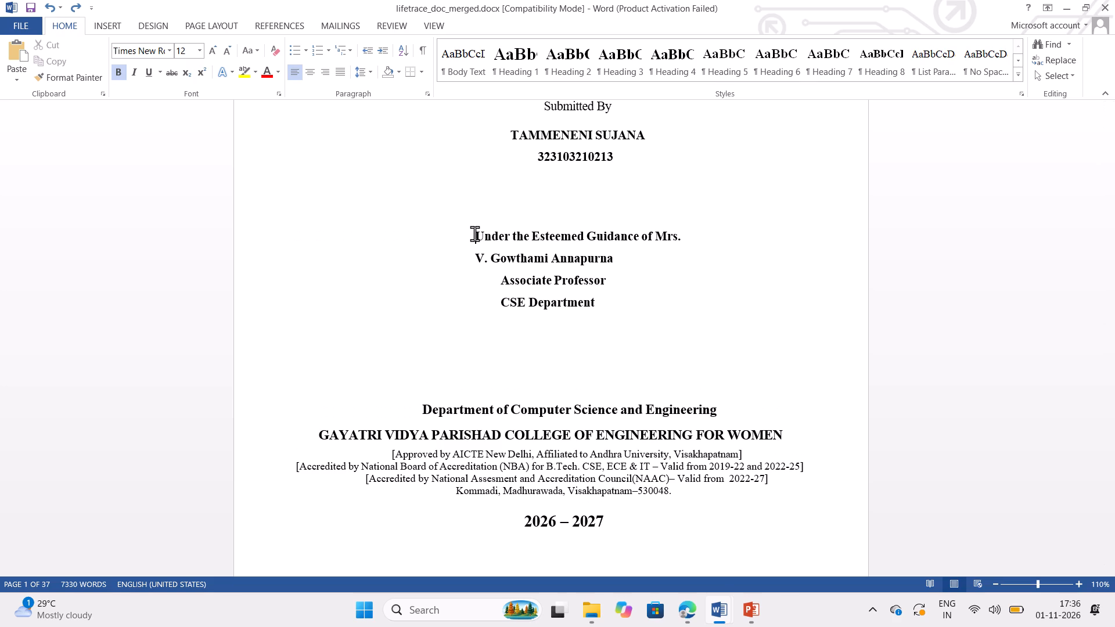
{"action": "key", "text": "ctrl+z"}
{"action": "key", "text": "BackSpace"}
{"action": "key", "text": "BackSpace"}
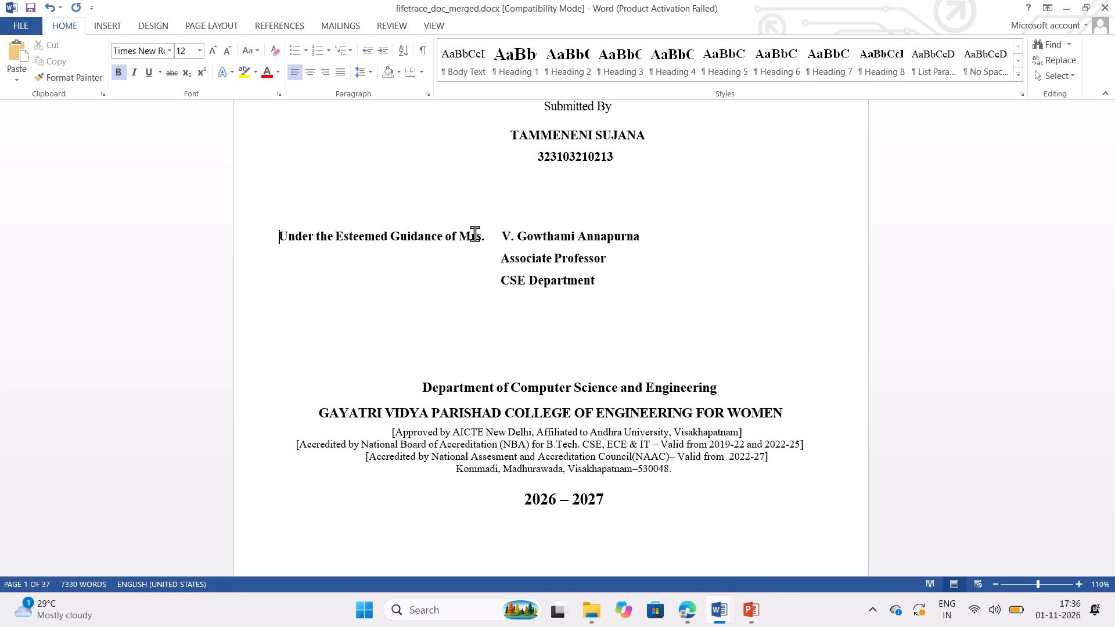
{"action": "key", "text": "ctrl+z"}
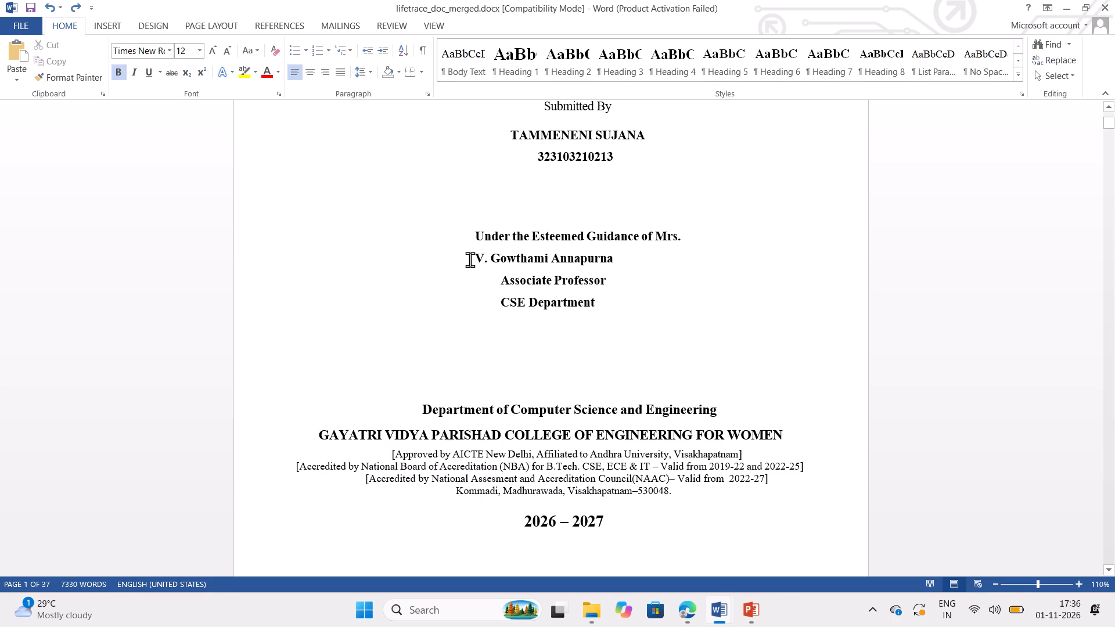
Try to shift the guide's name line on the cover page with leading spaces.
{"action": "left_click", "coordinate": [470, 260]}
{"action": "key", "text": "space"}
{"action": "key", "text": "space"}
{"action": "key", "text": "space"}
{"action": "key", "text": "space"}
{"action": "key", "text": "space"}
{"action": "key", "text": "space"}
Break the cover page's guidance line after "of" so that "Mrs." starts the guide's name line.
{"action": "left_click", "coordinate": [652, 235]}
{"action": "key", "text": "Return"}
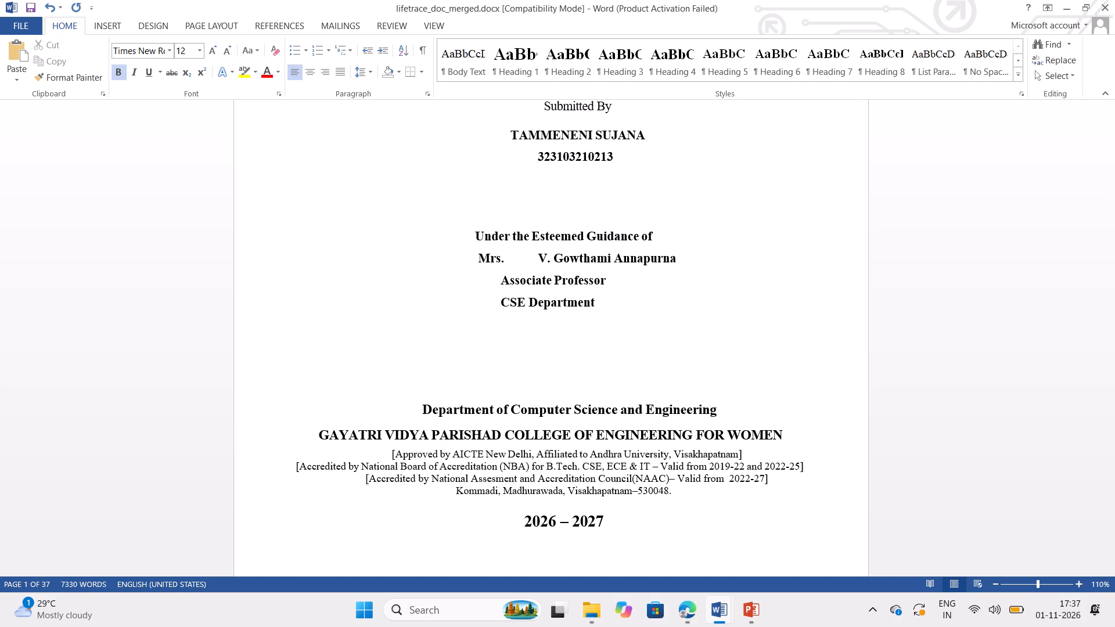
Delete all the spaces between "Mrs." and the guide's name on the cover page, and save the document.
{"action": "left_click", "coordinate": [535, 261]}
{"action": "key", "text": "BackSpace"}
{"action": "key", "text": "BackSpace"}
{"action": "key", "text": "BackSpace"}
{"action": "key", "text": "BackSpace"}
{"action": "key", "text": "BackSpace"}
{"action": "key", "text": "BackSpace"}
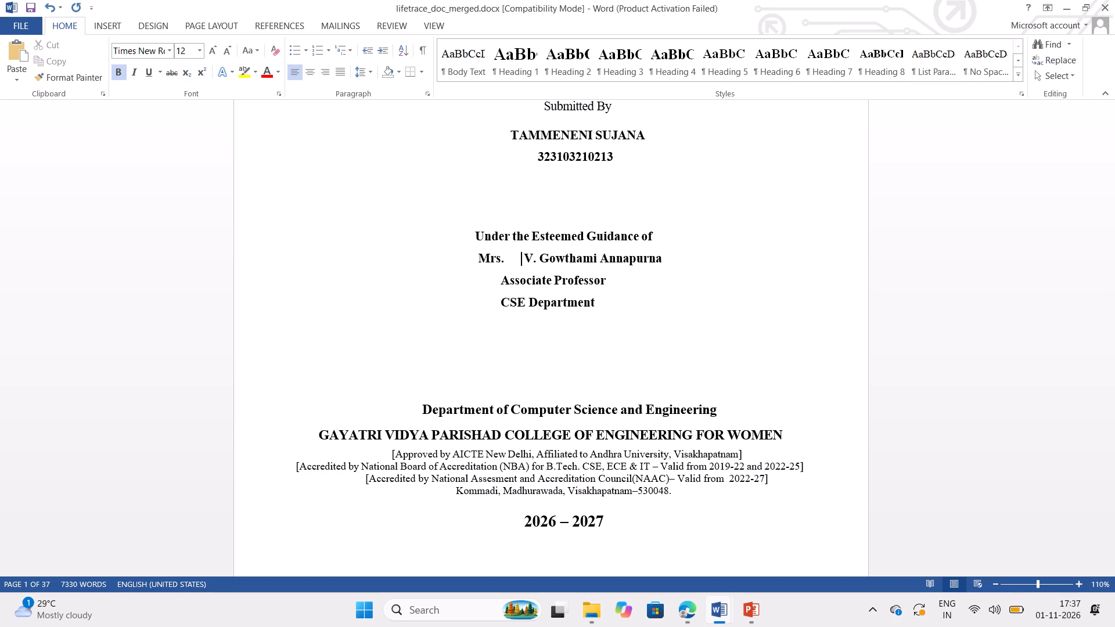
{"action": "key", "text": "BackSpace"}
{"action": "key", "text": "BackSpace"}
{"action": "key", "text": "BackSpace"}
{"action": "key", "text": "BackSpace"}
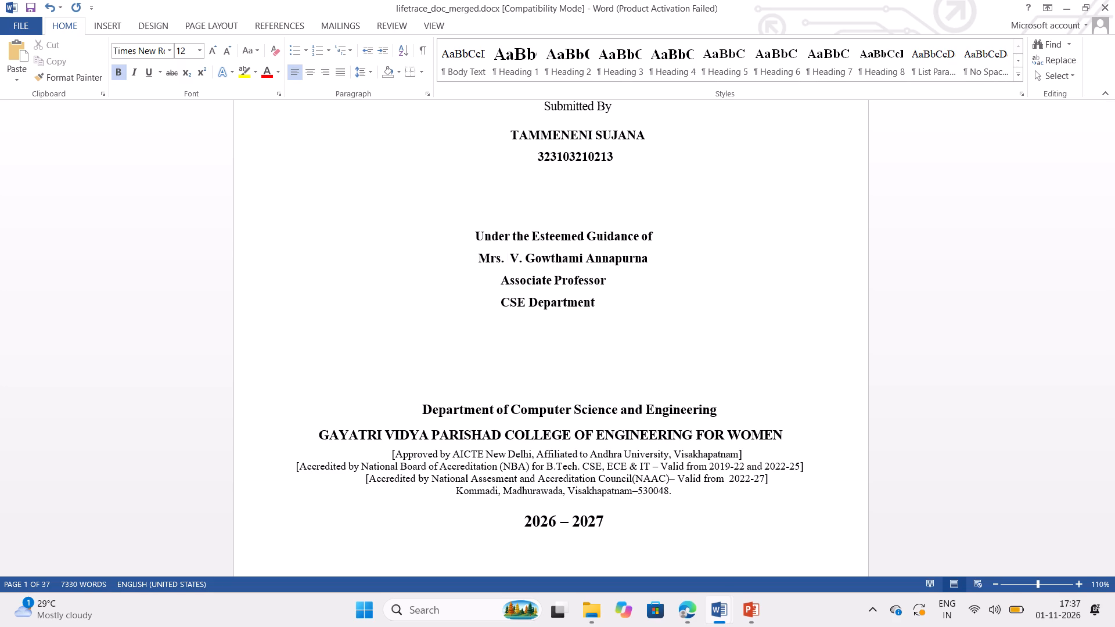
{"action": "key", "text": "Right"}
{"action": "key", "text": "BackSpace"}
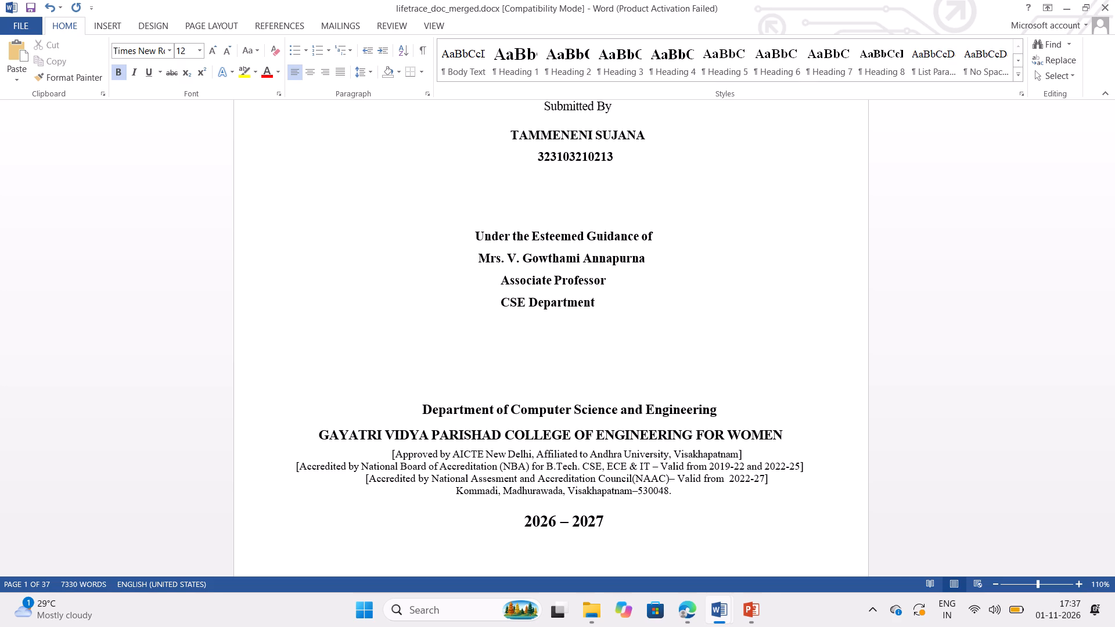
{"action": "key", "text": "BackSpace"}
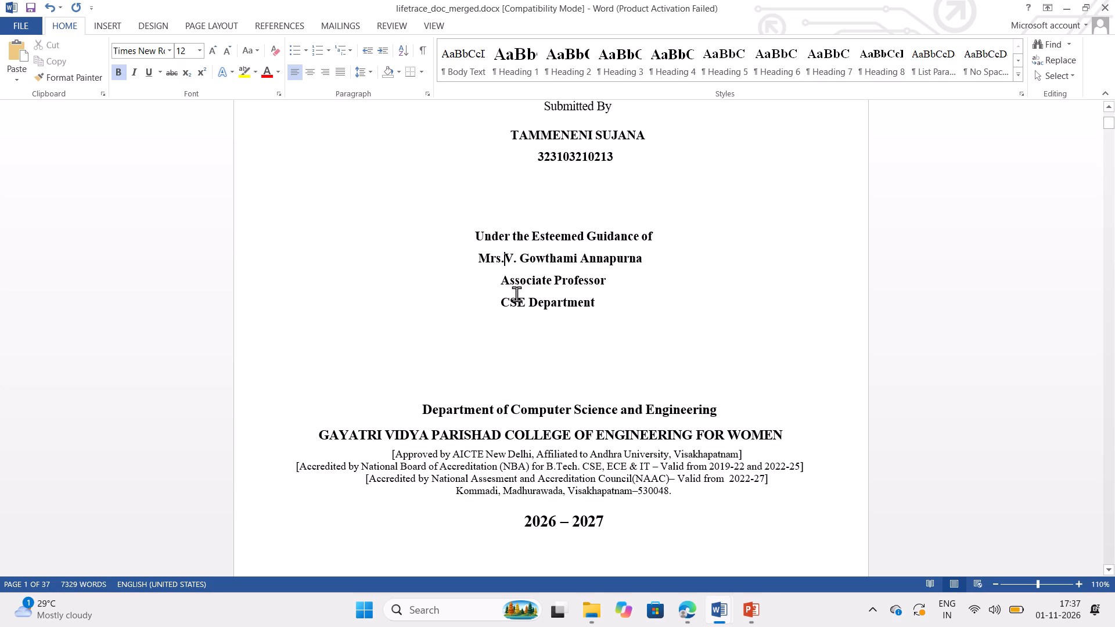
{"action": "key", "text": "ctrl+s"}
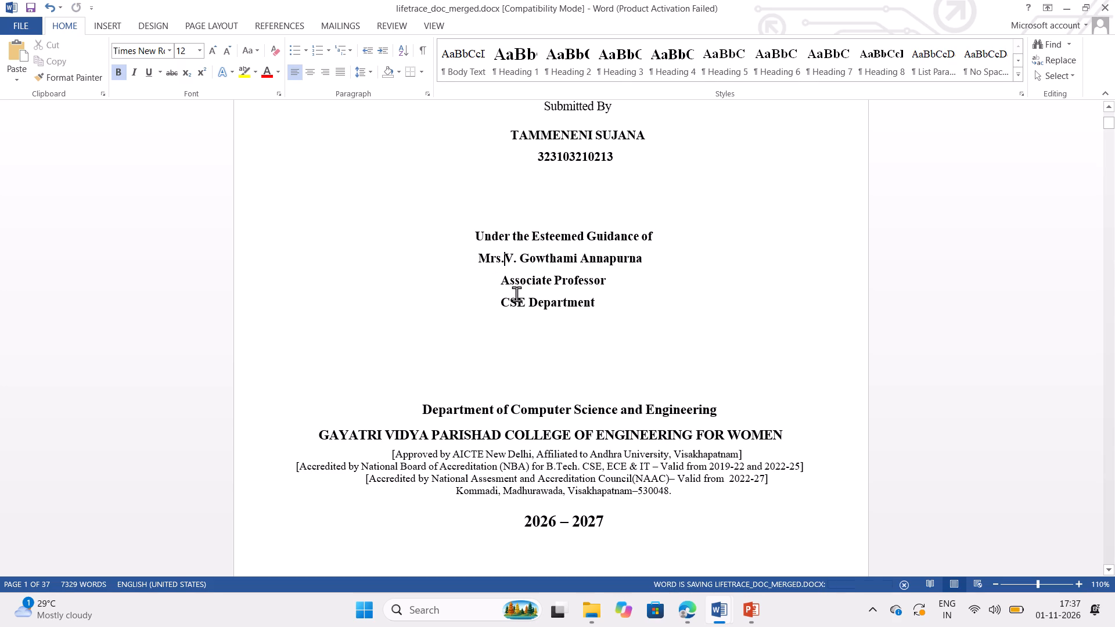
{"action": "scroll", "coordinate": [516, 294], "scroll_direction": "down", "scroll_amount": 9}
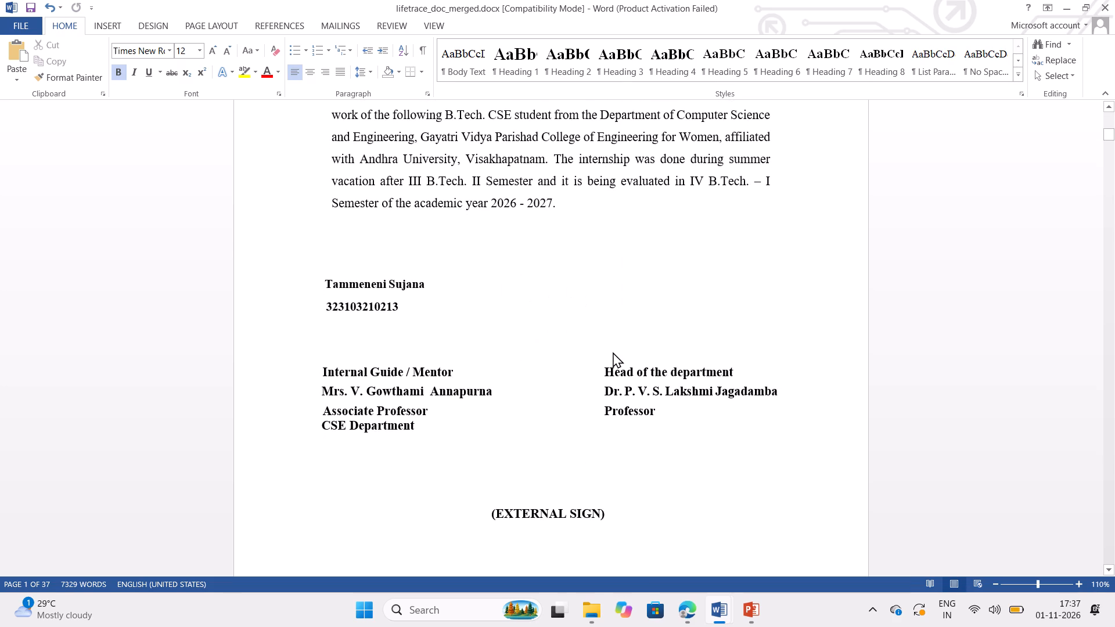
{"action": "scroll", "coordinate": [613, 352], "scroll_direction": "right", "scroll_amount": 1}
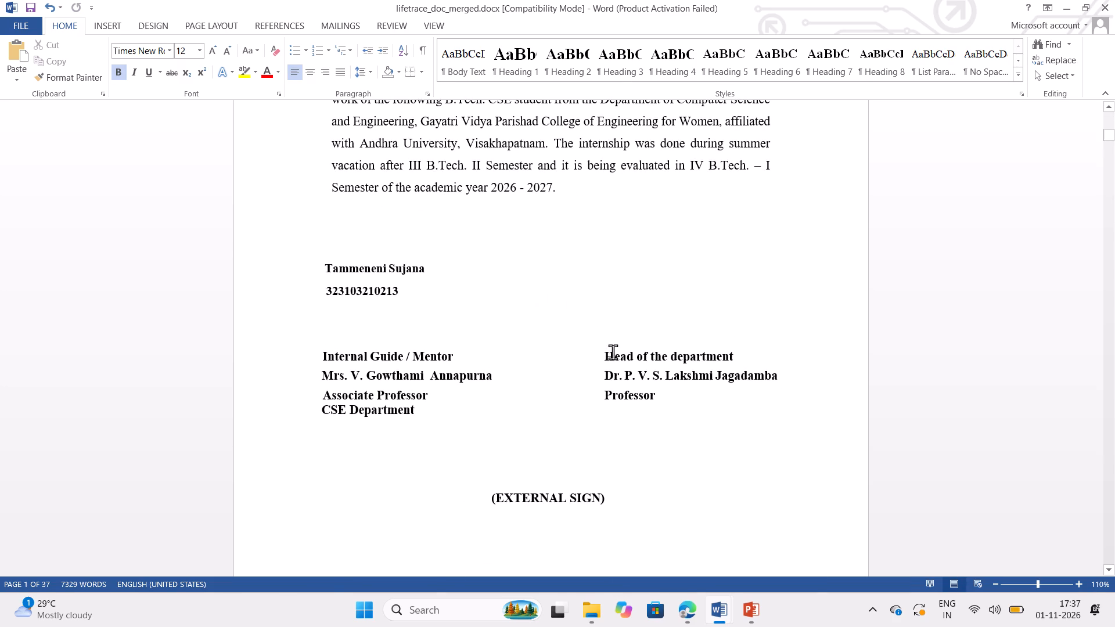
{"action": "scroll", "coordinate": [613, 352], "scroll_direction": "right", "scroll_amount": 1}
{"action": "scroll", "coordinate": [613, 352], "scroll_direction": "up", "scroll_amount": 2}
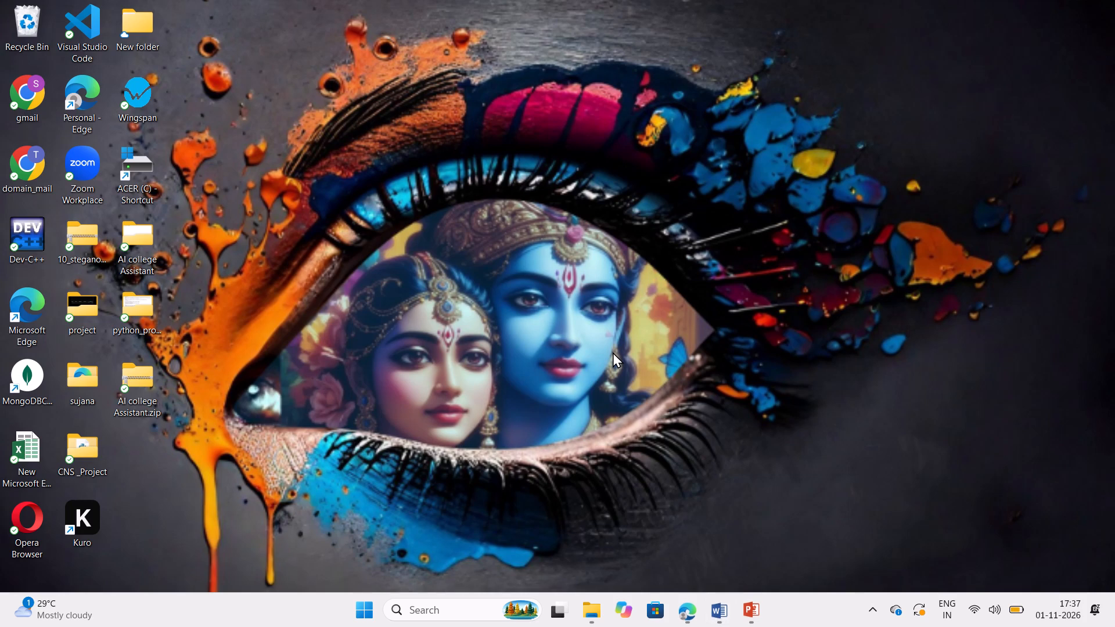
Close the other open Word document, 23 BATCH PROJECT BA..., and return to lifetrace_doc_merged.docx.
{"action": "left_click", "coordinate": [717, 622]}
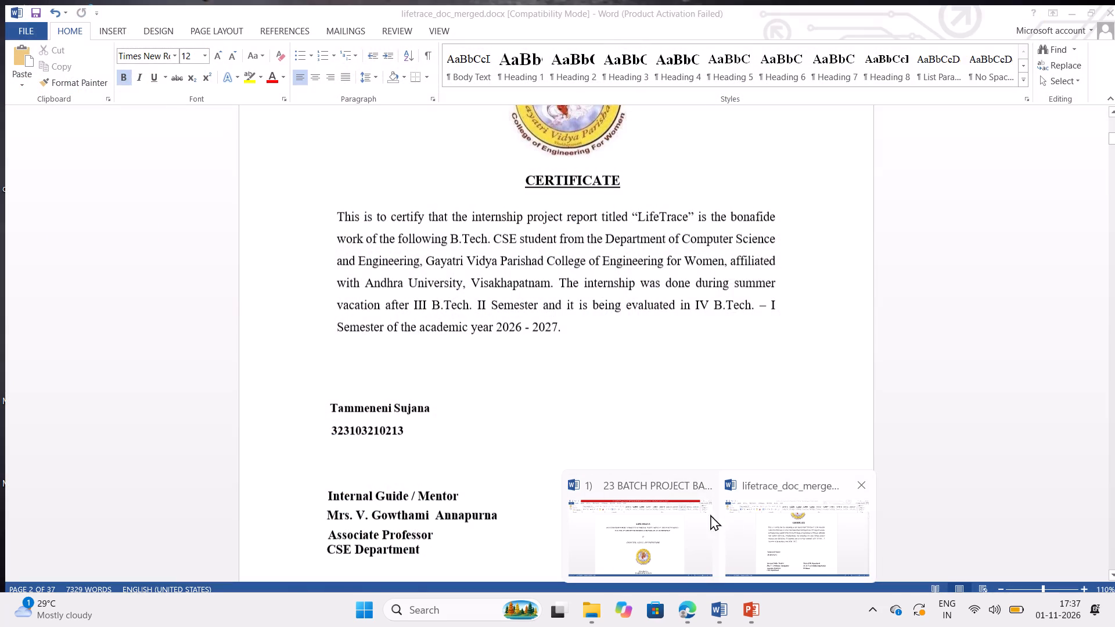
{"action": "left_click", "coordinate": [704, 480]}
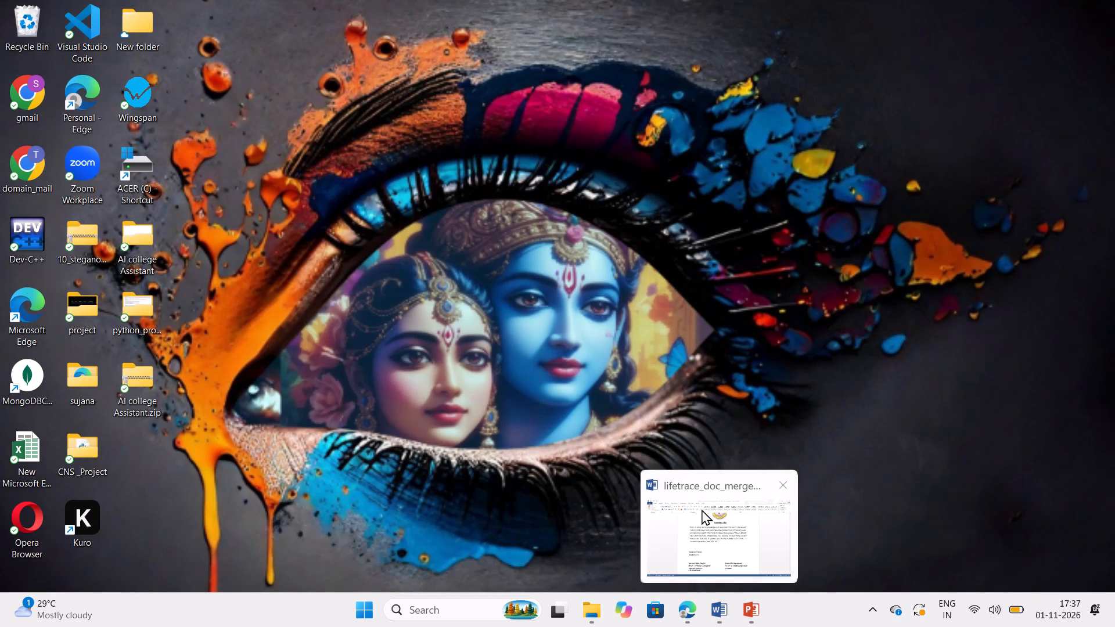
{"action": "left_click", "coordinate": [713, 542]}
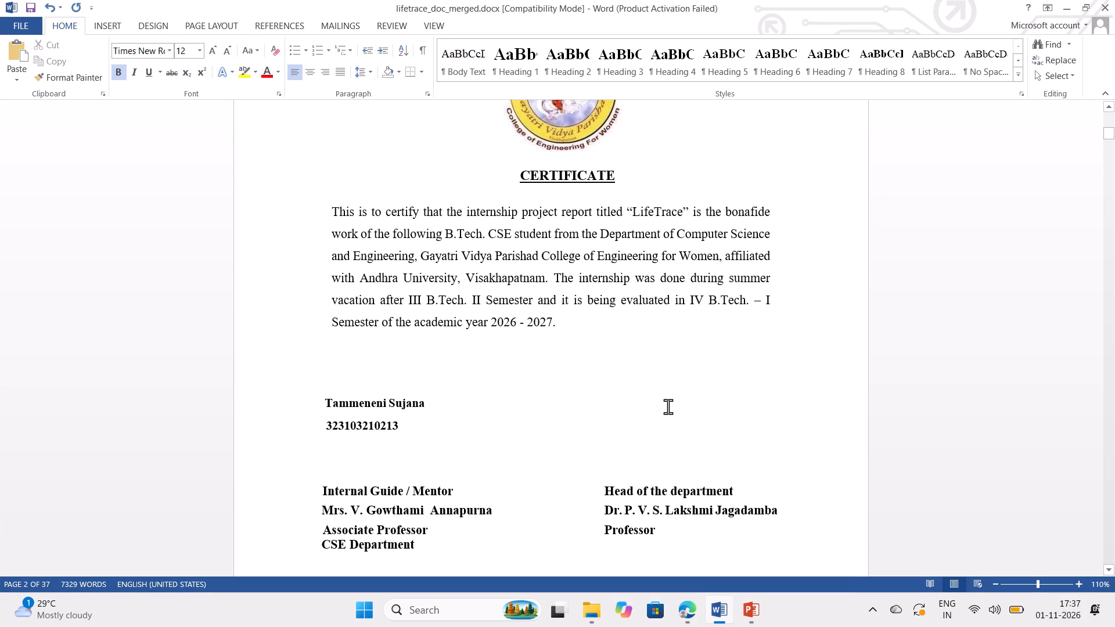
Review the merged report from the cover page through the chapters to the references at the end.
{"action": "scroll", "coordinate": [668, 406], "scroll_direction": "up", "scroll_amount": 15}
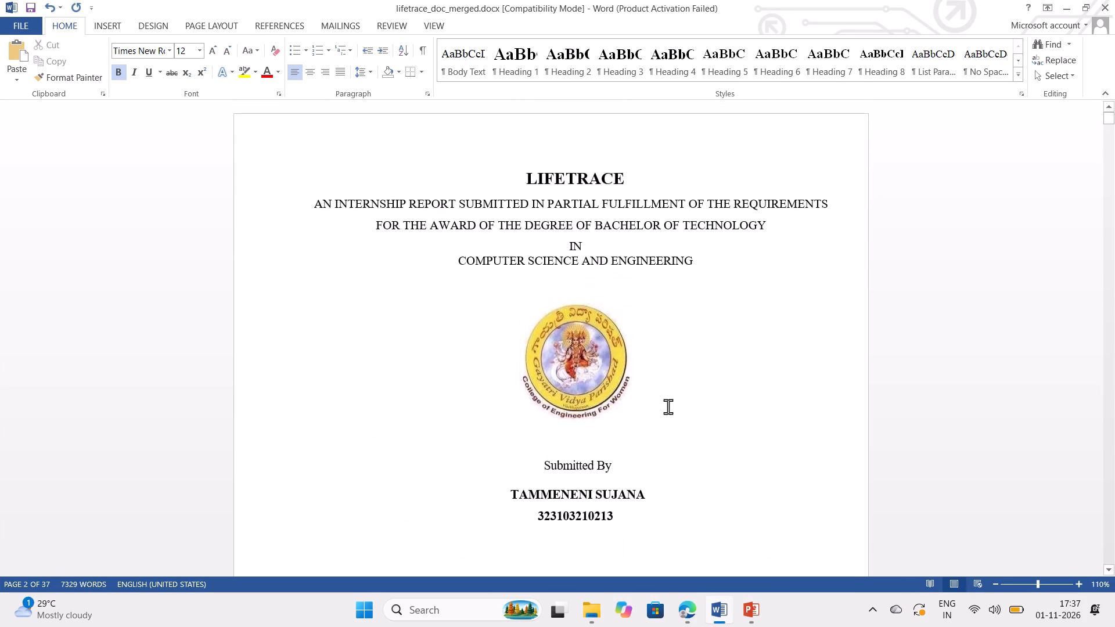
{"action": "scroll", "coordinate": [668, 406], "scroll_direction": "up", "scroll_amount": 2}
{"action": "scroll", "coordinate": [668, 406], "scroll_direction": "down", "scroll_amount": 17}
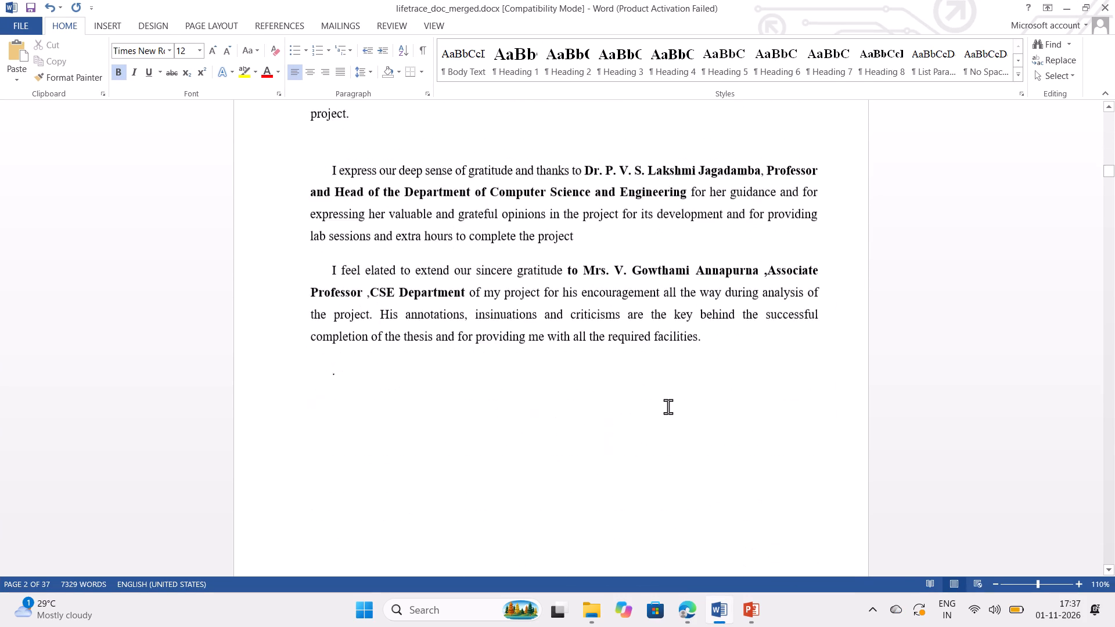
{"action": "scroll", "coordinate": [668, 406], "scroll_direction": "down", "scroll_amount": 4}
{"action": "scroll", "coordinate": [668, 406], "scroll_direction": "down", "scroll_amount": 18}
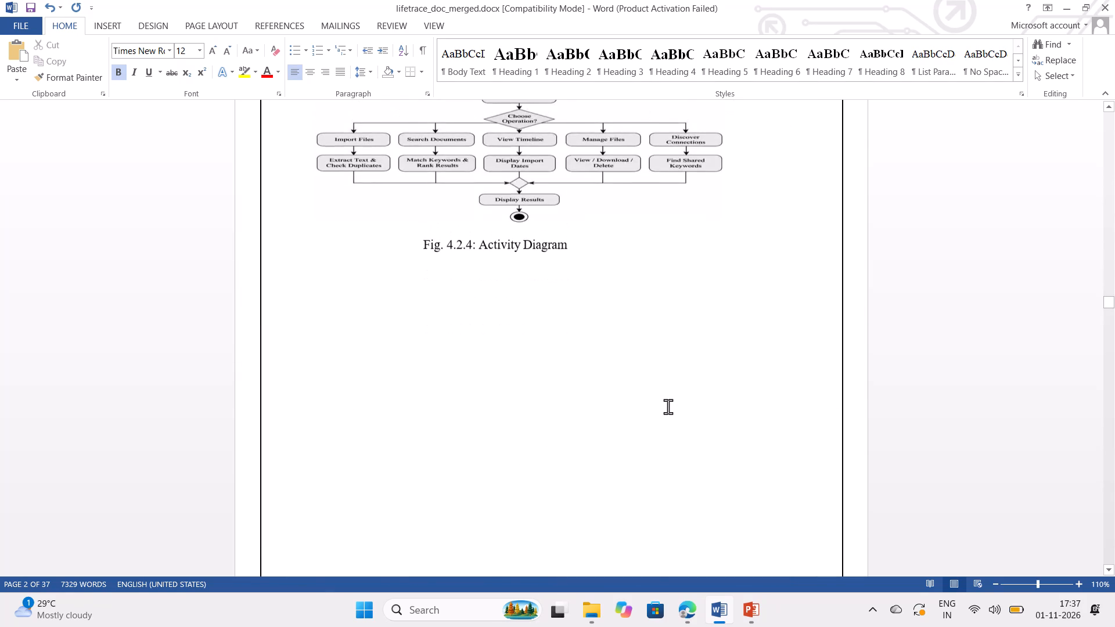
{"action": "scroll", "coordinate": [668, 406], "scroll_direction": "down", "scroll_amount": 6}
{"action": "right_click", "coordinate": [668, 406]}
{"action": "scroll", "coordinate": [668, 406], "scroll_direction": "down", "scroll_amount": 6}
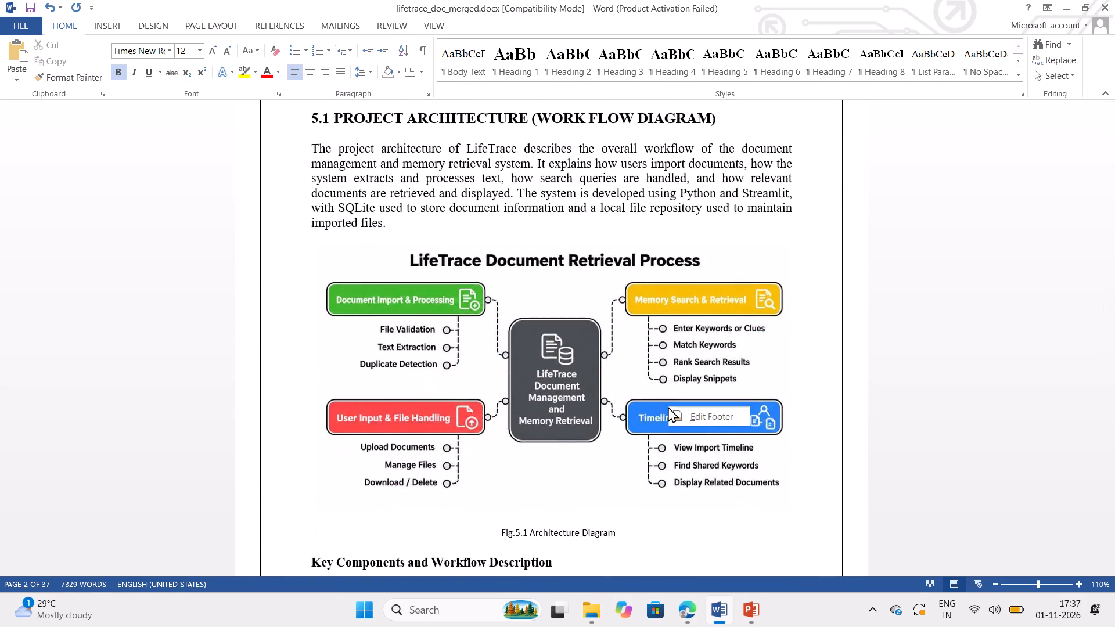
{"action": "scroll", "coordinate": [668, 406], "scroll_direction": "down", "scroll_amount": 2}
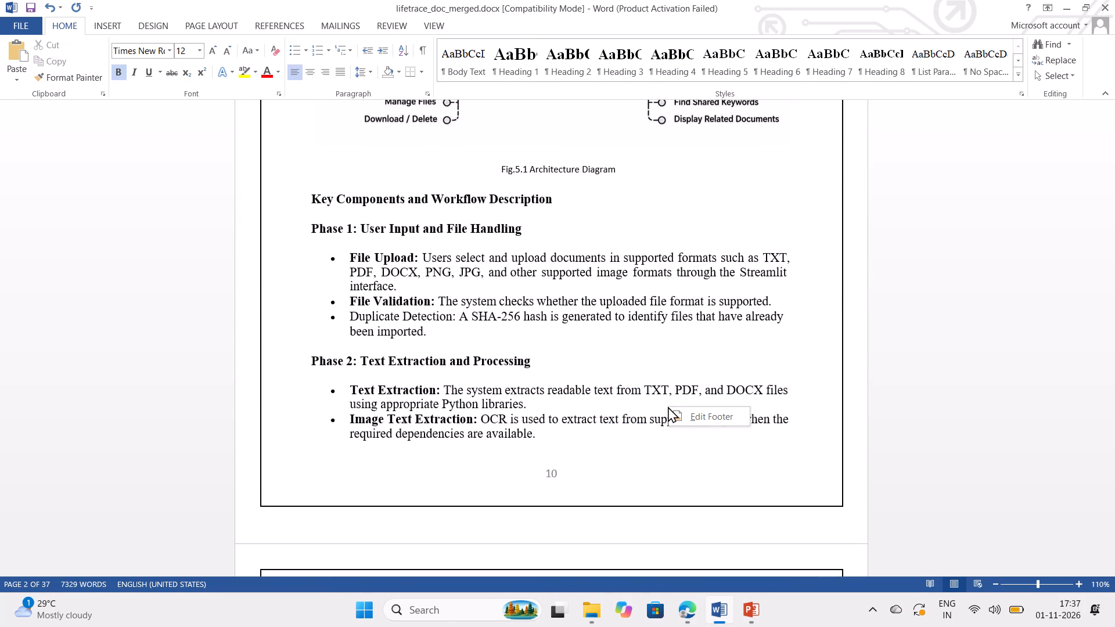
{"action": "scroll", "coordinate": [668, 406], "scroll_direction": "down", "scroll_amount": 18}
{"action": "scroll", "coordinate": [668, 406], "scroll_direction": "down", "scroll_amount": 20}
{"action": "scroll", "coordinate": [668, 406], "scroll_direction": "down", "scroll_amount": 20}
{"action": "scroll", "coordinate": [668, 406], "scroll_direction": "down", "scroll_amount": 1}
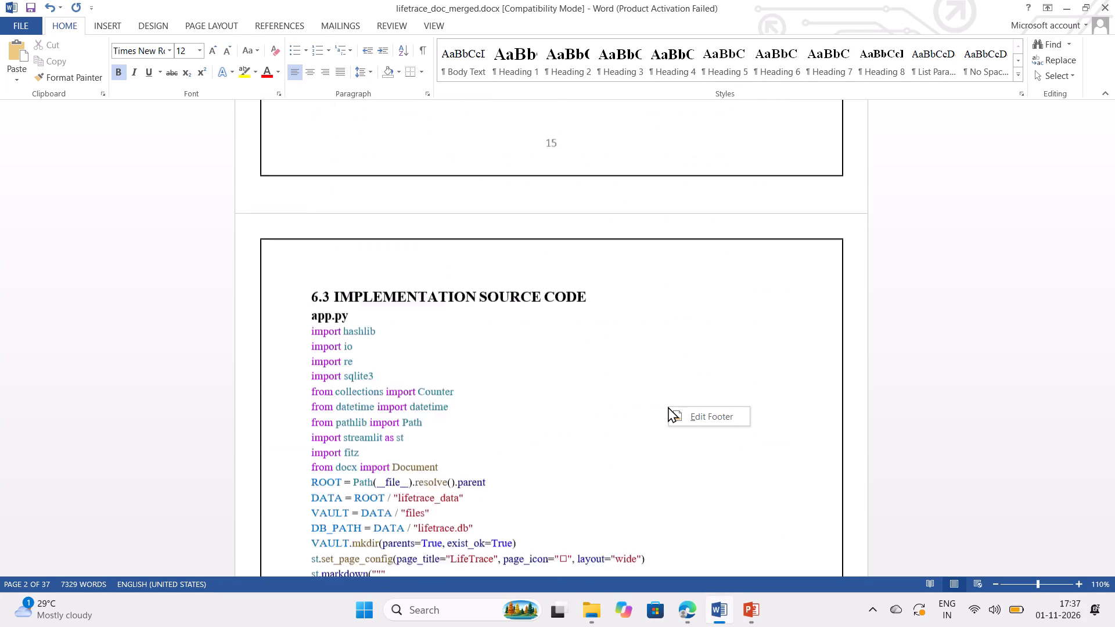
{"action": "scroll", "coordinate": [668, 406], "scroll_direction": "down", "scroll_amount": 20}
{"action": "scroll", "coordinate": [668, 406], "scroll_direction": "down", "scroll_amount": 20}
{"action": "scroll", "coordinate": [668, 406], "scroll_direction": "down", "scroll_amount": 20}
{"action": "scroll", "coordinate": [661, 379], "scroll_direction": "down", "scroll_amount": 13}
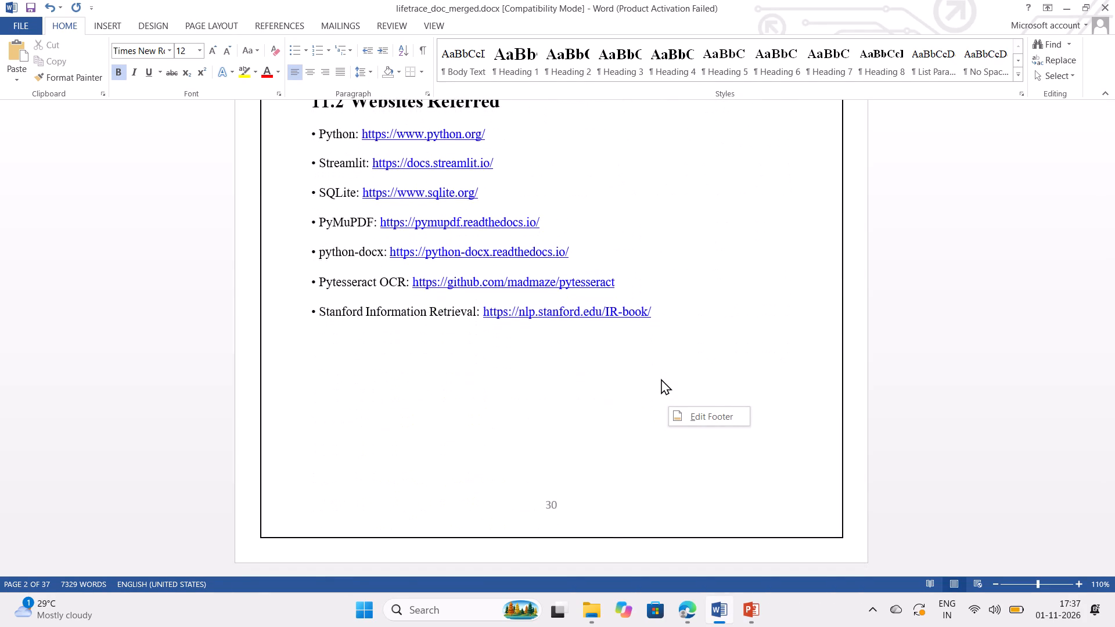
Return from the references to the cover page and check the front pages, including the certificate, up to the table of contents.
{"action": "scroll", "coordinate": [602, 519], "scroll_direction": "up", "scroll_amount": 8}
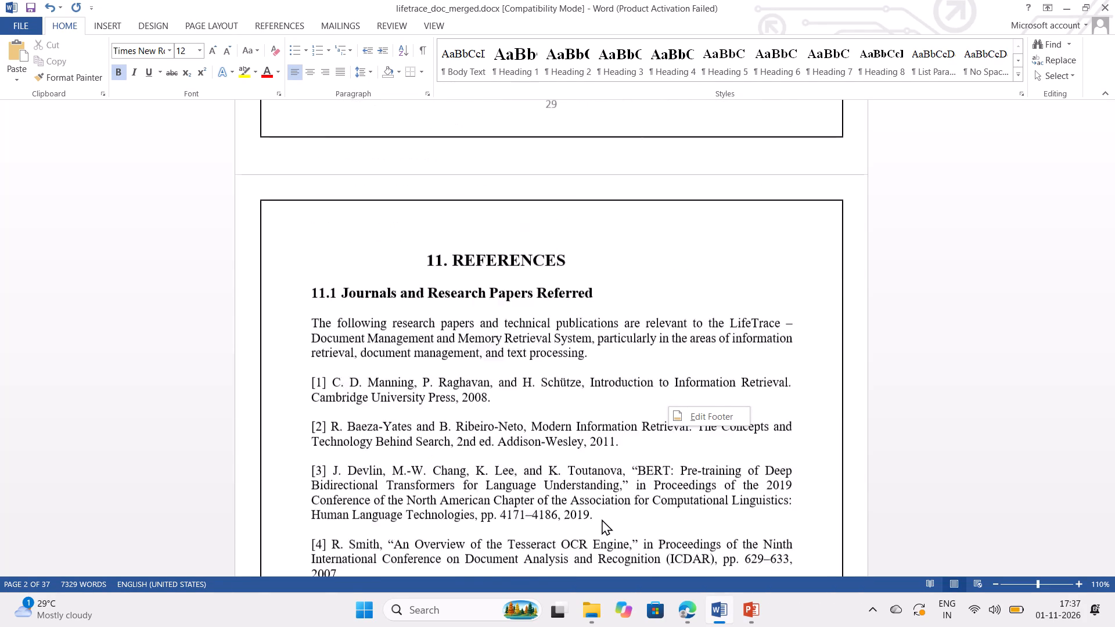
{"action": "scroll", "coordinate": [602, 519], "scroll_direction": "up", "scroll_amount": 20}
{"action": "scroll", "coordinate": [602, 519], "scroll_direction": "up", "scroll_amount": 20}
{"action": "scroll", "coordinate": [602, 519], "scroll_direction": "up", "scroll_amount": 20}
{"action": "scroll", "coordinate": [602, 519], "scroll_direction": "up", "scroll_amount": 20}
{"action": "scroll", "coordinate": [602, 519], "scroll_direction": "up", "scroll_amount": 20}
{"action": "scroll", "coordinate": [602, 519], "scroll_direction": "up", "scroll_amount": 20}
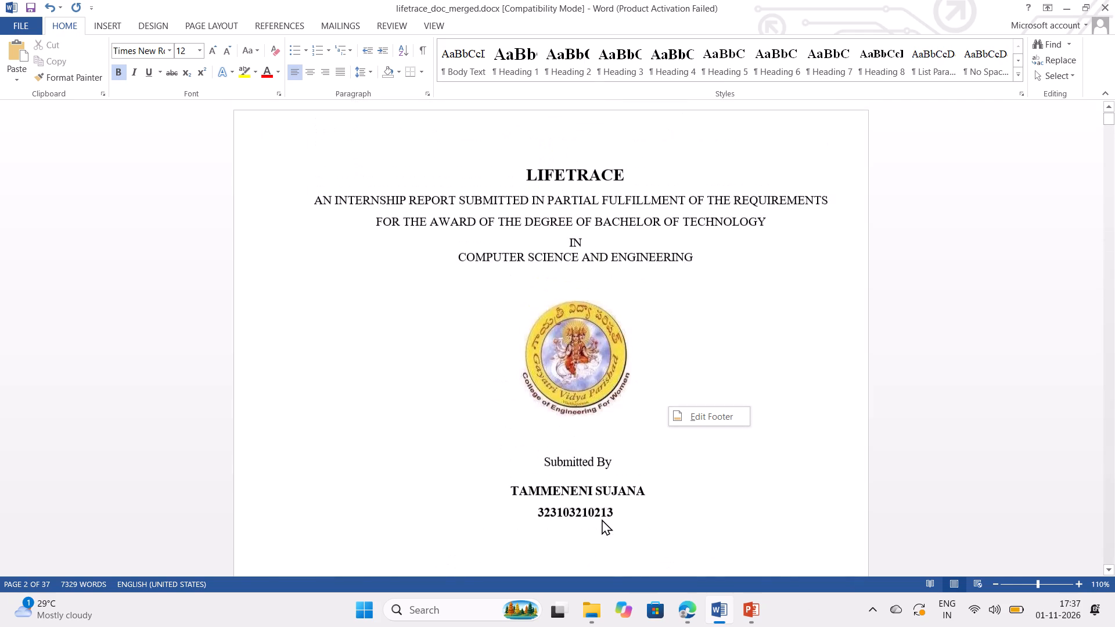
{"action": "scroll", "coordinate": [602, 519], "scroll_direction": "up", "scroll_amount": 20}
{"action": "scroll", "coordinate": [602, 519], "scroll_direction": "up", "scroll_amount": 20}
{"action": "scroll", "coordinate": [602, 519], "scroll_direction": "up", "scroll_amount": 20}
{"action": "scroll", "coordinate": [602, 519], "scroll_direction": "down", "scroll_amount": 15}
{"action": "scroll", "coordinate": [602, 519], "scroll_direction": "up", "scroll_amount": 1}
{"action": "scroll", "coordinate": [602, 519], "scroll_direction": "down", "scroll_amount": 3}
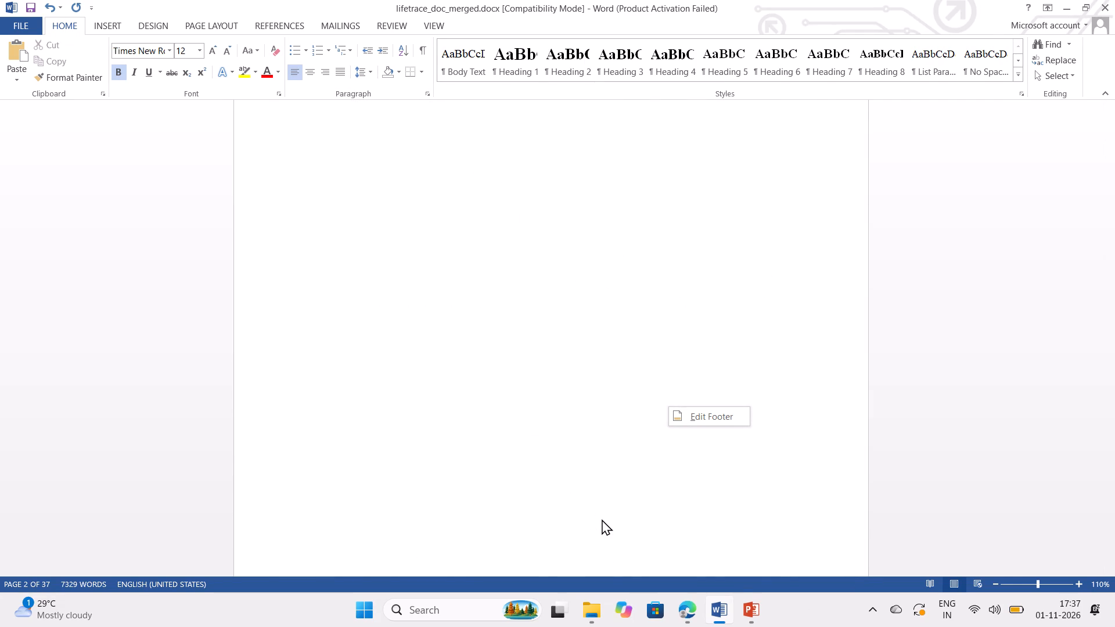
{"action": "scroll", "coordinate": [602, 519], "scroll_direction": "down", "scroll_amount": 5}
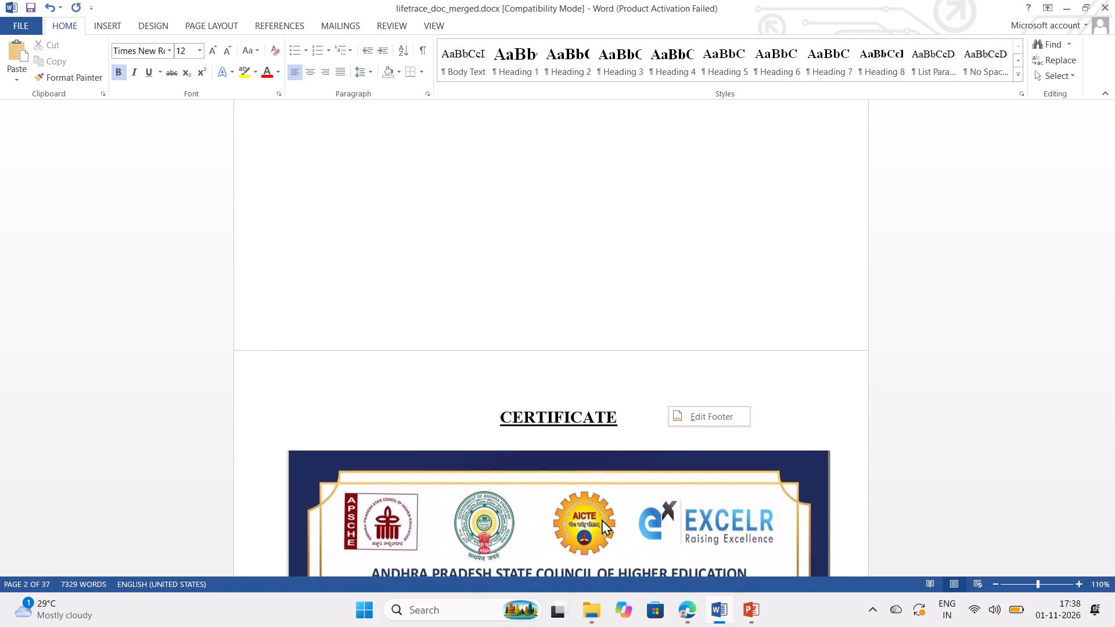
{"action": "scroll", "coordinate": [602, 519], "scroll_direction": "down", "scroll_amount": 5}
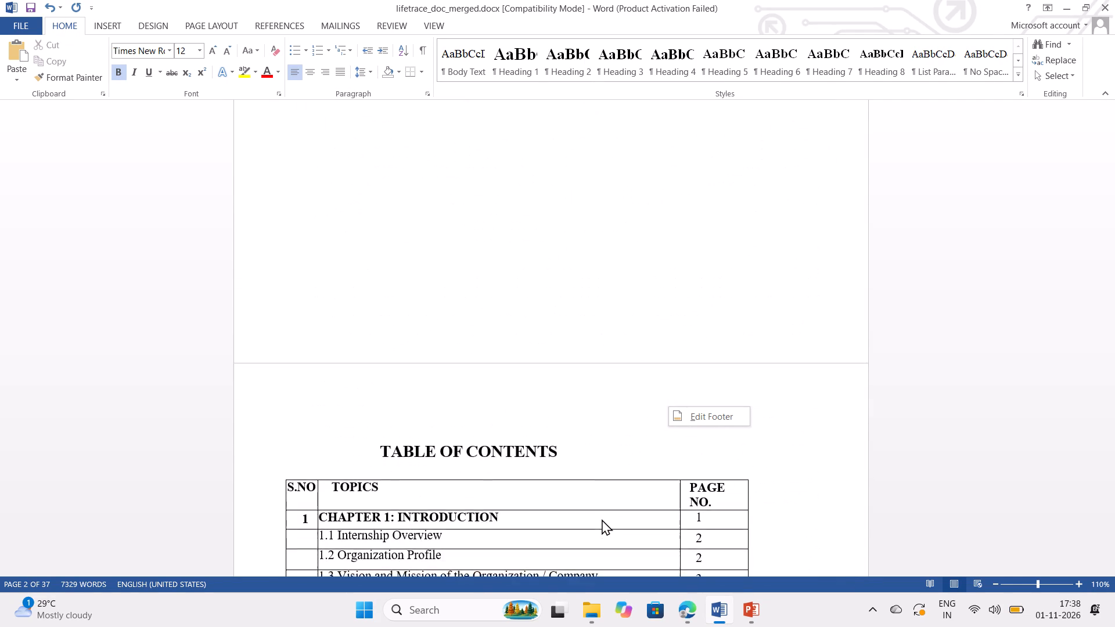
Examine the table of contents entries and page numbers from Chapter 1 down to the references and the start of the abstract.
{"action": "scroll", "coordinate": [602, 519], "scroll_direction": "down", "scroll_amount": 3}
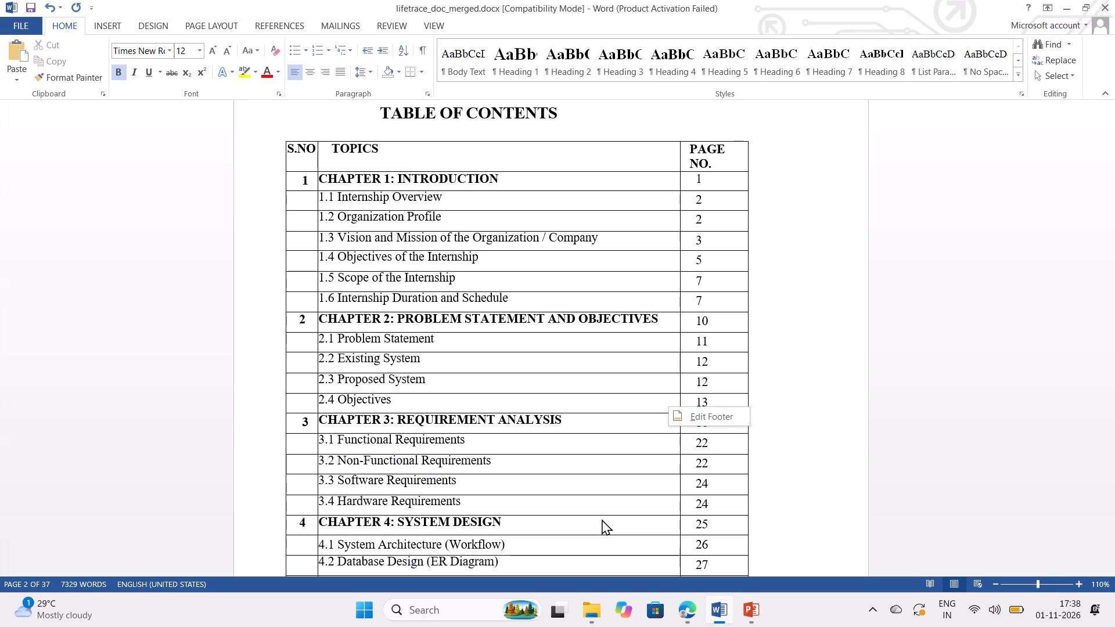
{"action": "scroll", "coordinate": [602, 519], "scroll_direction": "down", "scroll_amount": 1}
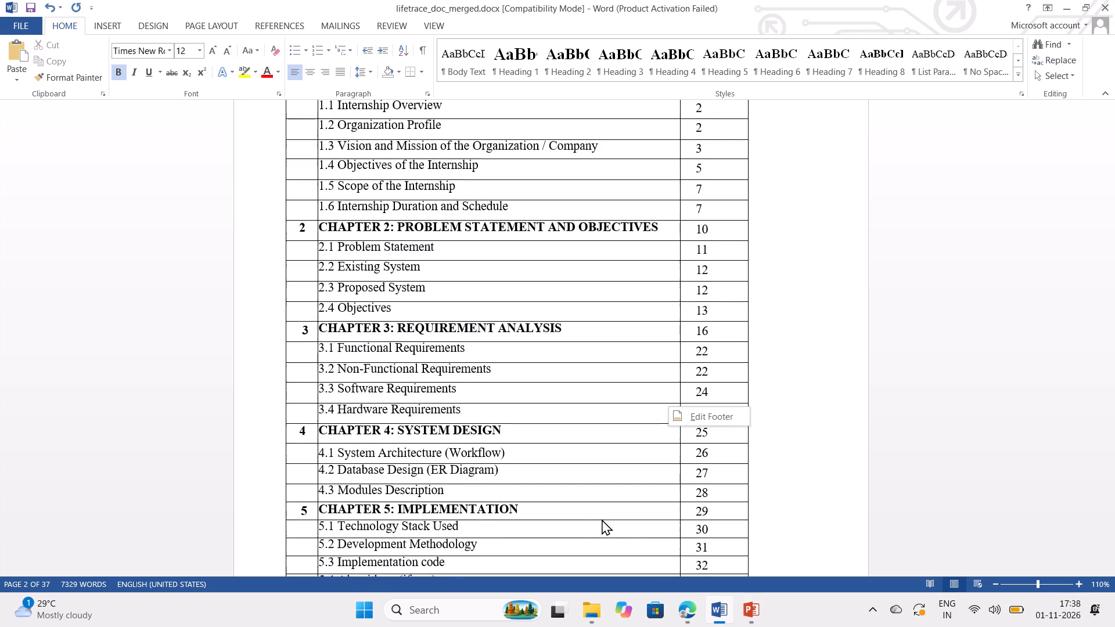
{"action": "scroll", "coordinate": [602, 519], "scroll_direction": "down", "scroll_amount": 2}
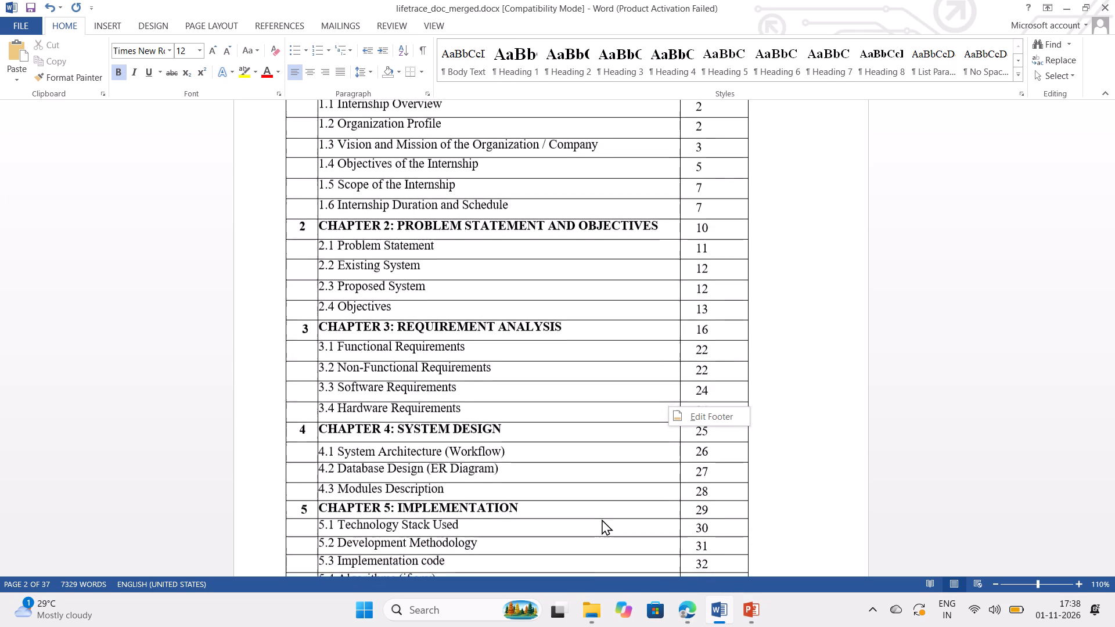
{"action": "scroll", "coordinate": [602, 519], "scroll_direction": "down", "scroll_amount": 7}
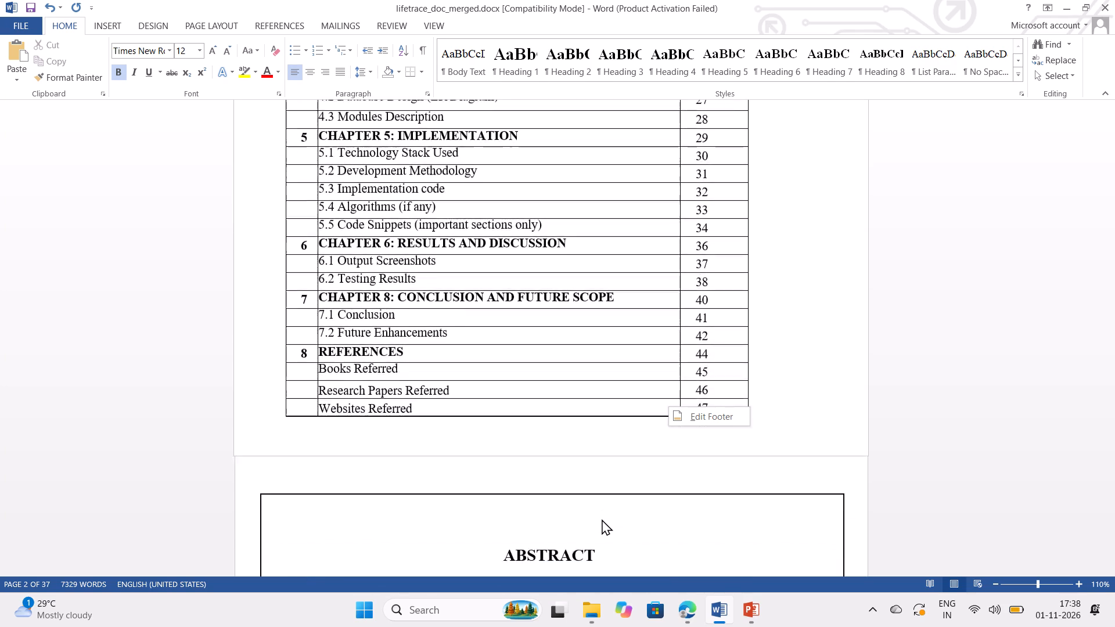
{"action": "scroll", "coordinate": [602, 519], "scroll_direction": "down", "scroll_amount": 2}
{"action": "scroll", "coordinate": [602, 519], "scroll_direction": "up", "scroll_amount": 2}
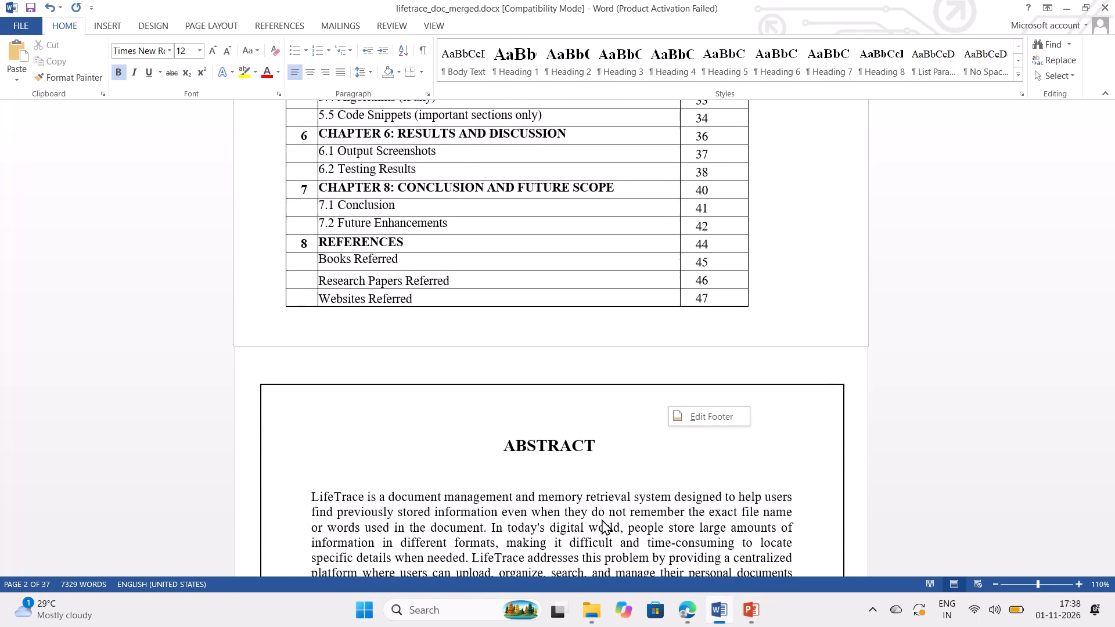
Skim the report body forward to the testing chapter and back to the front pages, checking page layout and footer numbering.
{"action": "scroll", "coordinate": [602, 519], "scroll_direction": "down", "scroll_amount": 18}
{"action": "scroll", "coordinate": [602, 519], "scroll_direction": "down", "scroll_amount": 7}
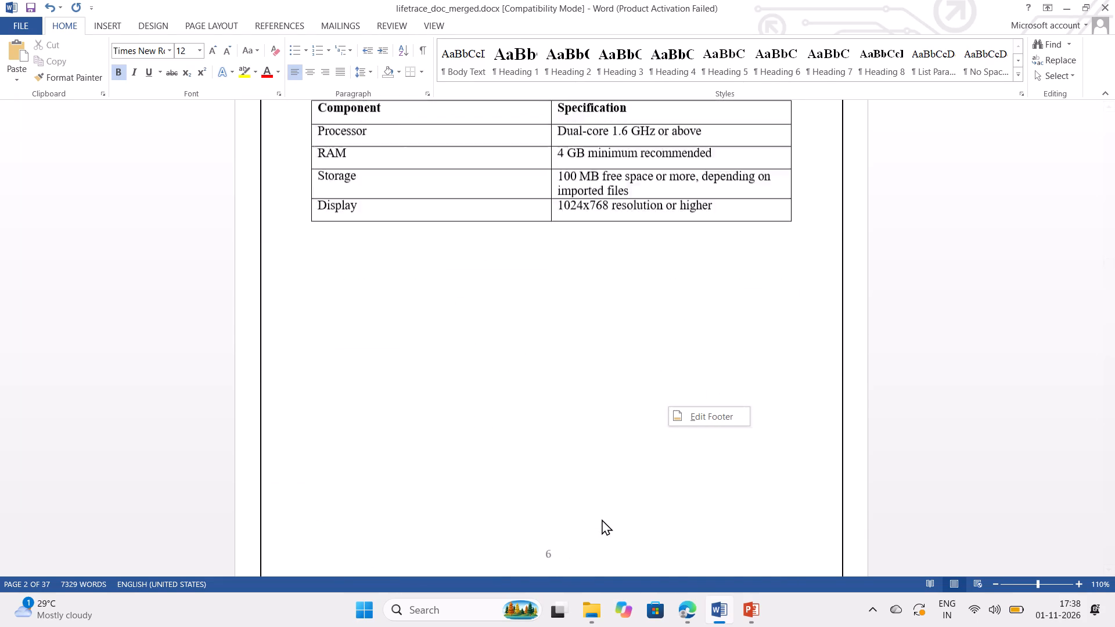
{"action": "scroll", "coordinate": [602, 519], "scroll_direction": "down", "scroll_amount": 20}
{"action": "scroll", "coordinate": [602, 519], "scroll_direction": "down", "scroll_amount": 20}
{"action": "scroll", "coordinate": [602, 519], "scroll_direction": "down", "scroll_amount": 20}
{"action": "scroll", "coordinate": [602, 519], "scroll_direction": "up", "scroll_amount": 12}
{"action": "scroll", "coordinate": [602, 519], "scroll_direction": "up", "scroll_amount": 17}
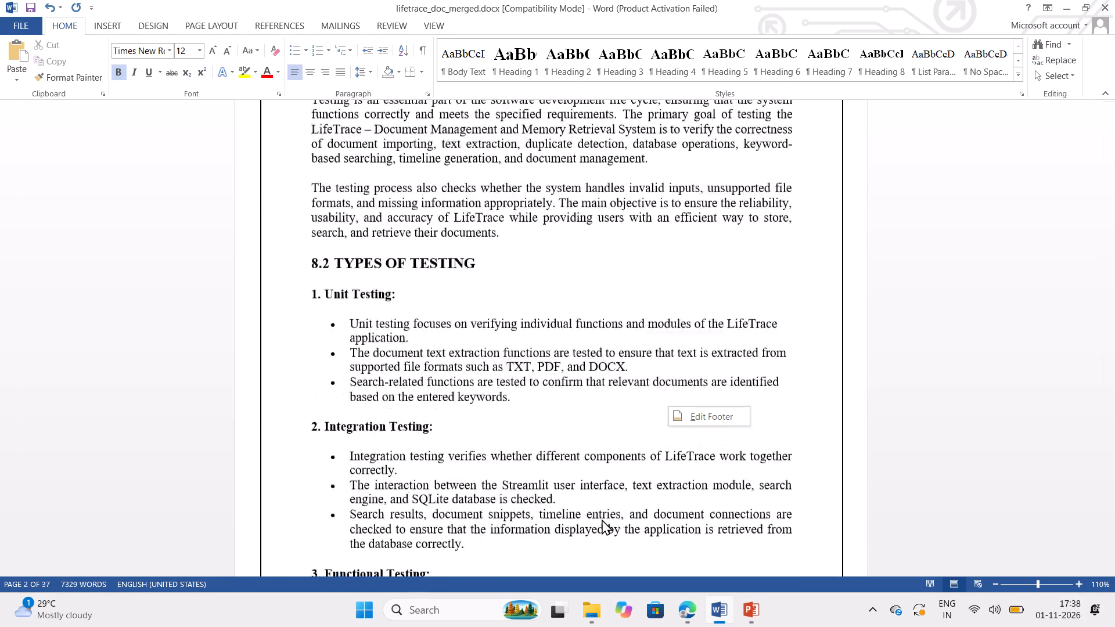
{"action": "scroll", "coordinate": [602, 519], "scroll_direction": "up", "scroll_amount": 20}
{"action": "scroll", "coordinate": [602, 519], "scroll_direction": "up", "scroll_amount": 20}
{"action": "scroll", "coordinate": [602, 519], "scroll_direction": "up", "scroll_amount": 20}
{"action": "scroll", "coordinate": [602, 519], "scroll_direction": "up", "scroll_amount": 13}
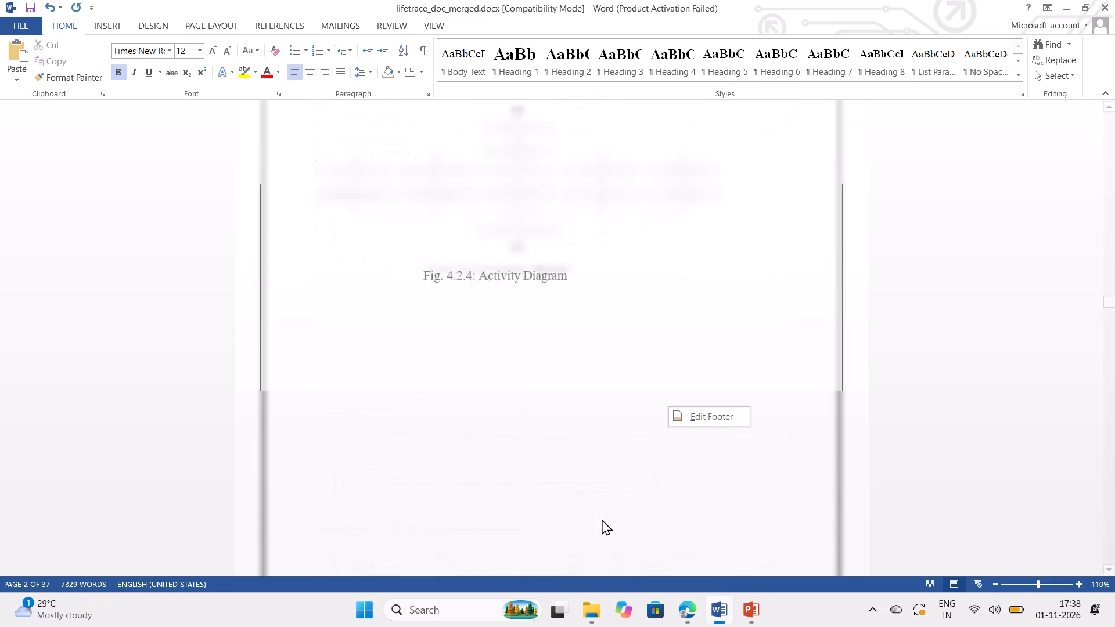
{"action": "scroll", "coordinate": [602, 519], "scroll_direction": "up", "scroll_amount": 20}
{"action": "scroll", "coordinate": [602, 519], "scroll_direction": "up", "scroll_amount": 18}
{"action": "scroll", "coordinate": [602, 519], "scroll_direction": "up", "scroll_amount": 5}
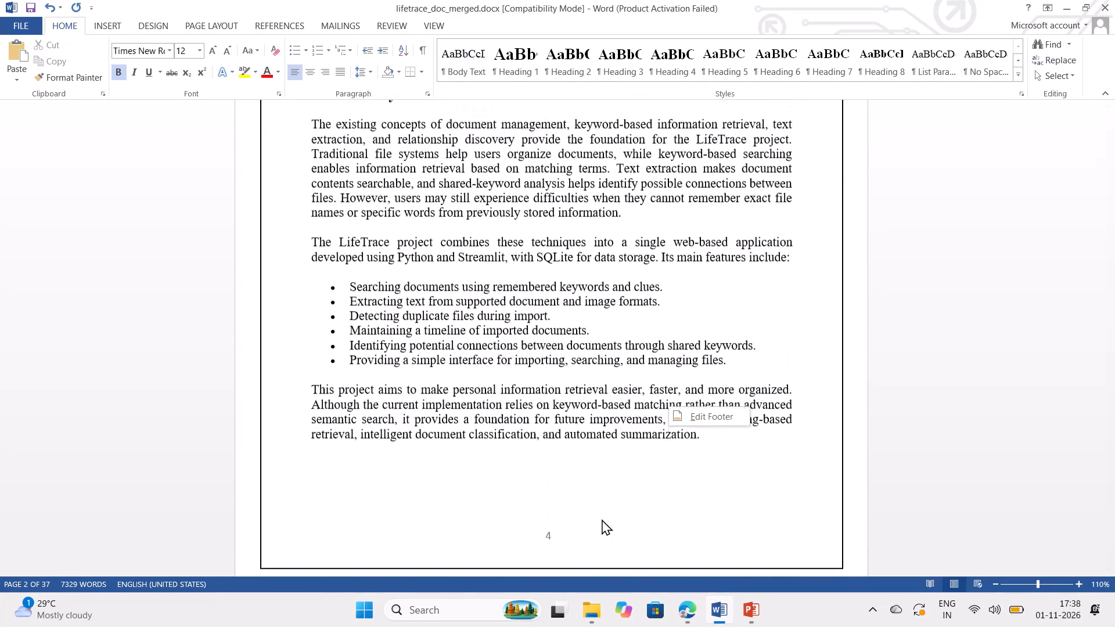
{"action": "scroll", "coordinate": [602, 519], "scroll_direction": "up", "scroll_amount": 6}
{"action": "scroll", "coordinate": [602, 519], "scroll_direction": "up", "scroll_amount": 20}
{"action": "scroll", "coordinate": [602, 519], "scroll_direction": "up", "scroll_amount": 20}
{"action": "scroll", "coordinate": [602, 519], "scroll_direction": "up", "scroll_amount": 20}
Recheck the table of contents, comparing its chapter topics and page numbers with the report.
{"action": "scroll", "coordinate": [602, 519], "scroll_direction": "down", "scroll_amount": 1}
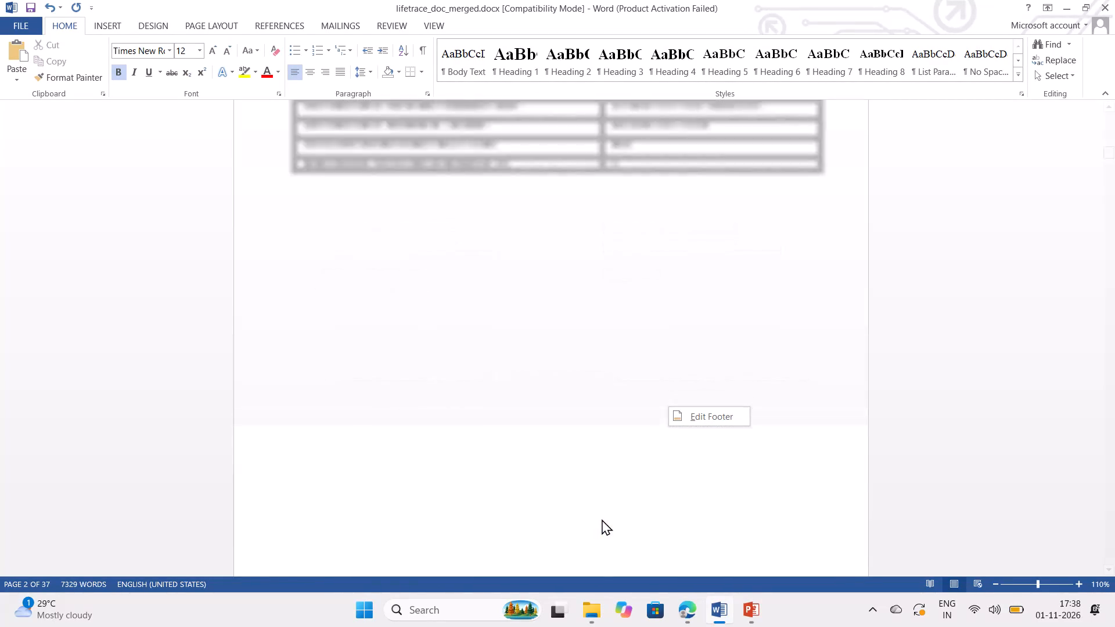
{"action": "scroll", "coordinate": [602, 519], "scroll_direction": "down", "scroll_amount": 11}
{"action": "scroll", "coordinate": [602, 519], "scroll_direction": "right", "scroll_amount": 1}
{"action": "scroll", "coordinate": [602, 519], "scroll_direction": "up", "scroll_amount": 5}
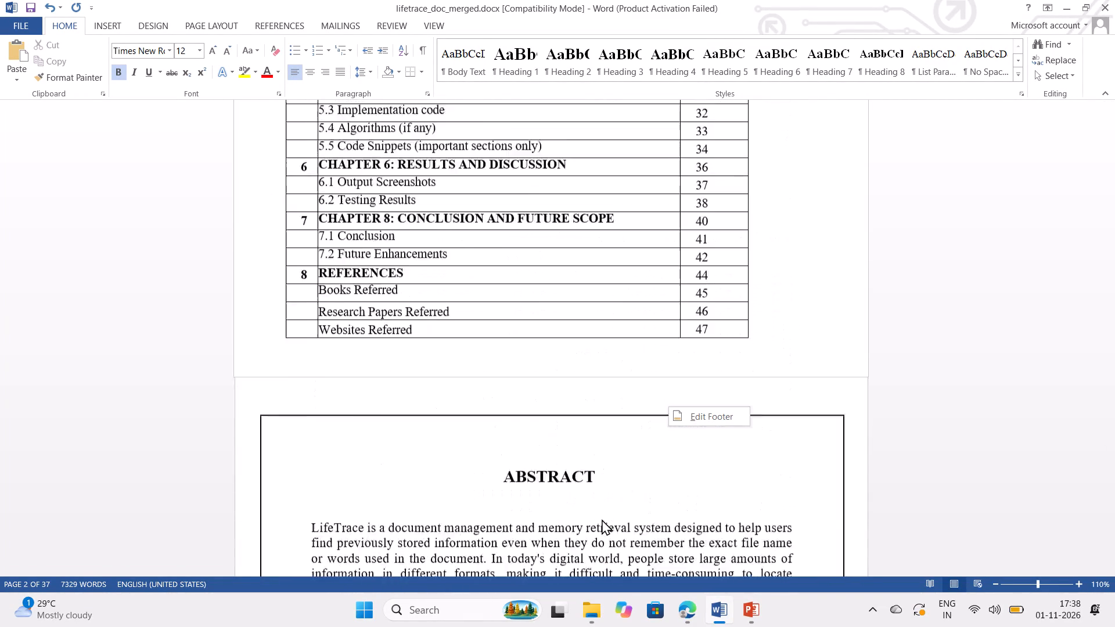
{"action": "scroll", "coordinate": [602, 519], "scroll_direction": "up", "scroll_amount": 3}
{"action": "scroll", "coordinate": [602, 519], "scroll_direction": "right", "scroll_amount": 1}
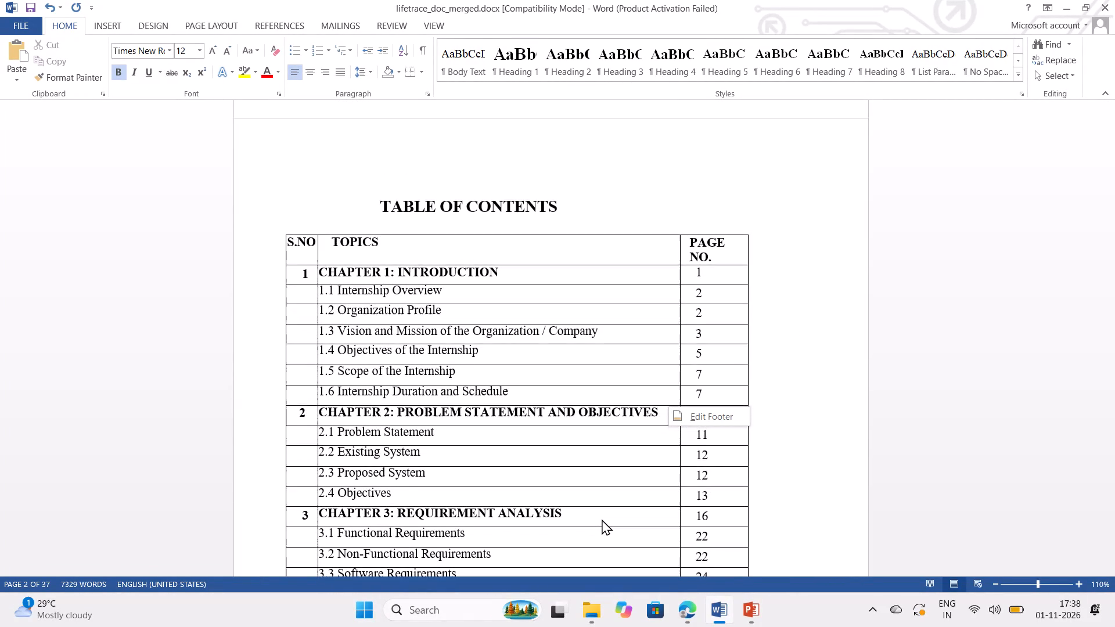
{"action": "scroll", "coordinate": [602, 519], "scroll_direction": "right", "scroll_amount": 1}
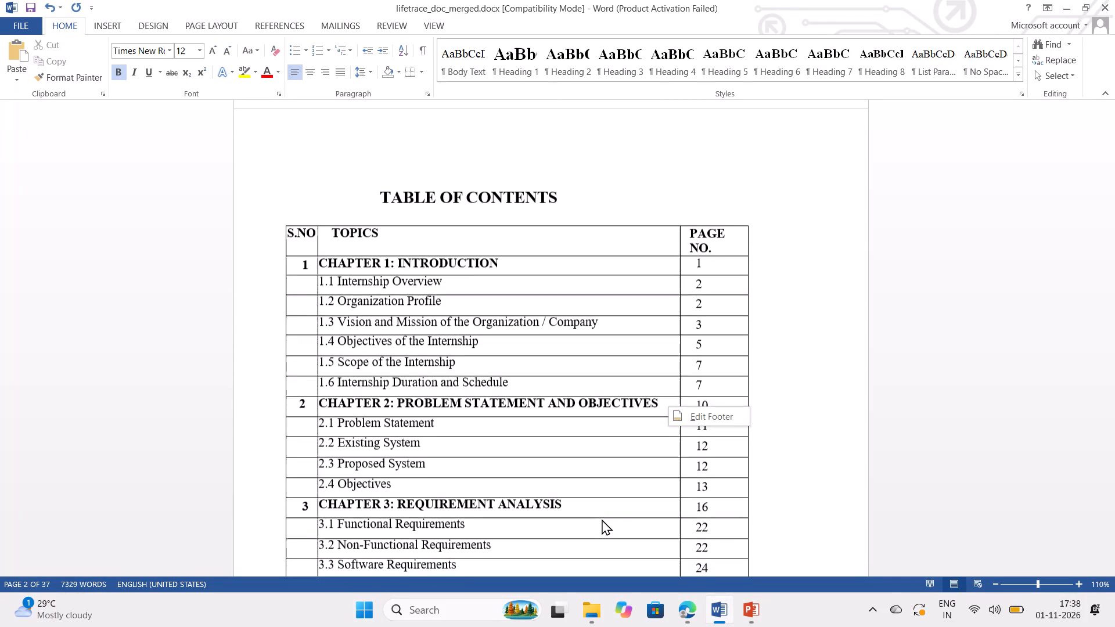
{"action": "scroll", "coordinate": [602, 519], "scroll_direction": "right", "scroll_amount": 1}
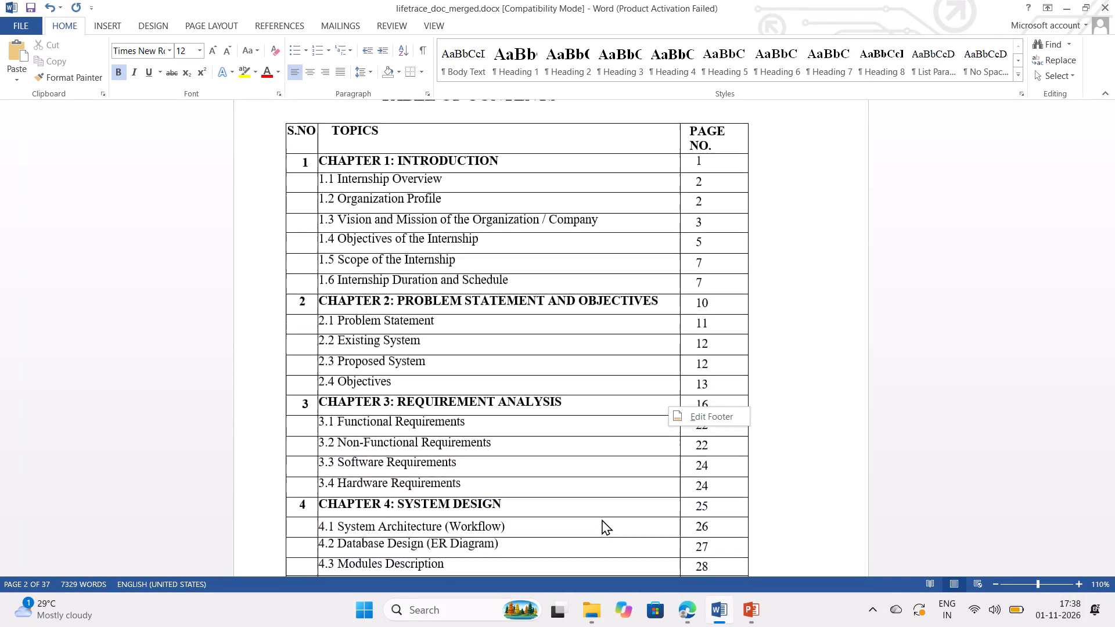
{"action": "scroll", "coordinate": [602, 519], "scroll_direction": "right", "scroll_amount": 1}
Check the headings and footer page numbers from the project objectives in section 1.3 to the start of 4. System Design.
{"action": "scroll", "coordinate": [602, 519], "scroll_direction": "down", "scroll_amount": 16}
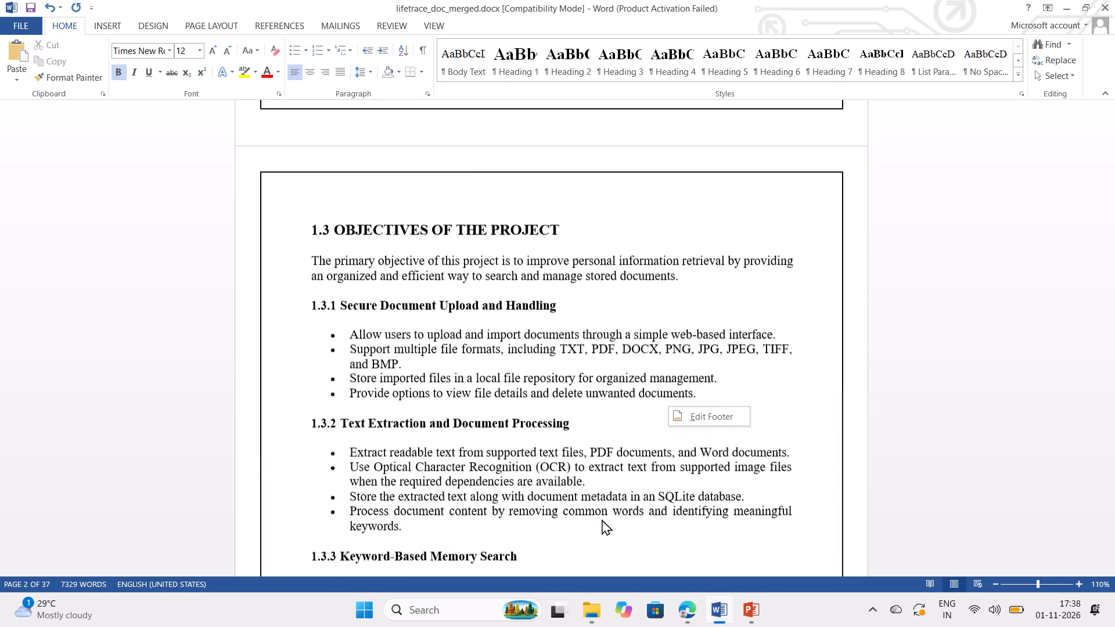
{"action": "scroll", "coordinate": [602, 519], "scroll_direction": "down", "scroll_amount": 9}
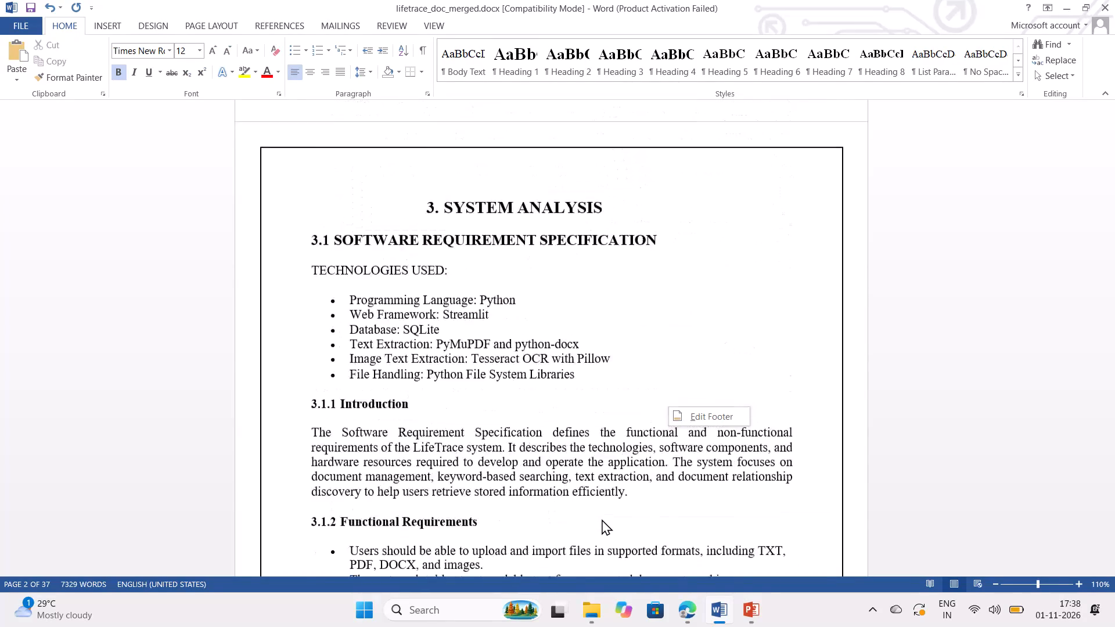
{"action": "scroll", "coordinate": [602, 519], "scroll_direction": "down", "scroll_amount": 5}
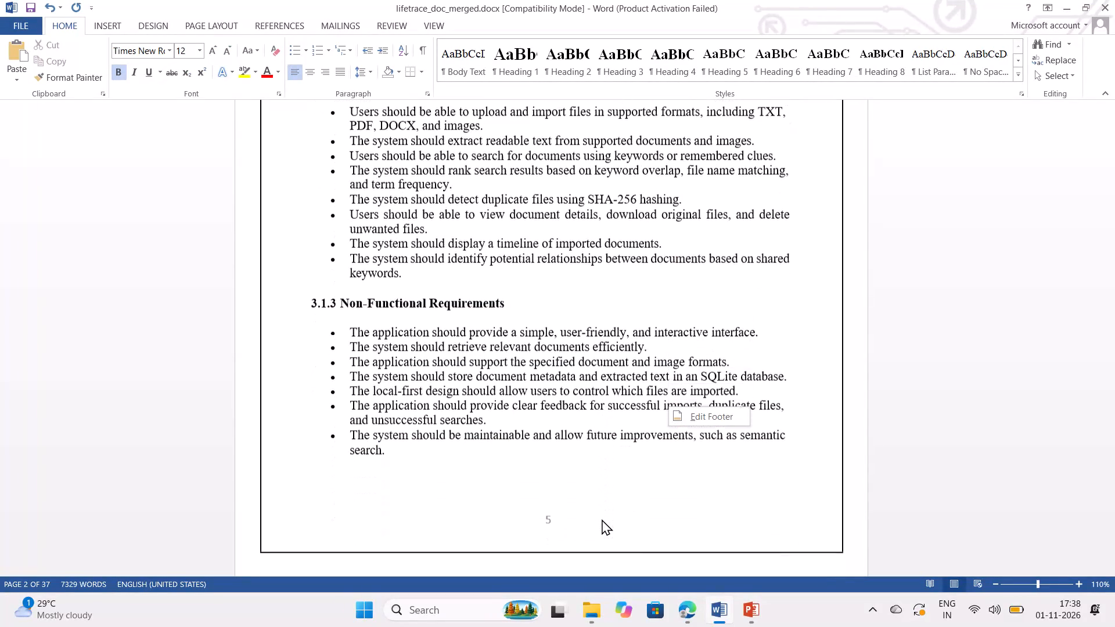
{"action": "scroll", "coordinate": [602, 519], "scroll_direction": "down", "scroll_amount": 6}
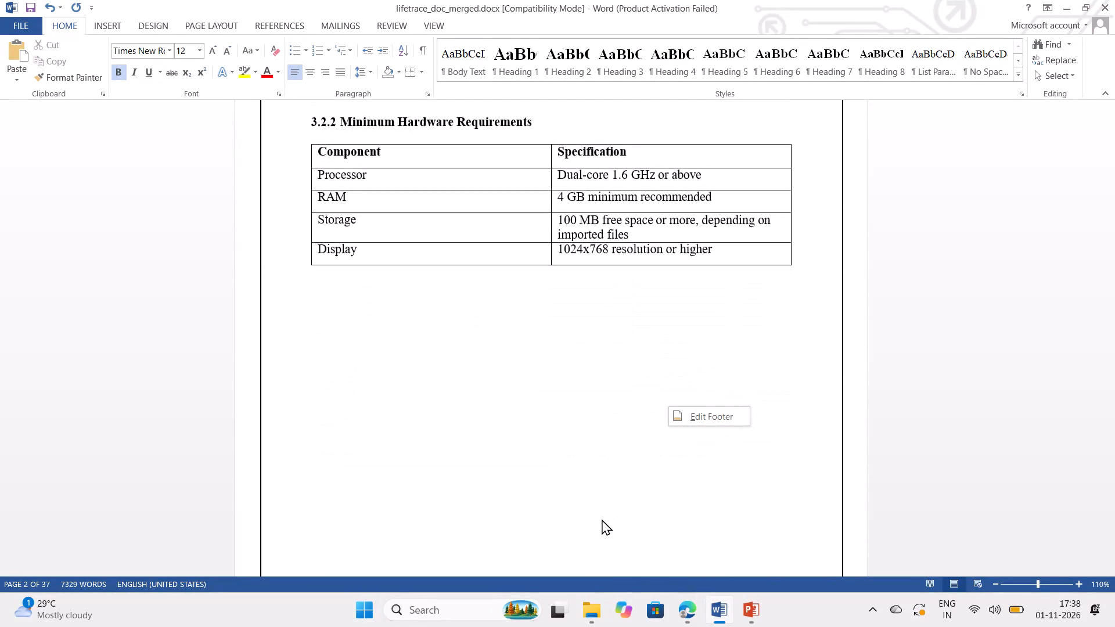
{"action": "scroll", "coordinate": [602, 519], "scroll_direction": "down", "scroll_amount": 1}
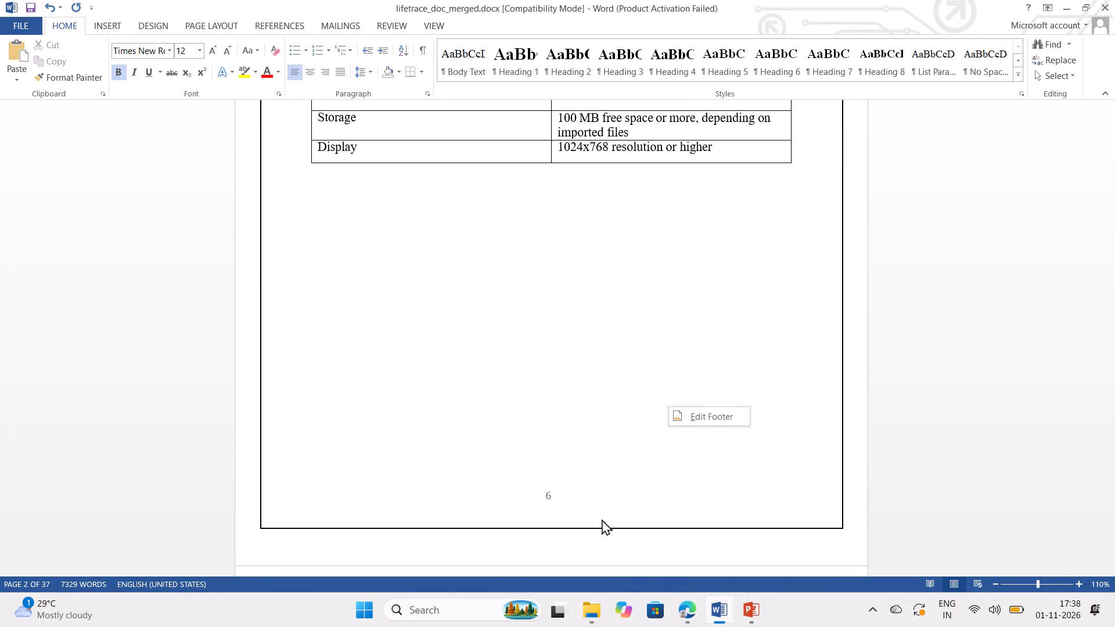
{"action": "scroll", "coordinate": [602, 519], "scroll_direction": "down", "scroll_amount": 3}
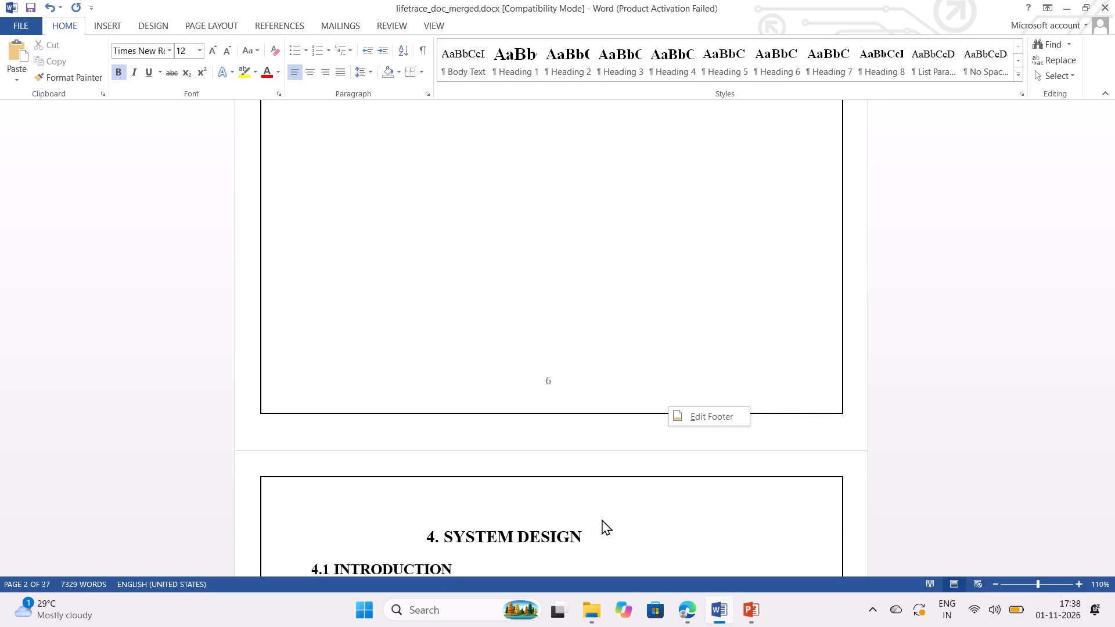
{"action": "scroll", "coordinate": [602, 519], "scroll_direction": "down", "scroll_amount": 2}
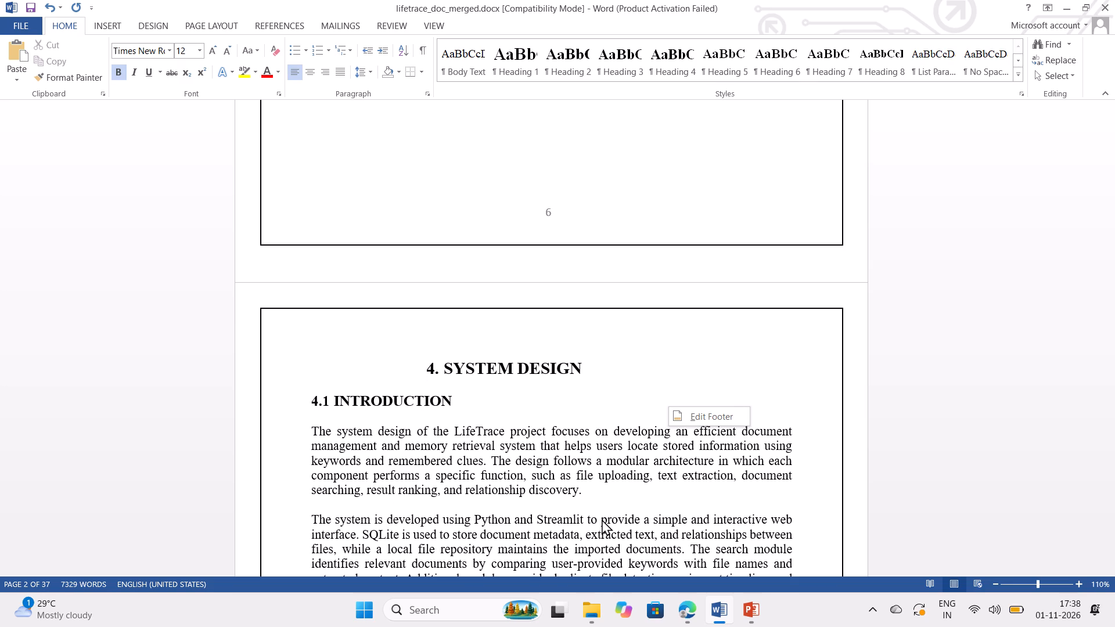
Recheck the pages before System Design back to section 1.3, and the page break before 2. Related Work.
{"action": "scroll", "coordinate": [600, 532], "scroll_direction": "up", "scroll_amount": 2}
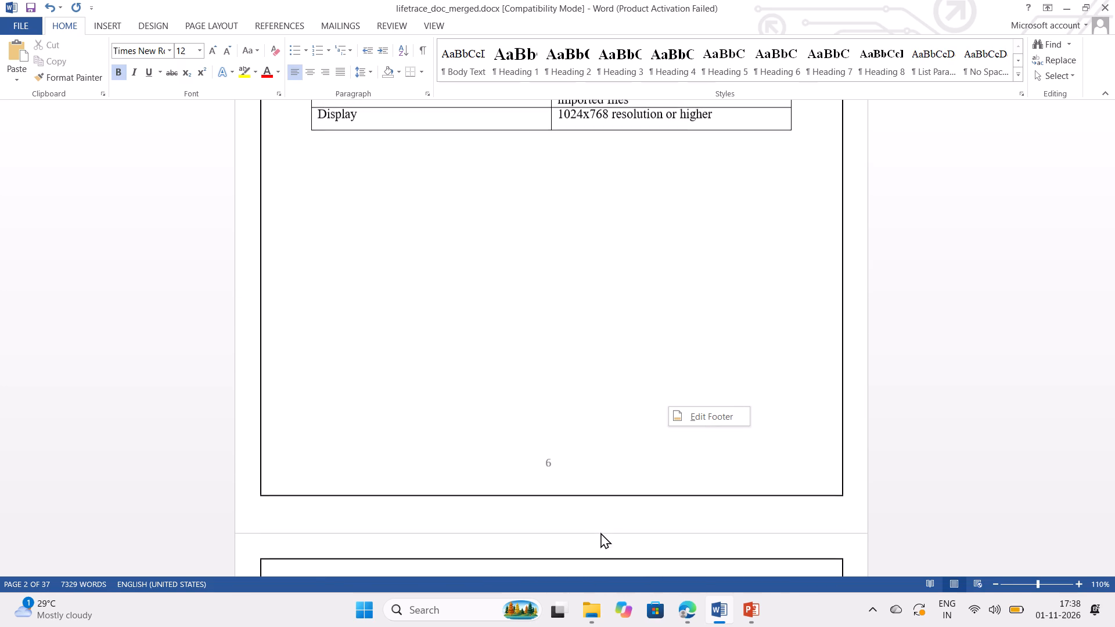
{"action": "scroll", "coordinate": [618, 401], "scroll_direction": "up", "scroll_amount": 11}
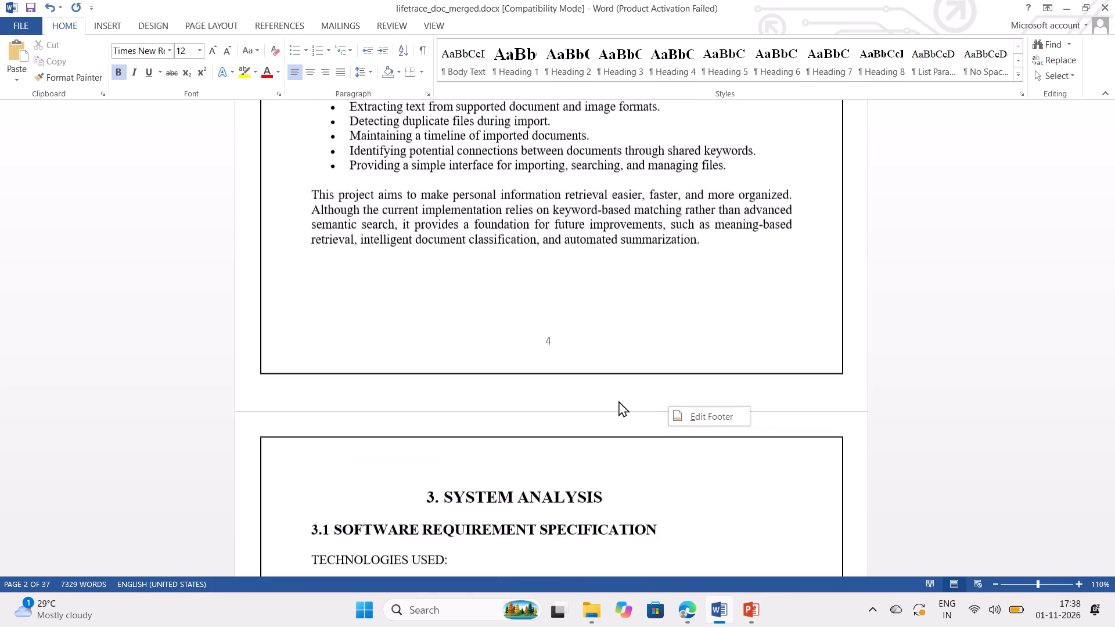
{"action": "scroll", "coordinate": [618, 401], "scroll_direction": "up", "scroll_amount": 7}
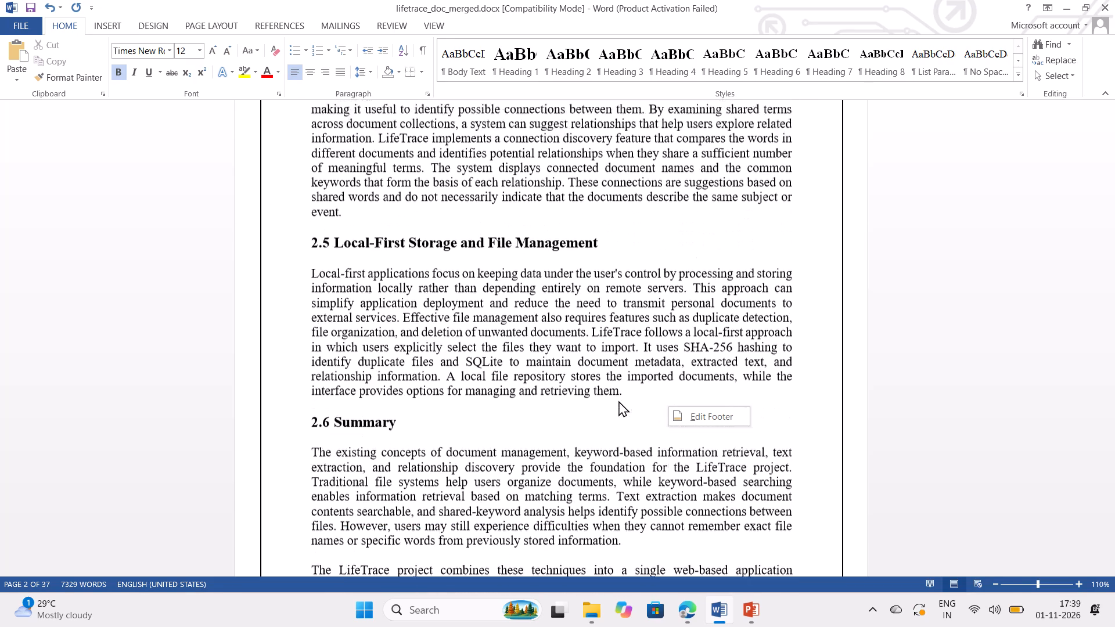
{"action": "scroll", "coordinate": [618, 401], "scroll_direction": "up", "scroll_amount": 4}
{"action": "scroll", "coordinate": [618, 401], "scroll_direction": "down", "scroll_amount": 2}
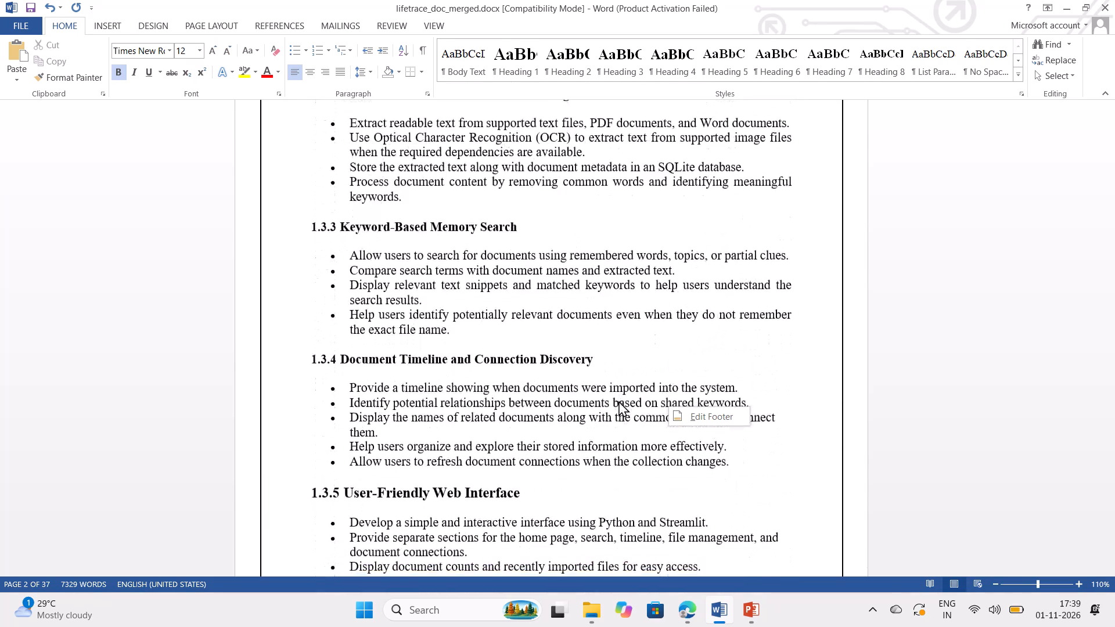
{"action": "scroll", "coordinate": [618, 401], "scroll_direction": "down", "scroll_amount": 1}
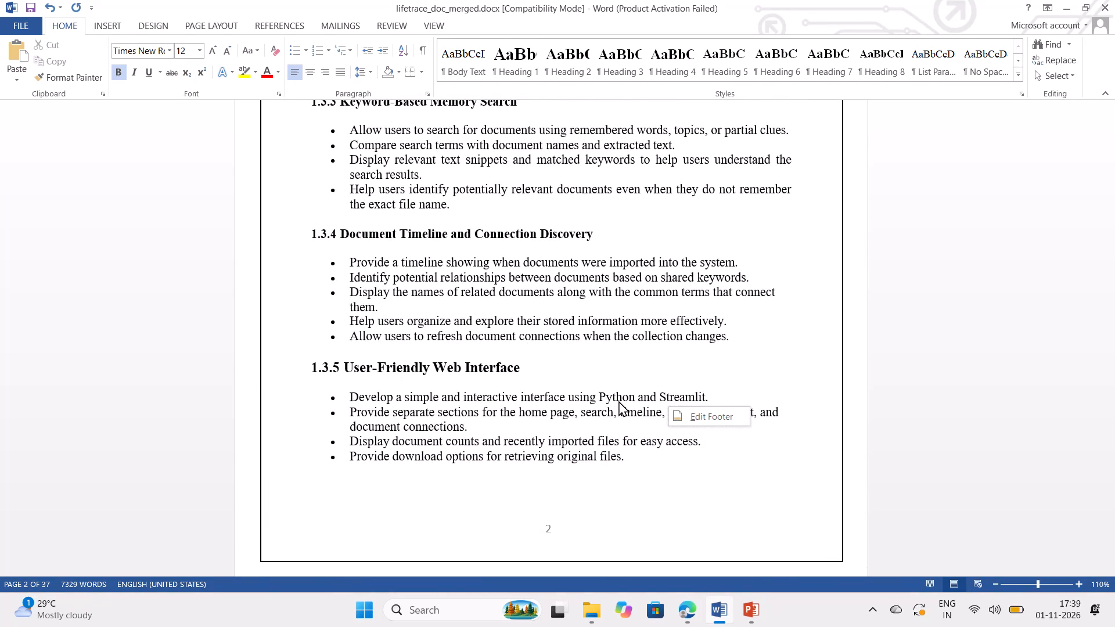
{"action": "scroll", "coordinate": [618, 401], "scroll_direction": "down", "scroll_amount": 5}
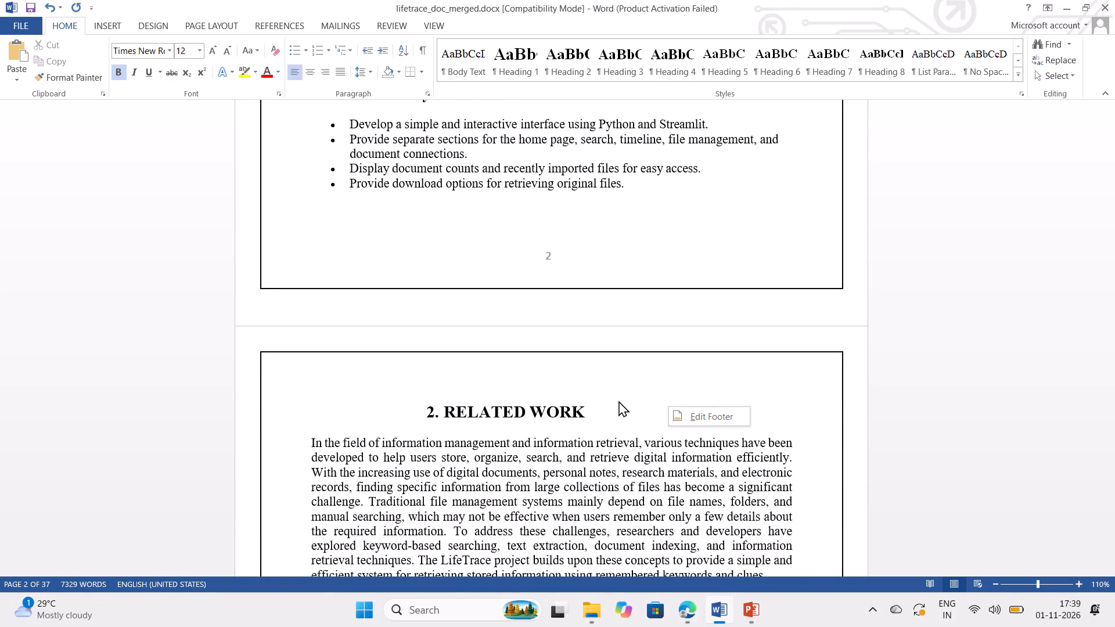
Recheck the pages from the start of 2. Related Work back through 1. Introduction to the table of contents.
{"action": "scroll", "coordinate": [618, 401], "scroll_direction": "up", "scroll_amount": 6}
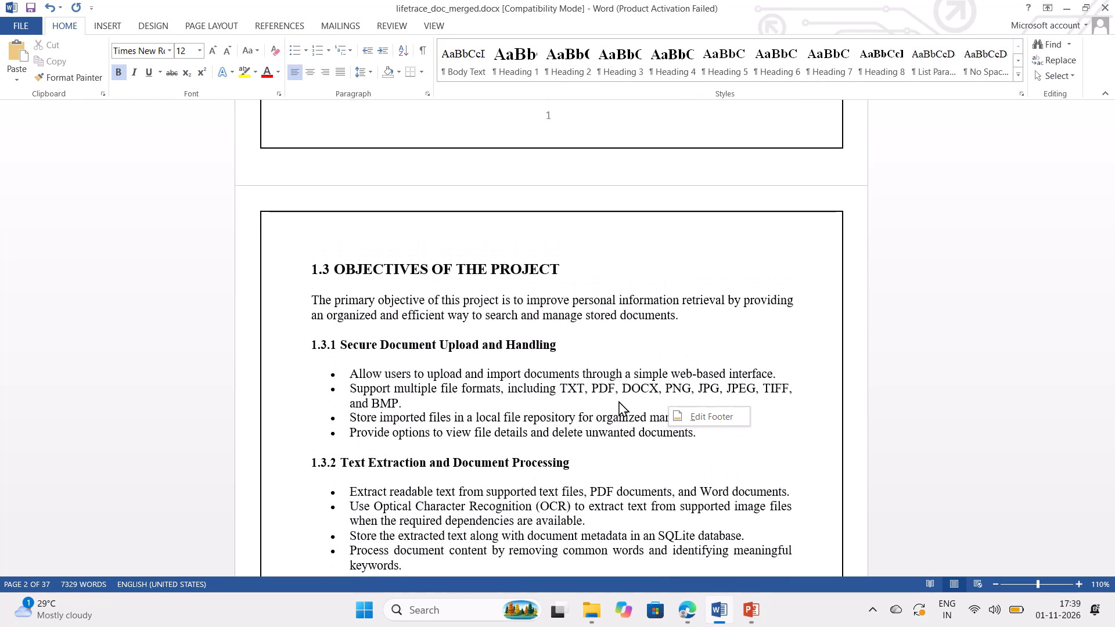
{"action": "scroll", "coordinate": [618, 401], "scroll_direction": "up", "scroll_amount": 4}
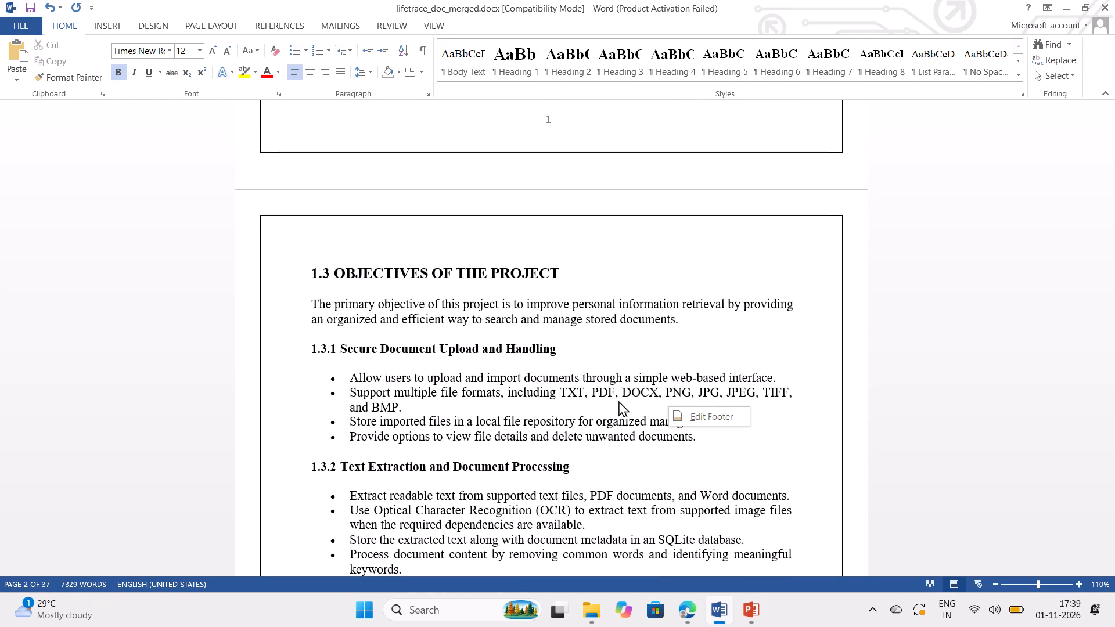
{"action": "scroll", "coordinate": [618, 401], "scroll_direction": "up", "scroll_amount": 9}
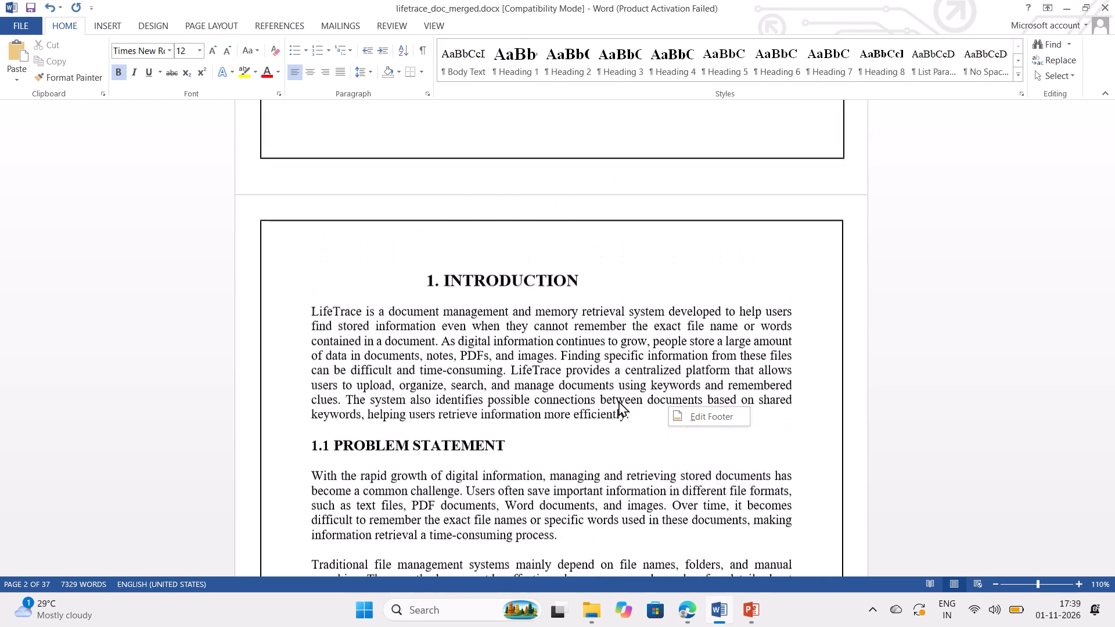
{"action": "scroll", "coordinate": [618, 401], "scroll_direction": "up", "scroll_amount": 4}
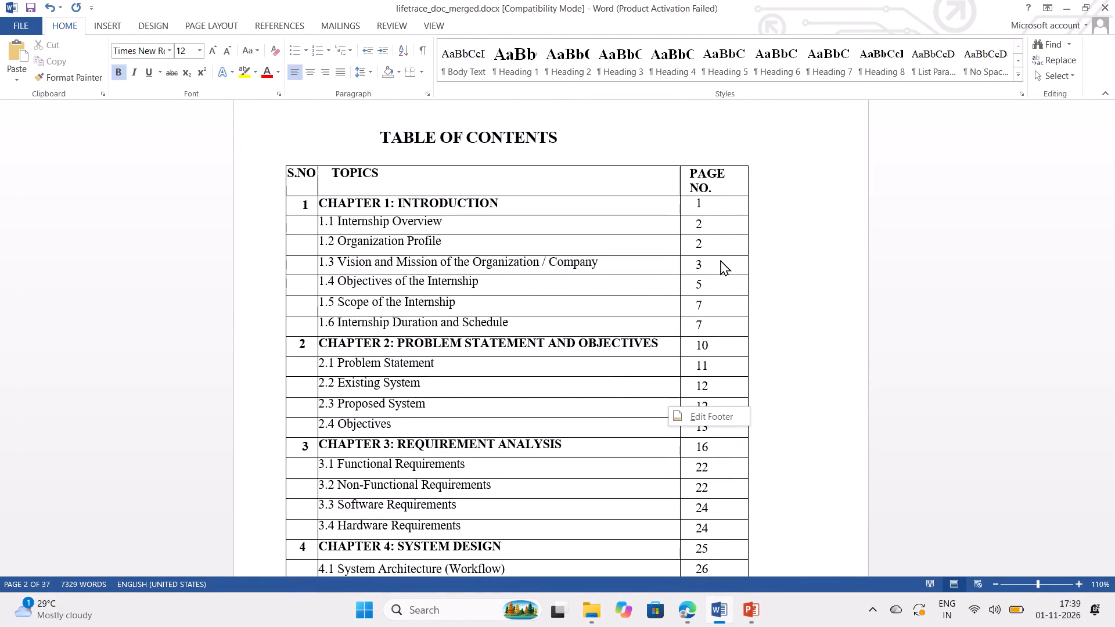
{"action": "left_click", "coordinate": [712, 284]}
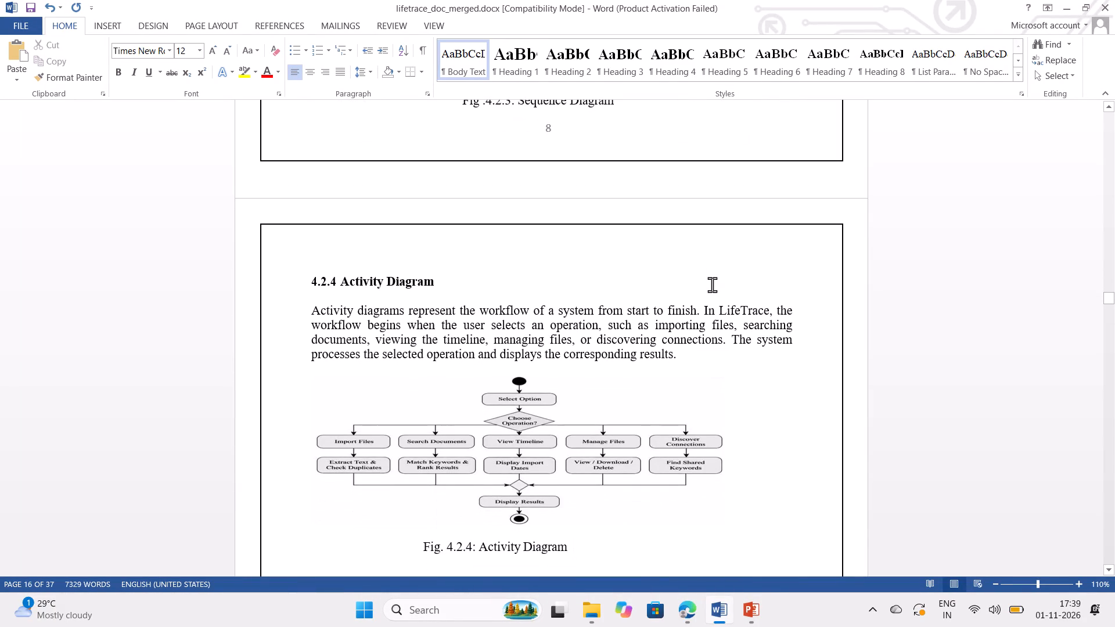
Check the headings and footer page numbers from 4.2.4 Activity Diagram back to 1. Introduction, rechecking section 1.3 against the table of contents.
{"action": "scroll", "coordinate": [712, 284], "scroll_direction": "up", "scroll_amount": 18}
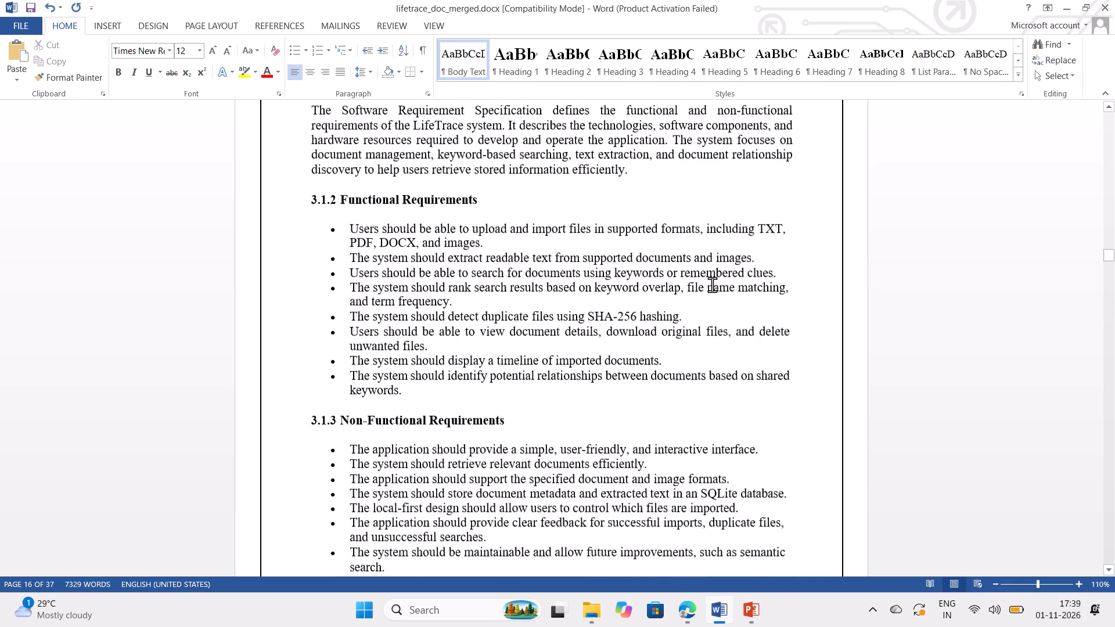
{"action": "scroll", "coordinate": [712, 284], "scroll_direction": "up", "scroll_amount": 8}
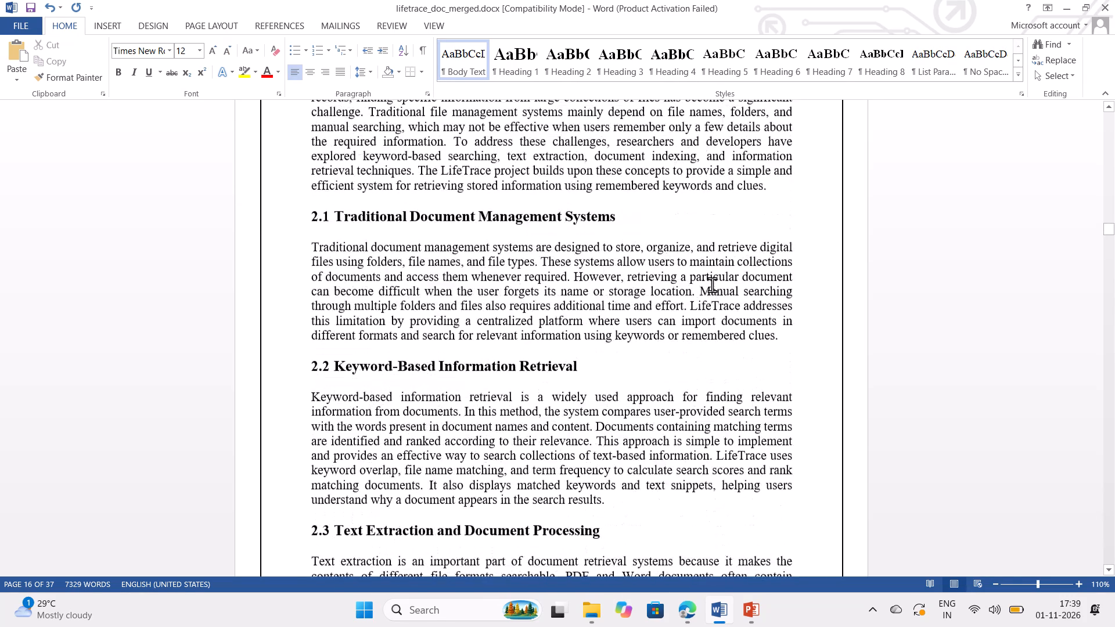
{"action": "scroll", "coordinate": [712, 284], "scroll_direction": "up", "scroll_amount": 6}
{"action": "scroll", "coordinate": [712, 284], "scroll_direction": "down", "scroll_amount": 1}
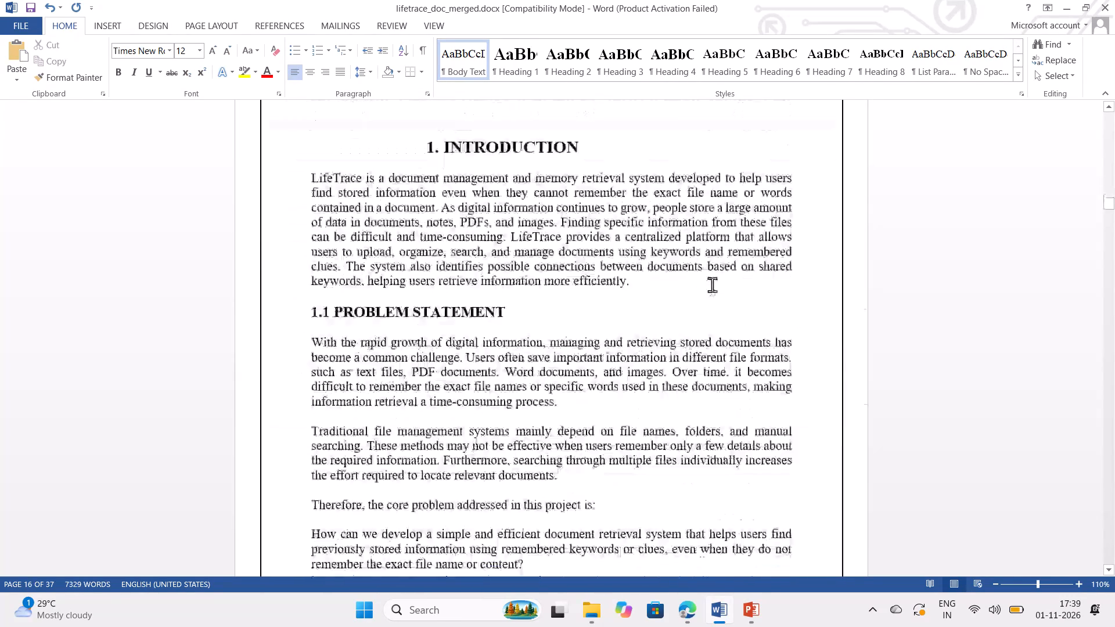
{"action": "scroll", "coordinate": [712, 284], "scroll_direction": "down", "scroll_amount": 1}
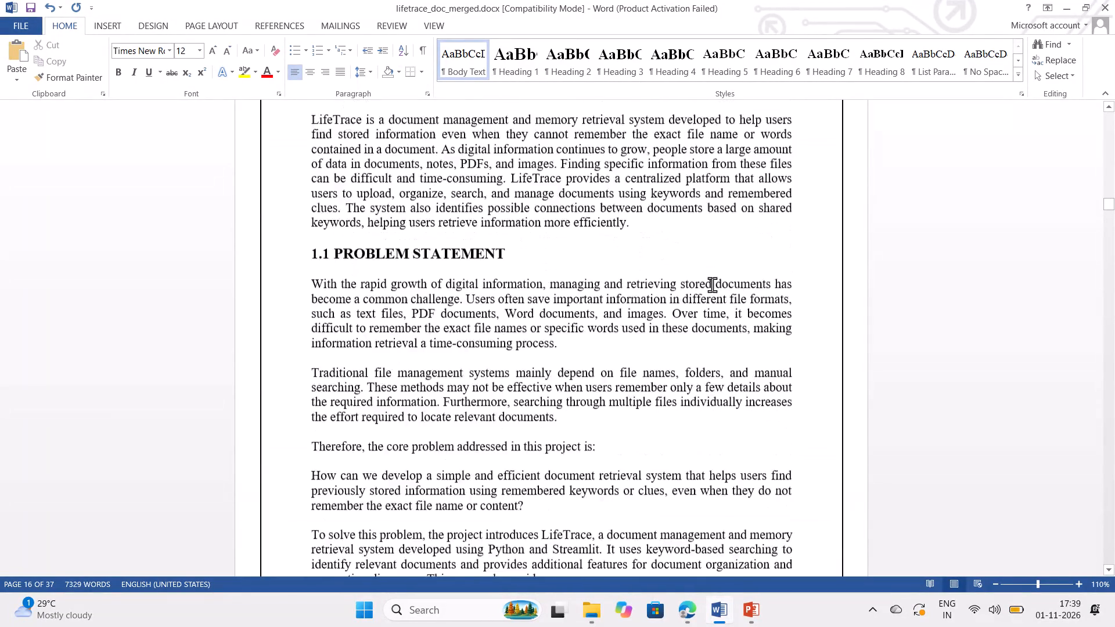
{"action": "scroll", "coordinate": [712, 284], "scroll_direction": "down", "scroll_amount": 7}
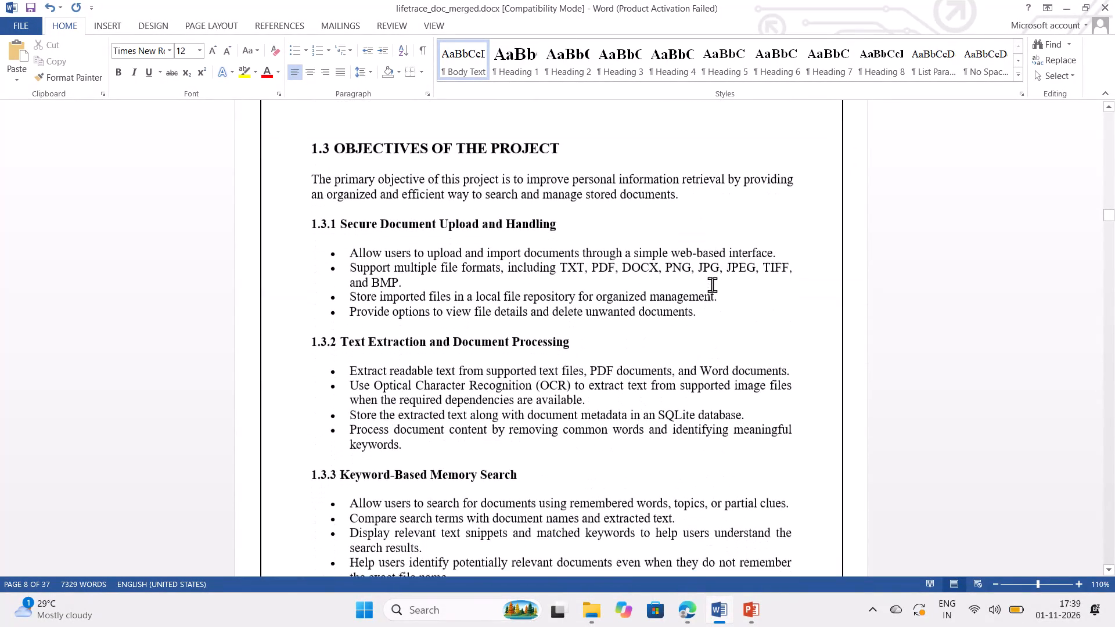
{"action": "scroll", "coordinate": [712, 284], "scroll_direction": "down", "scroll_amount": 3}
{"action": "scroll", "coordinate": [712, 284], "scroll_direction": "up", "scroll_amount": 2}
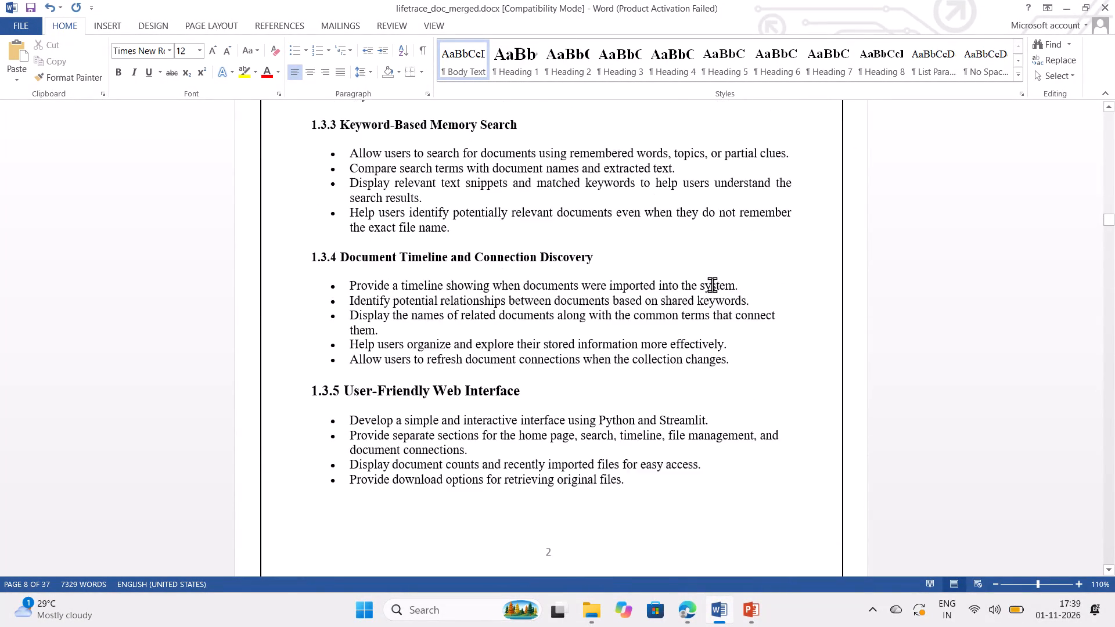
{"action": "scroll", "coordinate": [712, 284], "scroll_direction": "up", "scroll_amount": 12}
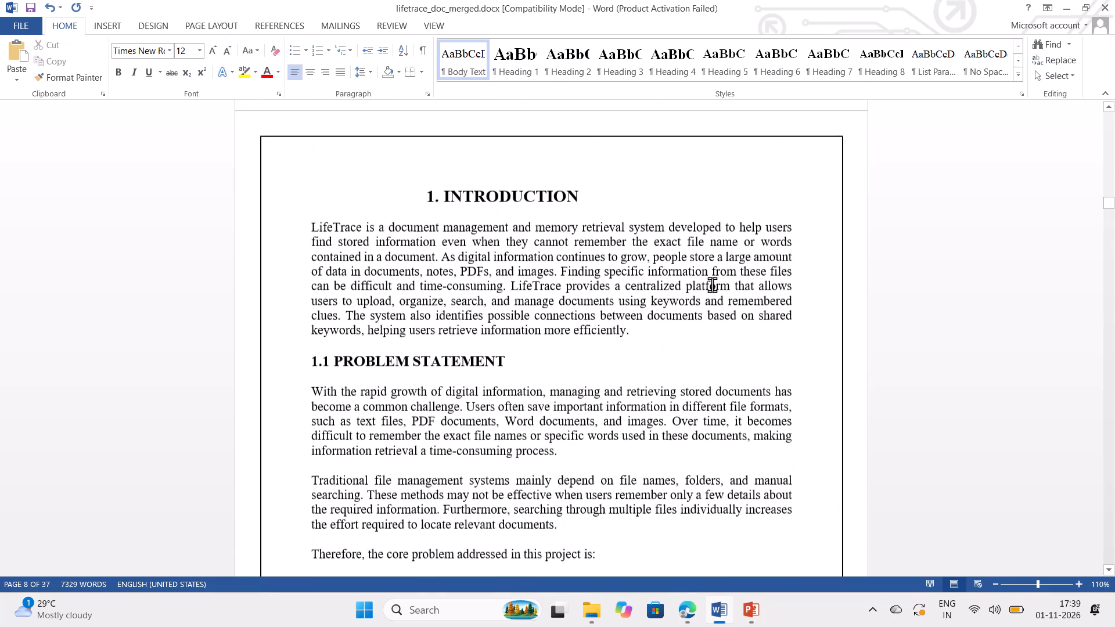
{"action": "scroll", "coordinate": [712, 284], "scroll_direction": "up", "scroll_amount": 12}
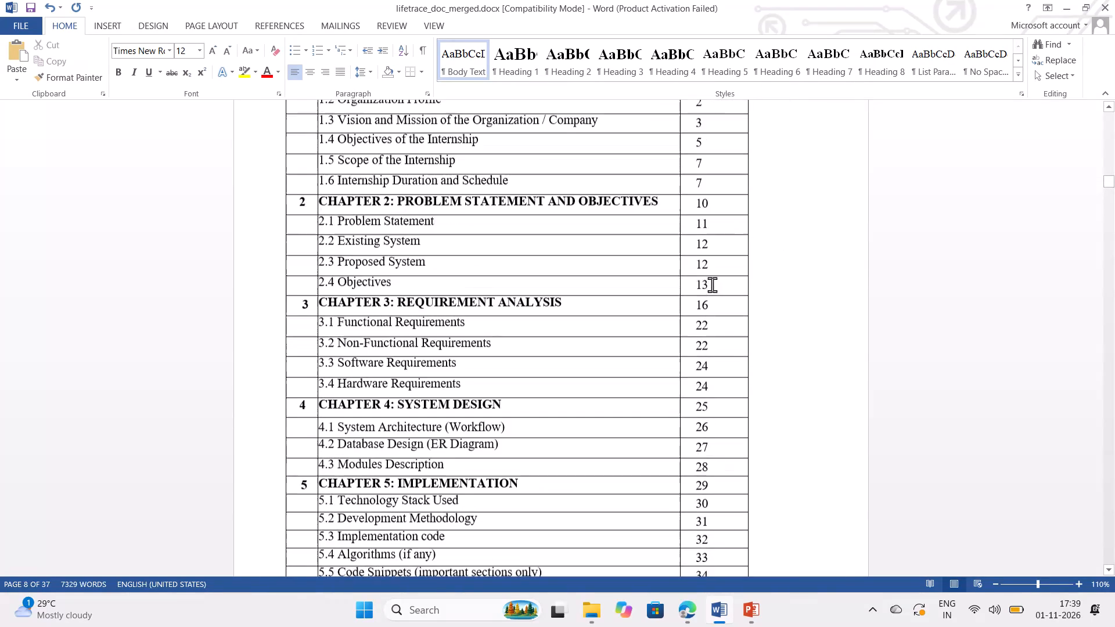
{"action": "scroll", "coordinate": [712, 284], "scroll_direction": "up", "scroll_amount": 4}
Set the page number of 1.1 Internship Overview to 1 in the table of contents.
{"action": "scroll", "coordinate": [712, 284], "scroll_direction": "down", "scroll_amount": 1}
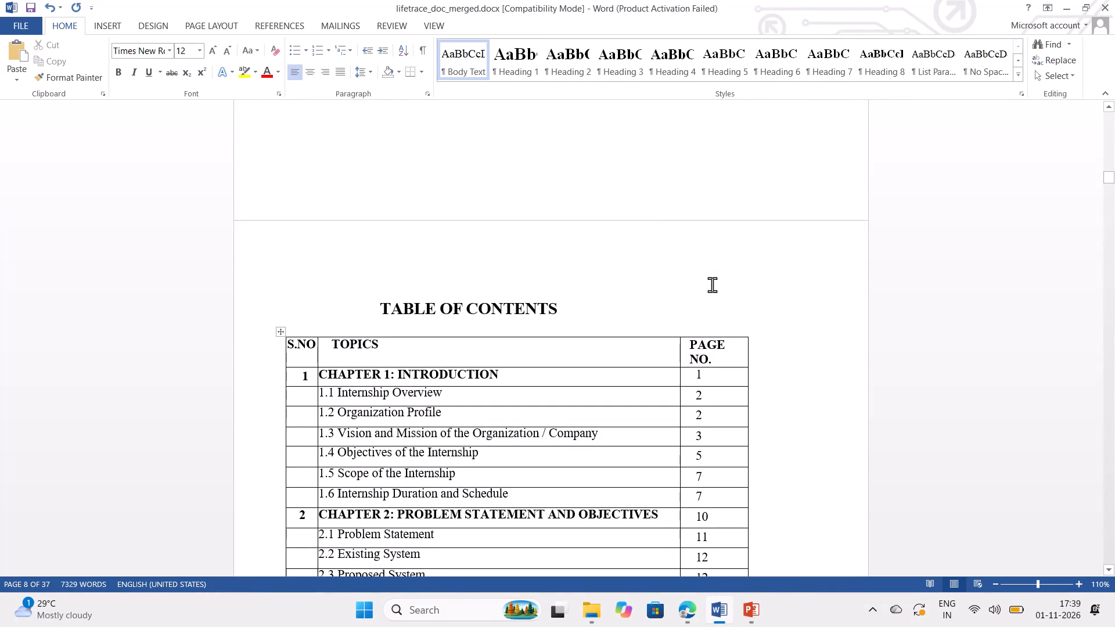
{"action": "scroll", "coordinate": [712, 284], "scroll_direction": "down", "scroll_amount": 1}
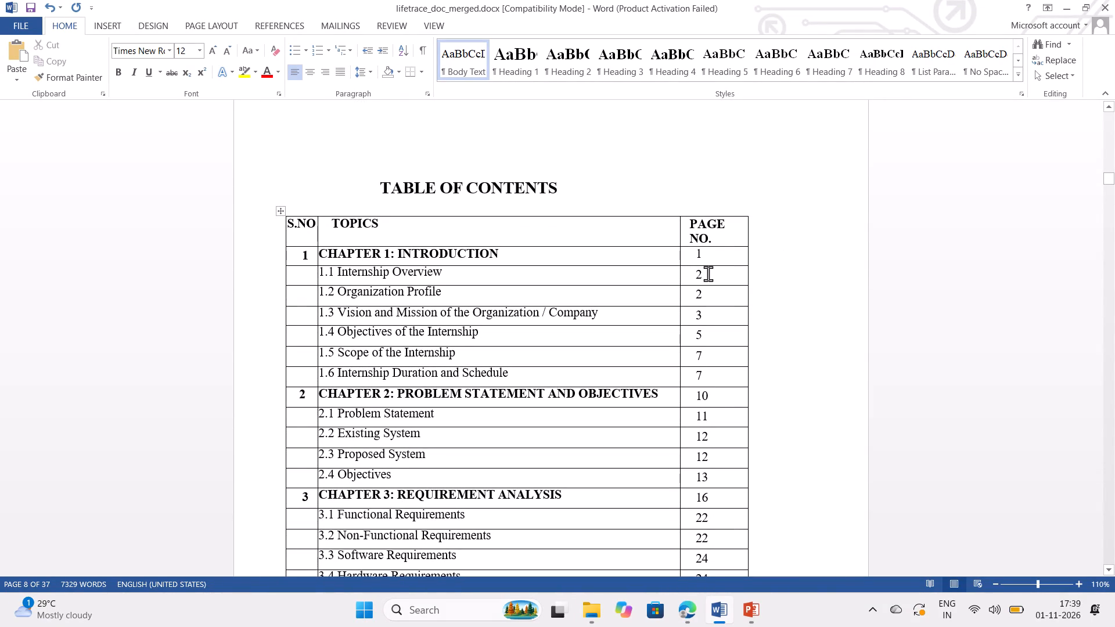
{"action": "left_click", "coordinate": [708, 275]}
{"action": "key", "text": "BackSpace"}
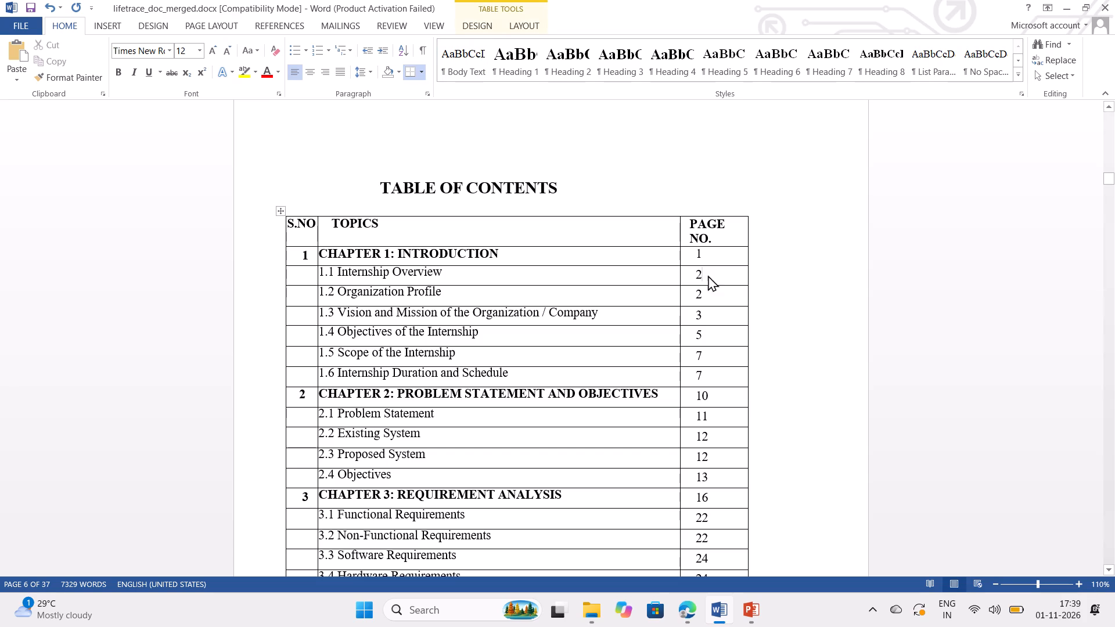
{"action": "key", "text": "1"}
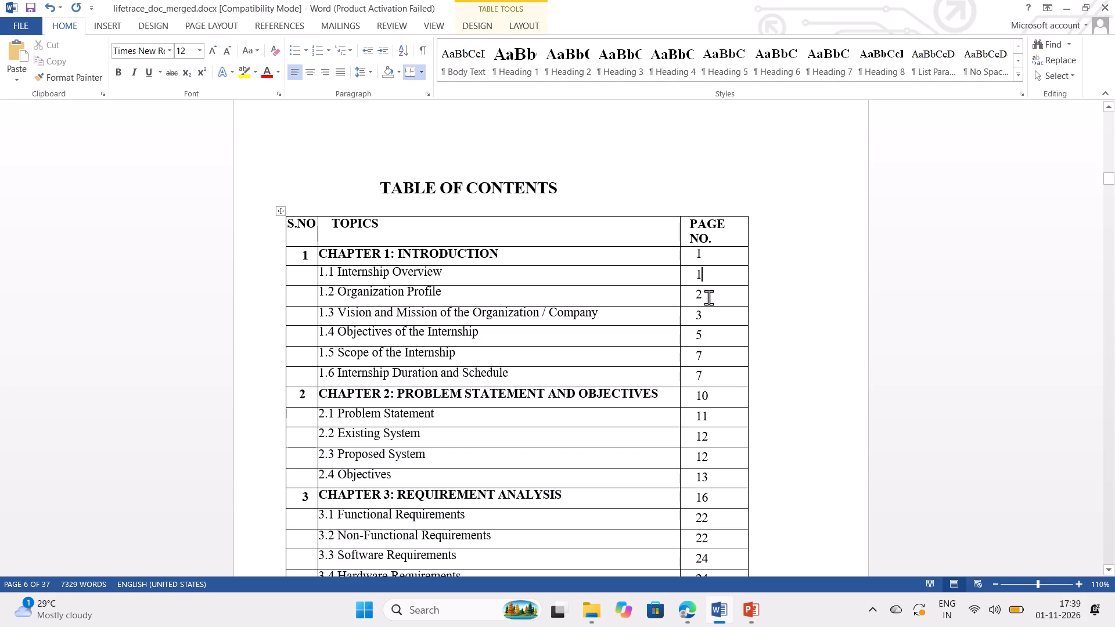
Set the contents page numbers of 1.4 Objectives of the Internship, 1.5 Scope of the Internship and 1.6 Internship Duration and Schedule to 2.
{"action": "left_click", "coordinate": [708, 297]}
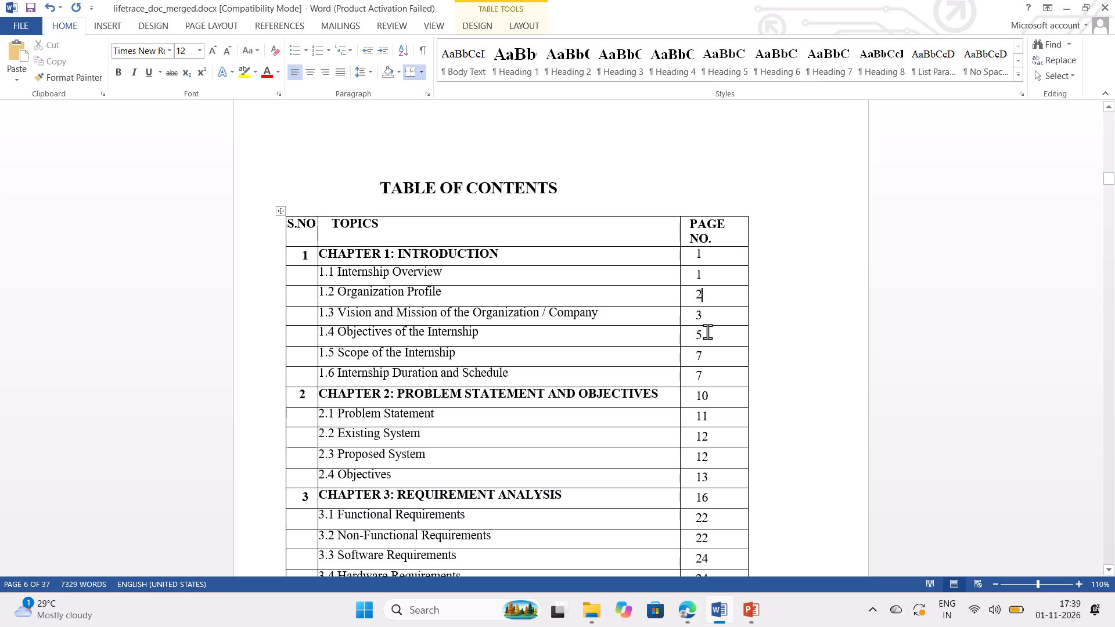
{"action": "left_click", "coordinate": [707, 331]}
{"action": "key", "text": "BackSpace"}
{"action": "key", "text": "2"}
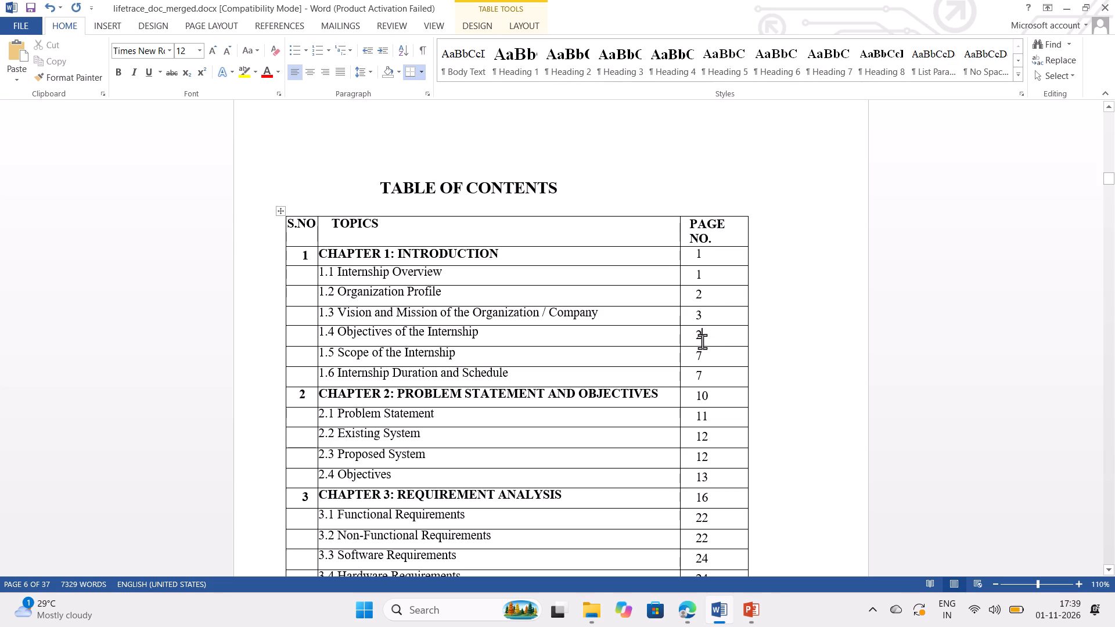
{"action": "left_click", "coordinate": [703, 352]}
{"action": "key", "text": "BackSpace"}
{"action": "key", "text": "2"}
{"action": "left_click", "coordinate": [707, 374]}
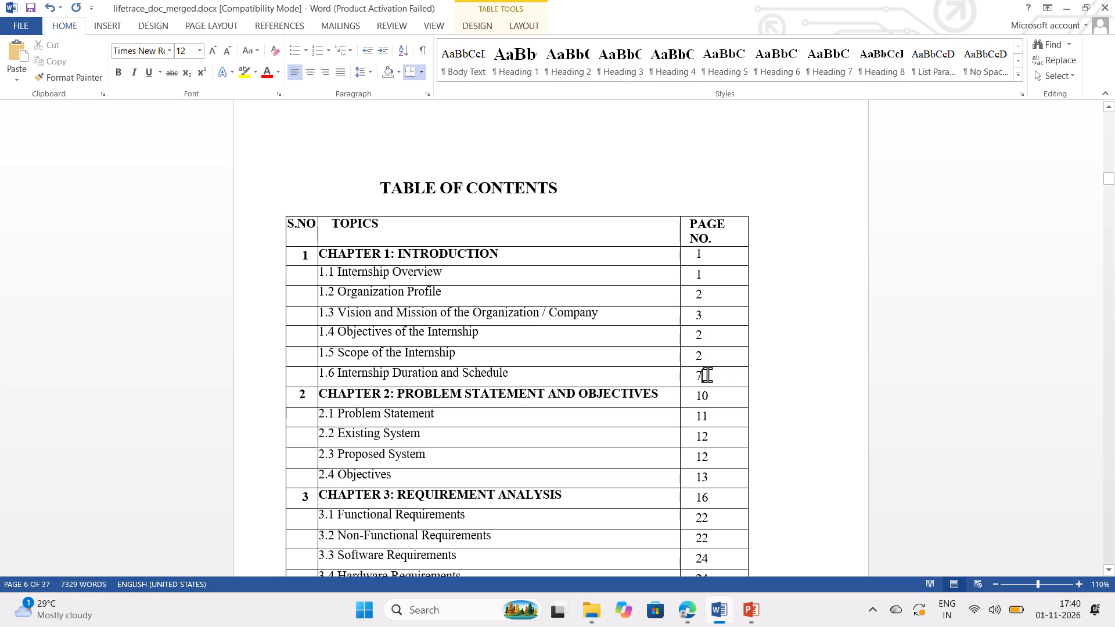
{"action": "key", "text": "BackSpace"}
{"action": "key", "text": "2"}
Set the contents page numbers of 1.2 Organization Profile and 1.3 Vision and Mission of the Organization / Company to 1.
{"action": "left_click", "coordinate": [703, 296]}
{"action": "key", "text": "BackSpace"}
{"action": "key", "text": "1"}
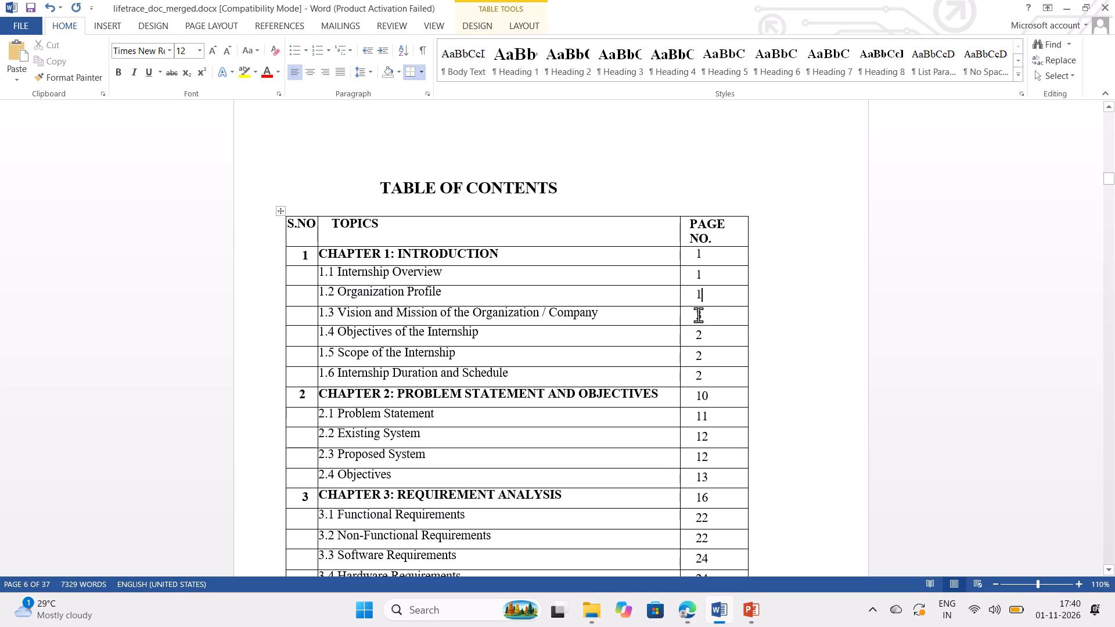
{"action": "left_click", "coordinate": [704, 313]}
{"action": "key", "text": "BackSpace"}
{"action": "key", "text": "1"}
Review the table of contents from Chapter 1 to Chapter 8, checking the topics and their page numbers.
{"action": "scroll", "coordinate": [704, 313], "scroll_direction": "down", "scroll_amount": 1}
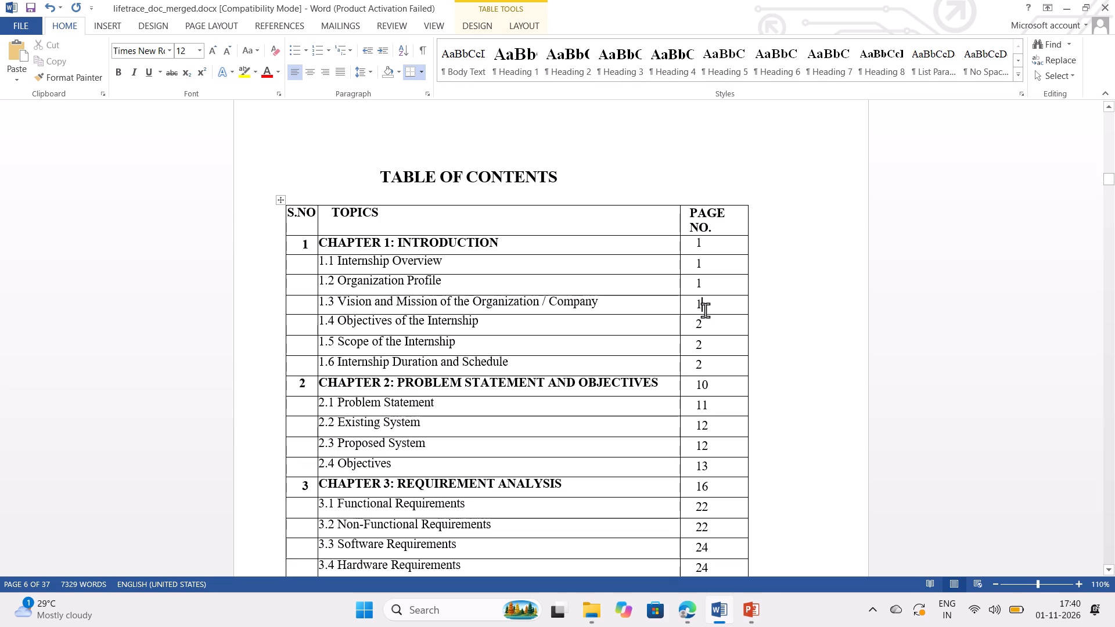
{"action": "scroll", "coordinate": [700, 279], "scroll_direction": "up", "scroll_amount": 1}
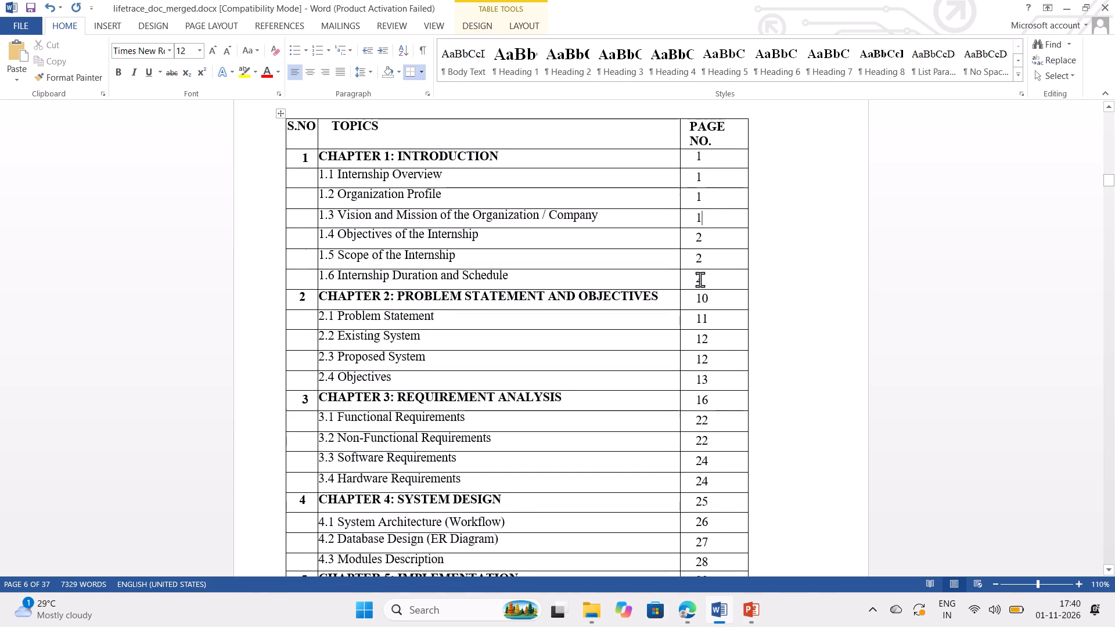
{"action": "scroll", "coordinate": [700, 279], "scroll_direction": "up", "scroll_amount": 1}
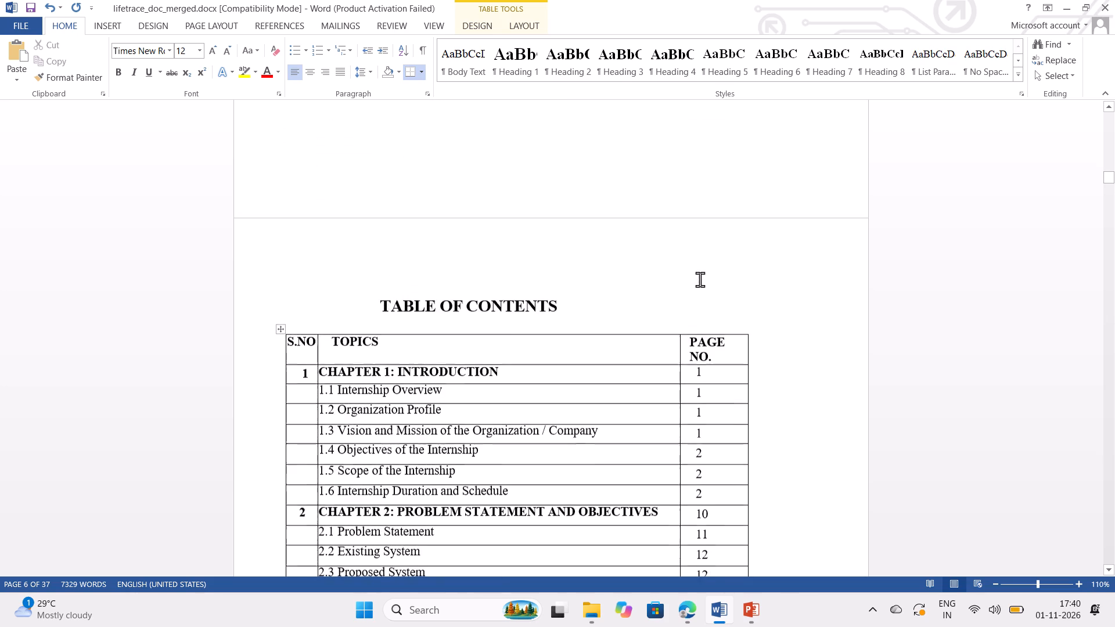
{"action": "scroll", "coordinate": [700, 279], "scroll_direction": "up", "scroll_amount": 4}
{"action": "scroll", "coordinate": [700, 279], "scroll_direction": "down", "scroll_amount": 1}
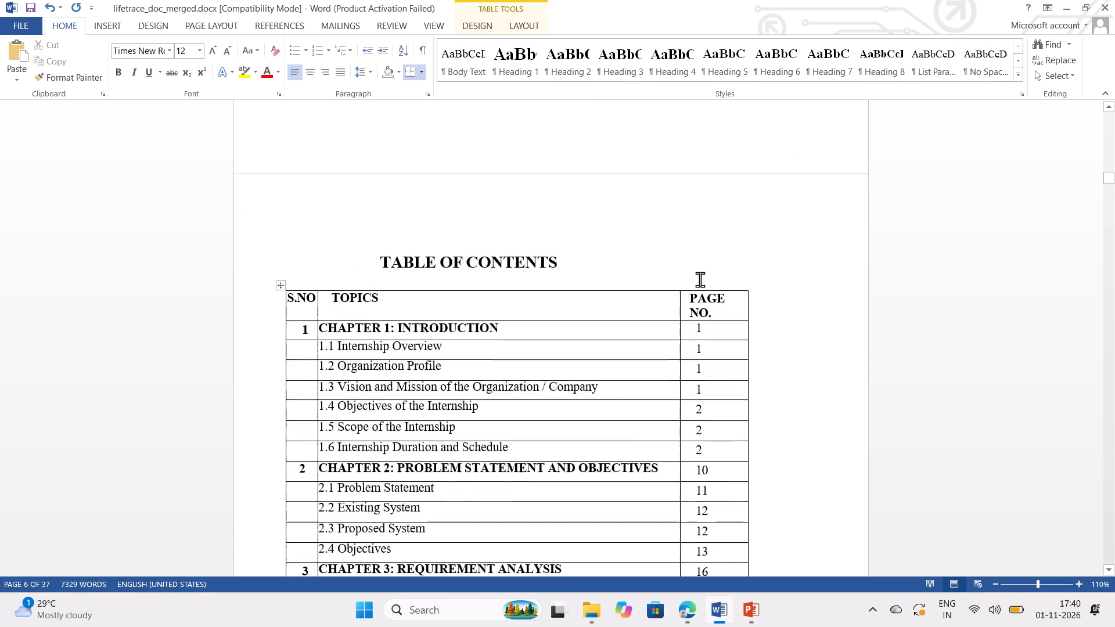
{"action": "scroll", "coordinate": [700, 279], "scroll_direction": "down", "scroll_amount": 1}
{"action": "scroll", "coordinate": [700, 279], "scroll_direction": "up", "scroll_amount": 3}
{"action": "scroll", "coordinate": [700, 279], "scroll_direction": "down", "scroll_amount": 1}
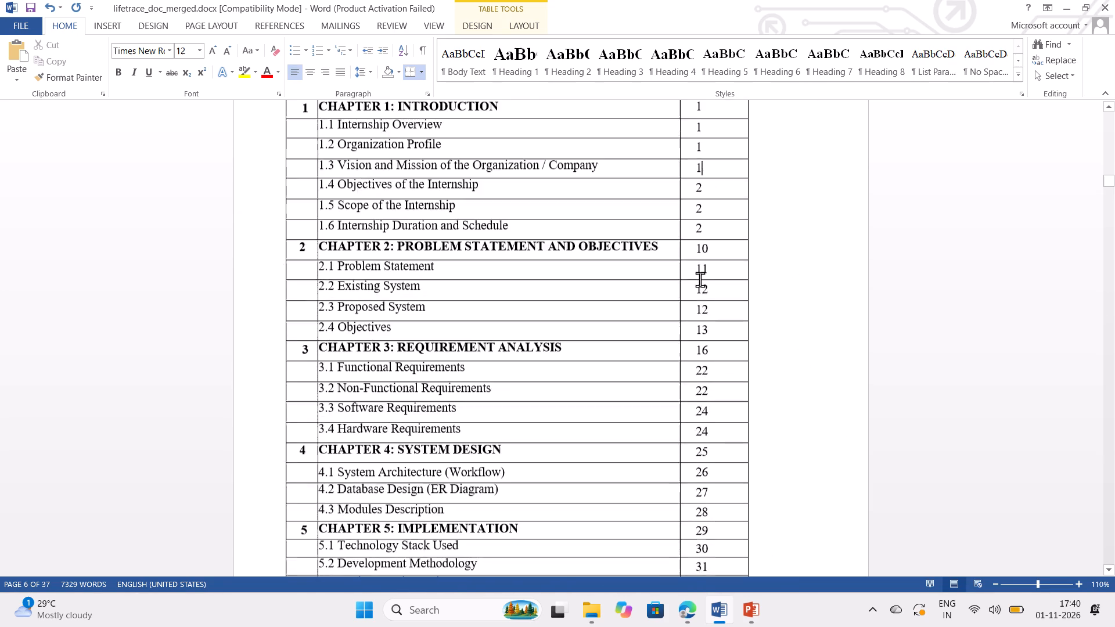
{"action": "scroll", "coordinate": [700, 279], "scroll_direction": "down", "scroll_amount": 1}
{"action": "scroll", "coordinate": [699, 279], "scroll_direction": "up", "scroll_amount": 1}
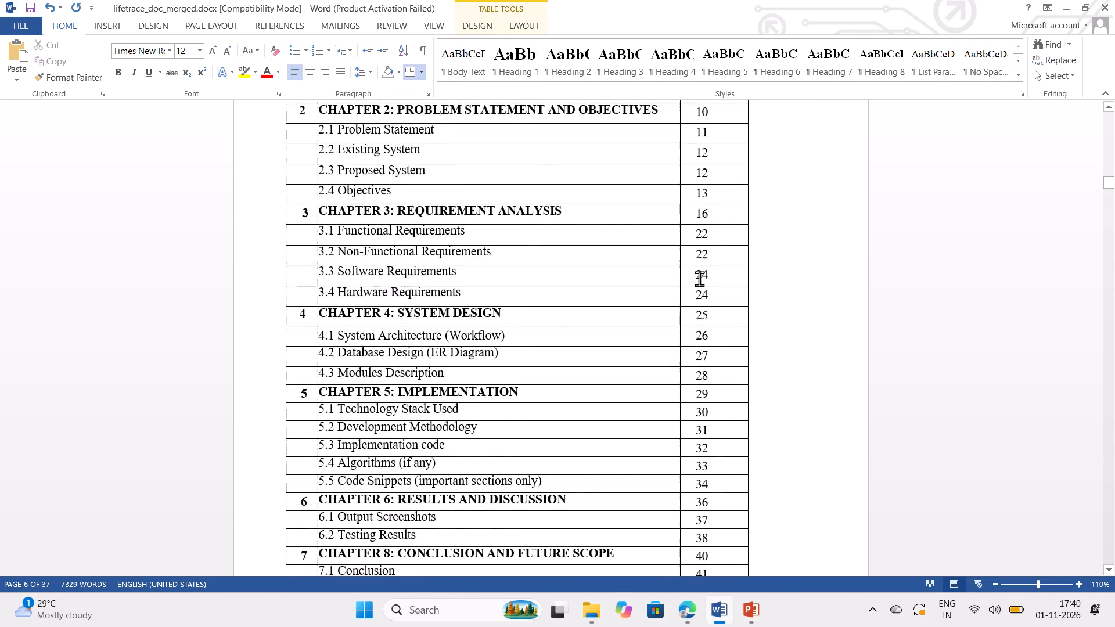
{"action": "scroll", "coordinate": [699, 279], "scroll_direction": "up", "scroll_amount": 4}
{"action": "scroll", "coordinate": [699, 279], "scroll_direction": "down", "scroll_amount": 3}
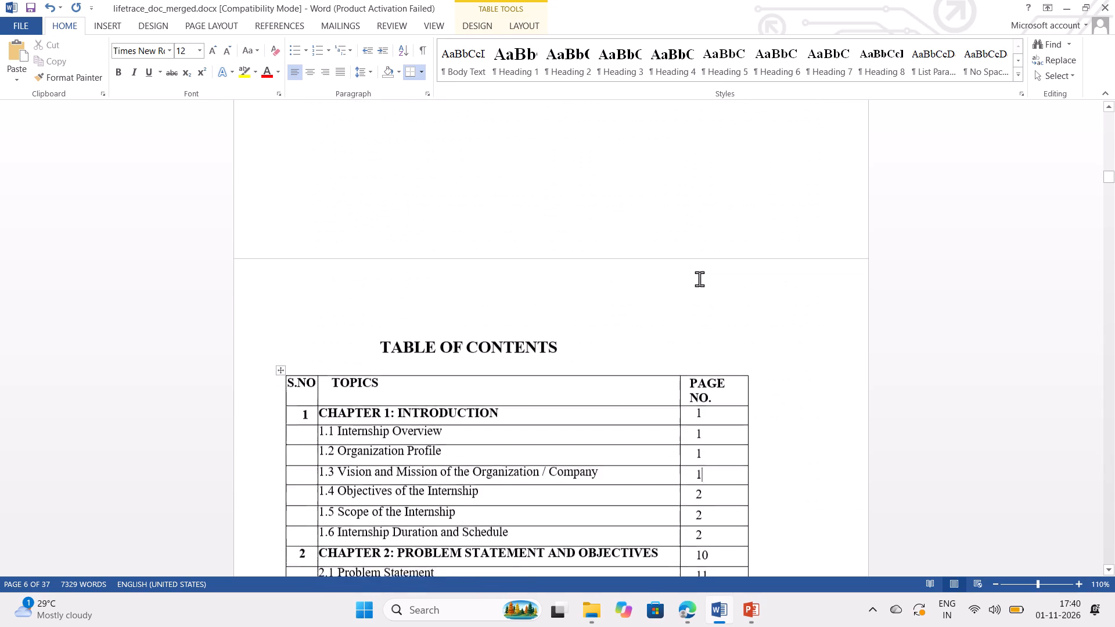
{"action": "scroll", "coordinate": [699, 279], "scroll_direction": "down", "scroll_amount": 2}
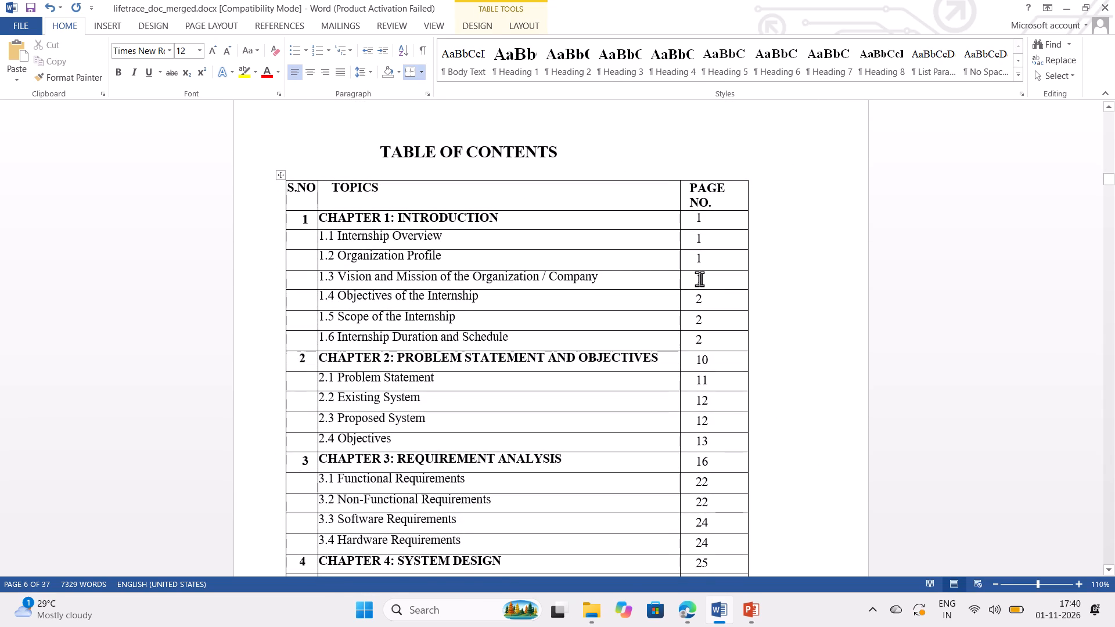
Review the table of contents entries and page numbers from Chapter 1: Introduction to Chapter 5: Implementation.
{"action": "scroll", "coordinate": [699, 279], "scroll_direction": "down", "scroll_amount": 1}
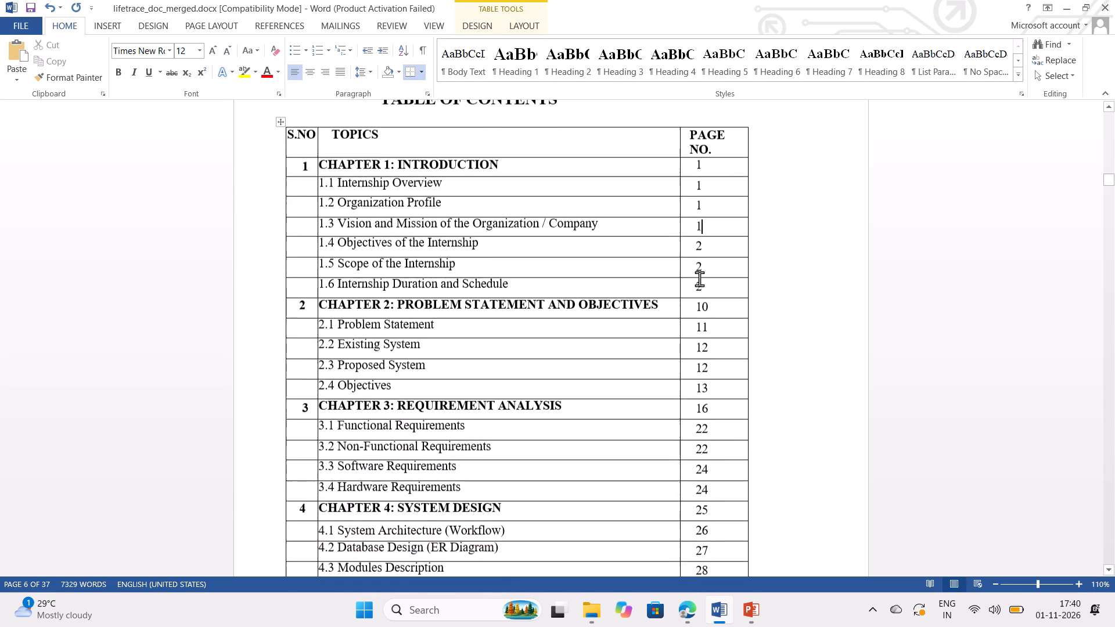
{"action": "scroll", "coordinate": [699, 279], "scroll_direction": "down", "scroll_amount": 2}
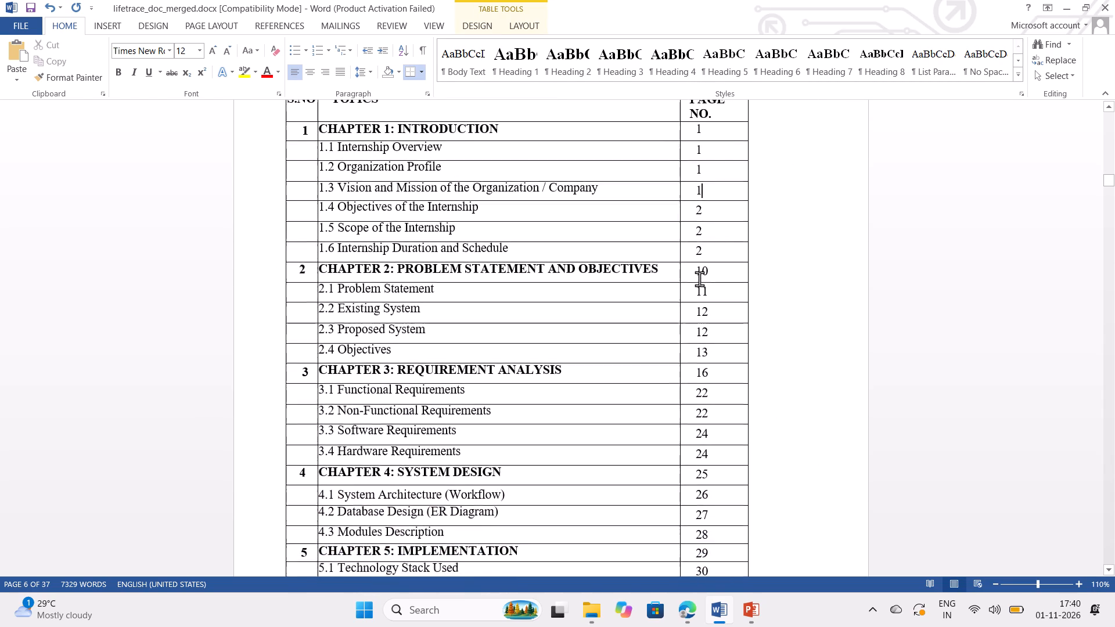
{"action": "scroll", "coordinate": [699, 279], "scroll_direction": "down", "scroll_amount": 2}
{"action": "scroll", "coordinate": [704, 348], "scroll_direction": "up", "scroll_amount": 1}
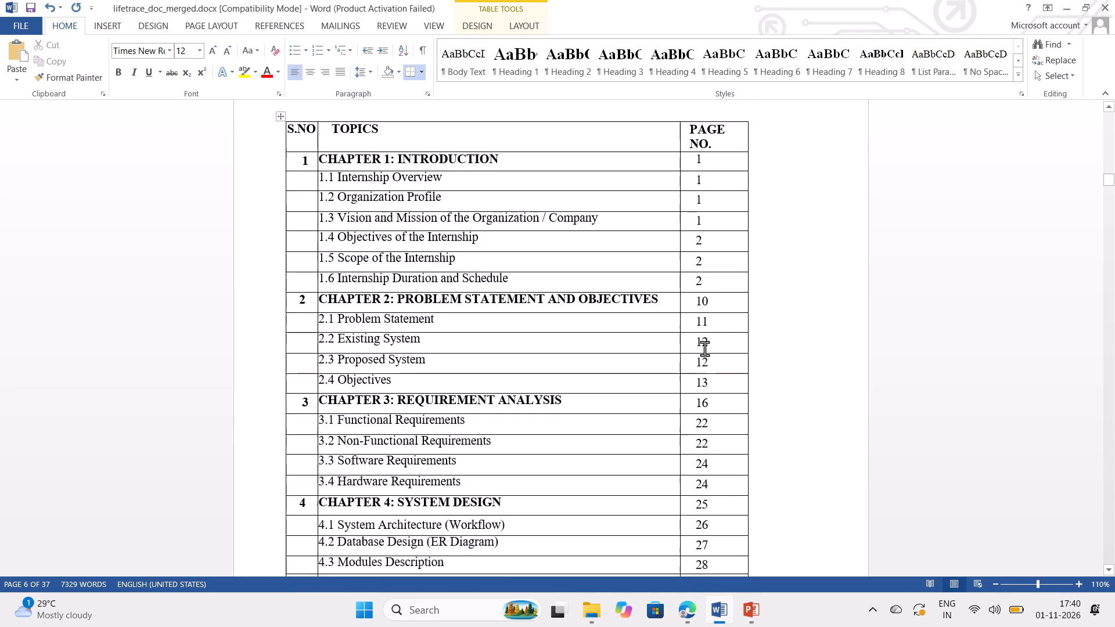
{"action": "scroll", "coordinate": [704, 348], "scroll_direction": "up", "scroll_amount": 1}
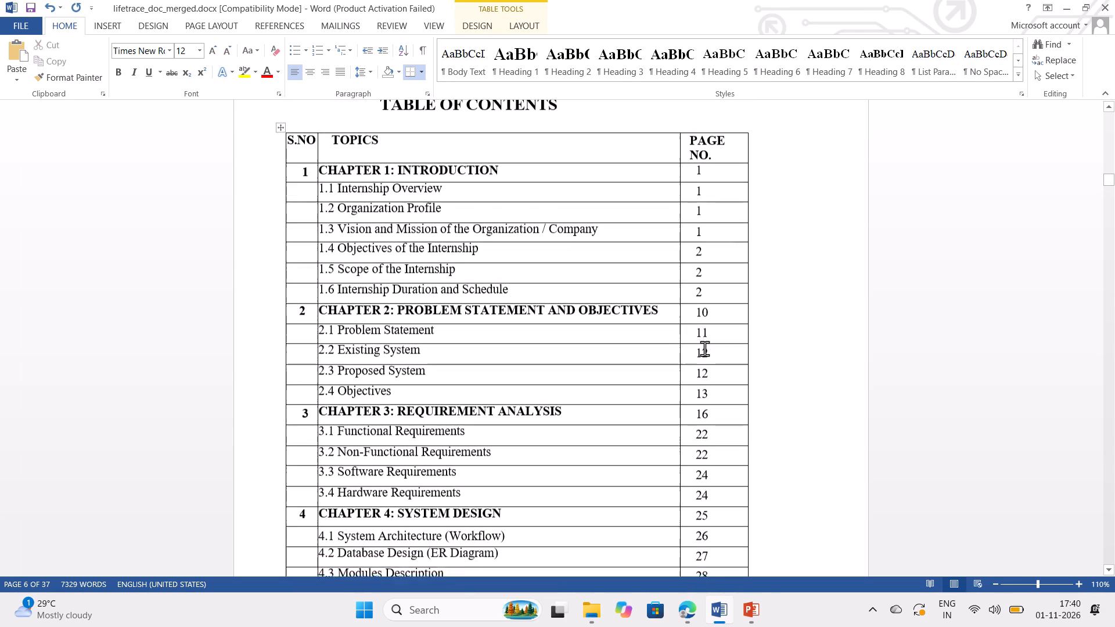
{"action": "scroll", "coordinate": [704, 348], "scroll_direction": "up", "scroll_amount": 1}
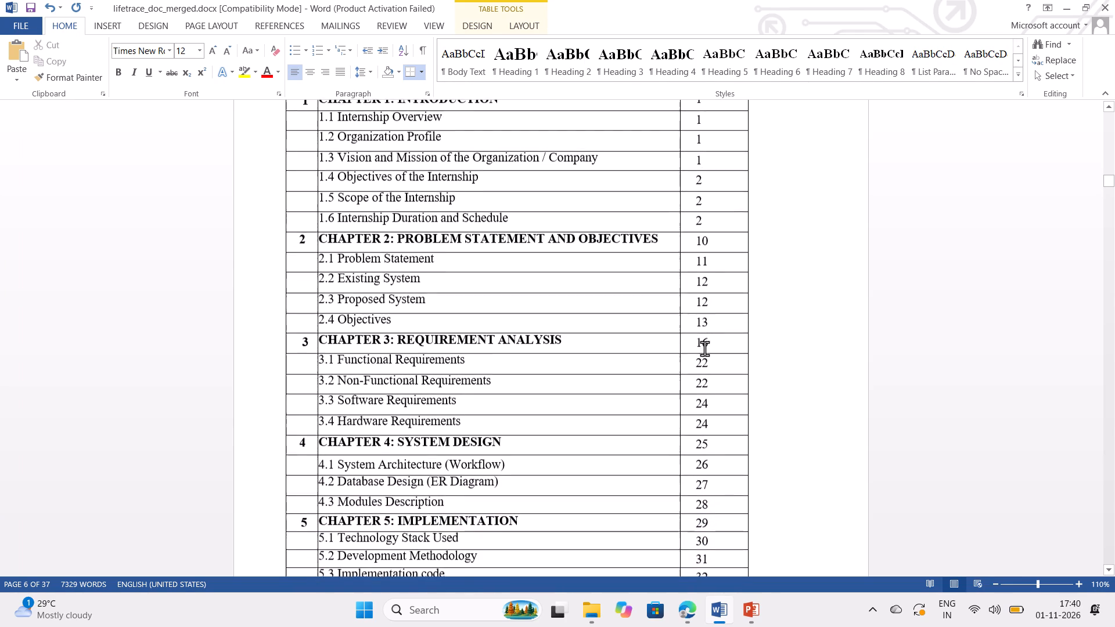
{"action": "scroll", "coordinate": [704, 348], "scroll_direction": "up", "scroll_amount": 1}
Compare the Chapter 1 contents entries with the Introduction page in the report body, checking its headings and footer page number.
{"action": "scroll", "coordinate": [704, 348], "scroll_direction": "down", "scroll_amount": 6}
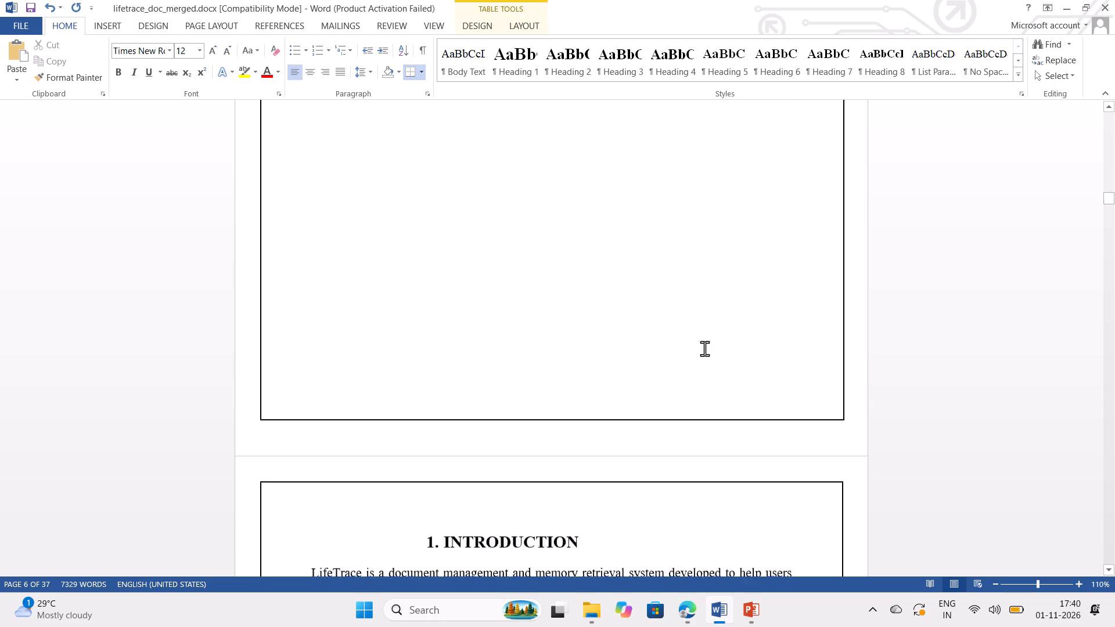
{"action": "scroll", "coordinate": [704, 348], "scroll_direction": "down", "scroll_amount": 3}
{"action": "scroll", "coordinate": [704, 348], "scroll_direction": "up", "scroll_amount": 4}
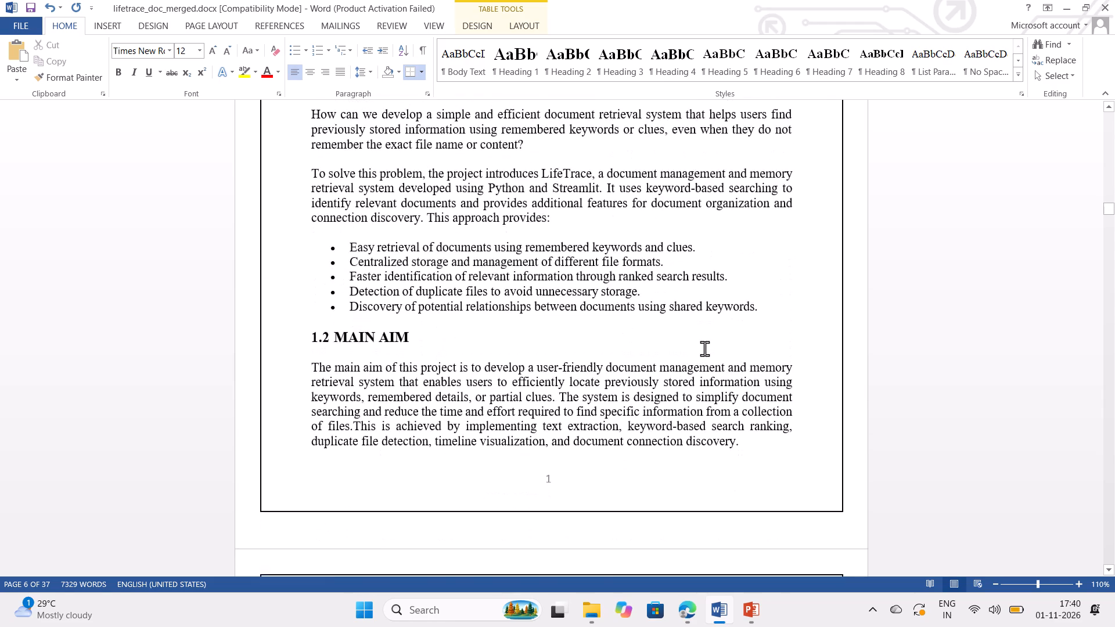
{"action": "scroll", "coordinate": [704, 348], "scroll_direction": "up", "scroll_amount": 6}
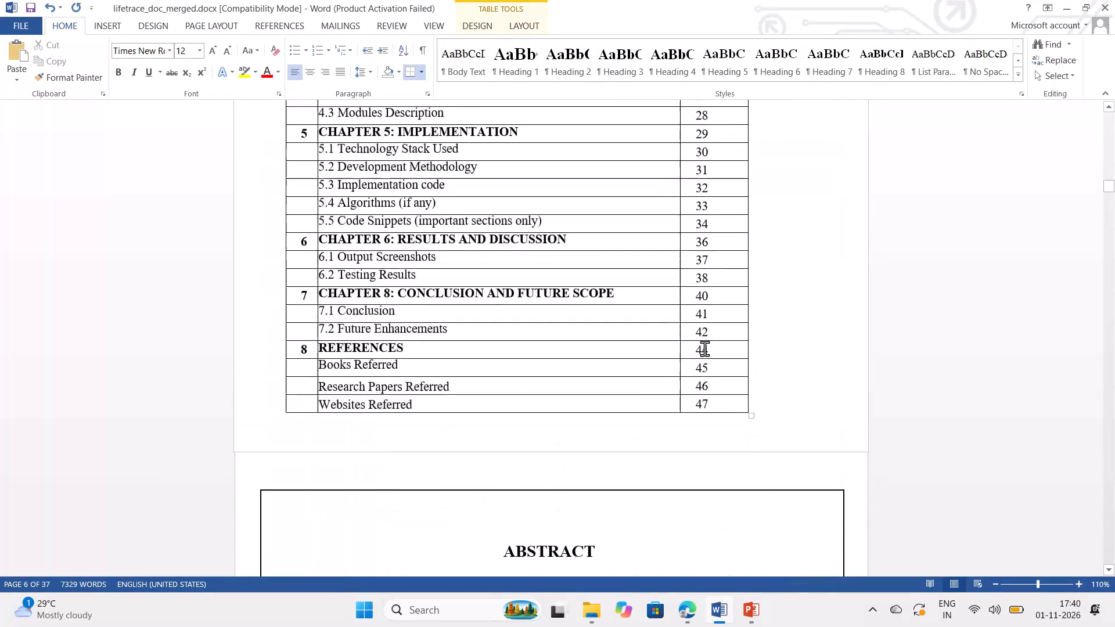
{"action": "scroll", "coordinate": [704, 348], "scroll_direction": "up", "scroll_amount": 6}
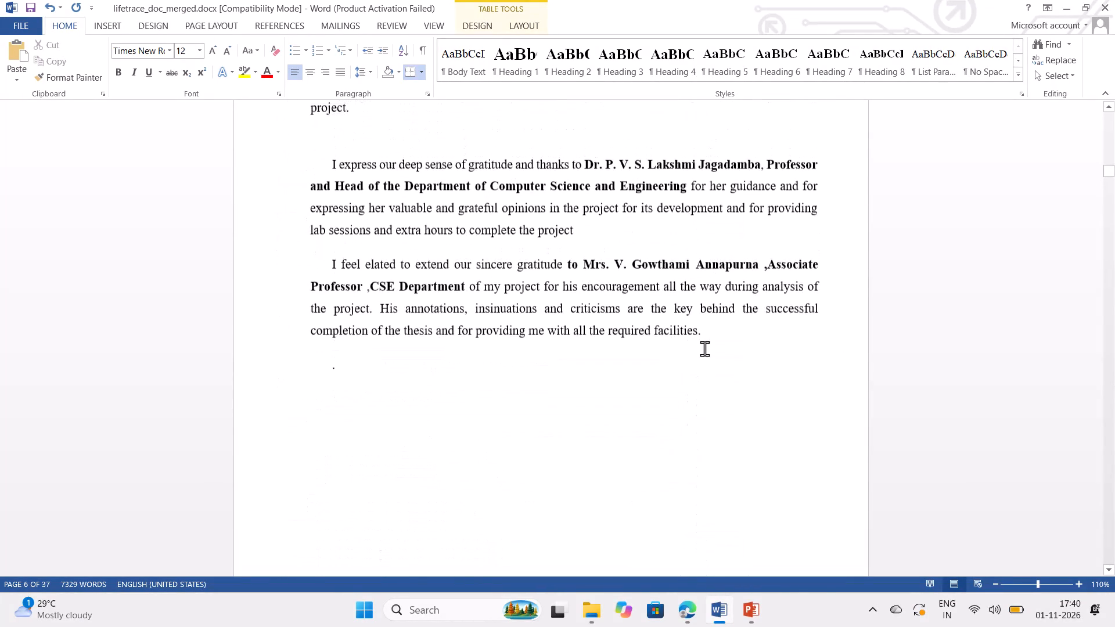
{"action": "scroll", "coordinate": [704, 348], "scroll_direction": "up", "scroll_amount": 2}
{"action": "scroll", "coordinate": [704, 348], "scroll_direction": "down", "scroll_amount": 4}
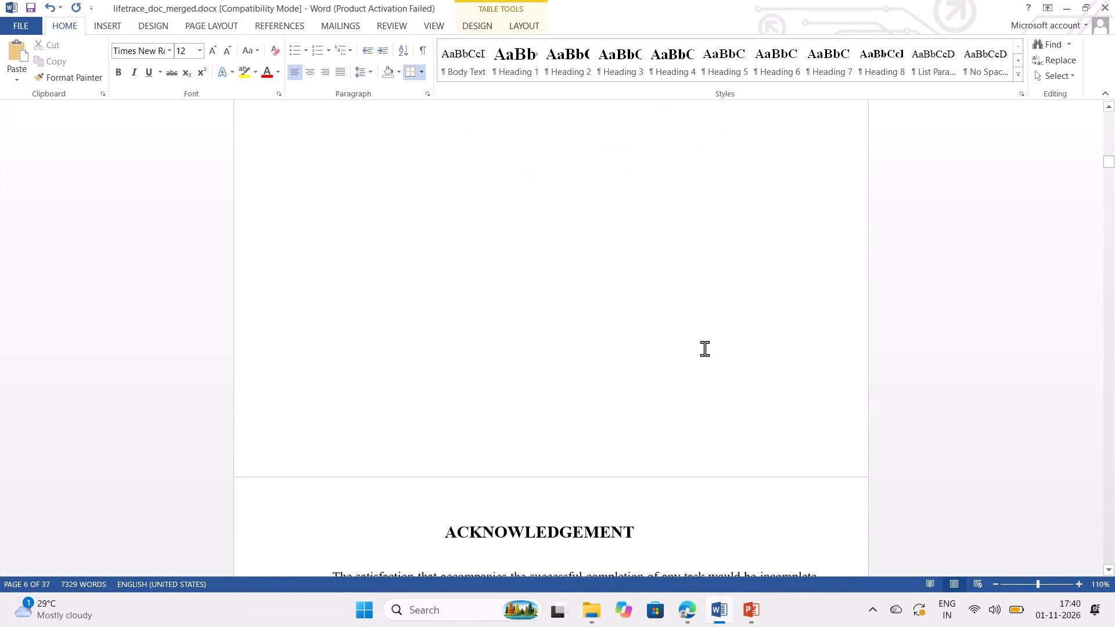
{"action": "scroll", "coordinate": [704, 348], "scroll_direction": "down", "scroll_amount": 8}
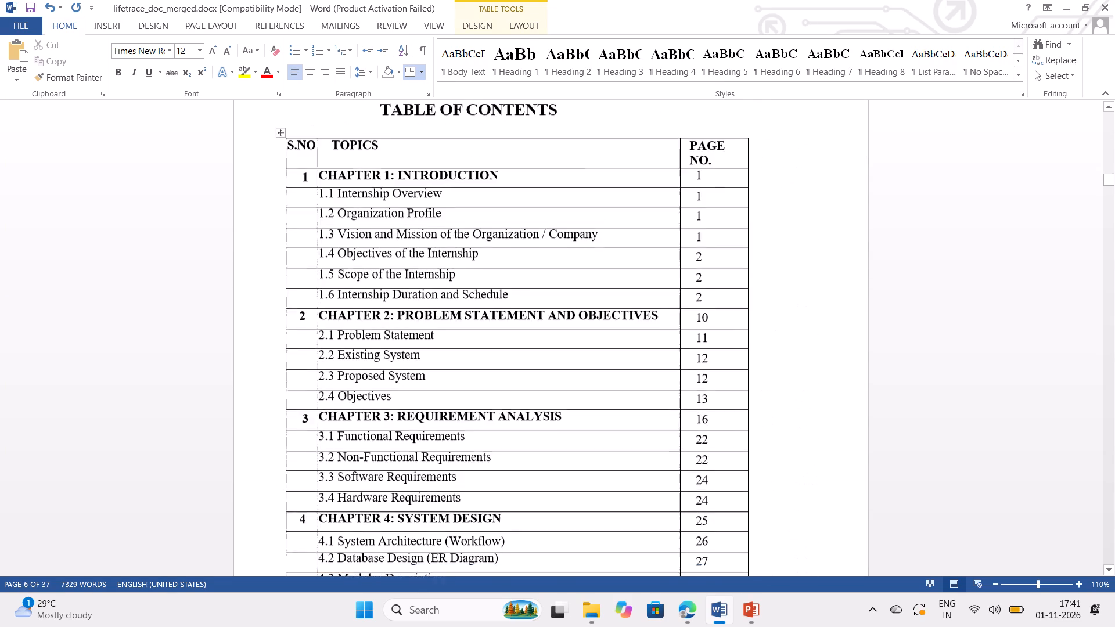
Recheck the contents against the Abstract and Introduction pages, up to section 1.3 Objectives of the Project.
{"action": "scroll", "coordinate": [704, 348], "scroll_direction": "down", "scroll_amount": 5}
{"action": "scroll", "coordinate": [704, 348], "scroll_direction": "up", "scroll_amount": 1}
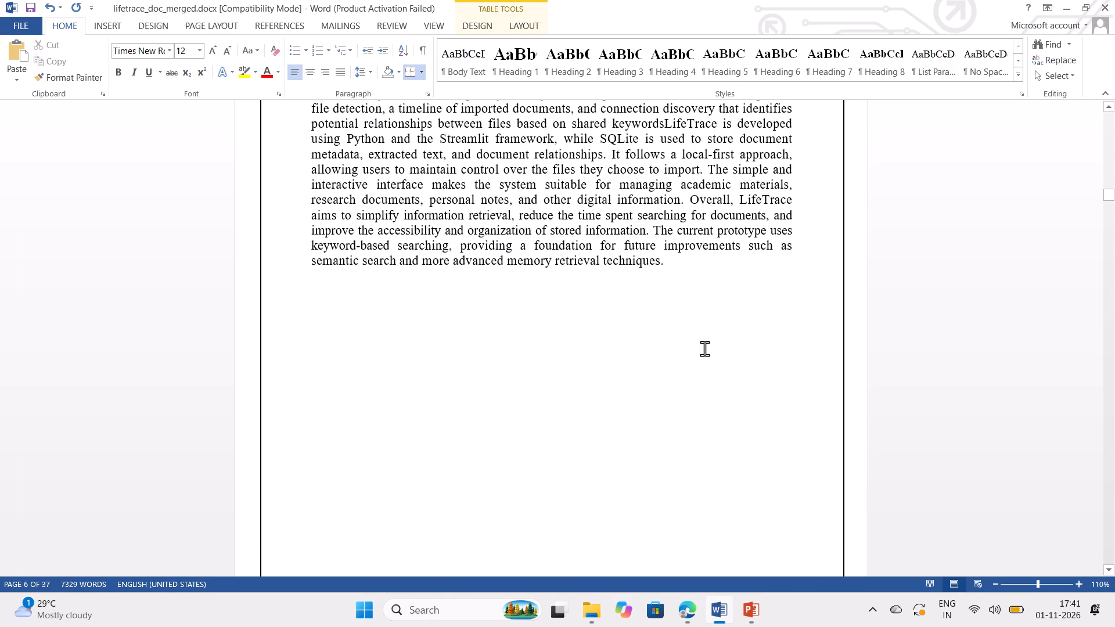
{"action": "scroll", "coordinate": [704, 348], "scroll_direction": "up", "scroll_amount": 6}
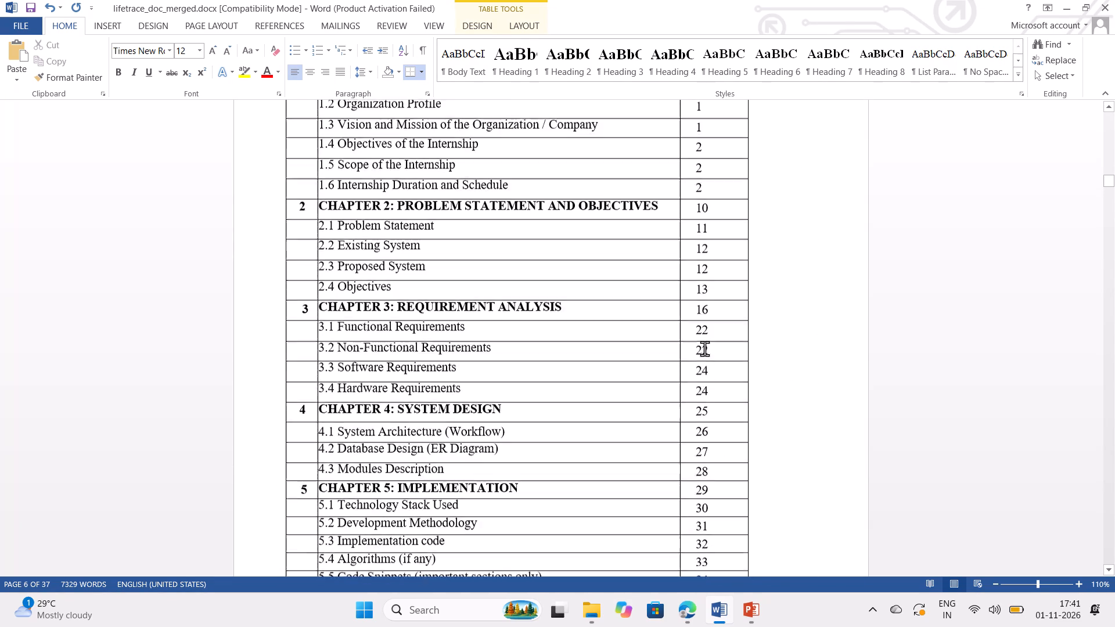
{"action": "scroll", "coordinate": [704, 348], "scroll_direction": "up", "scroll_amount": 2}
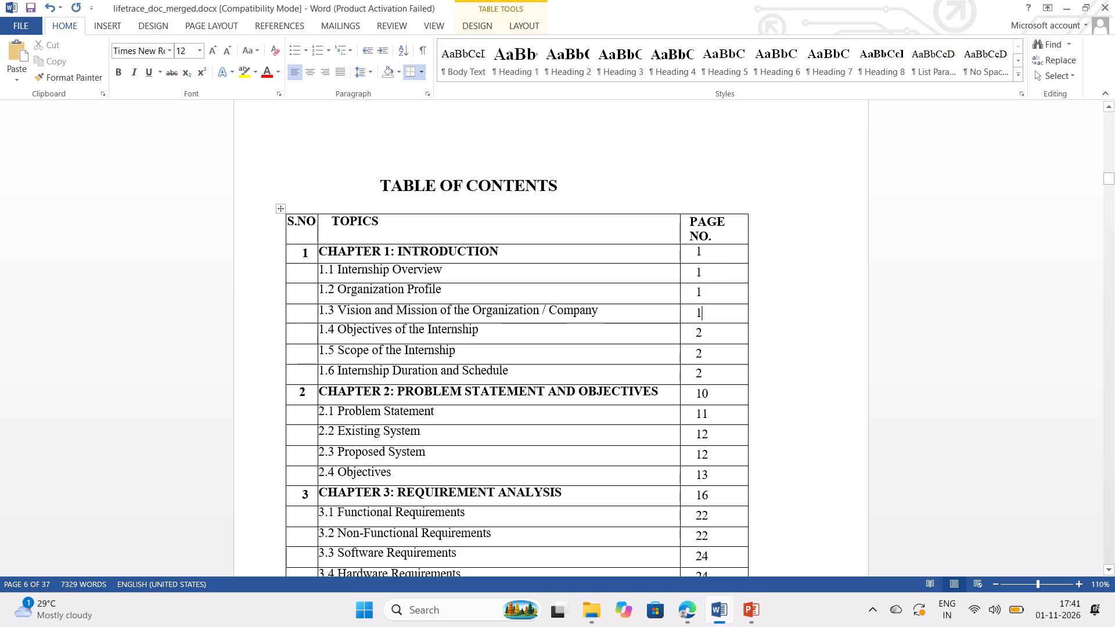
{"action": "scroll", "coordinate": [710, 275], "scroll_direction": "down", "scroll_amount": 6}
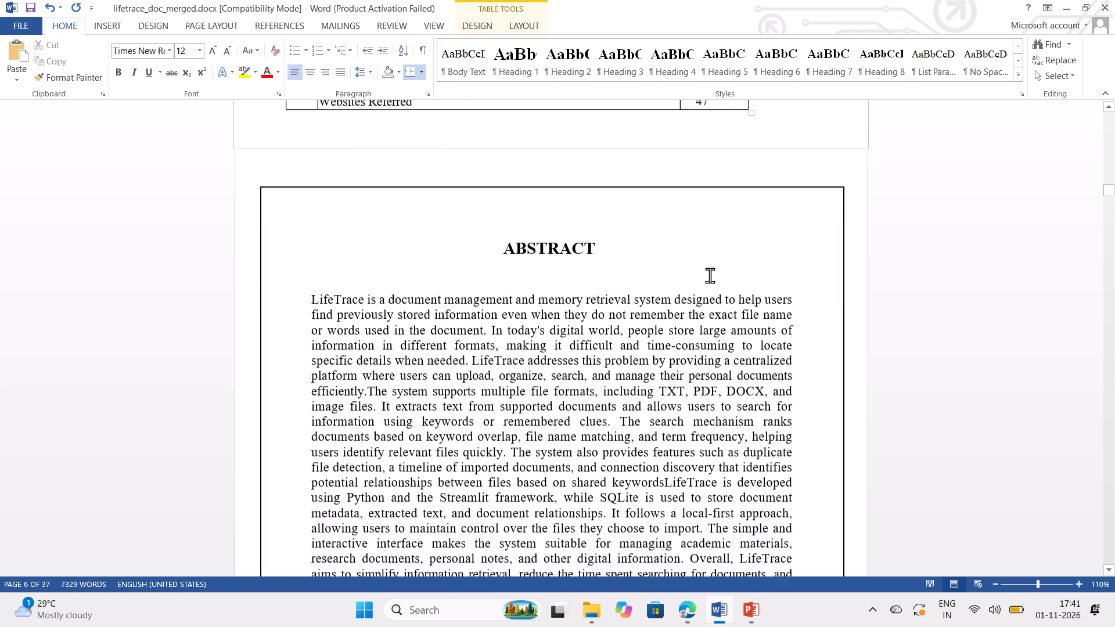
{"action": "scroll", "coordinate": [710, 275], "scroll_direction": "down", "scroll_amount": 4}
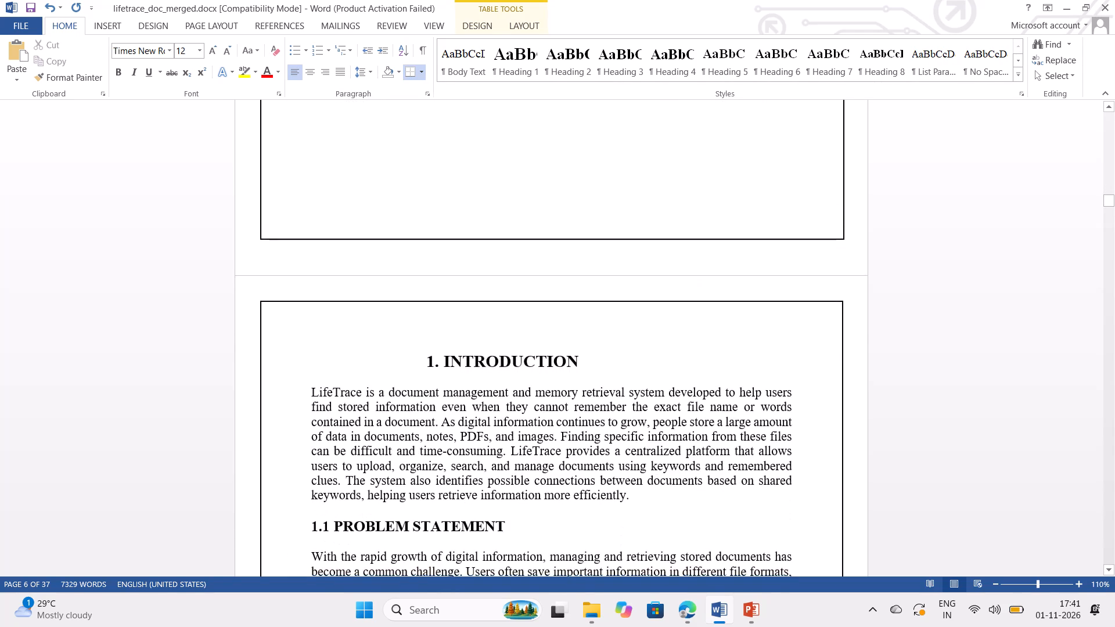
{"action": "scroll", "coordinate": [710, 275], "scroll_direction": "down", "scroll_amount": 8}
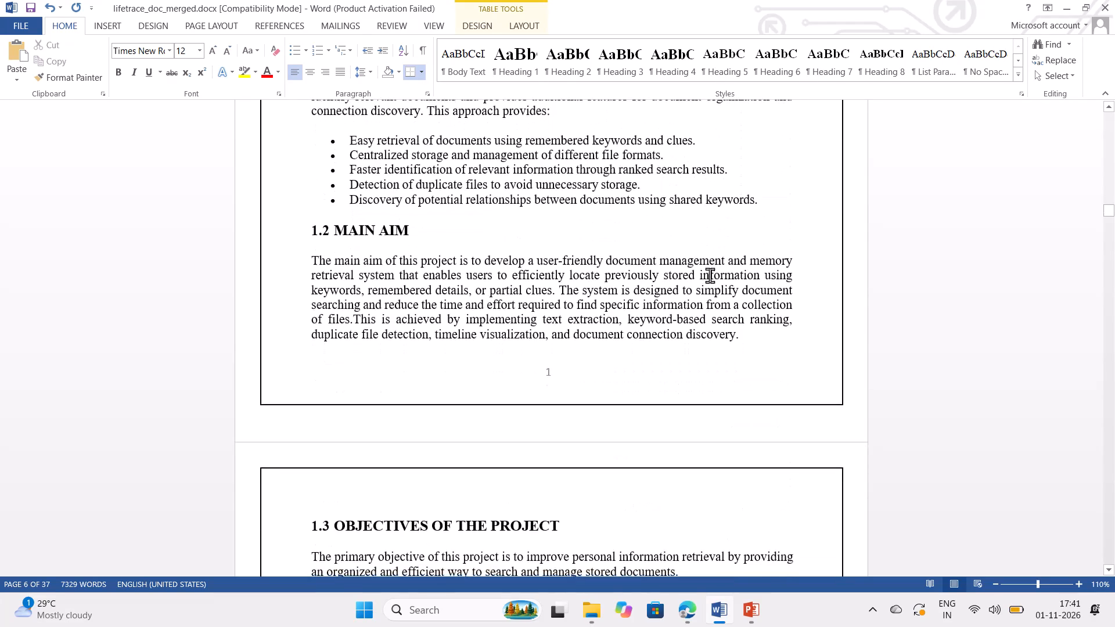
{"action": "scroll", "coordinate": [710, 275], "scroll_direction": "up", "scroll_amount": 8}
{"action": "scroll", "coordinate": [710, 275], "scroll_direction": "down", "scroll_amount": 4}
{"action": "scroll", "coordinate": [710, 275], "scroll_direction": "up", "scroll_amount": 11}
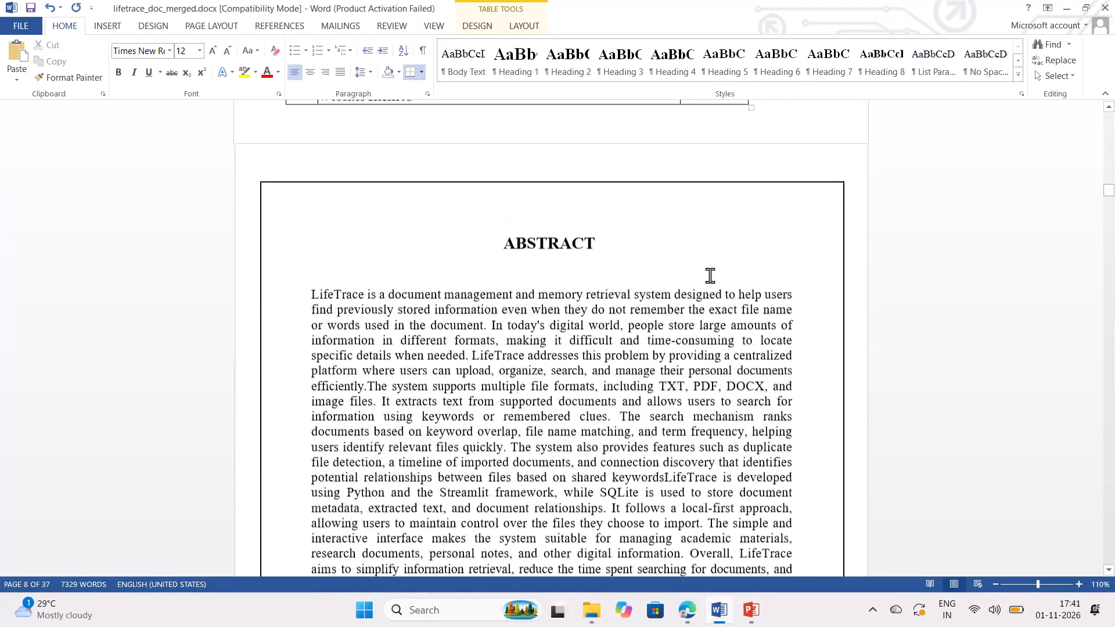
{"action": "scroll", "coordinate": [710, 275], "scroll_direction": "up", "scroll_amount": 2}
{"action": "scroll", "coordinate": [708, 271], "scroll_direction": "down", "scroll_amount": 4}
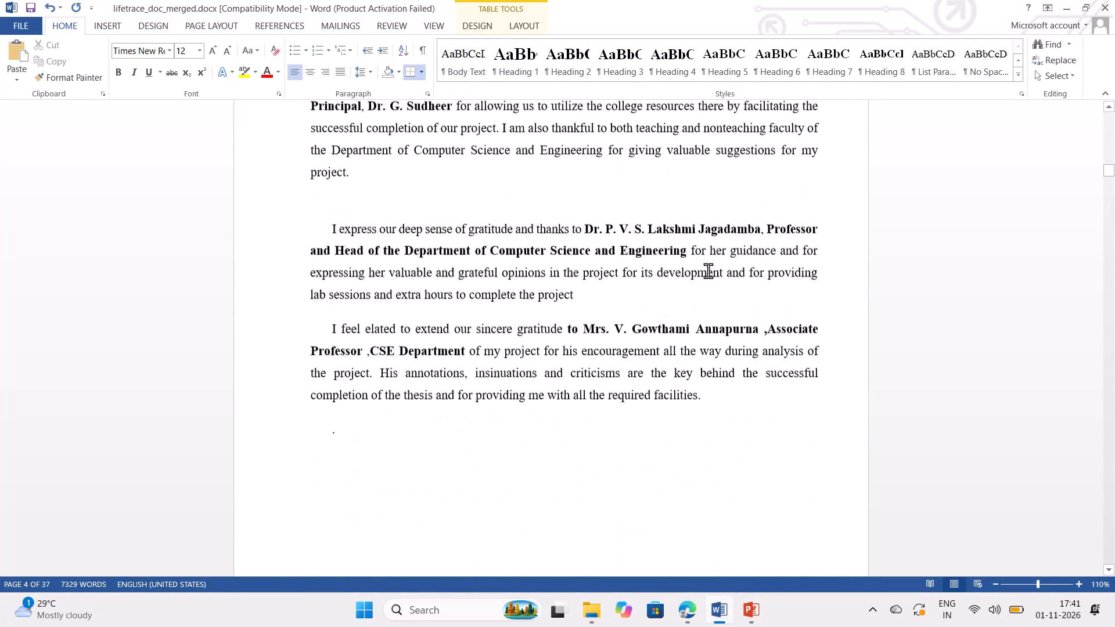
Review the whole table of contents from Chapter 1 through References, examining the page number of each topic.
{"action": "scroll", "coordinate": [708, 271], "scroll_direction": "down", "scroll_amount": 4}
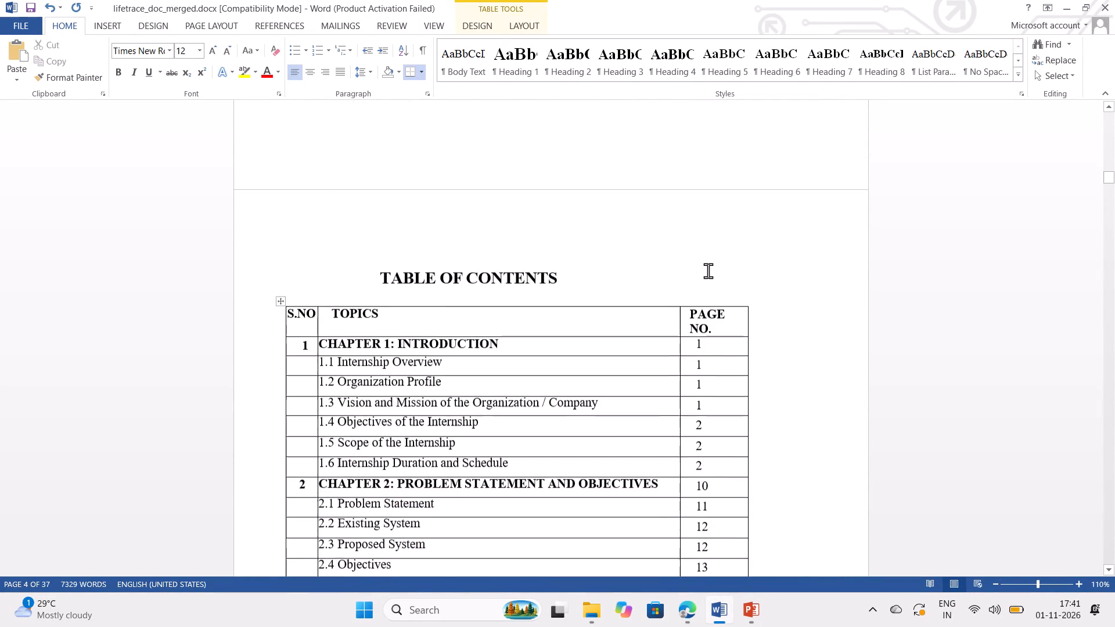
{"action": "scroll", "coordinate": [708, 271], "scroll_direction": "down", "scroll_amount": 1}
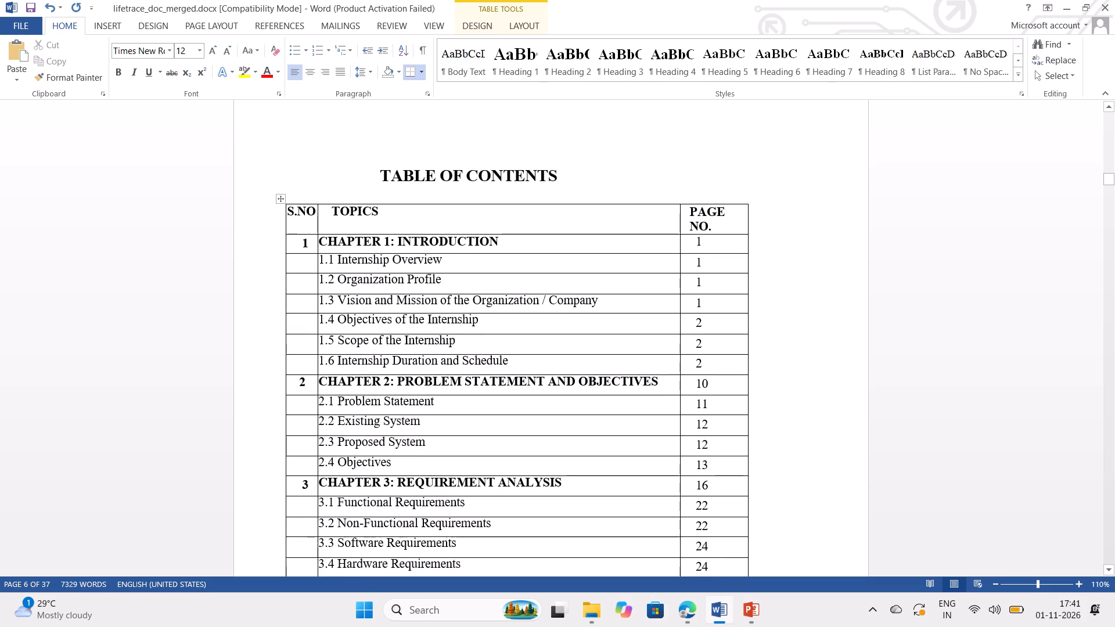
{"action": "scroll", "coordinate": [708, 271], "scroll_direction": "down", "scroll_amount": 1}
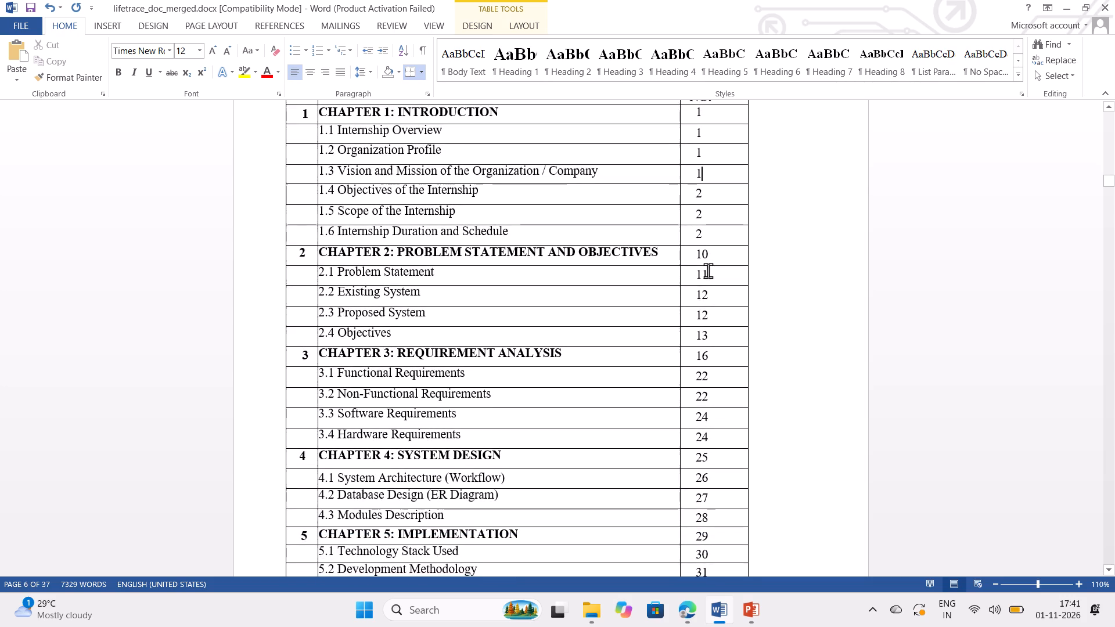
{"action": "scroll", "coordinate": [708, 271], "scroll_direction": "down", "scroll_amount": 1}
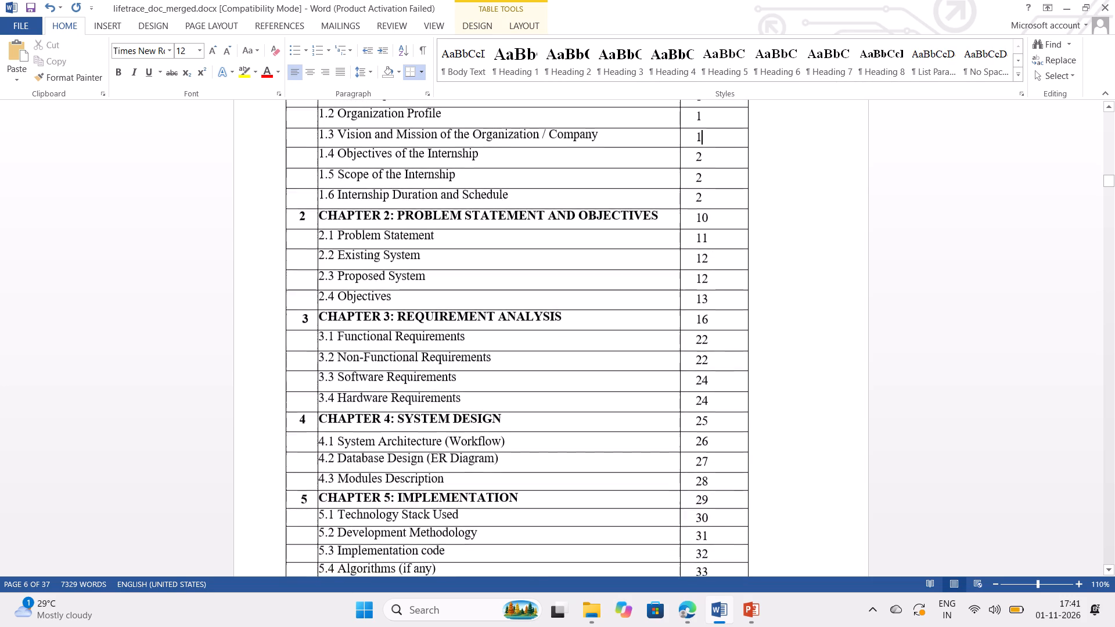
{"action": "scroll", "coordinate": [708, 271], "scroll_direction": "down", "scroll_amount": 1}
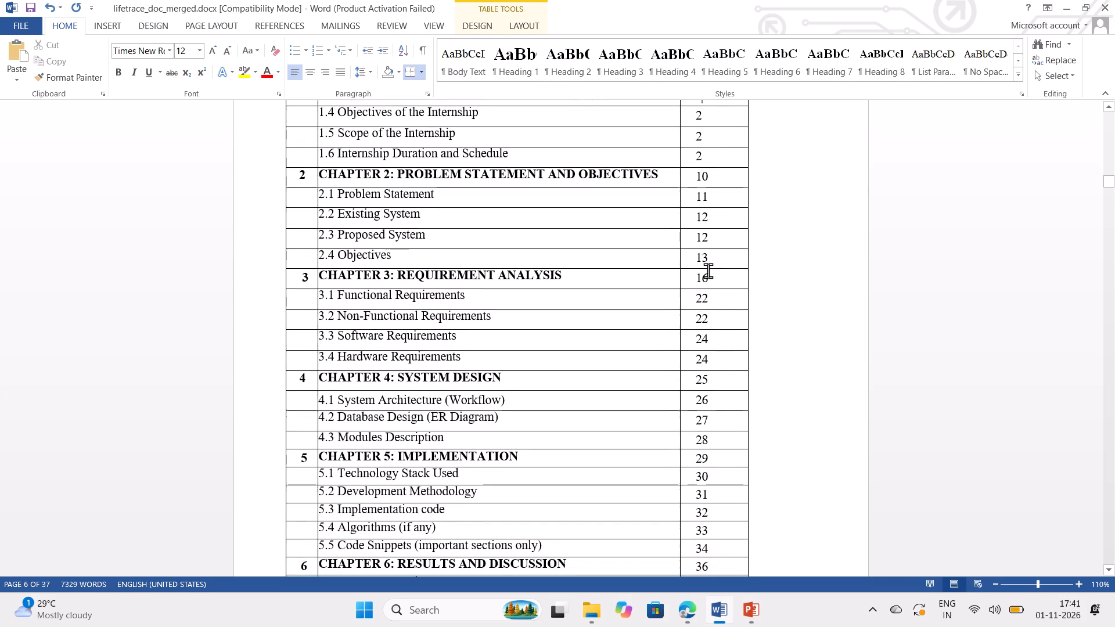
{"action": "scroll", "coordinate": [707, 265], "scroll_direction": "down", "scroll_amount": 1}
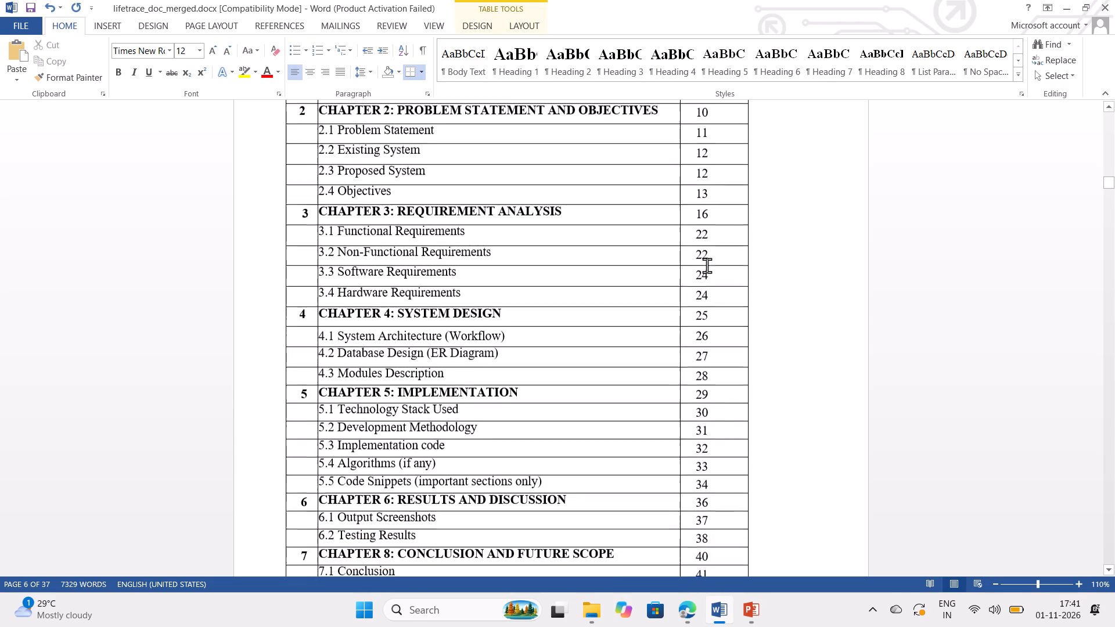
{"action": "scroll", "coordinate": [707, 265], "scroll_direction": "down", "scroll_amount": 2}
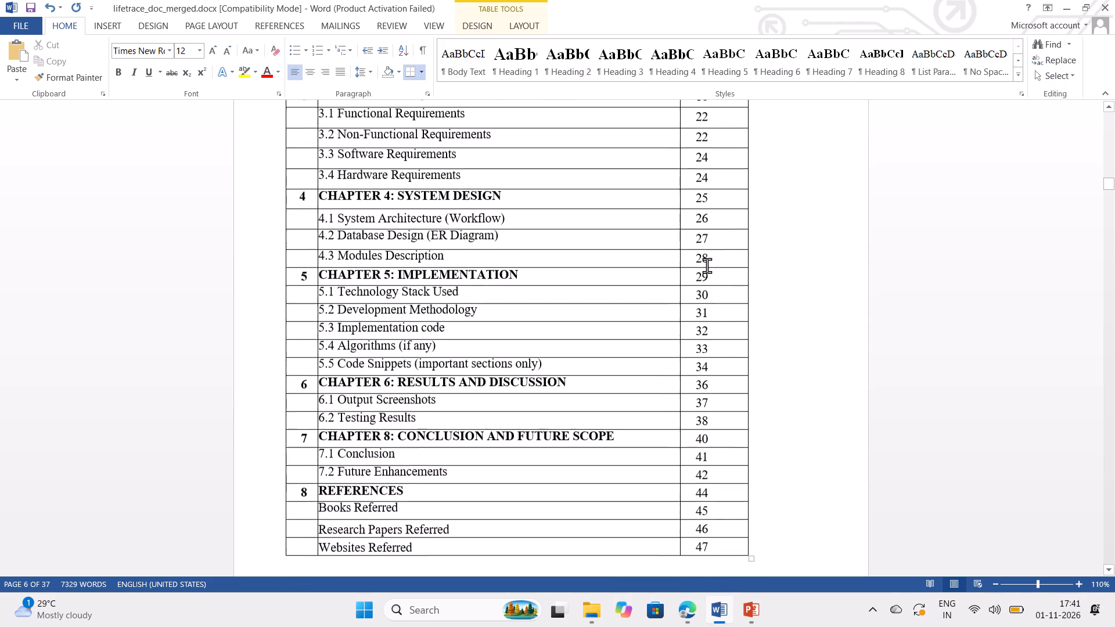
{"action": "scroll", "coordinate": [707, 265], "scroll_direction": "down", "scroll_amount": 1}
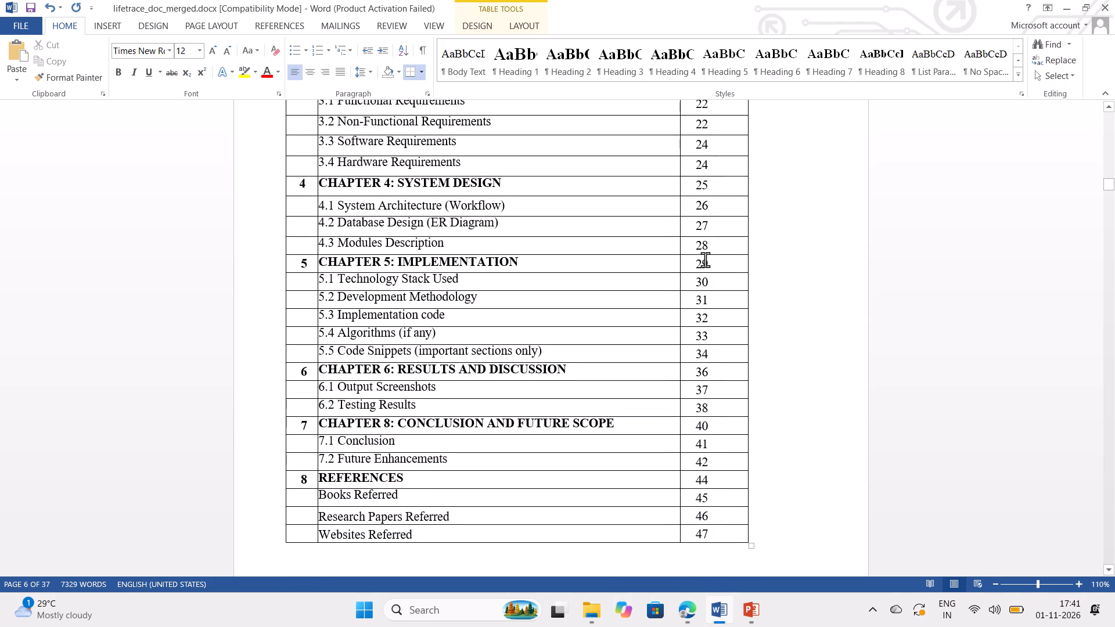
{"action": "scroll", "coordinate": [705, 260], "scroll_direction": "down", "scroll_amount": 1}
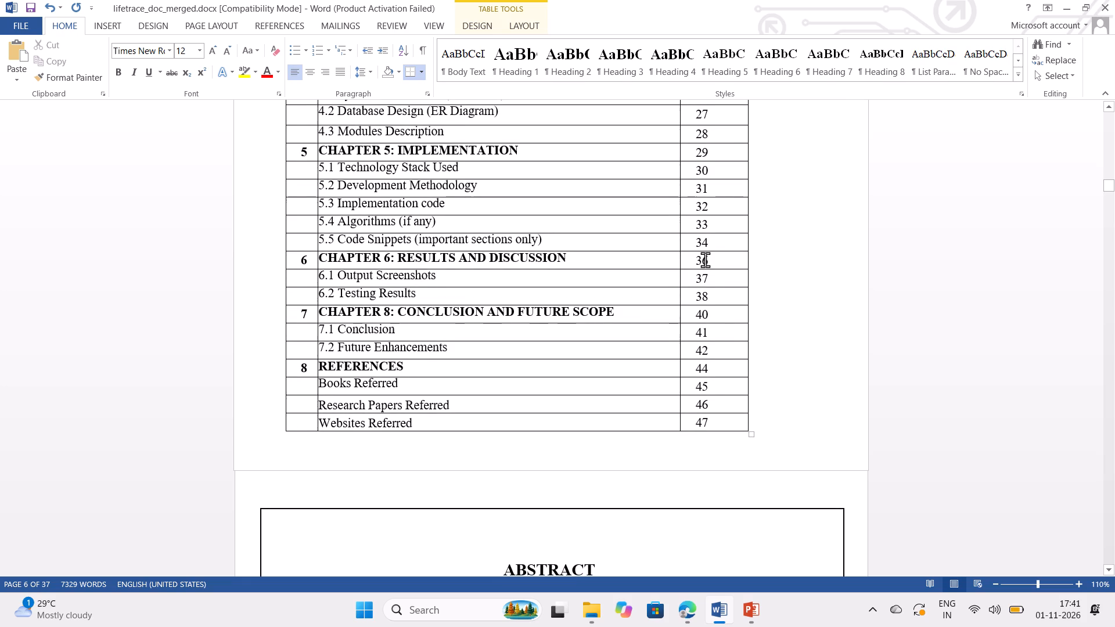
{"action": "scroll", "coordinate": [705, 260], "scroll_direction": "down", "scroll_amount": 1}
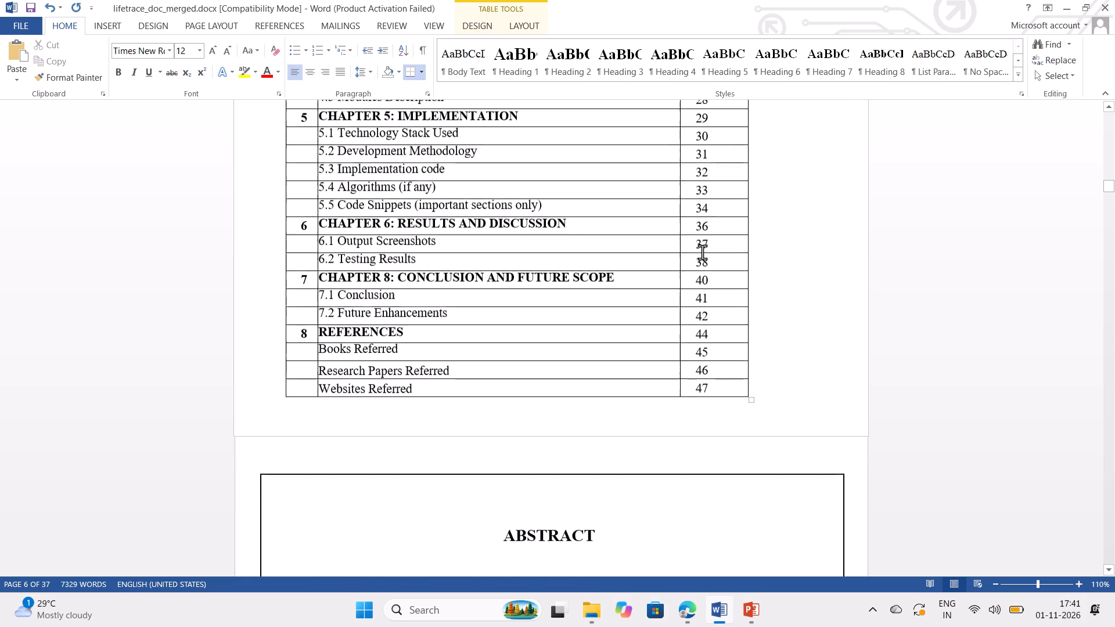
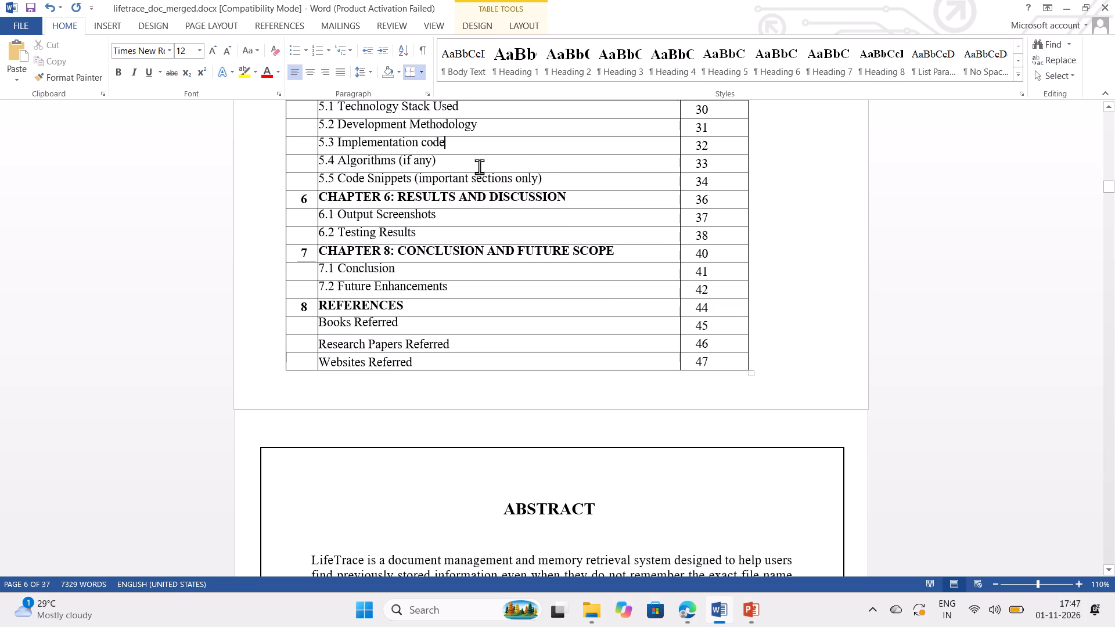
Read through the Abstract page that follows the contents table, comparing it with the contents from References back to Chapter 1.
{"action": "scroll", "coordinate": [472, 258], "scroll_direction": "down", "scroll_amount": 6}
{"action": "scroll", "coordinate": [472, 258], "scroll_direction": "up", "scroll_amount": 1, "text": "ctrl"}
{"action": "scroll", "coordinate": [472, 258], "scroll_direction": "down", "scroll_amount": 1, "text": "ctrl"}
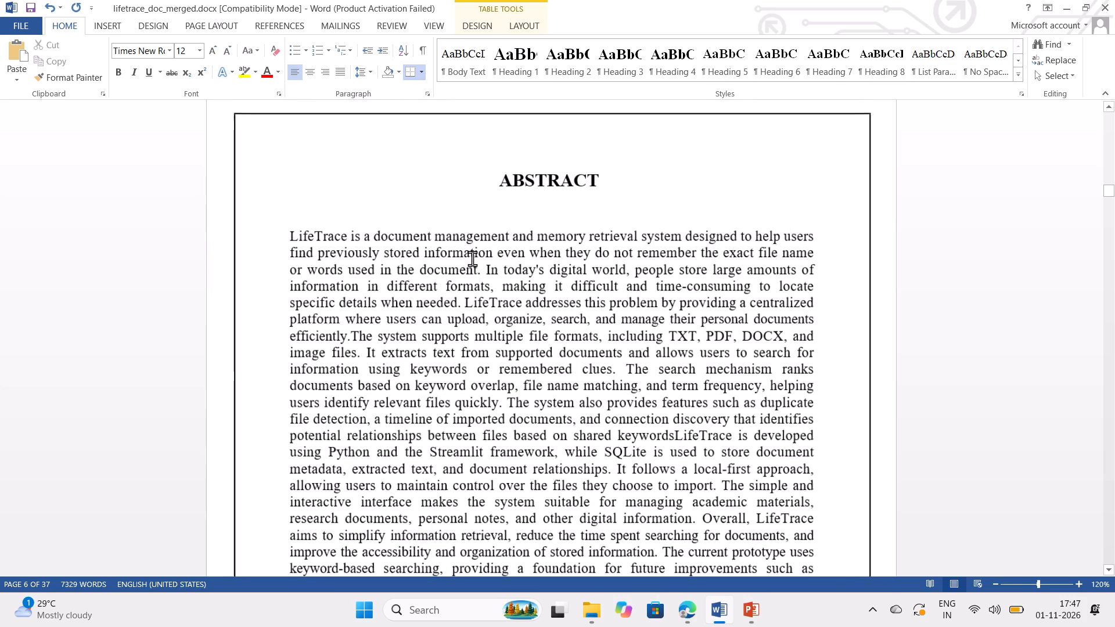
{"action": "scroll", "coordinate": [472, 258], "scroll_direction": "up", "scroll_amount": 1, "text": "ctrl"}
{"action": "scroll", "coordinate": [472, 258], "scroll_direction": "up", "scroll_amount": 1}
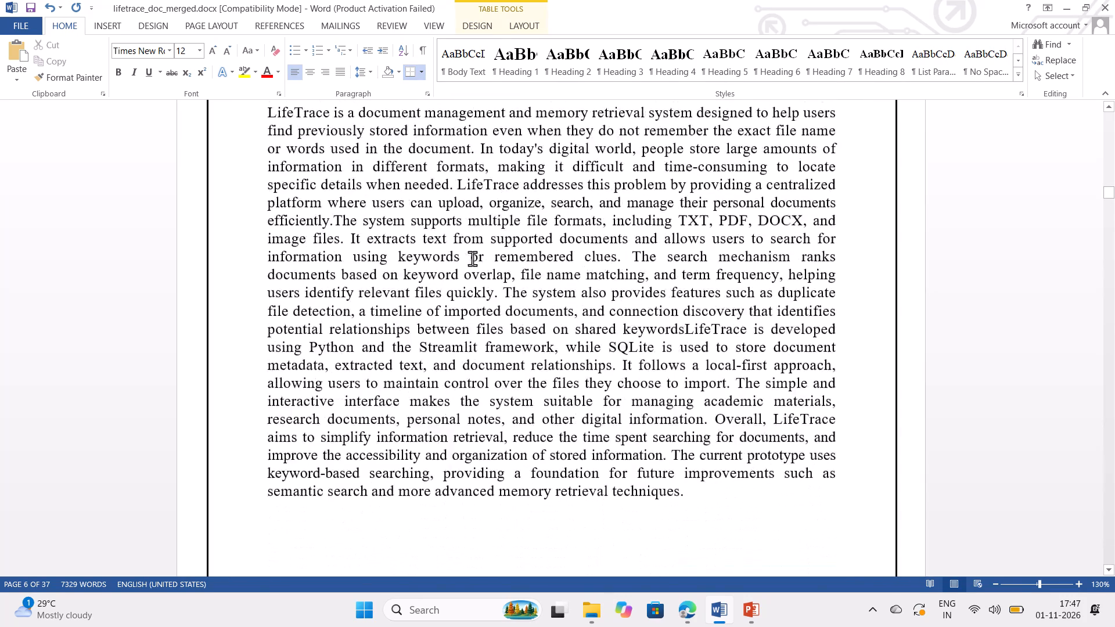
{"action": "scroll", "coordinate": [472, 258], "scroll_direction": "up", "scroll_amount": 4}
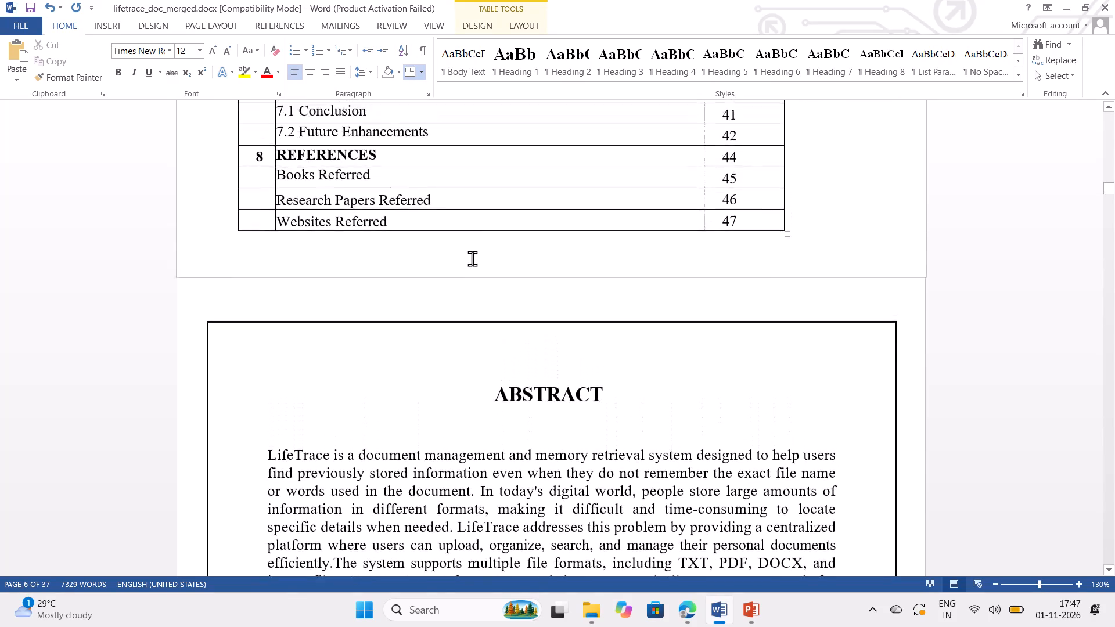
{"action": "scroll", "coordinate": [472, 258], "scroll_direction": "up", "scroll_amount": 6}
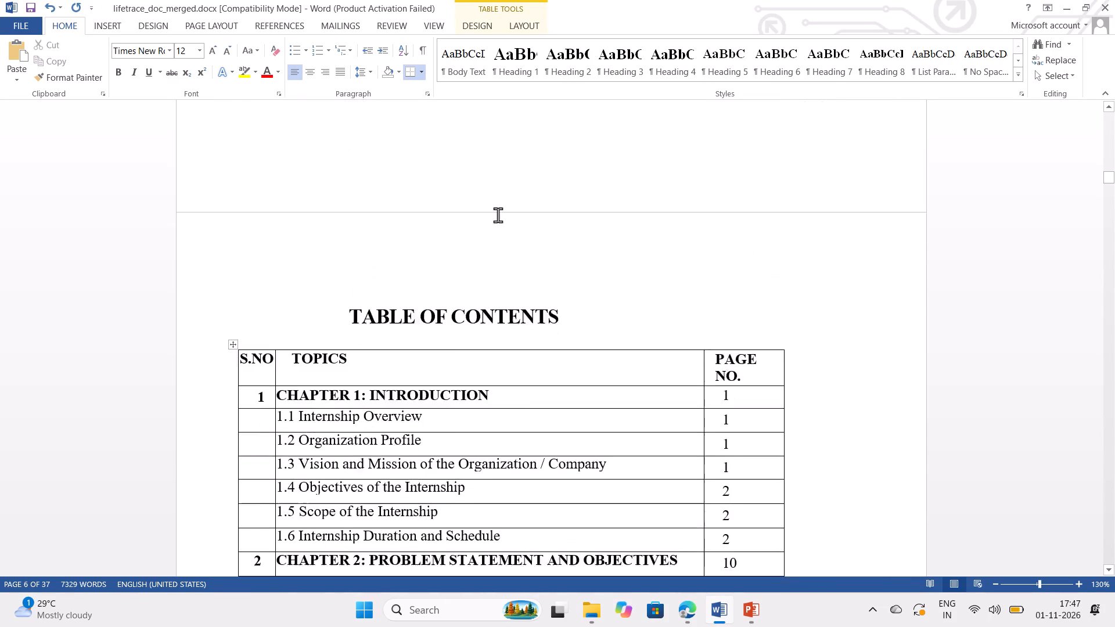
Compare the Chapter 1 contents entries with the Introduction pages, examining sections 1.1 to 1.3 and the footer page number.
{"action": "scroll", "coordinate": [495, 179], "scroll_direction": "down", "scroll_amount": 1}
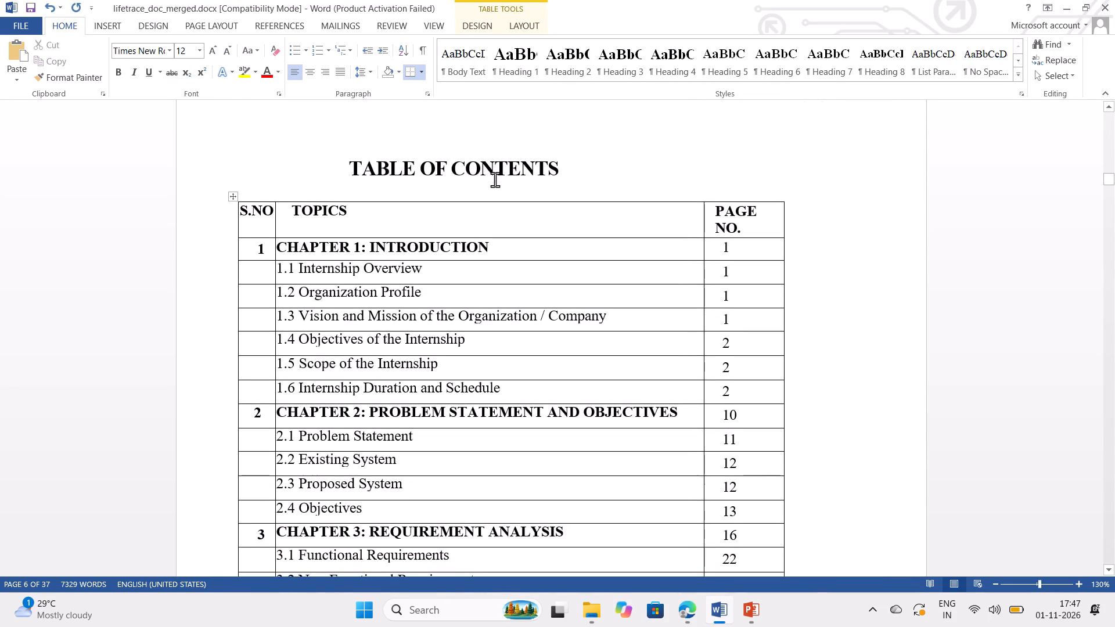
{"action": "scroll", "coordinate": [495, 179], "scroll_direction": "down", "scroll_amount": 10}
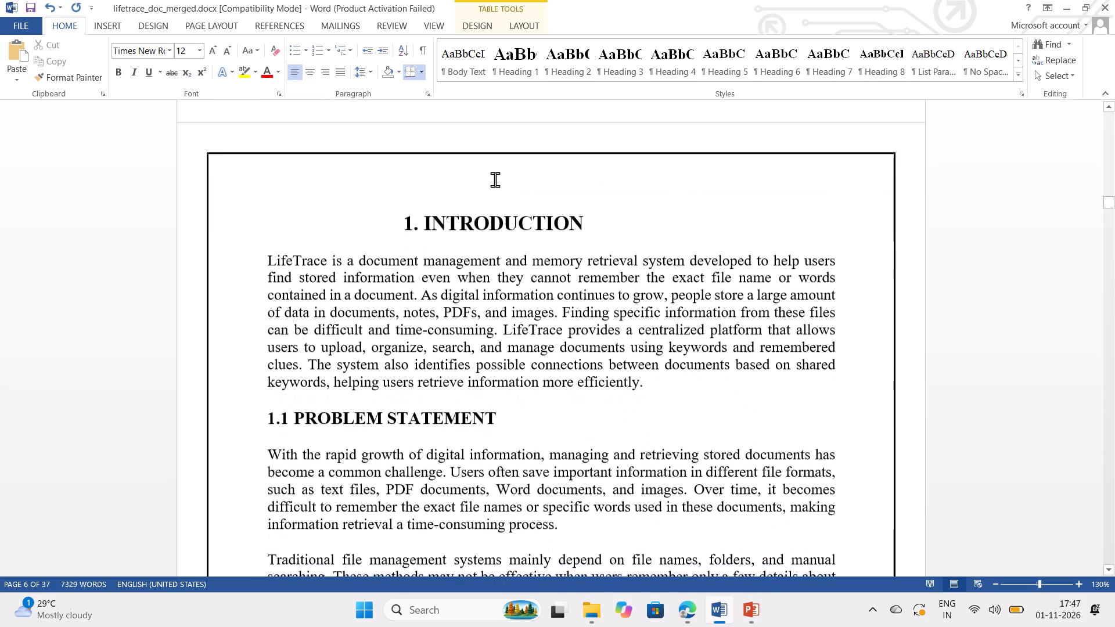
{"action": "scroll", "coordinate": [495, 179], "scroll_direction": "down", "scroll_amount": 3}
{"action": "scroll", "coordinate": [495, 179], "scroll_direction": "up", "scroll_amount": 1, "text": "ctrl"}
{"action": "scroll", "coordinate": [495, 179], "scroll_direction": "down", "scroll_amount": 2, "text": "ctrl"}
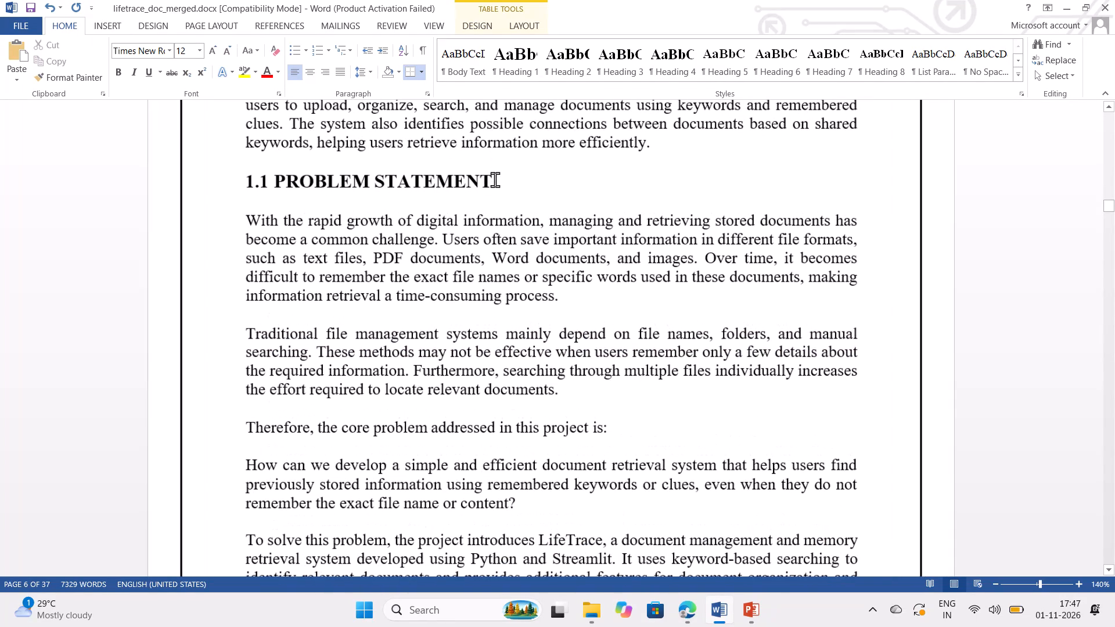
{"action": "scroll", "coordinate": [495, 179], "scroll_direction": "down", "scroll_amount": 2, "text": "ctrl"}
{"action": "scroll", "coordinate": [495, 179], "scroll_direction": "down", "scroll_amount": 1}
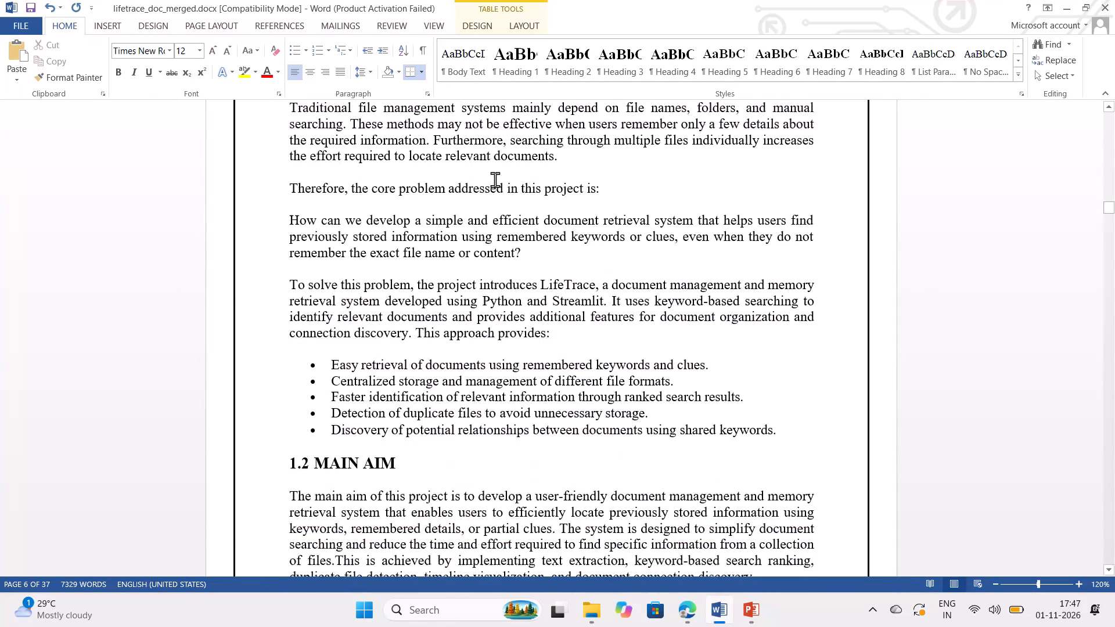
{"action": "scroll", "coordinate": [495, 179], "scroll_direction": "down", "scroll_amount": 6}
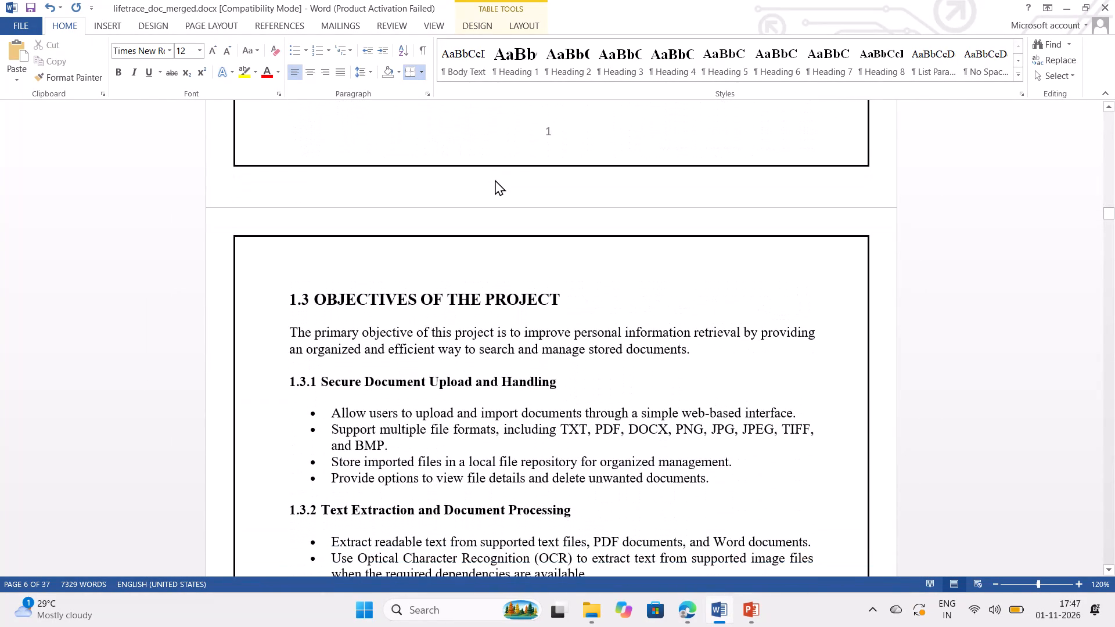
{"action": "scroll", "coordinate": [495, 179], "scroll_direction": "up", "scroll_amount": 1}
{"action": "scroll", "coordinate": [495, 179], "scroll_direction": "down", "scroll_amount": 2}
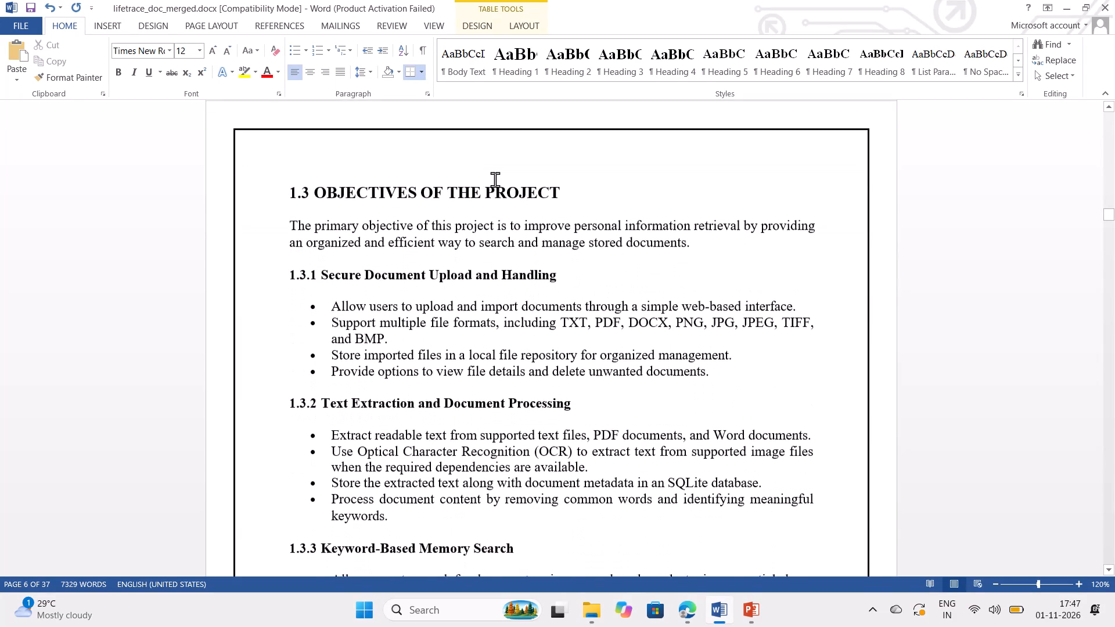
{"action": "scroll", "coordinate": [495, 179], "scroll_direction": "down", "scroll_amount": 1}
{"action": "scroll", "coordinate": [495, 179], "scroll_direction": "up", "scroll_amount": 8}
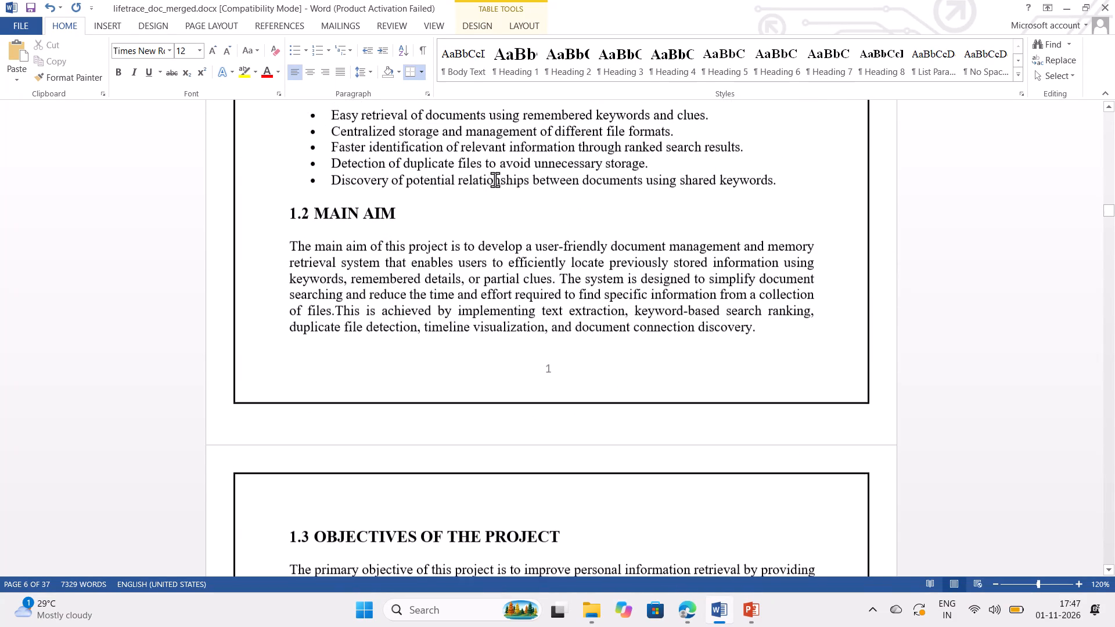
Reexamine the table of contents topics and page numbers from Chapter 1: Introduction to Chapter 5: Implementation.
{"action": "scroll", "coordinate": [495, 179], "scroll_direction": "up", "scroll_amount": 13}
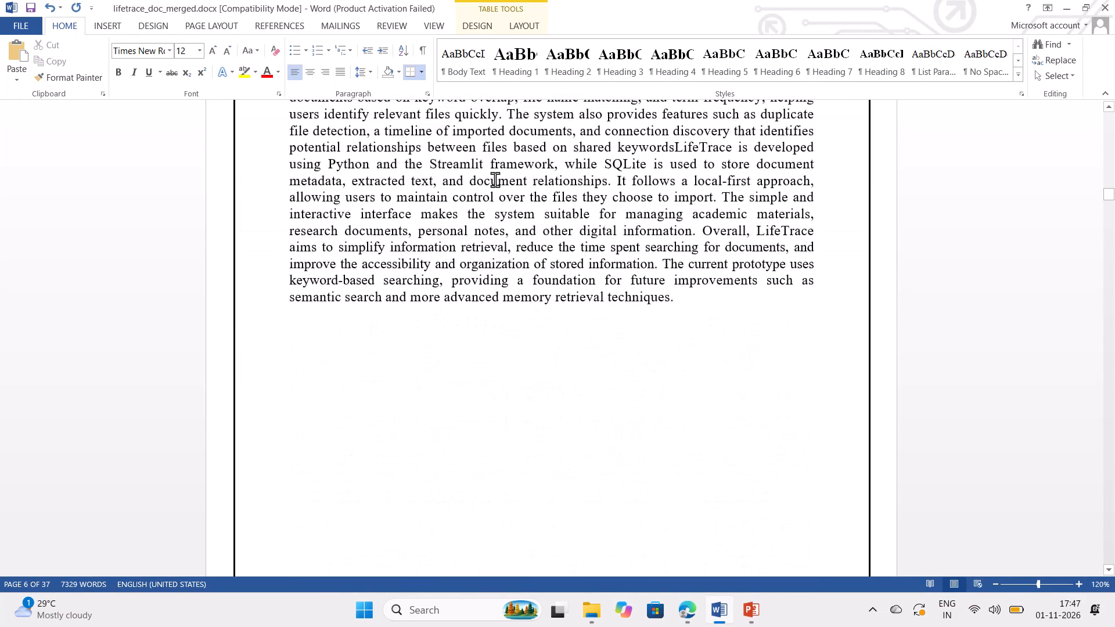
{"action": "scroll", "coordinate": [495, 179], "scroll_direction": "up", "scroll_amount": 9}
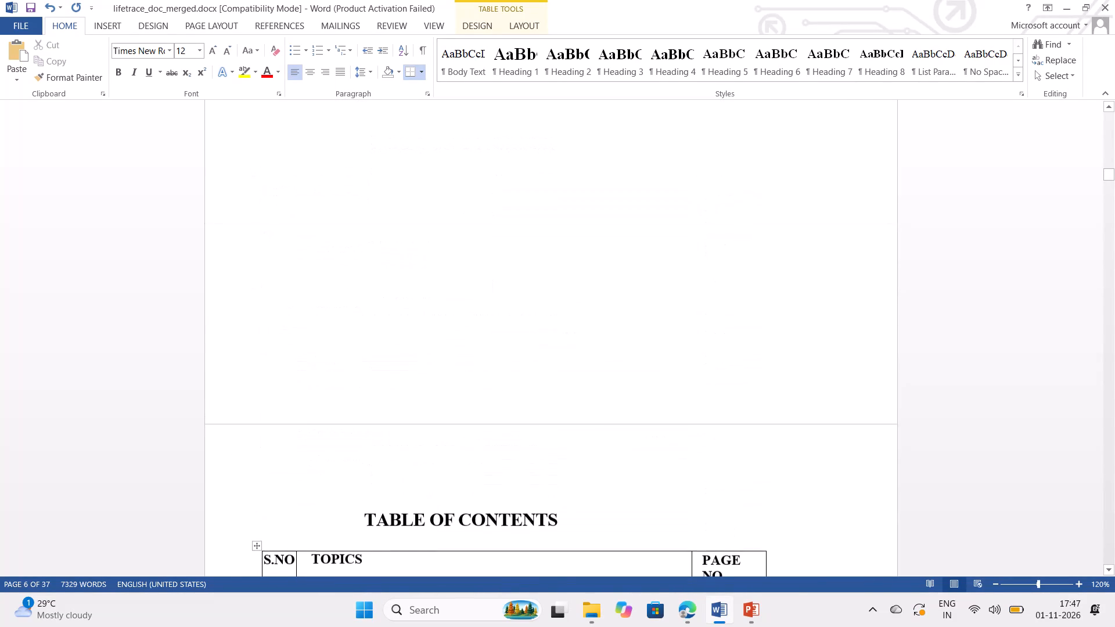
{"action": "scroll", "coordinate": [495, 179], "scroll_direction": "down", "scroll_amount": 3}
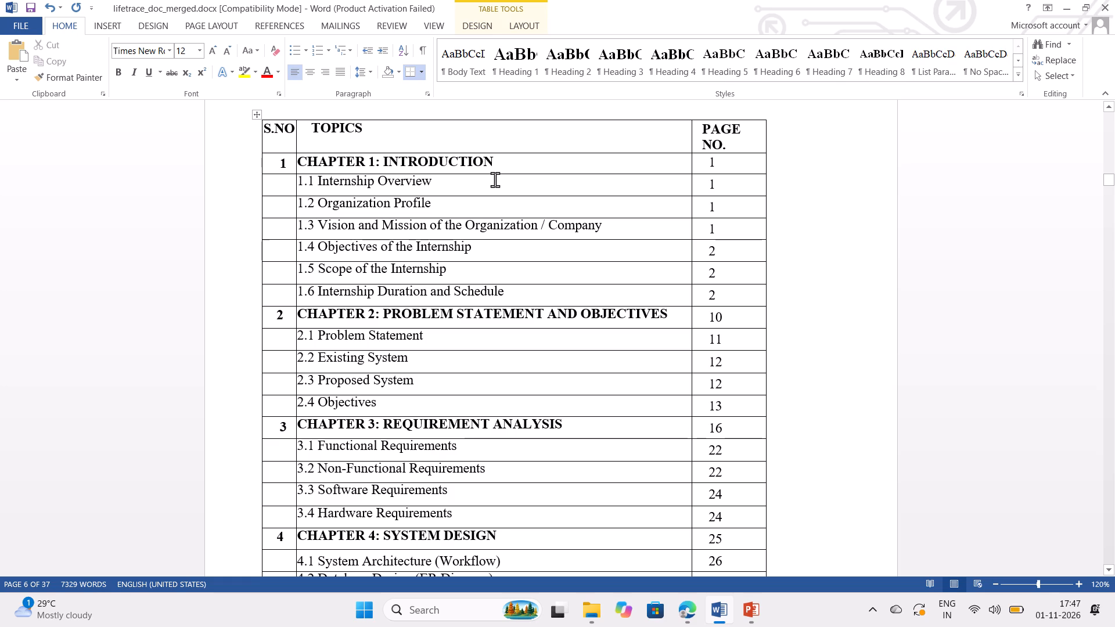
{"action": "scroll", "coordinate": [495, 179], "scroll_direction": "down", "scroll_amount": 1}
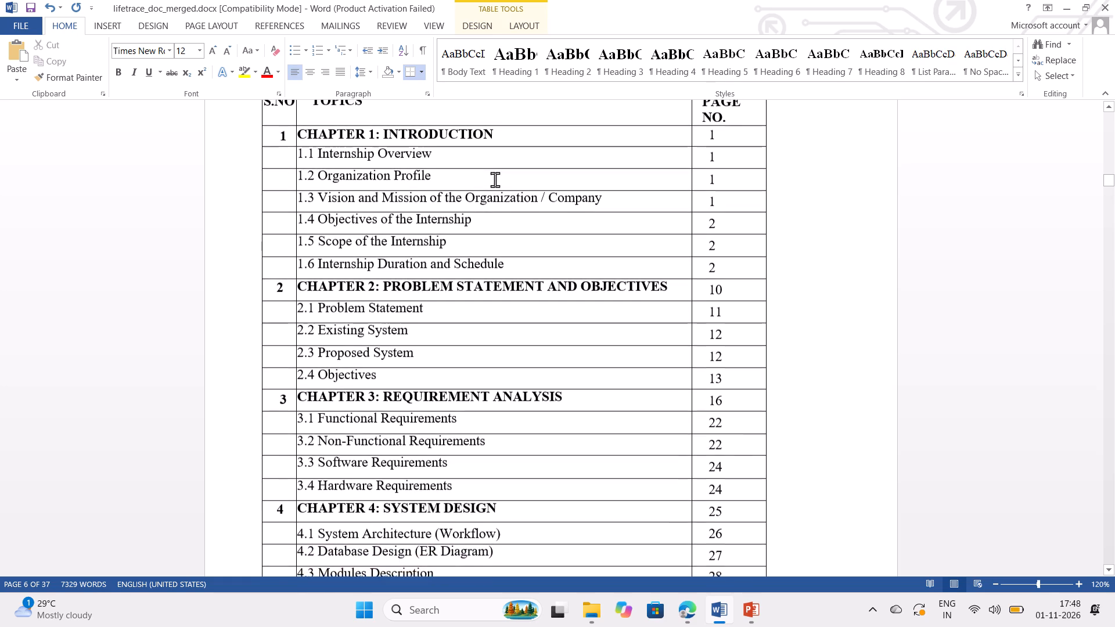
{"action": "scroll", "coordinate": [495, 179], "scroll_direction": "down", "scroll_amount": 1}
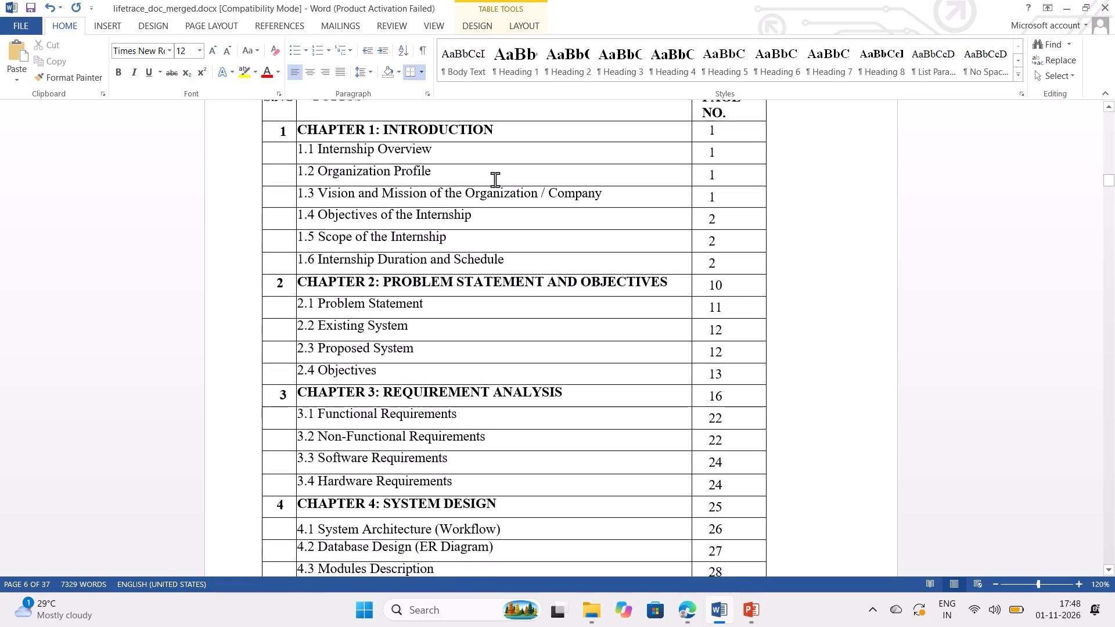
{"action": "scroll", "coordinate": [495, 179], "scroll_direction": "down", "scroll_amount": 2}
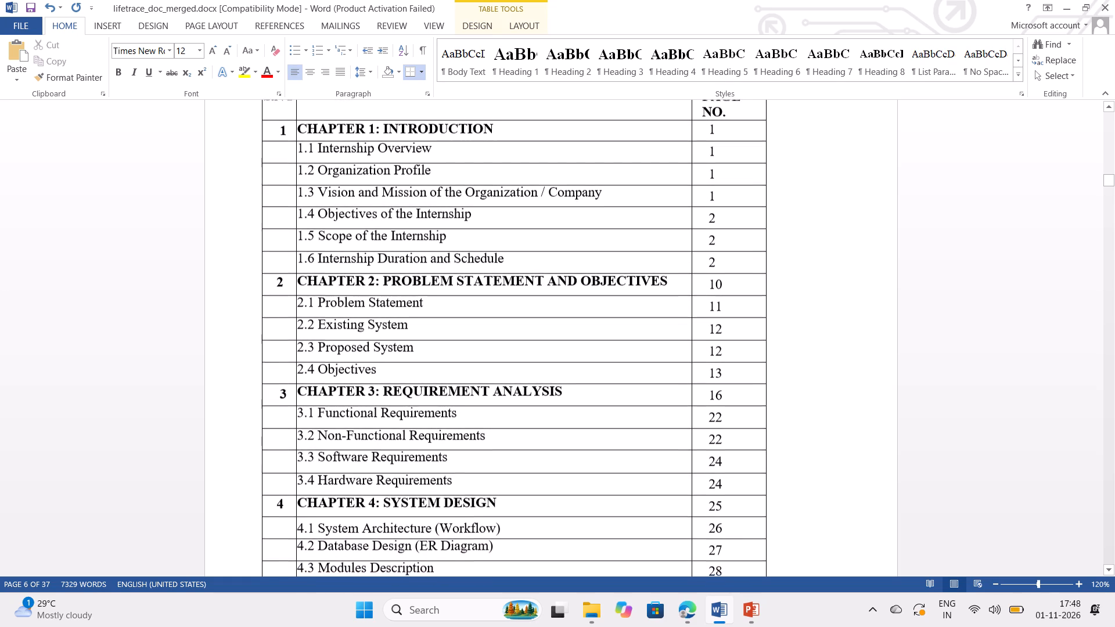
{"action": "scroll", "coordinate": [495, 179], "scroll_direction": "down", "scroll_amount": 1}
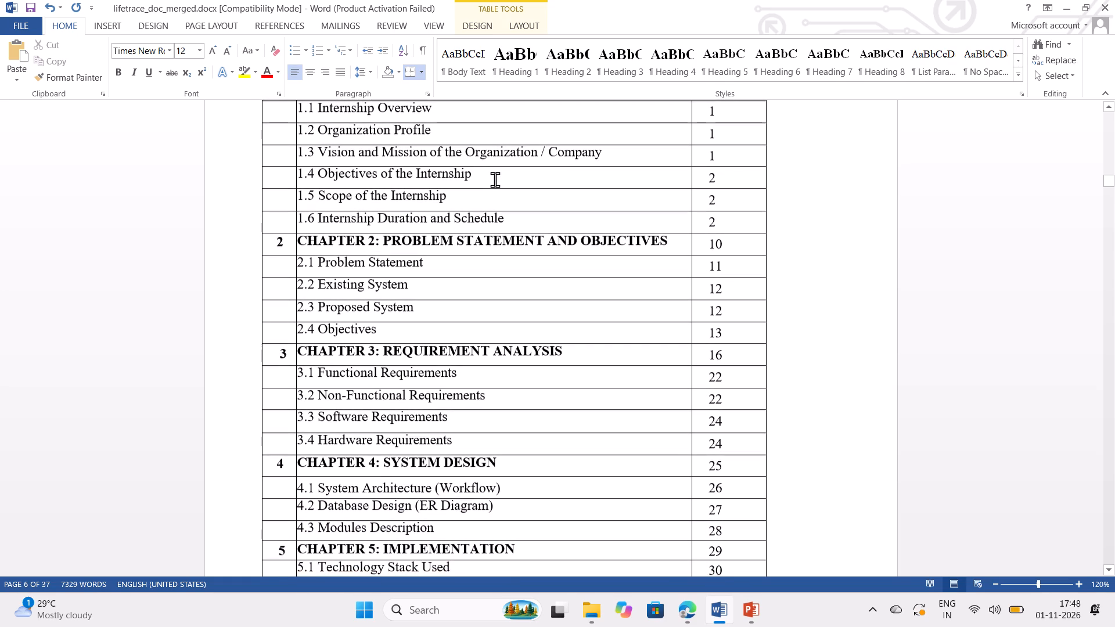
{"action": "scroll", "coordinate": [495, 179], "scroll_direction": "down", "scroll_amount": 2}
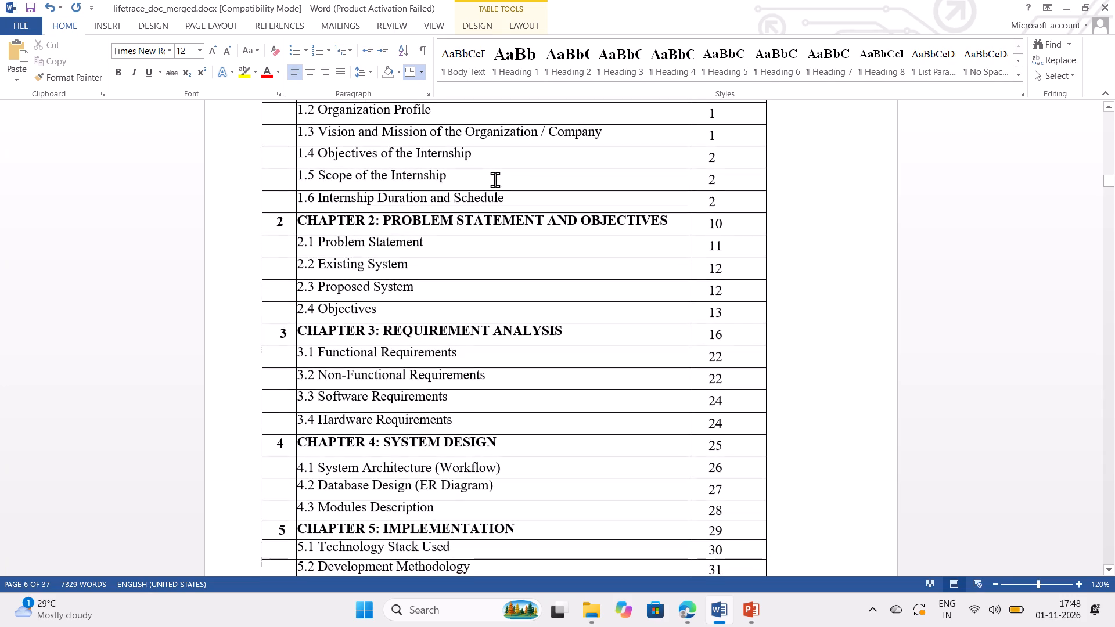
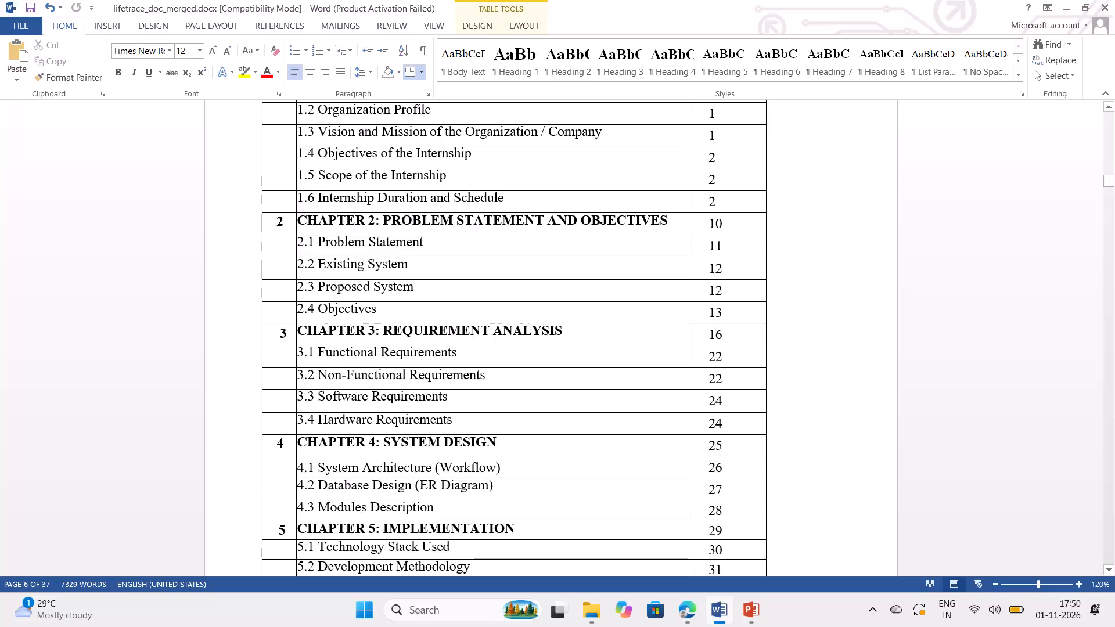
Examine the table of contents entries and page numbers from References back to Chapter 1, along with the Abstract page that follows.
{"action": "scroll", "coordinate": [341, 185], "scroll_direction": "down", "scroll_amount": 6}
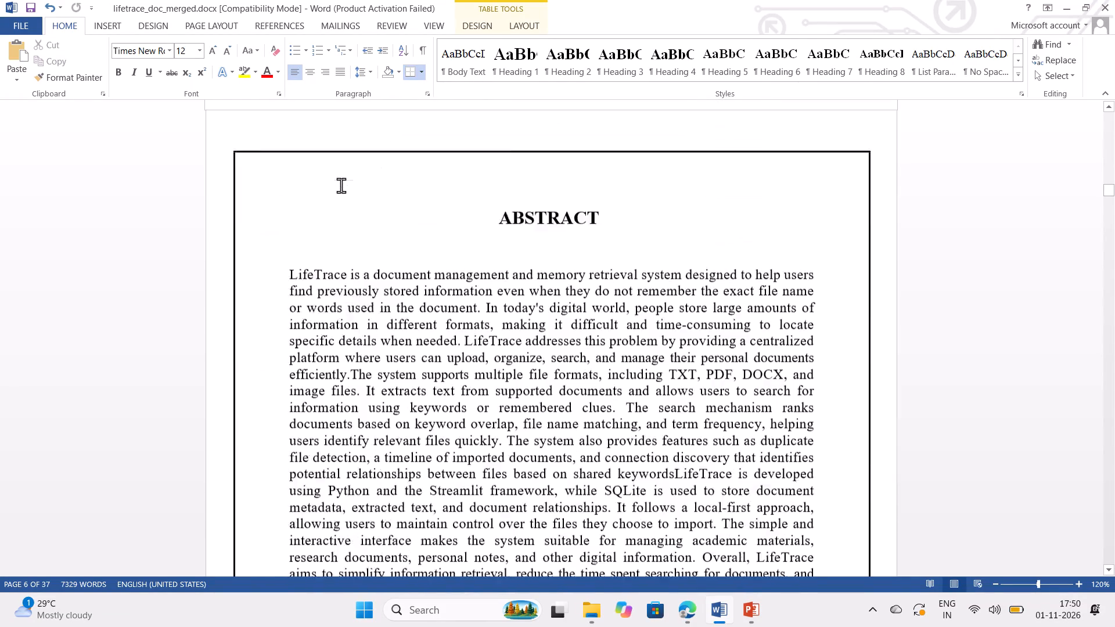
{"action": "scroll", "coordinate": [341, 185], "scroll_direction": "down", "scroll_amount": 2}
{"action": "scroll", "coordinate": [341, 185], "scroll_direction": "up", "scroll_amount": 5}
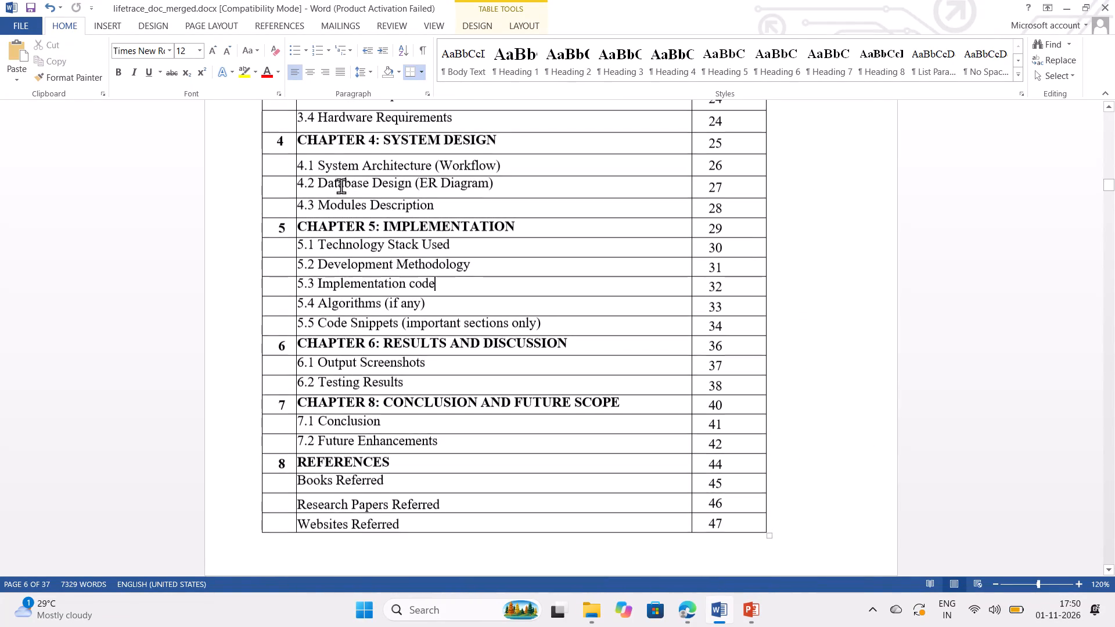
{"action": "scroll", "coordinate": [341, 186], "scroll_direction": "up", "scroll_amount": 1}
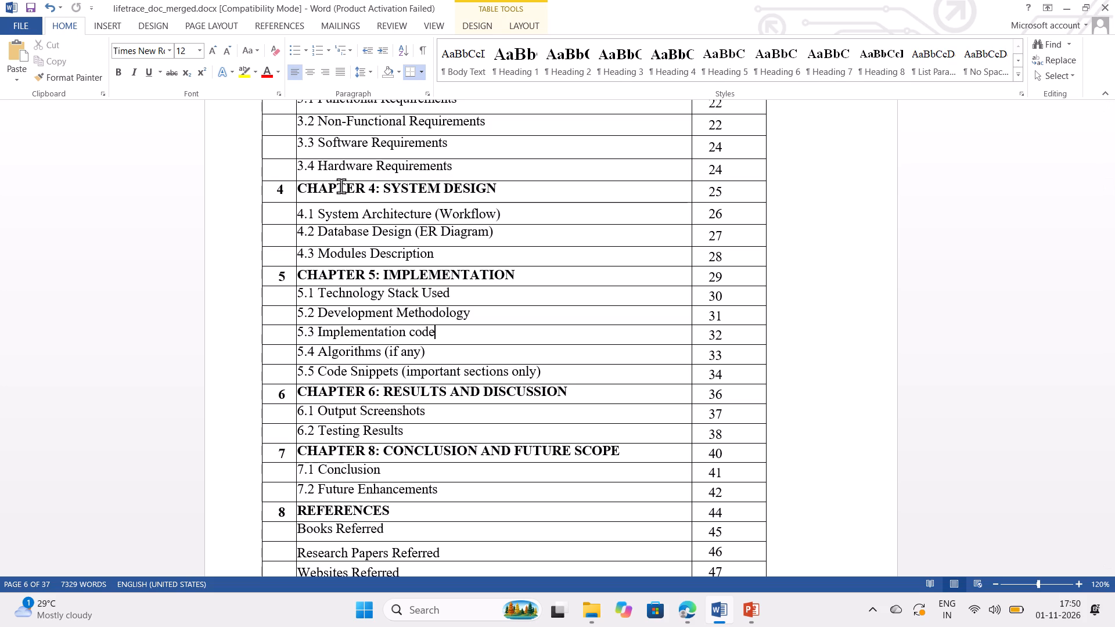
{"action": "scroll", "coordinate": [487, 319], "scroll_direction": "up", "scroll_amount": 1}
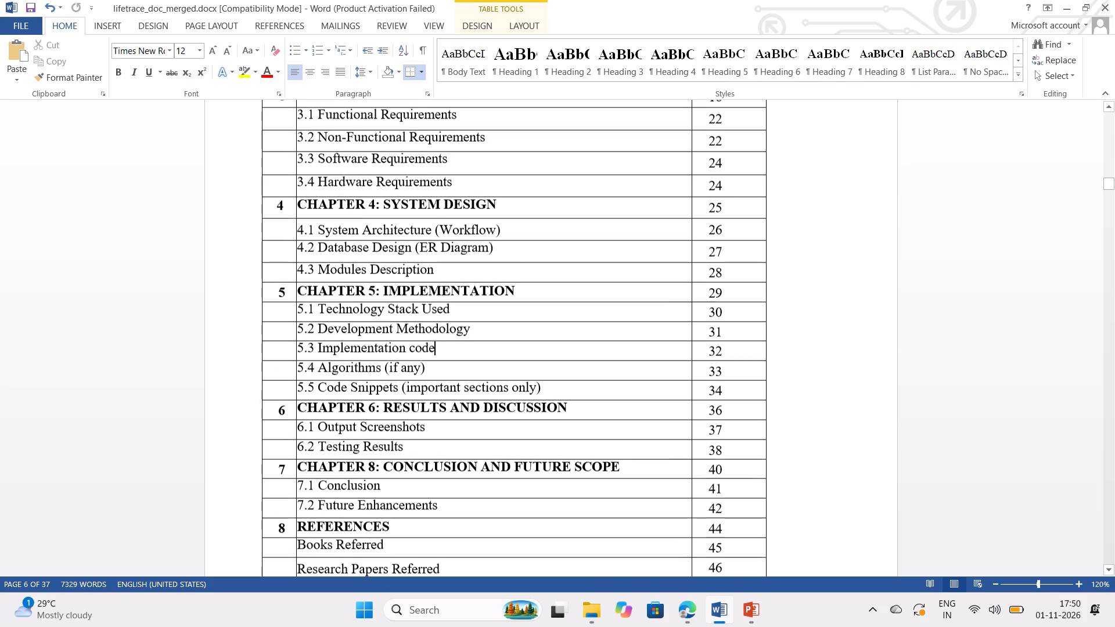
{"action": "scroll", "coordinate": [487, 319], "scroll_direction": "up", "scroll_amount": 1}
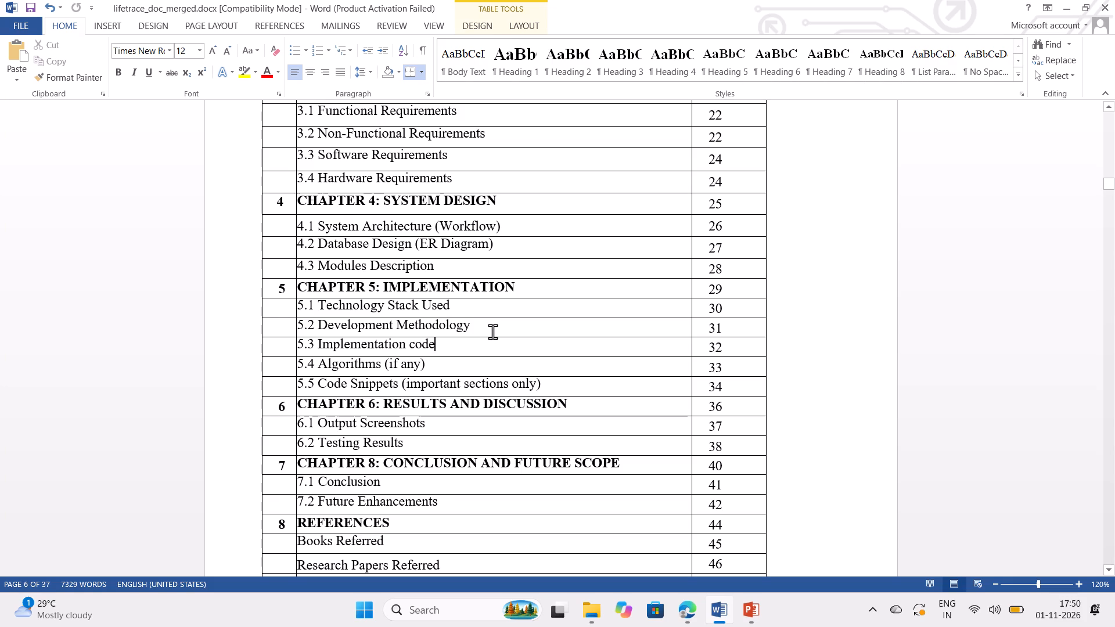
{"action": "scroll", "coordinate": [492, 331], "scroll_direction": "up", "scroll_amount": 5}
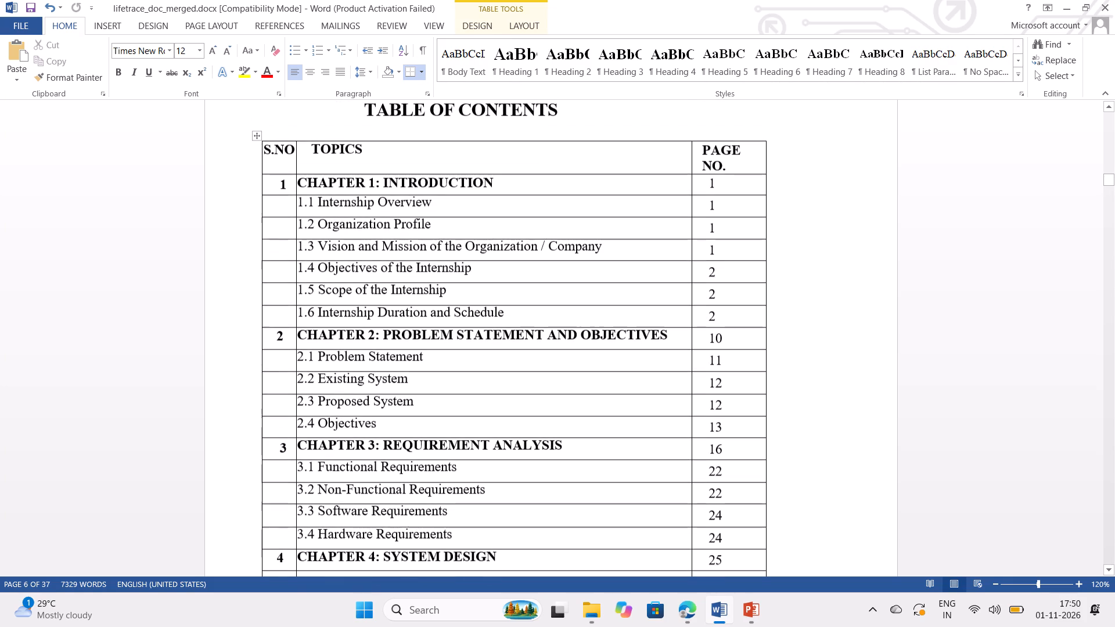
{"action": "scroll", "coordinate": [492, 331], "scroll_direction": "up", "scroll_amount": 3}
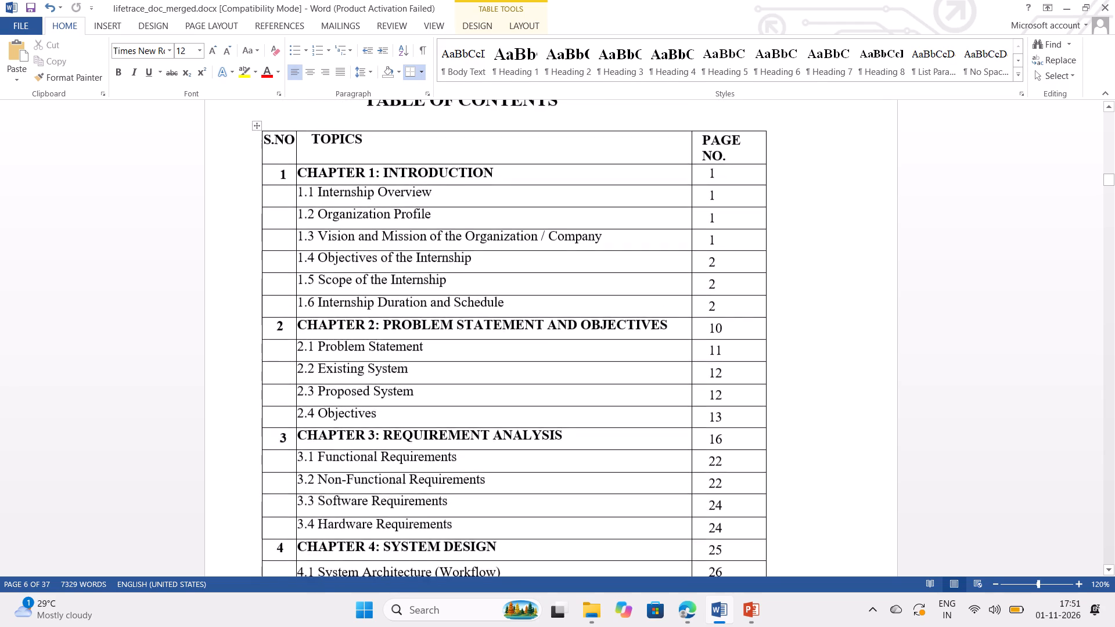
{"action": "scroll", "coordinate": [492, 331], "scroll_direction": "up", "scroll_amount": 1}
{"action": "scroll", "coordinate": [492, 327], "scroll_direction": "down", "scroll_amount": 1}
{"action": "scroll", "coordinate": [492, 327], "scroll_direction": "up", "scroll_amount": 1, "text": "ctrl"}
{"action": "scroll", "coordinate": [492, 327], "scroll_direction": "down", "scroll_amount": 1, "text": "ctrl"}
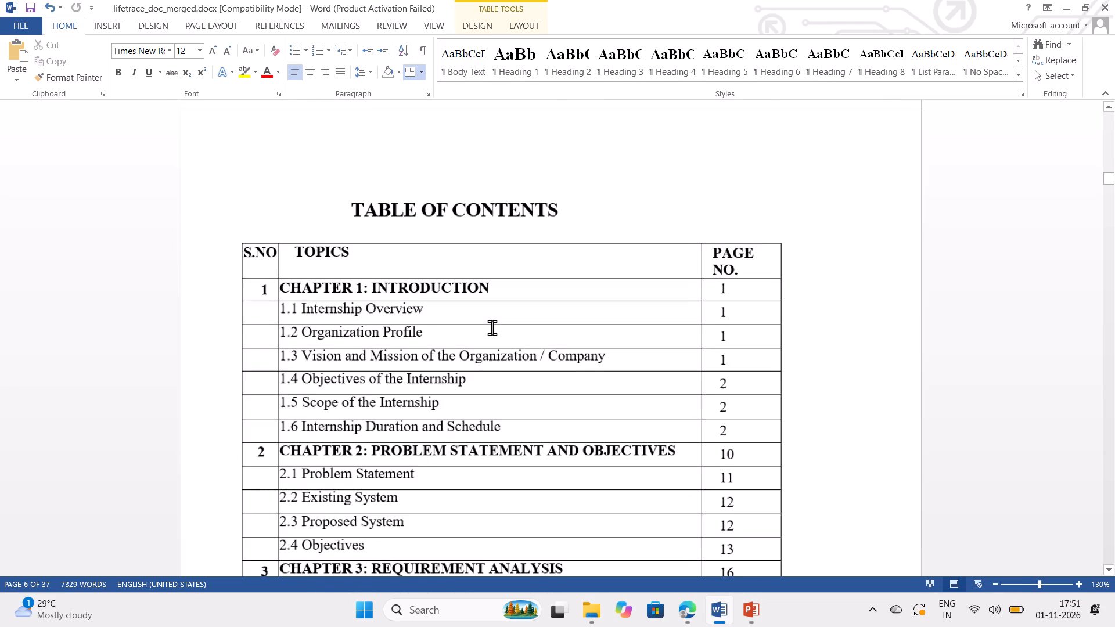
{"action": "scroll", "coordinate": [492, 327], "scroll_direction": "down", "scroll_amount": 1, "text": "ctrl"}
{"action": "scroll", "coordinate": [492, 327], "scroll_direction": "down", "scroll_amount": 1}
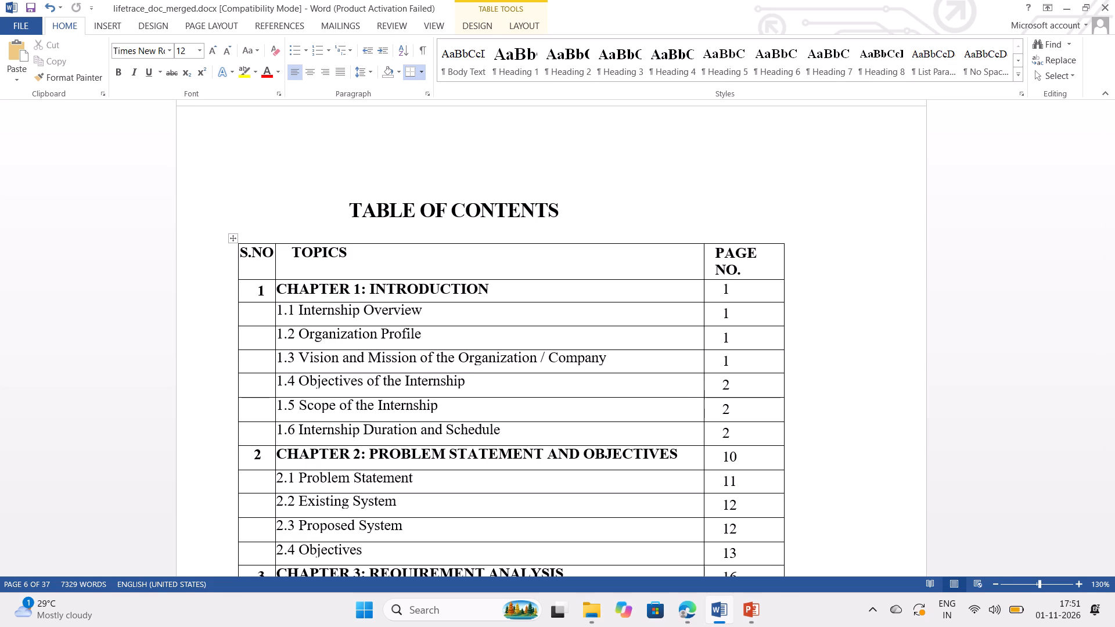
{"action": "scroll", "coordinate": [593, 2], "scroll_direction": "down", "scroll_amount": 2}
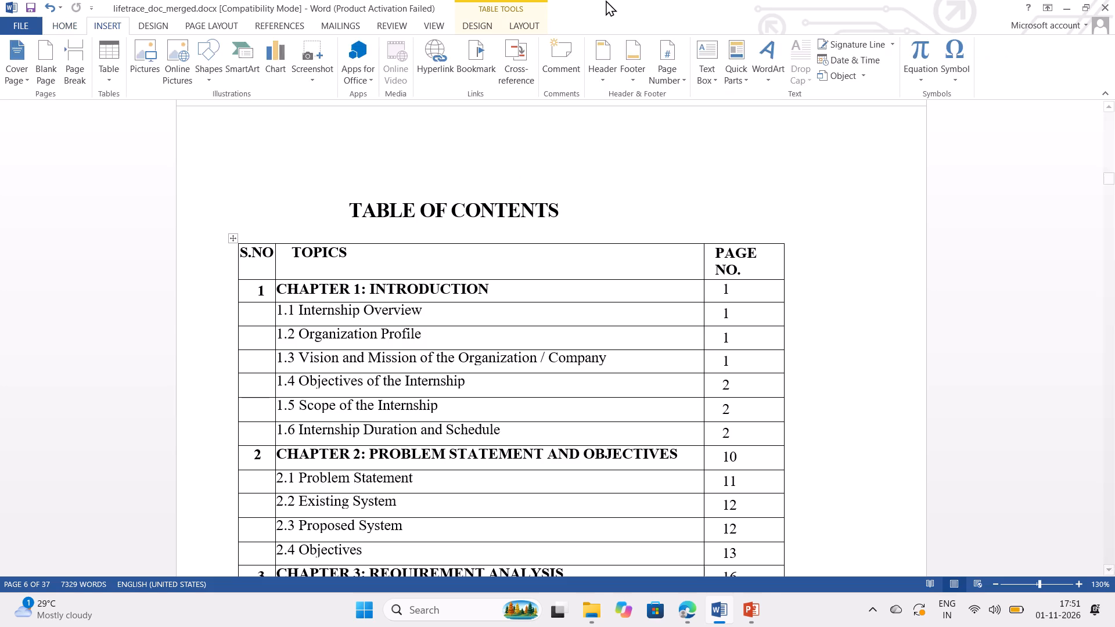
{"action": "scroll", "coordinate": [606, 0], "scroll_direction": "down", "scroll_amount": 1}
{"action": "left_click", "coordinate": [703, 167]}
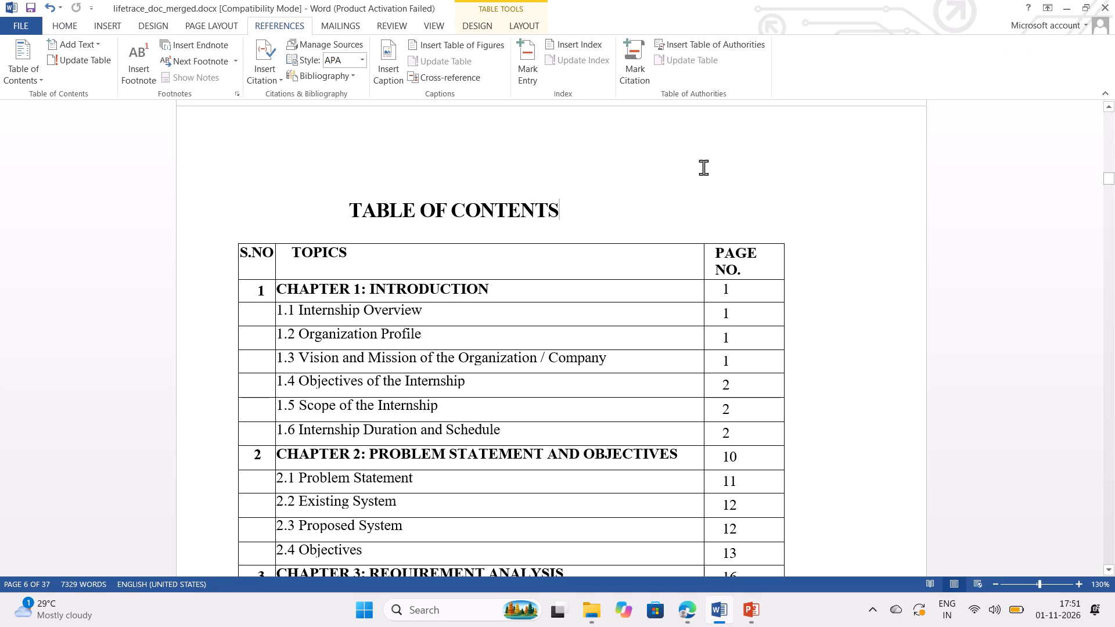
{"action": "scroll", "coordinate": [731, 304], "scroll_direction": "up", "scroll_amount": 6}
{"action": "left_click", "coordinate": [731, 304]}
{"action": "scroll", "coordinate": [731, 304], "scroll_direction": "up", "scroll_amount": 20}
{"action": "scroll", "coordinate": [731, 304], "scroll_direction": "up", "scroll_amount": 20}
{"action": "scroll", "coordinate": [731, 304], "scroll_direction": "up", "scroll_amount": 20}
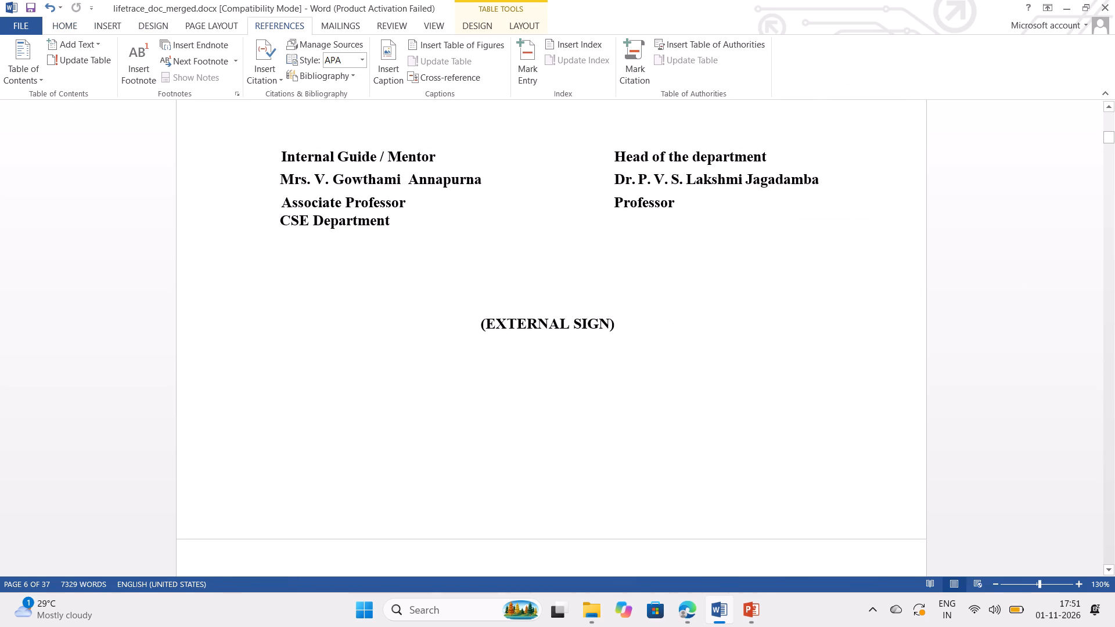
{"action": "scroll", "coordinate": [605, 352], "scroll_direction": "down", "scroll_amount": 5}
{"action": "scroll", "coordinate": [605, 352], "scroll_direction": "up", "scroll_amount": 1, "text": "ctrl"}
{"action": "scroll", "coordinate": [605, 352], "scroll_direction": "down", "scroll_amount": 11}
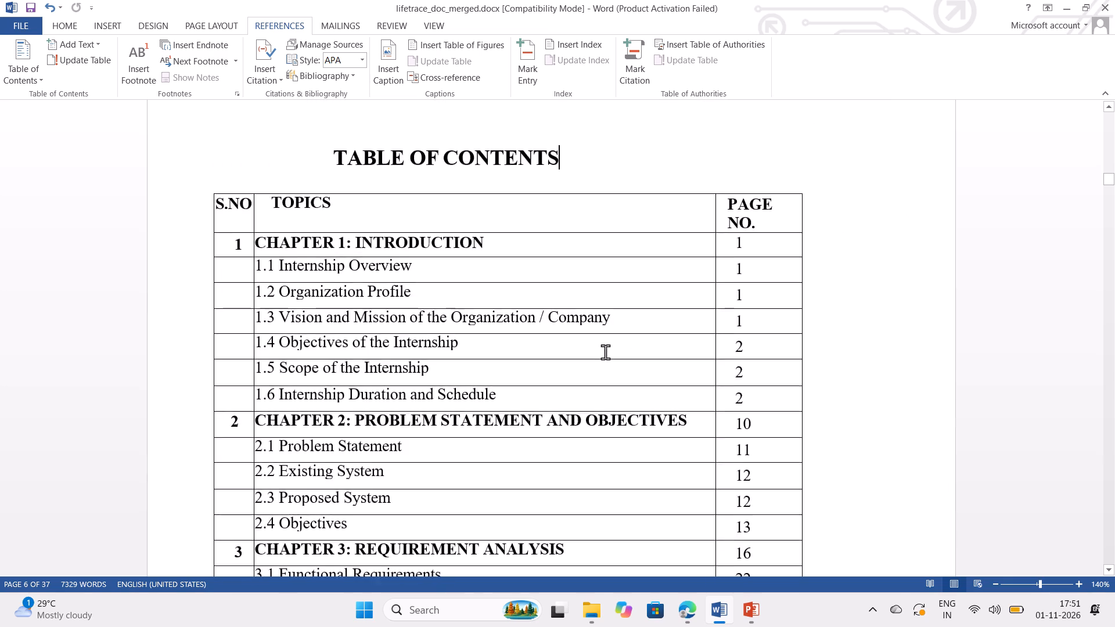
Compare the contents entries from Chapter 1 to Chapter 6 with the body's Introduction sections 1.1 Problem Statement and 1.3 Objectives of the Project.
{"action": "scroll", "coordinate": [605, 352], "scroll_direction": "down", "scroll_amount": 1}
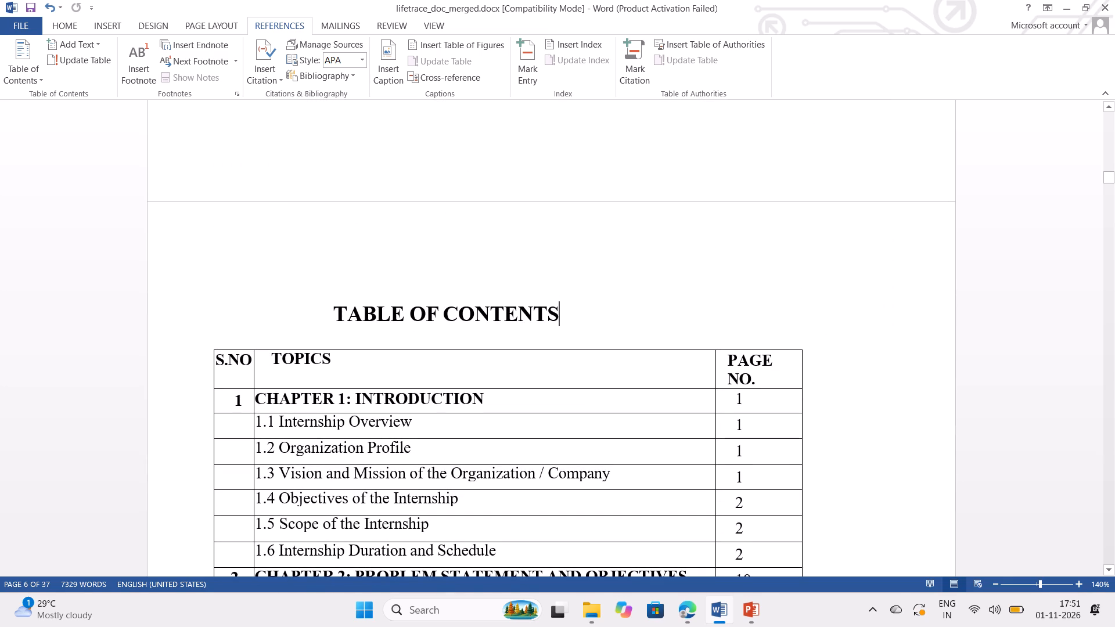
{"action": "scroll", "coordinate": [605, 352], "scroll_direction": "down", "scroll_amount": 4}
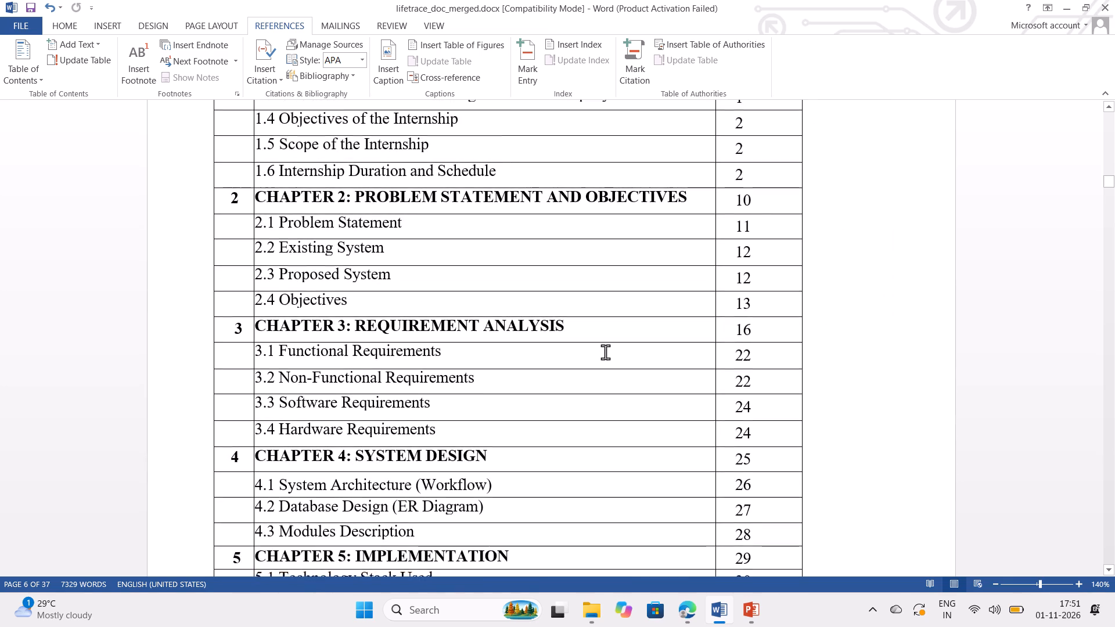
{"action": "scroll", "coordinate": [605, 352], "scroll_direction": "right", "scroll_amount": 1}
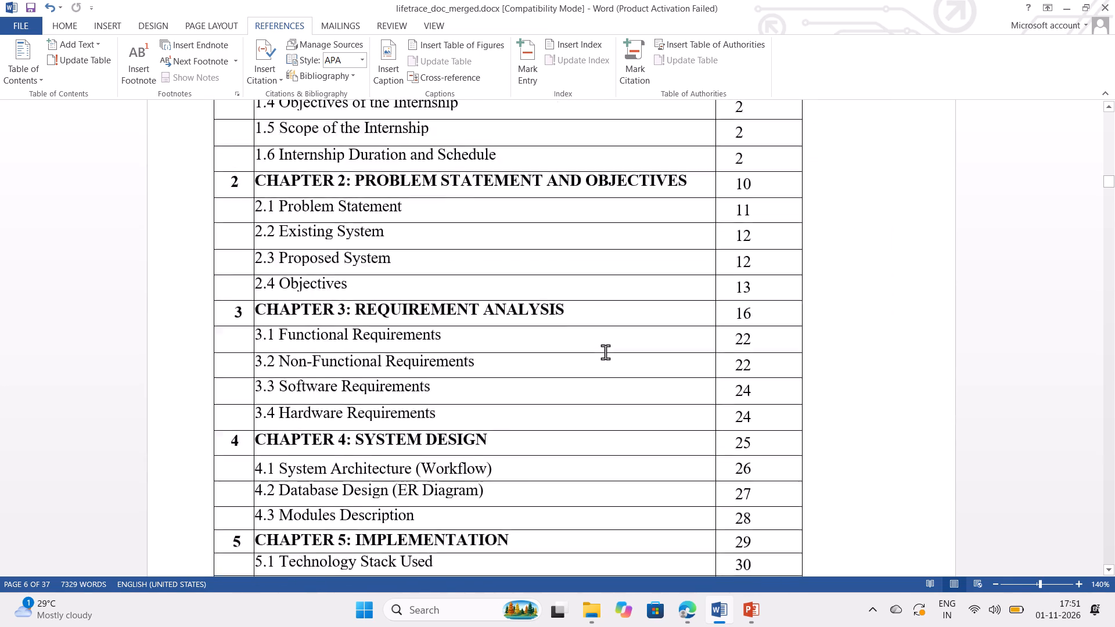
{"action": "scroll", "coordinate": [605, 352], "scroll_direction": "right", "scroll_amount": 1}
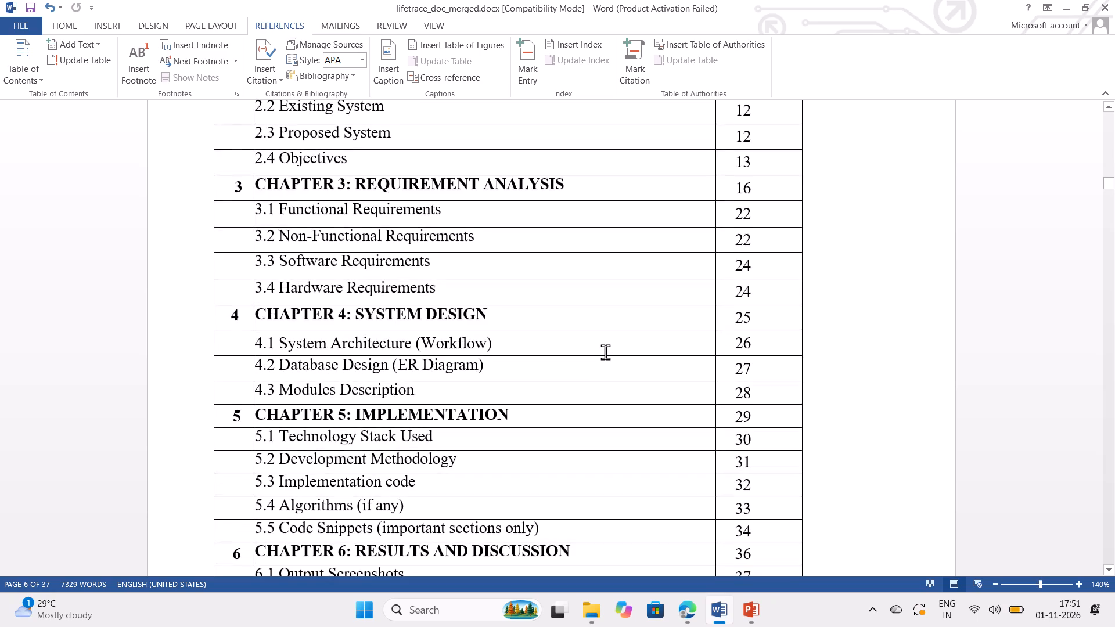
{"action": "scroll", "coordinate": [605, 352], "scroll_direction": "down", "scroll_amount": 9}
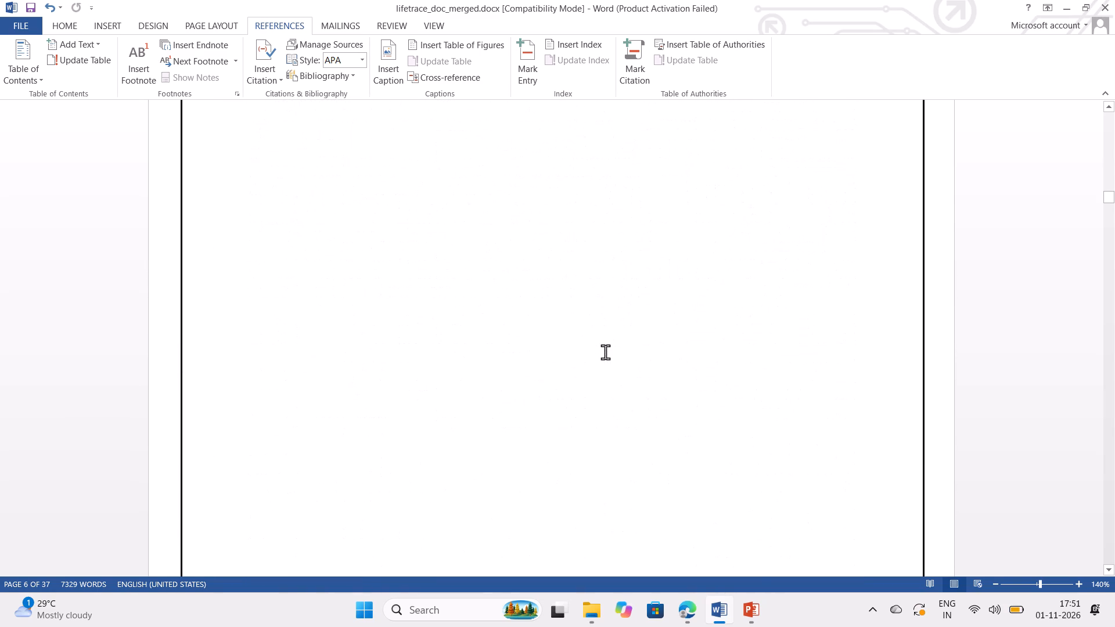
{"action": "scroll", "coordinate": [605, 352], "scroll_direction": "down", "scroll_amount": 7}
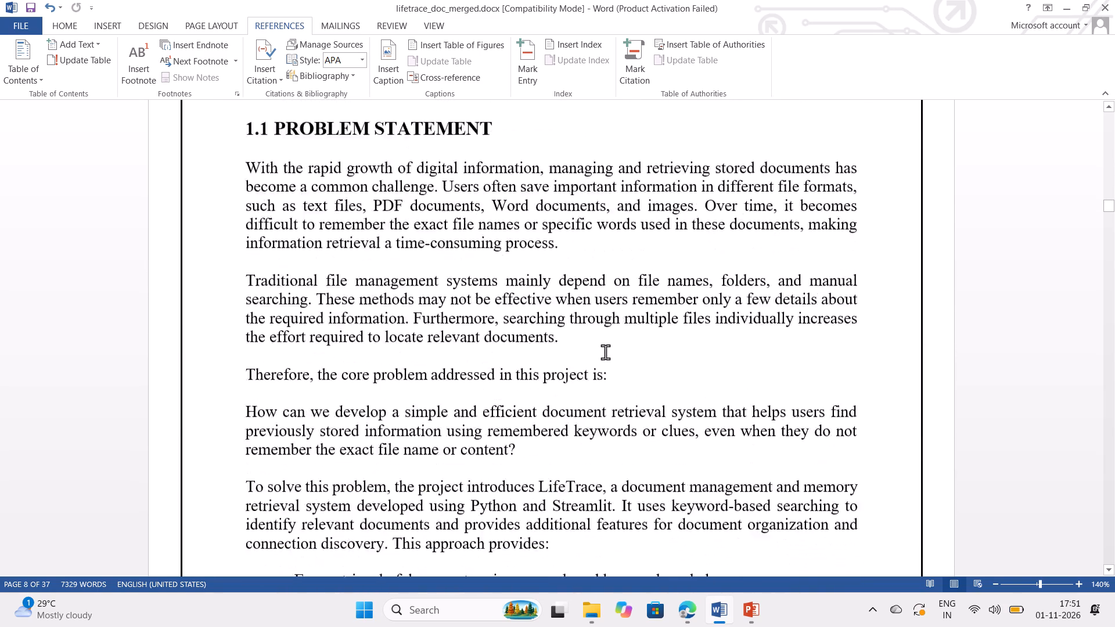
{"action": "scroll", "coordinate": [605, 352], "scroll_direction": "down", "scroll_amount": 6}
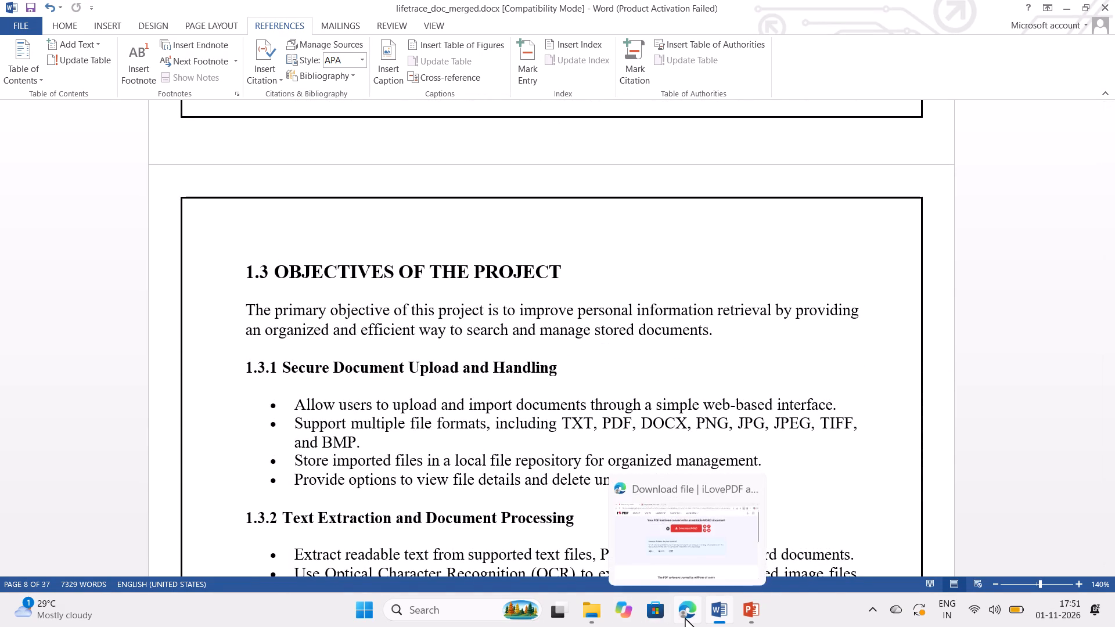
Switch to File Explorer and open lifetrace_doc.docx from the Documents folder.
{"action": "left_click", "coordinate": [685, 617]}
{"action": "left_click", "coordinate": [714, 612]}
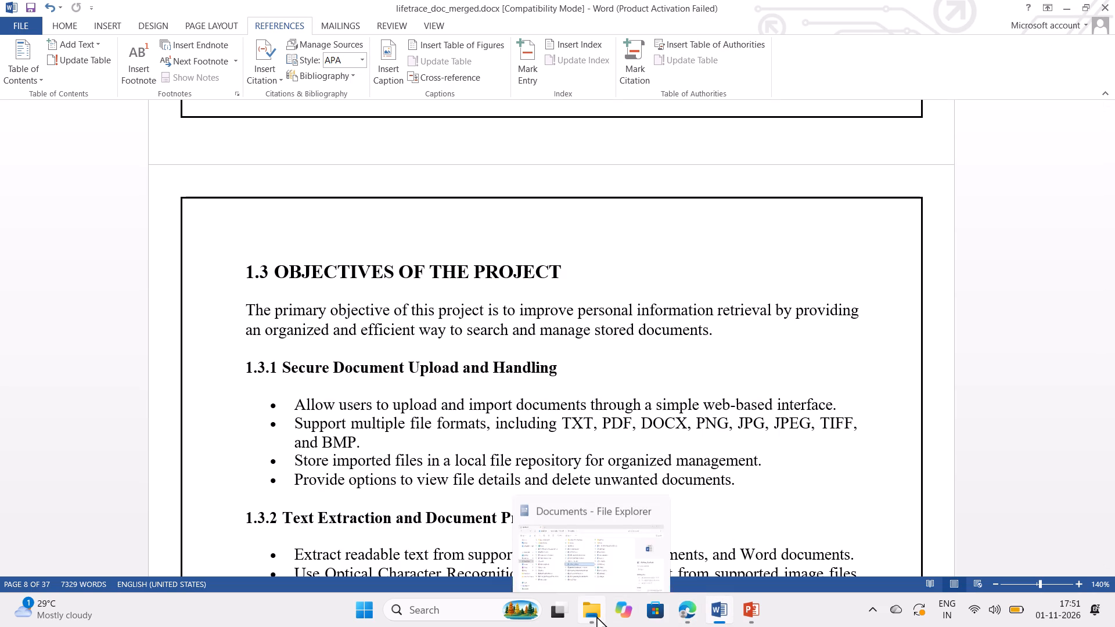
{"action": "left_click", "coordinate": [596, 616]}
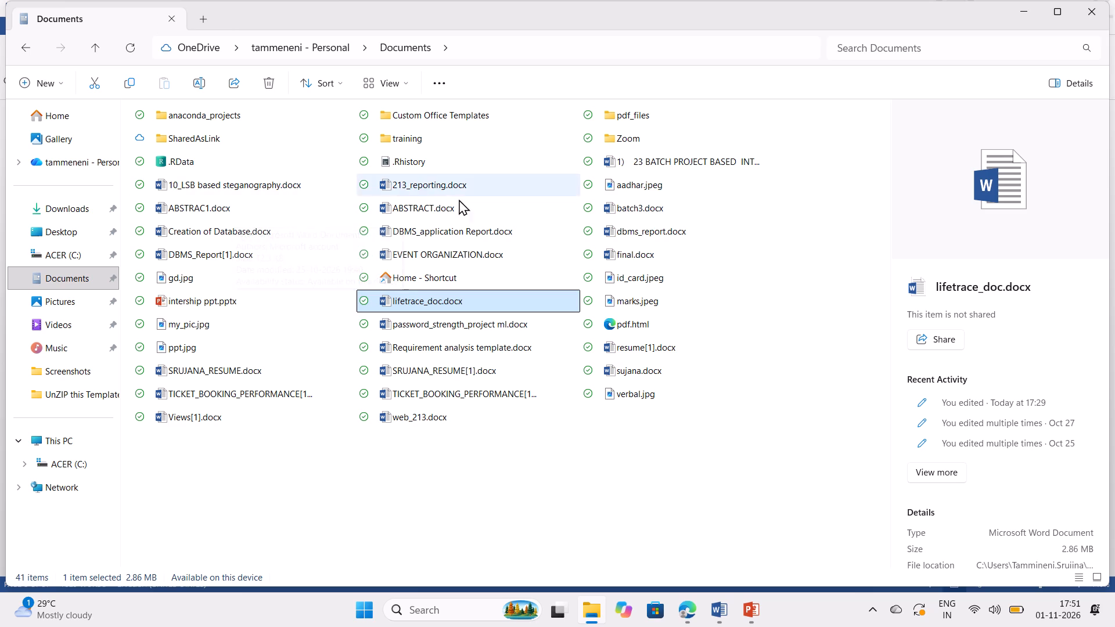
{"action": "double_click", "coordinate": [467, 302]}
Remove the page numbers from lifetrace_doc.docx and check the pages from 1. Introduction to 1.3 Objectives of the Project.
{"action": "scroll", "coordinate": [467, 302], "scroll_direction": "up", "scroll_amount": 1}
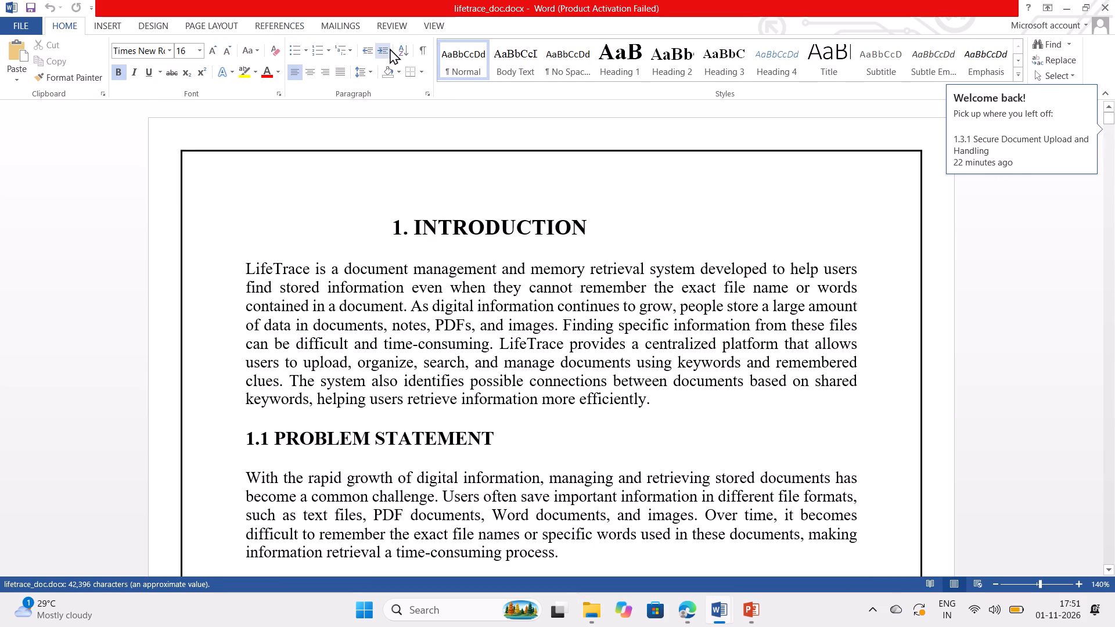
{"action": "scroll", "coordinate": [483, 351], "scroll_direction": "down", "scroll_amount": 4}
{"action": "scroll", "coordinate": [483, 351], "scroll_direction": "up", "scroll_amount": 2}
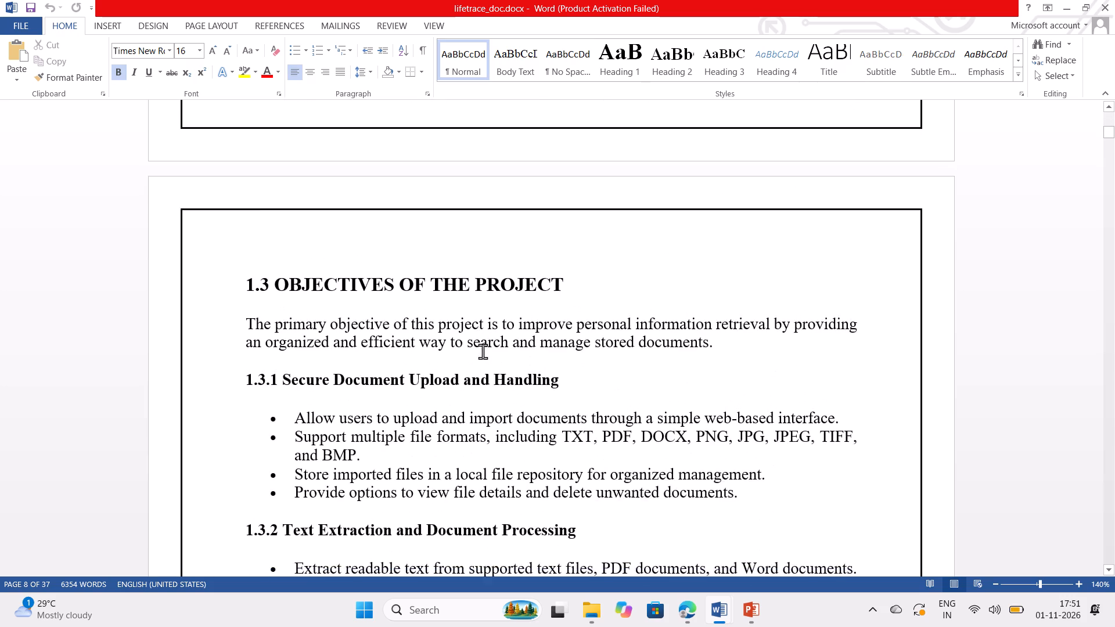
{"action": "scroll", "coordinate": [483, 351], "scroll_direction": "up", "scroll_amount": 2}
{"action": "left_click", "coordinate": [108, 26]}
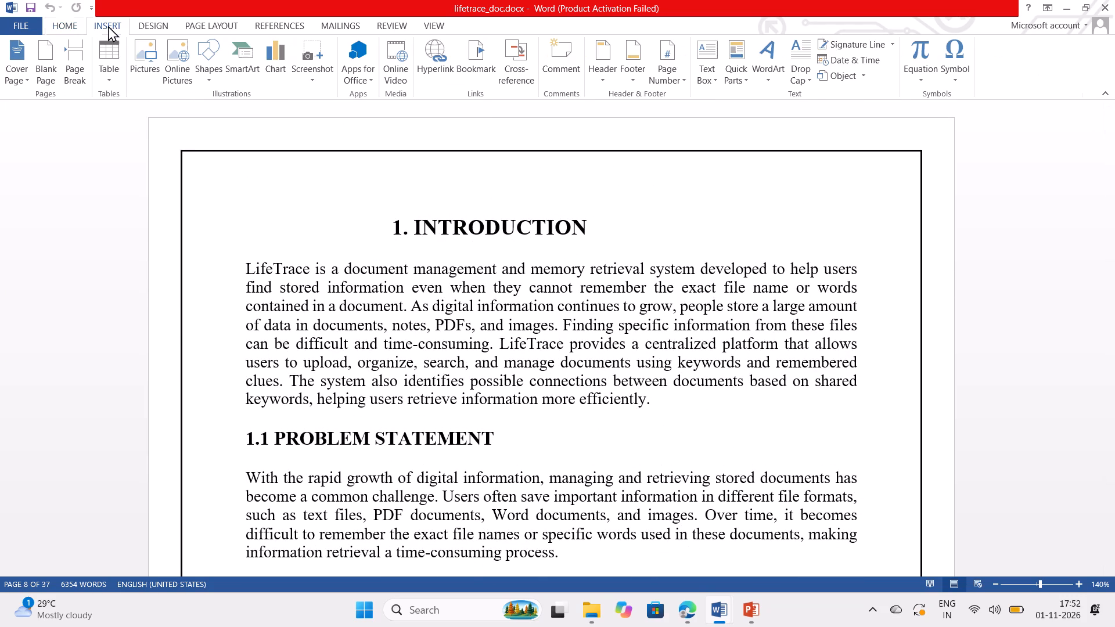
{"action": "left_click", "coordinate": [161, 23]}
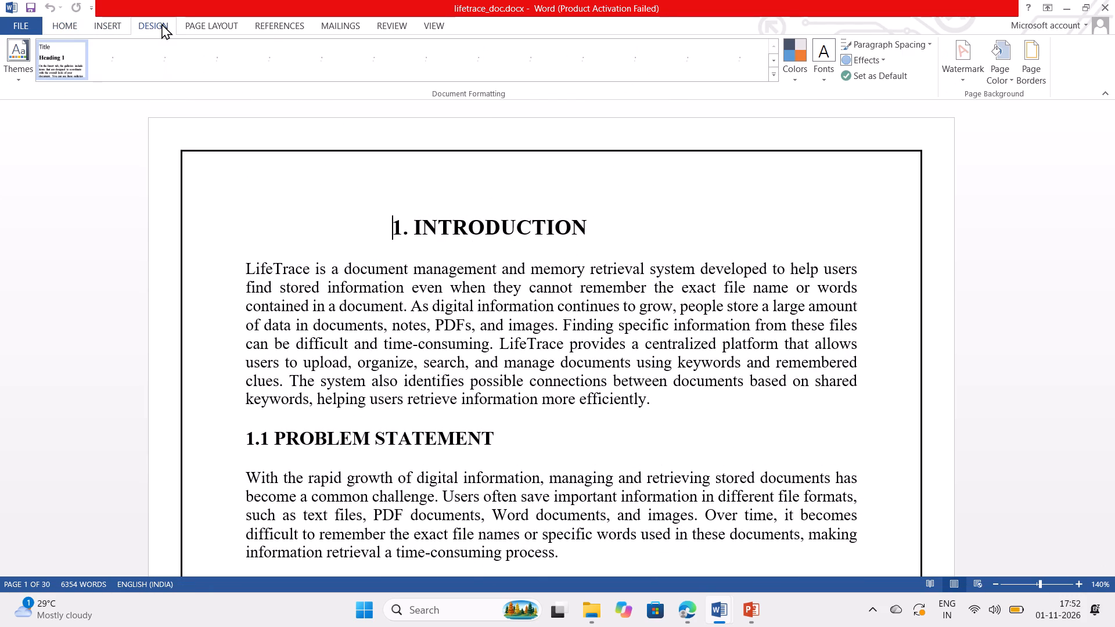
{"action": "left_click", "coordinate": [96, 33]}
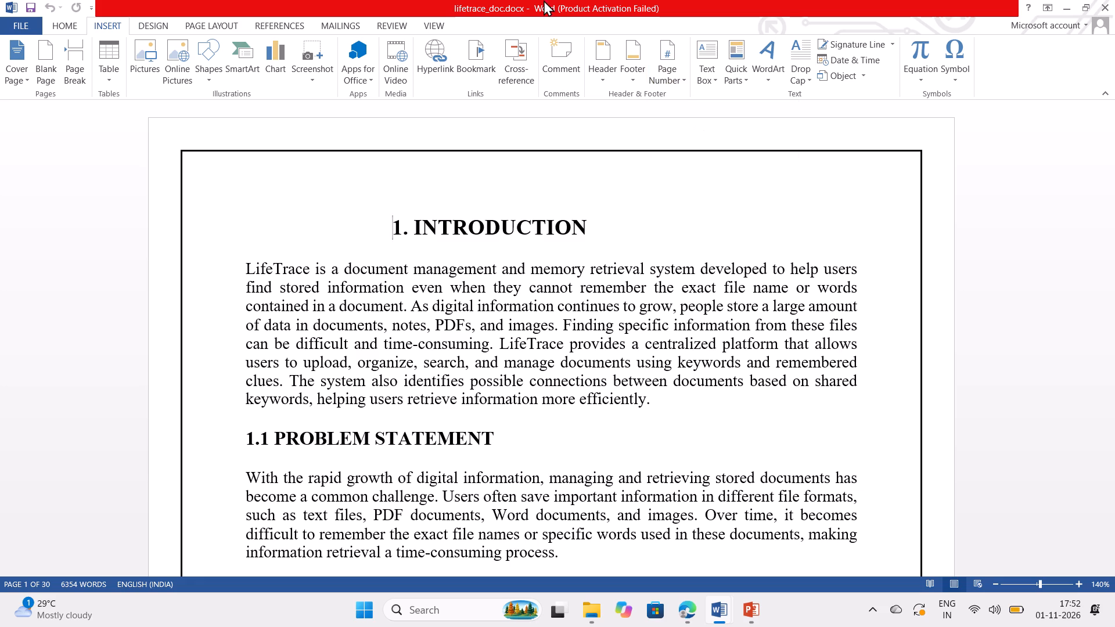
{"action": "left_click", "coordinate": [667, 63]}
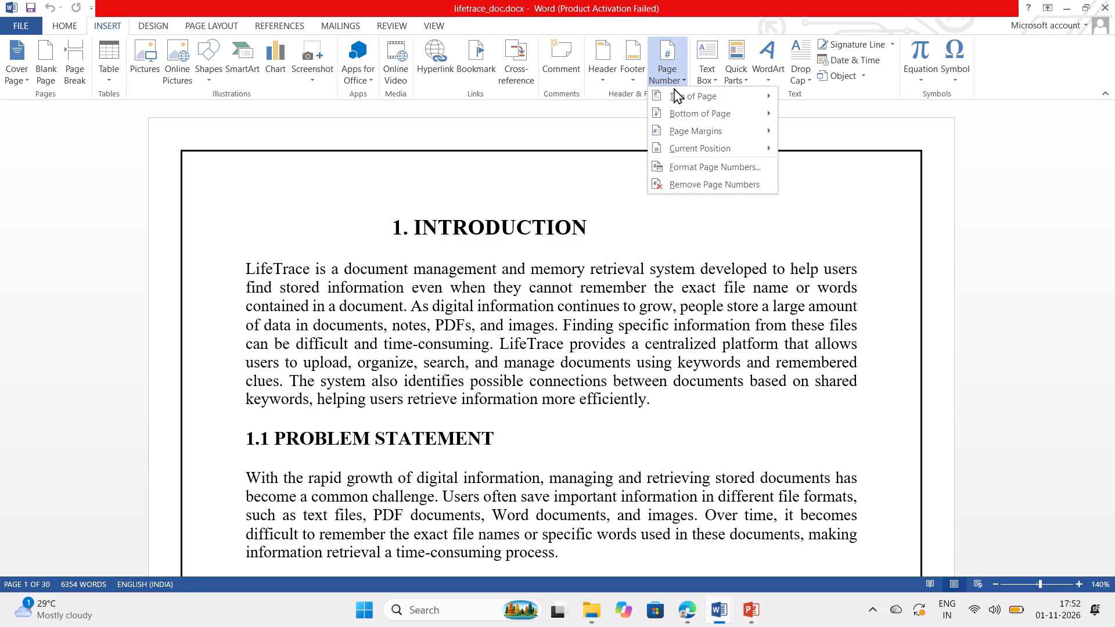
{"action": "left_click", "coordinate": [696, 181]}
{"action": "scroll", "coordinate": [578, 311], "scroll_direction": "down", "scroll_amount": 2}
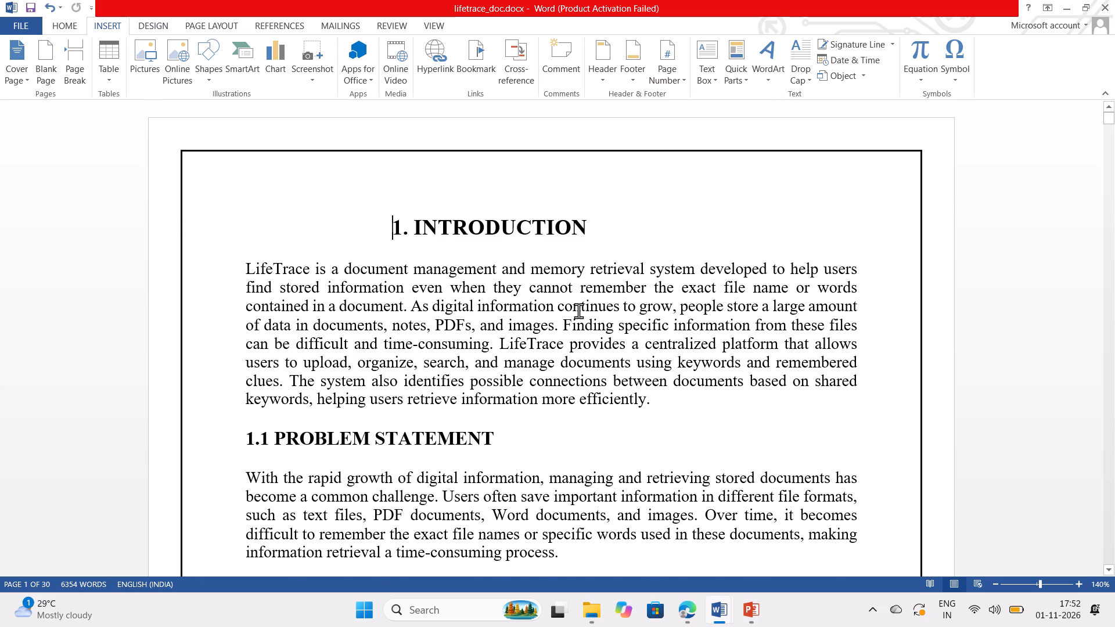
{"action": "scroll", "coordinate": [578, 311], "scroll_direction": "down", "scroll_amount": 7}
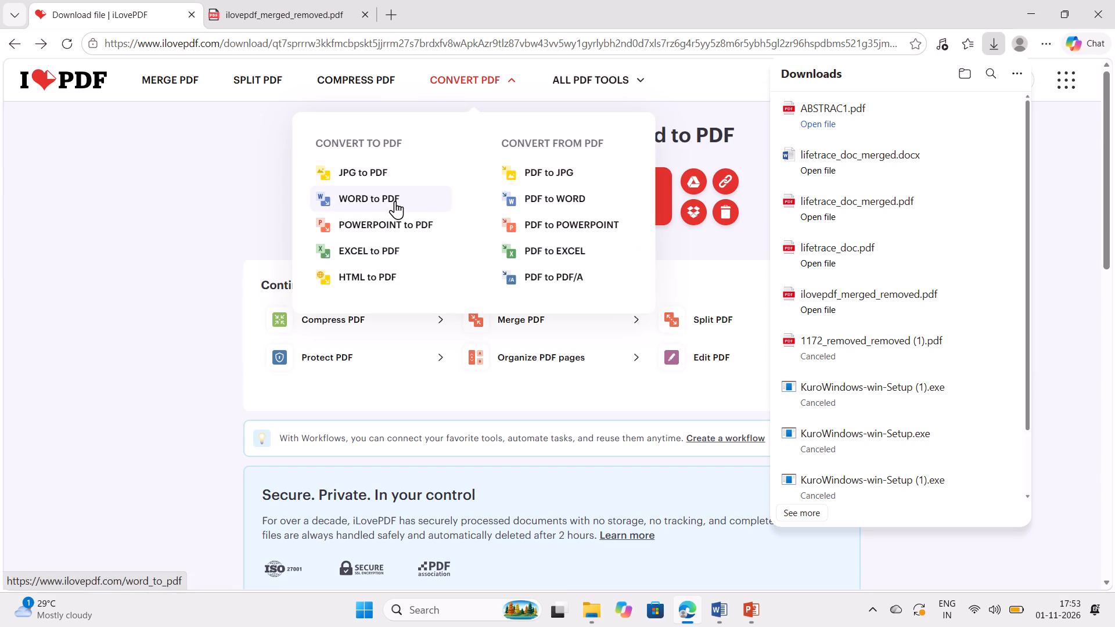
Convert lifetrace_doc.docx from the Documents folder from Word to PDF.
{"action": "left_click", "coordinate": [395, 201]}
{"action": "left_click", "coordinate": [495, 224]}
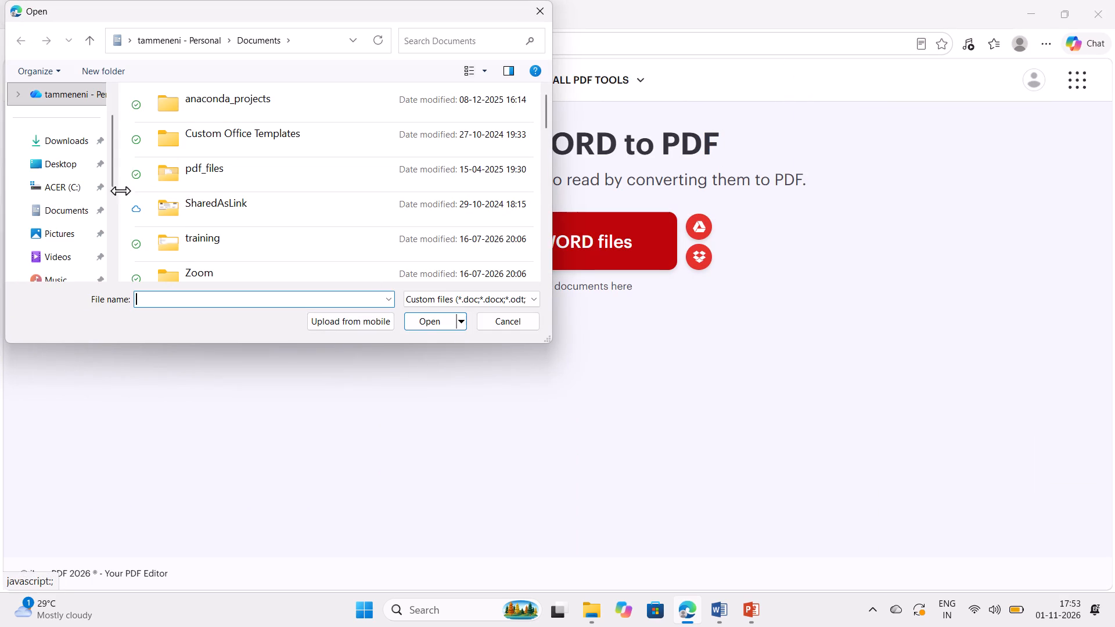
{"action": "left_click", "coordinate": [96, 208]}
{"action": "scroll", "coordinate": [247, 147], "scroll_direction": "down", "scroll_amount": 1}
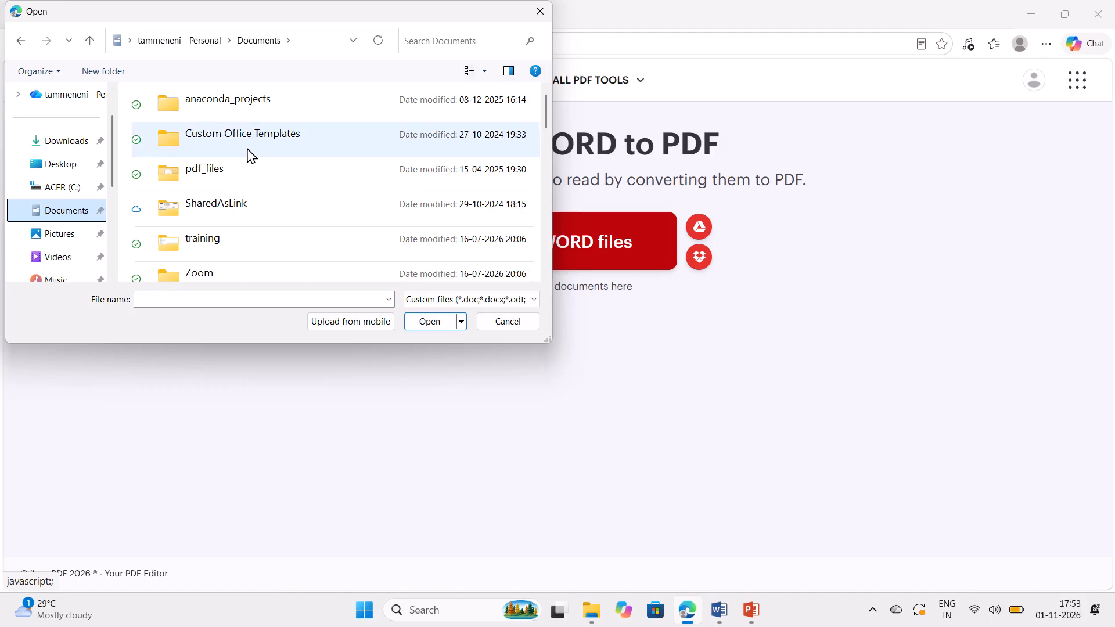
{"action": "scroll", "coordinate": [247, 147], "scroll_direction": "down", "scroll_amount": 2}
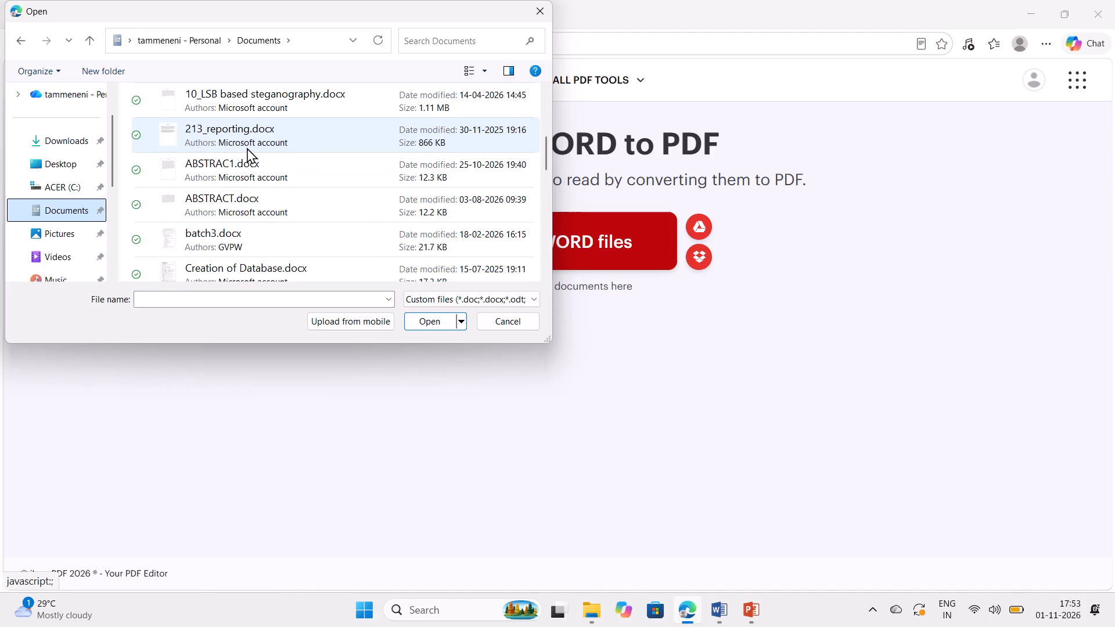
{"action": "scroll", "coordinate": [247, 147], "scroll_direction": "down", "scroll_amount": 2}
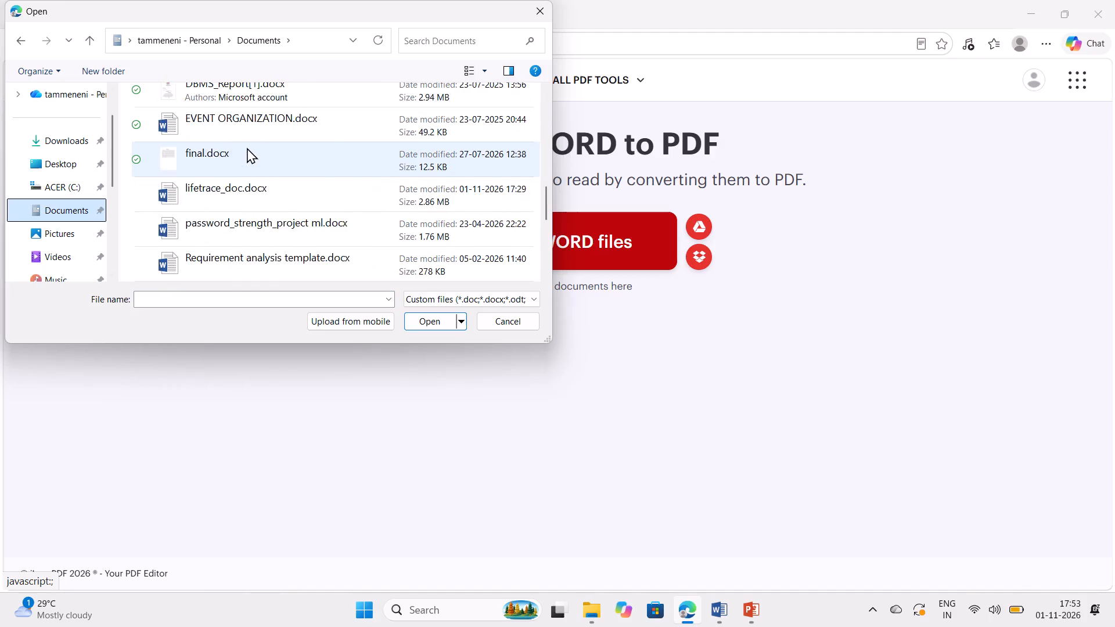
{"action": "scroll", "coordinate": [247, 147], "scroll_direction": "down", "scroll_amount": 1}
{"action": "scroll", "coordinate": [247, 147], "scroll_direction": "up", "scroll_amount": 1}
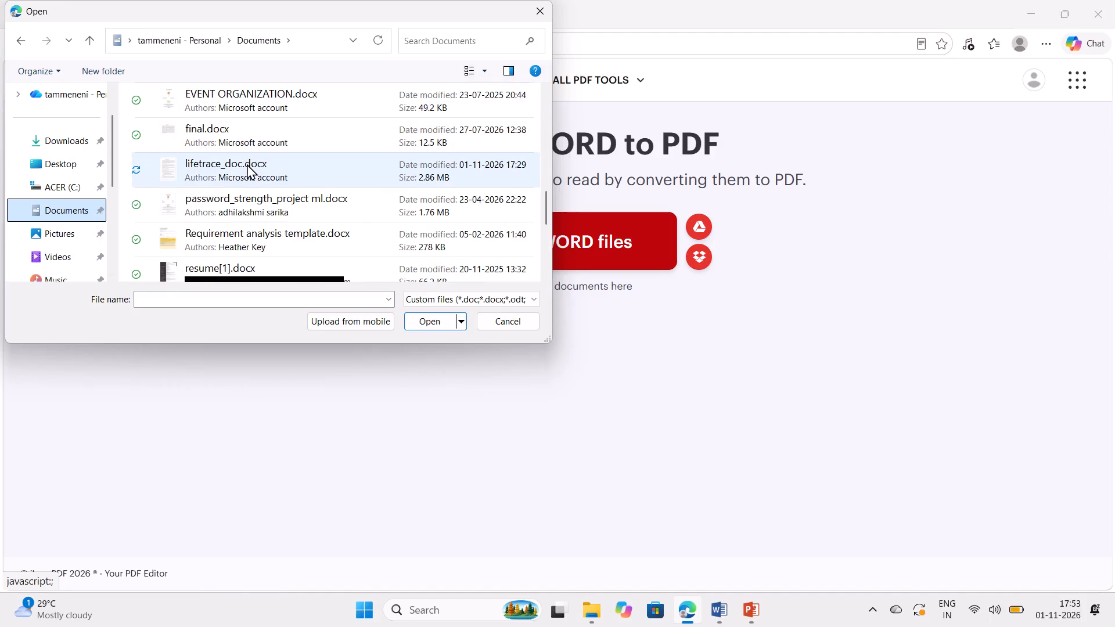
{"action": "left_click", "coordinate": [246, 164]}
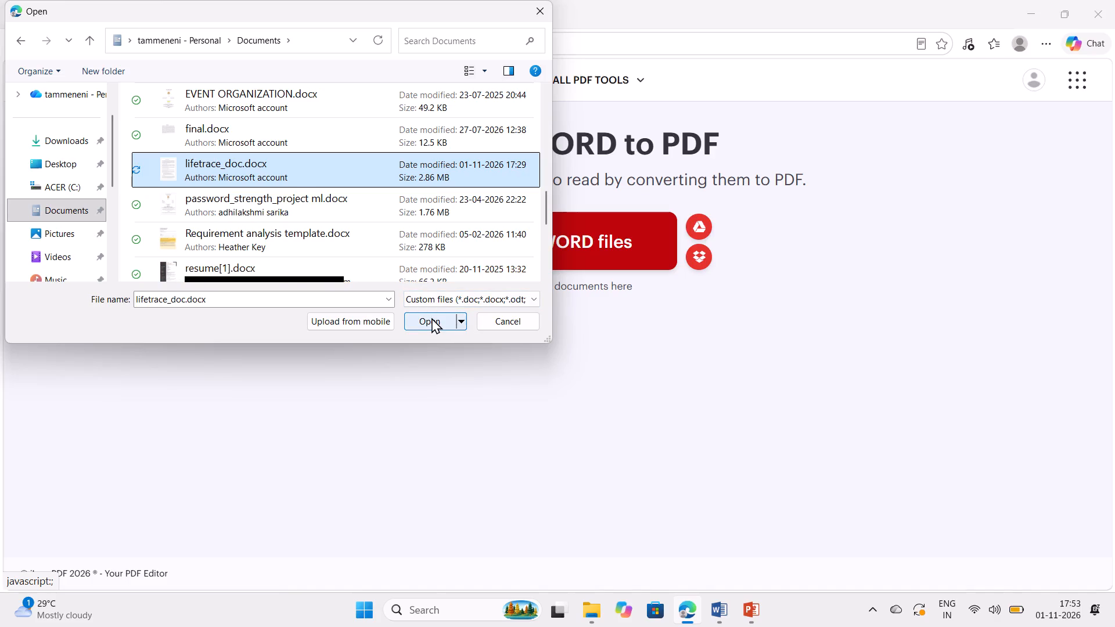
{"action": "left_click", "coordinate": [431, 318]}
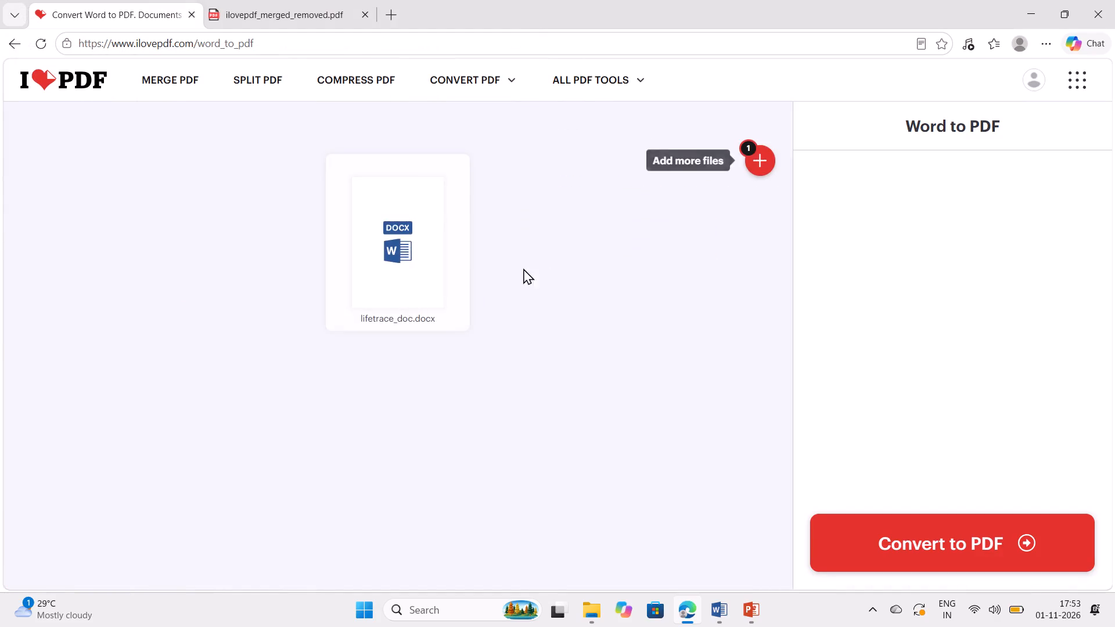
{"action": "left_click", "coordinate": [394, 288]}
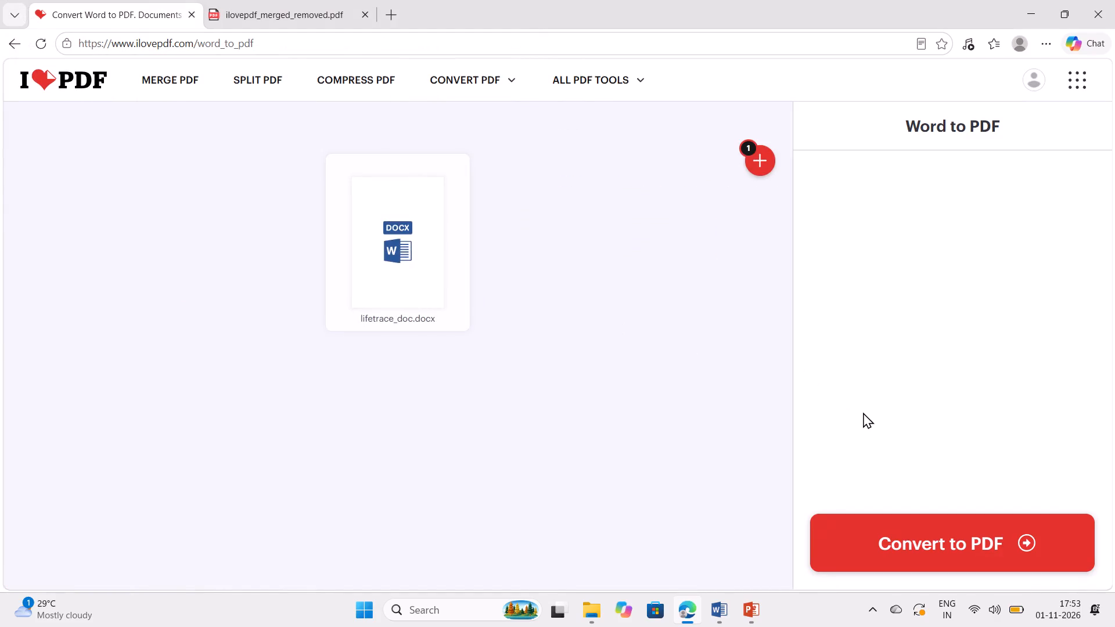
{"action": "left_click", "coordinate": [897, 539]}
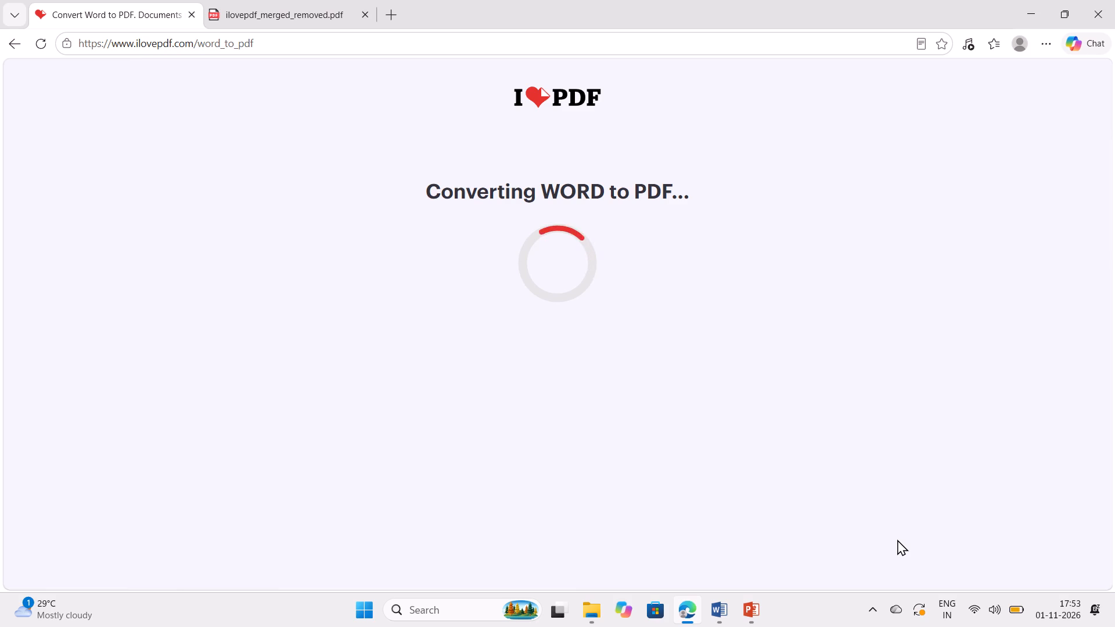
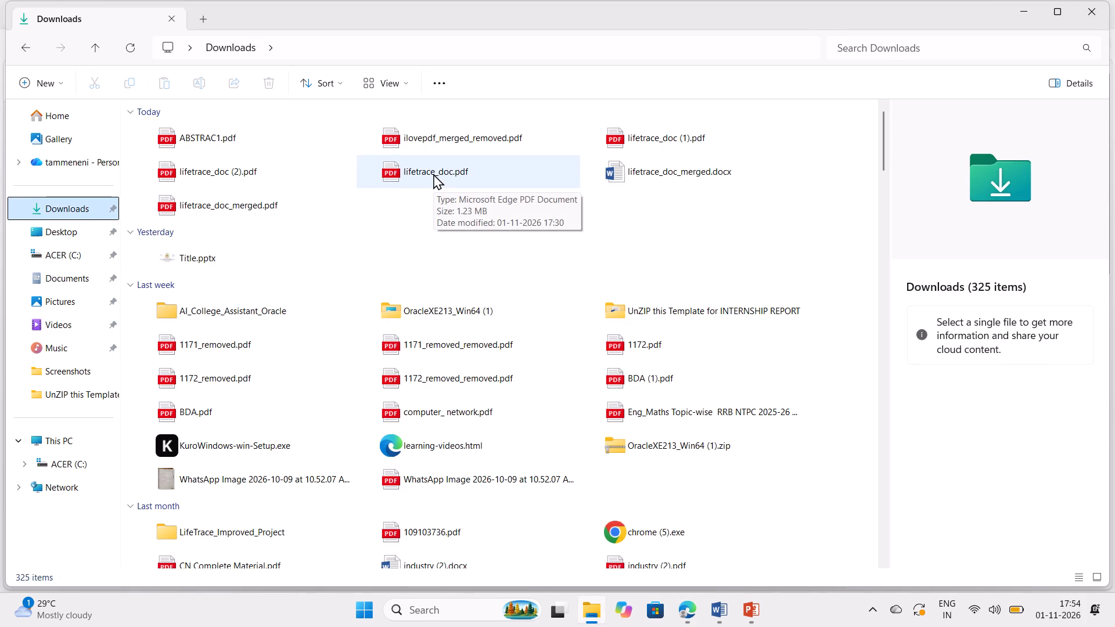
{"action": "double_click", "coordinate": [396, 182]}
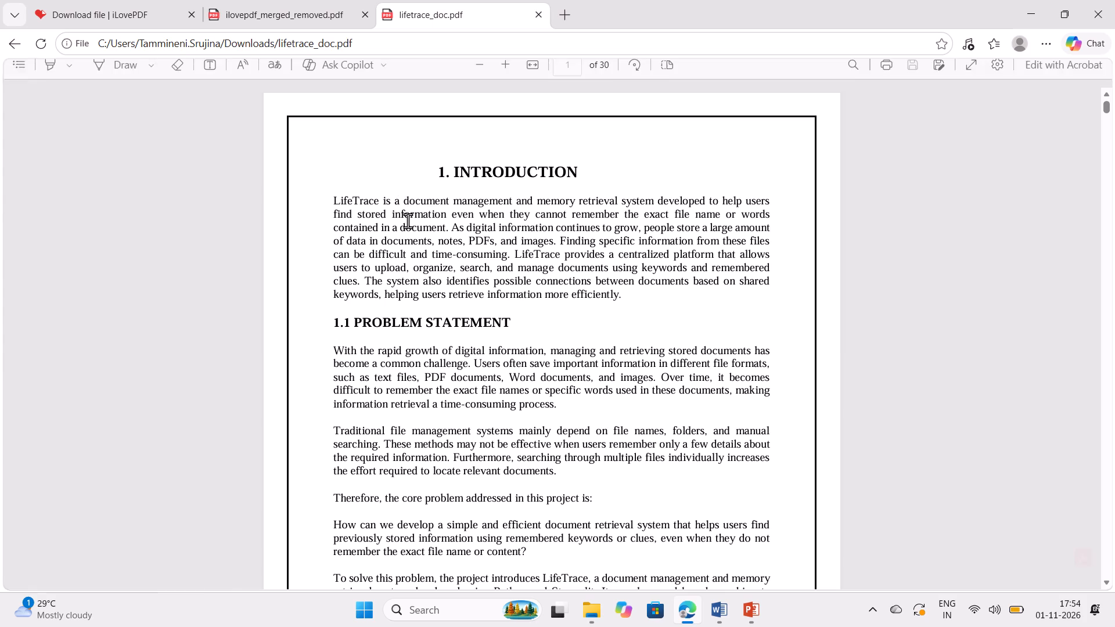
{"action": "scroll", "coordinate": [408, 221], "scroll_direction": "down", "scroll_amount": 9}
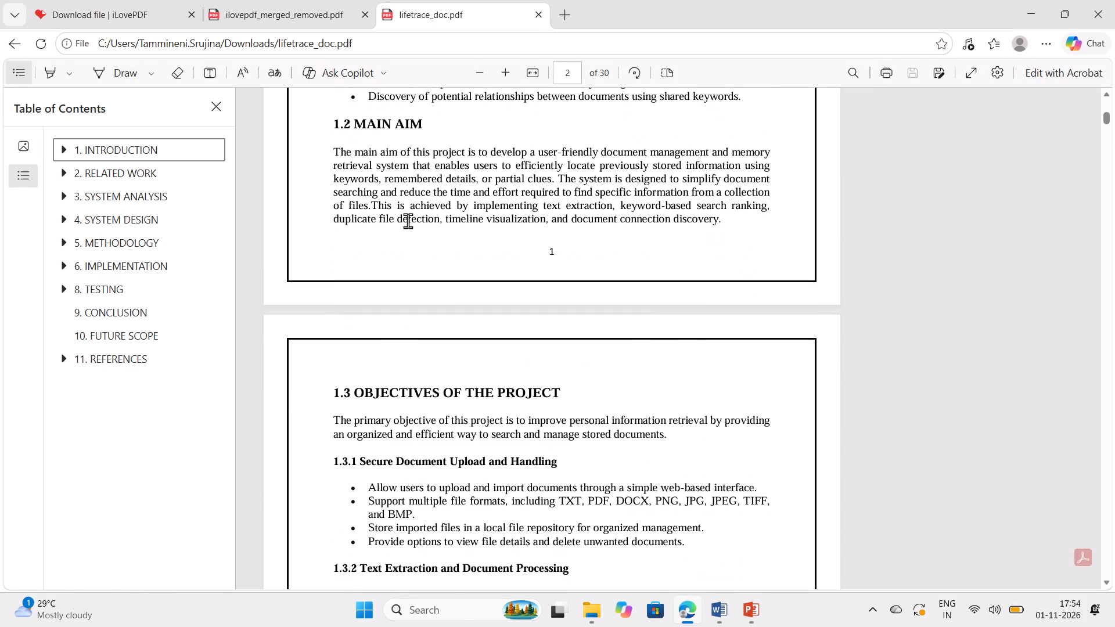
{"action": "scroll", "coordinate": [408, 221], "scroll_direction": "right", "scroll_amount": 4}
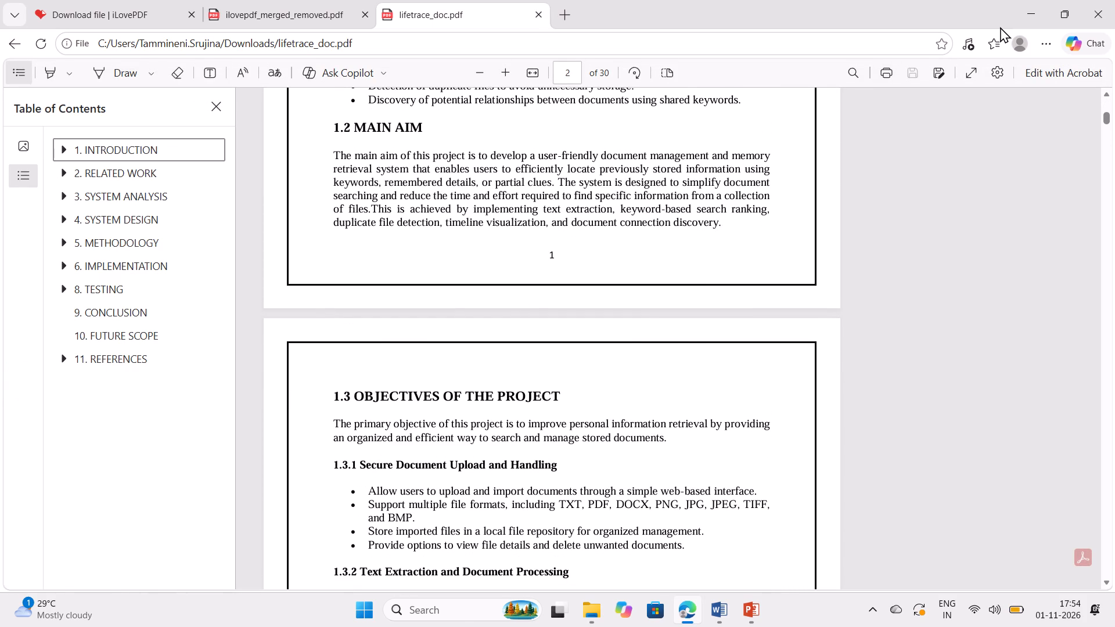
{"action": "left_click", "coordinate": [1103, 5]}
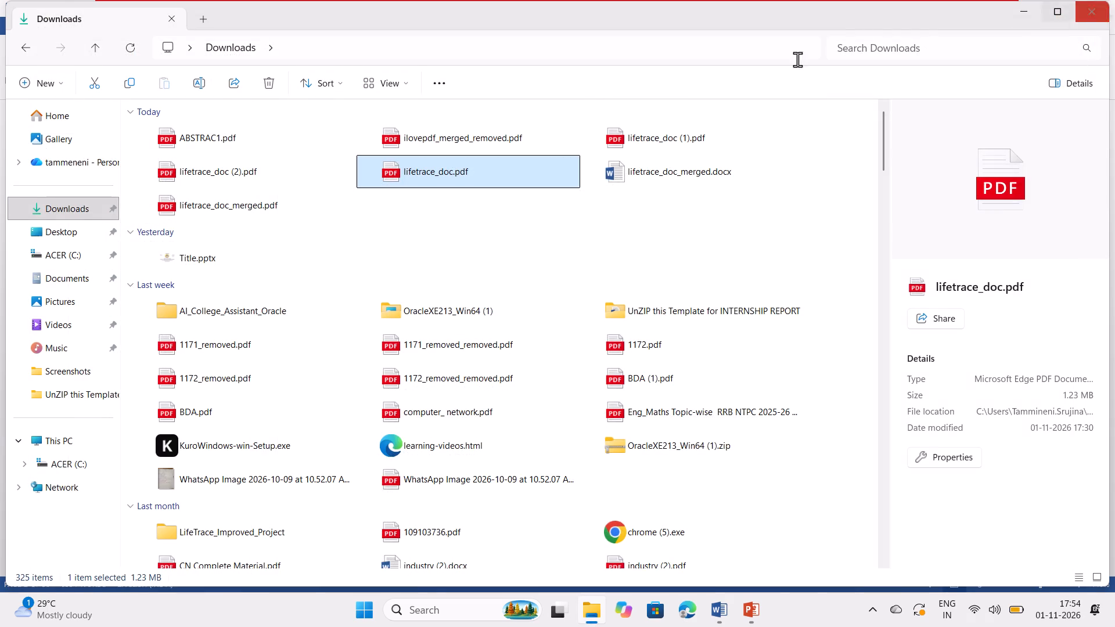
{"action": "left_click", "coordinate": [273, 81]}
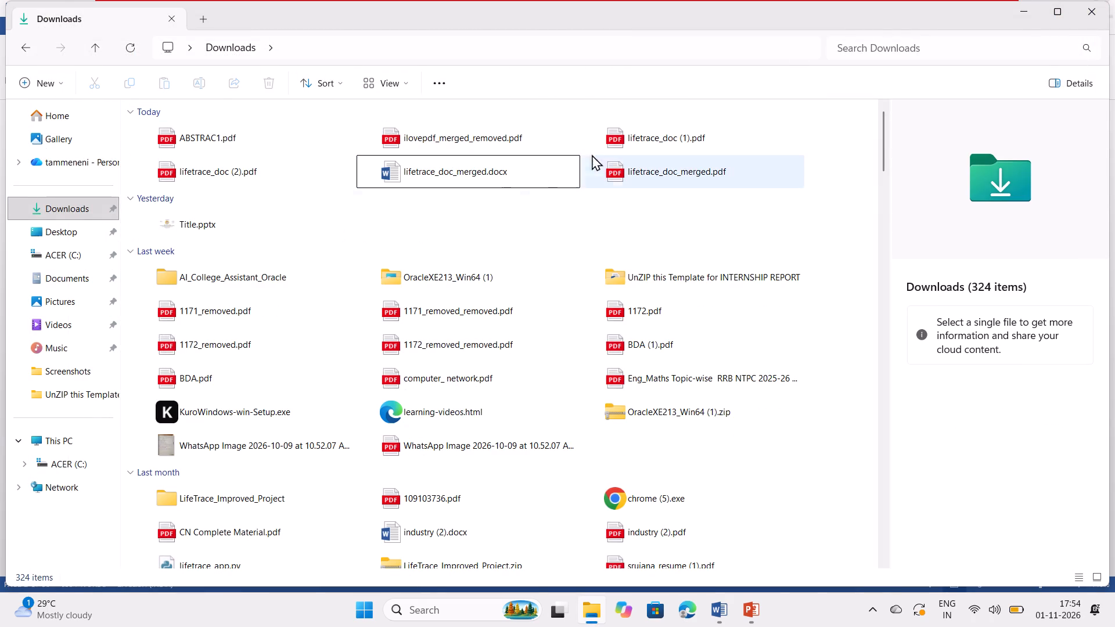
Open lifetrace_doc (2).pdf to check its page numbering and delete the file from Downloads.
{"action": "double_click", "coordinate": [232, 172]}
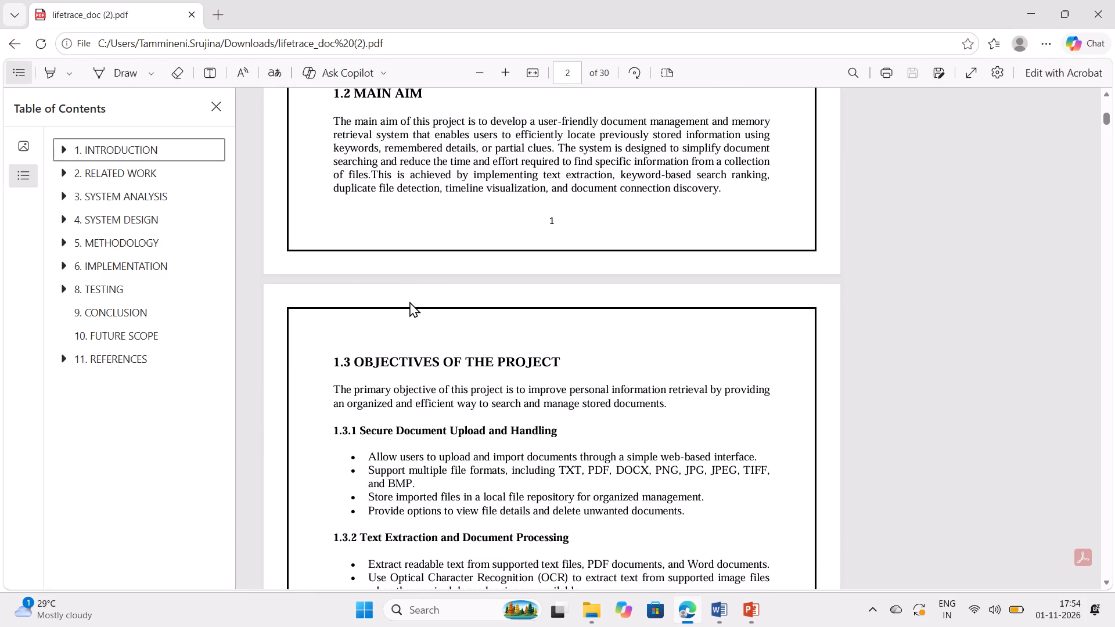
{"action": "left_click", "coordinate": [1114, 0]}
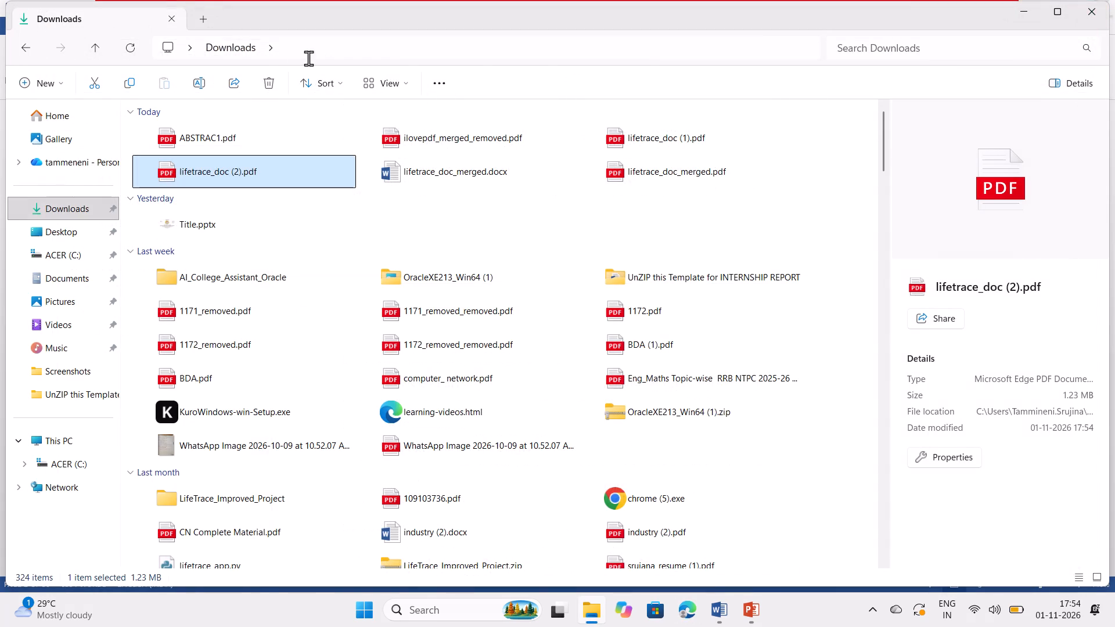
{"action": "left_click", "coordinate": [266, 85]}
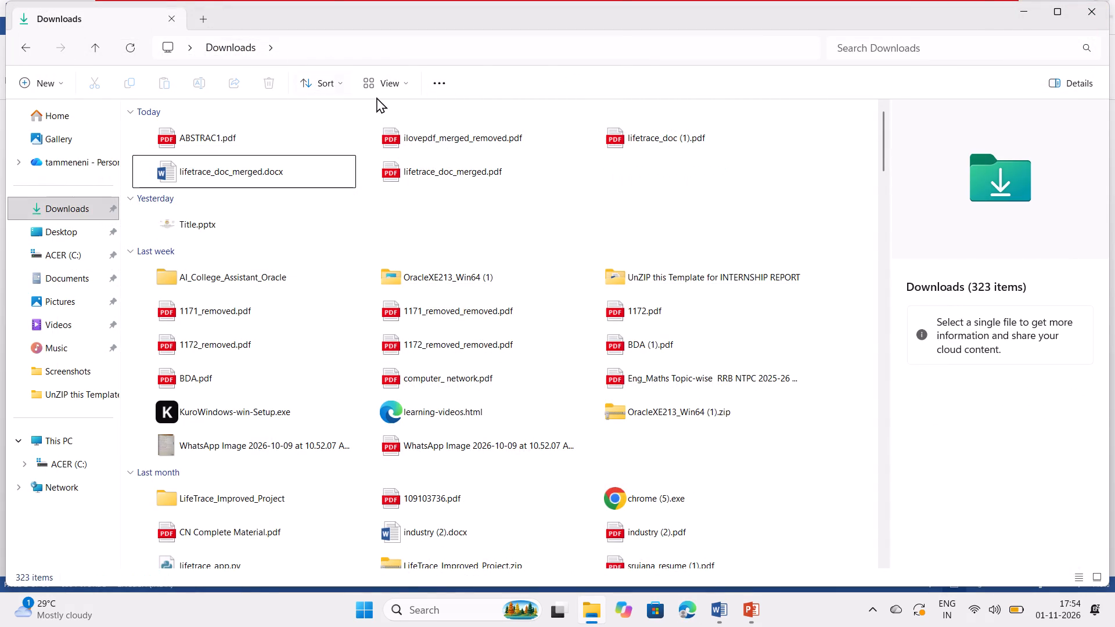
Open lifetrace_doc (1).pdf to check its page numbering and delete the file from Downloads.
{"action": "double_click", "coordinate": [636, 139]}
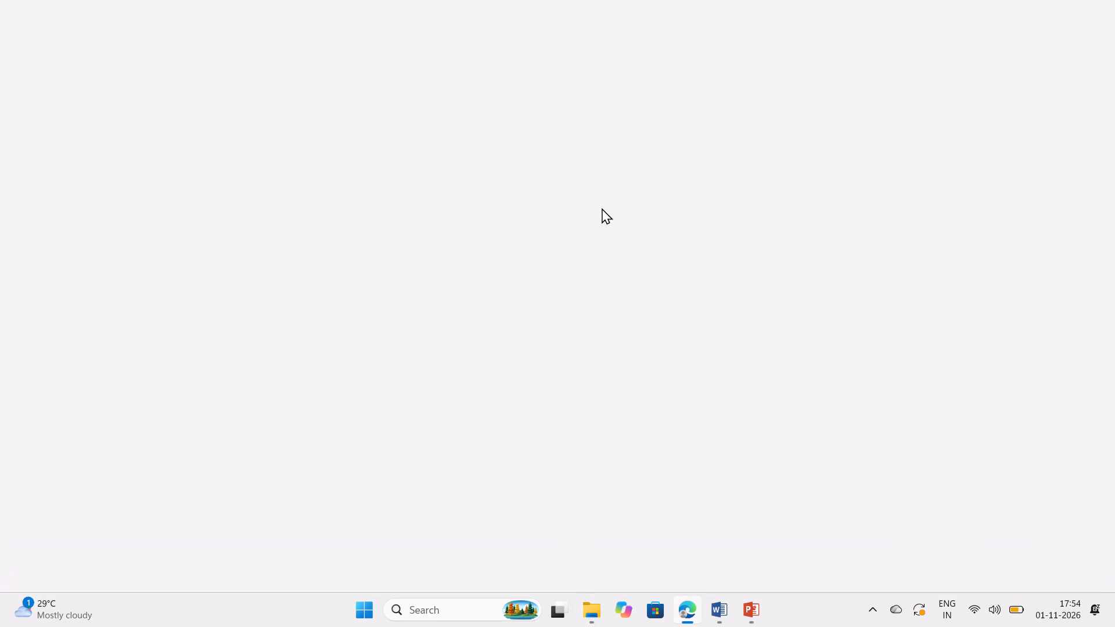
{"action": "scroll", "coordinate": [578, 236], "scroll_direction": "down", "scroll_amount": 4}
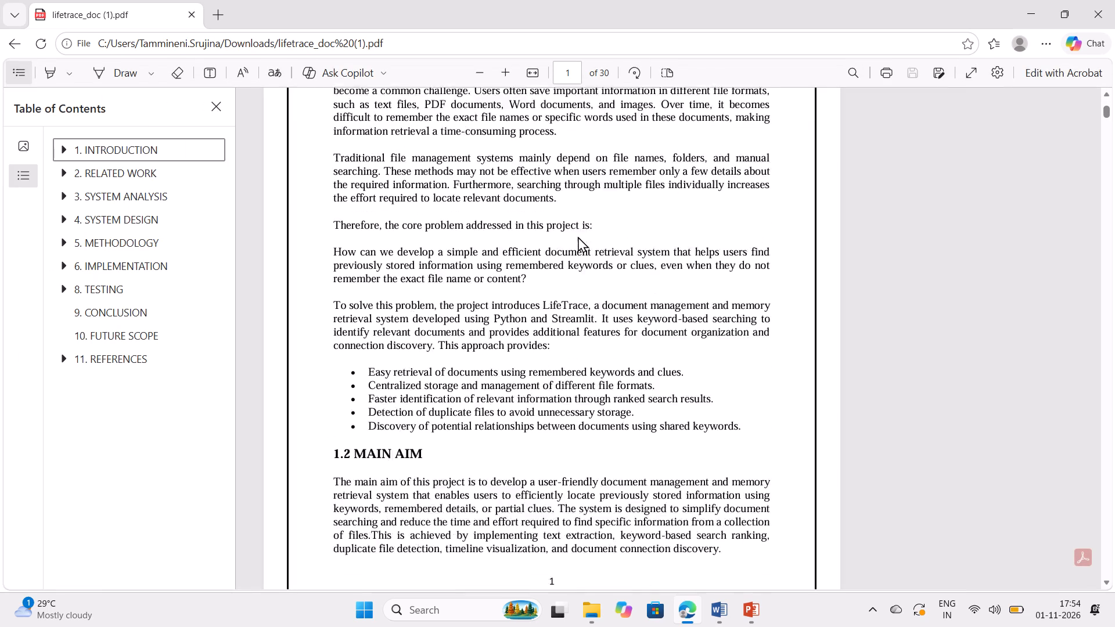
{"action": "scroll", "coordinate": [578, 236], "scroll_direction": "down", "scroll_amount": 2}
{"action": "left_click", "coordinate": [1114, 0]}
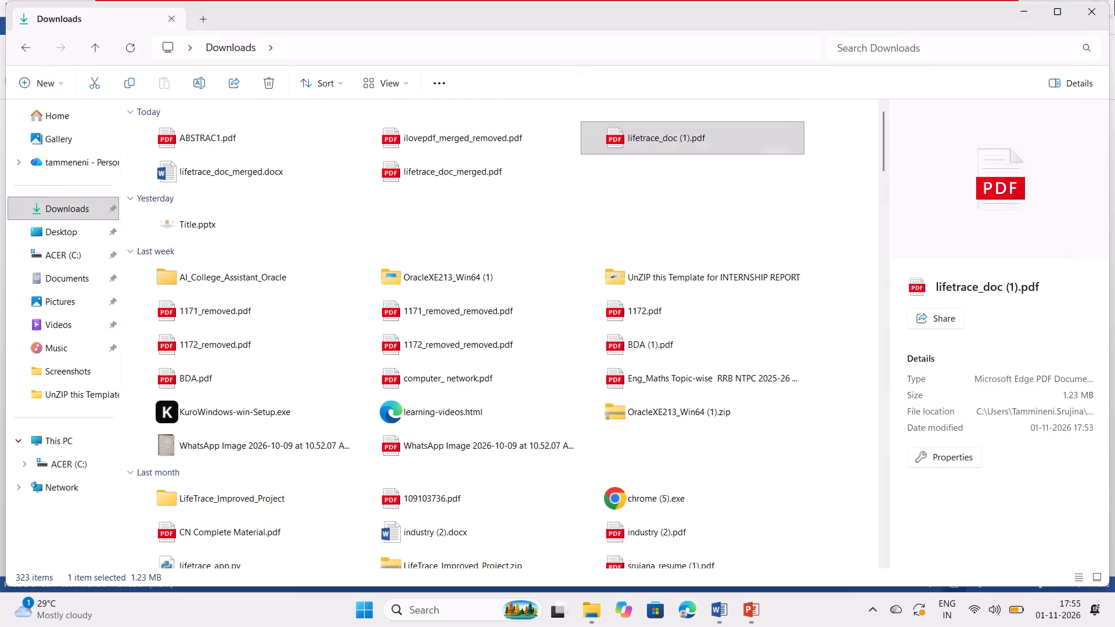
{"action": "left_click", "coordinate": [270, 84]}
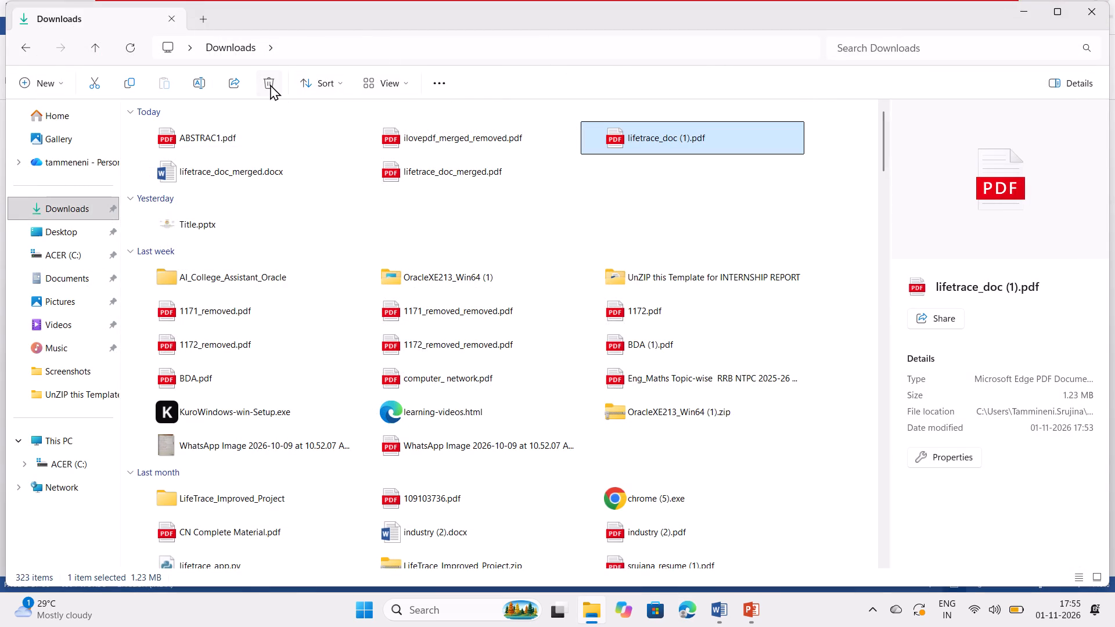
Switch to lifetrace_doc_merged.docx in Word and save the document.
{"action": "left_click_drag", "start_coordinate": [722, 596], "coordinate": [729, 616]}
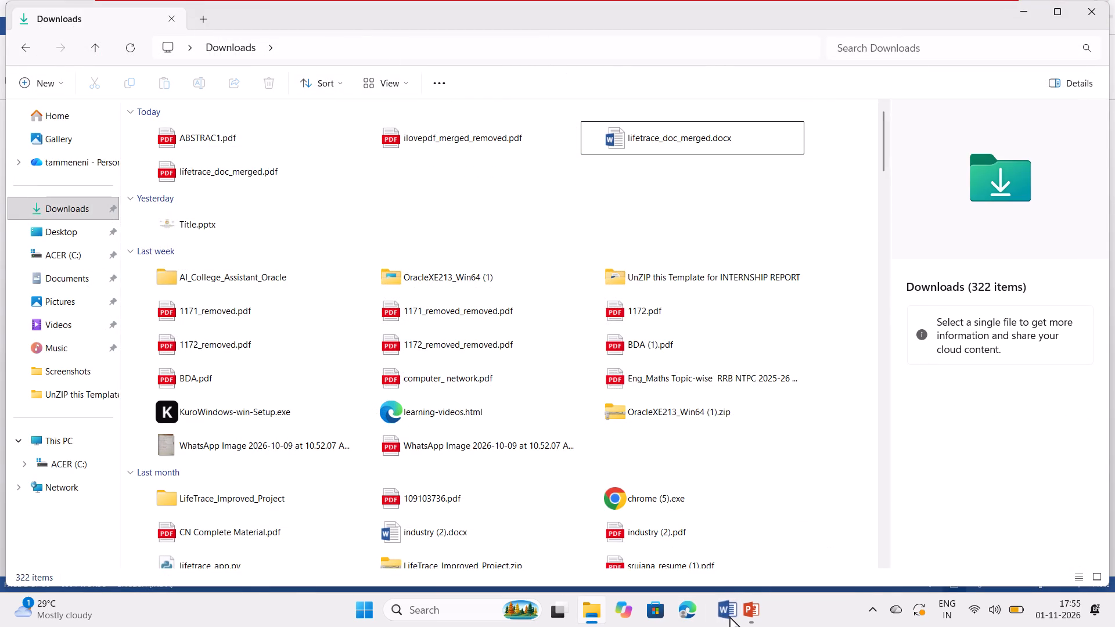
{"action": "left_click_drag", "start_coordinate": [729, 616], "coordinate": [728, 617]}
{"action": "left_click", "coordinate": [728, 617]}
{"action": "left_click", "coordinate": [680, 545]}
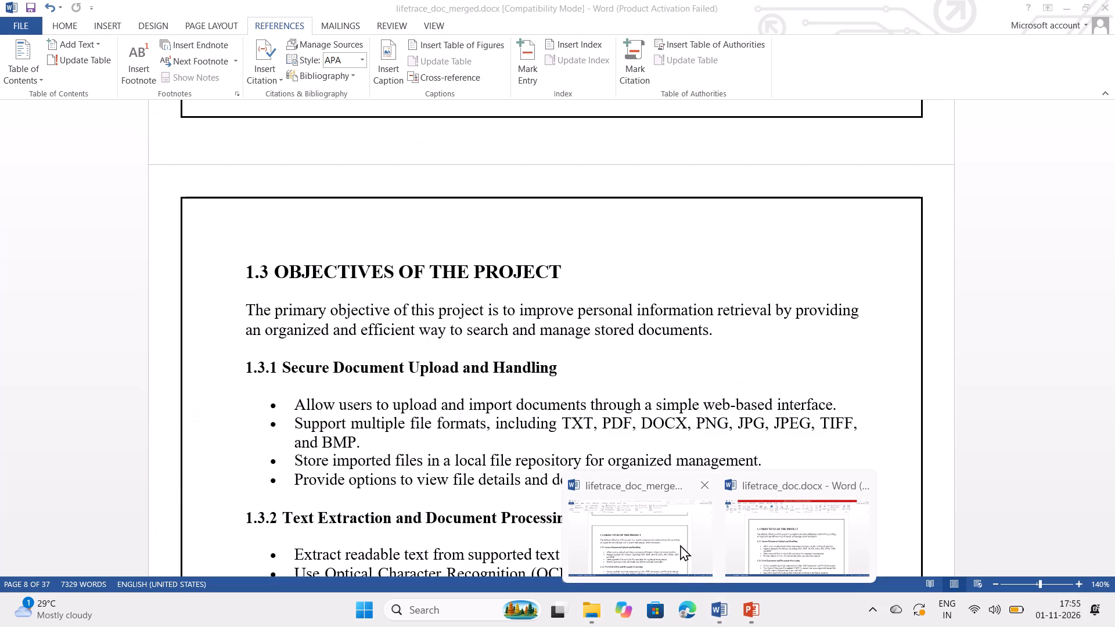
{"action": "scroll", "coordinate": [607, 410], "scroll_direction": "up", "scroll_amount": 4}
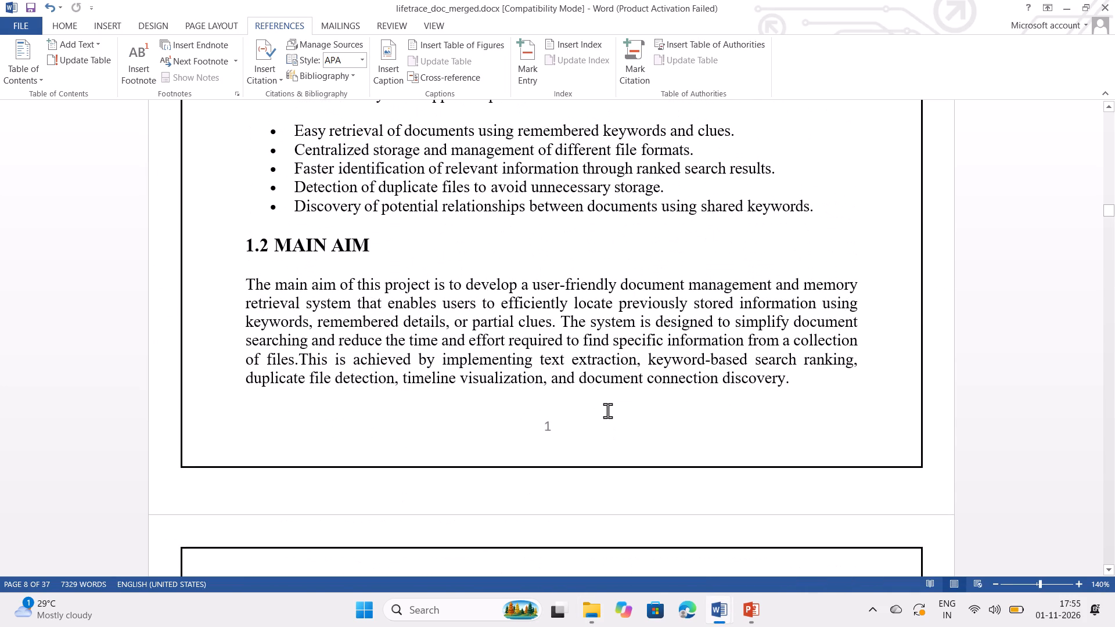
{"action": "key", "text": "ctrl+s"}
{"action": "key", "text": "ctrl+s"}
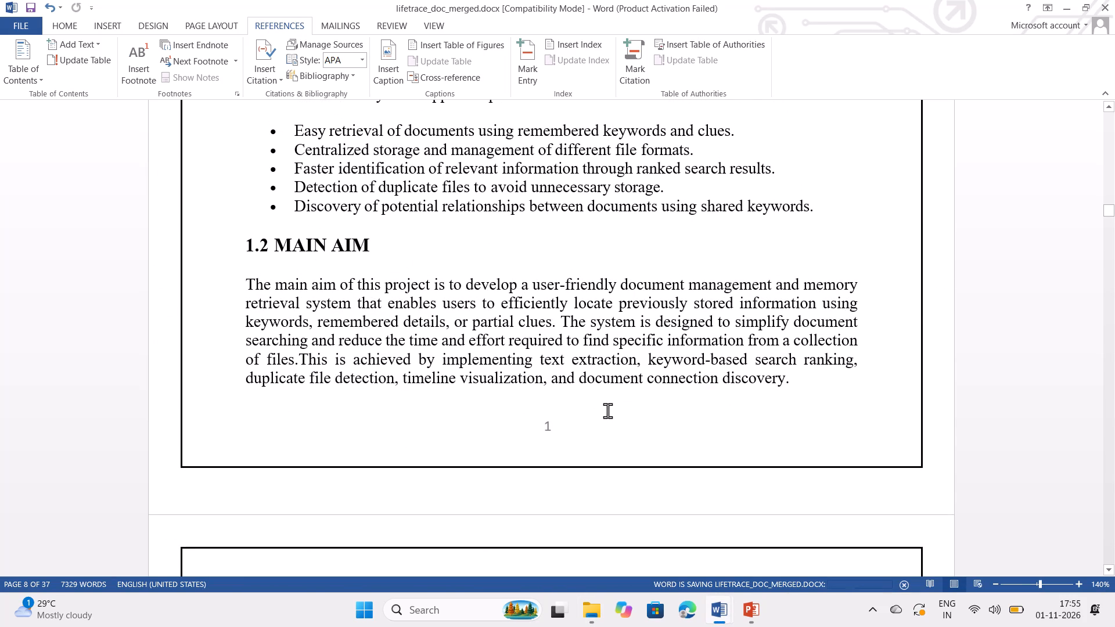
{"action": "key", "text": "ctrl+s"}
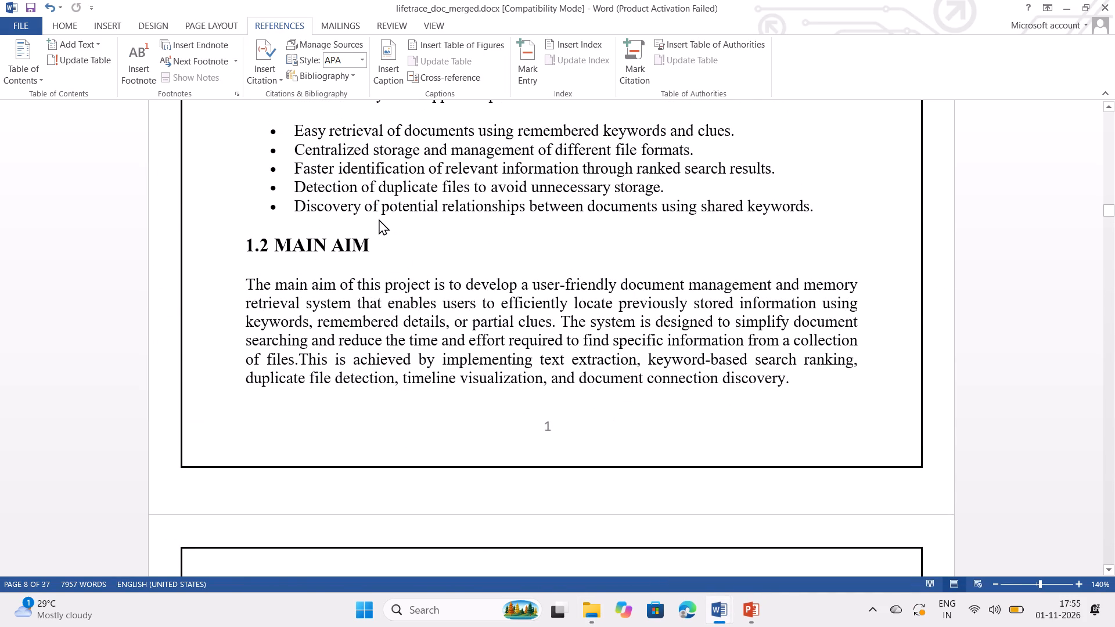
Examine the contents table and acknowledgement pages of lifetrace_doc_merged.docx and minimise the document.
{"action": "scroll", "coordinate": [371, 218], "scroll_direction": "up", "scroll_amount": 8}
{"action": "scroll", "coordinate": [371, 218], "scroll_direction": "right", "scroll_amount": 1}
{"action": "scroll", "coordinate": [371, 218], "scroll_direction": "up", "scroll_amount": 1}
{"action": "scroll", "coordinate": [371, 218], "scroll_direction": "right", "scroll_amount": 1}
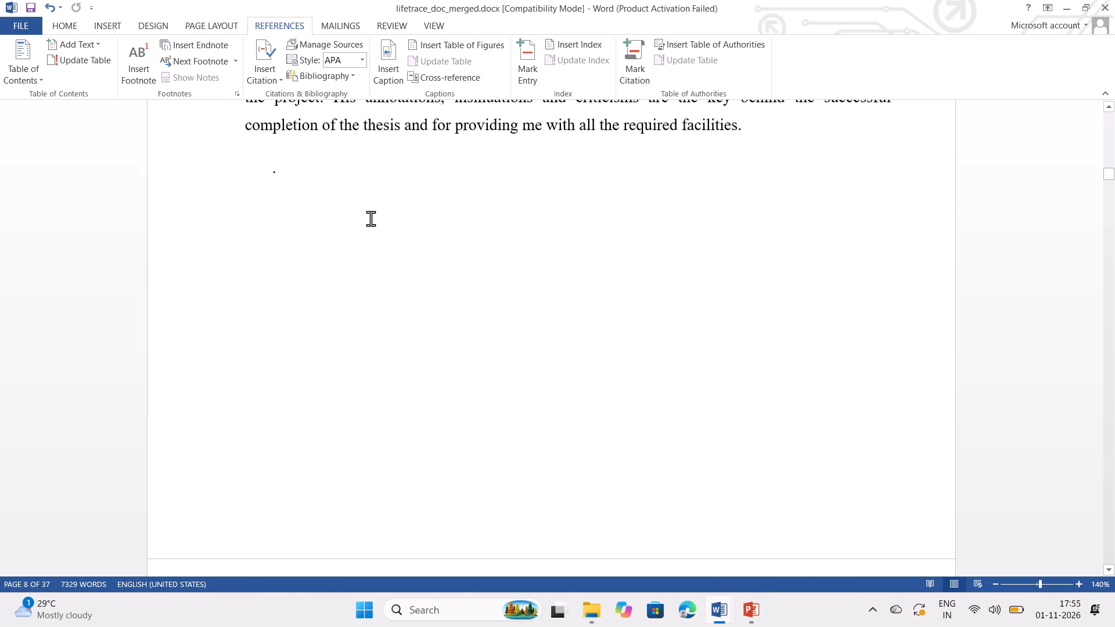
{"action": "scroll", "coordinate": [371, 218], "scroll_direction": "right", "scroll_amount": 1}
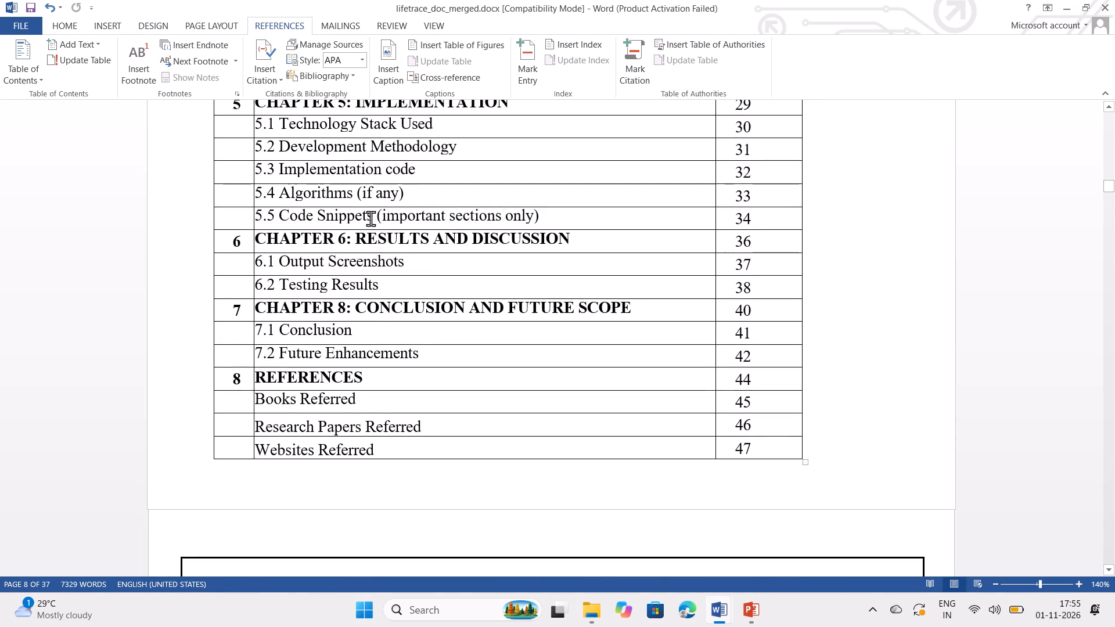
{"action": "scroll", "coordinate": [443, 261], "scroll_direction": "up", "scroll_amount": 2}
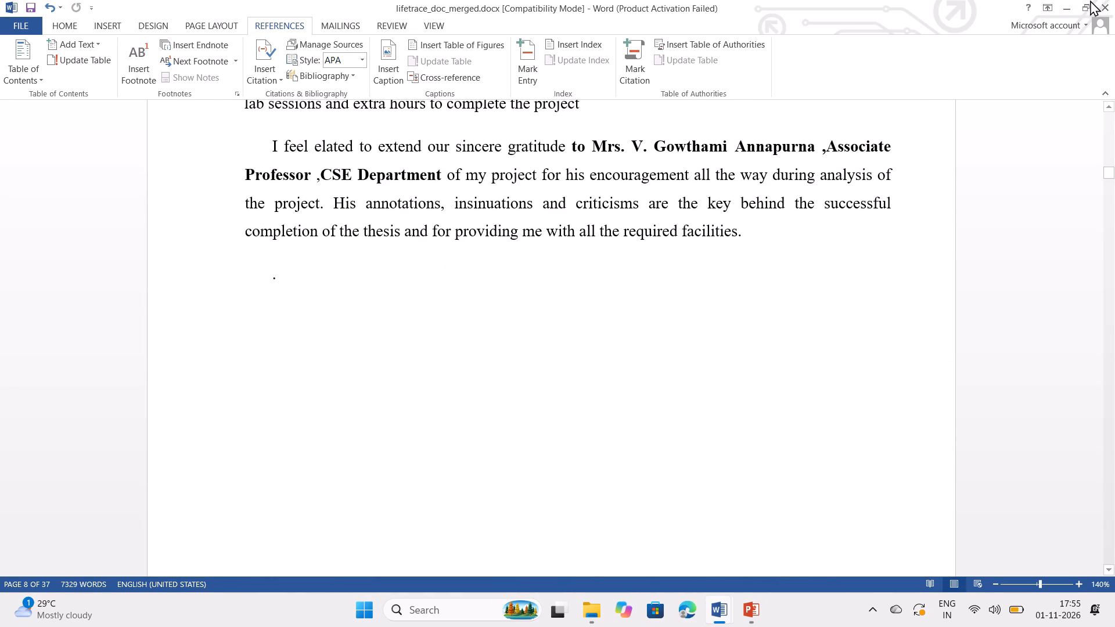
{"action": "left_click", "coordinate": [1061, 8]}
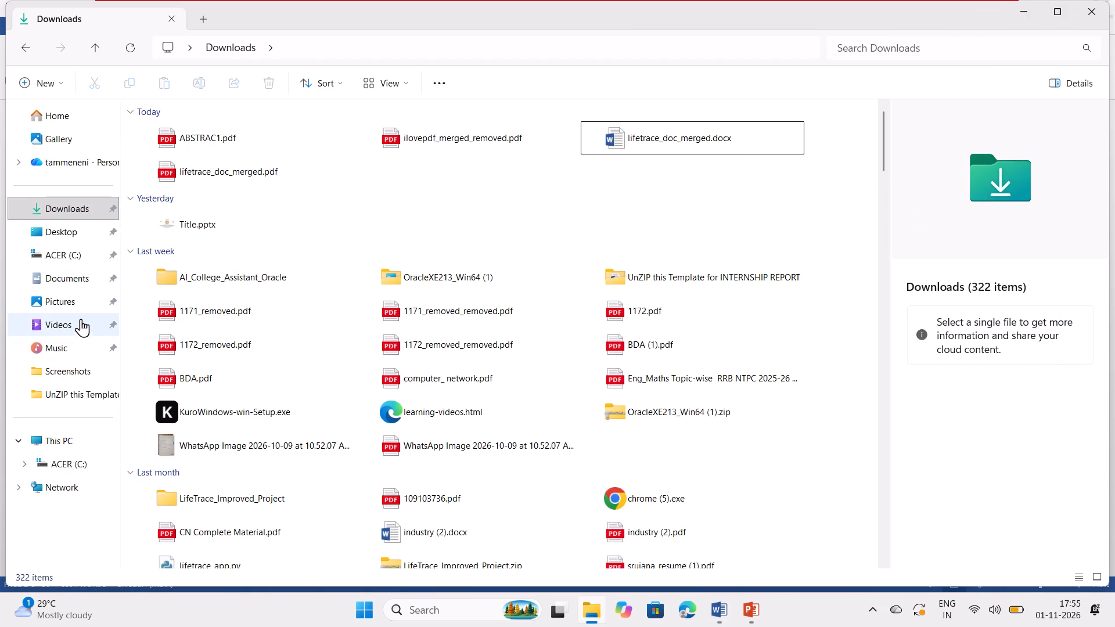
Open lifetrace_doc.docx from the Documents folder and check the pages from 1.3 Objectives to 2.3 Text Extraction for page numbers.
{"action": "left_click", "coordinate": [71, 280]}
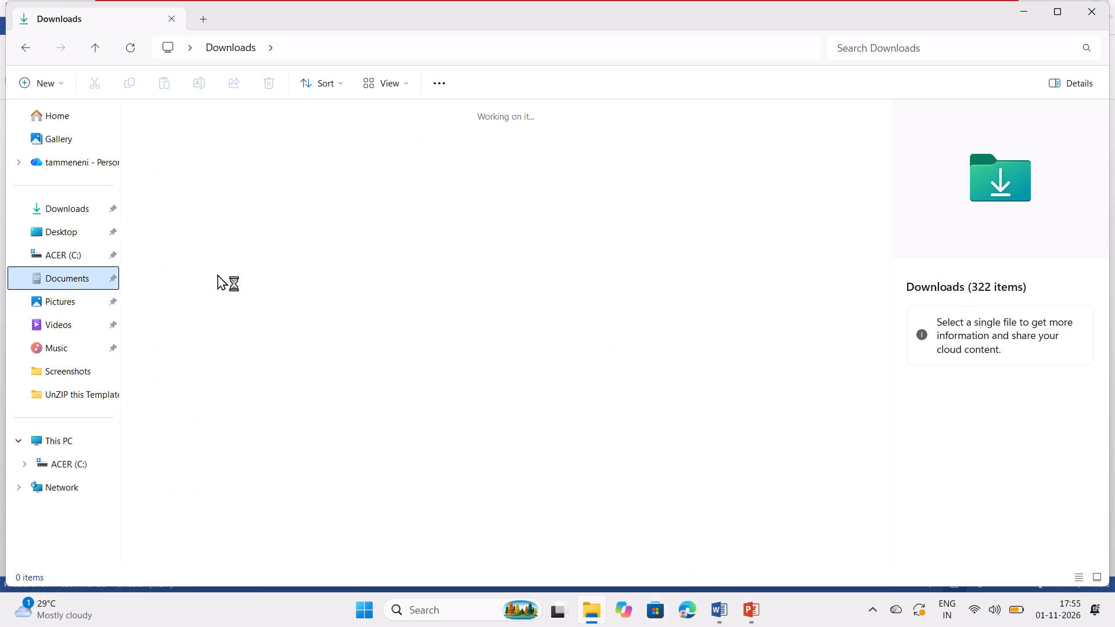
{"action": "double_click", "coordinate": [411, 302]}
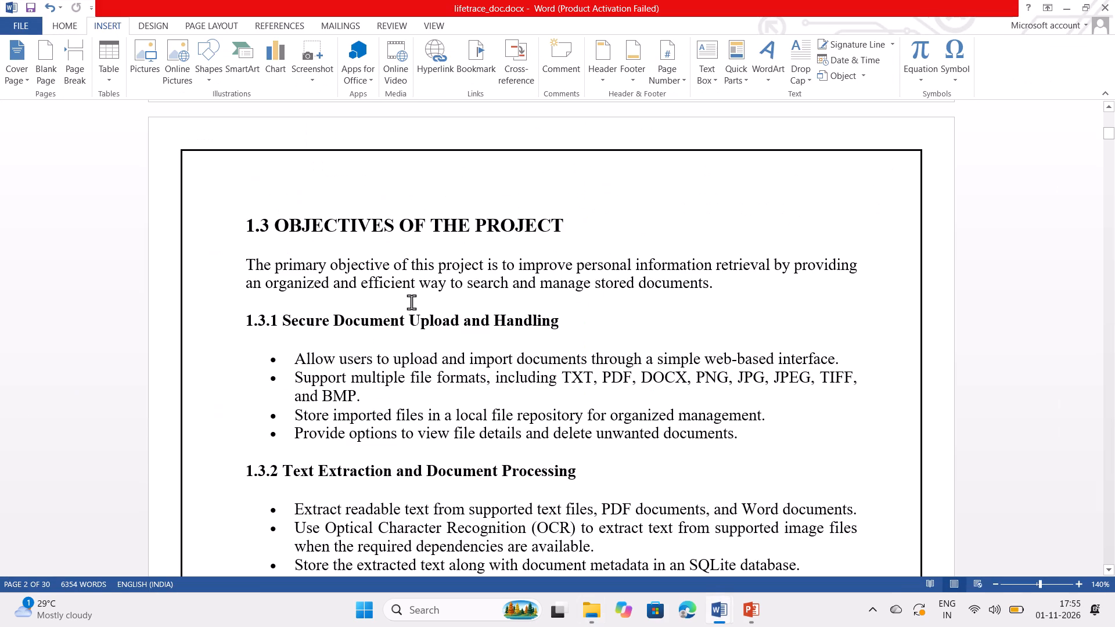
{"action": "scroll", "coordinate": [390, 260], "scroll_direction": "down", "scroll_amount": 3}
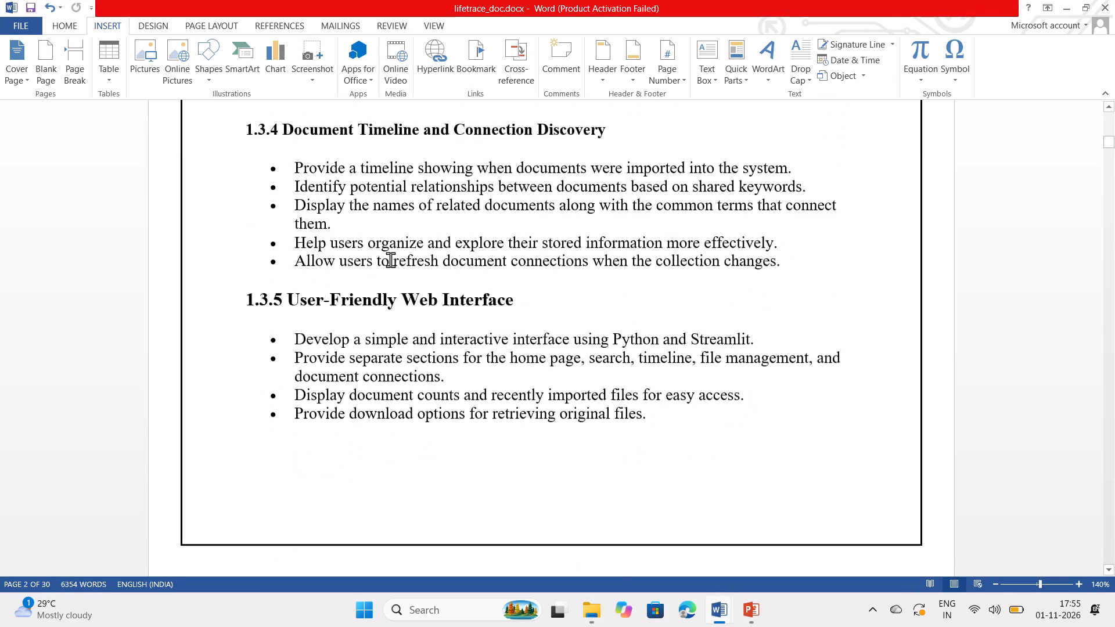
{"action": "scroll", "coordinate": [390, 260], "scroll_direction": "down", "scroll_amount": 4}
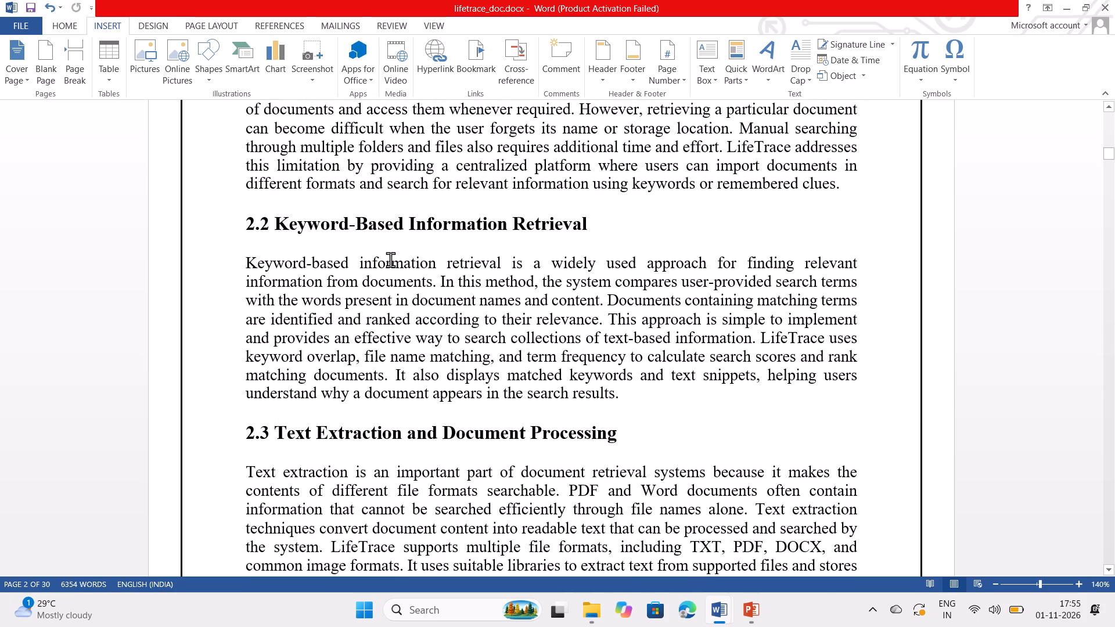
Switch to Edge and open the Word to PDF converter on the iLovePDF website.
{"action": "left_click", "coordinate": [698, 614]}
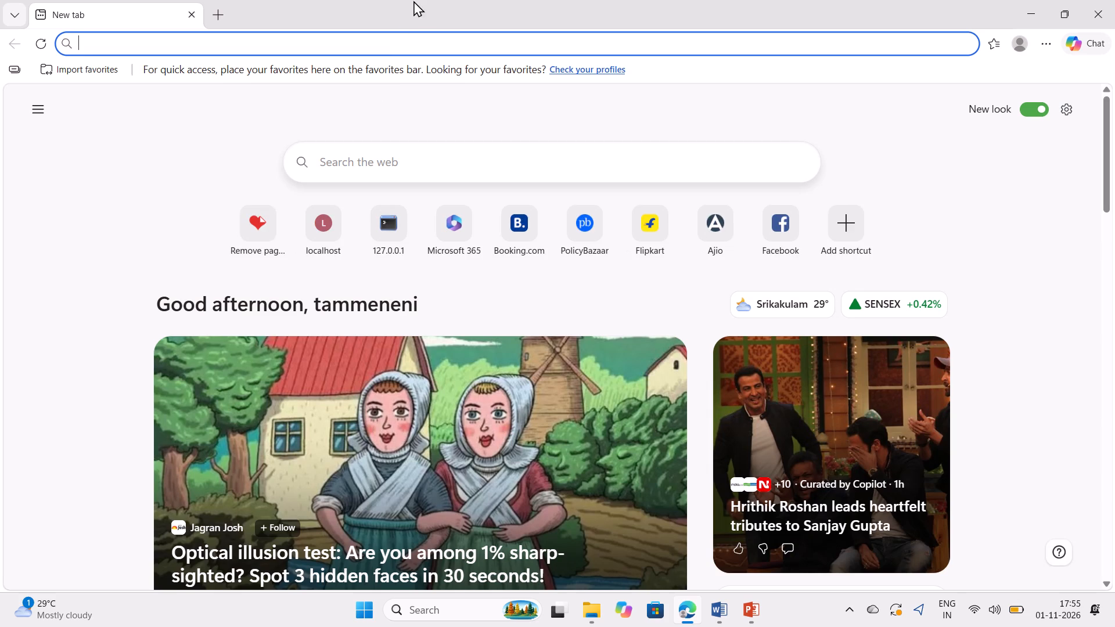
{"action": "left_click", "coordinate": [409, 39]}
{"action": "type", "text": "il"}
{"action": "key", "text": "Return"}
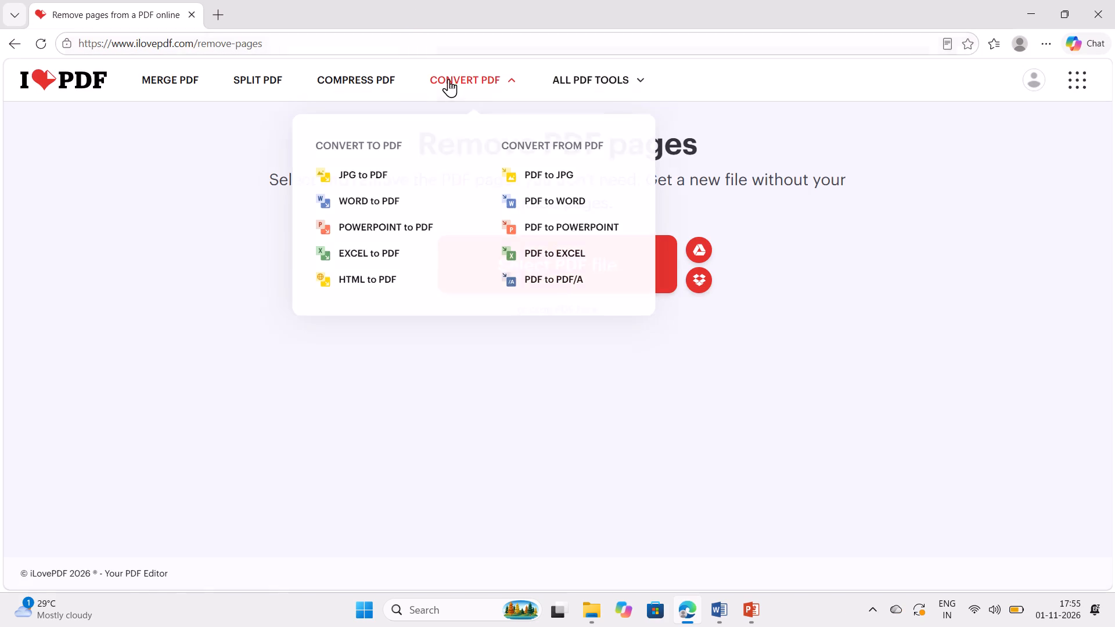
{"action": "left_click", "coordinate": [366, 194]}
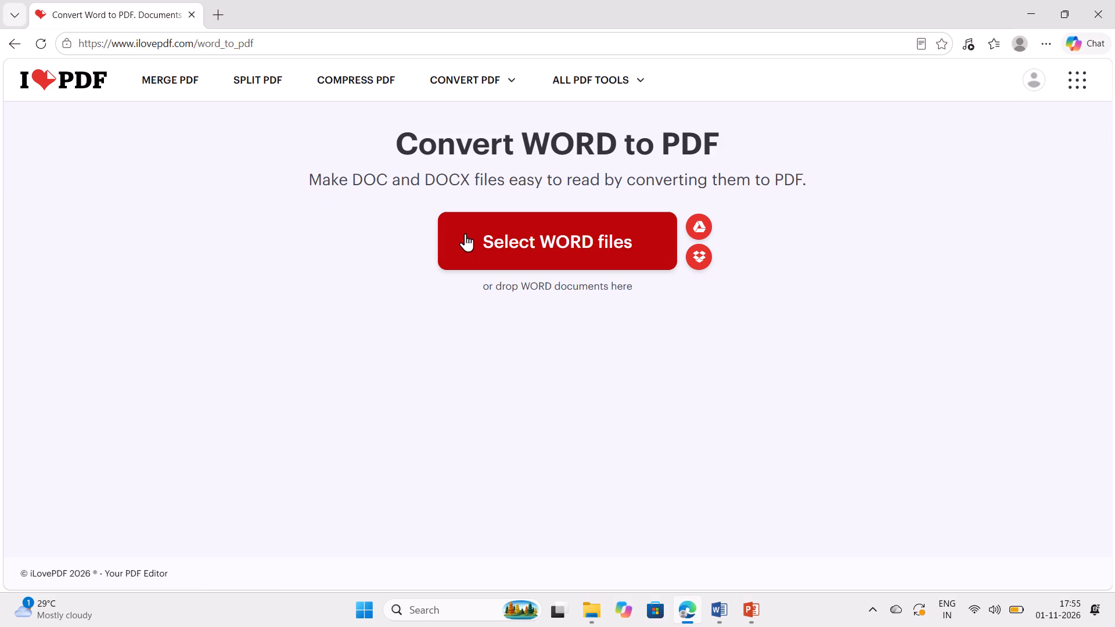
{"action": "left_click", "coordinate": [466, 234]}
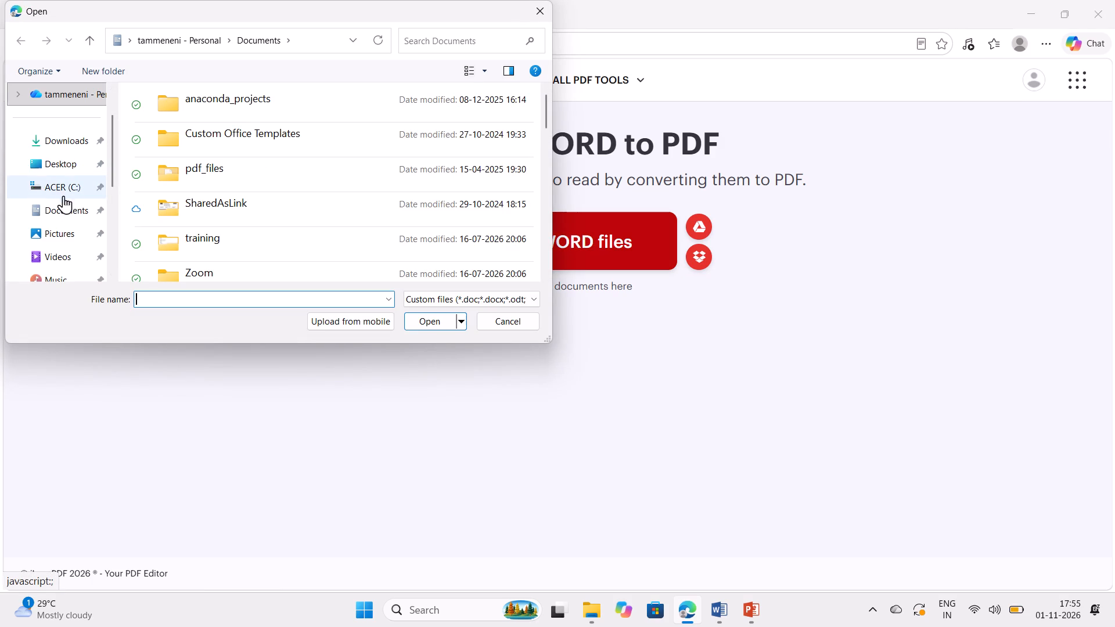
{"action": "left_click", "coordinate": [65, 207]}
{"action": "scroll", "coordinate": [219, 200], "scroll_direction": "down", "scroll_amount": 2}
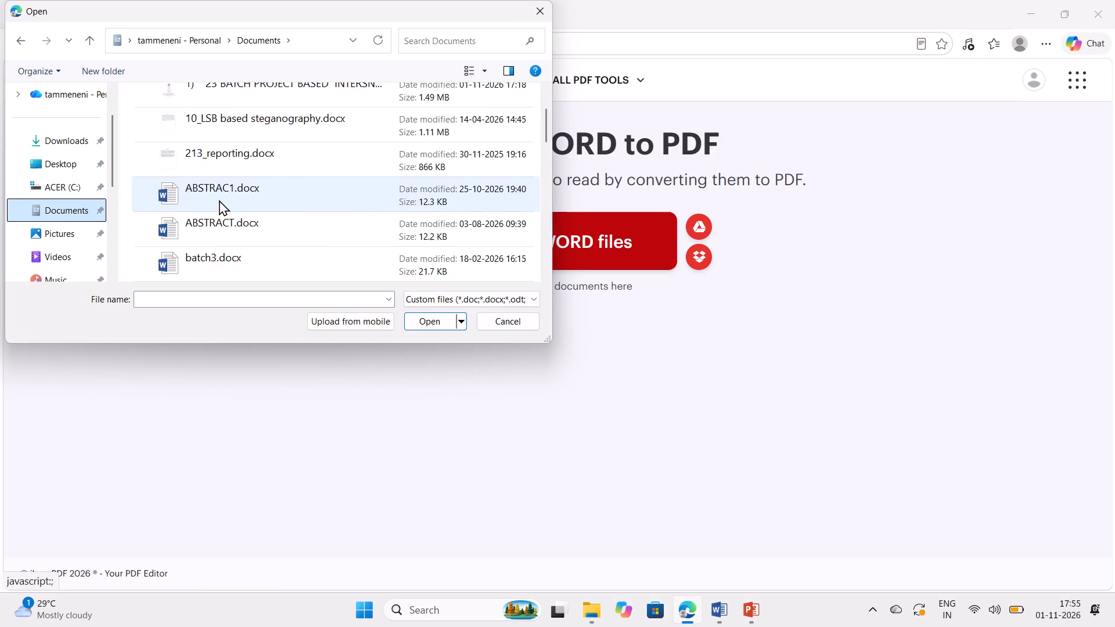
{"action": "scroll", "coordinate": [219, 200], "scroll_direction": "down", "scroll_amount": 1}
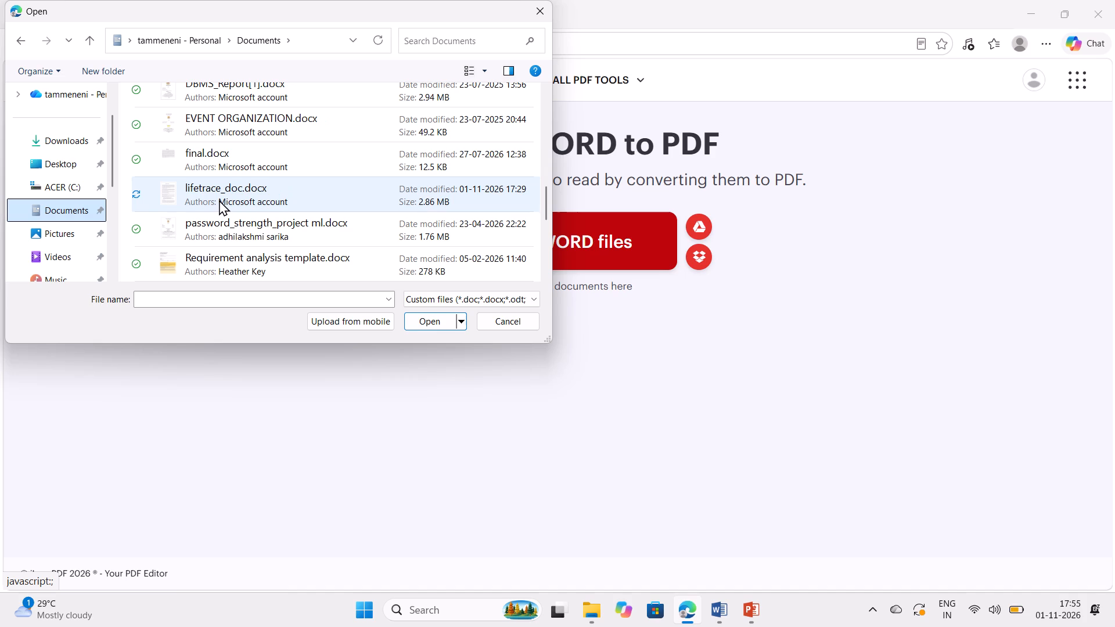
{"action": "scroll", "coordinate": [219, 200], "scroll_direction": "down", "scroll_amount": 1}
{"action": "left_click", "coordinate": [219, 200]}
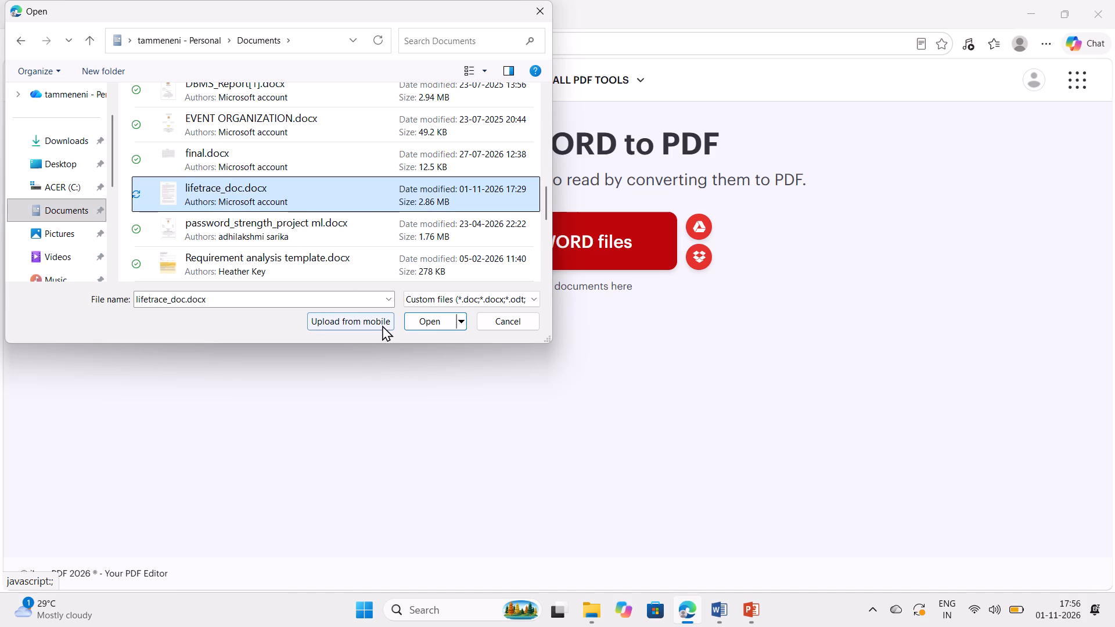
{"action": "left_click", "coordinate": [413, 319]}
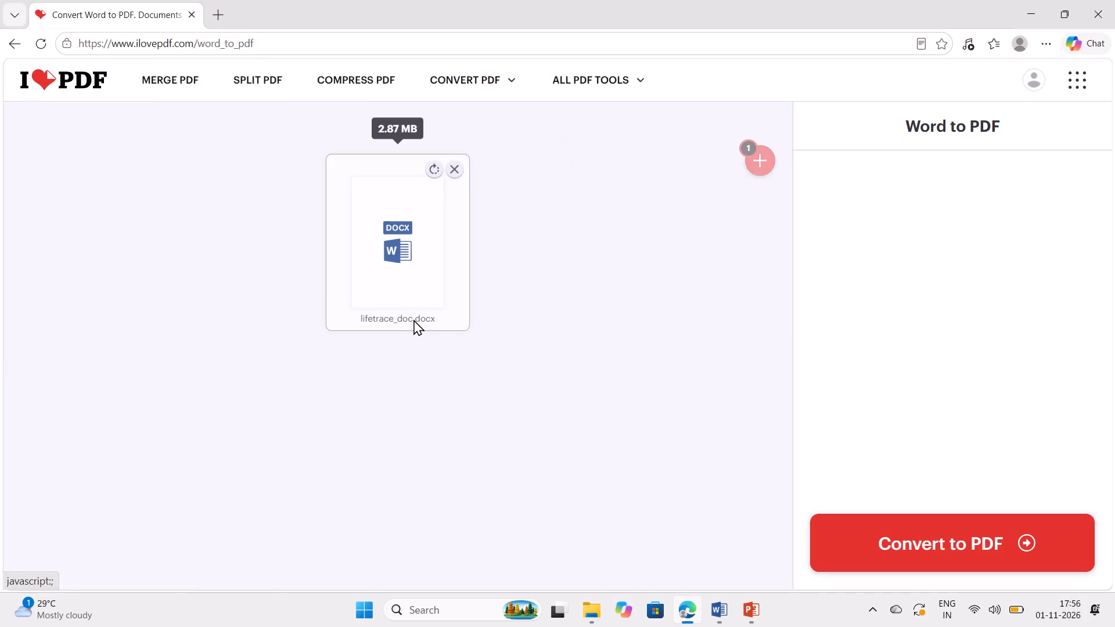
{"action": "left_click", "coordinate": [865, 523]}
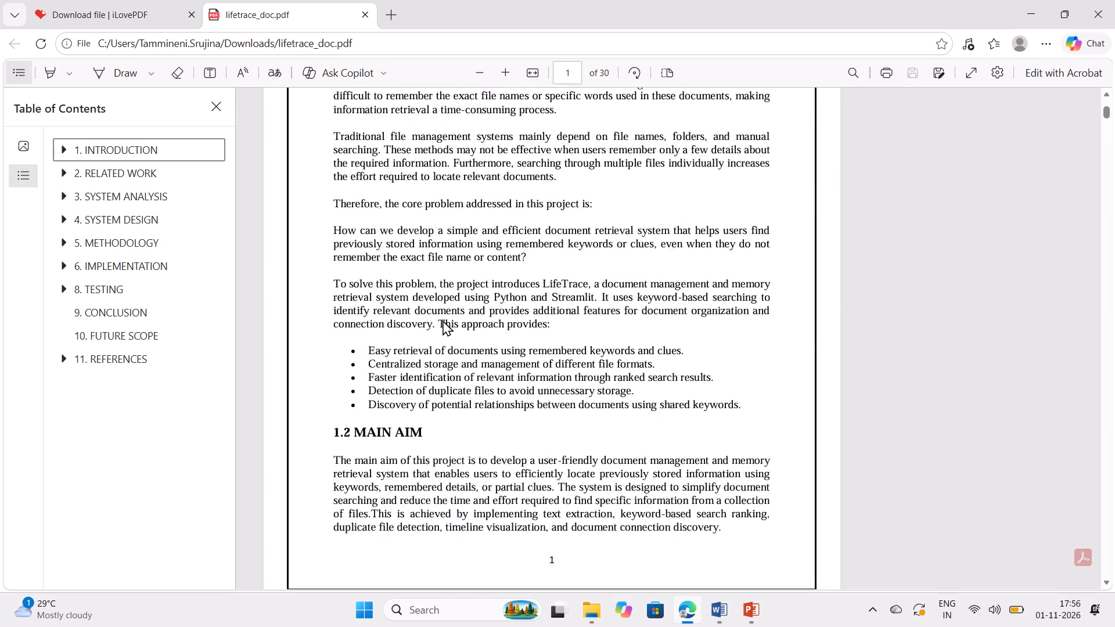
{"action": "scroll", "coordinate": [443, 320], "scroll_direction": "up", "scroll_amount": 10}
{"action": "scroll", "coordinate": [443, 320], "scroll_direction": "down", "scroll_amount": 3}
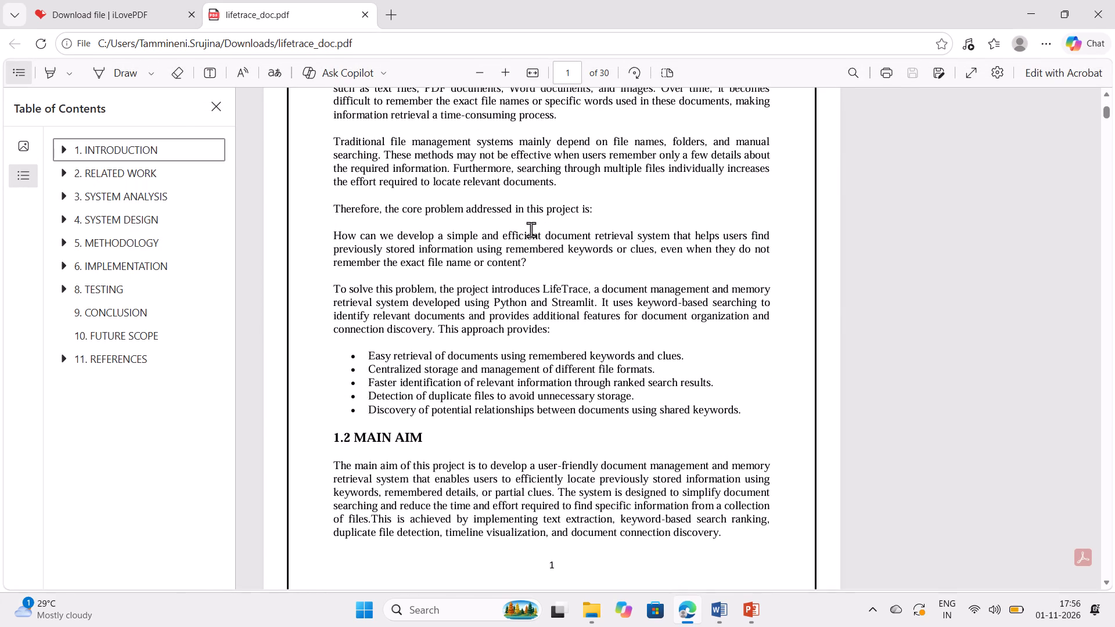
{"action": "scroll", "coordinate": [688, 365], "scroll_direction": "down", "scroll_amount": 2}
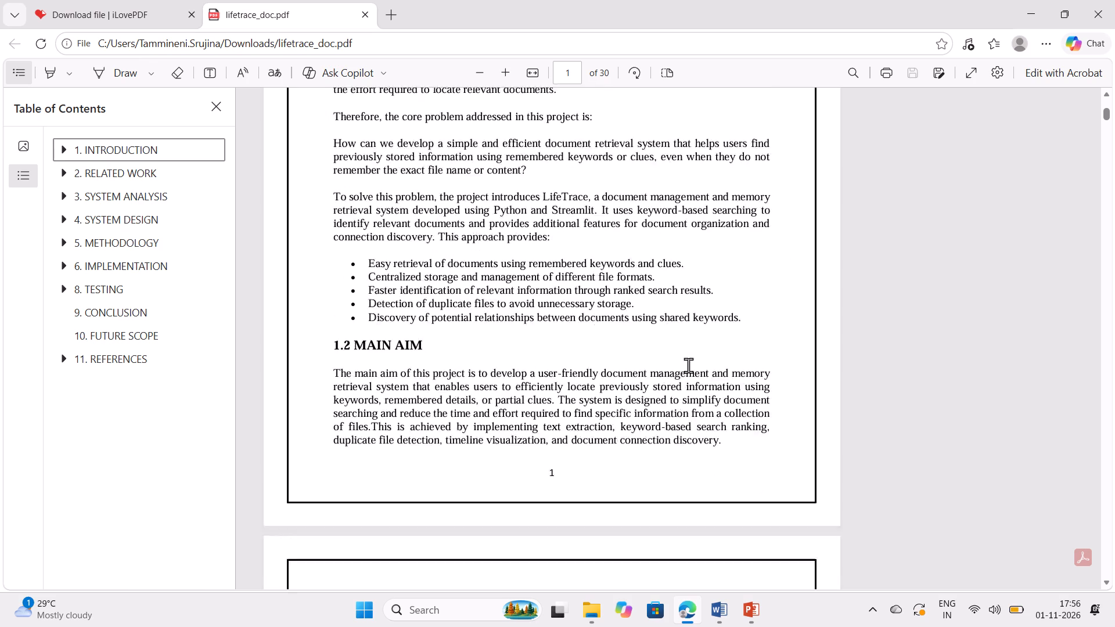
{"action": "scroll", "coordinate": [688, 365], "scroll_direction": "down", "scroll_amount": 2}
{"action": "scroll", "coordinate": [657, 474], "scroll_direction": "down", "scroll_amount": 1}
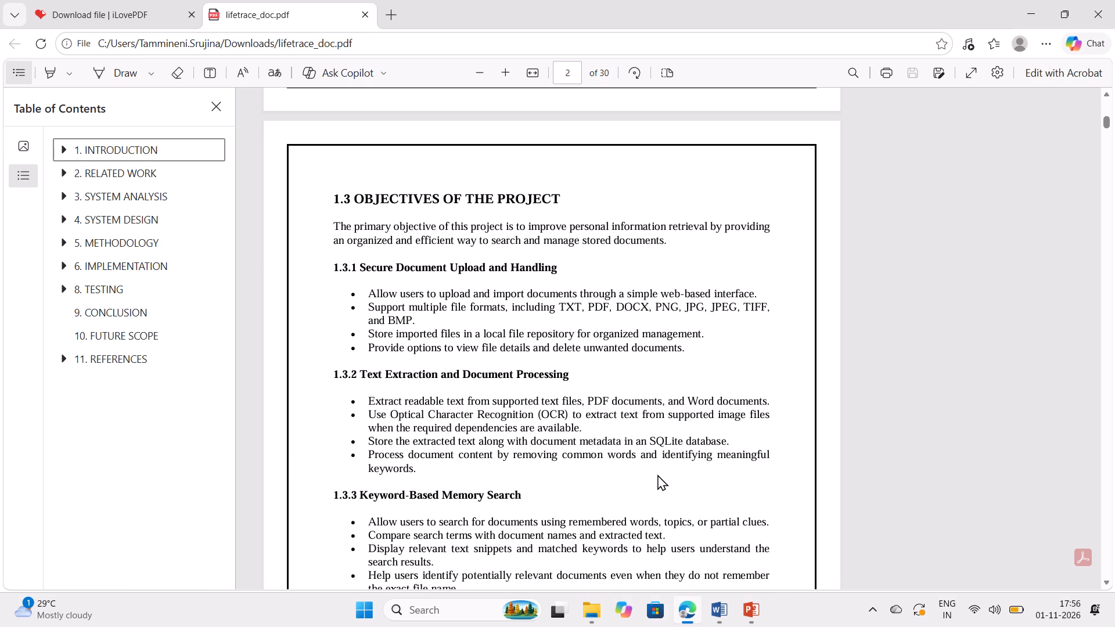
{"action": "scroll", "coordinate": [657, 474], "scroll_direction": "down", "scroll_amount": 6}
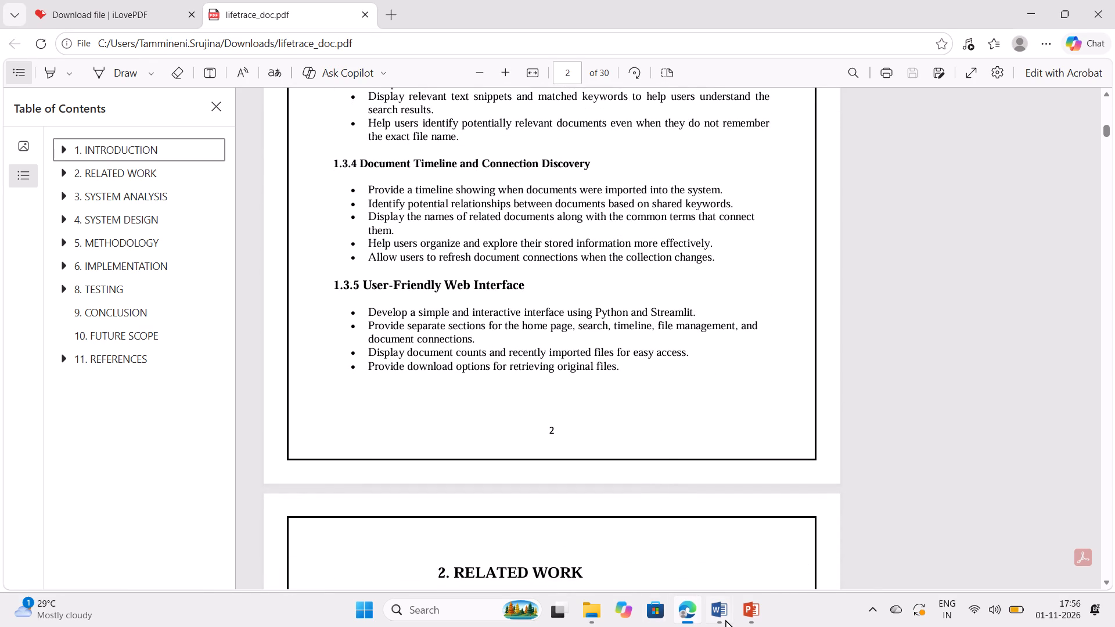
Switch to lifetrace_doc.docx in Word and check the pages from 1.2 Main Aim to 2.2 Keyword-Based Information Retrieval for page numbers.
{"action": "left_click", "coordinate": [664, 557]}
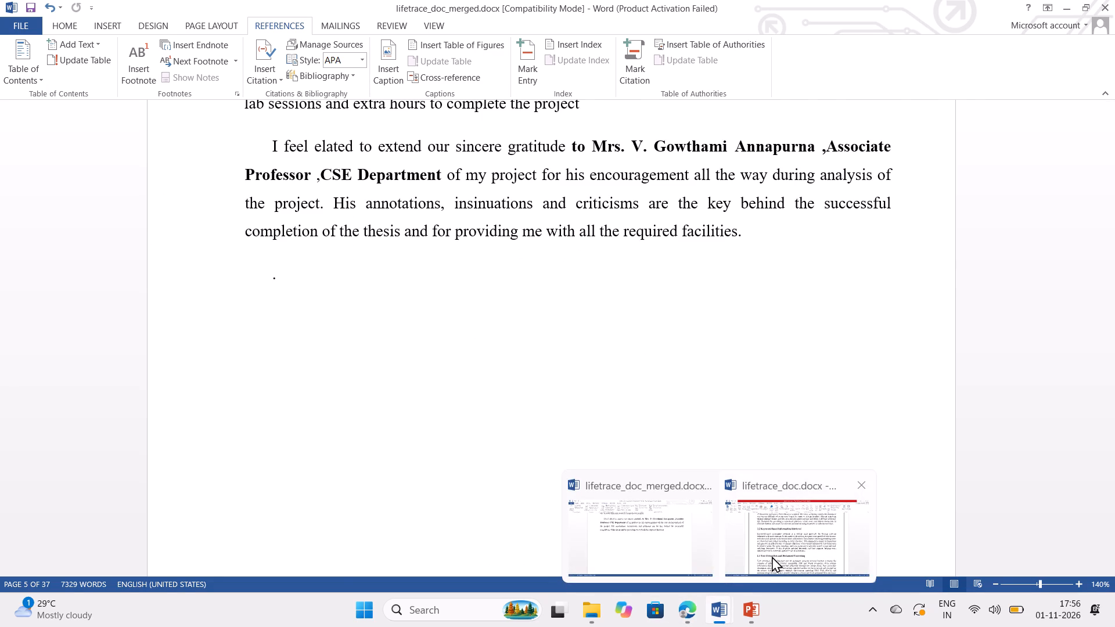
{"action": "left_click", "coordinate": [775, 556]}
{"action": "scroll", "coordinate": [659, 444], "scroll_direction": "up", "scroll_amount": 7}
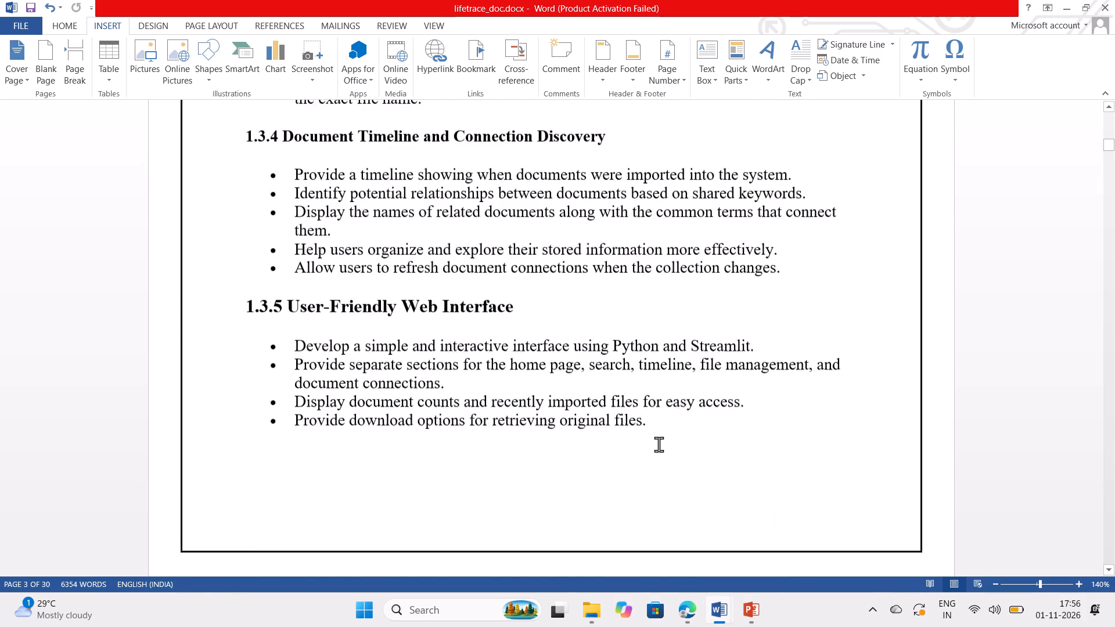
{"action": "scroll", "coordinate": [659, 444], "scroll_direction": "up", "scroll_amount": 13}
{"action": "scroll", "coordinate": [659, 444], "scroll_direction": "down", "scroll_amount": 4}
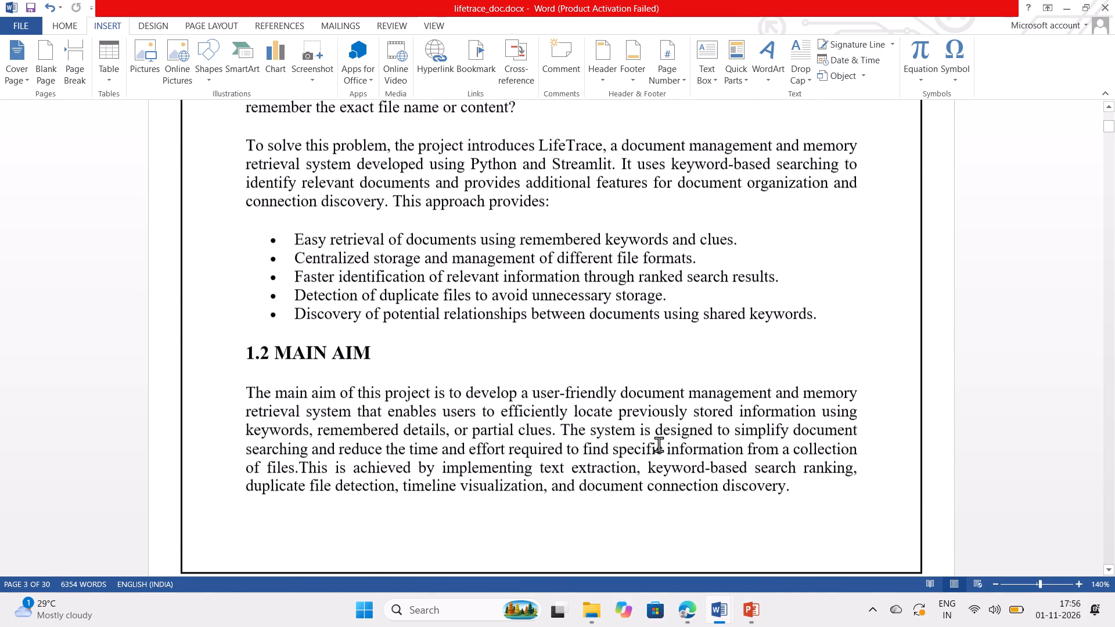
{"action": "scroll", "coordinate": [659, 444], "scroll_direction": "down", "scroll_amount": 2}
{"action": "left_click", "coordinate": [659, 444]}
{"action": "scroll", "coordinate": [659, 444], "scroll_direction": "down", "scroll_amount": 3}
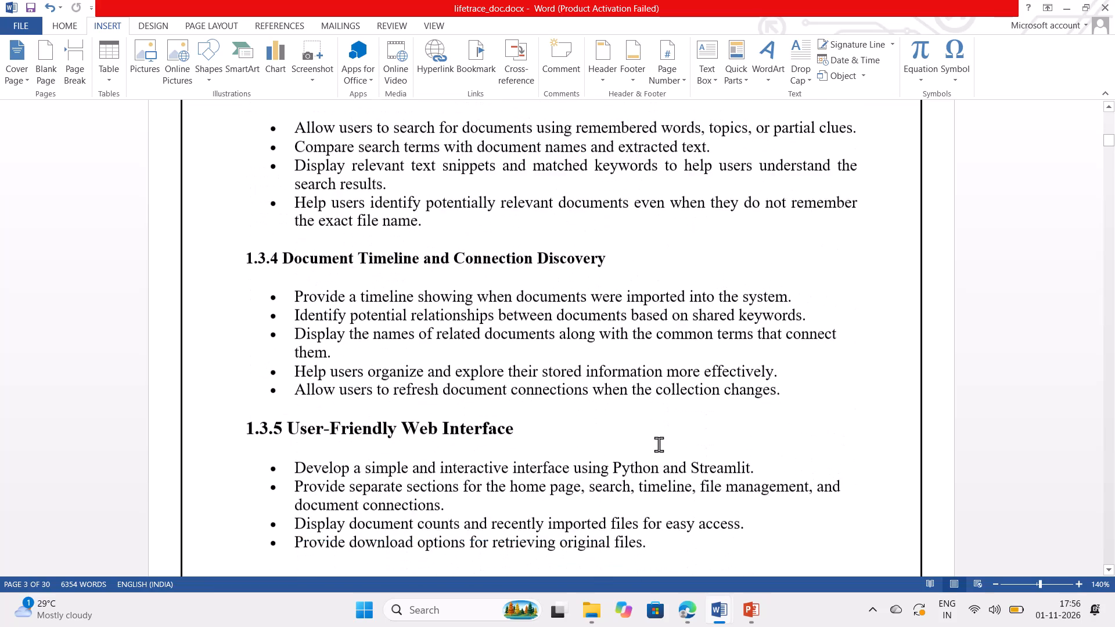
{"action": "scroll", "coordinate": [659, 444], "scroll_direction": "down", "scroll_amount": 4}
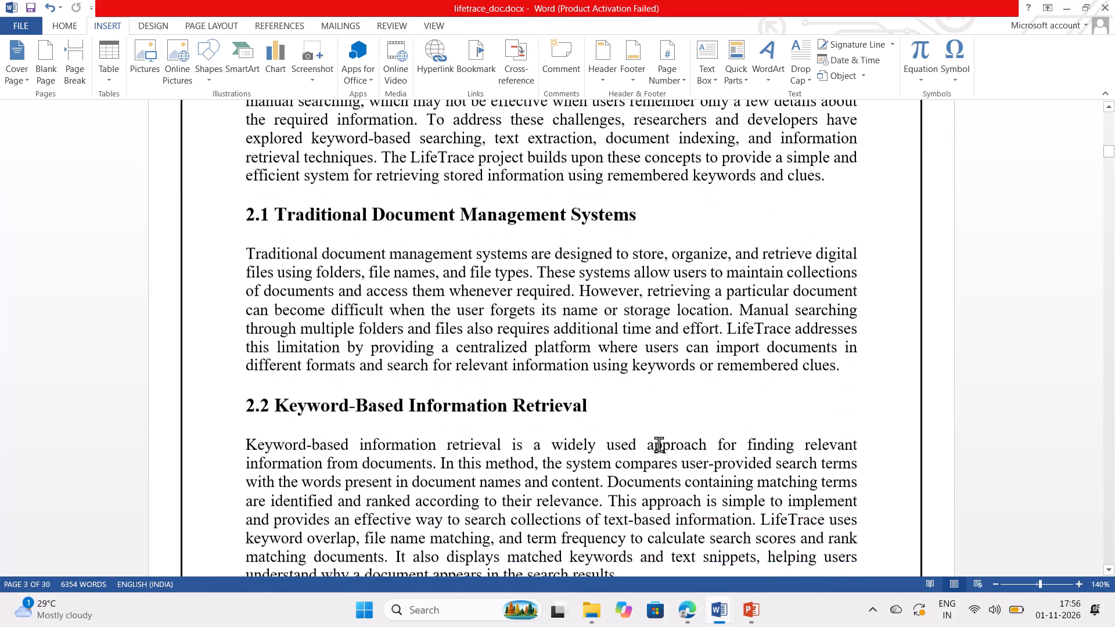
{"action": "scroll", "coordinate": [659, 444], "scroll_direction": "down", "scroll_amount": 2}
Insert a blank page before the 1. INTRODUCTION heading of lifetrace_doc.docx.
{"action": "scroll", "coordinate": [659, 444], "scroll_direction": "up", "scroll_amount": 17}
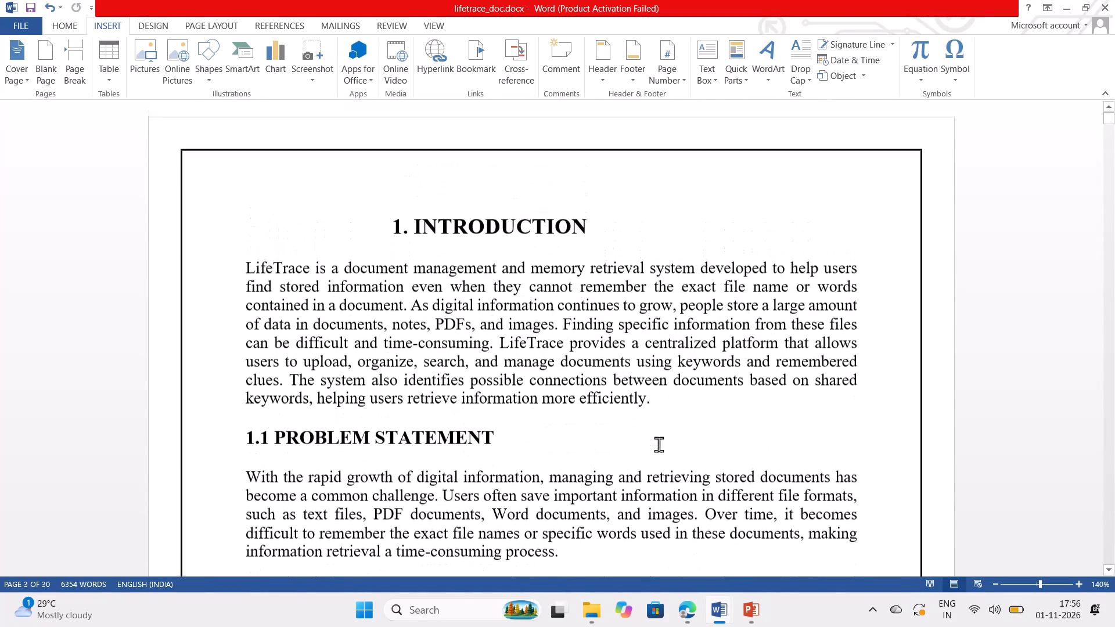
{"action": "left_click", "coordinate": [397, 227]}
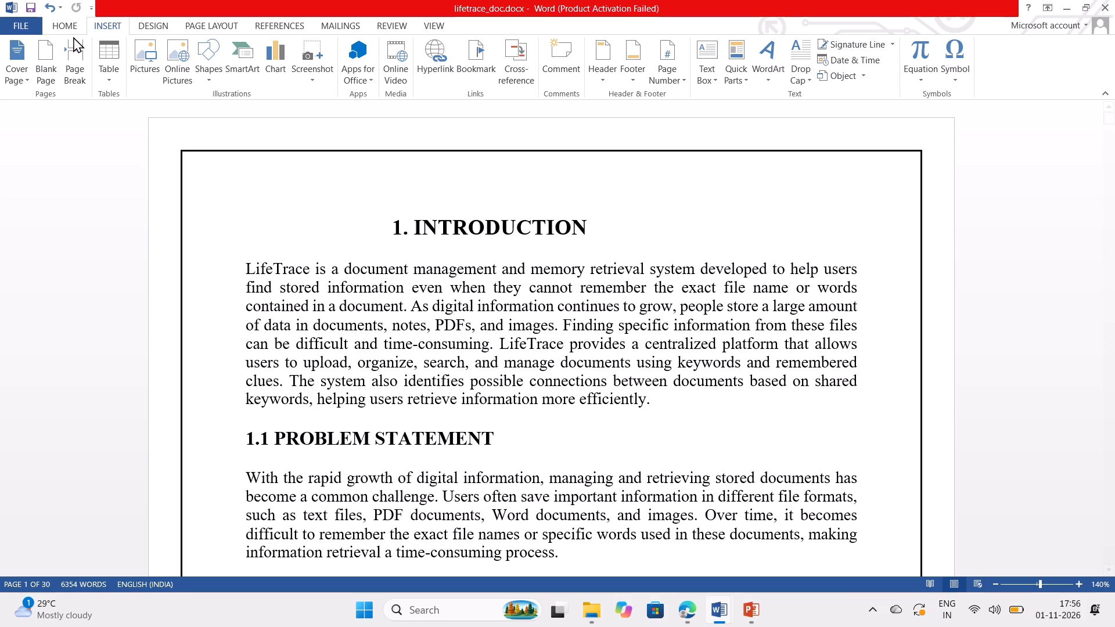
{"action": "left_click", "coordinate": [35, 60]}
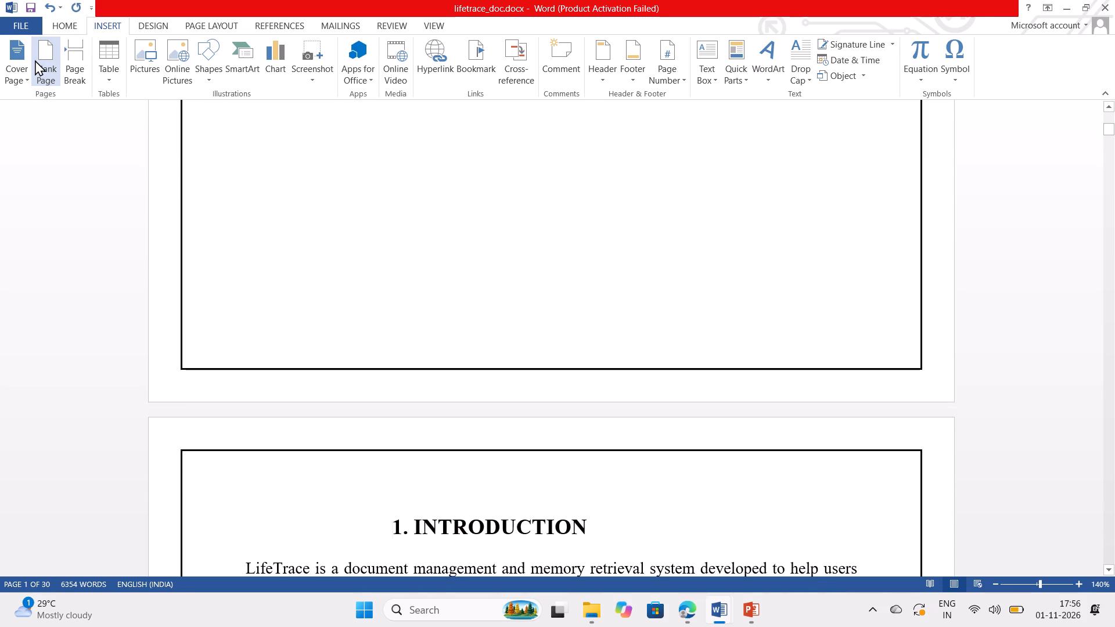
Copy the full abstract from ABSTRAC1.docx in Documents and paste it onto the blank first page of lifetrace_doc.docx.
{"action": "scroll", "coordinate": [349, 267], "scroll_direction": "up", "scroll_amount": 15}
{"action": "scroll", "coordinate": [349, 267], "scroll_direction": "down", "scroll_amount": 6}
{"action": "scroll", "coordinate": [349, 267], "scroll_direction": "up", "scroll_amount": 10}
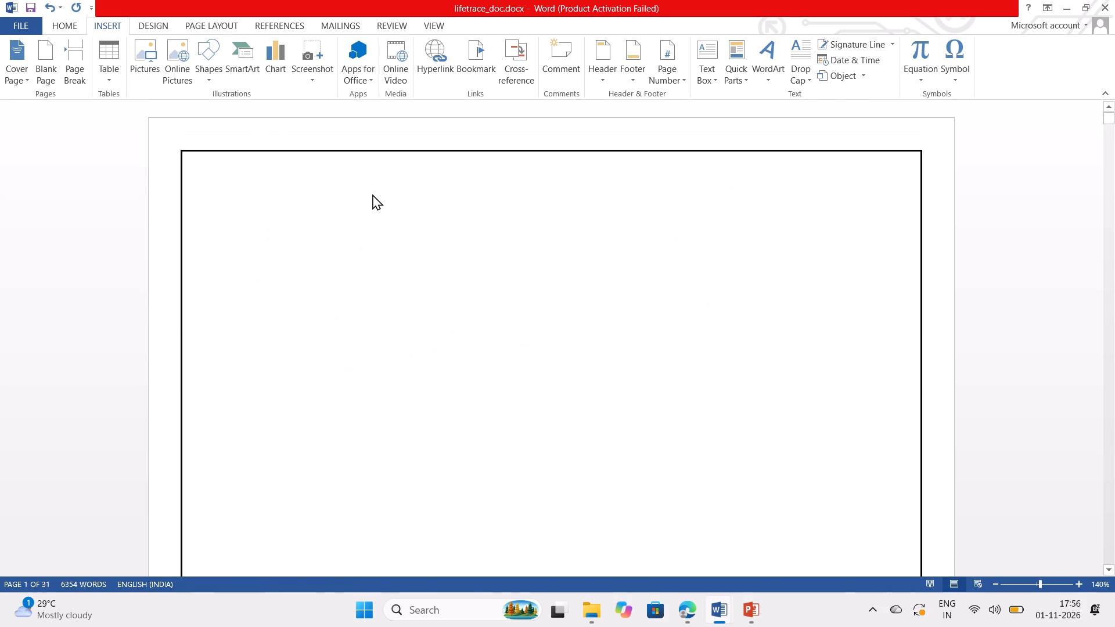
{"action": "left_click", "coordinate": [372, 194]}
{"action": "left_click", "coordinate": [593, 624]}
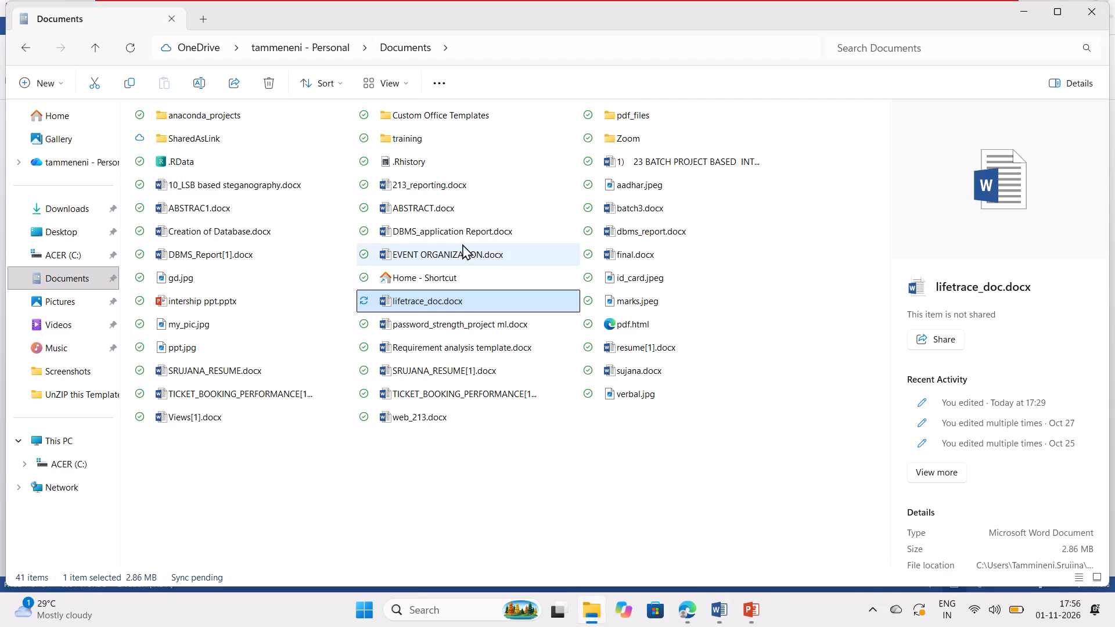
{"action": "double_click", "coordinate": [247, 216]}
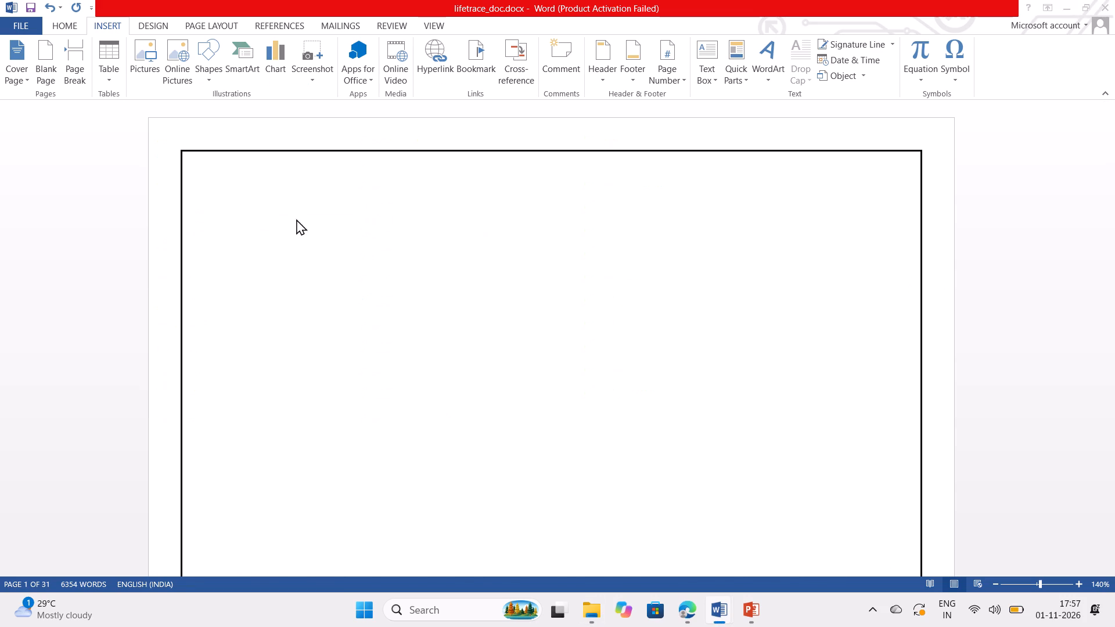
{"action": "left_click_drag", "start_coordinate": [487, 231], "coordinate": [524, 313]}
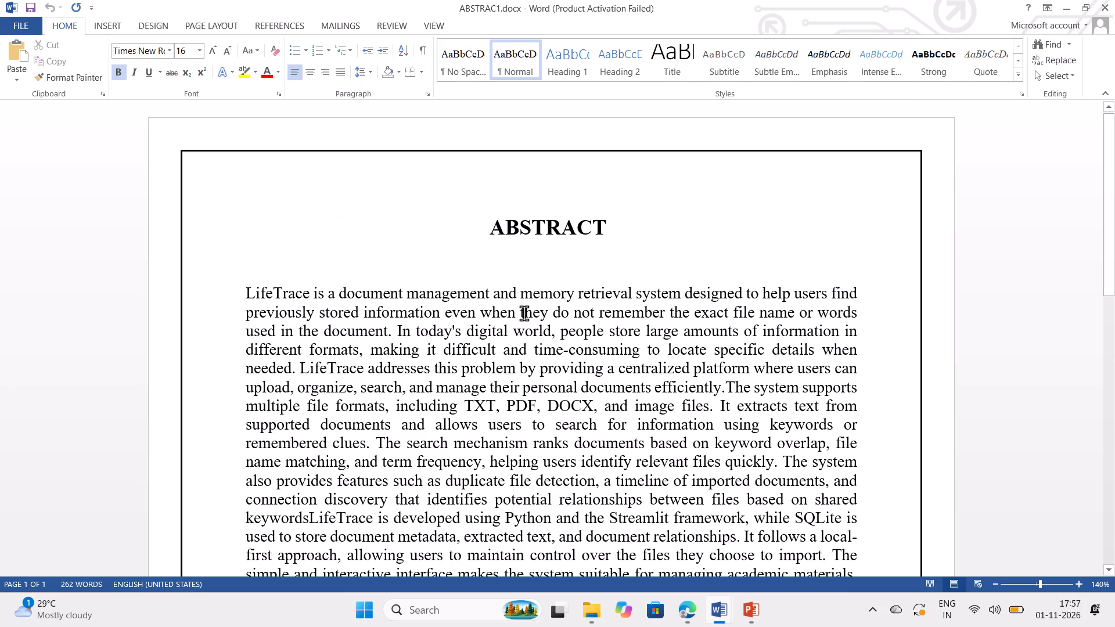
{"action": "left_click_drag", "start_coordinate": [524, 313], "coordinate": [609, 311]}
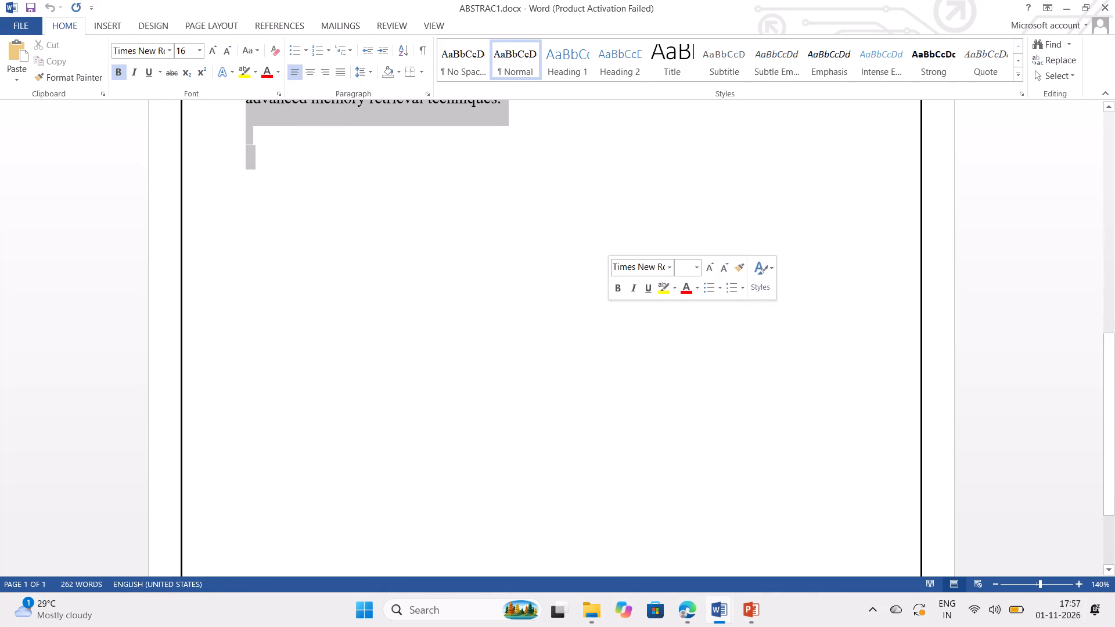
{"action": "key", "text": "ctrl+c"}
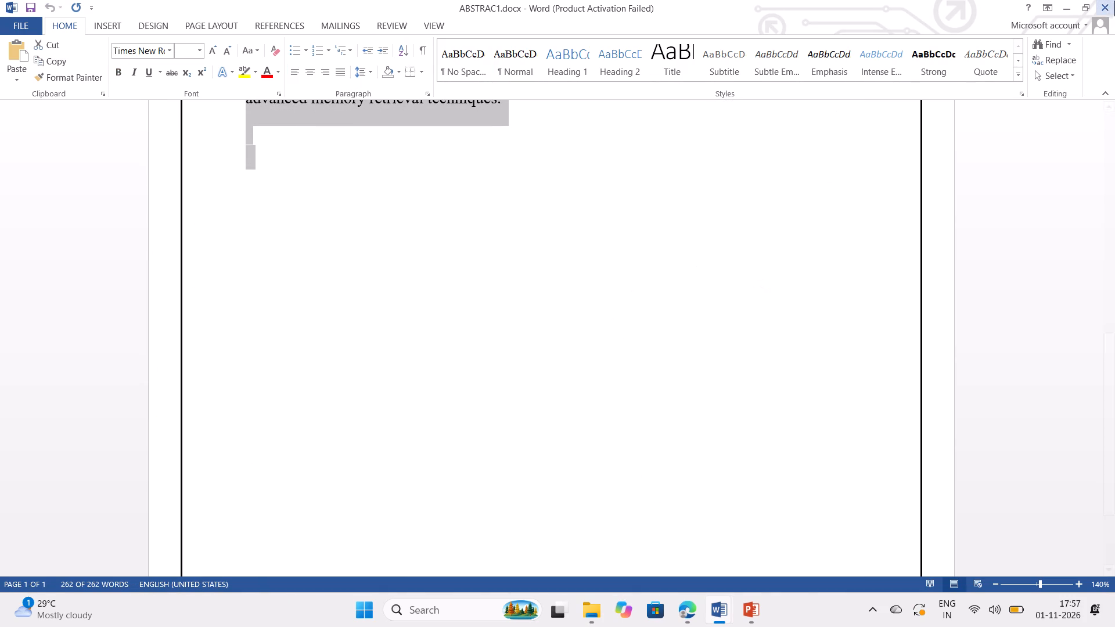
{"action": "left_click", "coordinate": [1105, 5]}
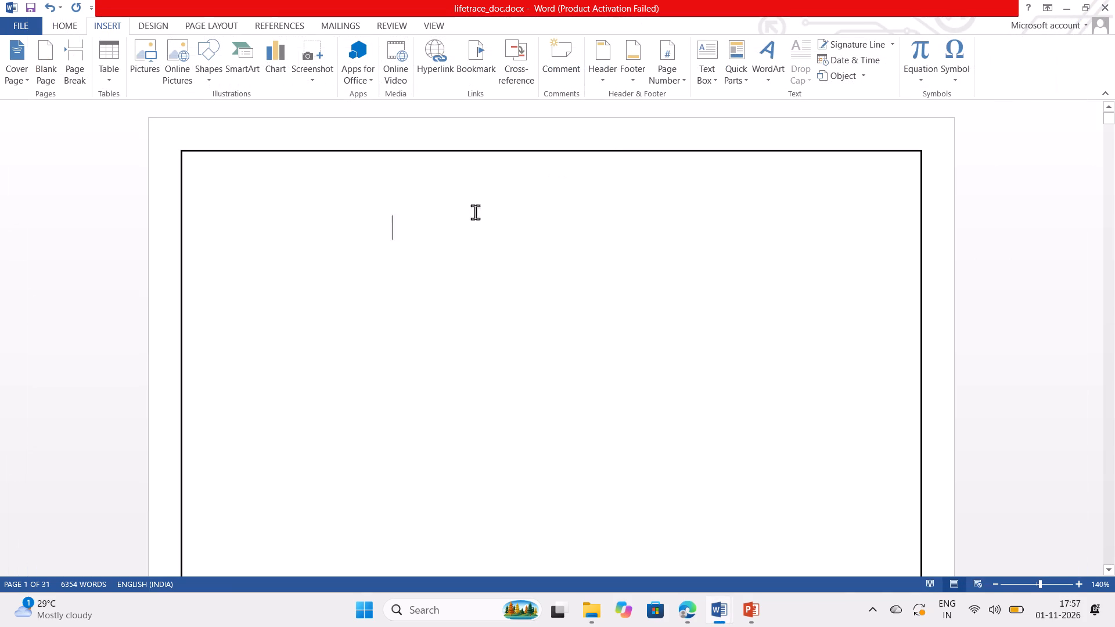
{"action": "key", "text": "ctrl+v"}
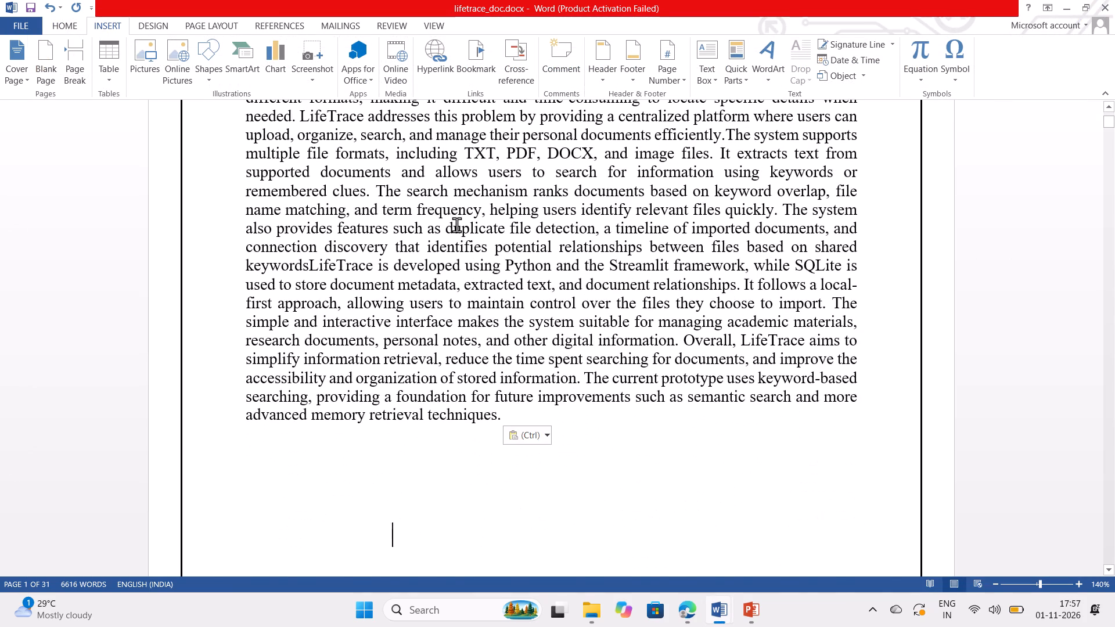
Delete the empty line between the ABSTRACT heading and its paragraph.
{"action": "scroll", "coordinate": [456, 225], "scroll_direction": "up", "scroll_amount": 5}
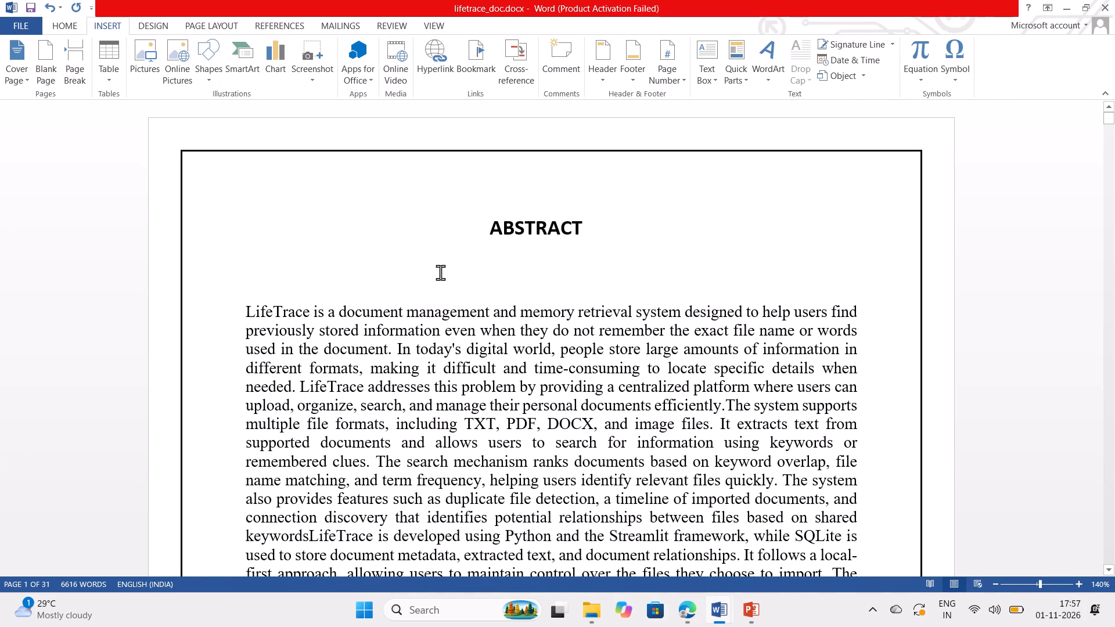
{"action": "left_click", "coordinate": [440, 272]}
{"action": "key", "text": "BackSpace"}
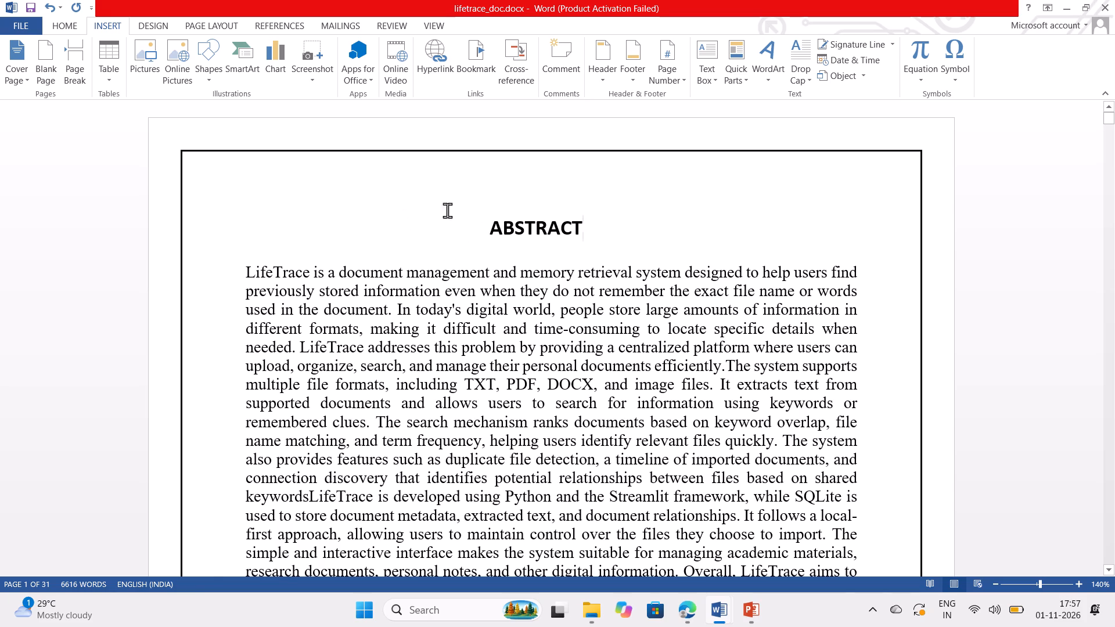
Set the ABSTRACT heading on the first page to Times New Roman, size 16.
{"action": "left_click_drag", "start_coordinate": [495, 226], "coordinate": [592, 232]}
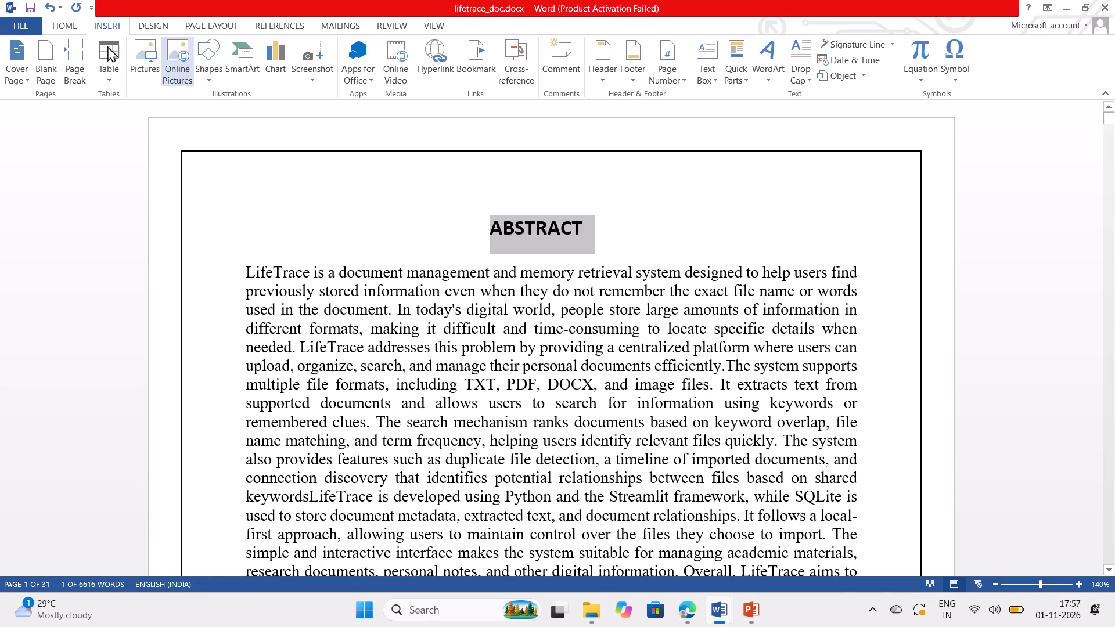
{"action": "left_click", "coordinate": [53, 26]}
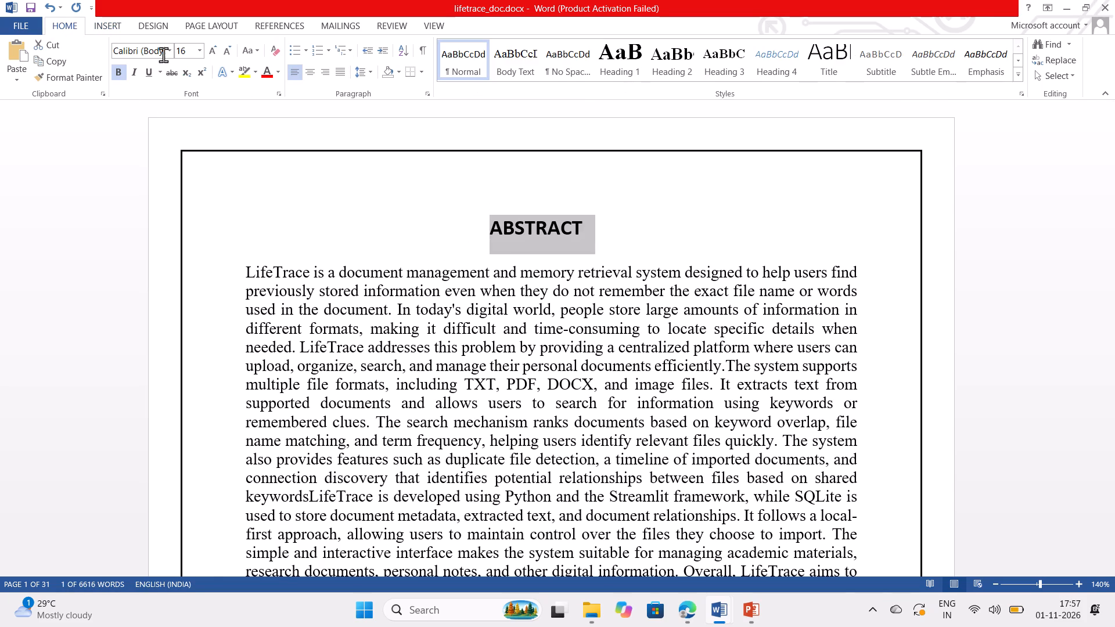
{"action": "left_click", "coordinate": [196, 49]}
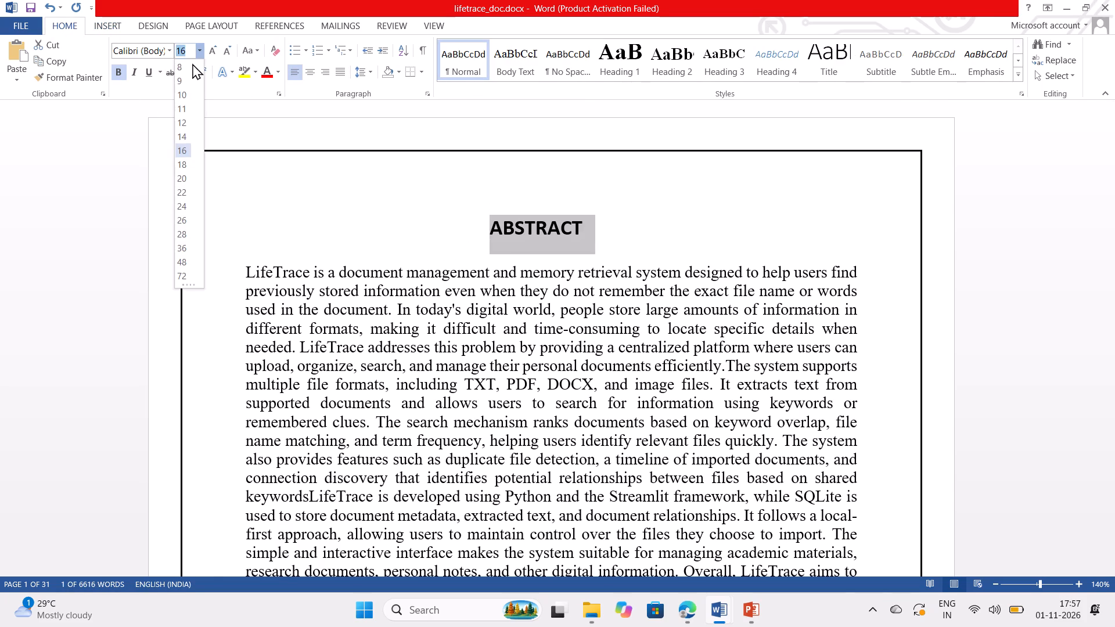
{"action": "left_click", "coordinate": [182, 148]}
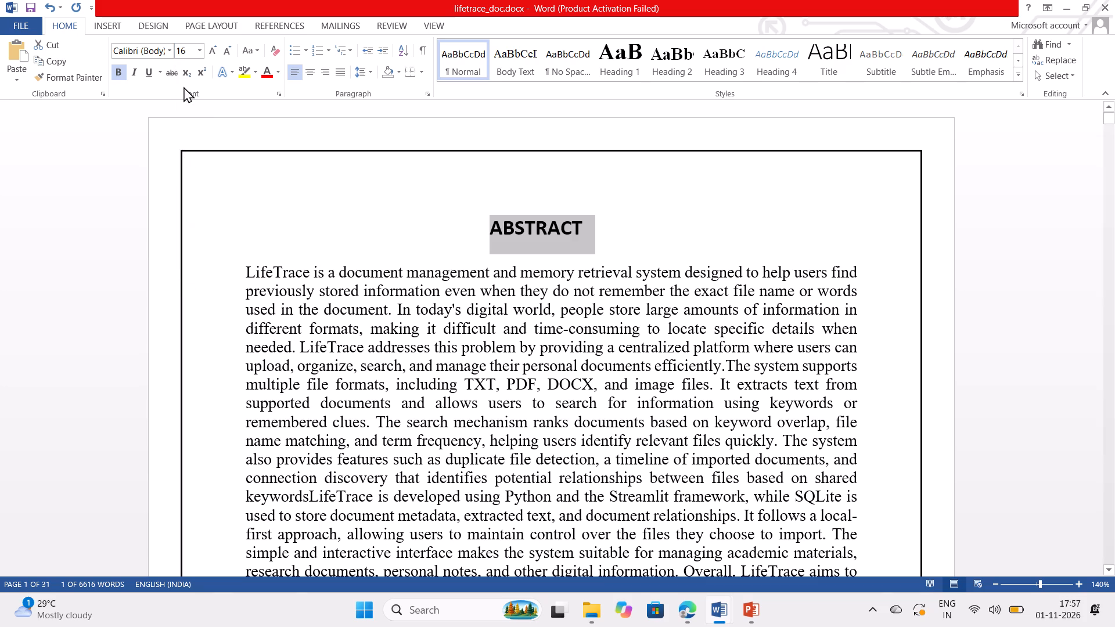
{"action": "left_click", "coordinate": [172, 52]}
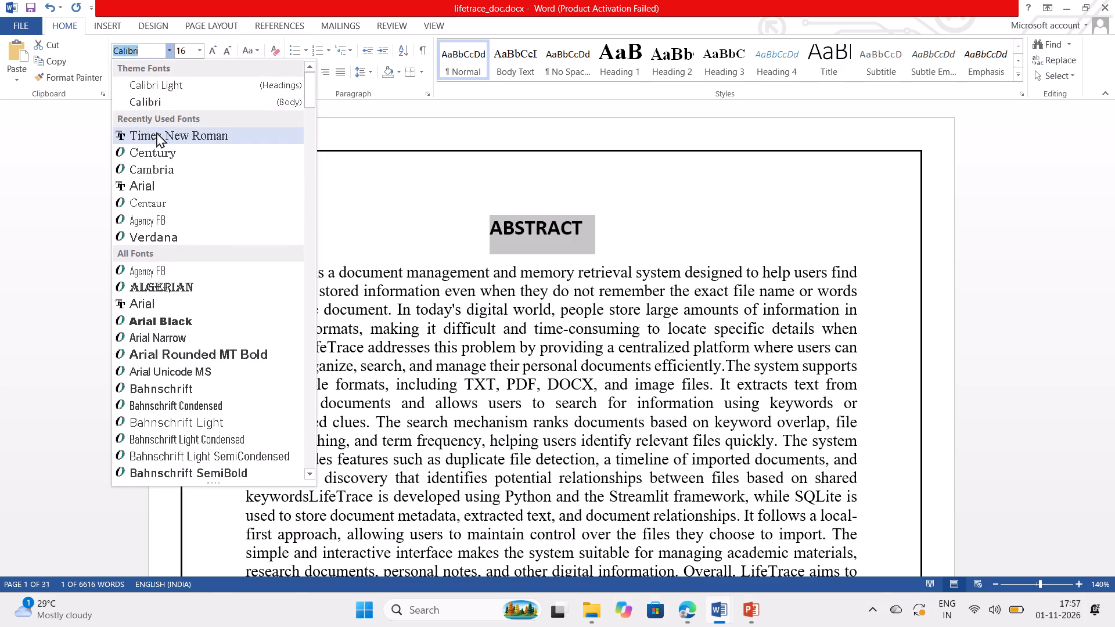
{"action": "left_click", "coordinate": [157, 131]}
{"action": "left_click", "coordinate": [318, 302]}
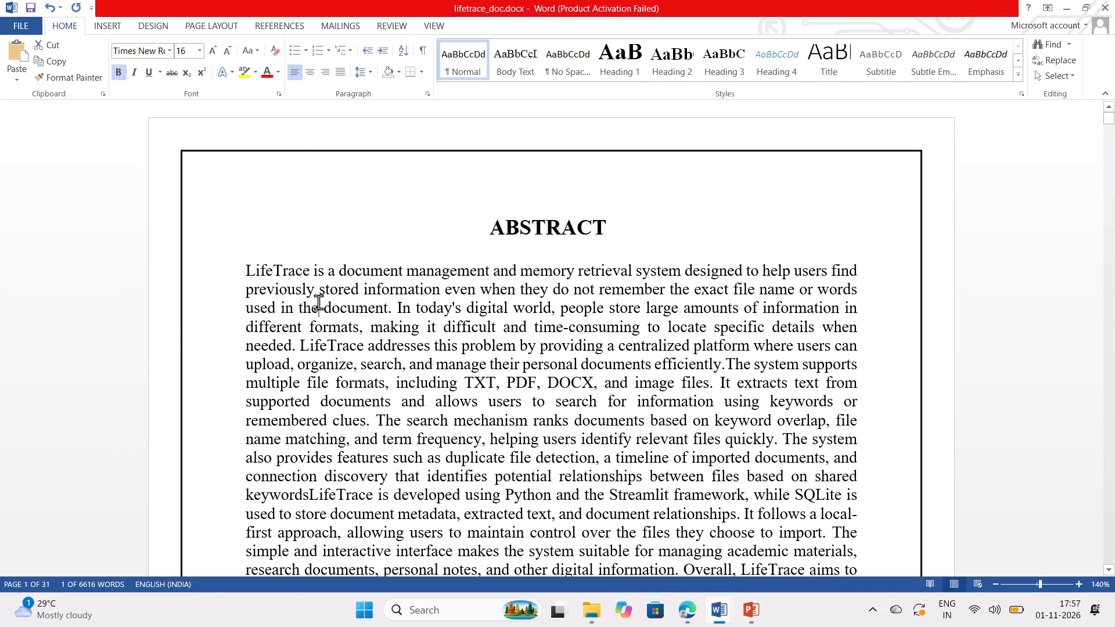
Apply the Times New Roman font to all the text in lifetrace_doc.docx.
{"action": "scroll", "coordinate": [318, 302], "scroll_direction": "down", "scroll_amount": 2}
{"action": "left_click", "coordinate": [379, 279]}
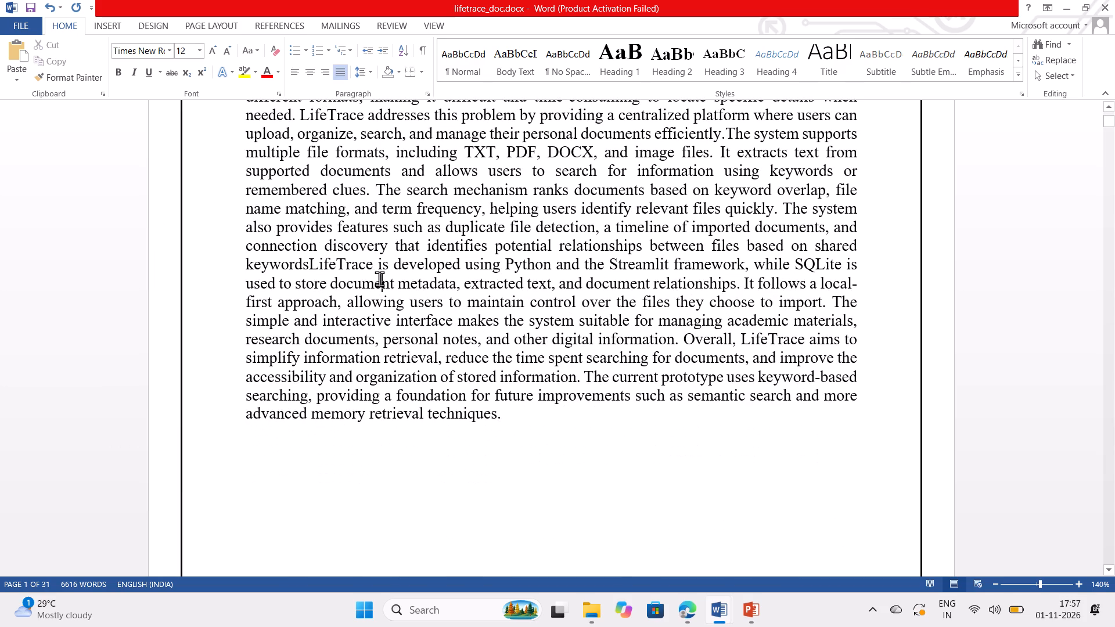
{"action": "scroll", "coordinate": [379, 279], "scroll_direction": "down", "scroll_amount": 5}
{"action": "left_click", "coordinate": [392, 312]}
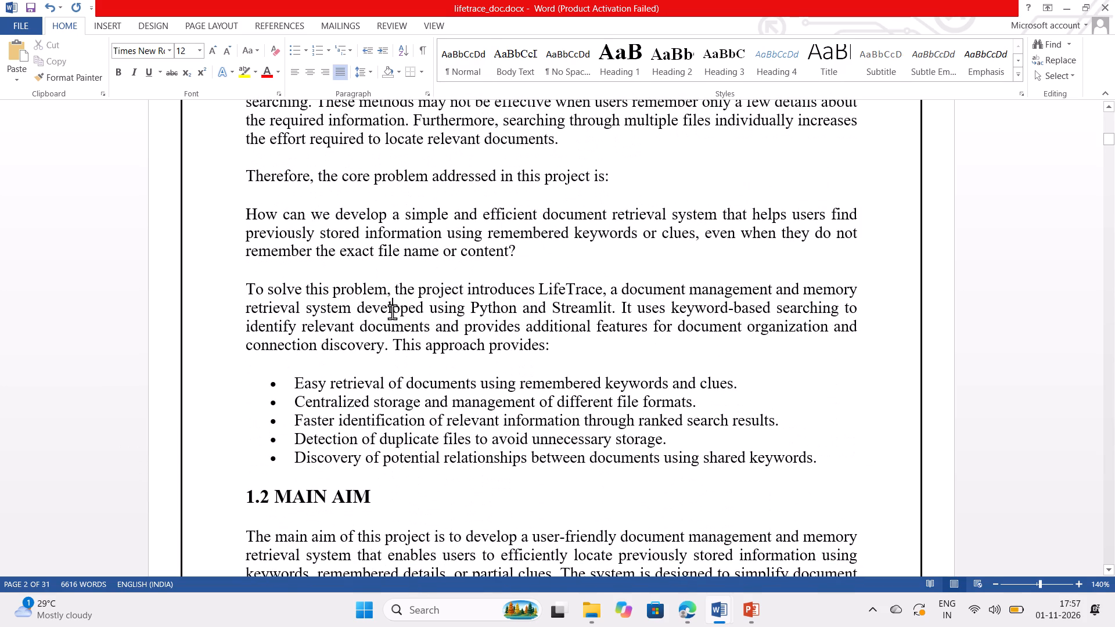
{"action": "scroll", "coordinate": [392, 312], "scroll_direction": "up", "scroll_amount": 3}
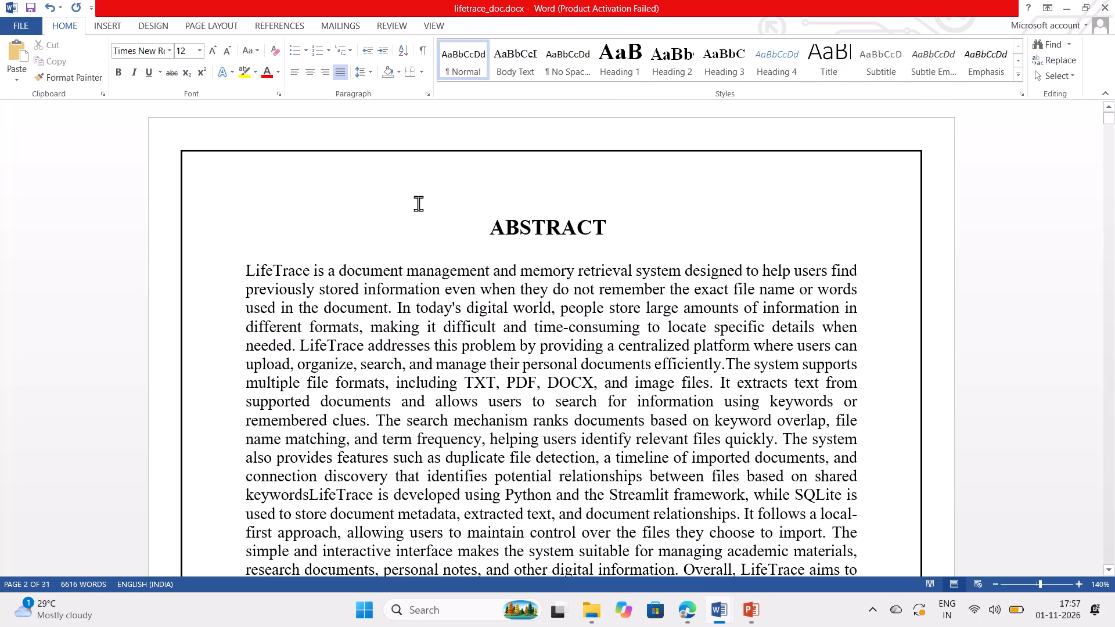
{"action": "key", "text": "ctrl+a"}
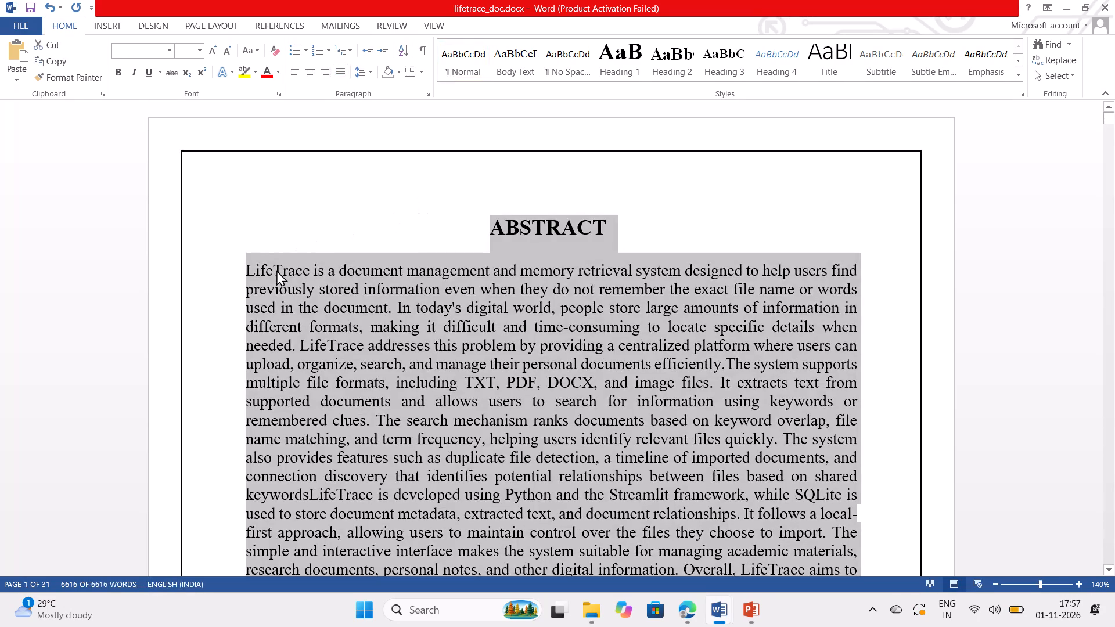
{"action": "left_click", "coordinate": [169, 49]}
{"action": "left_click", "coordinate": [174, 134]}
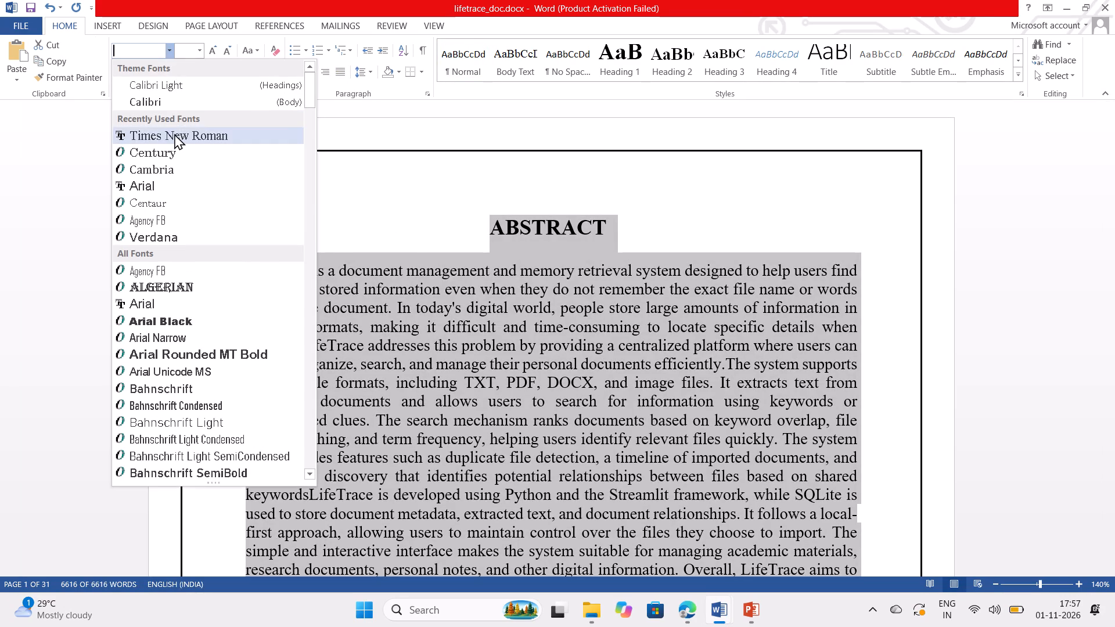
{"action": "left_click", "coordinate": [380, 293]}
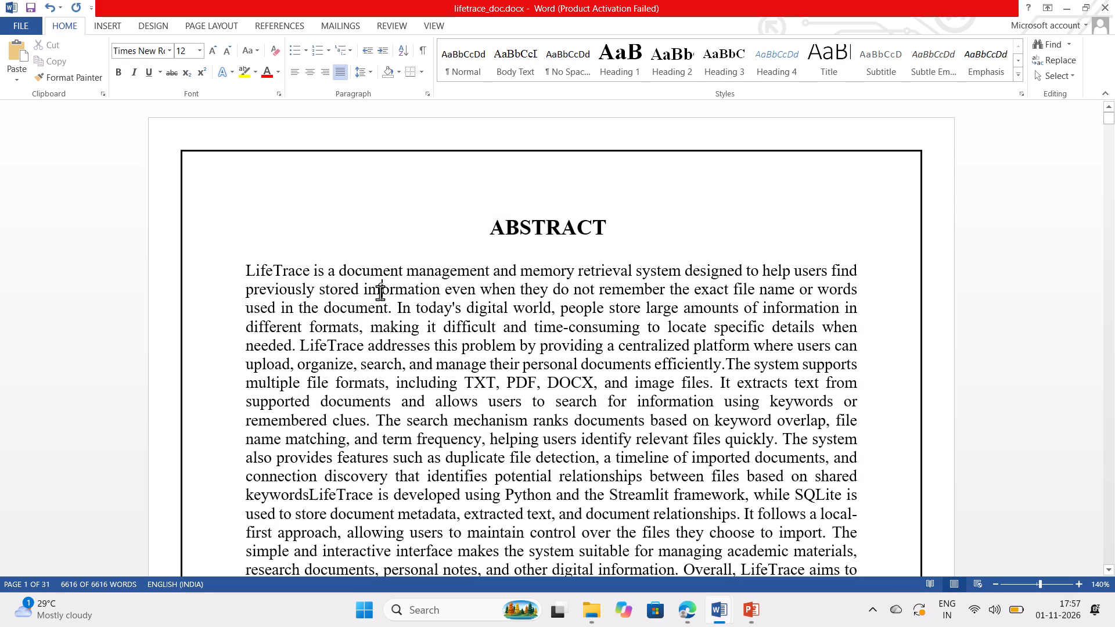
Review the layout and headings from the abstract page through 11. REFERENCES and back to 9. CONCLUSION.
{"action": "scroll", "coordinate": [380, 293], "scroll_direction": "down", "scroll_amount": 9}
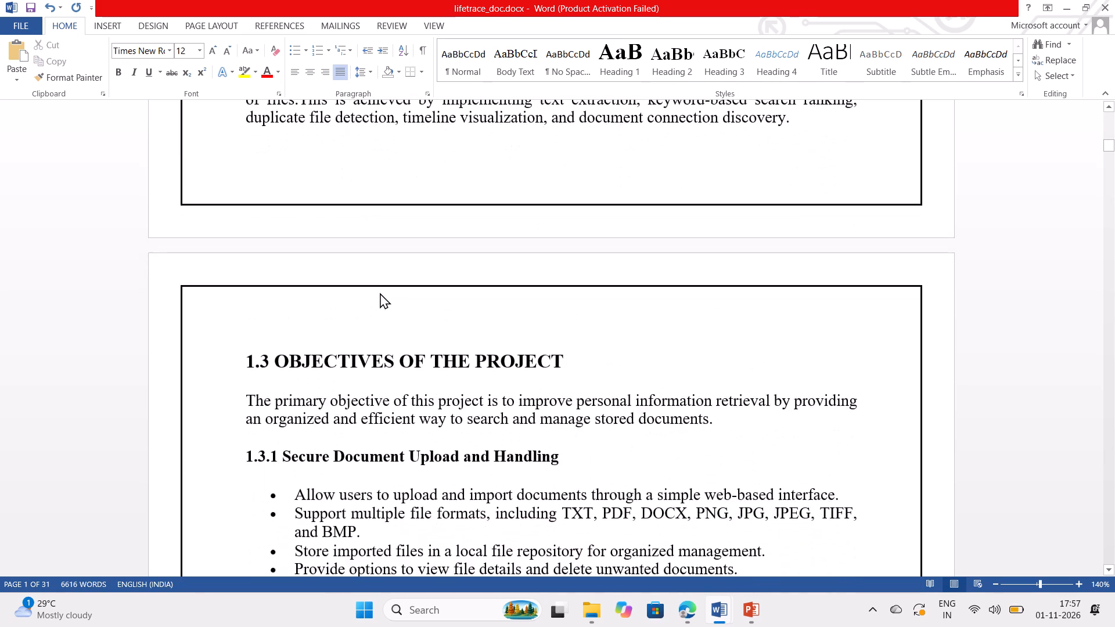
{"action": "scroll", "coordinate": [380, 293], "scroll_direction": "down", "scroll_amount": 10}
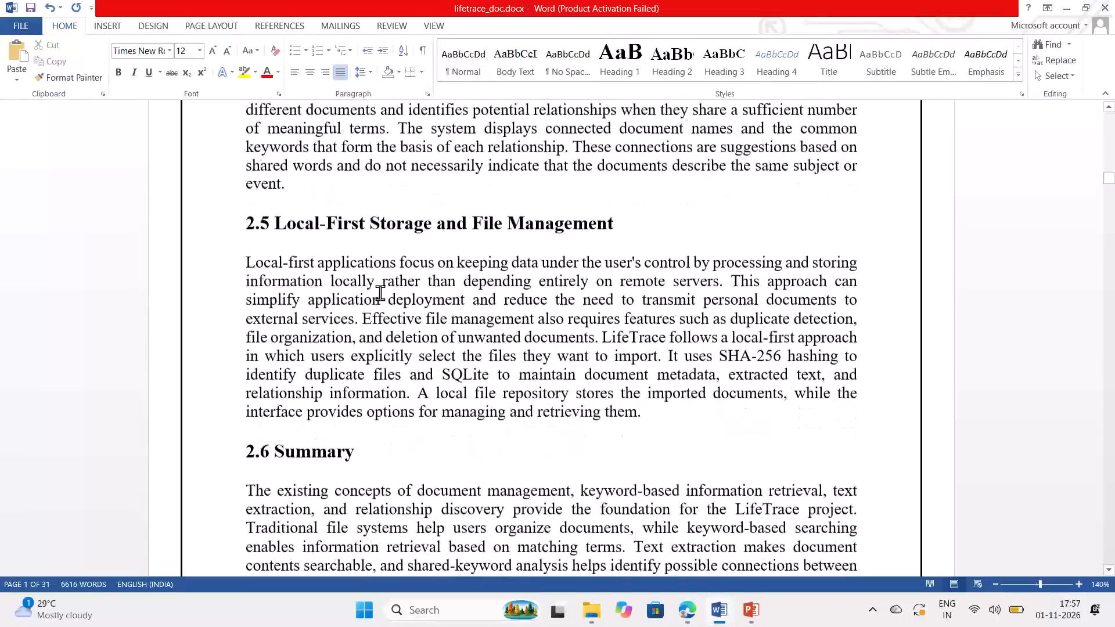
{"action": "scroll", "coordinate": [380, 293], "scroll_direction": "down", "scroll_amount": 2}
{"action": "scroll", "coordinate": [380, 293], "scroll_direction": "down", "scroll_amount": 20}
{"action": "scroll", "coordinate": [380, 293], "scroll_direction": "down", "scroll_amount": 20}
{"action": "scroll", "coordinate": [380, 293], "scroll_direction": "down", "scroll_amount": 17}
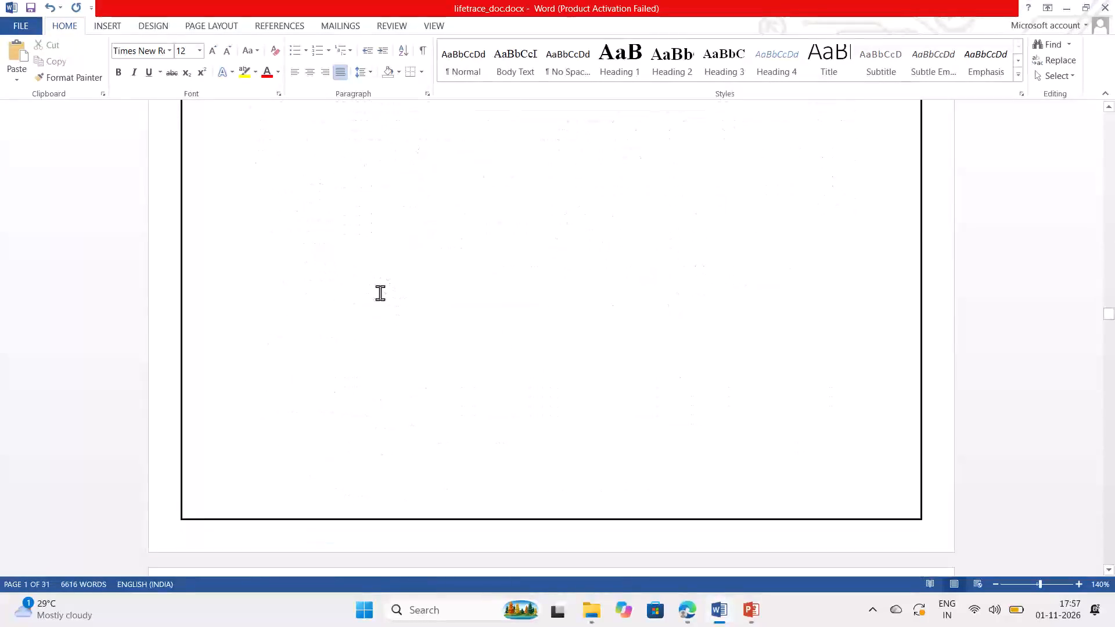
{"action": "scroll", "coordinate": [380, 293], "scroll_direction": "up", "scroll_amount": 13}
{"action": "scroll", "coordinate": [380, 293], "scroll_direction": "up", "scroll_amount": 20}
{"action": "scroll", "coordinate": [380, 293], "scroll_direction": "up", "scroll_amount": 1}
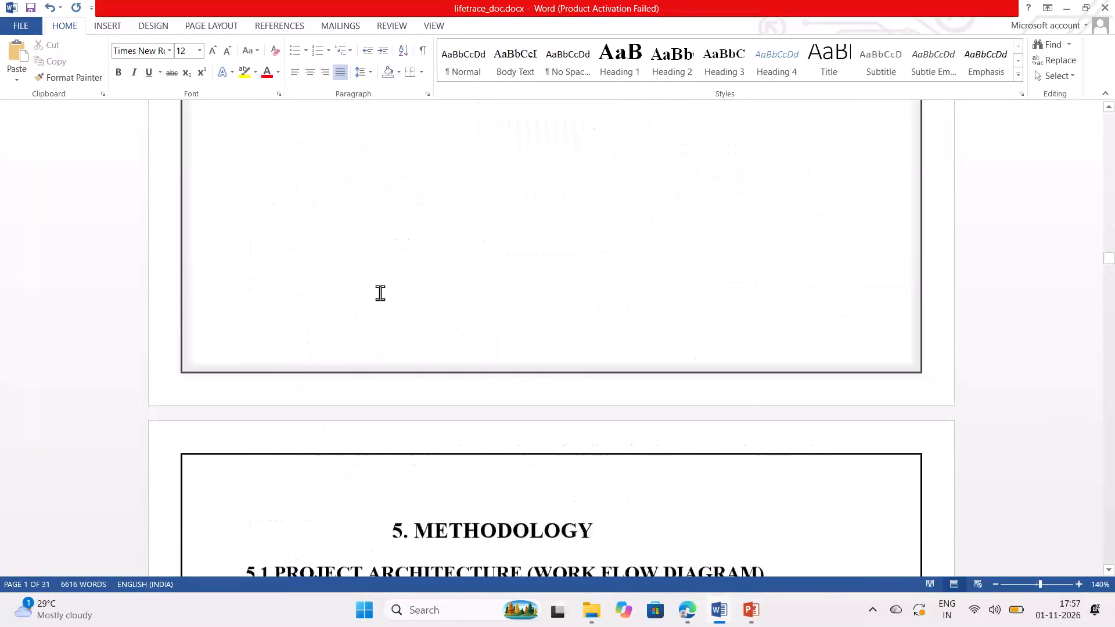
{"action": "scroll", "coordinate": [380, 293], "scroll_direction": "down", "scroll_amount": 20}
{"action": "scroll", "coordinate": [380, 293], "scroll_direction": "down", "scroll_amount": 20}
{"action": "scroll", "coordinate": [380, 293], "scroll_direction": "down", "scroll_amount": 20}
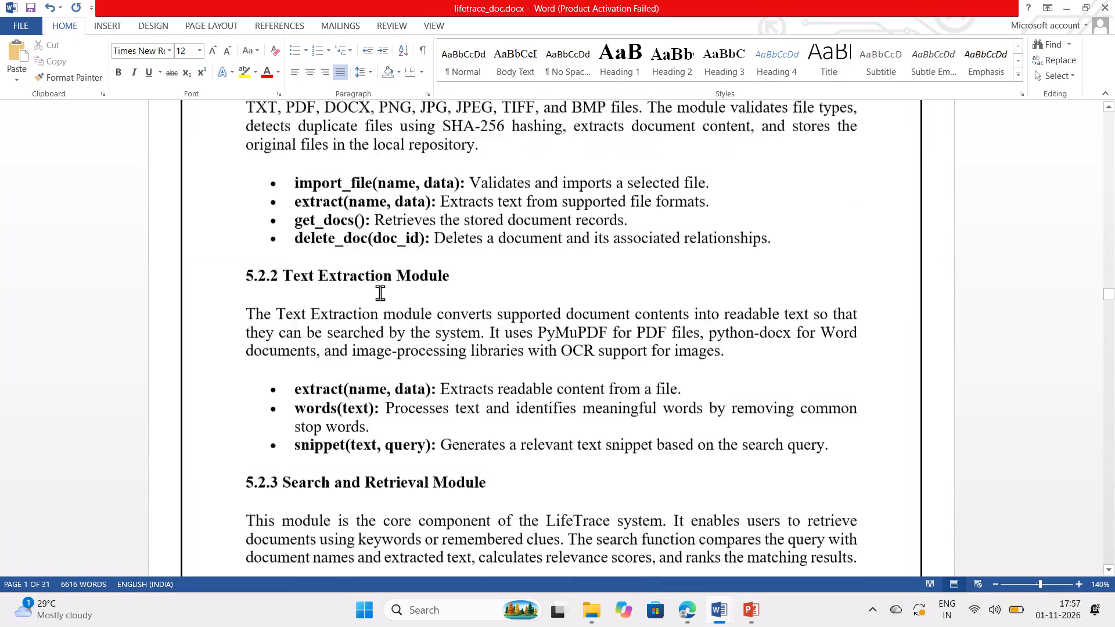
{"action": "scroll", "coordinate": [380, 293], "scroll_direction": "down", "scroll_amount": 20}
{"action": "scroll", "coordinate": [380, 293], "scroll_direction": "down", "scroll_amount": 20}
{"action": "scroll", "coordinate": [380, 293], "scroll_direction": "down", "scroll_amount": 10}
{"action": "scroll", "coordinate": [380, 293], "scroll_direction": "up", "scroll_amount": 20}
{"action": "scroll", "coordinate": [380, 293], "scroll_direction": "up", "scroll_amount": 11}
{"action": "scroll", "coordinate": [380, 293], "scroll_direction": "down", "scroll_amount": 20}
{"action": "scroll", "coordinate": [380, 293], "scroll_direction": "down", "scroll_amount": 20}
{"action": "scroll", "coordinate": [380, 293], "scroll_direction": "down", "scroll_amount": 4}
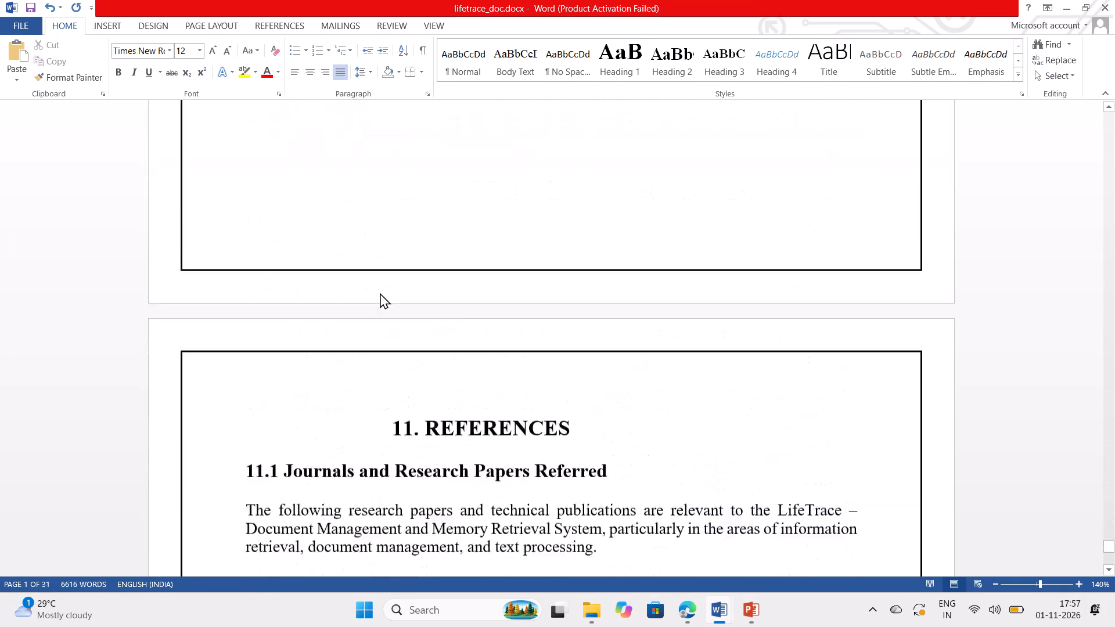
{"action": "scroll", "coordinate": [380, 293], "scroll_direction": "down", "scroll_amount": 17}
{"action": "scroll", "coordinate": [380, 293], "scroll_direction": "up", "scroll_amount": 5}
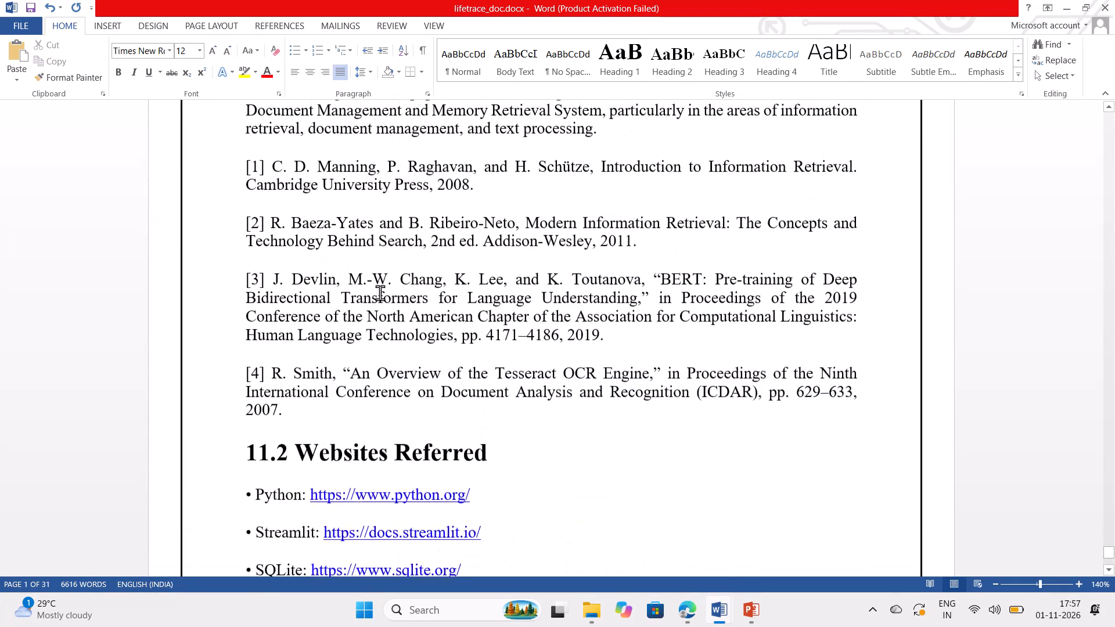
{"action": "scroll", "coordinate": [380, 293], "scroll_direction": "up", "scroll_amount": 7}
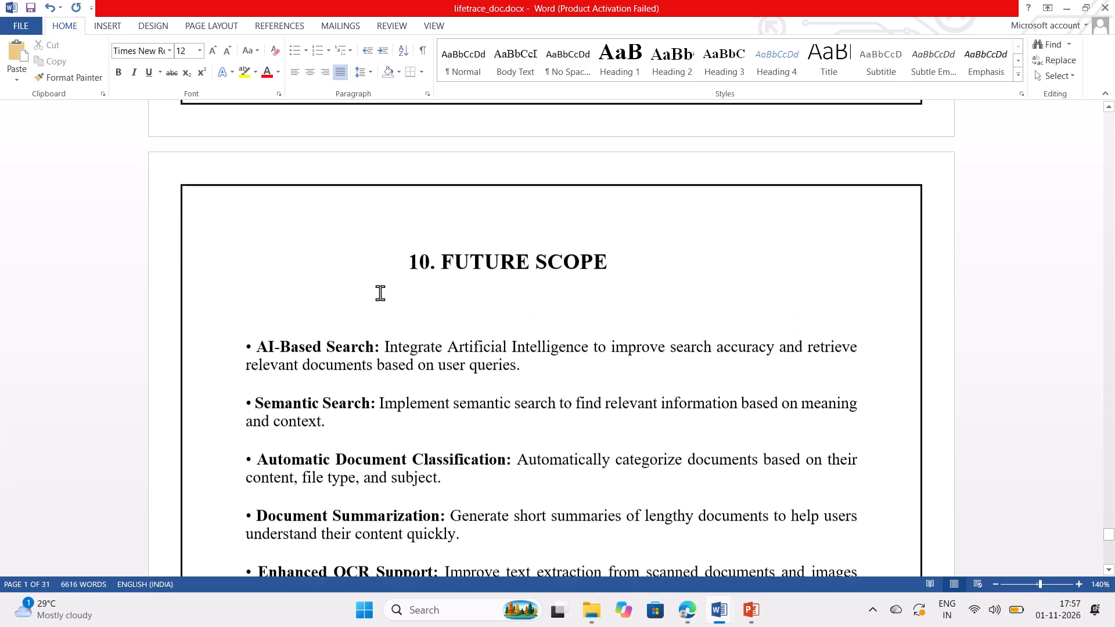
{"action": "scroll", "coordinate": [380, 293], "scroll_direction": "up", "scroll_amount": 8}
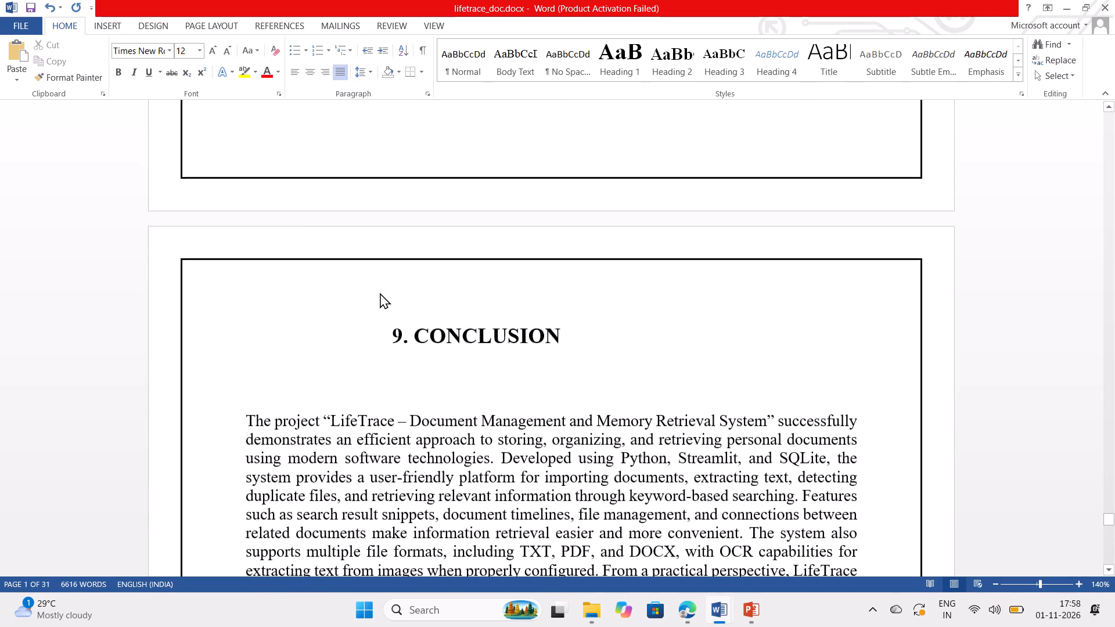
Delete the empty line between the 9. CONCLUSION heading and its paragraph.
{"action": "scroll", "coordinate": [380, 293], "scroll_direction": "up", "scroll_amount": 1}
{"action": "scroll", "coordinate": [380, 293], "scroll_direction": "down", "scroll_amount": 2}
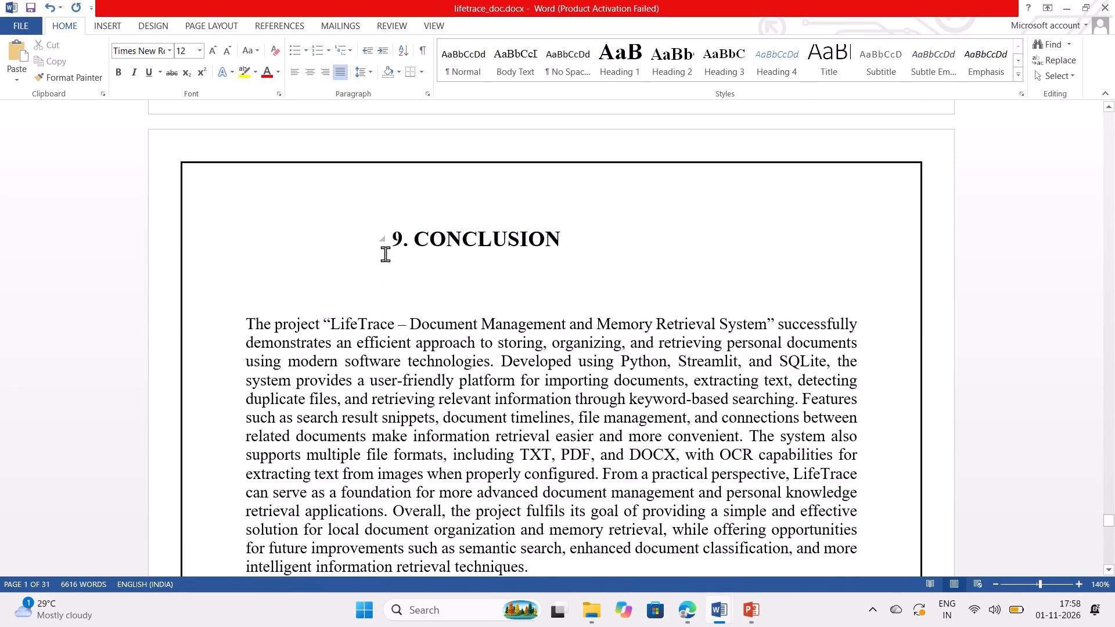
{"action": "left_click", "coordinate": [397, 282]}
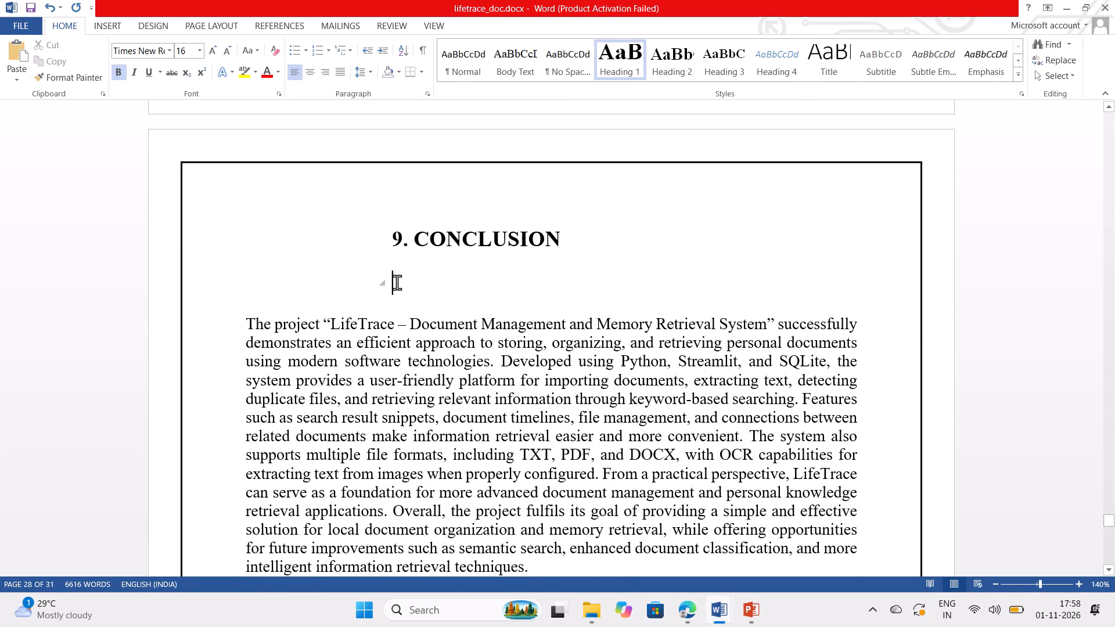
{"action": "key", "text": "BackSpace"}
{"action": "key", "text": "BackSpace"}
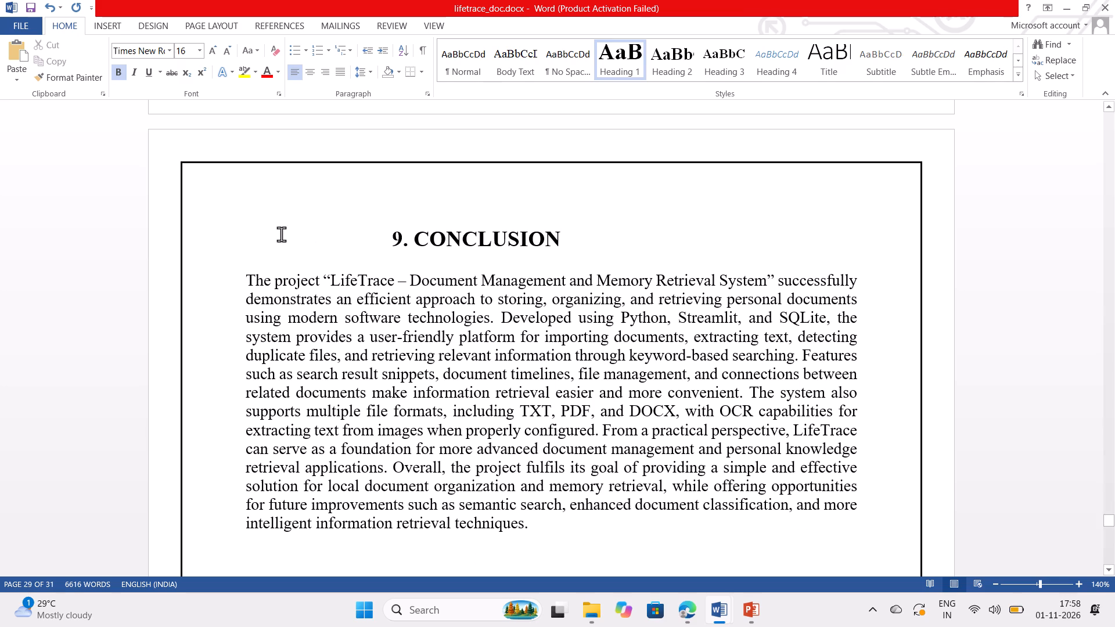
{"action": "left_click", "coordinate": [383, 235]}
Push the 10. FUTURE SCOPE heading onto the next page by adding an empty paragraph before it.
{"action": "scroll", "coordinate": [383, 235], "scroll_direction": "down", "scroll_amount": 7}
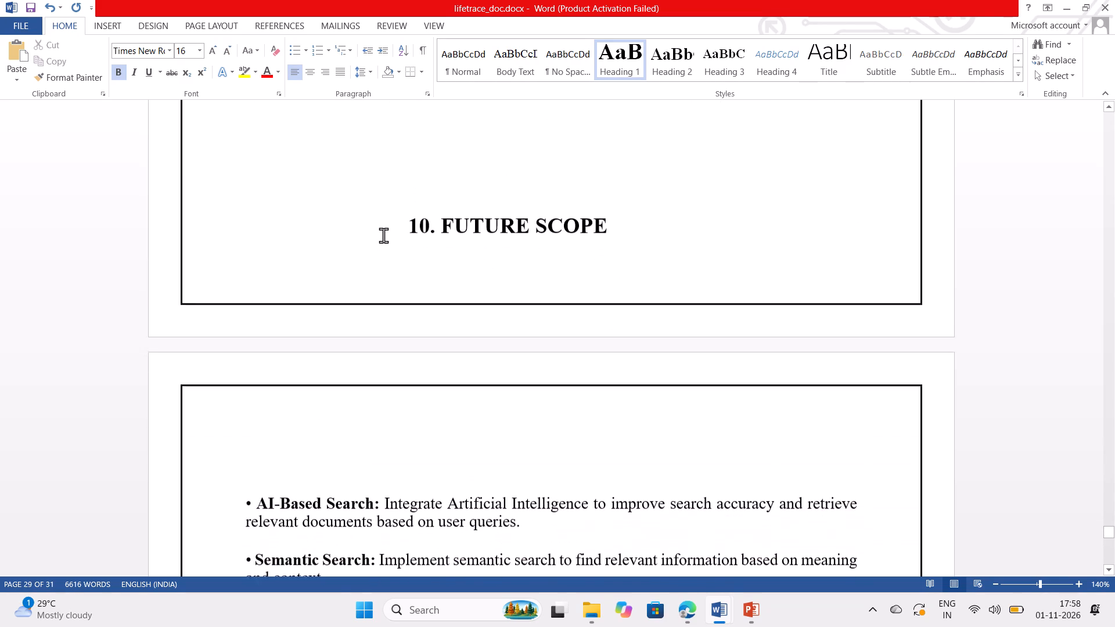
{"action": "scroll", "coordinate": [383, 235], "scroll_direction": "down", "scroll_amount": 1}
{"action": "left_click", "coordinate": [397, 232]}
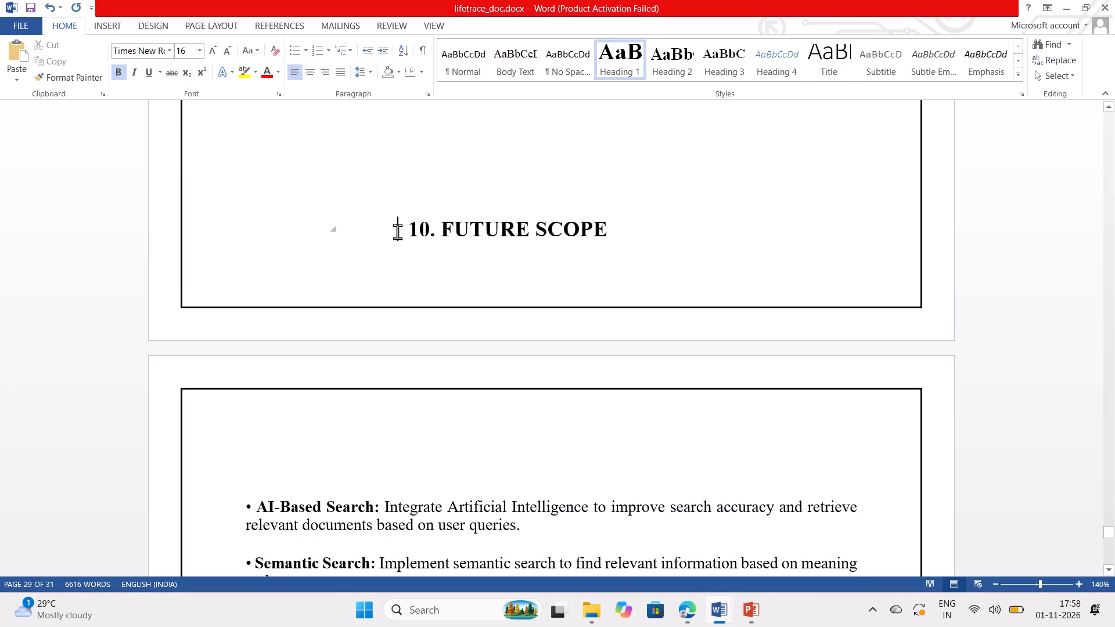
{"action": "key", "text": "Return"}
Delete the empty line between the 10. FUTURE SCOPE heading and the AI-Based Search item.
{"action": "scroll", "coordinate": [397, 232], "scroll_direction": "down", "scroll_amount": 1}
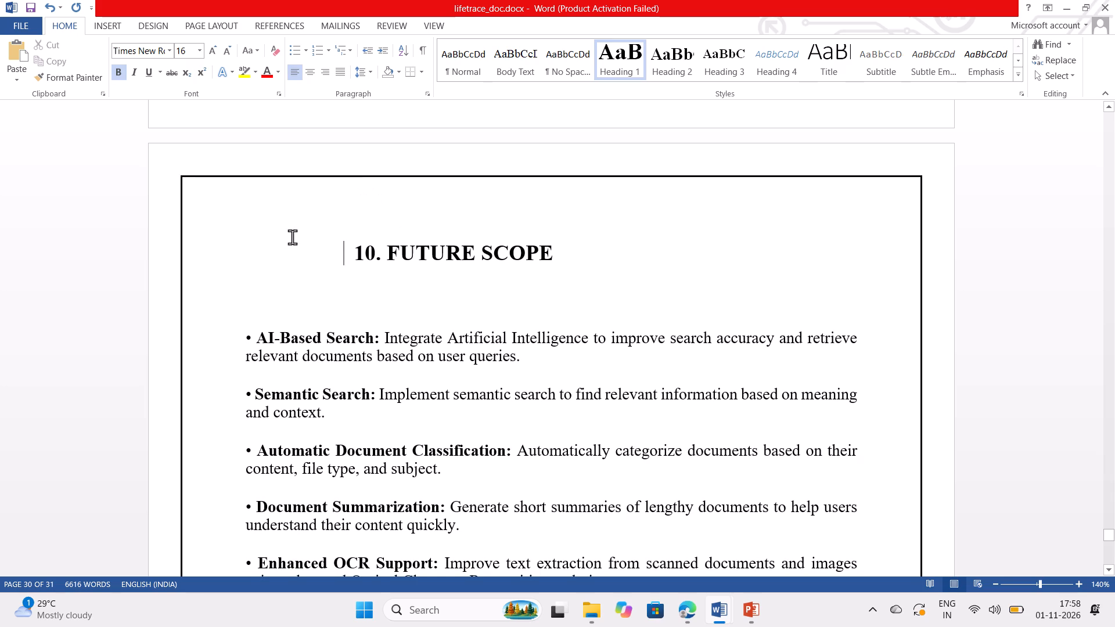
{"action": "left_click", "coordinate": [287, 290]}
{"action": "key", "text": "BackSpace"}
{"action": "key", "text": "BackSpace"}
Push the 11. REFERENCES heading onto the next page by adding an empty paragraph before it.
{"action": "scroll", "coordinate": [287, 290], "scroll_direction": "down", "scroll_amount": 4}
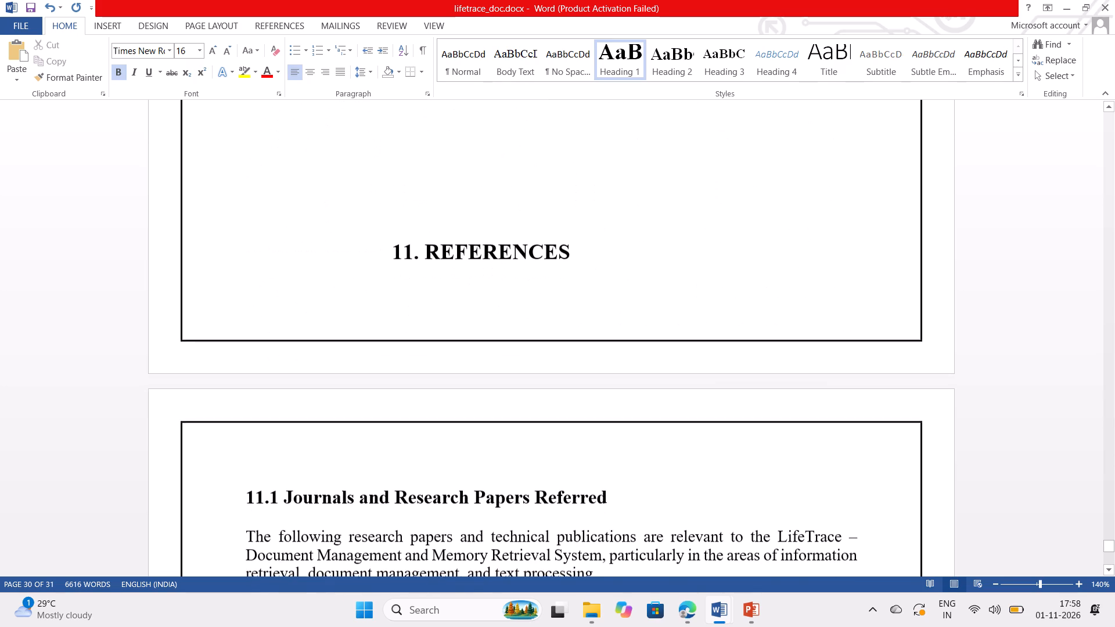
{"action": "scroll", "coordinate": [287, 290], "scroll_direction": "down", "scroll_amount": 1}
{"action": "left_click", "coordinate": [389, 245]}
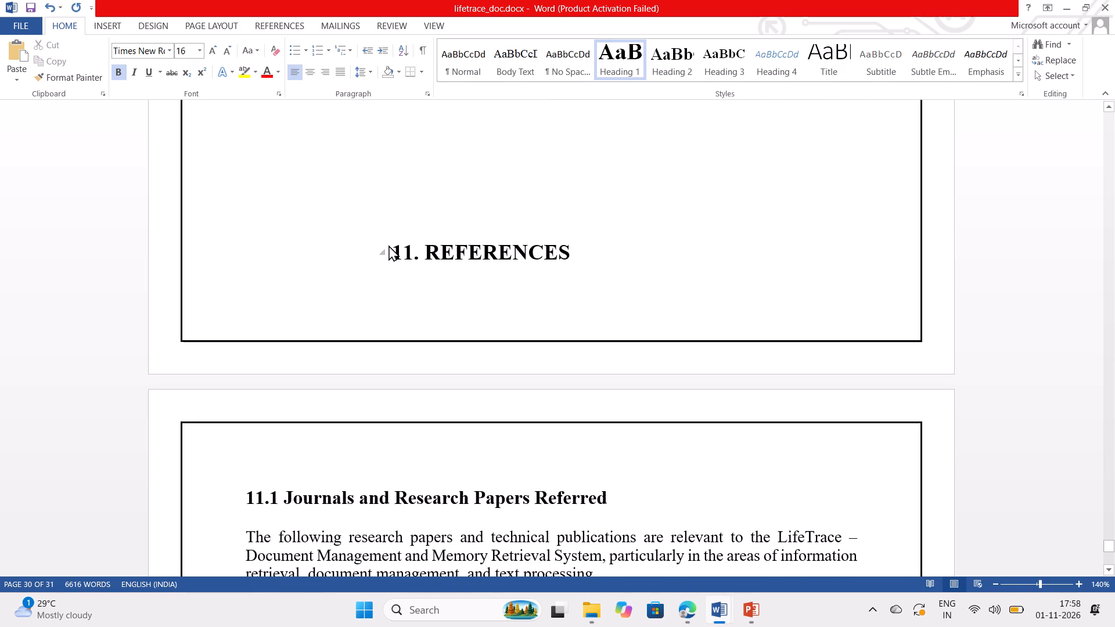
{"action": "left_click", "coordinate": [394, 246]}
{"action": "key", "text": "Return"}
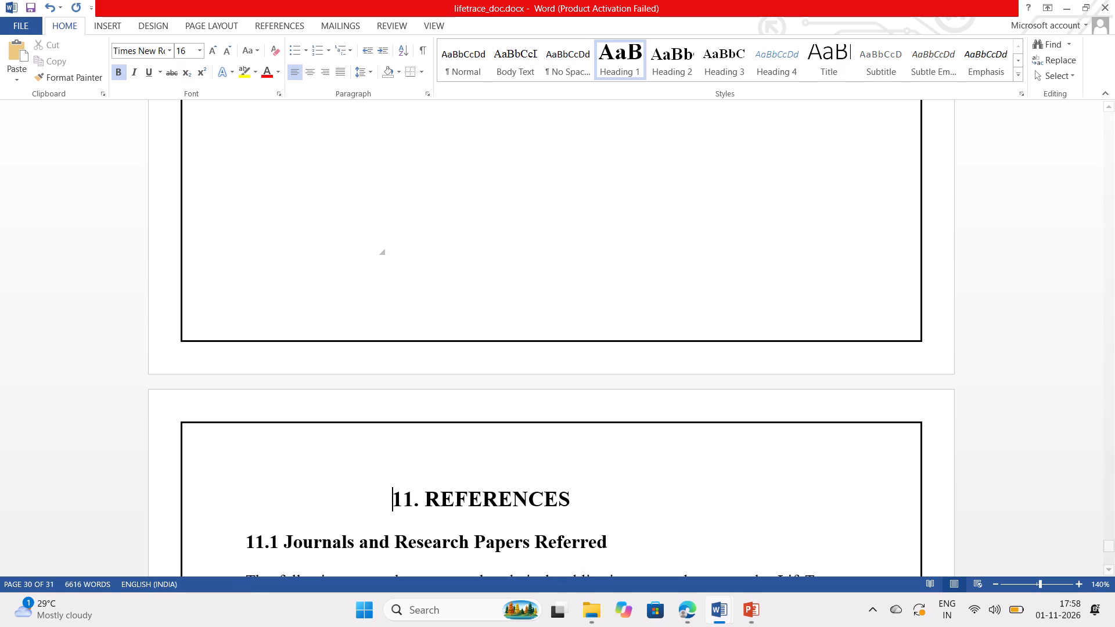
Review the report's page layout, headings and diagrams from the 11. REFERENCES section back to the ABSTRACT page.
{"action": "scroll", "coordinate": [394, 246], "scroll_direction": "down", "scroll_amount": 6}
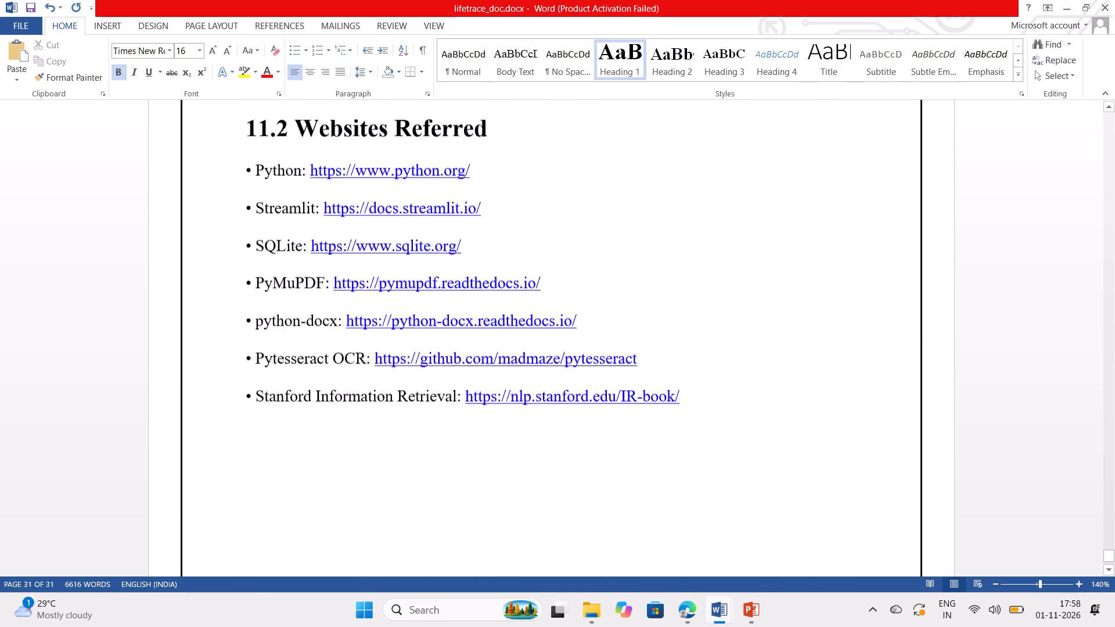
{"action": "scroll", "coordinate": [394, 246], "scroll_direction": "down", "scroll_amount": 2}
{"action": "scroll", "coordinate": [394, 246], "scroll_direction": "up", "scroll_amount": 7}
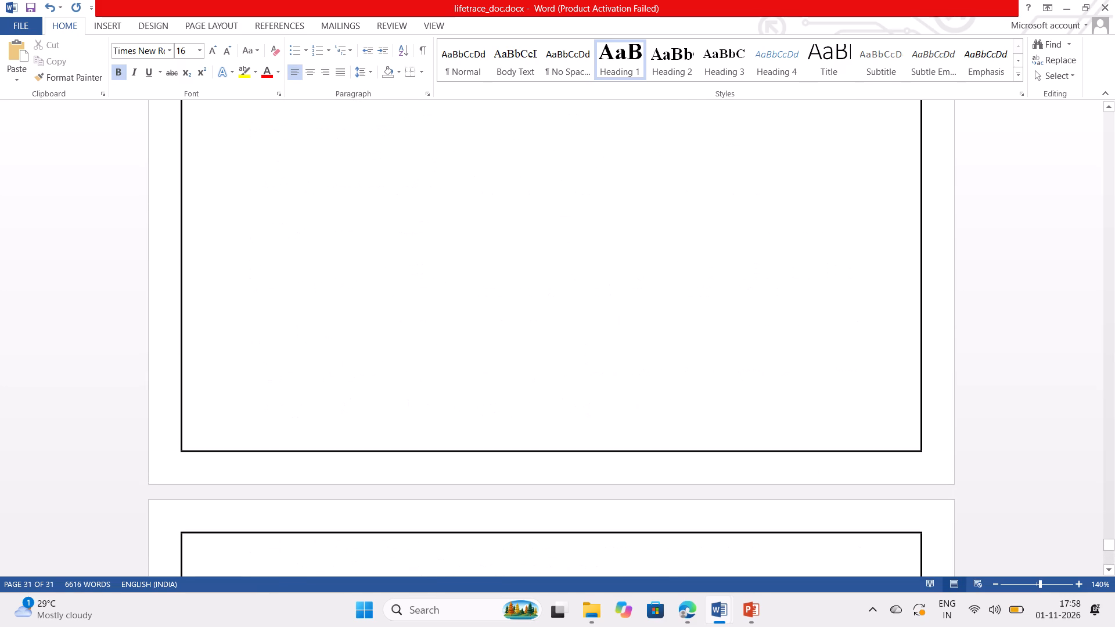
{"action": "scroll", "coordinate": [394, 246], "scroll_direction": "up", "scroll_amount": 5}
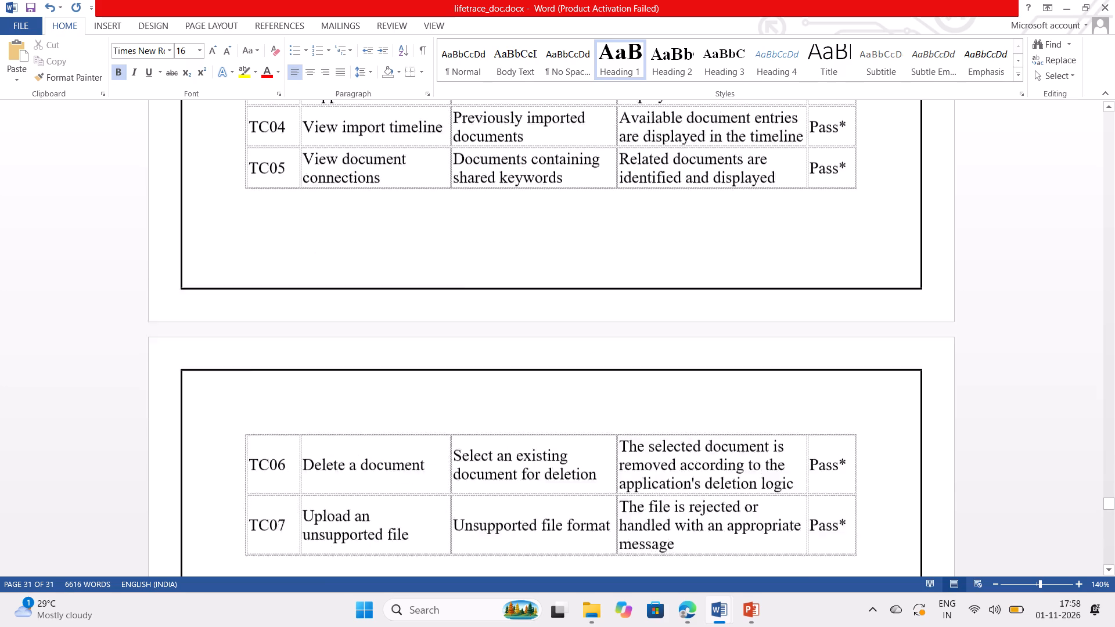
{"action": "scroll", "coordinate": [394, 246], "scroll_direction": "up", "scroll_amount": 2}
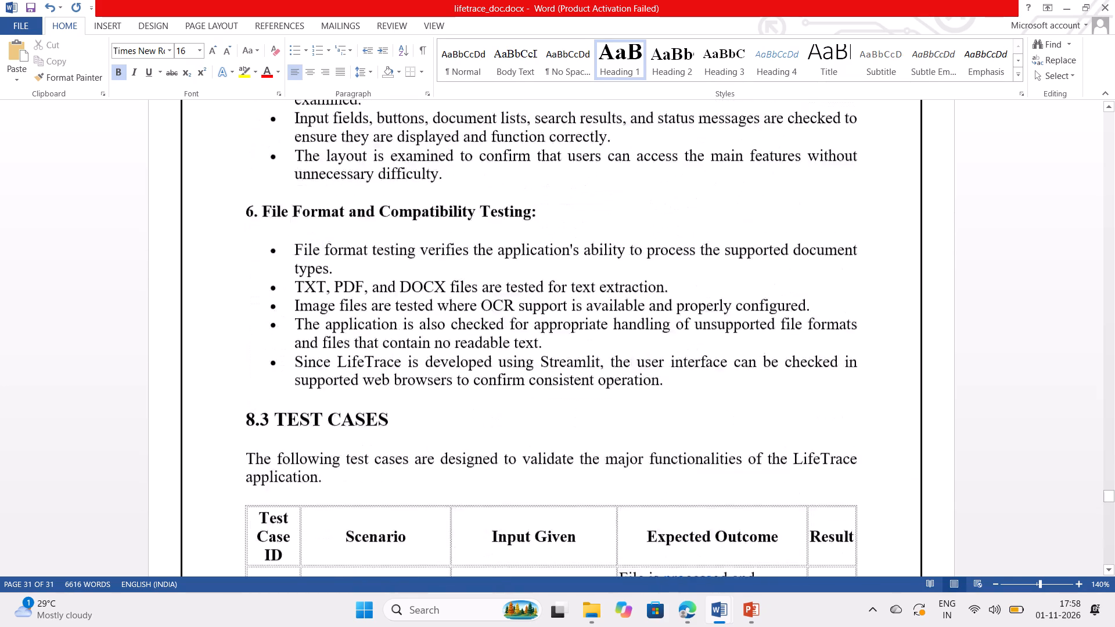
{"action": "scroll", "coordinate": [394, 246], "scroll_direction": "up", "scroll_amount": 1}
{"action": "scroll", "coordinate": [394, 246], "scroll_direction": "down", "scroll_amount": 2}
{"action": "scroll", "coordinate": [394, 246], "scroll_direction": "up", "scroll_amount": 1}
{"action": "scroll", "coordinate": [394, 246], "scroll_direction": "down", "scroll_amount": 1}
{"action": "scroll", "coordinate": [394, 246], "scroll_direction": "up", "scroll_amount": 1}
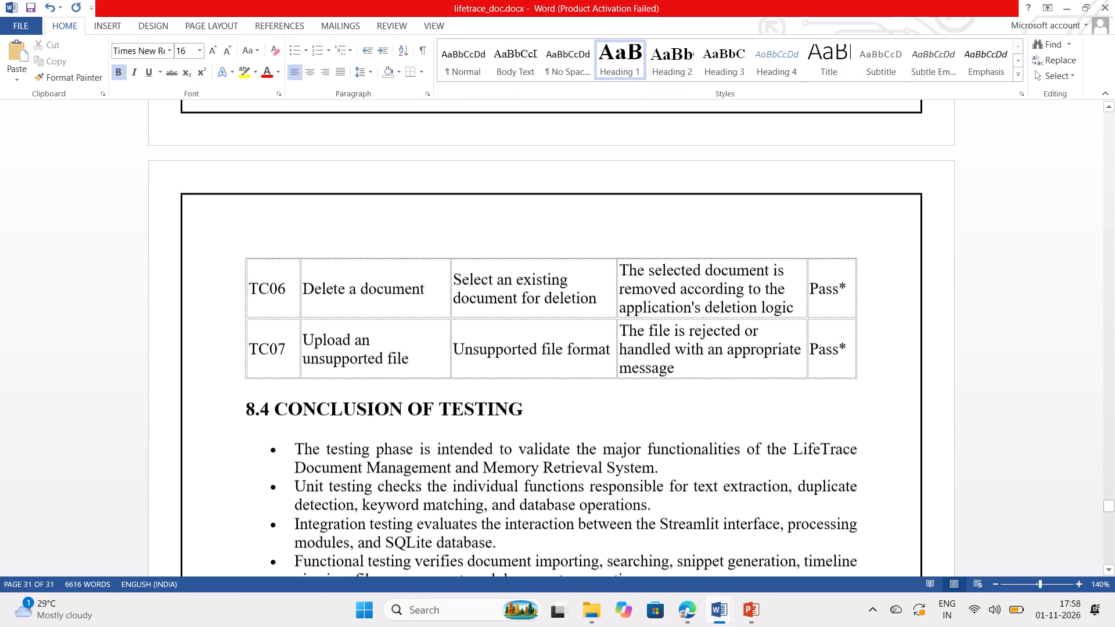
{"action": "scroll", "coordinate": [394, 246], "scroll_direction": "up", "scroll_amount": 3}
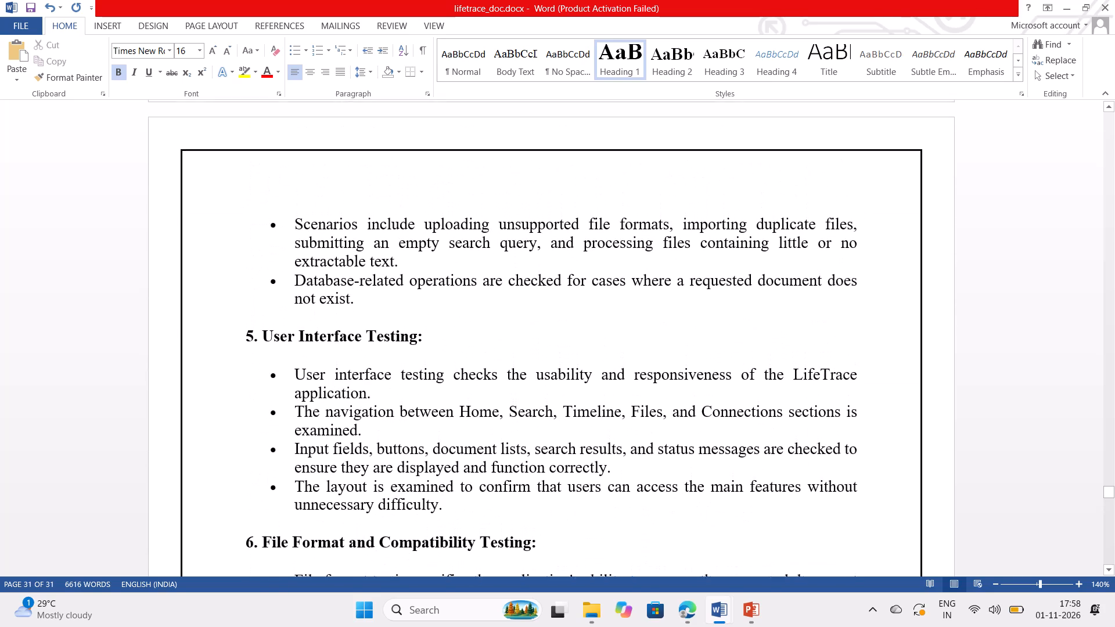
{"action": "scroll", "coordinate": [394, 246], "scroll_direction": "up", "scroll_amount": 7}
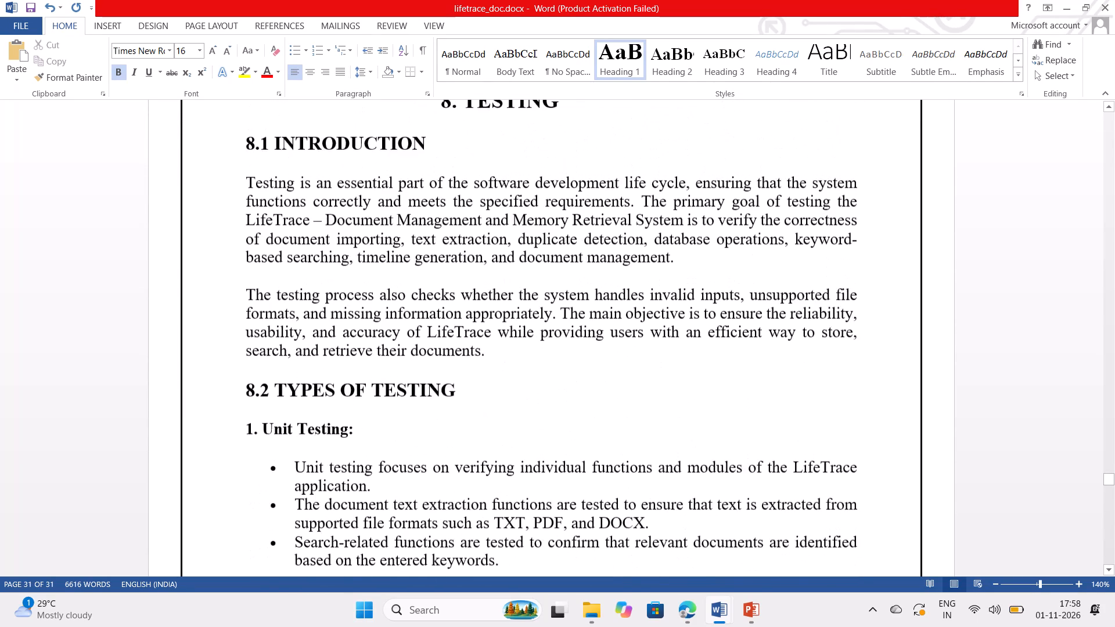
{"action": "scroll", "coordinate": [394, 246], "scroll_direction": "up", "scroll_amount": 2}
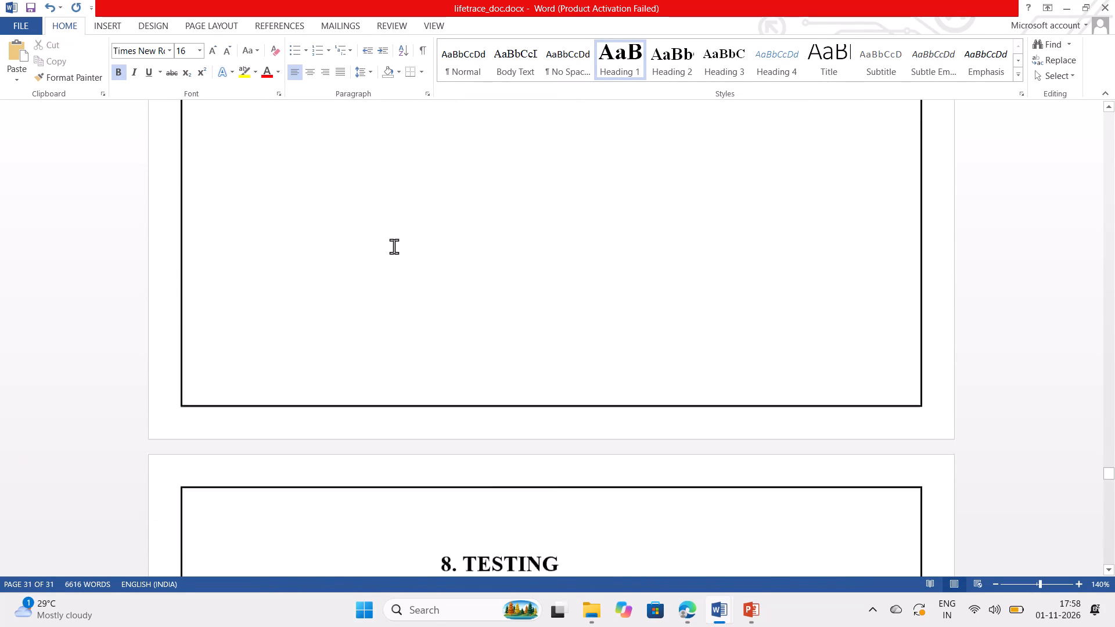
{"action": "scroll", "coordinate": [394, 246], "scroll_direction": "up", "scroll_amount": 4}
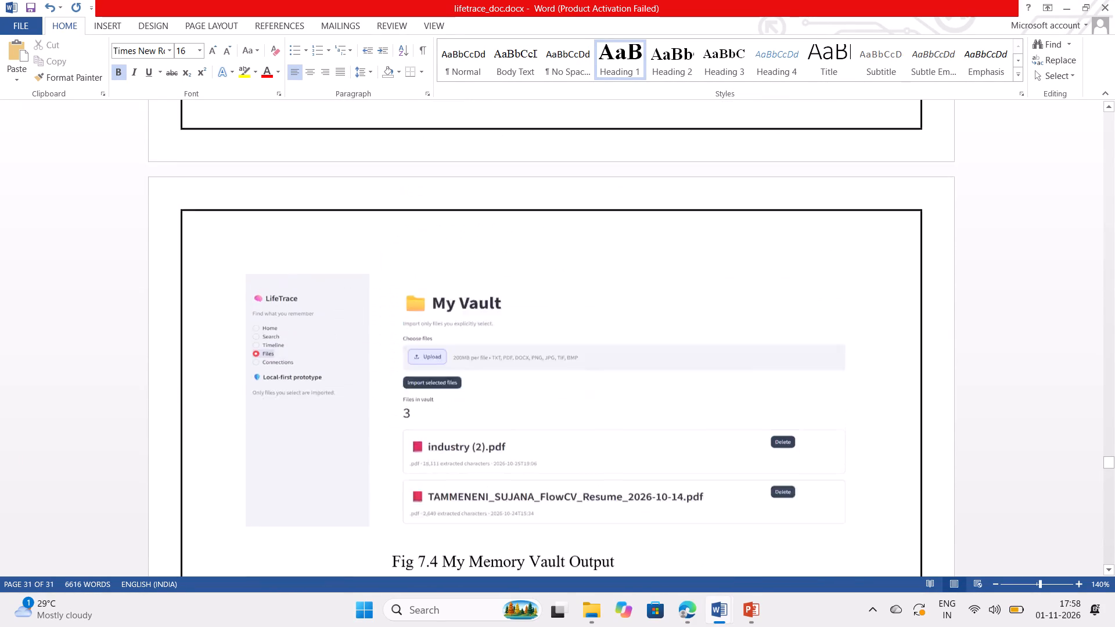
{"action": "scroll", "coordinate": [394, 246], "scroll_direction": "up", "scroll_amount": 6}
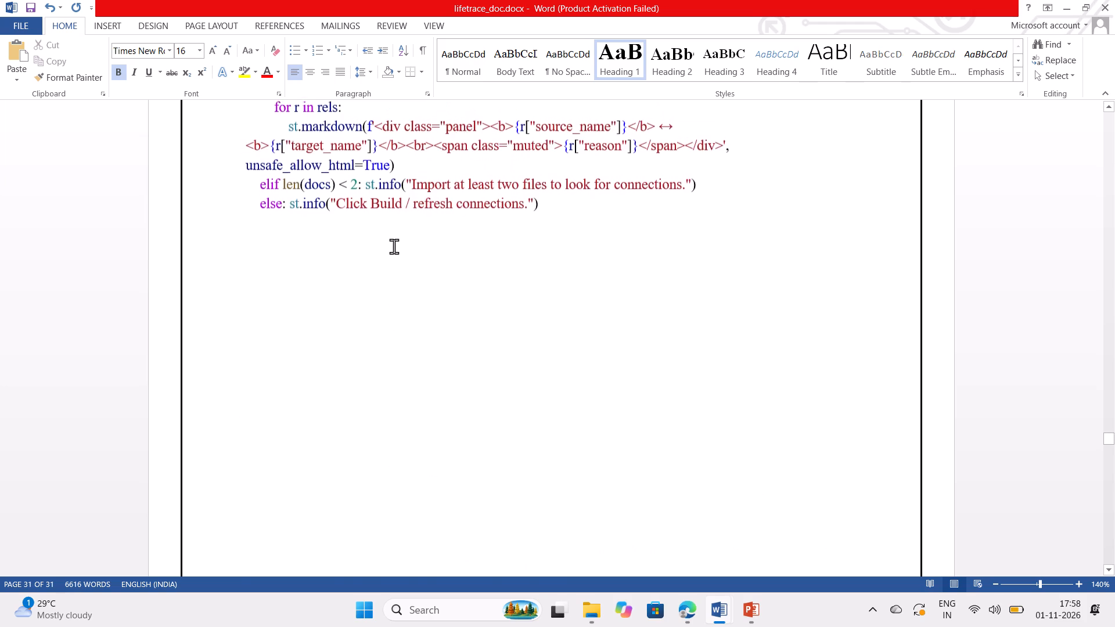
{"action": "scroll", "coordinate": [394, 246], "scroll_direction": "up", "scroll_amount": 3}
{"action": "scroll", "coordinate": [394, 246], "scroll_direction": "up", "scroll_amount": 20}
{"action": "scroll", "coordinate": [394, 246], "scroll_direction": "up", "scroll_amount": 12}
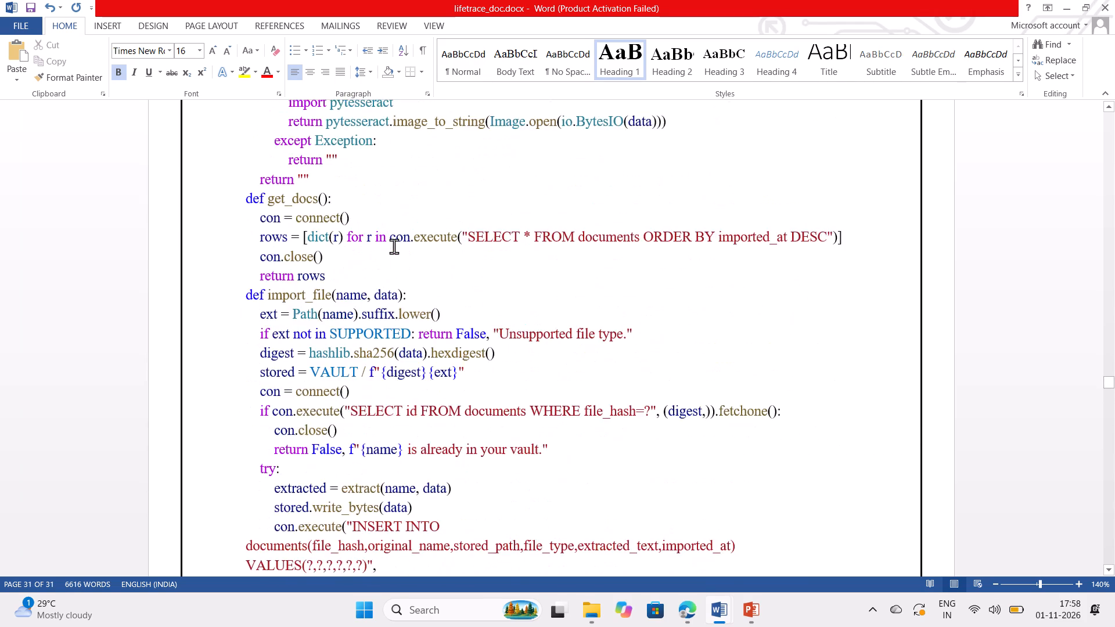
{"action": "scroll", "coordinate": [394, 246], "scroll_direction": "up", "scroll_amount": 19}
{"action": "scroll", "coordinate": [394, 246], "scroll_direction": "down", "scroll_amount": 1}
{"action": "scroll", "coordinate": [394, 246], "scroll_direction": "up", "scroll_amount": 1}
{"action": "scroll", "coordinate": [394, 246], "scroll_direction": "down", "scroll_amount": 1}
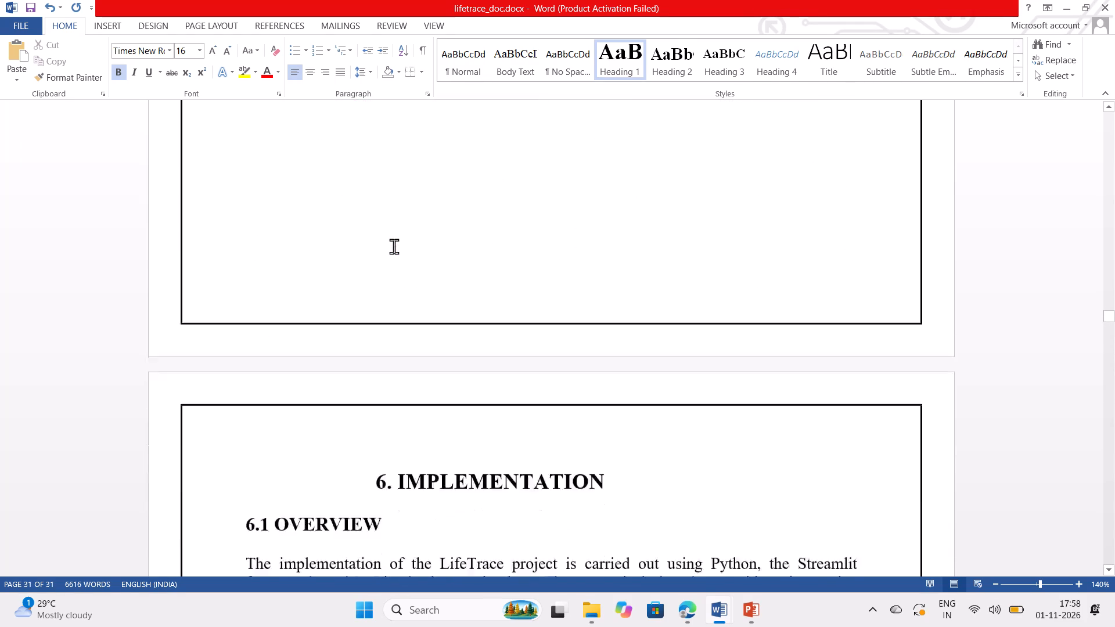
{"action": "scroll", "coordinate": [394, 246], "scroll_direction": "down", "scroll_amount": 1}
{"action": "scroll", "coordinate": [394, 246], "scroll_direction": "up", "scroll_amount": 1}
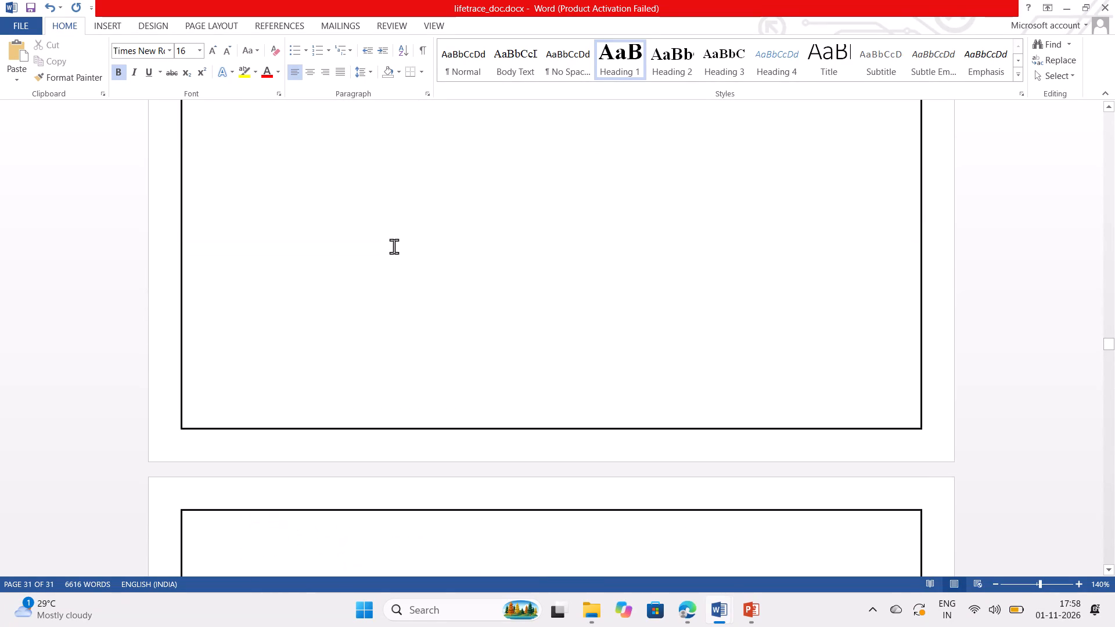
{"action": "scroll", "coordinate": [394, 246], "scroll_direction": "up", "scroll_amount": 8}
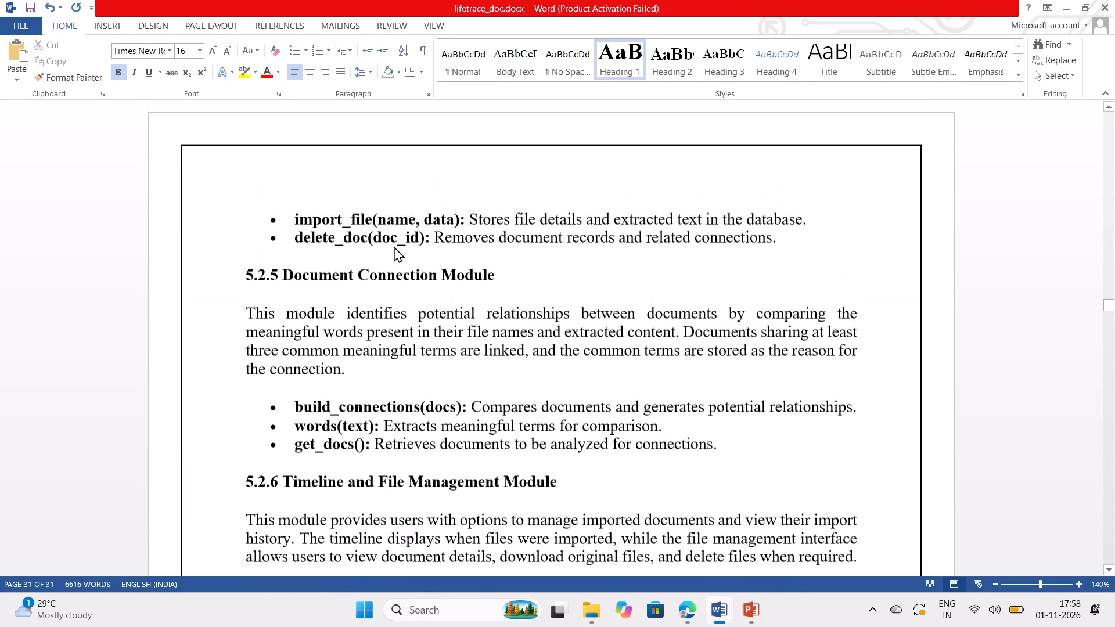
{"action": "scroll", "coordinate": [394, 246], "scroll_direction": "up", "scroll_amount": 11}
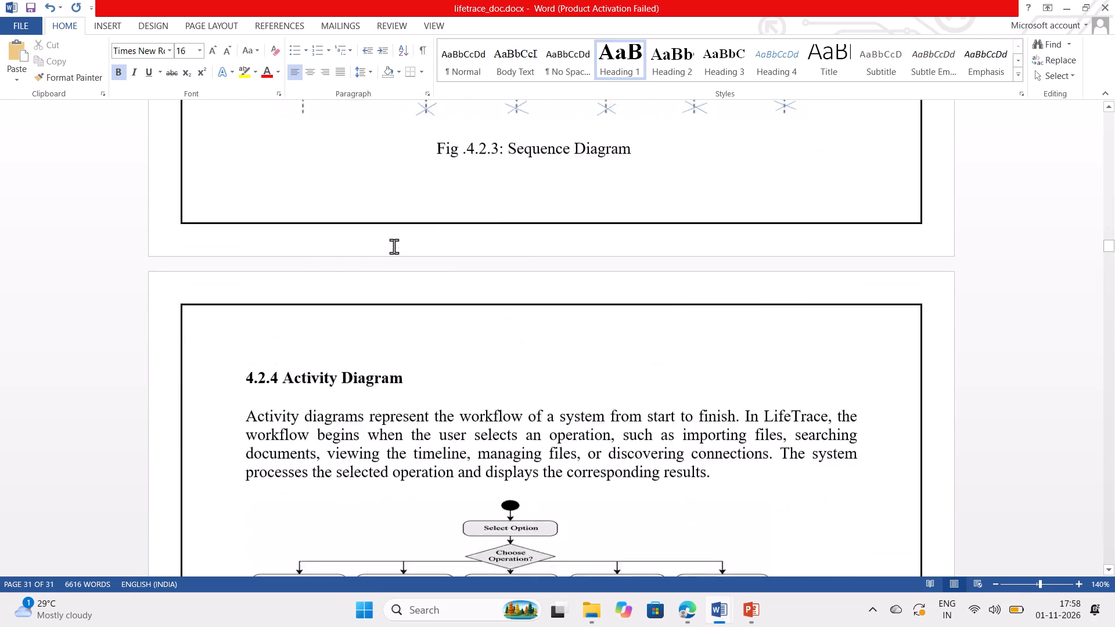
{"action": "scroll", "coordinate": [394, 246], "scroll_direction": "down", "scroll_amount": 6}
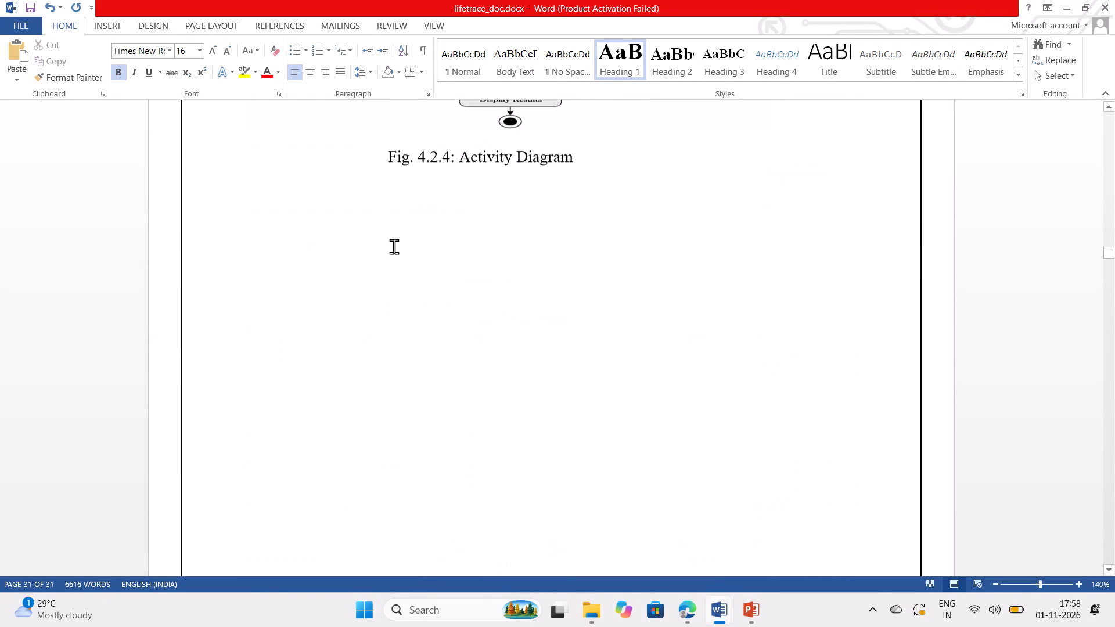
{"action": "scroll", "coordinate": [394, 246], "scroll_direction": "up", "scroll_amount": 1}
{"action": "scroll", "coordinate": [394, 246], "scroll_direction": "right", "scroll_amount": 1}
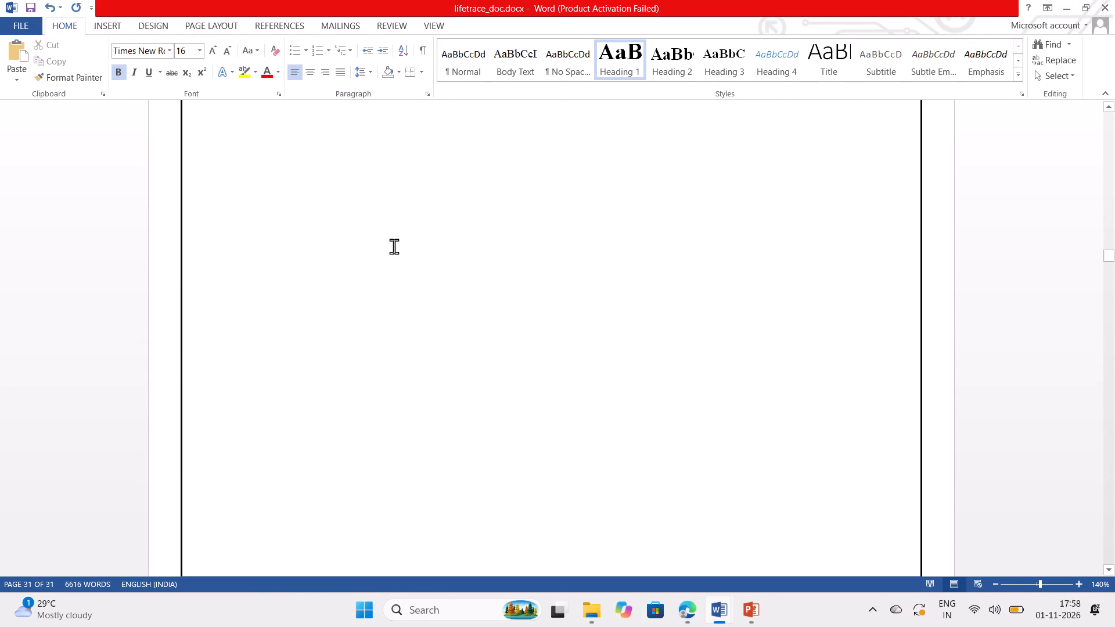
{"action": "scroll", "coordinate": [394, 246], "scroll_direction": "right", "scroll_amount": 1}
{"action": "scroll", "coordinate": [394, 246], "scroll_direction": "up", "scroll_amount": 1}
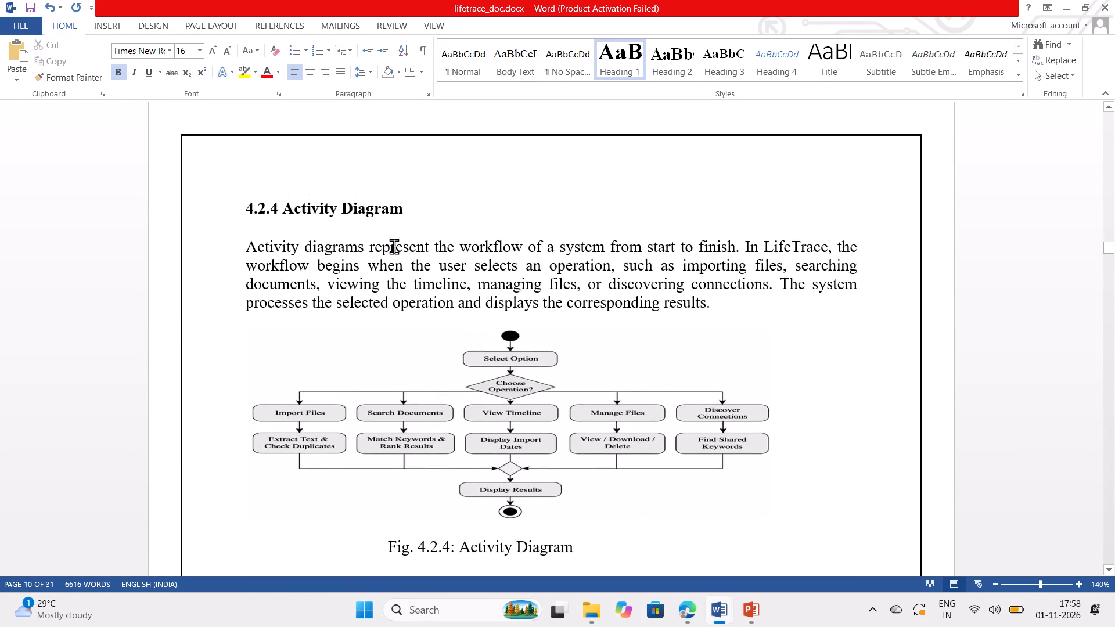
{"action": "left_click", "coordinate": [482, 376]}
{"action": "scroll", "coordinate": [482, 376], "scroll_direction": "up", "scroll_amount": 2}
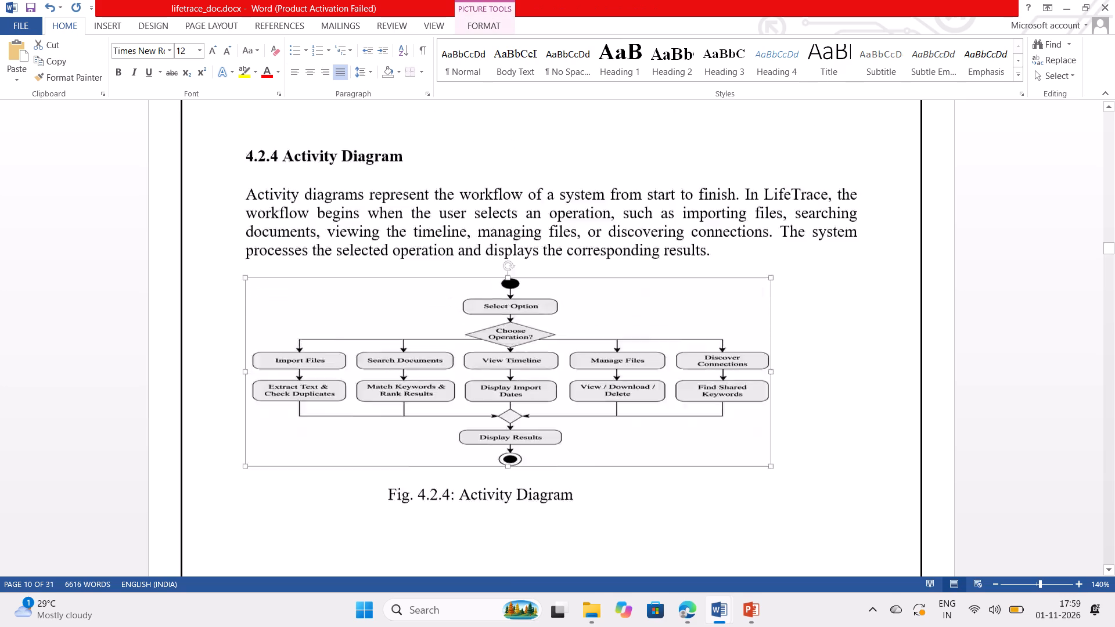
{"action": "scroll", "coordinate": [482, 376], "scroll_direction": "up", "scroll_amount": 10}
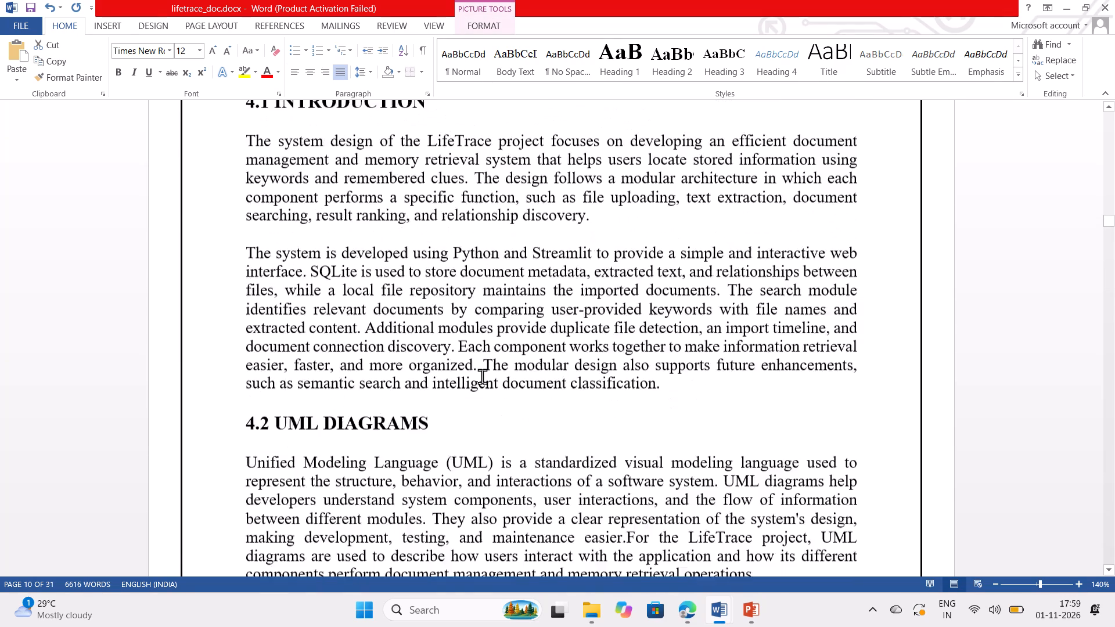
{"action": "scroll", "coordinate": [482, 376], "scroll_direction": "up", "scroll_amount": 20}
{"action": "scroll", "coordinate": [482, 376], "scroll_direction": "up", "scroll_amount": 20}
{"action": "scroll", "coordinate": [482, 376], "scroll_direction": "up", "scroll_amount": 20}
{"action": "scroll", "coordinate": [482, 376], "scroll_direction": "up", "scroll_amount": 3}
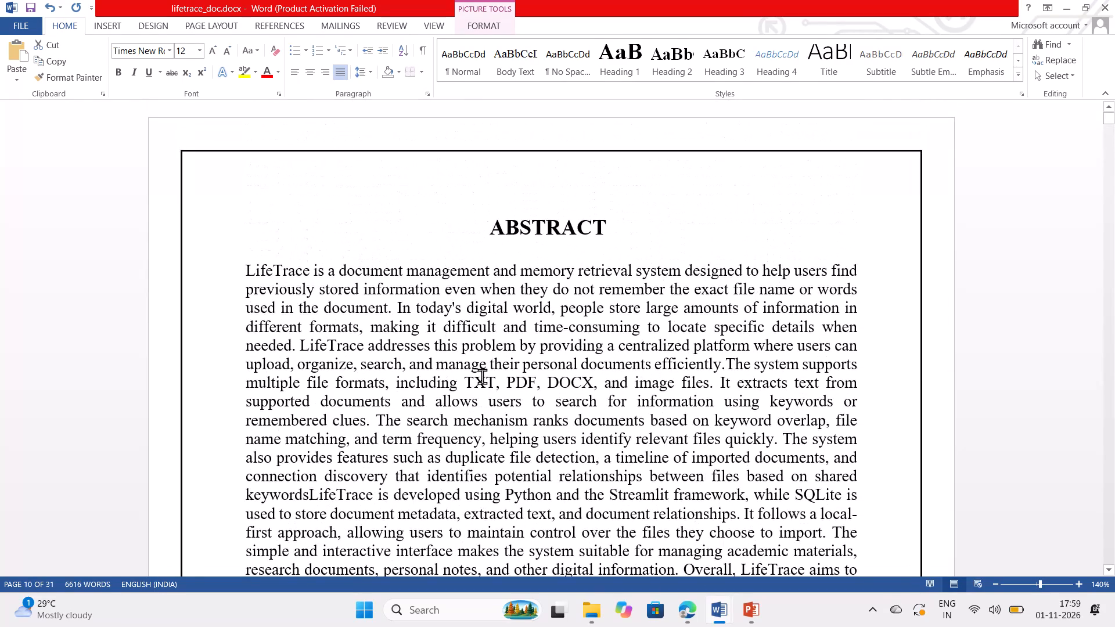
{"action": "scroll", "coordinate": [482, 376], "scroll_direction": "down", "scroll_amount": 1}
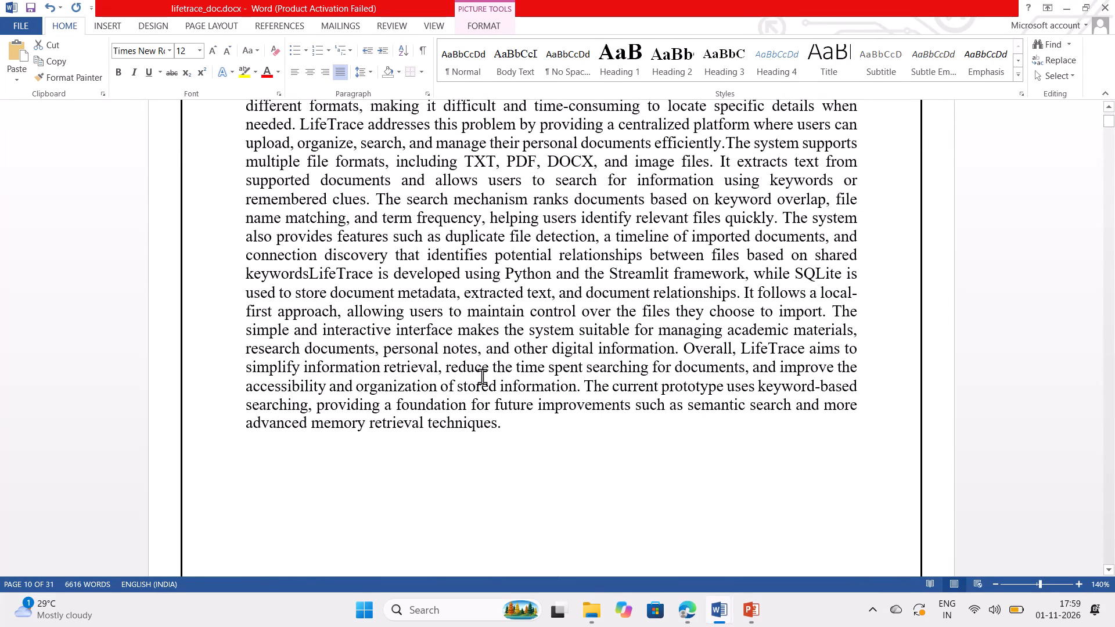
Save the lifetrace_doc report.
{"action": "key", "text": "ctrl+s"}
{"action": "key", "text": "ctrl+s"}
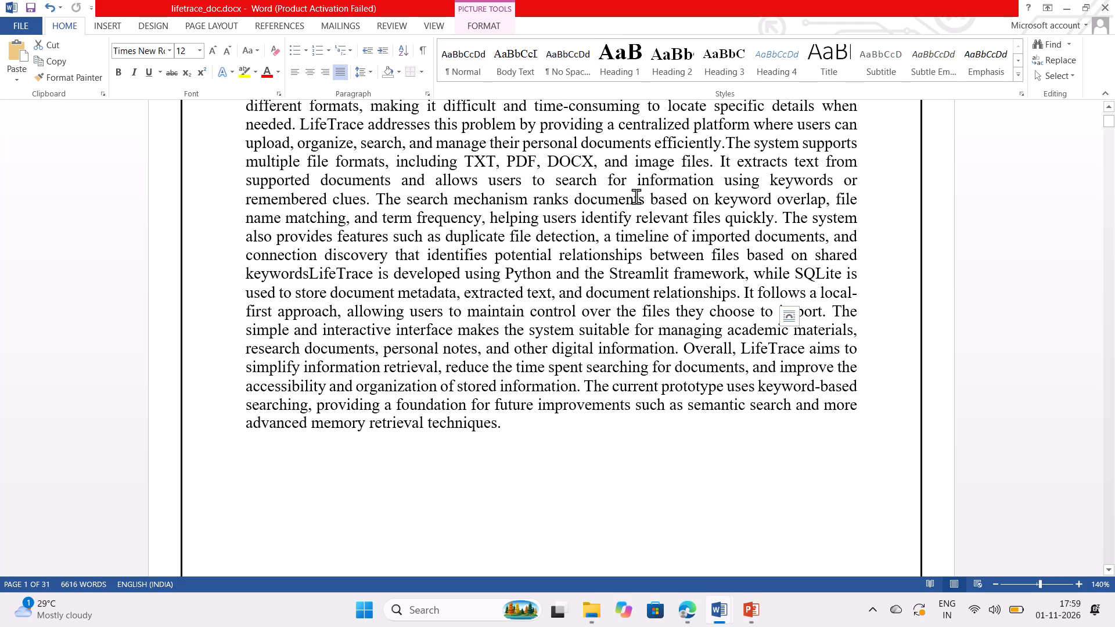
Review the report's pages from the ABSTRACT through the UML diagrams to the 5.1 project architecture diagram and its title.
{"action": "scroll", "coordinate": [636, 196], "scroll_direction": "right", "scroll_amount": 1}
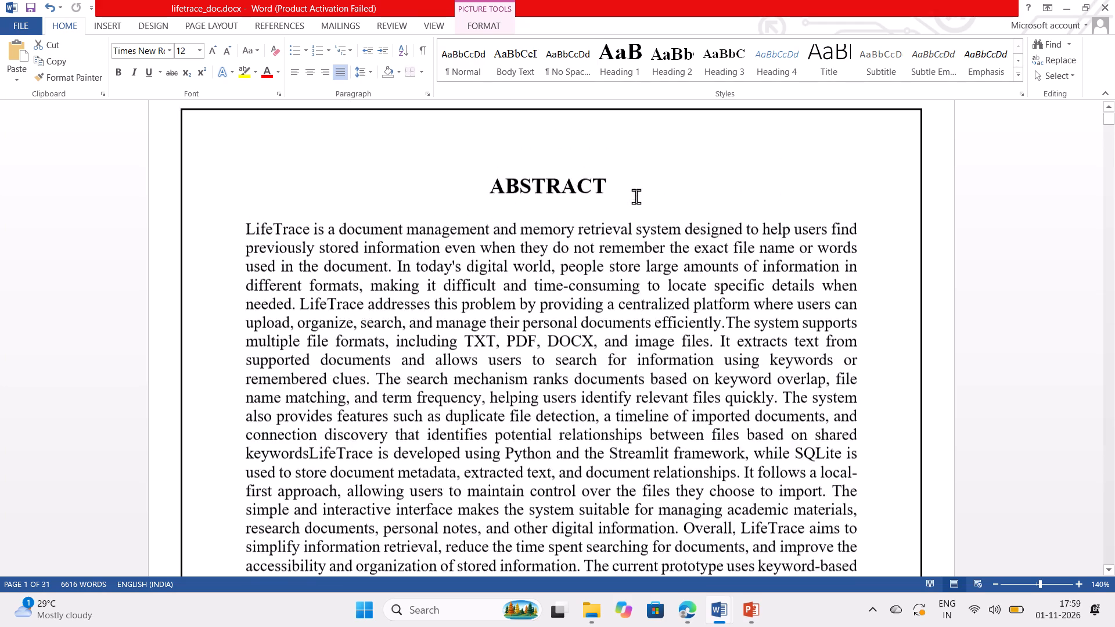
{"action": "scroll", "coordinate": [636, 196], "scroll_direction": "right", "scroll_amount": 1}
{"action": "scroll", "coordinate": [636, 196], "scroll_direction": "down", "scroll_amount": 4}
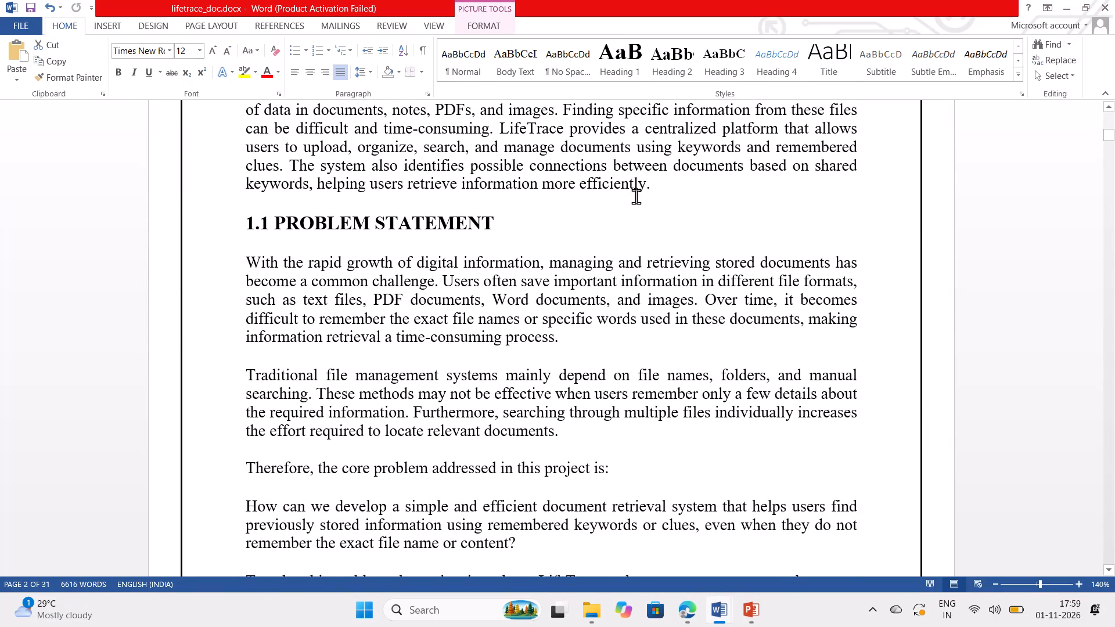
{"action": "scroll", "coordinate": [636, 196], "scroll_direction": "down", "scroll_amount": 3}
{"action": "scroll", "coordinate": [626, 127], "scroll_direction": "down", "scroll_amount": 8}
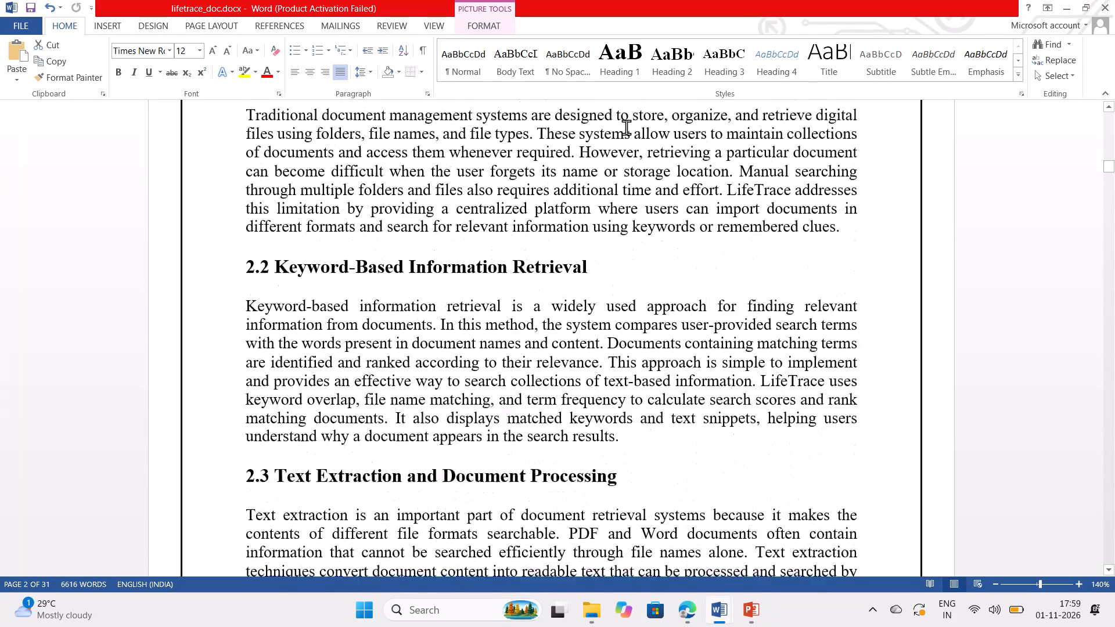
{"action": "scroll", "coordinate": [626, 127], "scroll_direction": "down", "scroll_amount": 5}
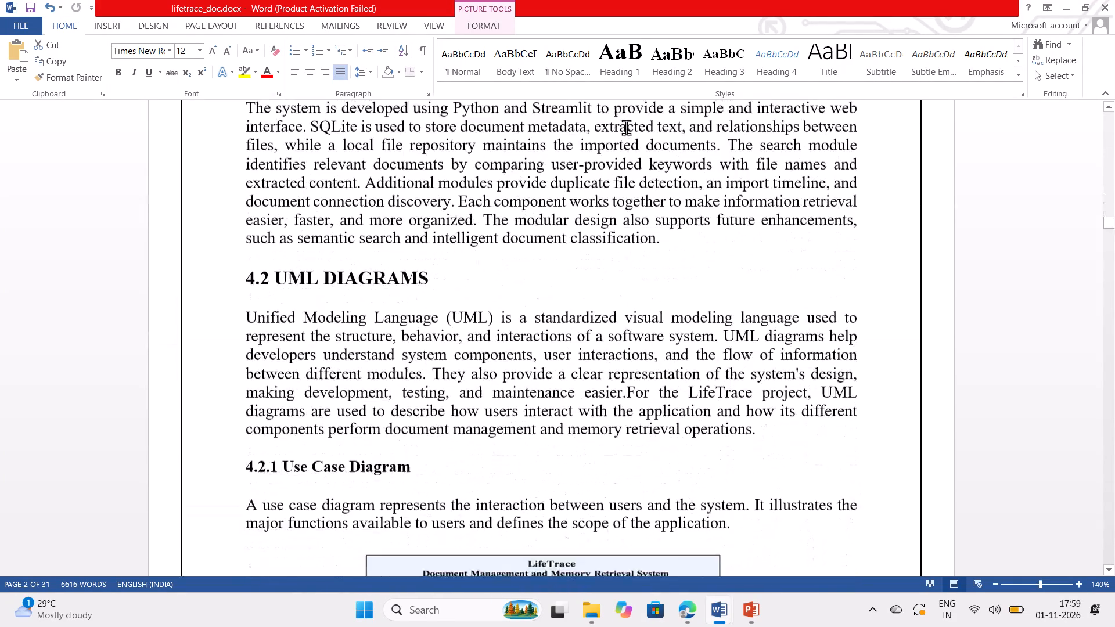
{"action": "scroll", "coordinate": [626, 127], "scroll_direction": "up", "scroll_amount": 2}
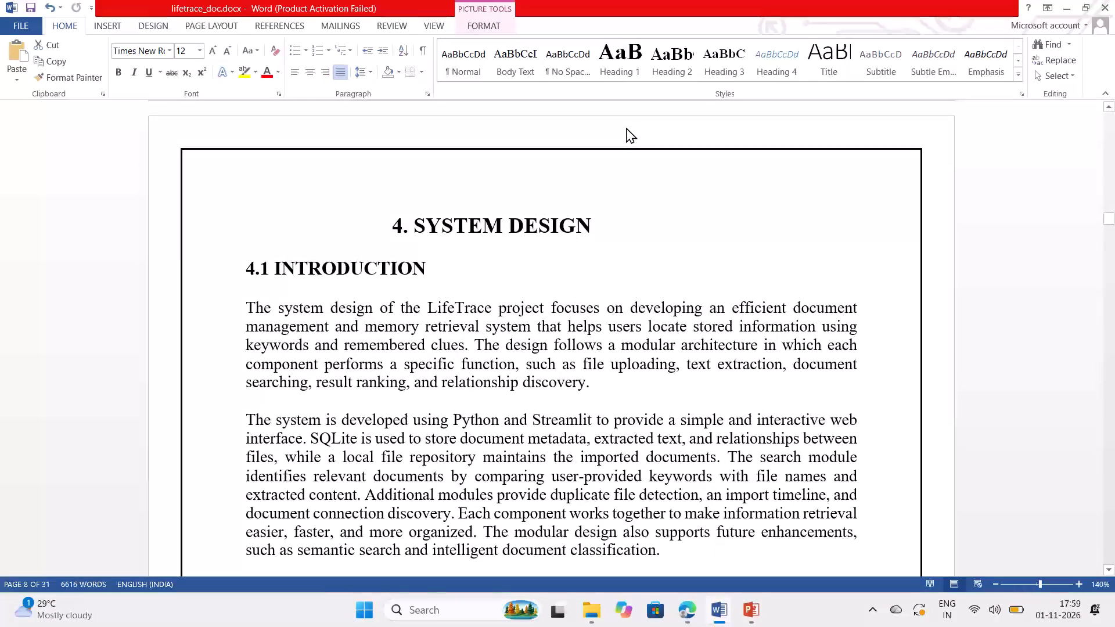
{"action": "scroll", "coordinate": [626, 127], "scroll_direction": "down", "scroll_amount": 6}
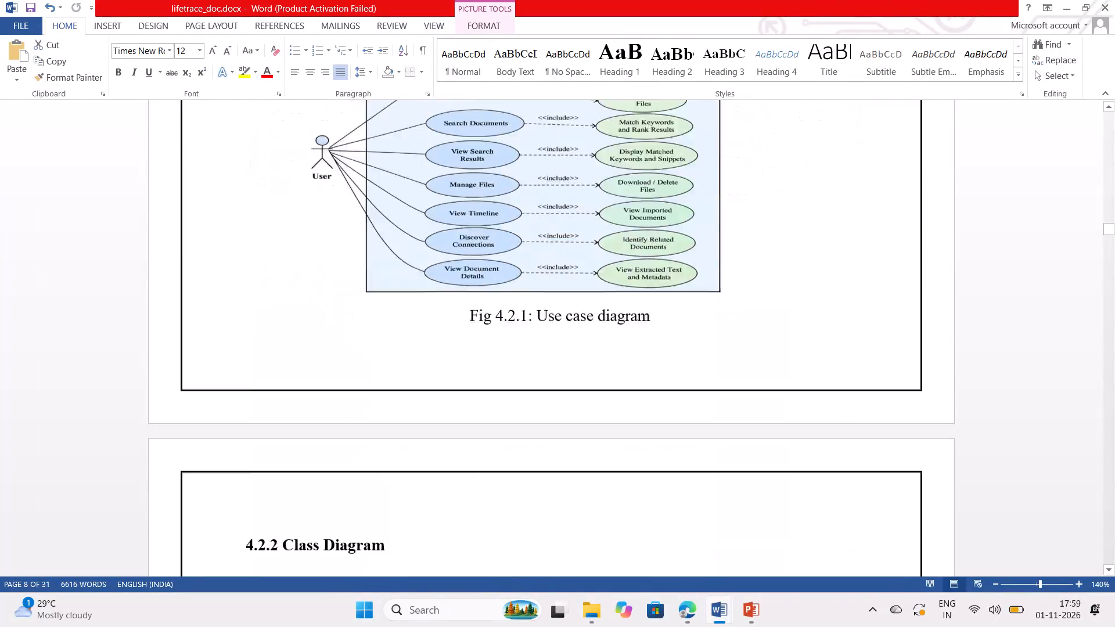
{"action": "scroll", "coordinate": [626, 127], "scroll_direction": "down", "scroll_amount": 12}
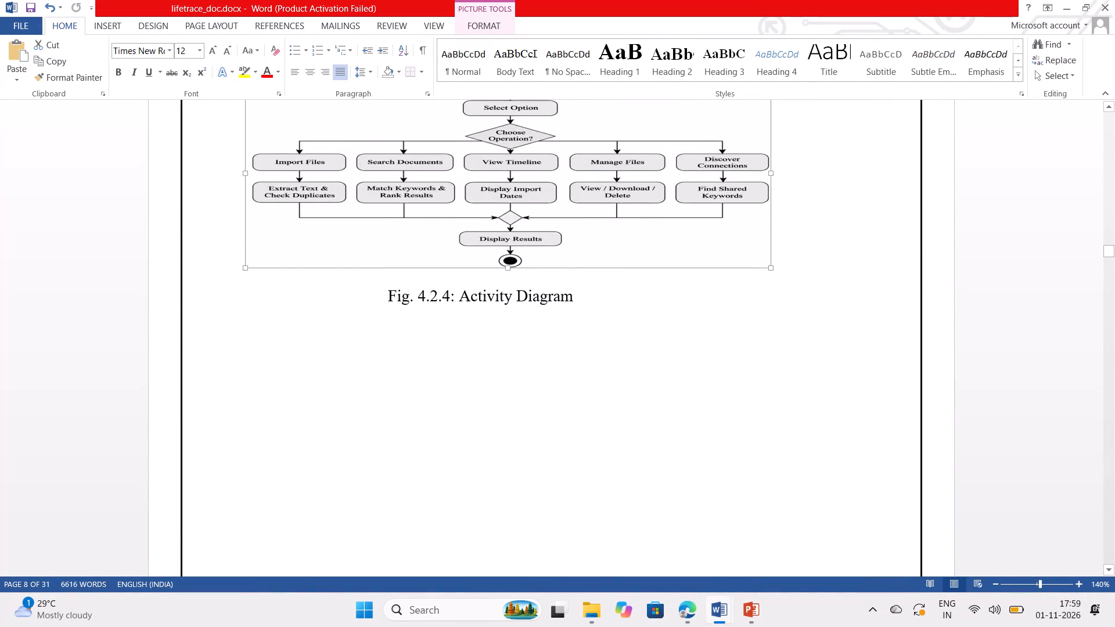
{"action": "scroll", "coordinate": [626, 127], "scroll_direction": "down", "scroll_amount": 3}
{"action": "scroll", "coordinate": [626, 127], "scroll_direction": "up", "scroll_amount": 1, "text": "ctrl"}
{"action": "scroll", "coordinate": [626, 127], "scroll_direction": "down", "scroll_amount": 2, "text": "ctrl"}
{"action": "scroll", "coordinate": [626, 127], "scroll_direction": "up", "scroll_amount": 1, "text": "ctrl"}
{"action": "scroll", "coordinate": [626, 127], "scroll_direction": "down", "scroll_amount": 1, "text": "ctrl"}
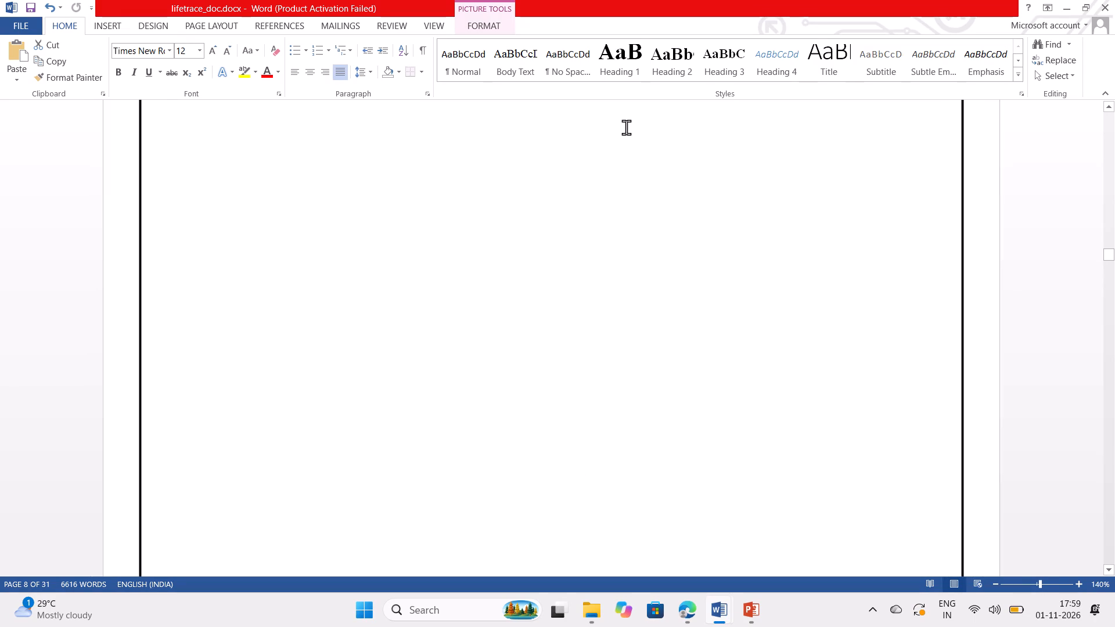
{"action": "scroll", "coordinate": [626, 127], "scroll_direction": "down", "scroll_amount": 1, "text": "ctrl"}
{"action": "scroll", "coordinate": [626, 127], "scroll_direction": "down", "scroll_amount": 4}
{"action": "scroll", "coordinate": [626, 127], "scroll_direction": "down", "scroll_amount": 2, "text": "ctrl"}
{"action": "scroll", "coordinate": [626, 127], "scroll_direction": "down", "scroll_amount": 1}
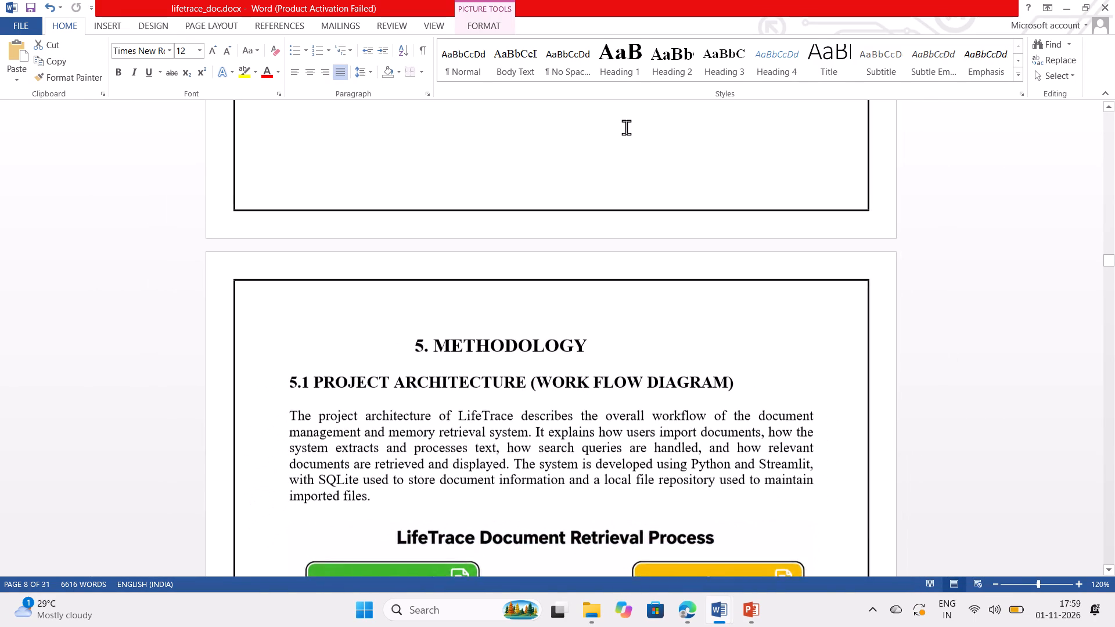
{"action": "scroll", "coordinate": [626, 127], "scroll_direction": "down", "scroll_amount": 2}
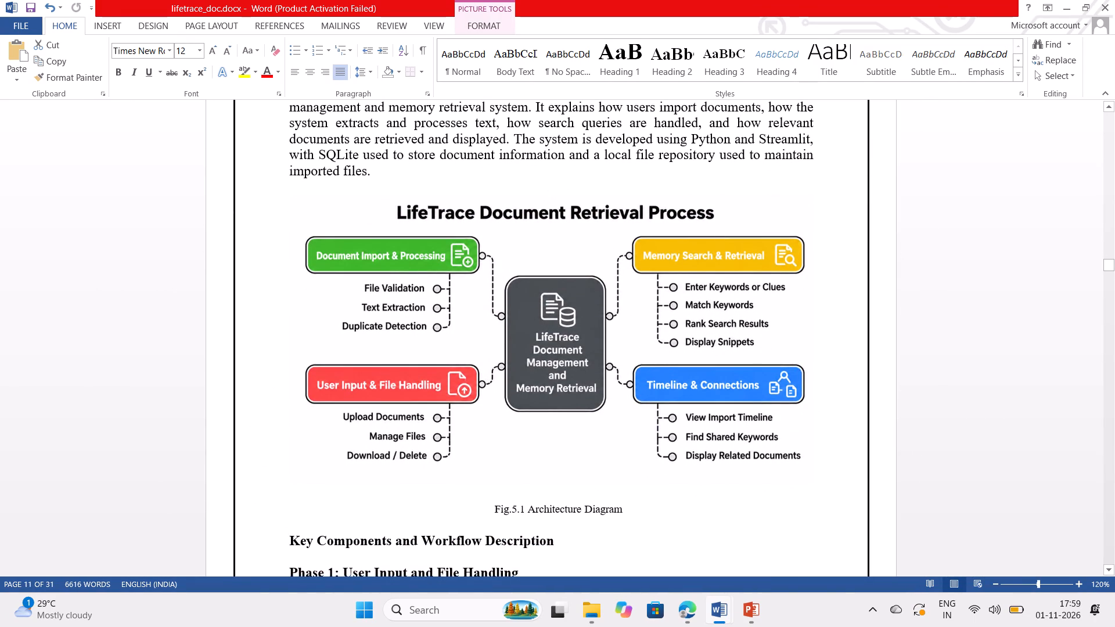
{"action": "left_click_drag", "start_coordinate": [501, 210], "coordinate": [676, 217]}
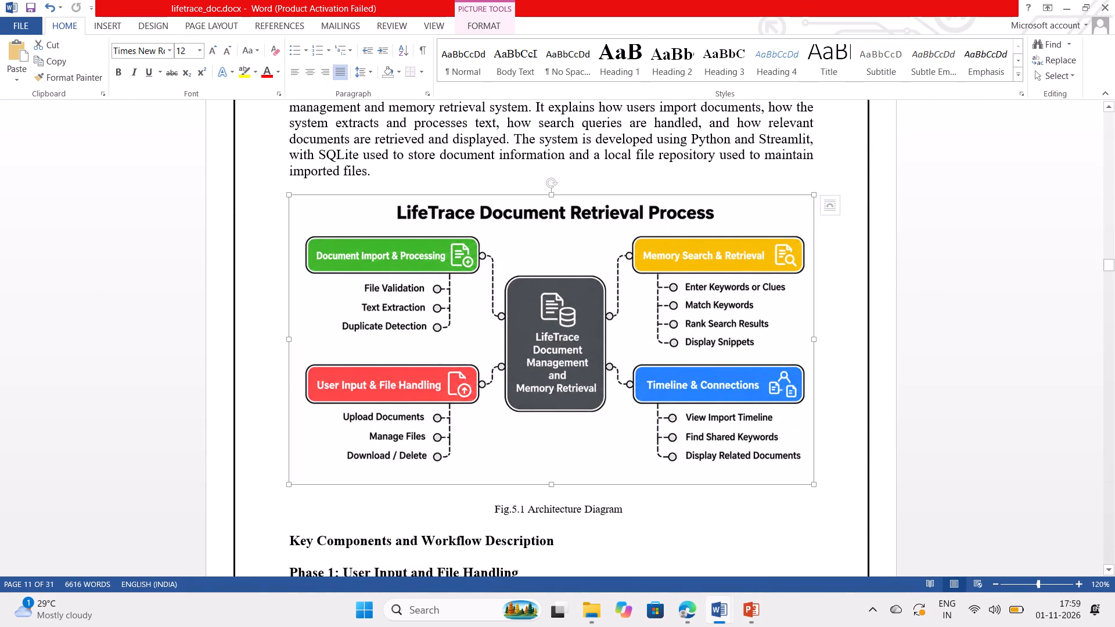
Extend the project name at the start of the ABSTRACT paragraph to read "LifeTrace-Documenet retrieval Process".
{"action": "scroll", "coordinate": [676, 217], "scroll_direction": "up", "scroll_amount": 20}
{"action": "scroll", "coordinate": [676, 217], "scroll_direction": "up", "scroll_amount": 20}
{"action": "scroll", "coordinate": [676, 217], "scroll_direction": "up", "scroll_amount": 20}
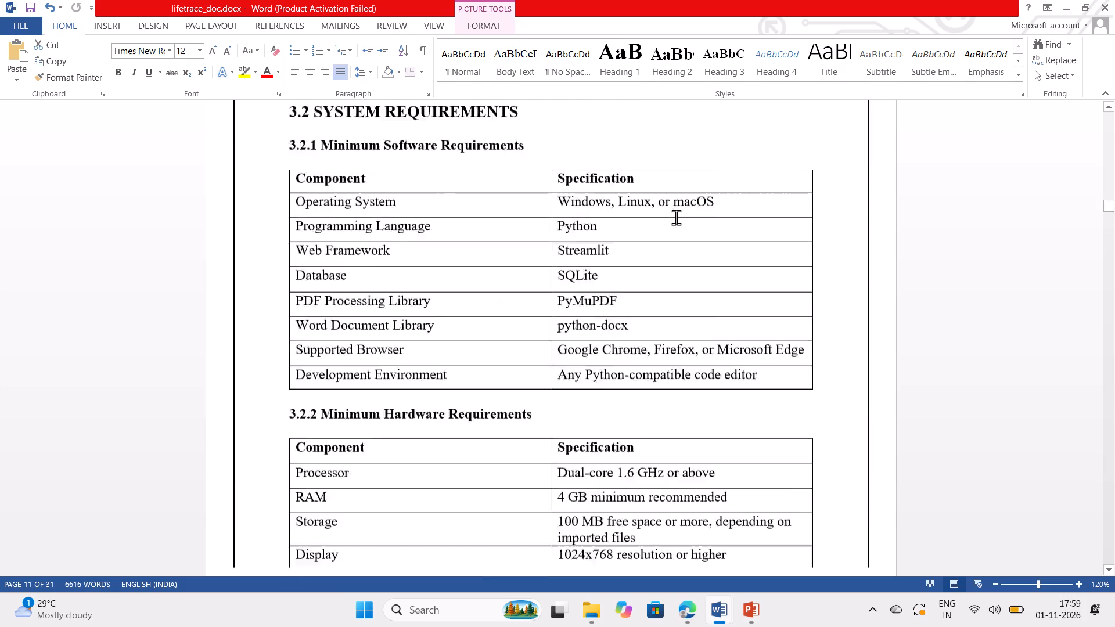
{"action": "scroll", "coordinate": [676, 217], "scroll_direction": "up", "scroll_amount": 20}
{"action": "scroll", "coordinate": [676, 217], "scroll_direction": "up", "scroll_amount": 20}
{"action": "scroll", "coordinate": [676, 217], "scroll_direction": "up", "scroll_amount": 20}
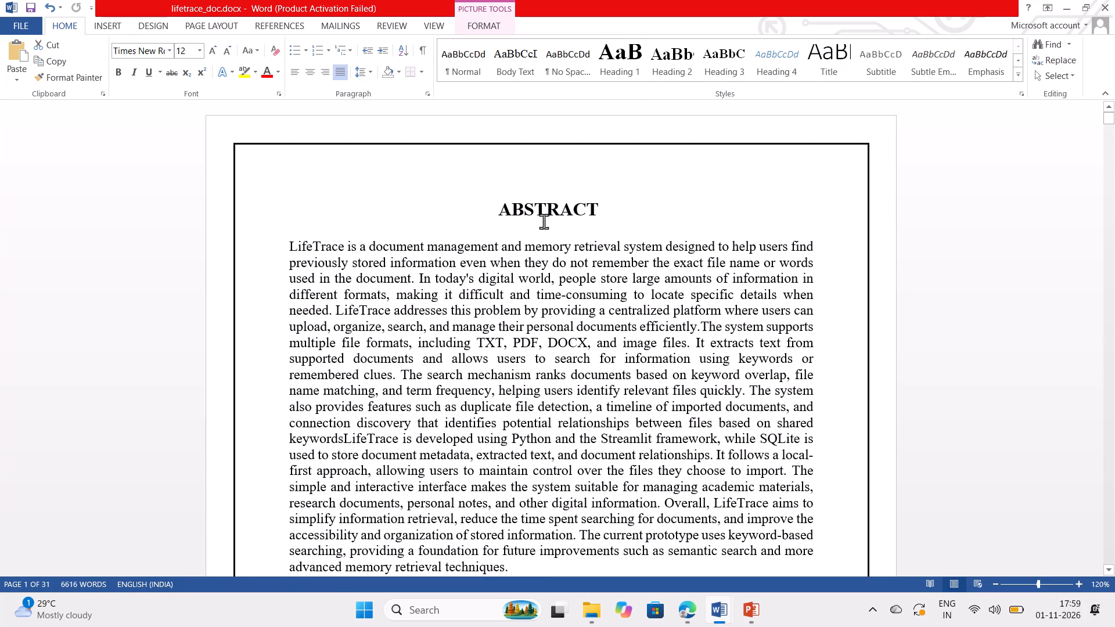
{"action": "left_click", "coordinate": [344, 247]}
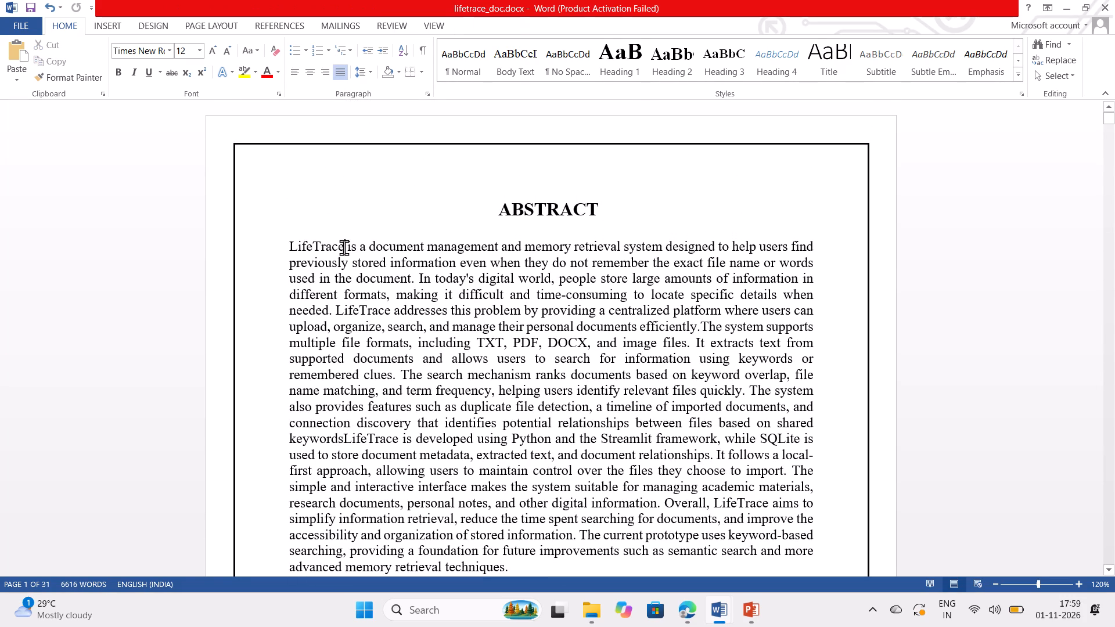
{"action": "key", "text": "minus"}
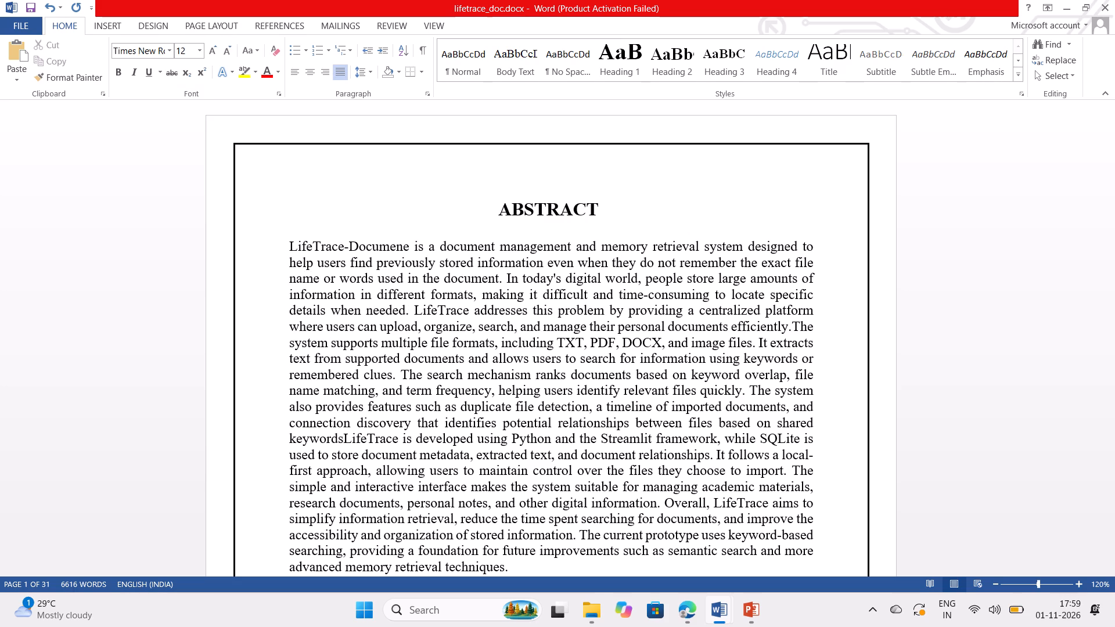
{"action": "type", "text": "t"}
{"action": "key", "text": "space"}
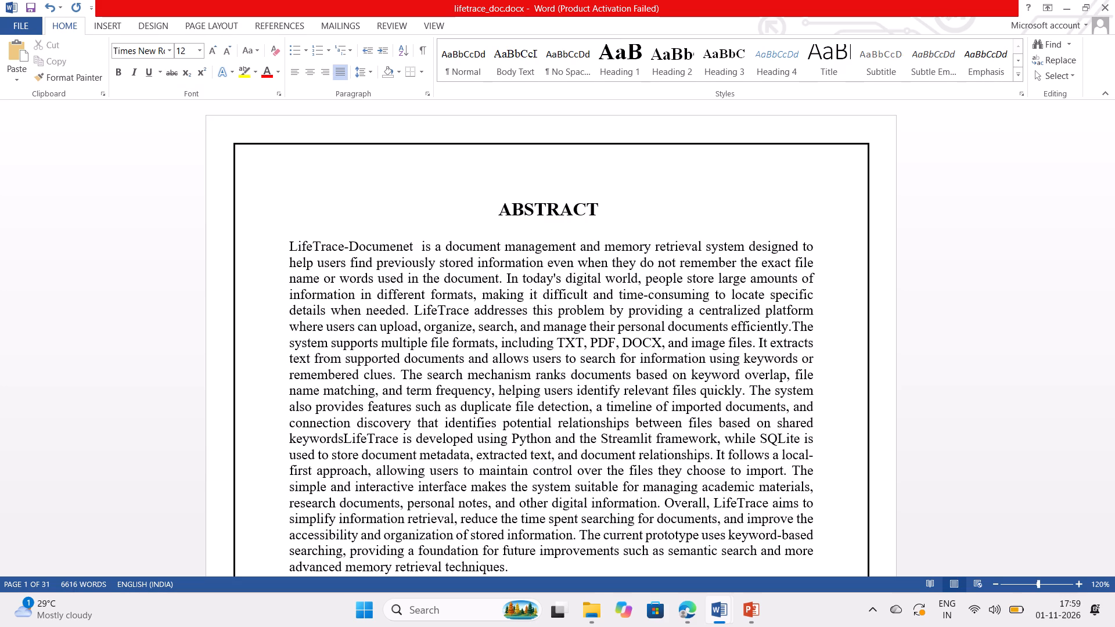
{"action": "type", "text": "retreib"}
{"action": "key", "text": "BackSpace"}
{"action": "key", "text": "BackSpace"}
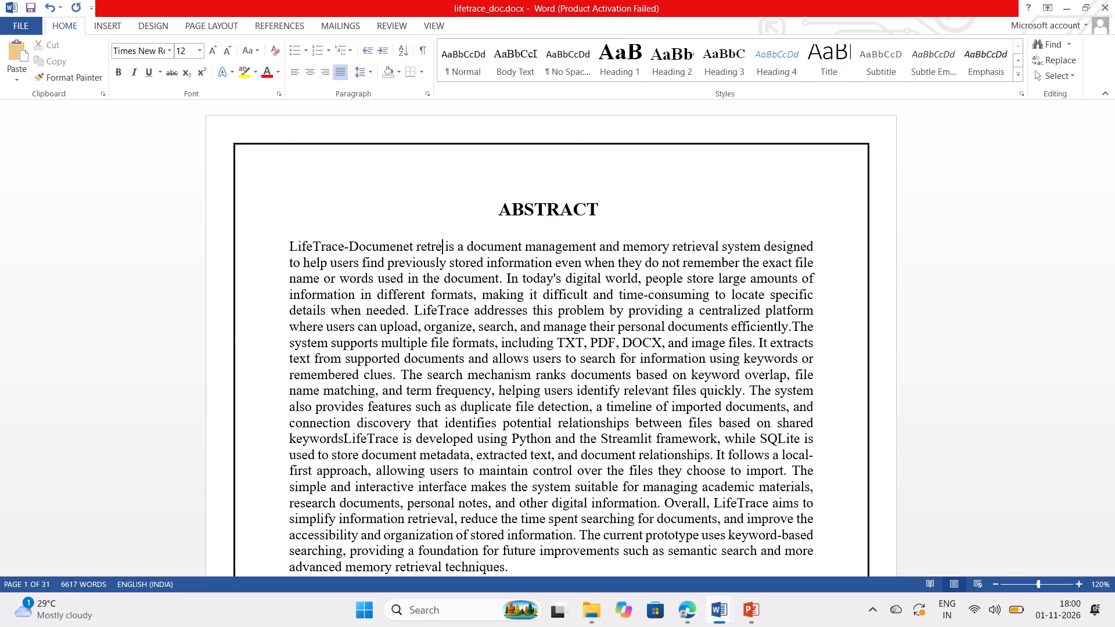
{"action": "key", "text": "BackSpace"}
{"action": "type", "text": "ievs"}
{"action": "key", "text": "BackSpace"}
{"action": "type", "text": "al"}
{"action": "key", "text": "space"}
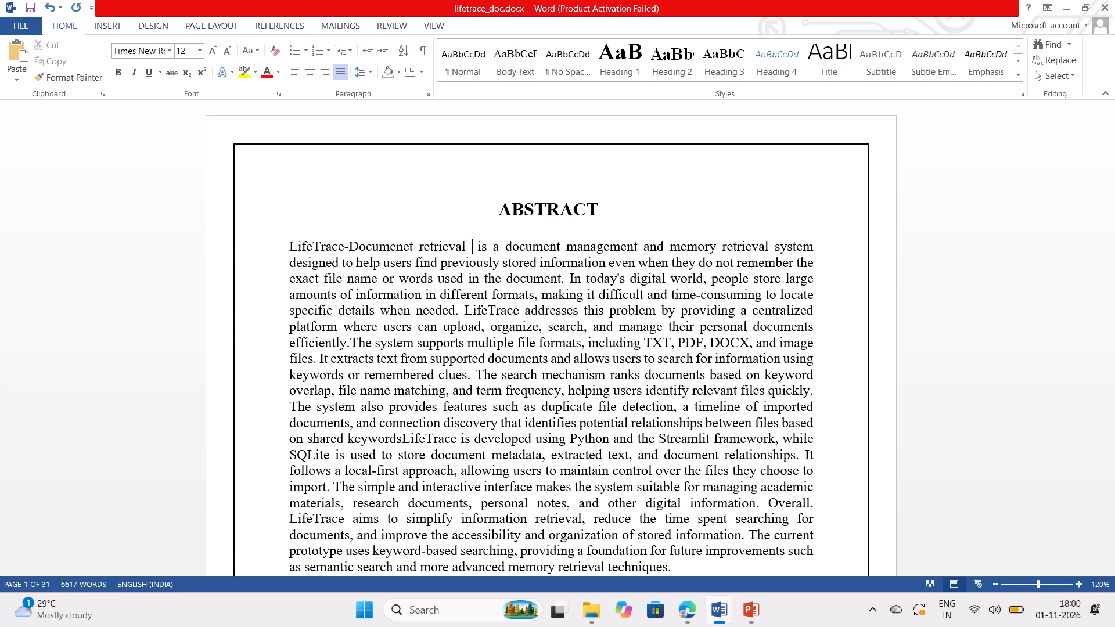
{"action": "type", "text": "roc"}
{"action": "type", "text": "ess"}
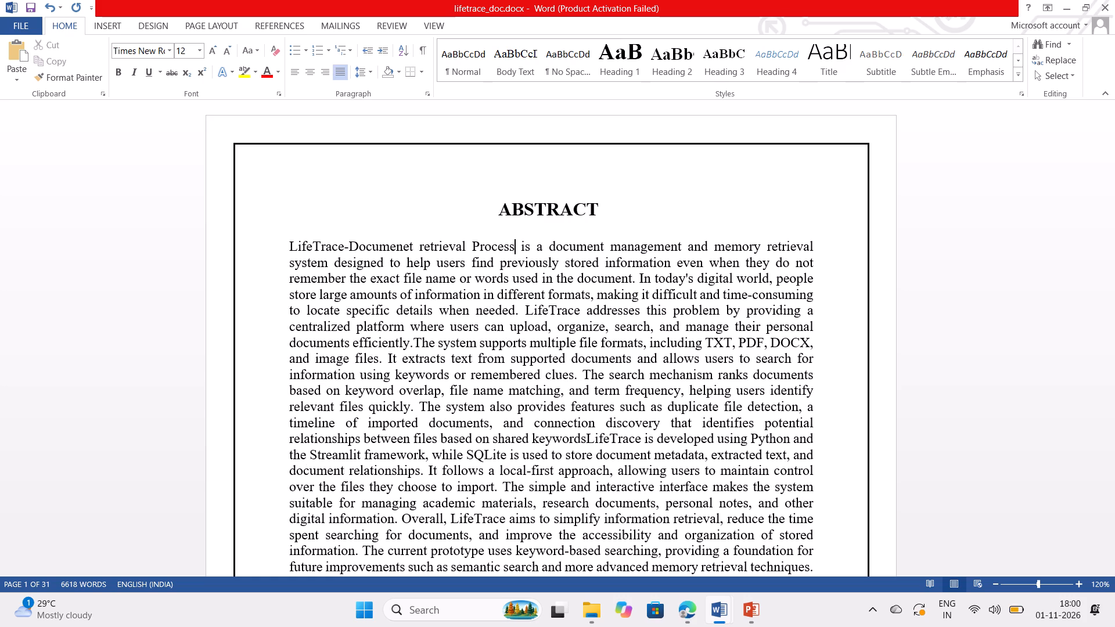
Extend the project name at the start of the 1. INTRODUCTION paragraph to read "LifeTrace –Document Retrieval Process".
{"action": "scroll", "coordinate": [416, 343], "scroll_direction": "down", "scroll_amount": 2}
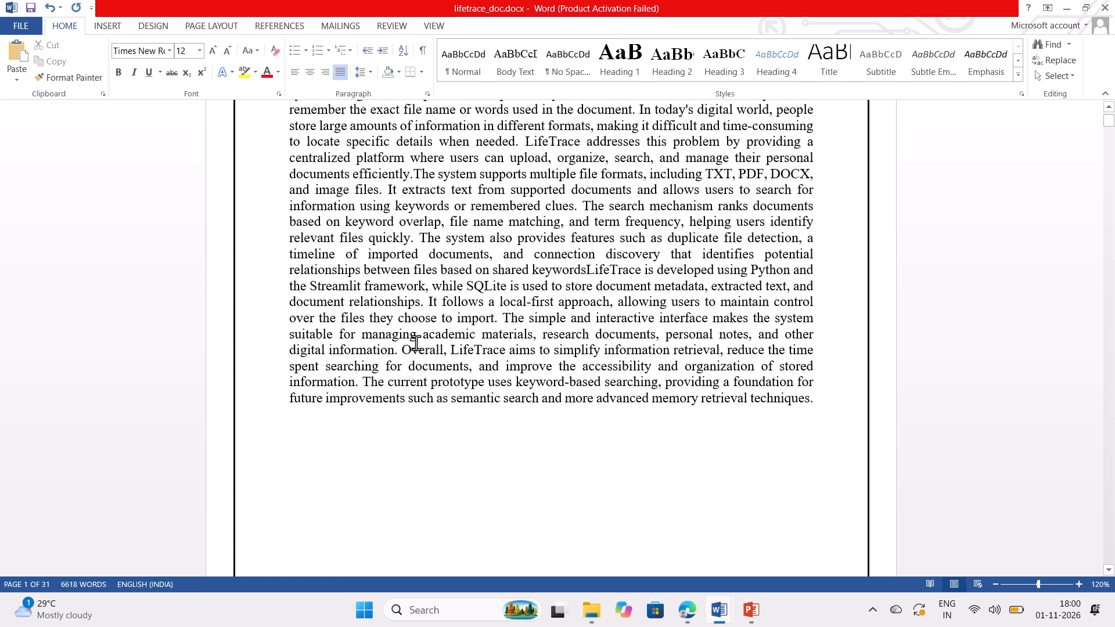
{"action": "scroll", "coordinate": [416, 343], "scroll_direction": "down", "scroll_amount": 4}
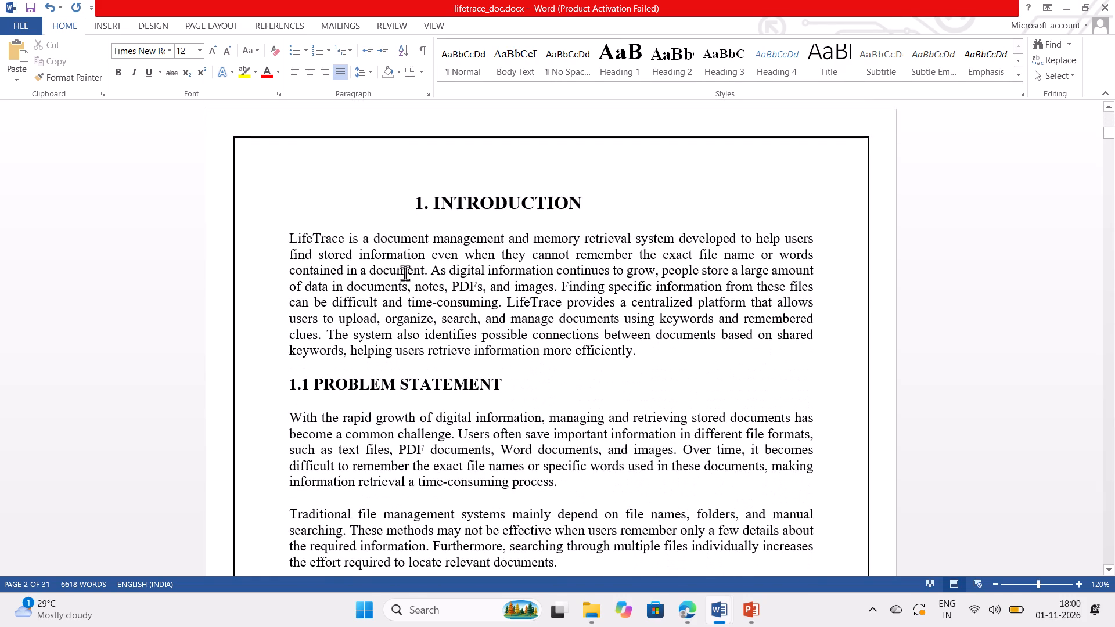
{"action": "left_click", "coordinate": [347, 240]}
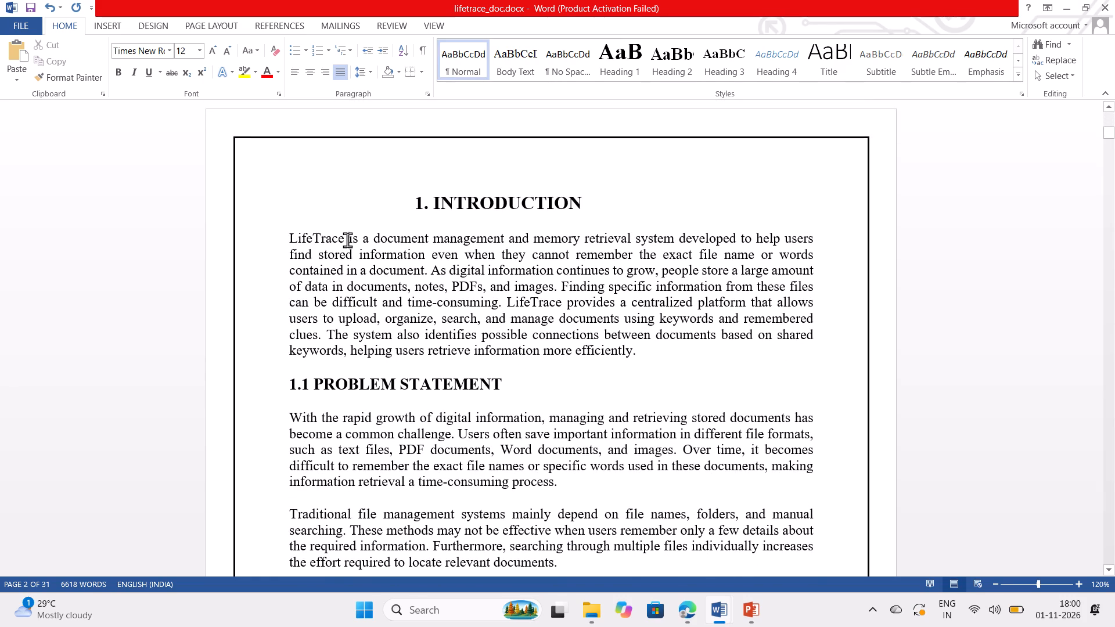
{"action": "key", "text": "minus"}
{"action": "type", "text": "ocumen"}
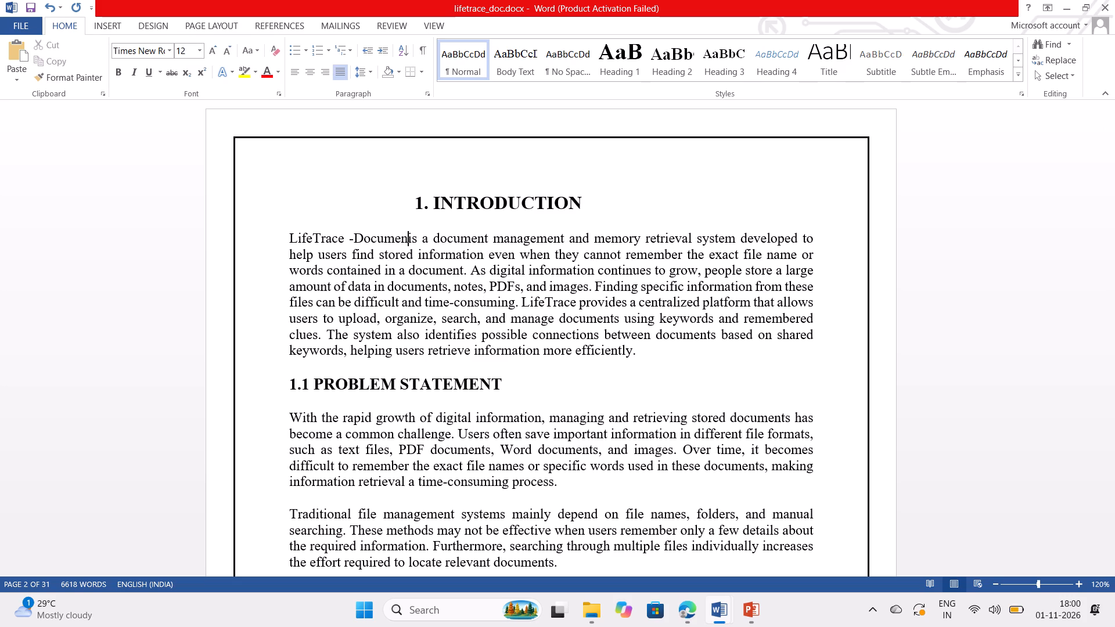
{"action": "type", "text": "t"}
{"action": "key", "text": "space"}
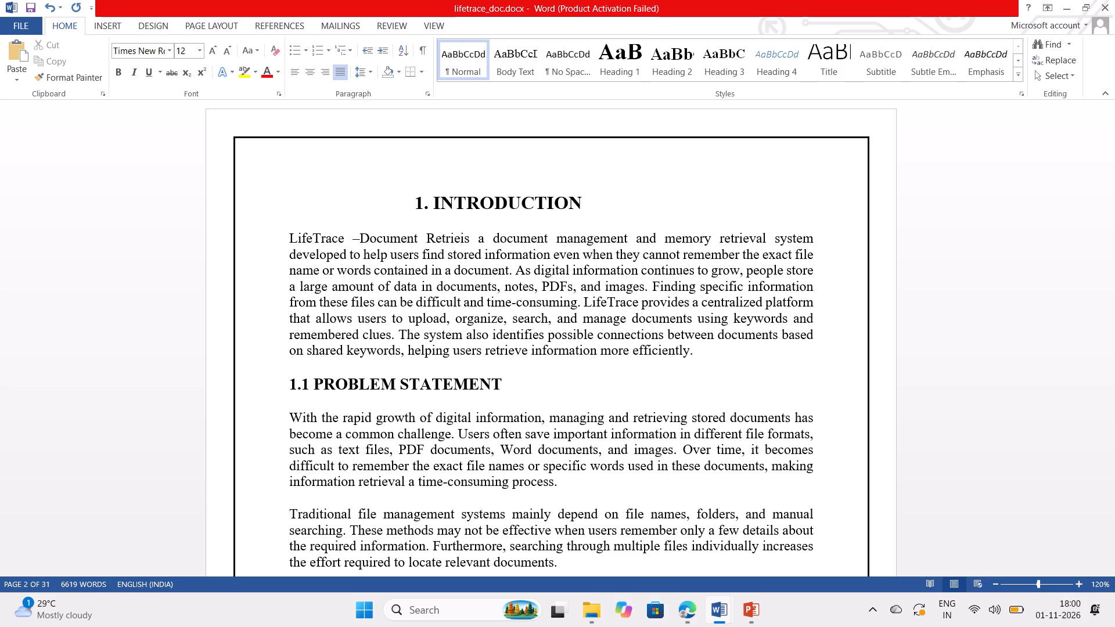
{"action": "key", "text": "space"}
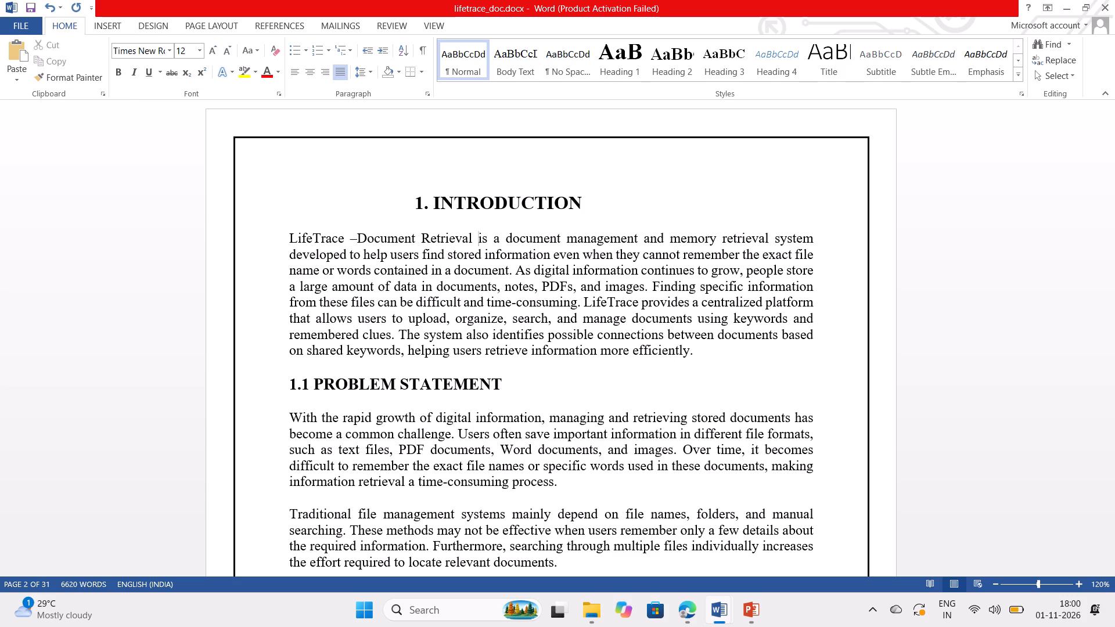
{"action": "type", "text": "rocess"}
{"action": "key", "text": "space"}
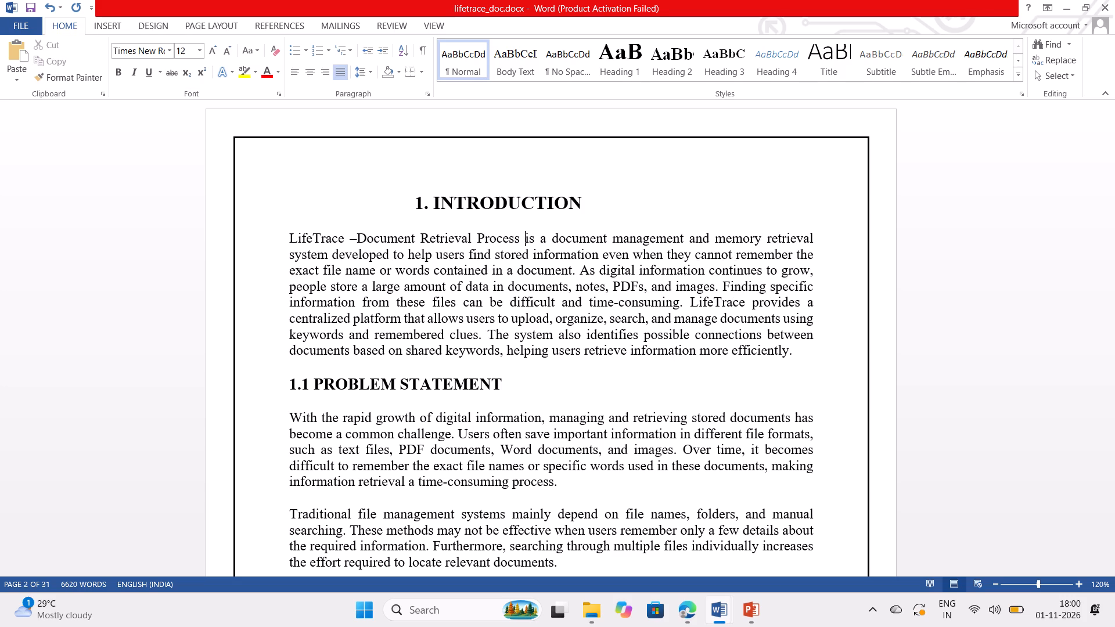
Save the lifetrace_doc report.
{"action": "scroll", "coordinate": [594, 454], "scroll_direction": "down", "scroll_amount": 2}
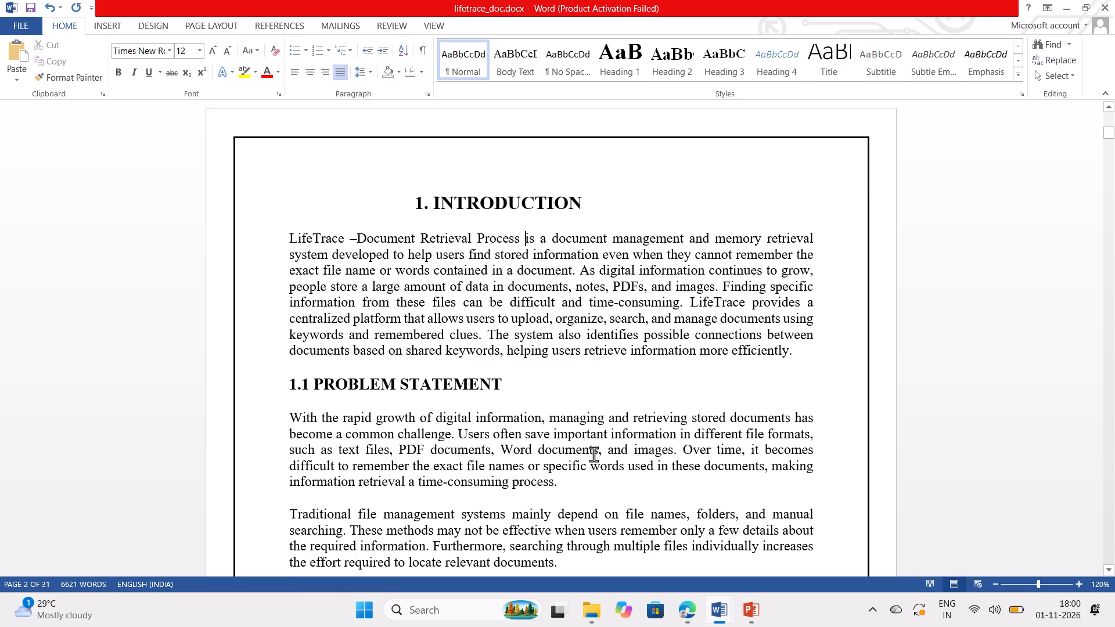
{"action": "scroll", "coordinate": [594, 454], "scroll_direction": "down", "scroll_amount": 8}
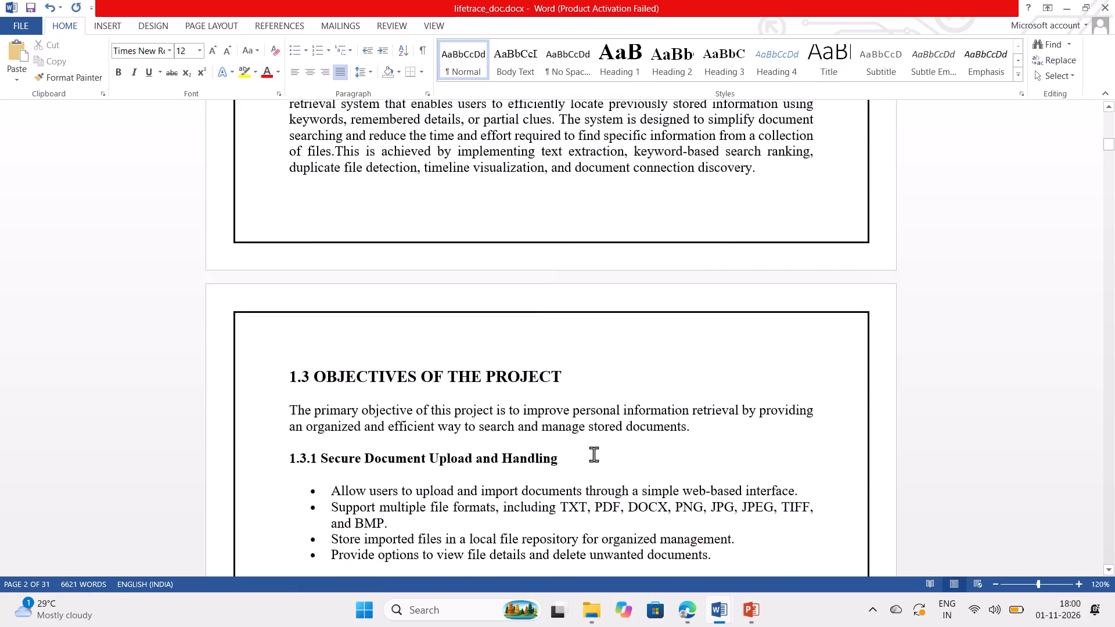
{"action": "scroll", "coordinate": [594, 454], "scroll_direction": "down", "scroll_amount": 5}
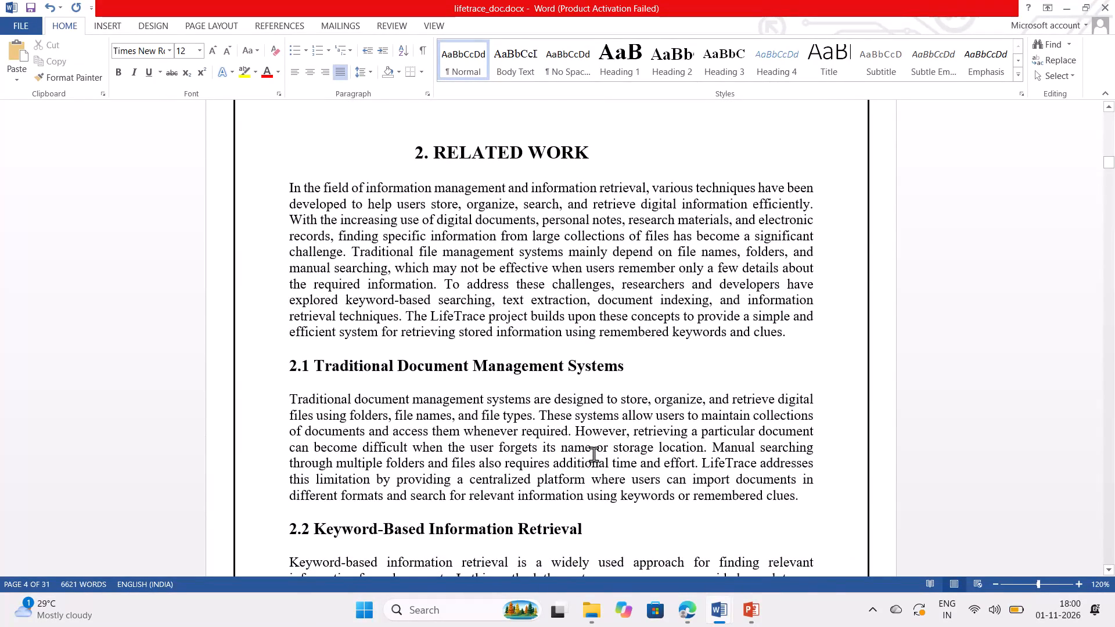
{"action": "key", "text": "ctrl+s"}
Review the report's pages from the 1.3 objectives through 2. RELATED WORK to the 3.1.3 Non-Functional Requirements.
{"action": "scroll", "coordinate": [594, 454], "scroll_direction": "up", "scroll_amount": 2}
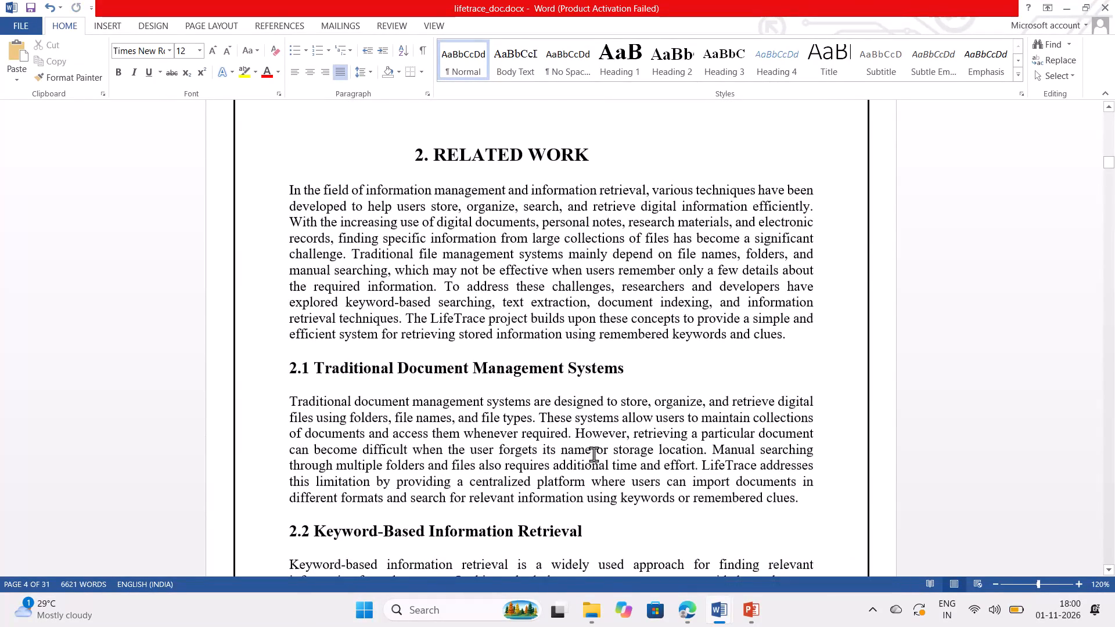
{"action": "scroll", "coordinate": [594, 454], "scroll_direction": "up", "scroll_amount": 6}
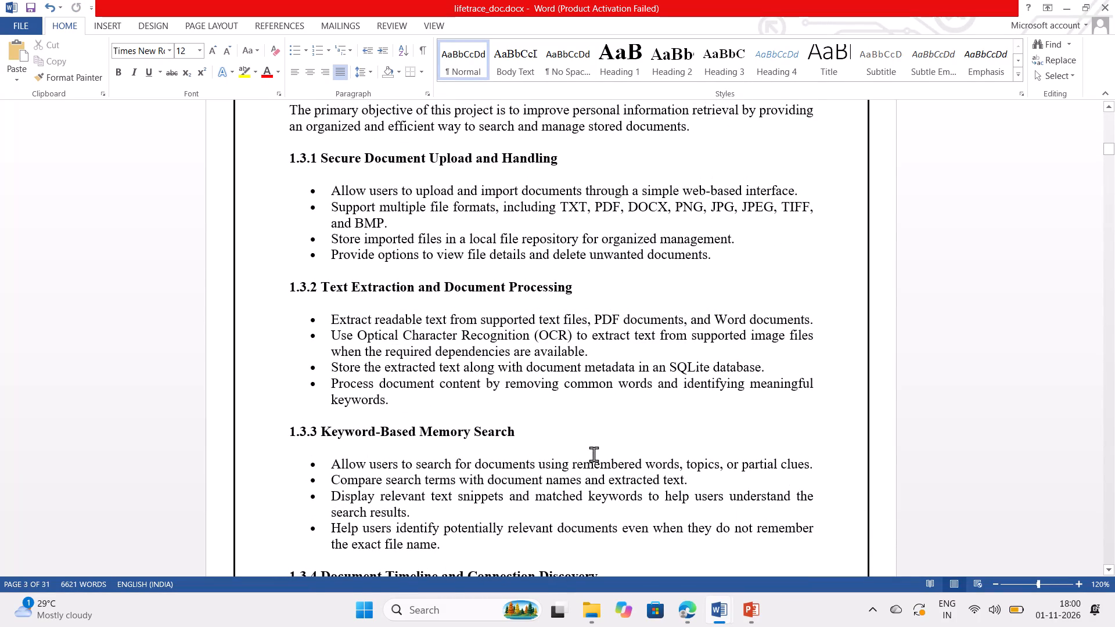
{"action": "scroll", "coordinate": [594, 454], "scroll_direction": "down", "scroll_amount": 7}
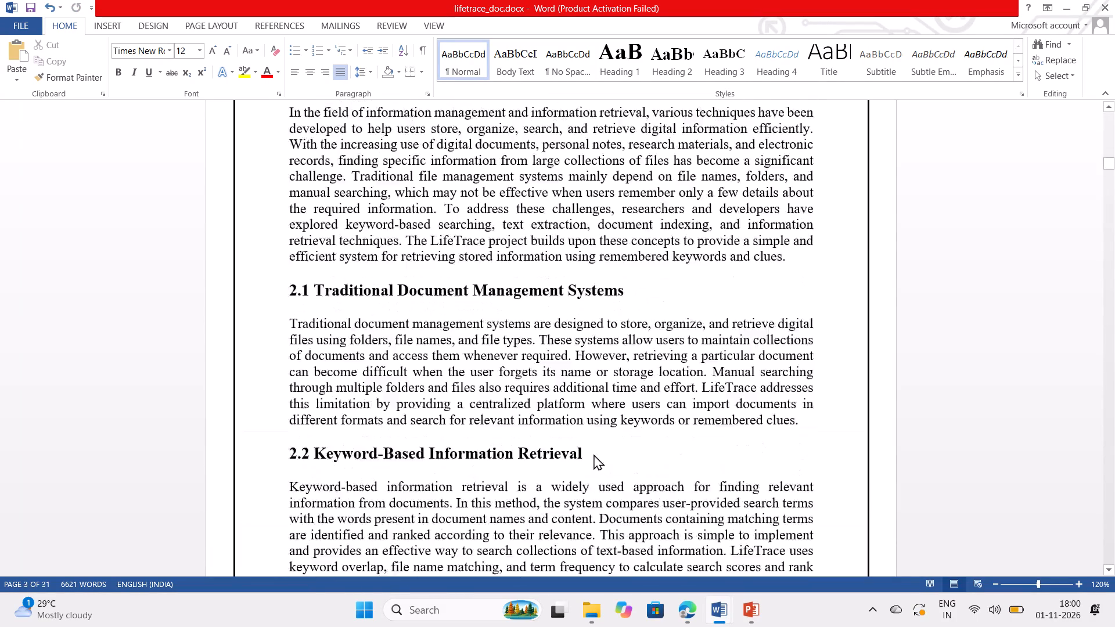
{"action": "scroll", "coordinate": [594, 454], "scroll_direction": "down", "scroll_amount": 2}
{"action": "scroll", "coordinate": [594, 454], "scroll_direction": "right", "scroll_amount": 1}
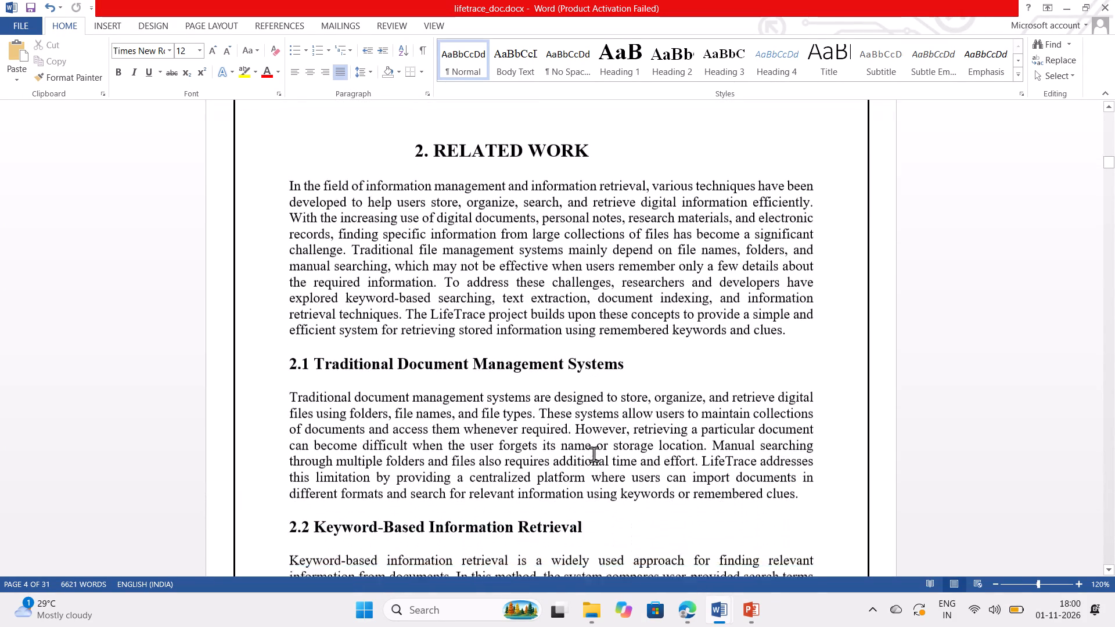
{"action": "scroll", "coordinate": [594, 454], "scroll_direction": "right", "scroll_amount": 1}
{"action": "scroll", "coordinate": [594, 454], "scroll_direction": "up", "scroll_amount": 1, "text": "ctrl"}
{"action": "scroll", "coordinate": [594, 454], "scroll_direction": "right", "scroll_amount": 1, "text": "ctrl"}
{"action": "scroll", "coordinate": [594, 454], "scroll_direction": "up", "scroll_amount": 1, "text": "ctrl"}
{"action": "scroll", "coordinate": [594, 454], "scroll_direction": "right", "scroll_amount": 1, "text": "ctrl"}
{"action": "scroll", "coordinate": [594, 454], "scroll_direction": "down", "scroll_amount": 5}
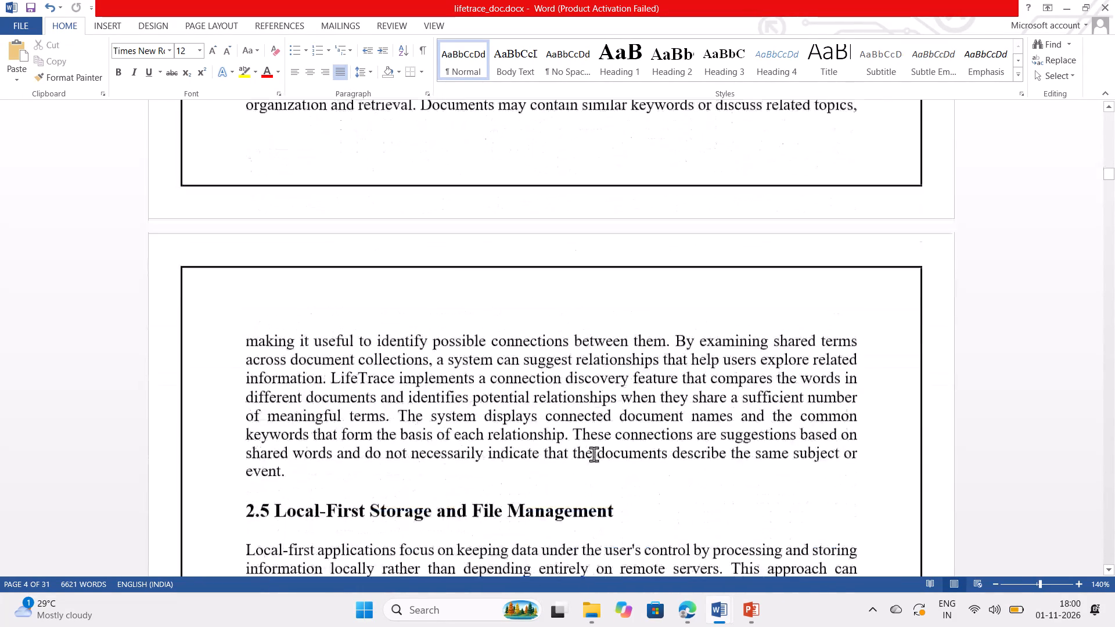
{"action": "scroll", "coordinate": [594, 454], "scroll_direction": "down", "scroll_amount": 6}
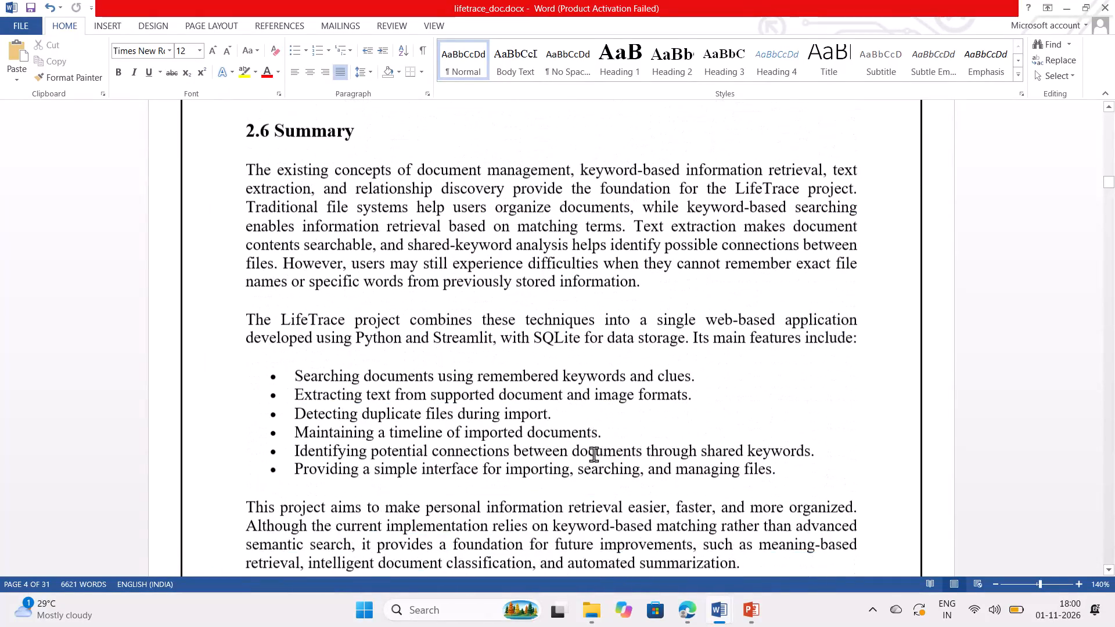
{"action": "scroll", "coordinate": [594, 454], "scroll_direction": "down", "scroll_amount": 6}
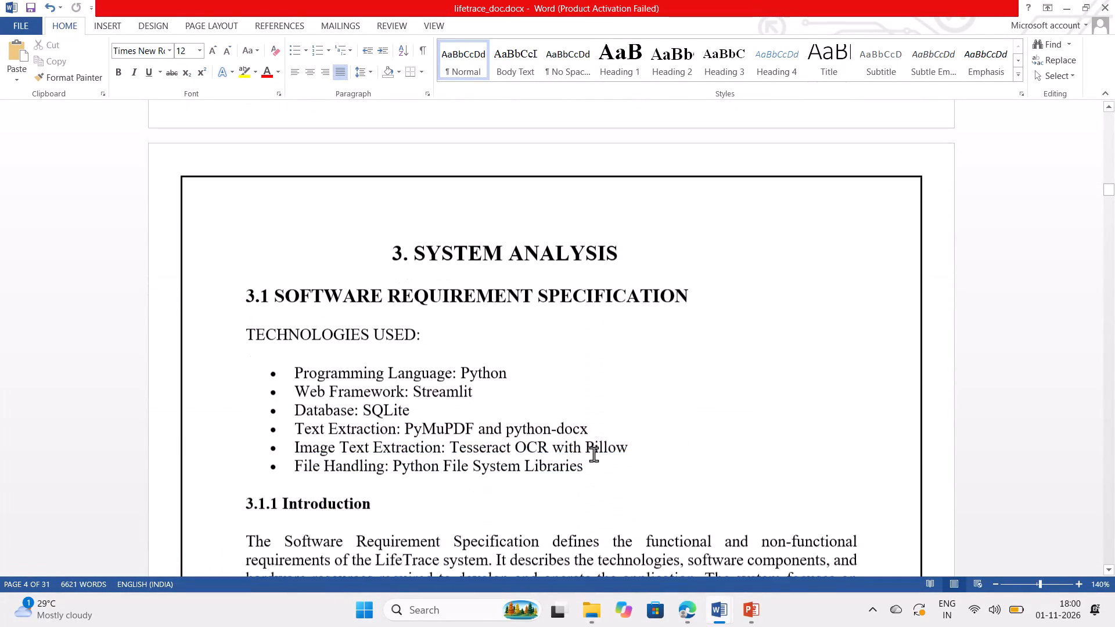
{"action": "scroll", "coordinate": [594, 454], "scroll_direction": "down", "scroll_amount": 3}
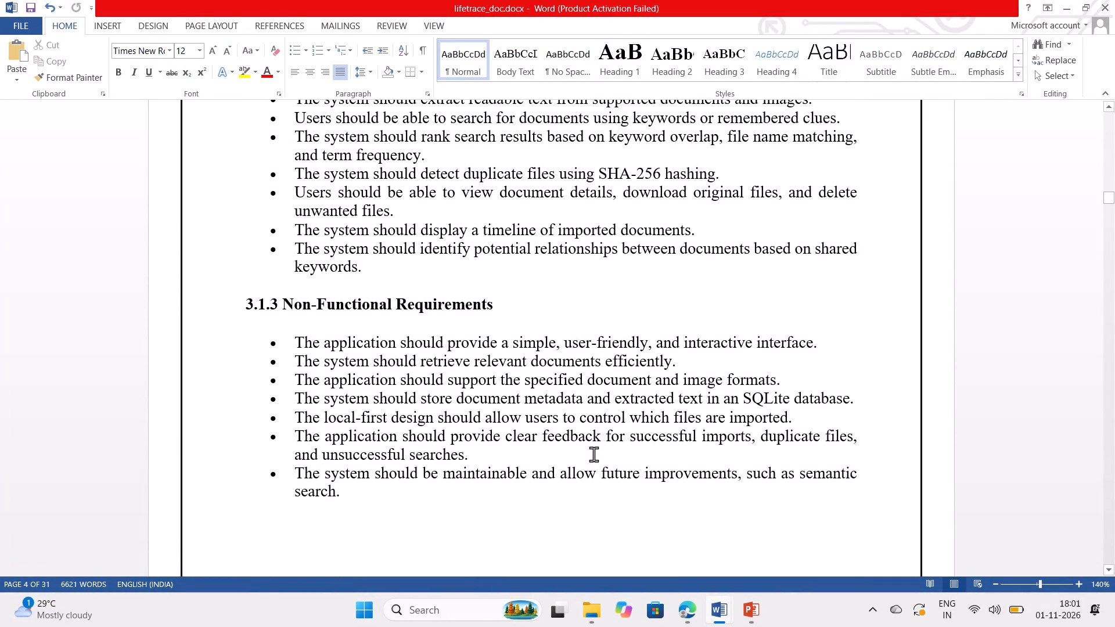
Save the lifetrace_doc report.
{"action": "key", "text": "ctrl+s"}
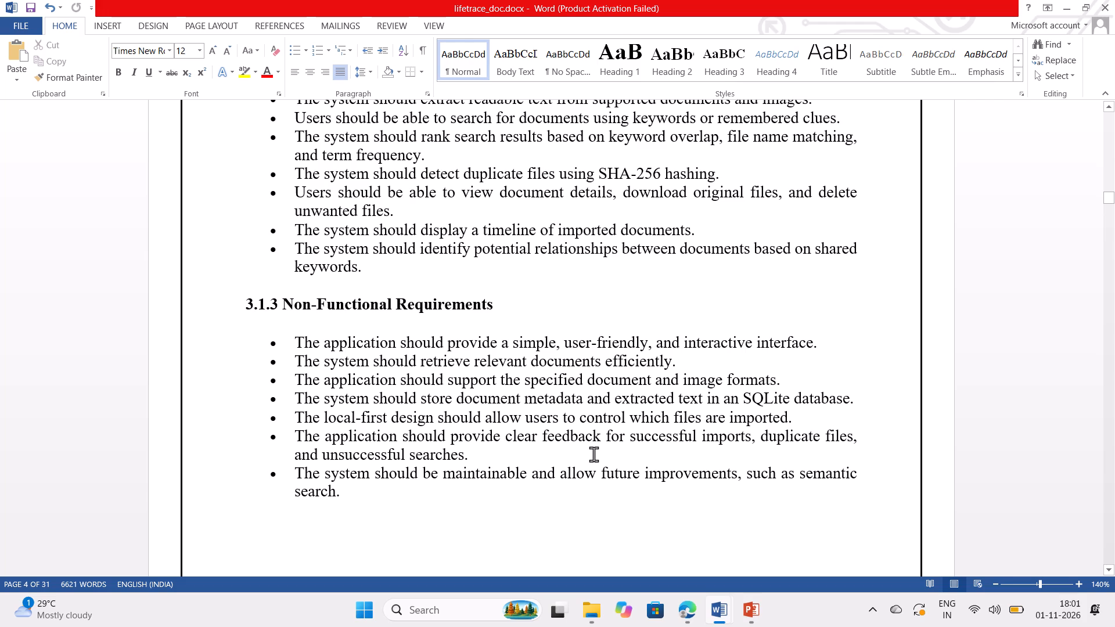
{"action": "key", "text": "ctrl+s"}
Insert centred page numbers at the bottom of the report's pages using the Plain Number 2 style.
{"action": "scroll", "coordinate": [792, 225], "scroll_direction": "down", "scroll_amount": 2}
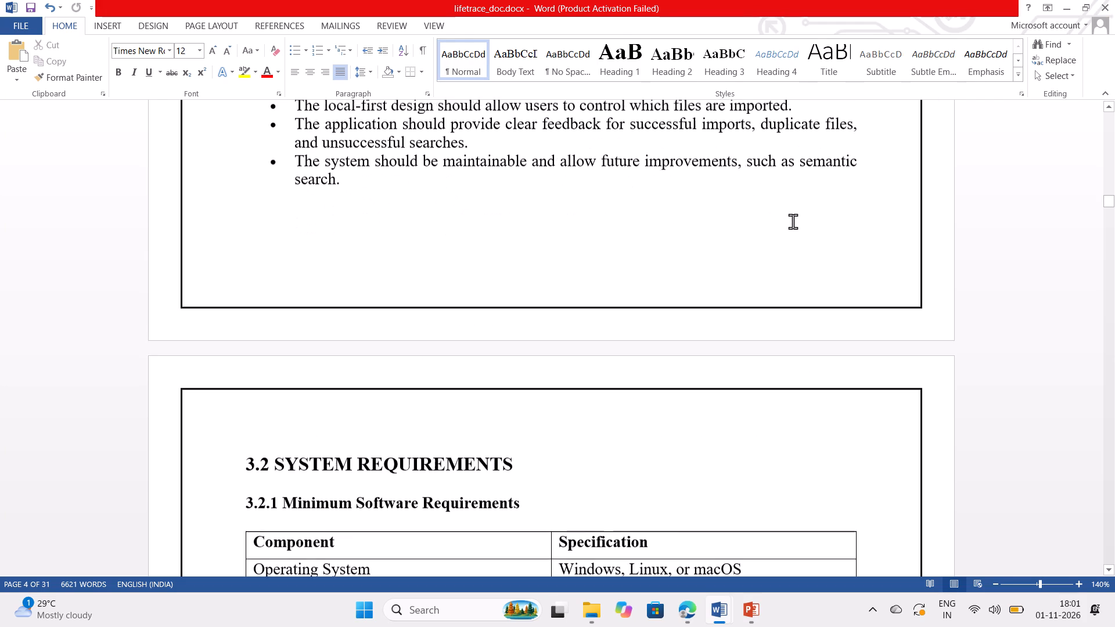
{"action": "scroll", "coordinate": [793, 221], "scroll_direction": "down", "scroll_amount": 1}
{"action": "scroll", "coordinate": [794, 220], "scroll_direction": "up", "scroll_amount": 1}
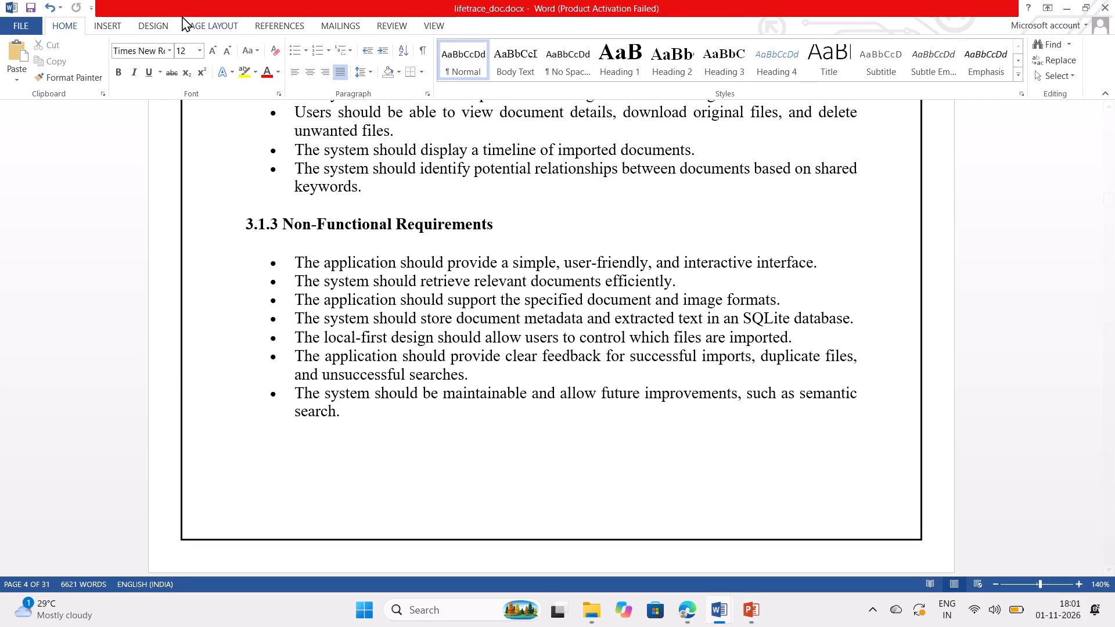
{"action": "left_click", "coordinate": [156, 22]}
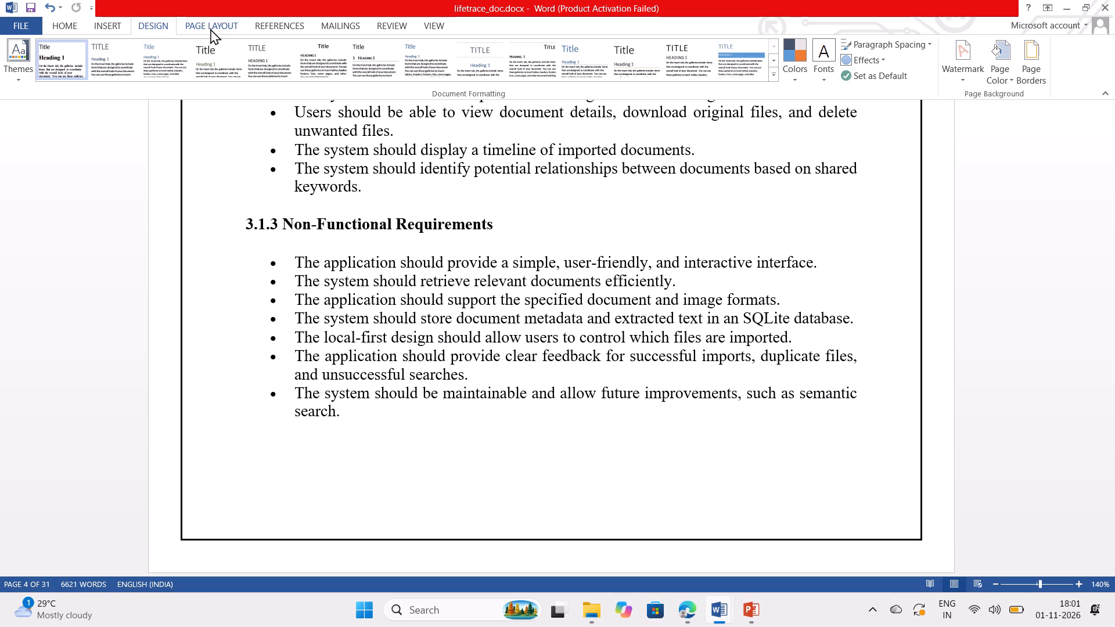
{"action": "left_click", "coordinate": [210, 28]}
{"action": "left_click", "coordinate": [102, 21]}
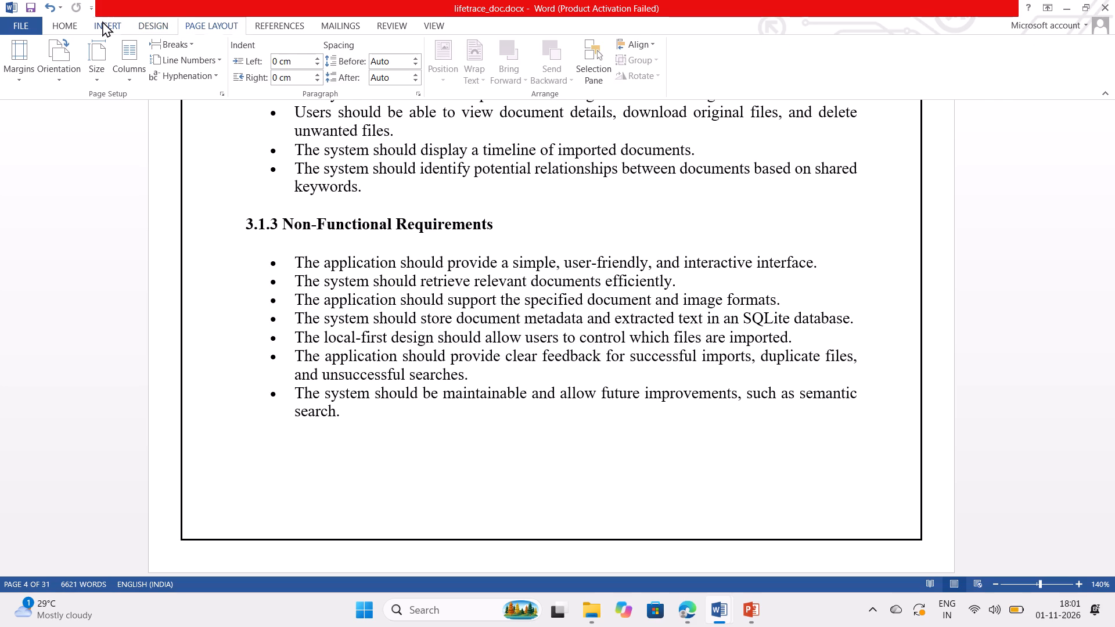
{"action": "left_click", "coordinate": [678, 81]}
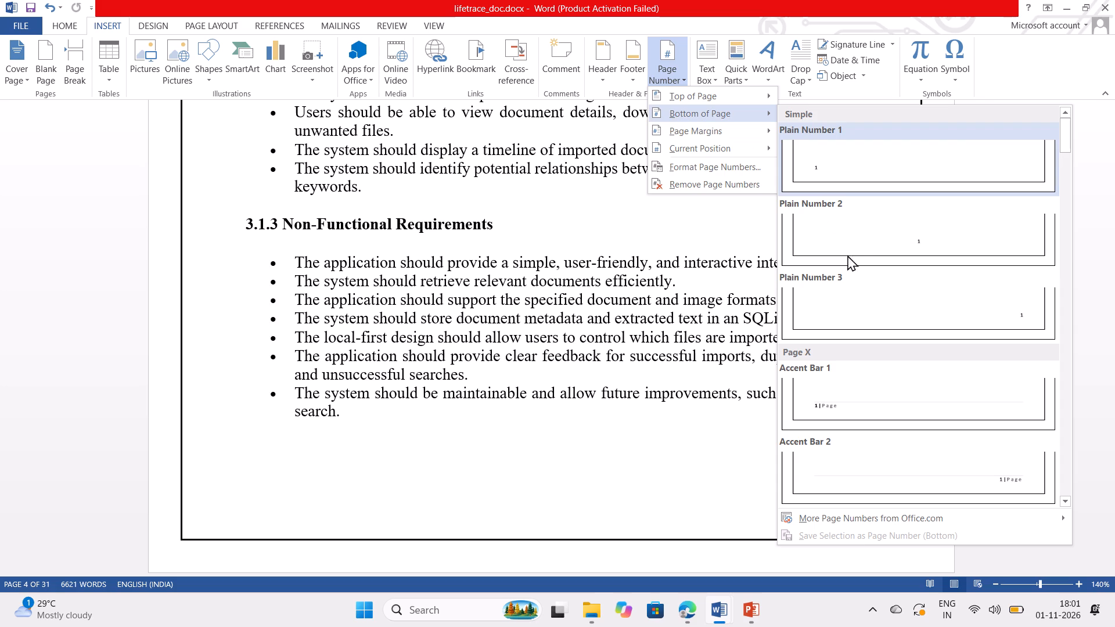
{"action": "left_click", "coordinate": [873, 239]}
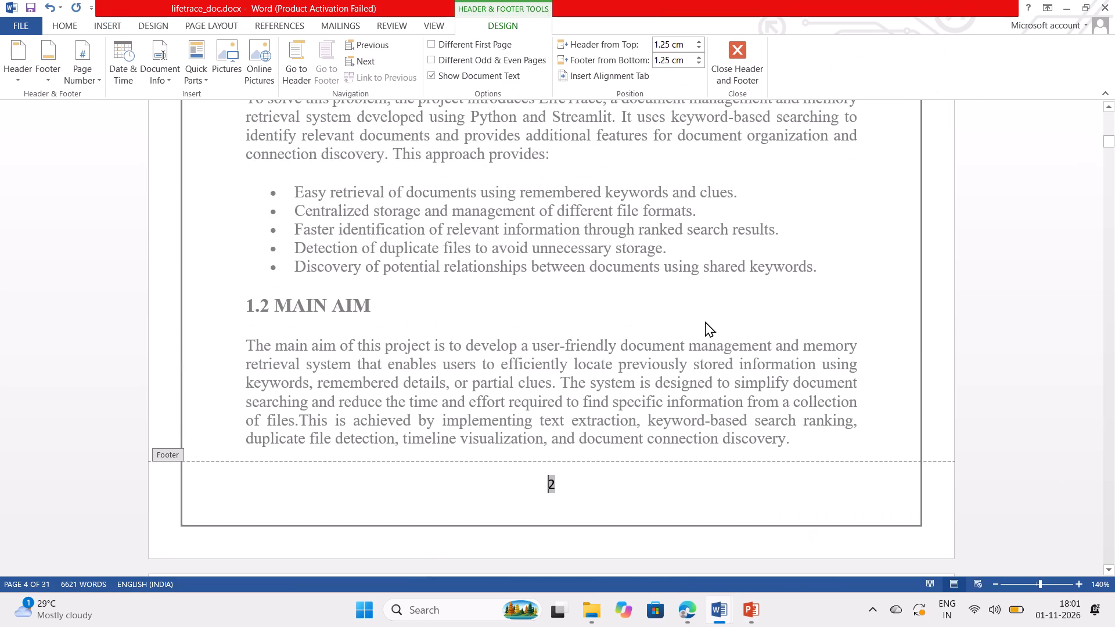
Check the footer page numbers throughout the report, from the first page to the 11. REFERENCES section.
{"action": "scroll", "coordinate": [705, 321], "scroll_direction": "up", "scroll_amount": 19}
{"action": "scroll", "coordinate": [705, 321], "scroll_direction": "down", "scroll_amount": 4}
{"action": "scroll", "coordinate": [705, 321], "scroll_direction": "up", "scroll_amount": 20}
{"action": "scroll", "coordinate": [705, 321], "scroll_direction": "up", "scroll_amount": 20}
{"action": "scroll", "coordinate": [705, 321], "scroll_direction": "up", "scroll_amount": 20}
{"action": "scroll", "coordinate": [705, 321], "scroll_direction": "down", "scroll_amount": 3}
{"action": "scroll", "coordinate": [705, 321], "scroll_direction": "up", "scroll_amount": 20}
{"action": "scroll", "coordinate": [705, 321], "scroll_direction": "up", "scroll_amount": 20}
{"action": "scroll", "coordinate": [705, 321], "scroll_direction": "up", "scroll_amount": 4}
{"action": "scroll", "coordinate": [714, 228], "scroll_direction": "down", "scroll_amount": 8}
{"action": "scroll", "coordinate": [714, 228], "scroll_direction": "up", "scroll_amount": 3}
{"action": "scroll", "coordinate": [714, 228], "scroll_direction": "down", "scroll_amount": 8}
{"action": "scroll", "coordinate": [714, 228], "scroll_direction": "down", "scroll_amount": 20}
{"action": "scroll", "coordinate": [714, 228], "scroll_direction": "down", "scroll_amount": 10}
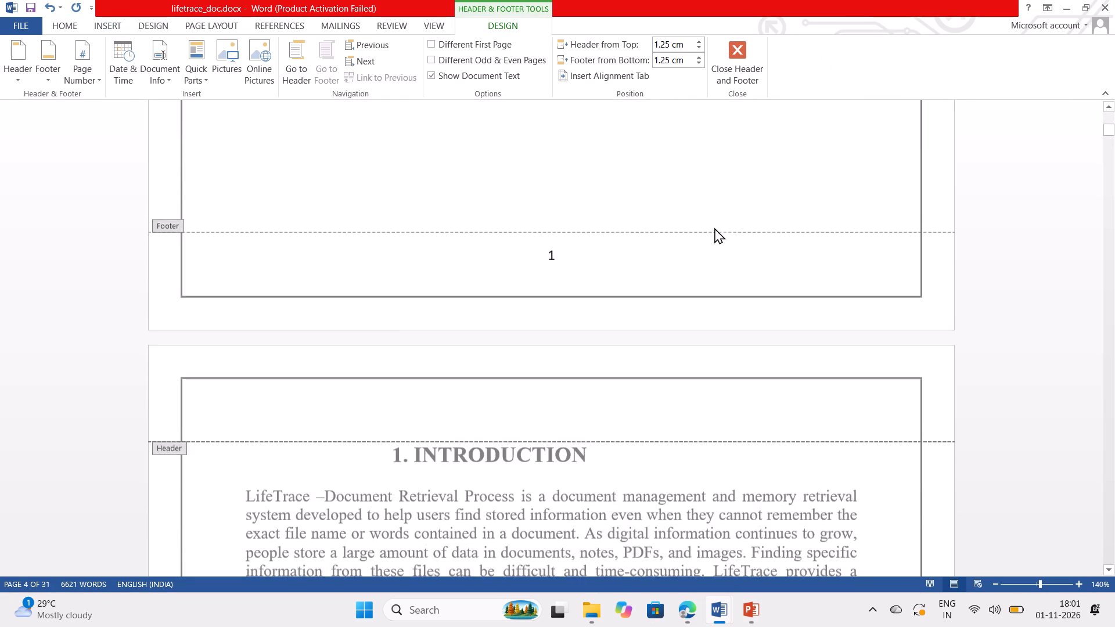
{"action": "scroll", "coordinate": [714, 228], "scroll_direction": "down", "scroll_amount": 20}
{"action": "scroll", "coordinate": [714, 228], "scroll_direction": "down", "scroll_amount": 18}
{"action": "scroll", "coordinate": [714, 228], "scroll_direction": "up", "scroll_amount": 4}
{"action": "scroll", "coordinate": [714, 228], "scroll_direction": "down", "scroll_amount": 20}
{"action": "scroll", "coordinate": [714, 228], "scroll_direction": "down", "scroll_amount": 20}
{"action": "scroll", "coordinate": [714, 228], "scroll_direction": "down", "scroll_amount": 8}
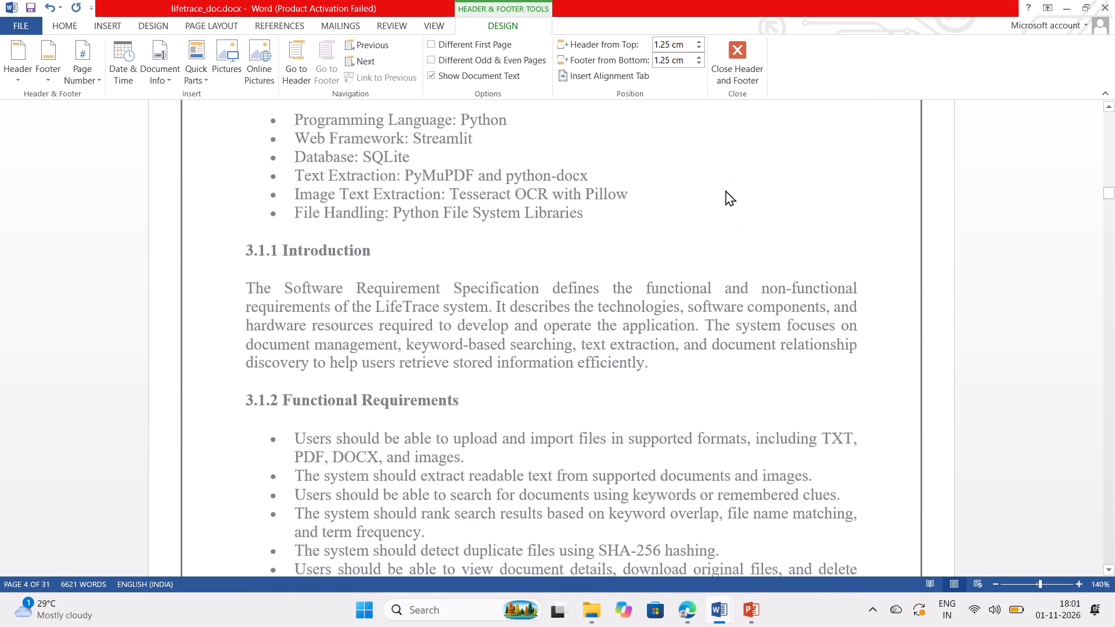
{"action": "scroll", "coordinate": [725, 190], "scroll_direction": "down", "scroll_amount": 17}
{"action": "scroll", "coordinate": [725, 190], "scroll_direction": "up", "scroll_amount": 2}
{"action": "scroll", "coordinate": [725, 190], "scroll_direction": "down", "scroll_amount": 14}
{"action": "scroll", "coordinate": [763, 107], "scroll_direction": "down", "scroll_amount": 14}
{"action": "scroll", "coordinate": [763, 107], "scroll_direction": "up", "scroll_amount": 4}
{"action": "scroll", "coordinate": [763, 107], "scroll_direction": "down", "scroll_amount": 9}
{"action": "scroll", "coordinate": [763, 110], "scroll_direction": "down", "scroll_amount": 19}
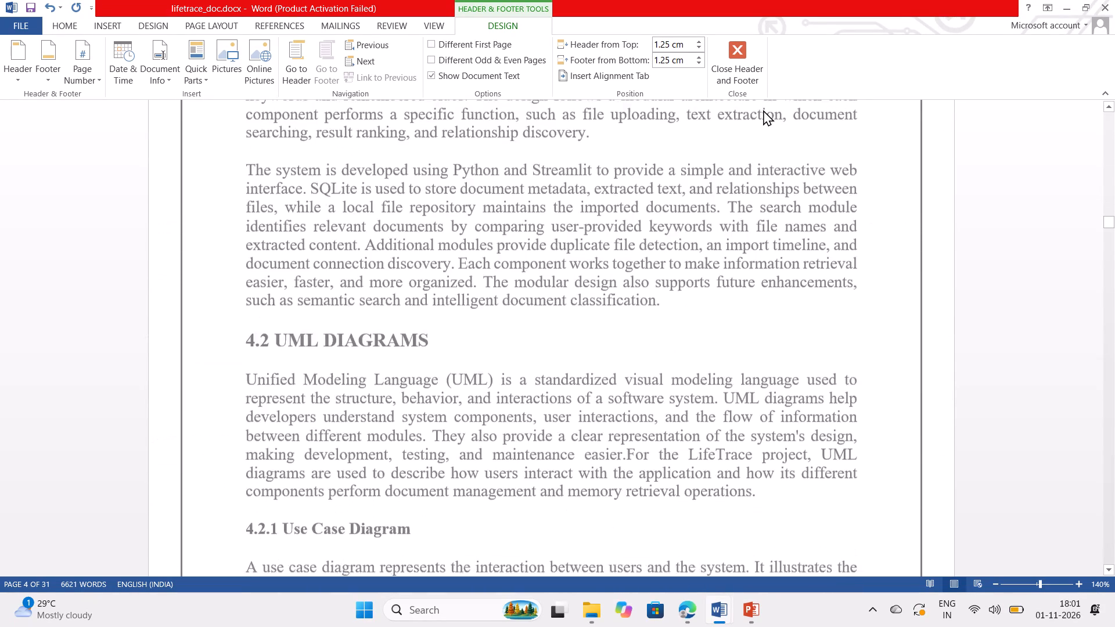
{"action": "scroll", "coordinate": [763, 110], "scroll_direction": "down", "scroll_amount": 7}
{"action": "scroll", "coordinate": [763, 110], "scroll_direction": "up", "scroll_amount": 1}
{"action": "scroll", "coordinate": [763, 110], "scroll_direction": "down", "scroll_amount": 20}
{"action": "scroll", "coordinate": [763, 110], "scroll_direction": "down", "scroll_amount": 20}
{"action": "scroll", "coordinate": [763, 110], "scroll_direction": "down", "scroll_amount": 20}
{"action": "scroll", "coordinate": [763, 110], "scroll_direction": "up", "scroll_amount": 5}
{"action": "scroll", "coordinate": [763, 110], "scroll_direction": "down", "scroll_amount": 20}
{"action": "scroll", "coordinate": [763, 110], "scroll_direction": "down", "scroll_amount": 20}
{"action": "scroll", "coordinate": [763, 110], "scroll_direction": "down", "scroll_amount": 20}
{"action": "scroll", "coordinate": [763, 110], "scroll_direction": "up", "scroll_amount": 20}
{"action": "scroll", "coordinate": [763, 110], "scroll_direction": "up", "scroll_amount": 1}
{"action": "scroll", "coordinate": [763, 110], "scroll_direction": "down", "scroll_amount": 20}
{"action": "scroll", "coordinate": [763, 110], "scroll_direction": "down", "scroll_amount": 20}
{"action": "scroll", "coordinate": [763, 110], "scroll_direction": "down", "scroll_amount": 20}
{"action": "scroll", "coordinate": [763, 110], "scroll_direction": "down", "scroll_amount": 20}
{"action": "scroll", "coordinate": [763, 110], "scroll_direction": "down", "scroll_amount": 20}
{"action": "scroll", "coordinate": [763, 110], "scroll_direction": "down", "scroll_amount": 20}
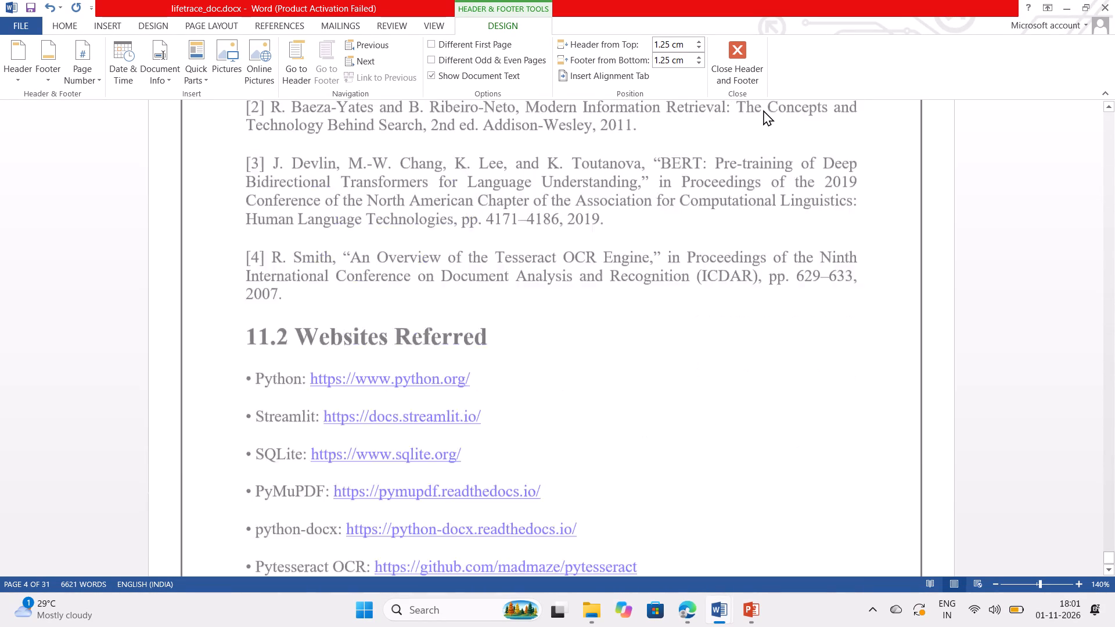
{"action": "scroll", "coordinate": [763, 110], "scroll_direction": "down", "scroll_amount": 20}
{"action": "scroll", "coordinate": [763, 110], "scroll_direction": "down", "scroll_amount": 20}
{"action": "scroll", "coordinate": [763, 110], "scroll_direction": "down", "scroll_amount": 20}
{"action": "scroll", "coordinate": [763, 110], "scroll_direction": "up", "scroll_amount": 20}
{"action": "scroll", "coordinate": [763, 110], "scroll_direction": "up", "scroll_amount": 6}
{"action": "scroll", "coordinate": [763, 110], "scroll_direction": "down", "scroll_amount": 20}
{"action": "scroll", "coordinate": [763, 110], "scroll_direction": "down", "scroll_amount": 20}
{"action": "scroll", "coordinate": [763, 110], "scroll_direction": "down", "scroll_amount": 19}
{"action": "scroll", "coordinate": [763, 110], "scroll_direction": "up", "scroll_amount": 18}
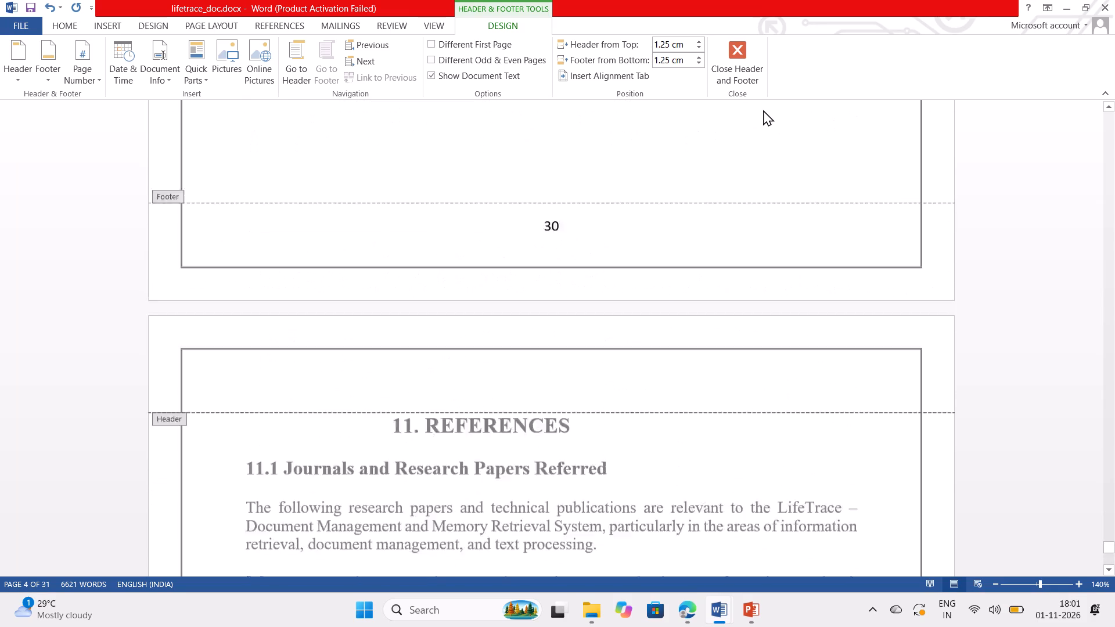
{"action": "scroll", "coordinate": [763, 110], "scroll_direction": "up", "scroll_amount": 3}
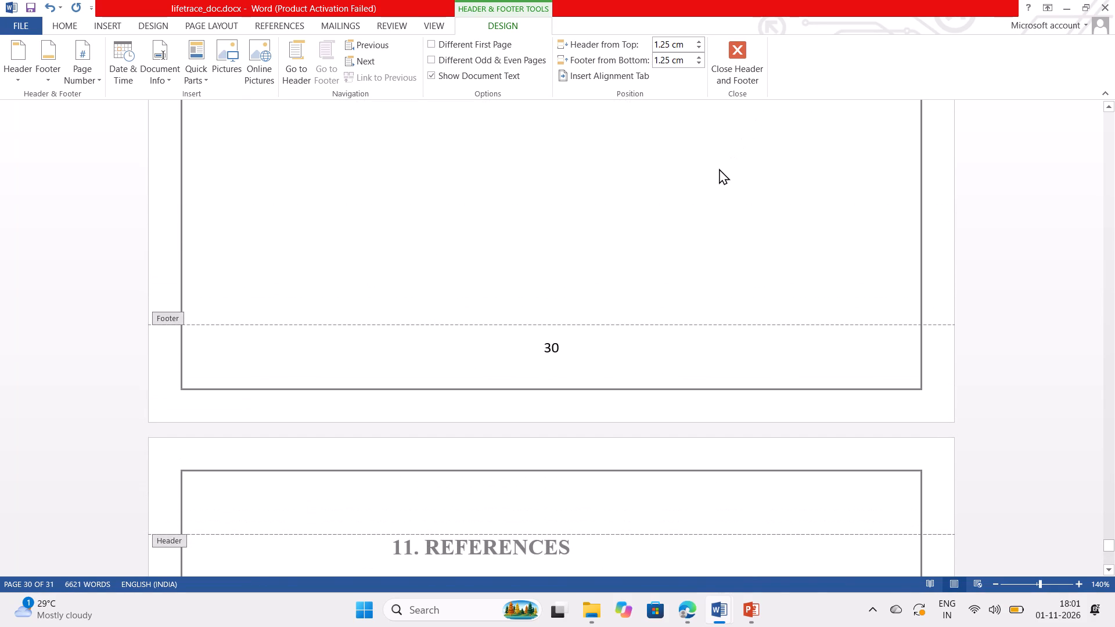
Leave footer editing, save the lifetrace_doc report and close the document.
{"action": "key", "text": "ctrl+s"}
{"action": "double_click", "coordinate": [646, 165]}
{"action": "key", "text": "ctrl+s"}
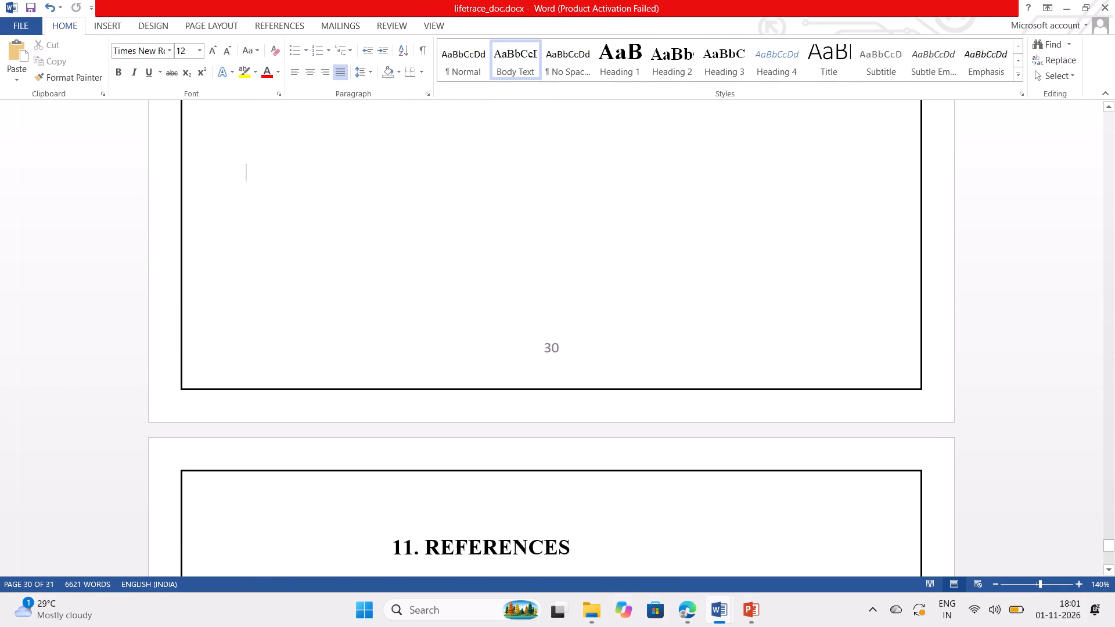
{"action": "key", "text": "ctrl+s"}
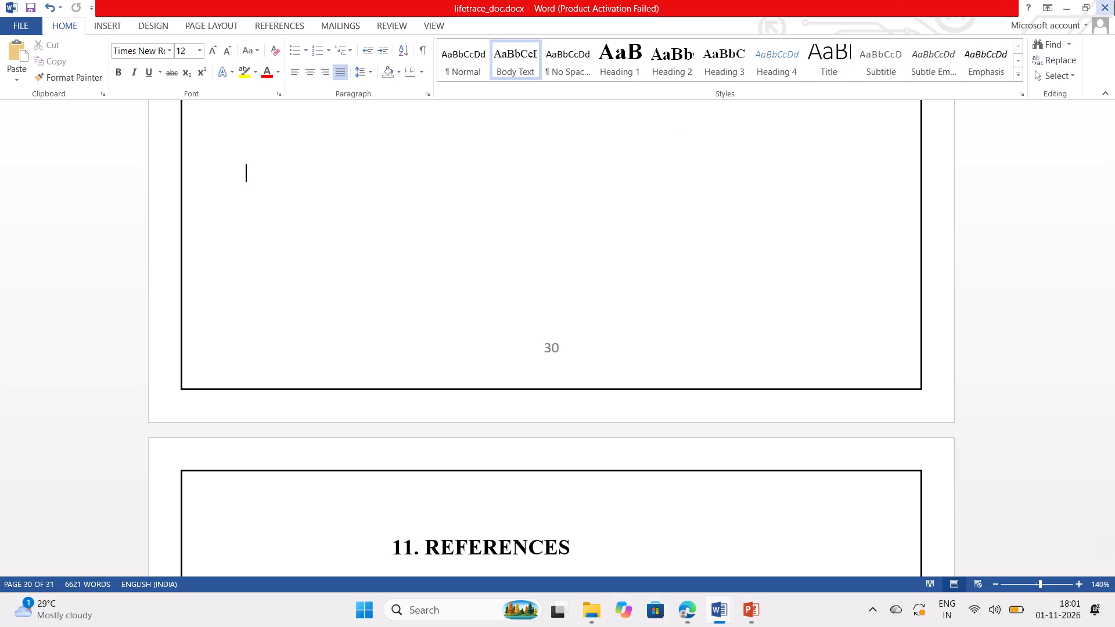
{"action": "left_click", "coordinate": [1114, 0]}
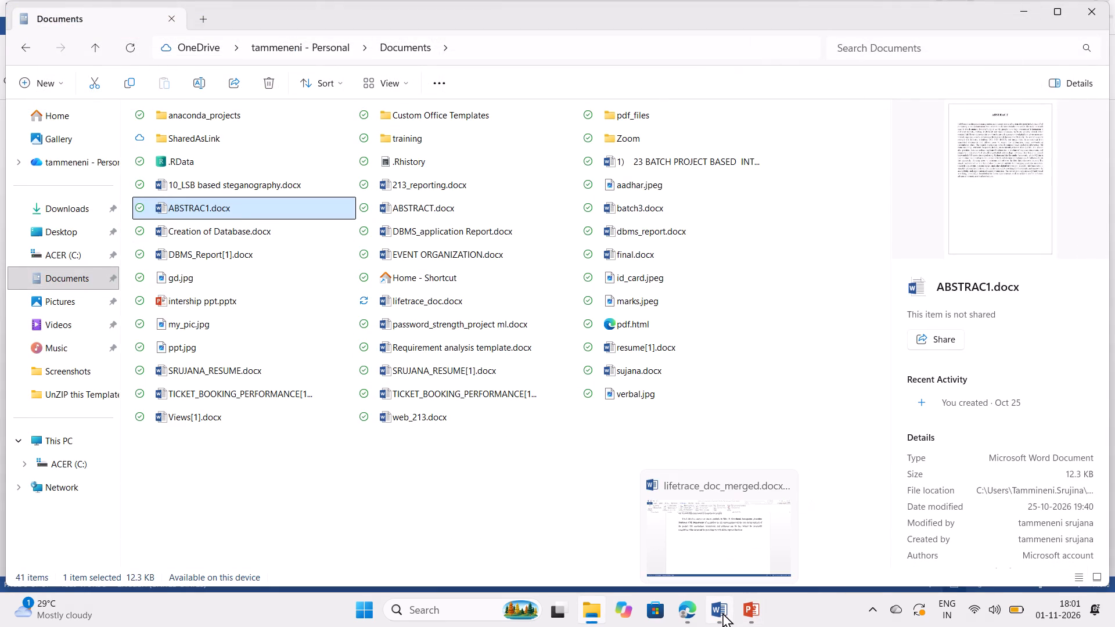
{"action": "left_click", "coordinate": [692, 615]}
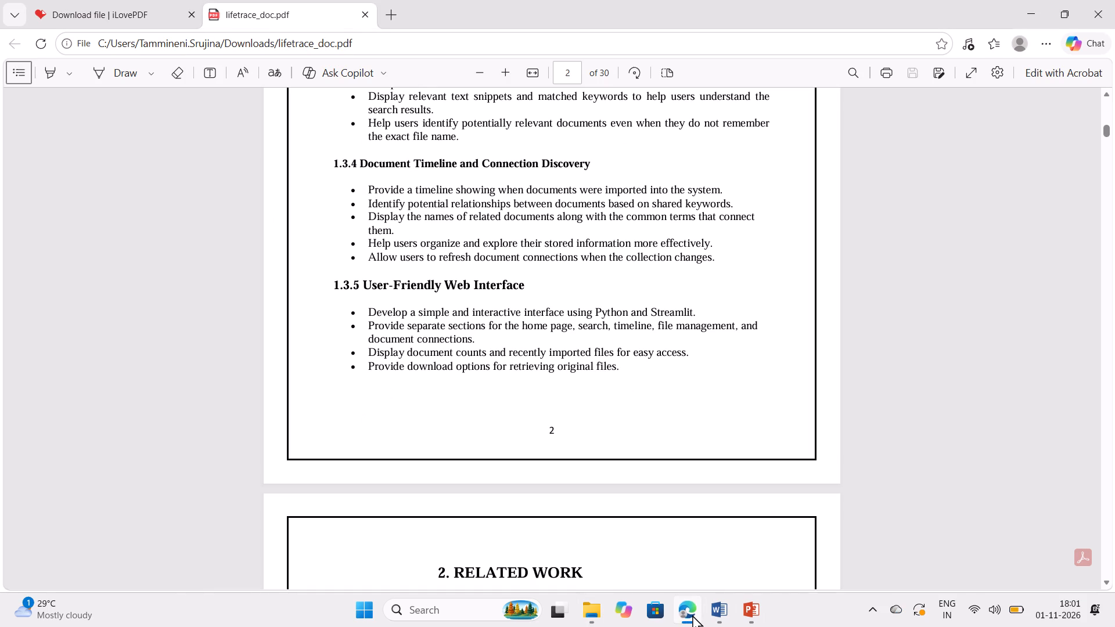
{"action": "left_click", "coordinate": [365, 15]}
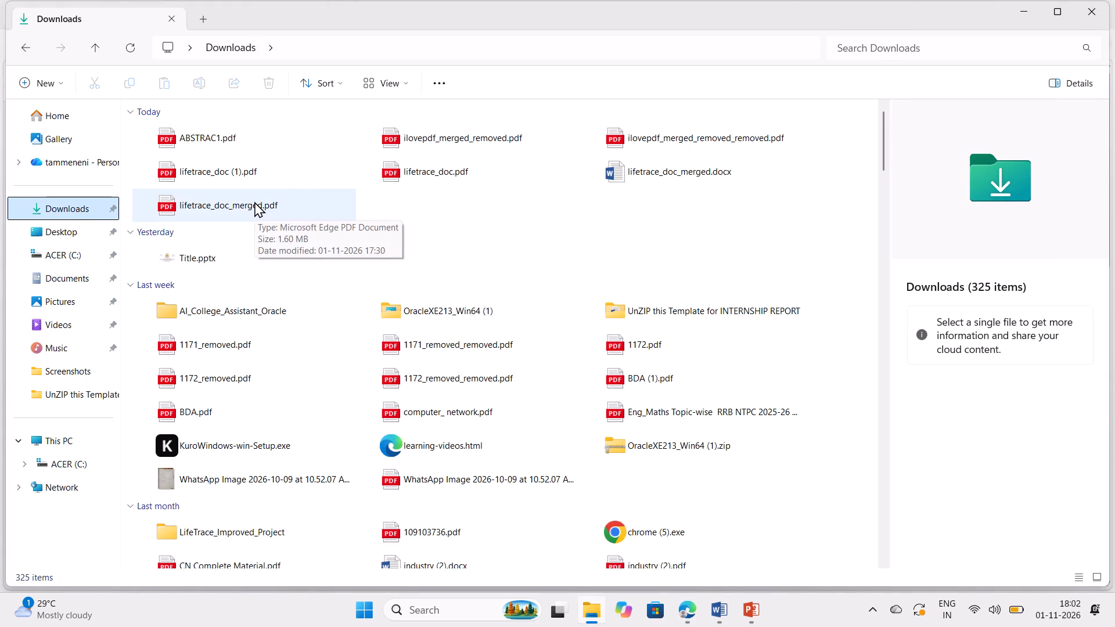
{"action": "left_click", "coordinate": [631, 134]}
{"action": "double_click", "coordinate": [631, 134]}
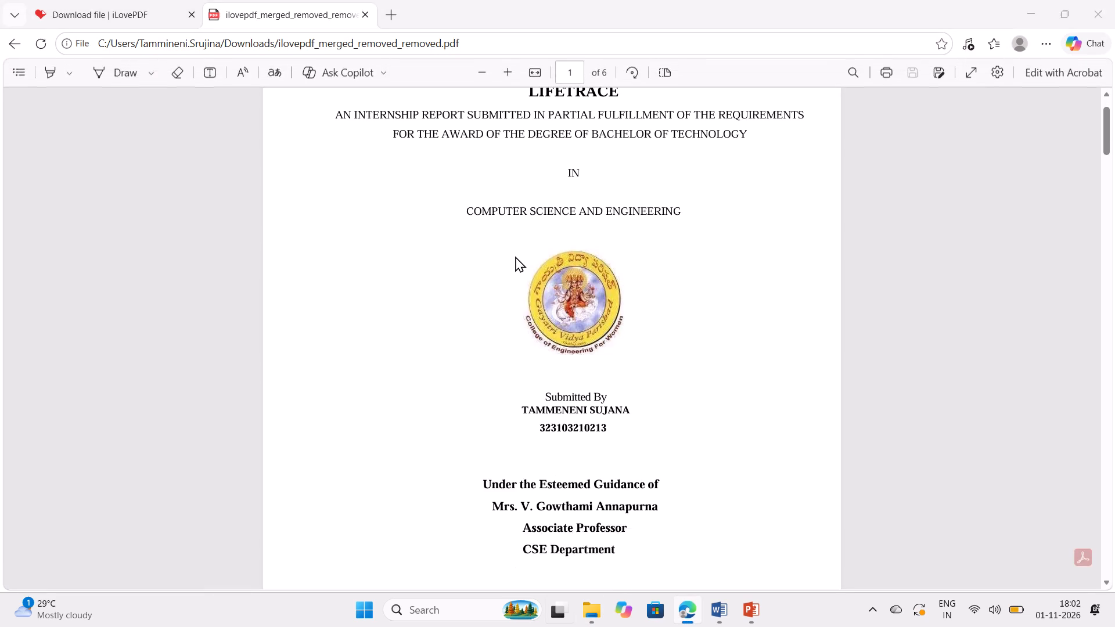
{"action": "scroll", "coordinate": [479, 141], "scroll_direction": "down", "scroll_amount": 1}
{"action": "left_click", "coordinate": [474, 140]}
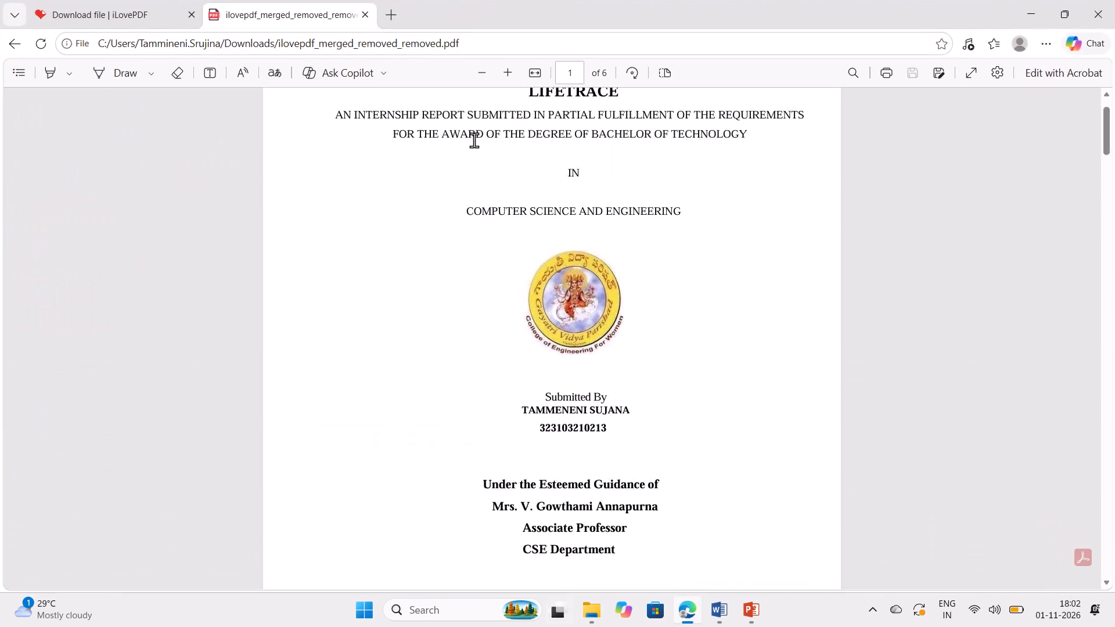
{"action": "left_click", "coordinate": [474, 140]}
{"action": "scroll", "coordinate": [452, 311], "scroll_direction": "down", "scroll_amount": 17}
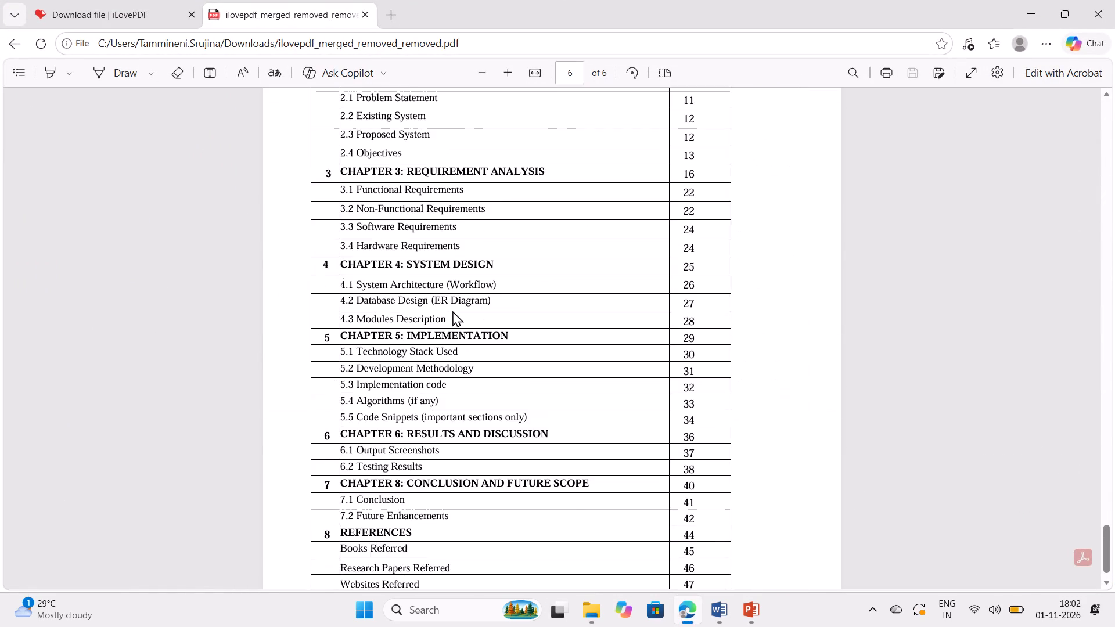
{"action": "scroll", "coordinate": [452, 311], "scroll_direction": "down", "scroll_amount": 2}
{"action": "scroll", "coordinate": [452, 311], "scroll_direction": "up", "scroll_amount": 10}
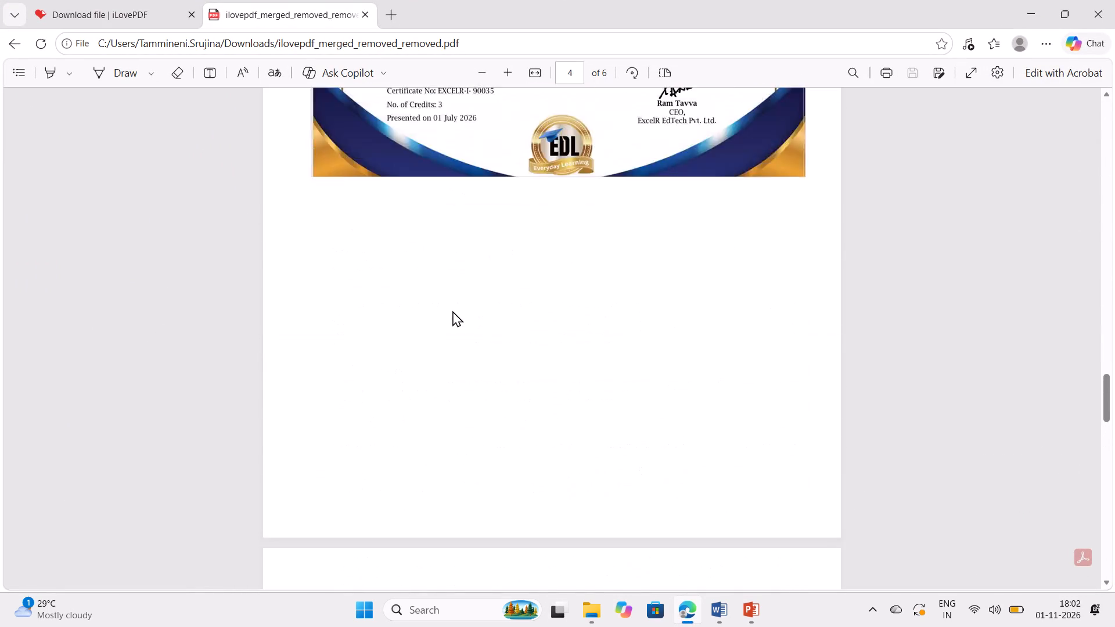
{"action": "scroll", "coordinate": [452, 311], "scroll_direction": "up", "scroll_amount": 5}
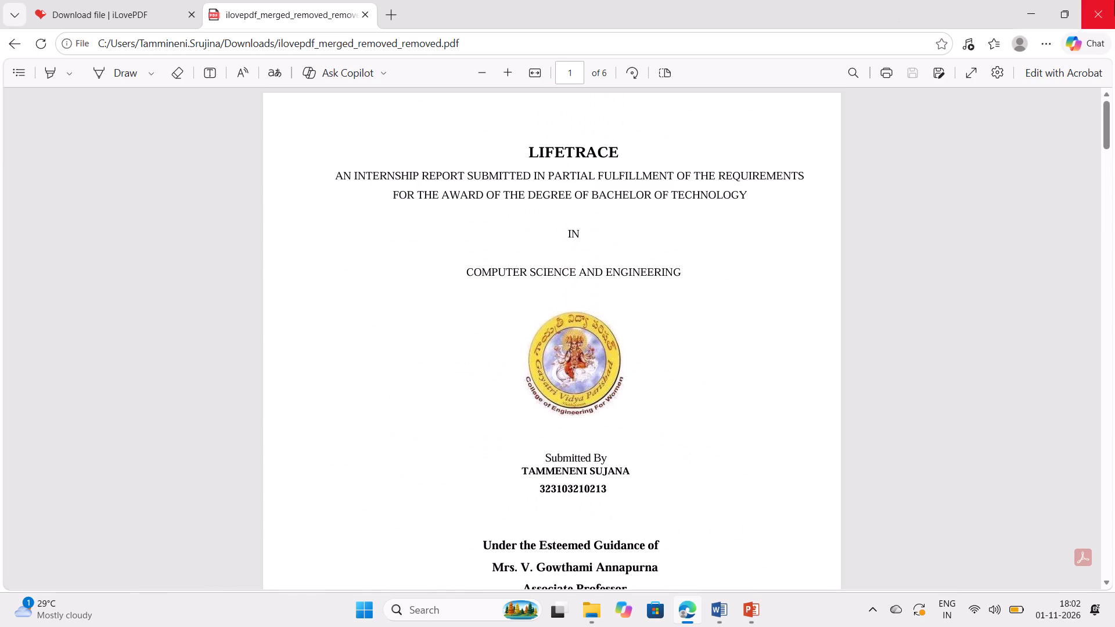
{"action": "left_click", "coordinate": [1114, 0]}
Delete ilovepdf_merged_removed_removed.pdf from the Downloads folder.
{"action": "scroll", "coordinate": [432, 127], "scroll_direction": "right", "scroll_amount": 1}
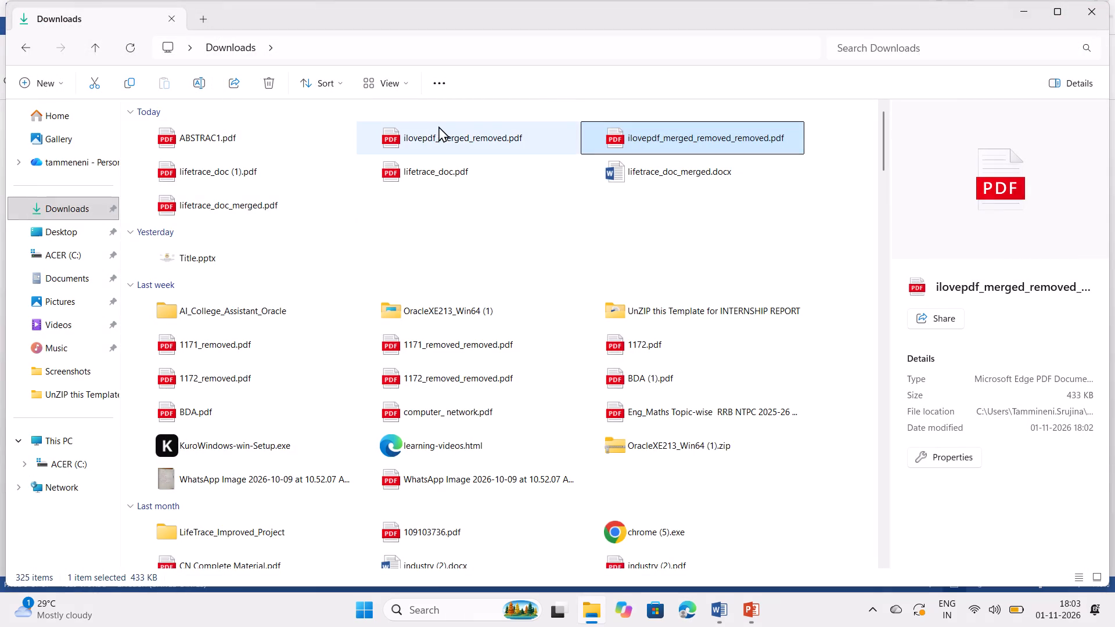
{"action": "scroll", "coordinate": [438, 126], "scroll_direction": "right", "scroll_amount": 1}
{"action": "left_click", "coordinate": [269, 89]}
{"action": "scroll", "coordinate": [390, 133], "scroll_direction": "right", "scroll_amount": 1}
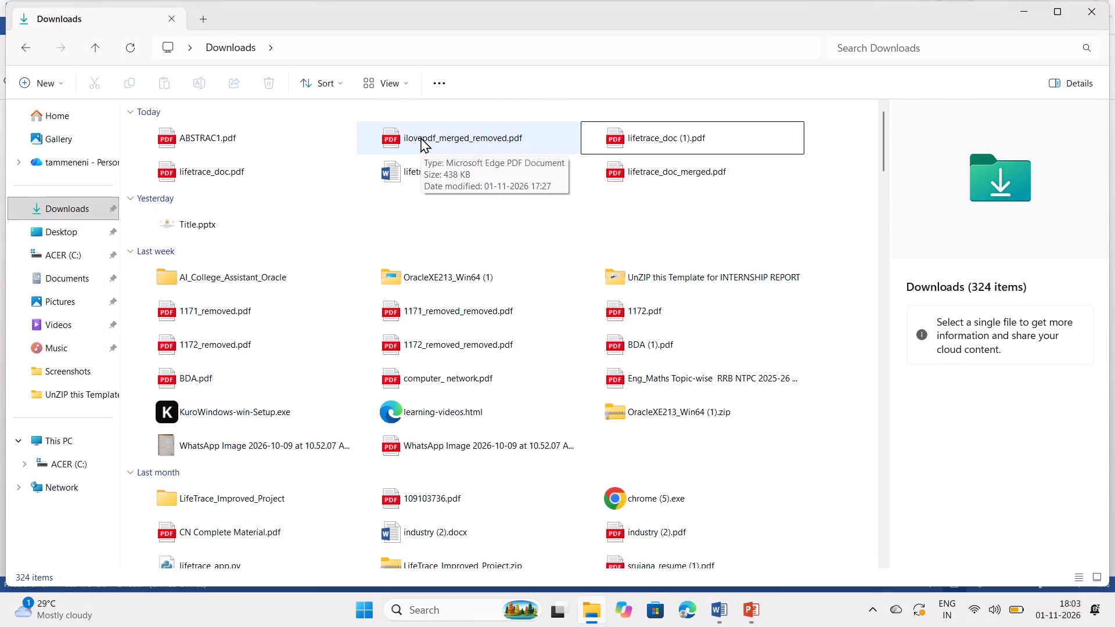
Open ilovepdf_merged_removed.pdf from the Downloads folder, check it through to the last page and close it.
{"action": "left_click", "coordinate": [494, 143]}
{"action": "double_click", "coordinate": [457, 137]}
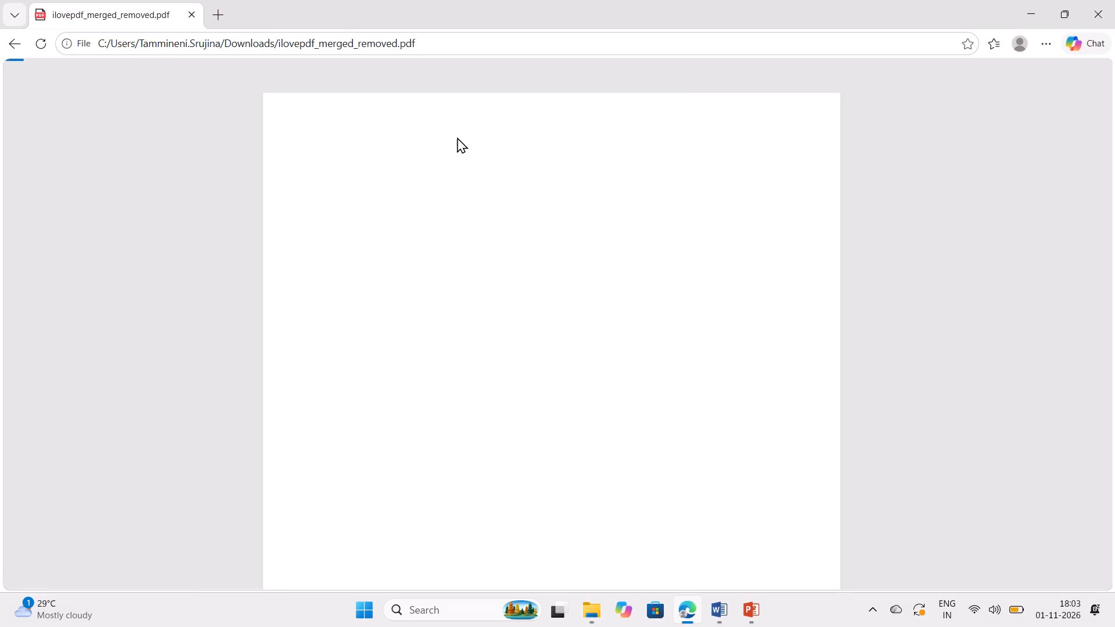
{"action": "scroll", "coordinate": [457, 137], "scroll_direction": "down", "scroll_amount": 6}
{"action": "left_click", "coordinate": [1114, 0]}
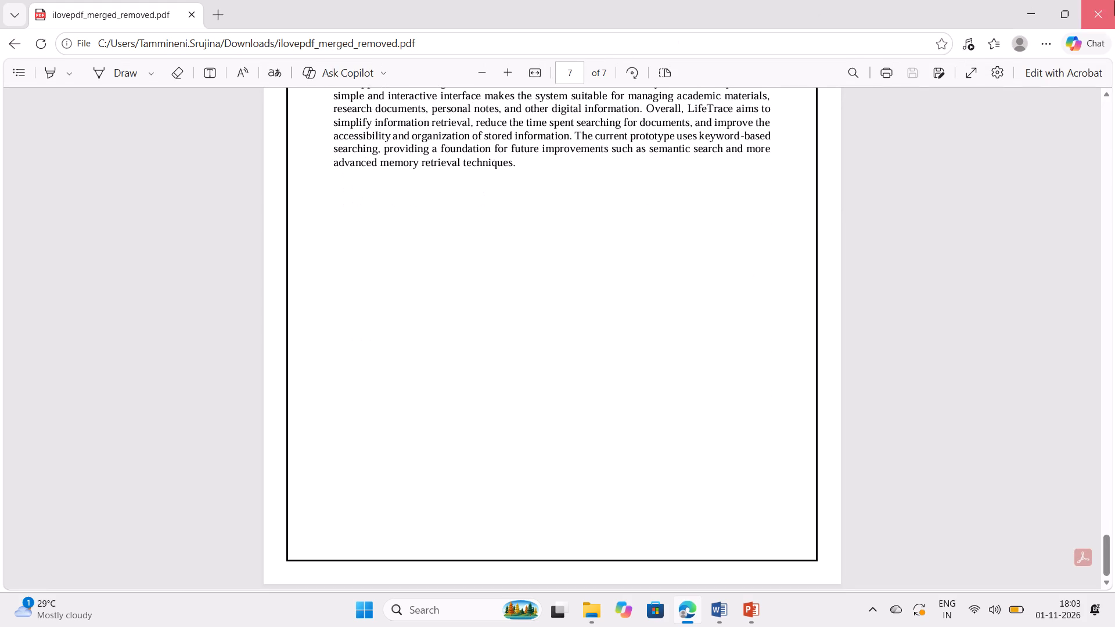
Delete ABSTRAC1.pdf, lifetrace_doc (1).pdf and lifetrace_doc.pdf from the Downloads folder.
{"action": "left_click", "coordinate": [262, 134]}
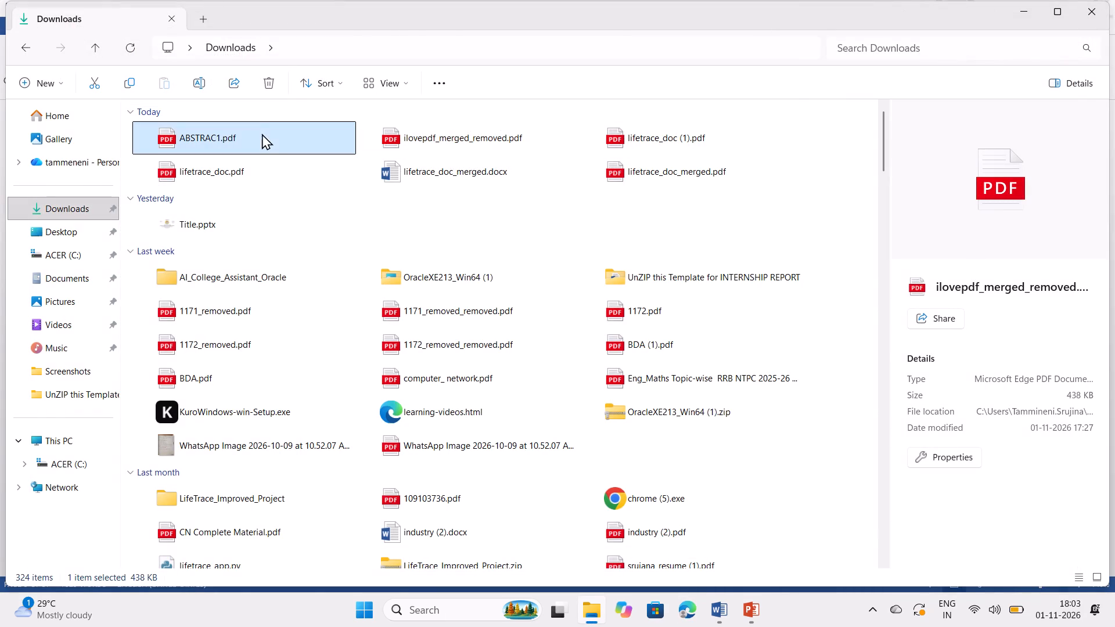
{"action": "left_click", "coordinate": [265, 92]}
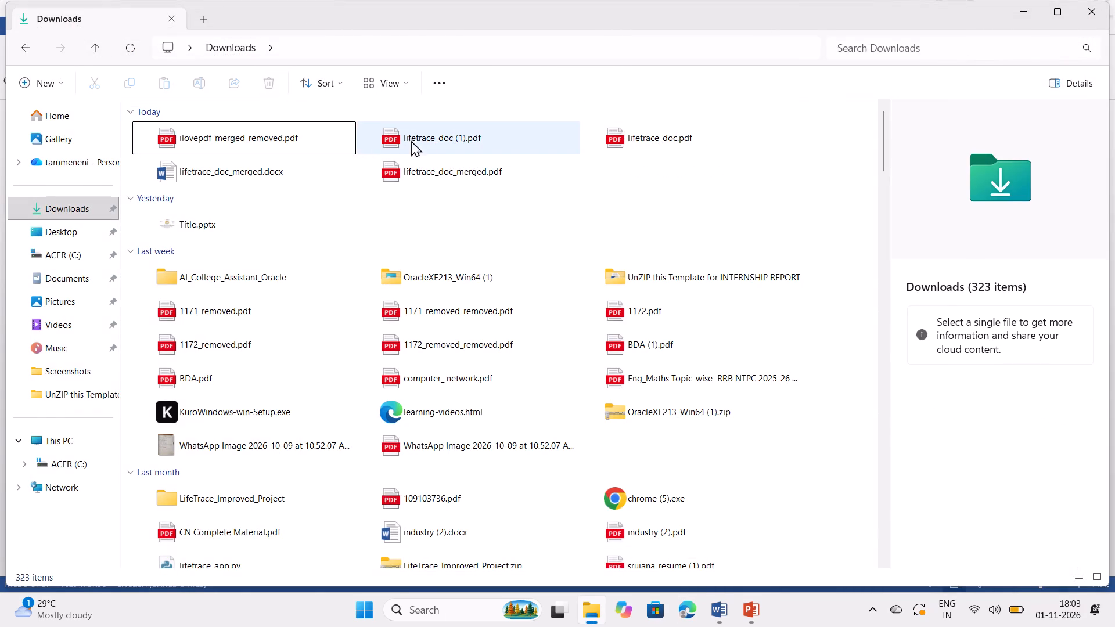
{"action": "left_click", "coordinate": [430, 138]}
{"action": "left_click", "coordinate": [265, 81]}
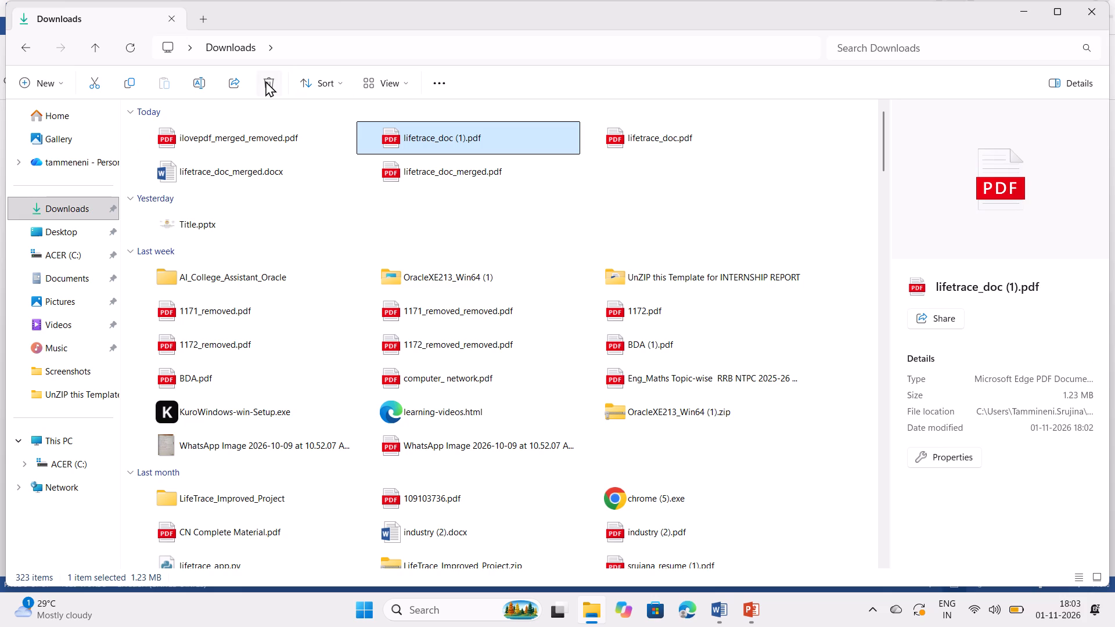
{"action": "scroll", "coordinate": [379, 127], "scroll_direction": "right", "scroll_amount": 1}
{"action": "left_click", "coordinate": [421, 143]}
{"action": "scroll", "coordinate": [416, 141], "scroll_direction": "left", "scroll_amount": 1}
{"action": "left_click", "coordinate": [269, 84]}
{"action": "scroll", "coordinate": [341, 122], "scroll_direction": "right", "scroll_amount": 1}
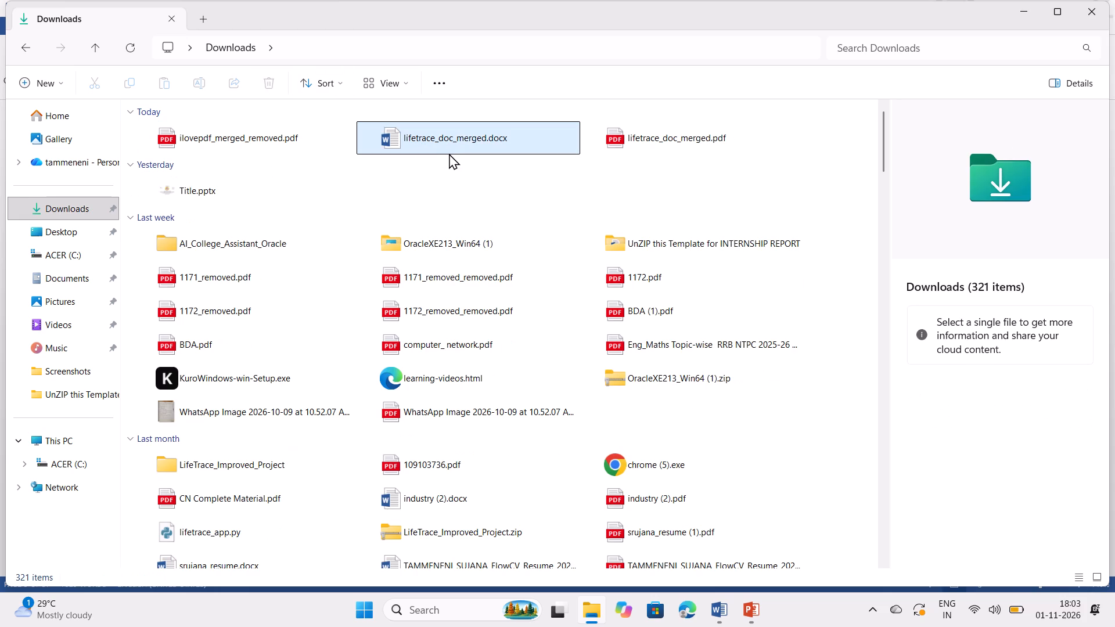
Delete lifetrace_doc_merged.pdf and ilovepdf_merged_removed.pdf from the Downloads folder, keeping lifetrace_doc_merged.docx.
{"action": "scroll", "coordinate": [449, 153], "scroll_direction": "right", "scroll_amount": 1}
{"action": "left_click", "coordinate": [449, 153]}
{"action": "left_click", "coordinate": [617, 141]}
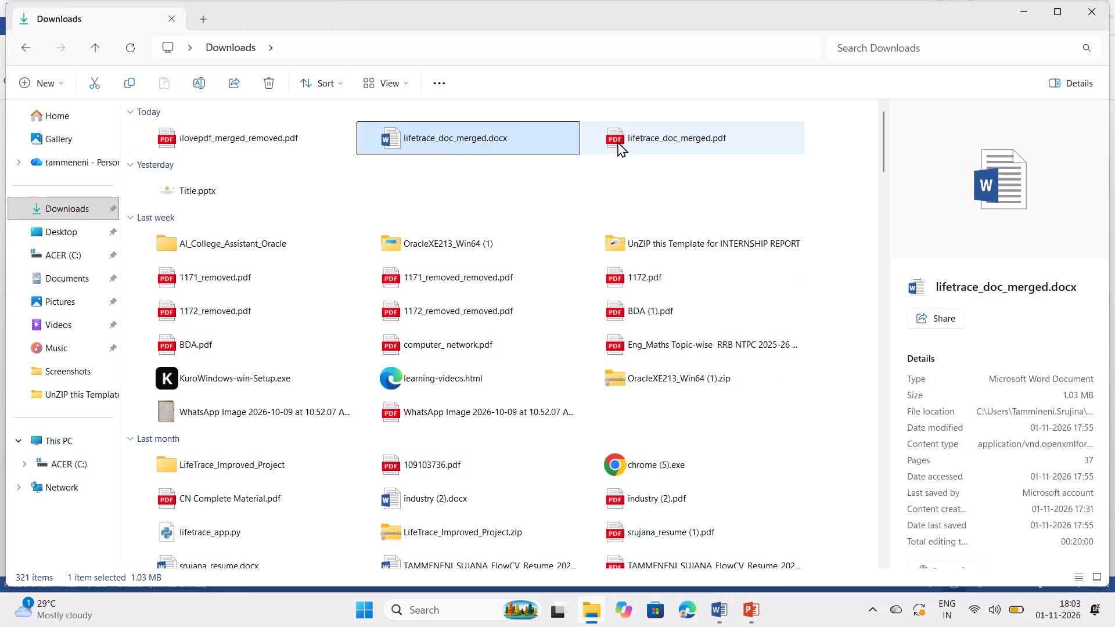
{"action": "scroll", "coordinate": [354, 102], "scroll_direction": "left", "scroll_amount": 1}
{"action": "left_click", "coordinate": [257, 78]}
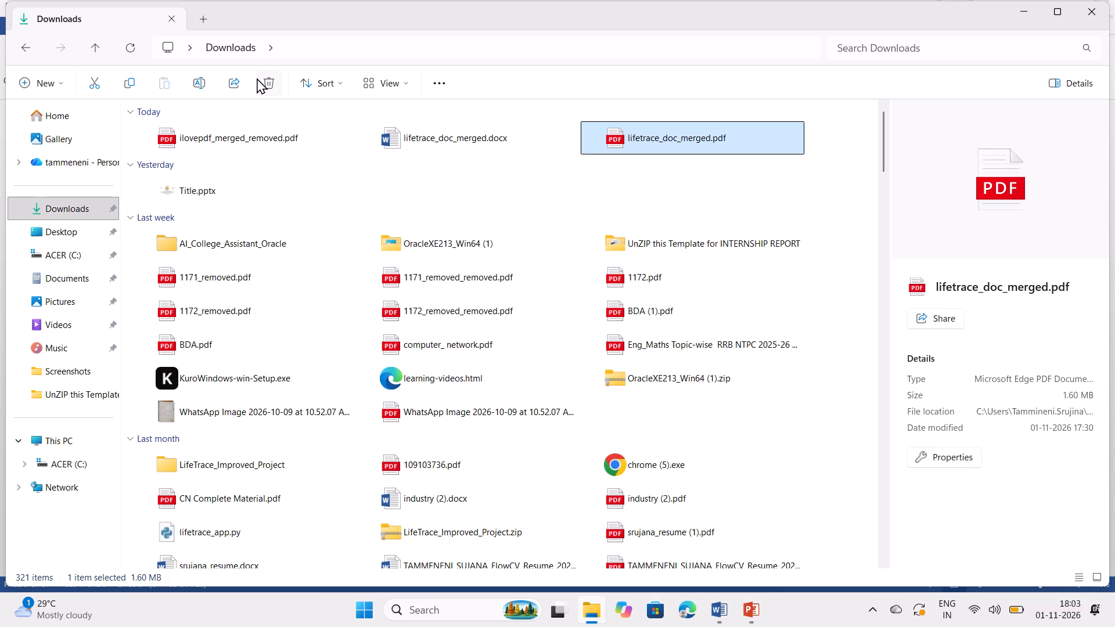
{"action": "left_click", "coordinate": [274, 81]}
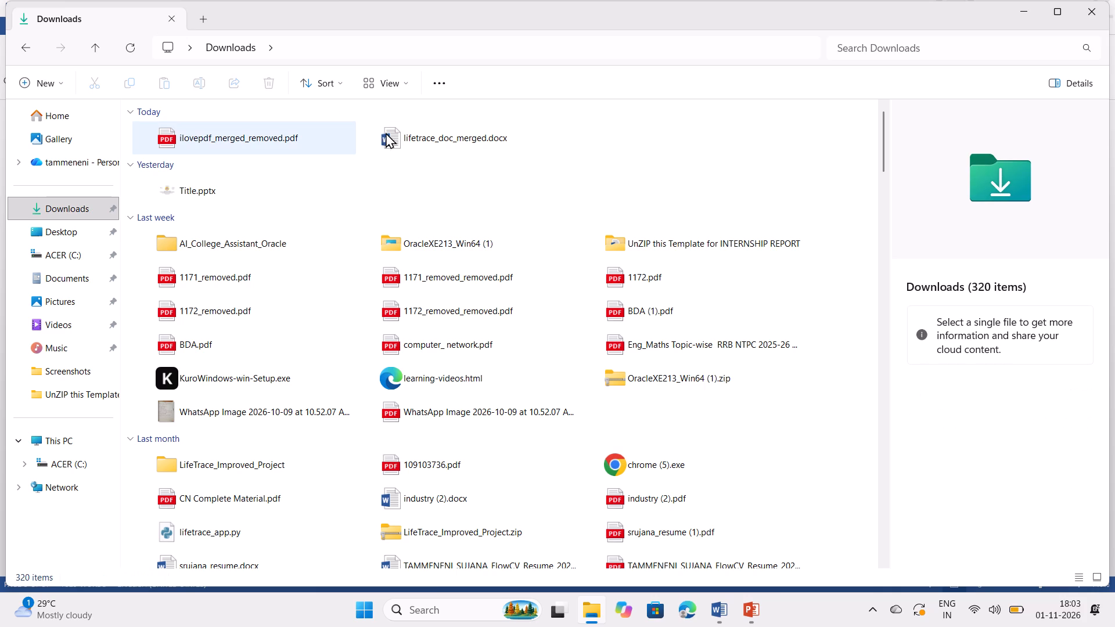
{"action": "left_click", "coordinate": [274, 139]}
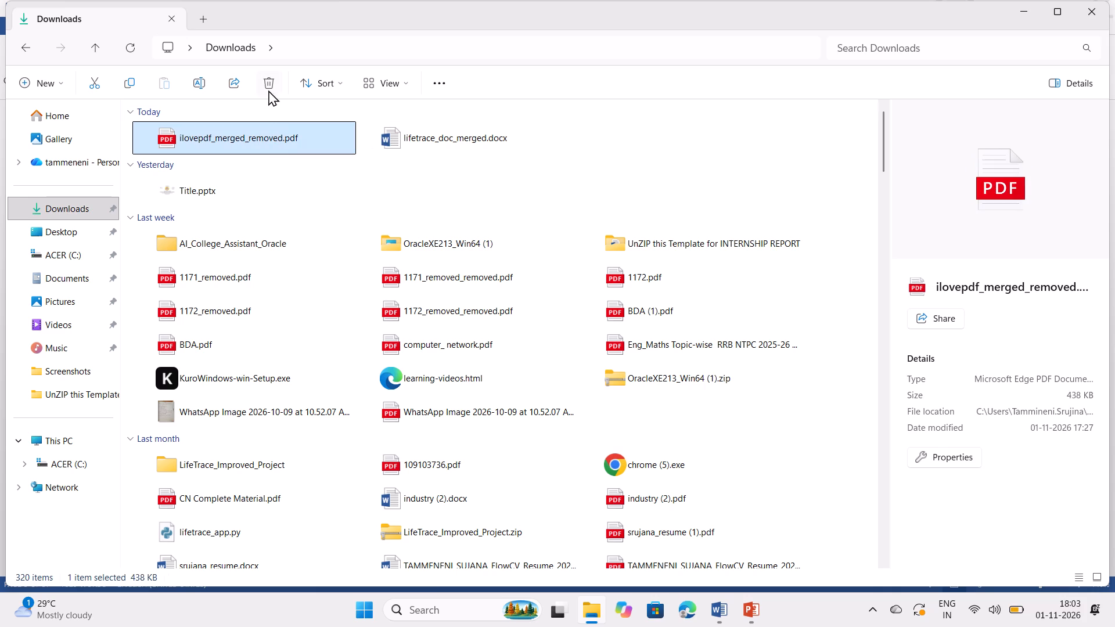
{"action": "left_click", "coordinate": [268, 86]}
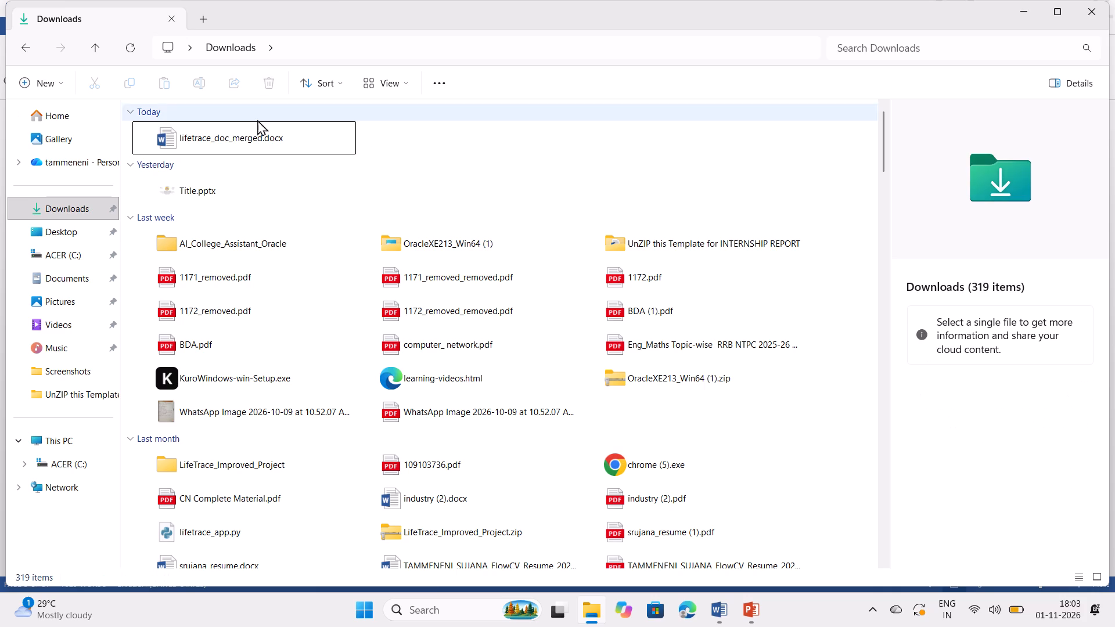
Switch to Edge, open iLovePDF's Remove pages site and dismiss the PDF file selection.
{"action": "left_click", "coordinate": [684, 607]}
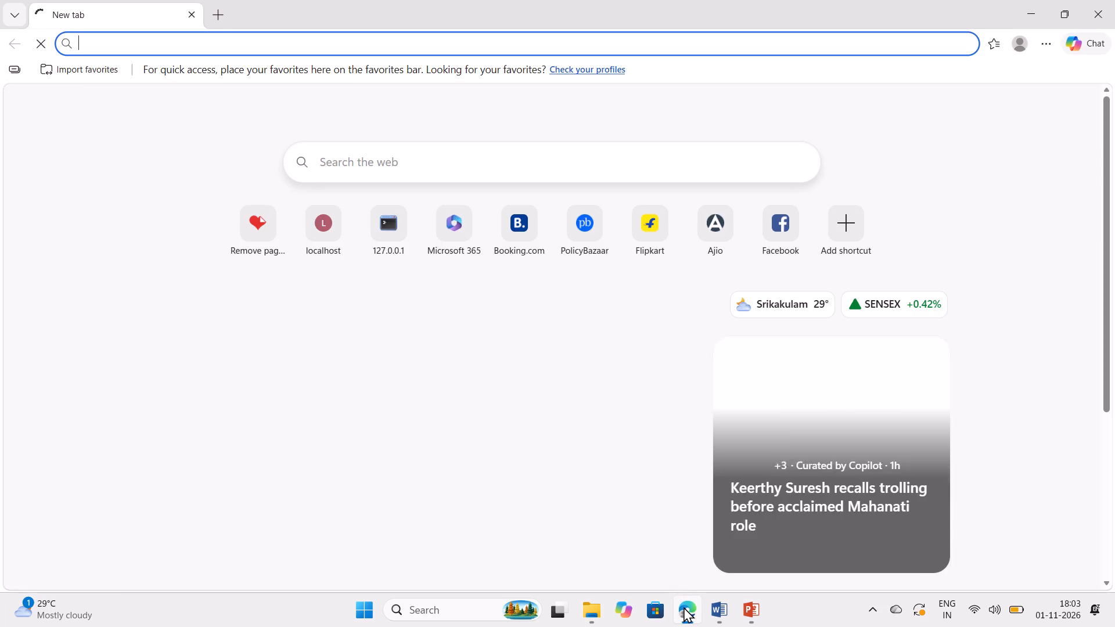
{"action": "key", "text": "i"}
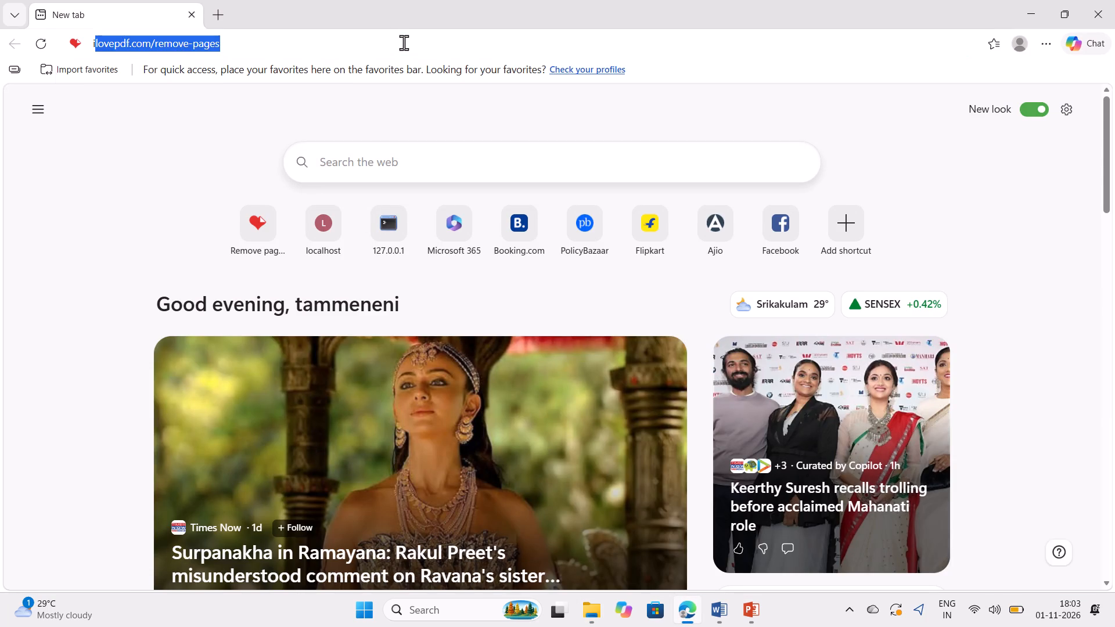
{"action": "key", "text": "Return"}
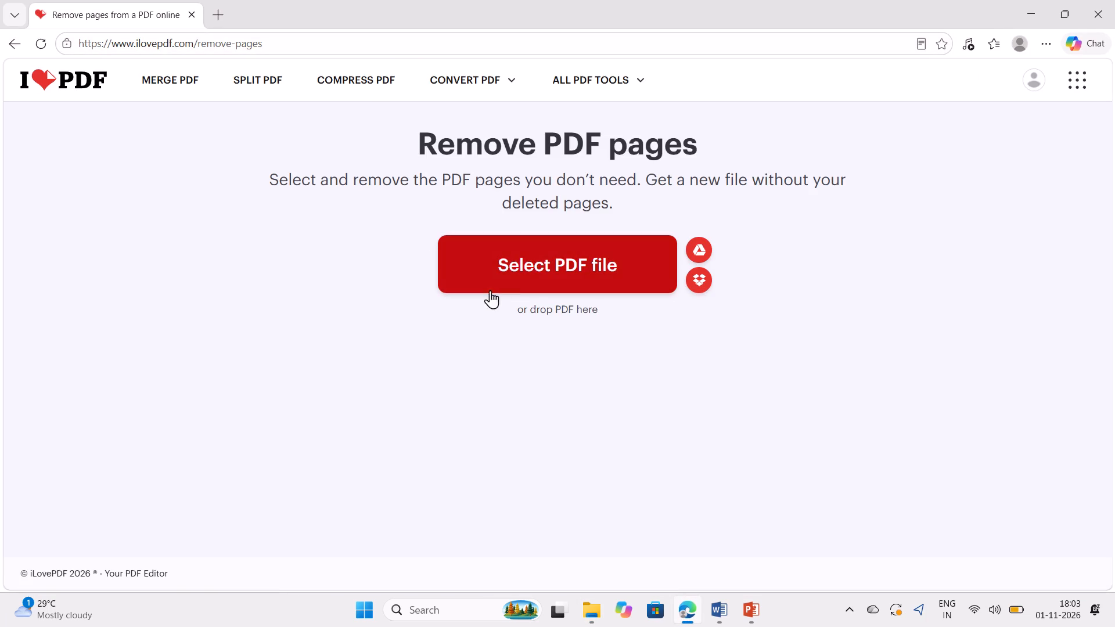
{"action": "left_click", "coordinate": [531, 271]}
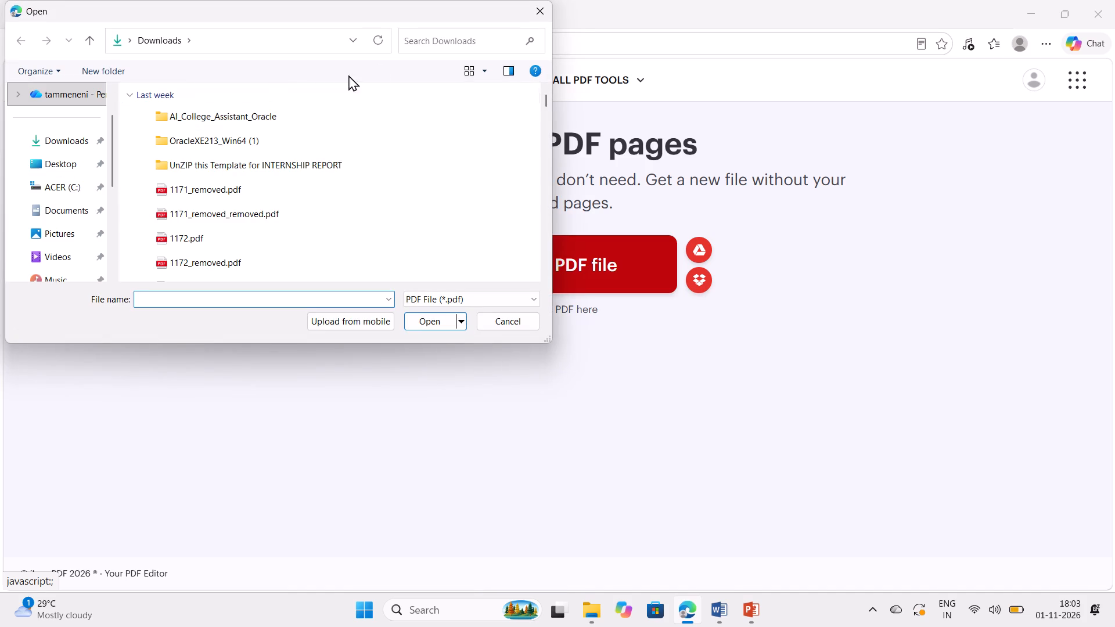
{"action": "left_click", "coordinate": [545, 21]}
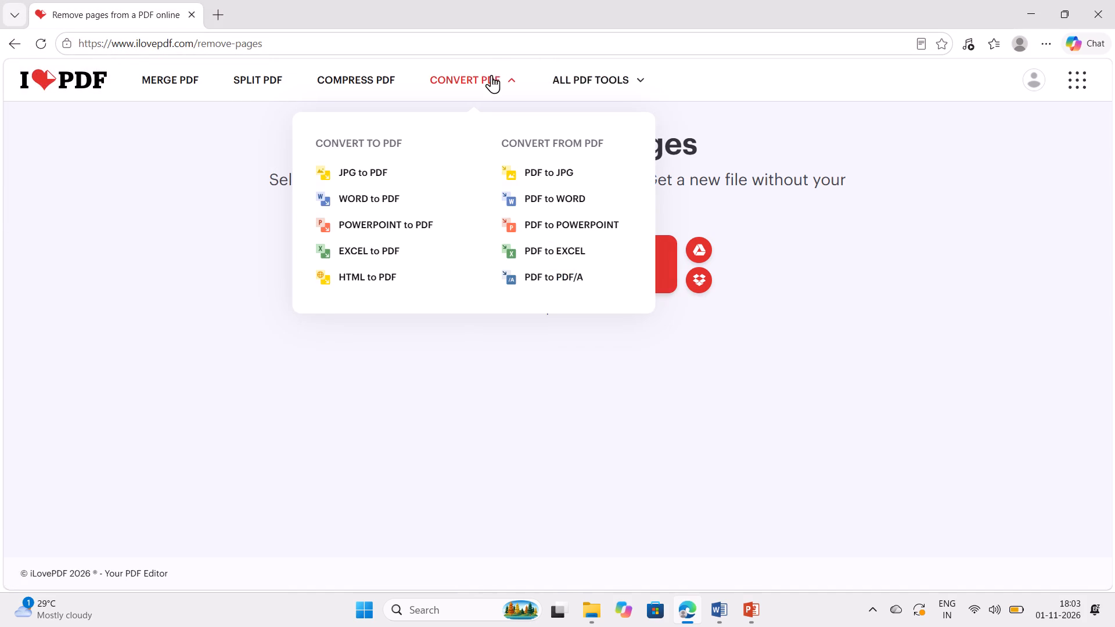
{"action": "left_click", "coordinate": [354, 193]}
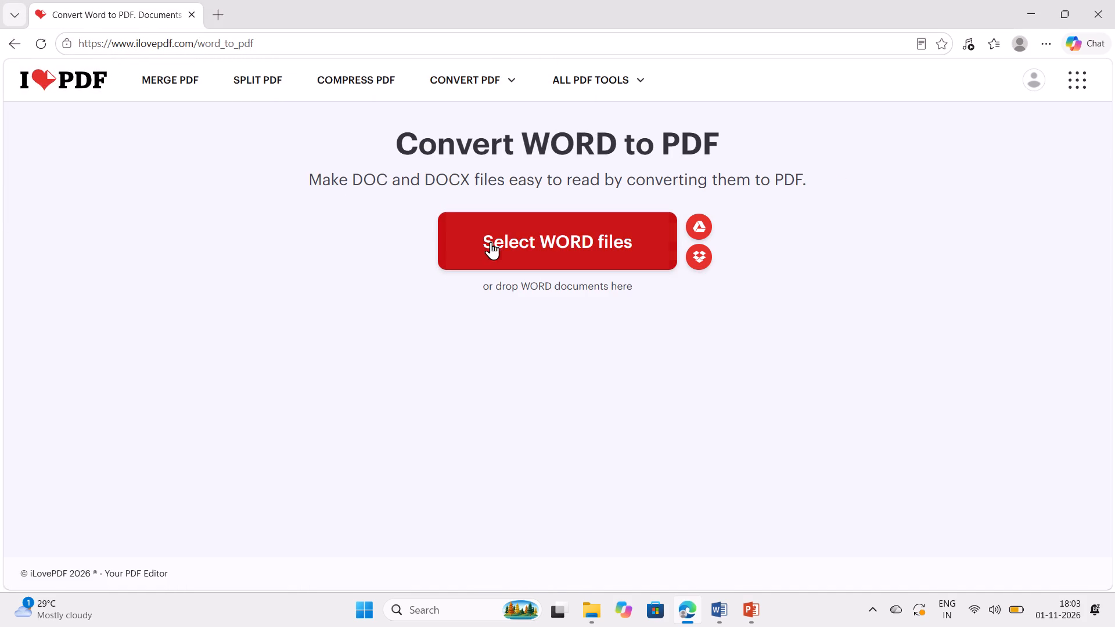
{"action": "left_click", "coordinate": [498, 245]}
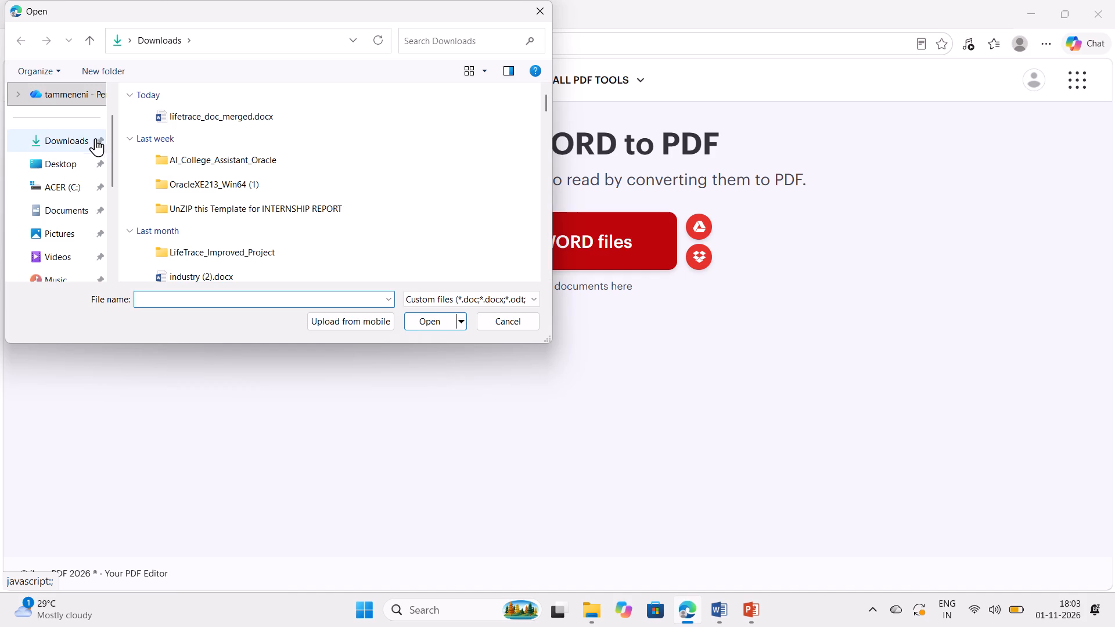
{"action": "left_click", "coordinate": [98, 136]}
{"action": "left_click", "coordinate": [210, 111]}
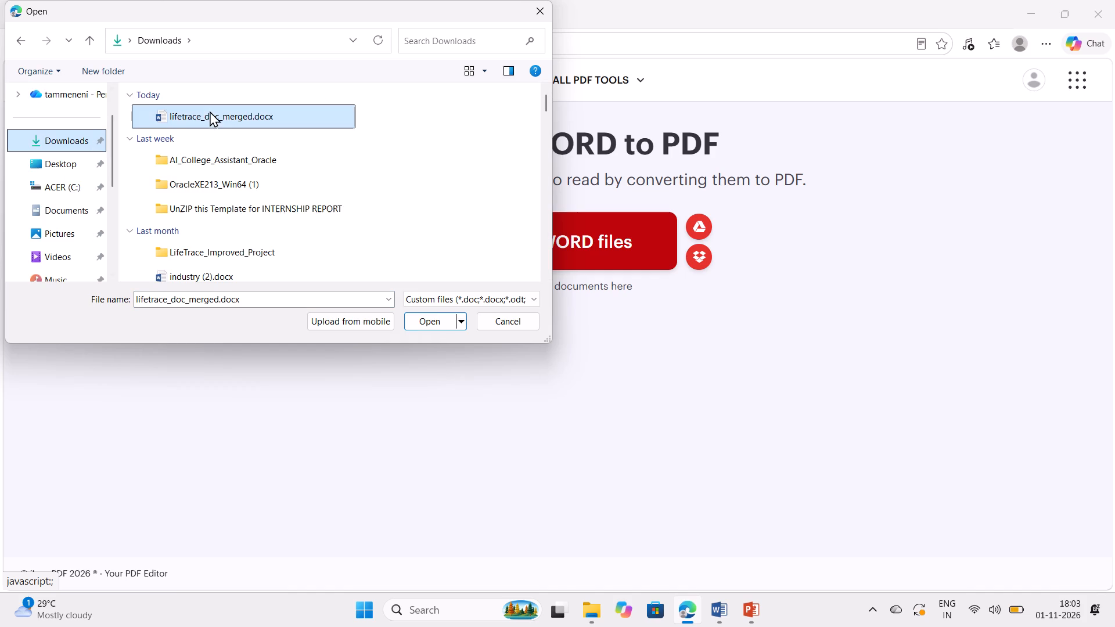
{"action": "left_click", "coordinate": [440, 326]}
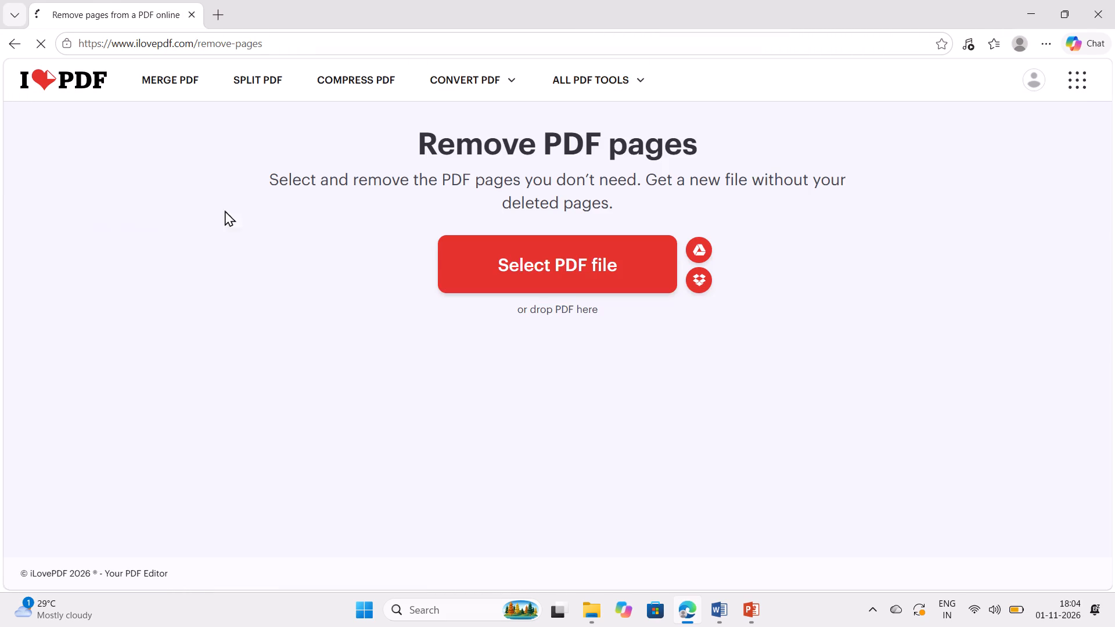
{"action": "left_click", "coordinate": [479, 259]}
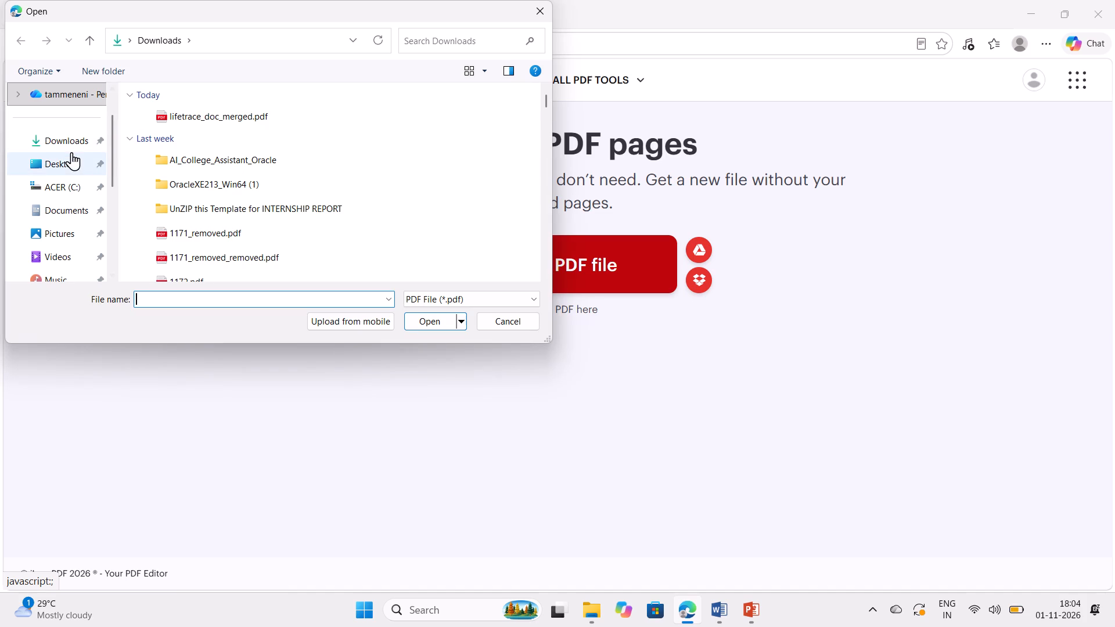
{"action": "left_click", "coordinate": [224, 117]}
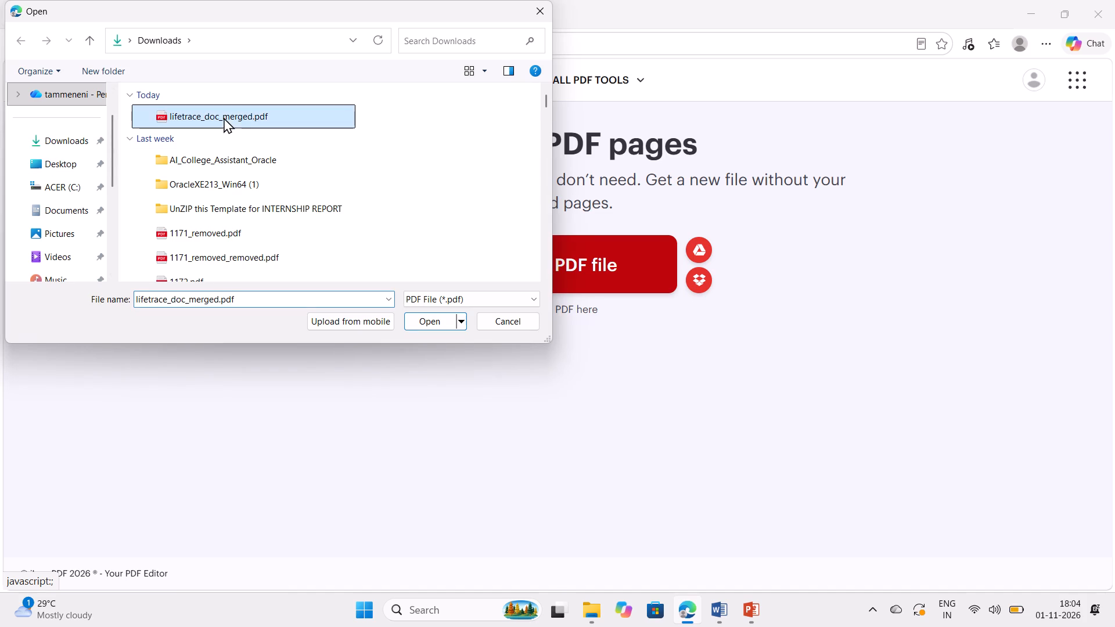
{"action": "left_click", "coordinate": [423, 319]}
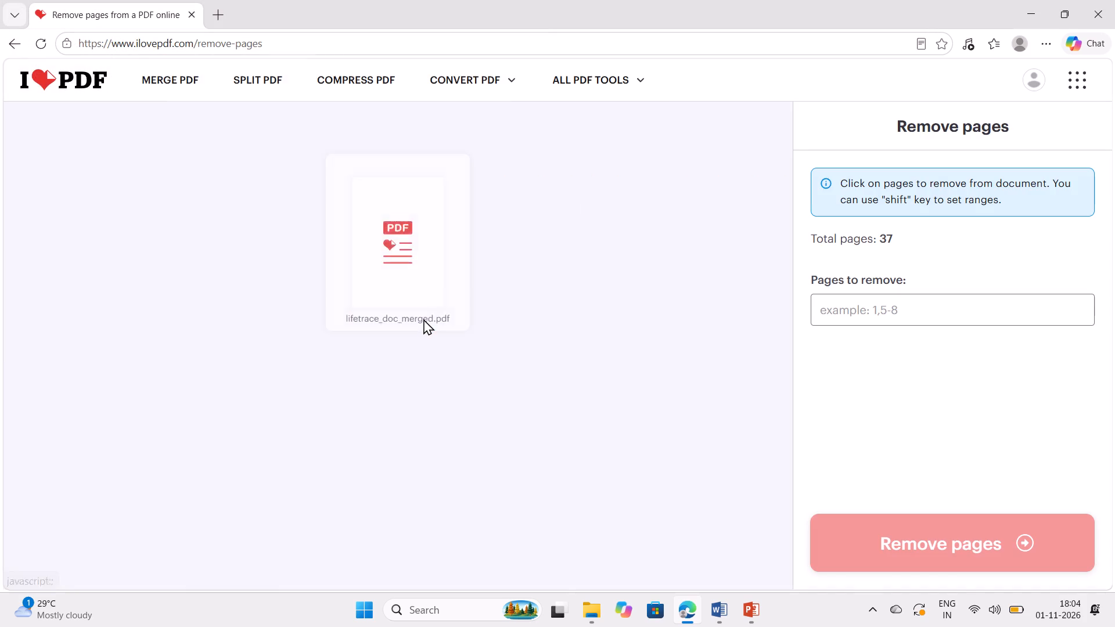
Remove pages 7-37 from lifetrace_doc_merged.pdf and download the shortened PDF.
{"action": "scroll", "coordinate": [423, 319], "scroll_direction": "down", "scroll_amount": 2}
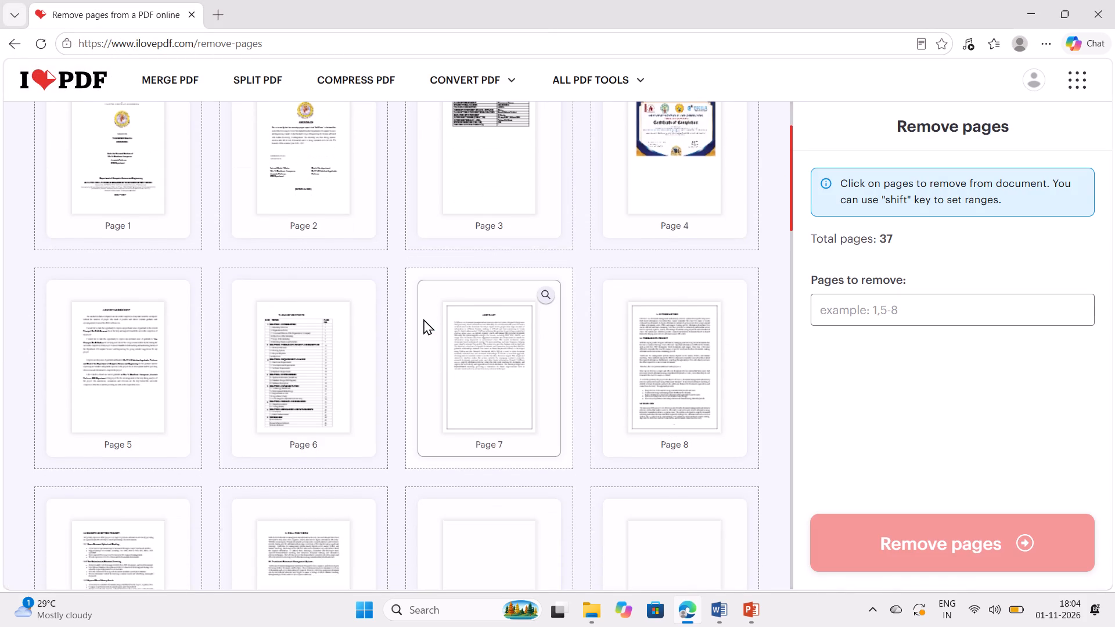
{"action": "scroll", "coordinate": [423, 319], "scroll_direction": "down", "scroll_amount": 2}
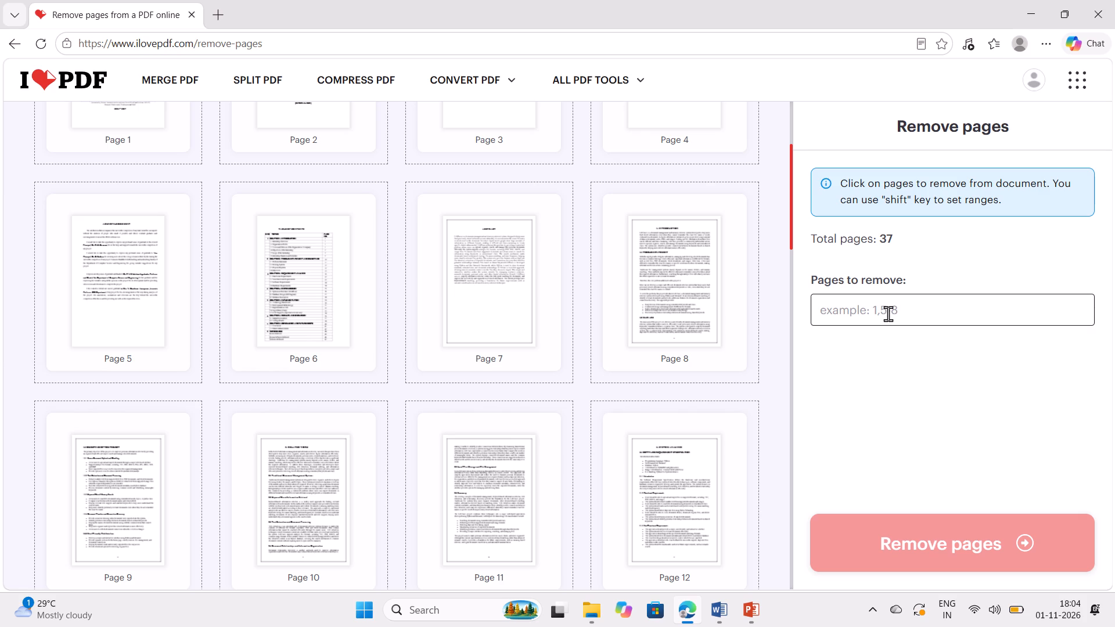
{"action": "left_click", "coordinate": [888, 313]}
{"action": "key", "text": "7"}
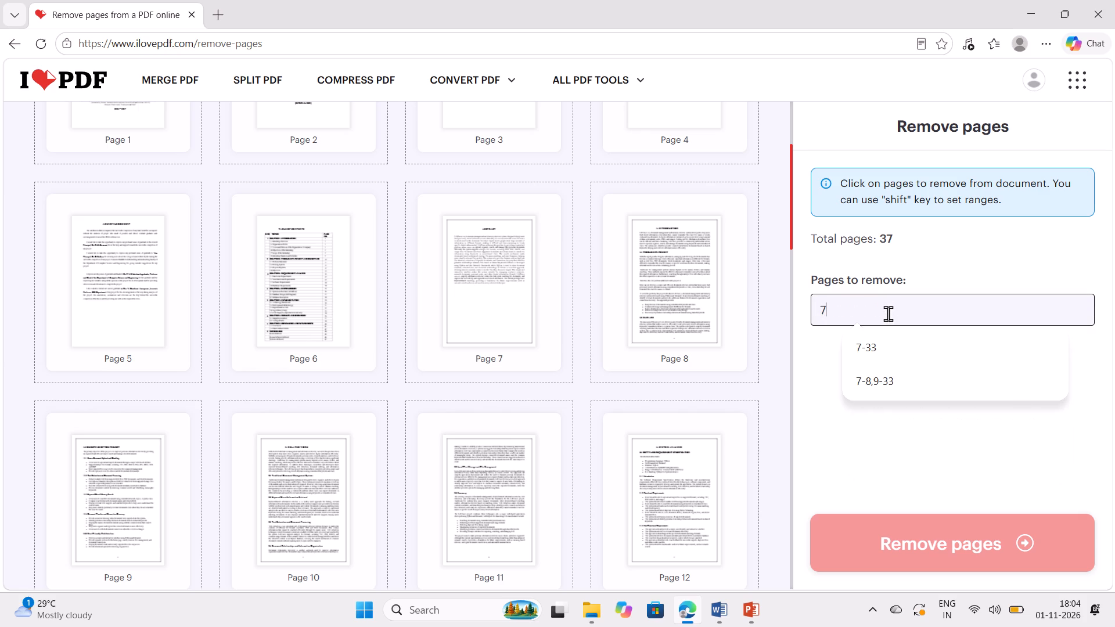
{"action": "key", "text": "minus"}
{"action": "scroll", "coordinate": [646, 403], "scroll_direction": "down", "scroll_amount": 9}
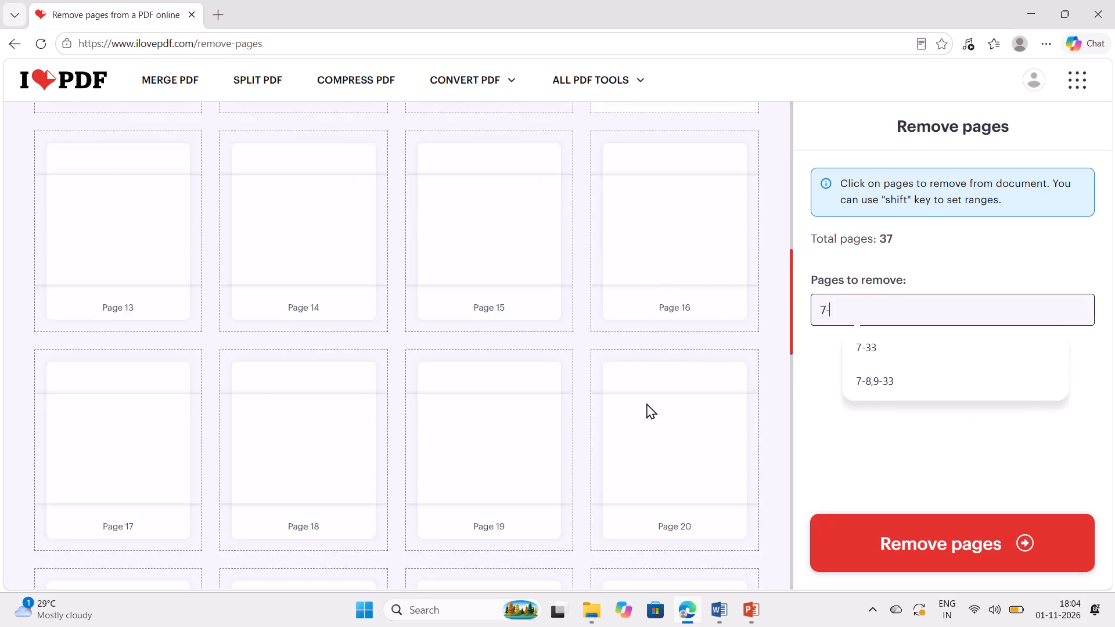
{"action": "scroll", "coordinate": [646, 403], "scroll_direction": "down", "scroll_amount": 5}
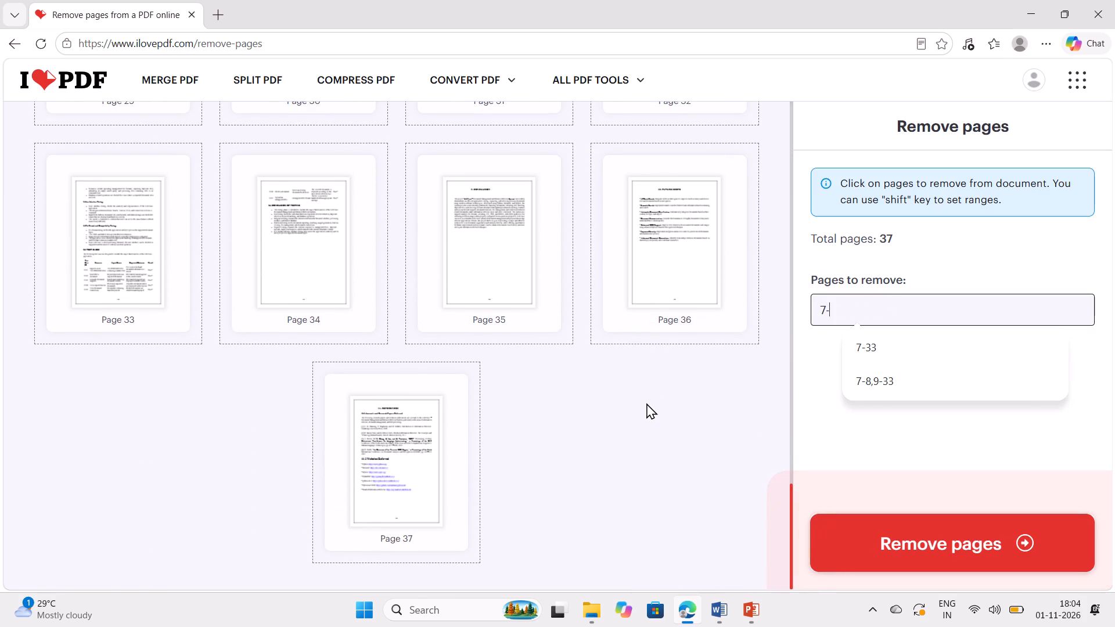
{"action": "type", "text": "37"}
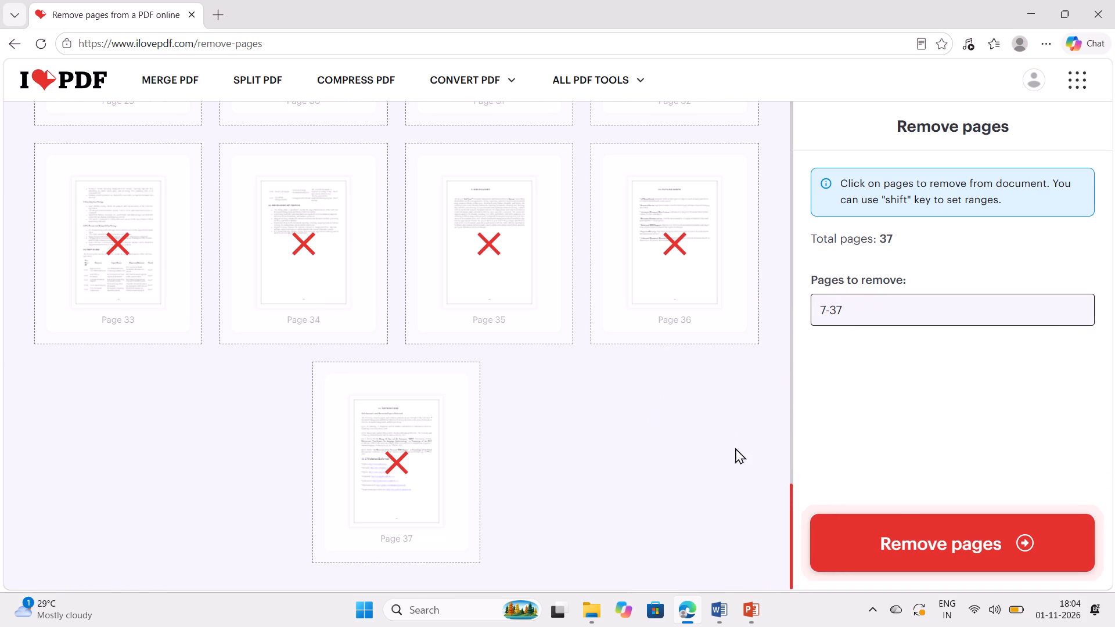
{"action": "left_click", "coordinate": [900, 522]}
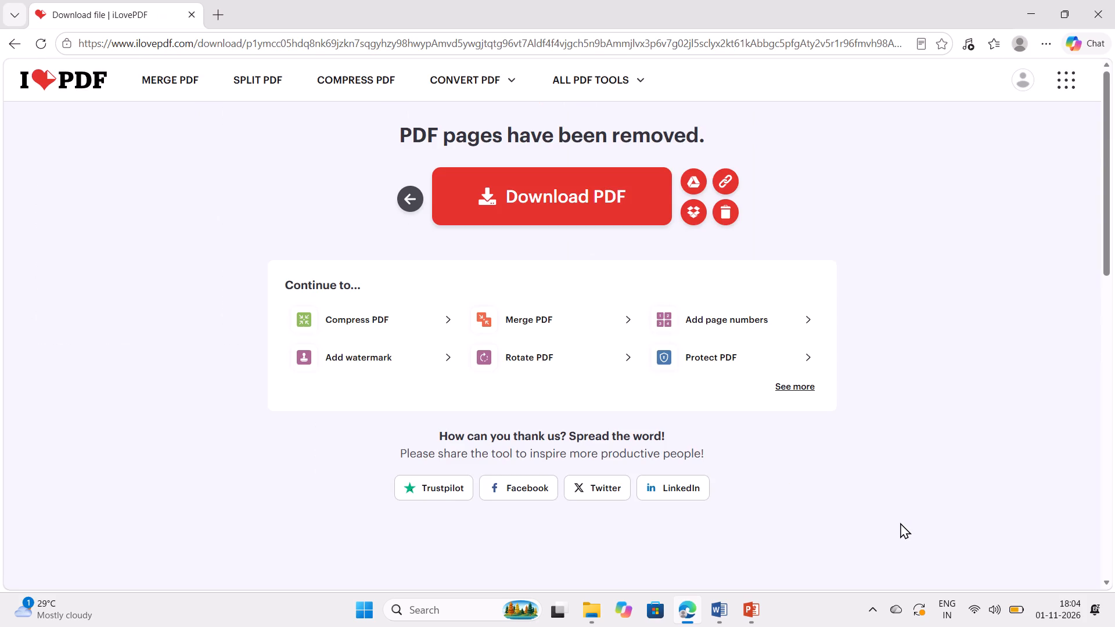
{"action": "left_click", "coordinate": [570, 221]}
Switch to File Explorer and delete lifetrace_doc_merged.pdf from the Downloads folder.
{"action": "left_click", "coordinate": [592, 607]}
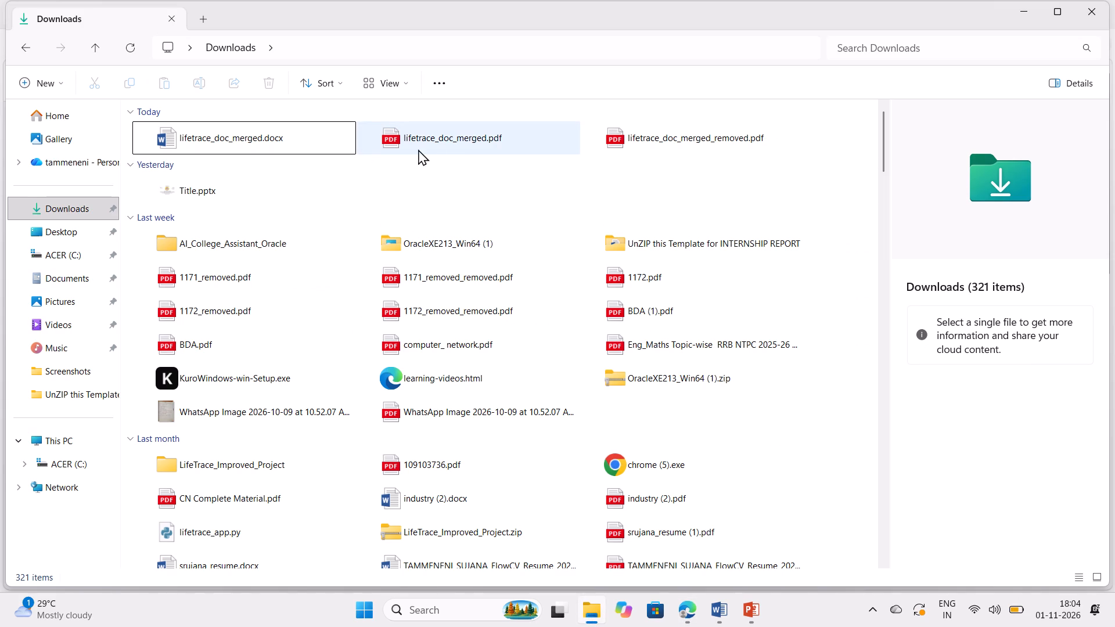
{"action": "left_click", "coordinate": [453, 138]}
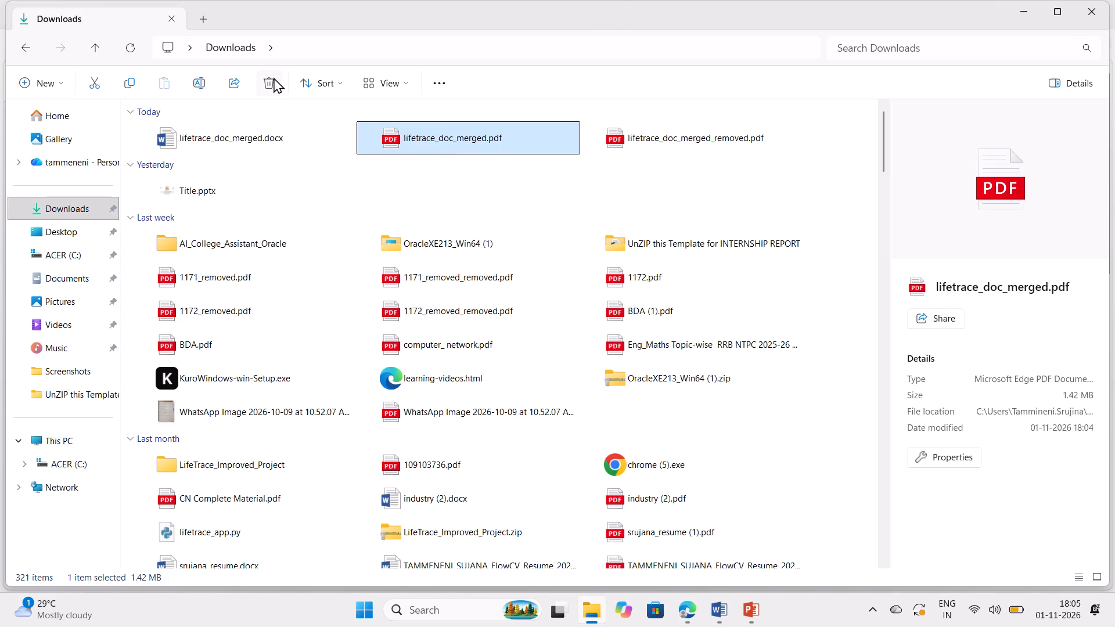
{"action": "left_click", "coordinate": [274, 77]}
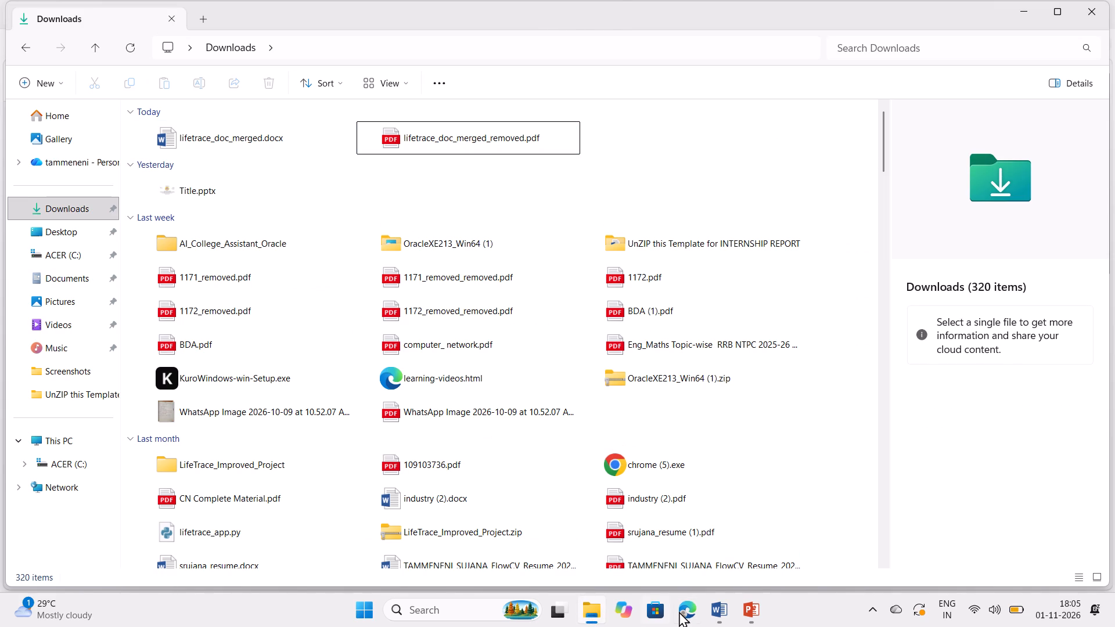
Return to Edge and load lifetrace_doc.docx from the Documents folder into iLovePDF's WORD to PDF tool.
{"action": "left_click", "coordinate": [684, 618]}
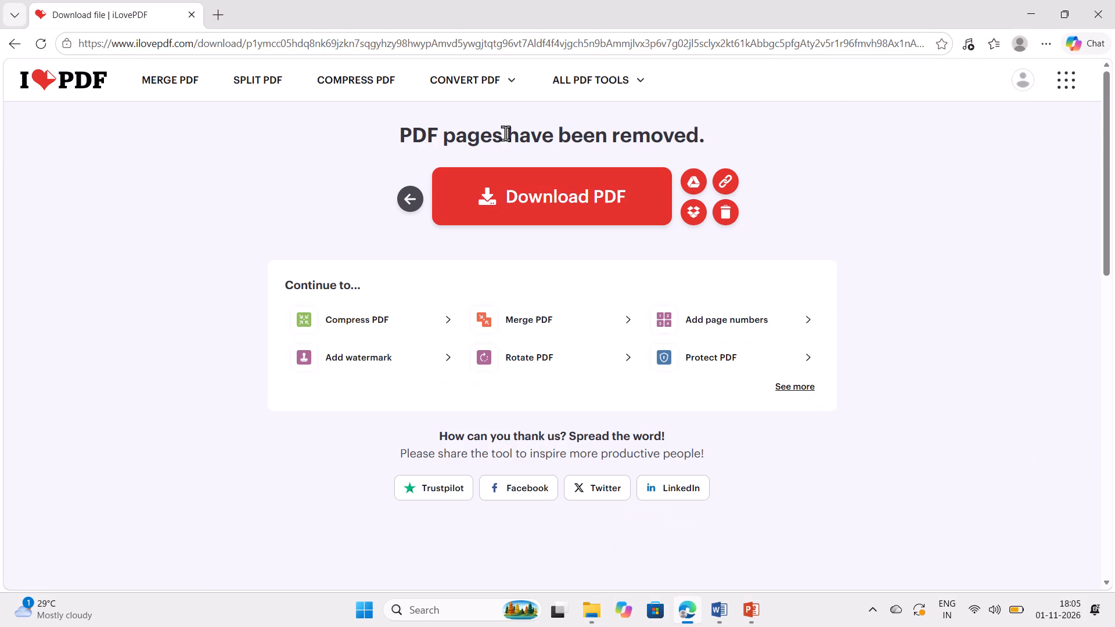
{"action": "left_click", "coordinate": [390, 197]}
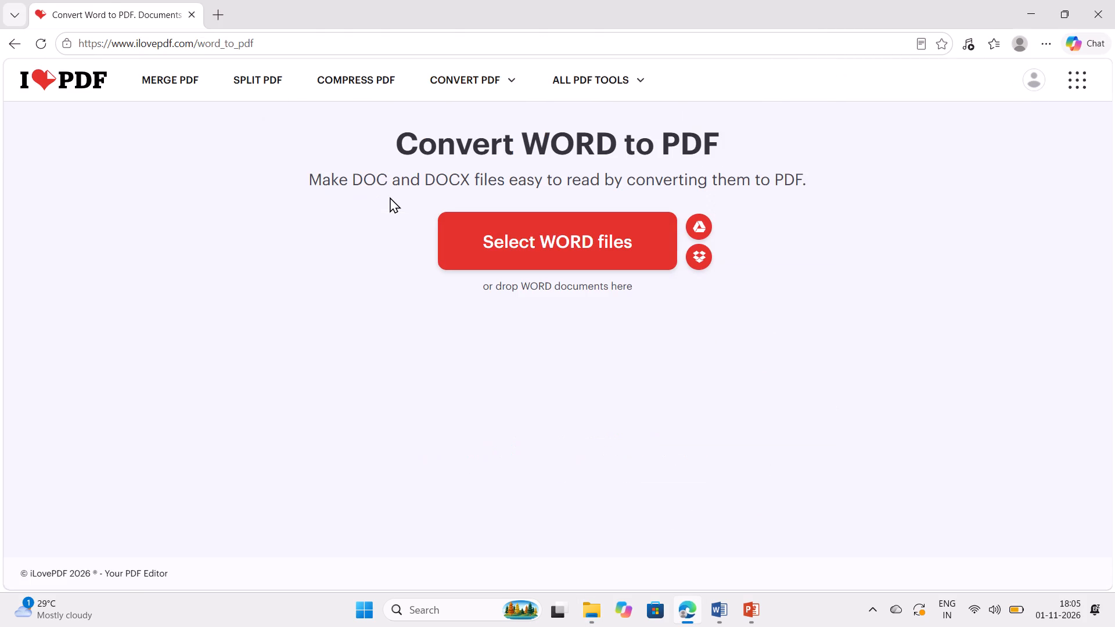
{"action": "left_click", "coordinate": [488, 231]}
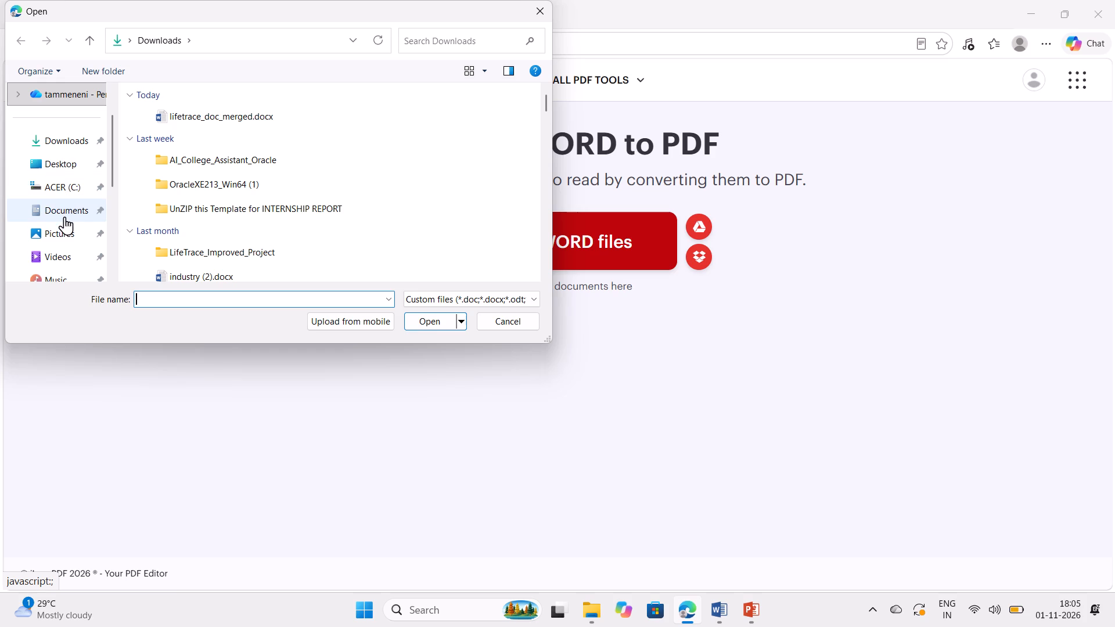
{"action": "left_click", "coordinate": [64, 217]}
{"action": "scroll", "coordinate": [193, 188], "scroll_direction": "down", "scroll_amount": 2}
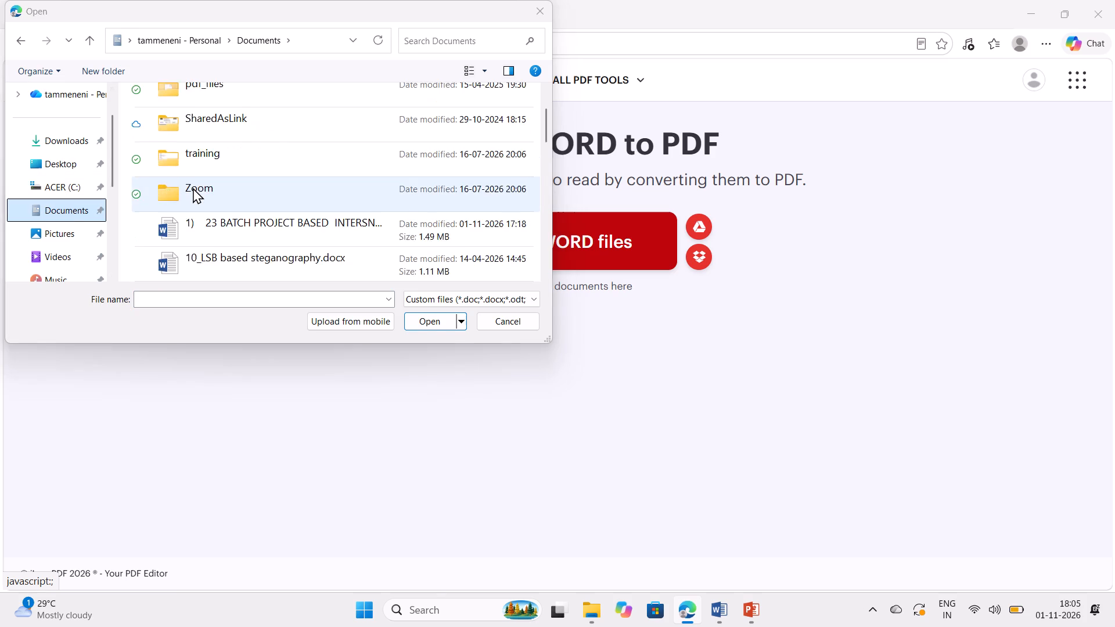
{"action": "scroll", "coordinate": [193, 188], "scroll_direction": "right", "scroll_amount": 1}
{"action": "scroll", "coordinate": [143, 182], "scroll_direction": "right", "scroll_amount": 1}
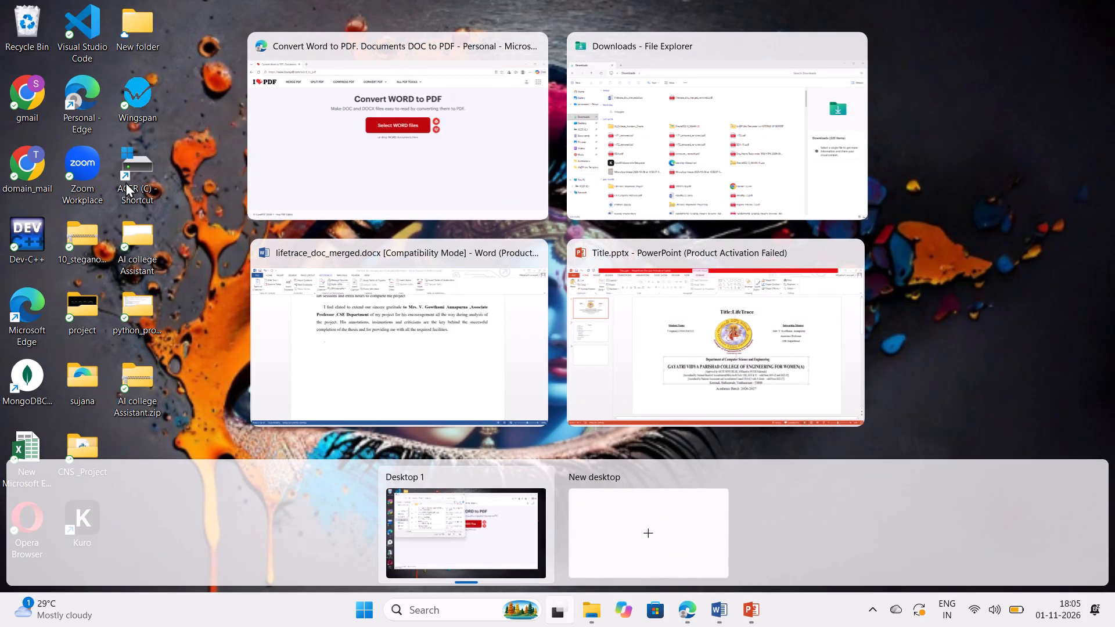
{"action": "scroll", "coordinate": [125, 182], "scroll_direction": "right", "scroll_amount": 1}
{"action": "left_click", "coordinate": [452, 198]}
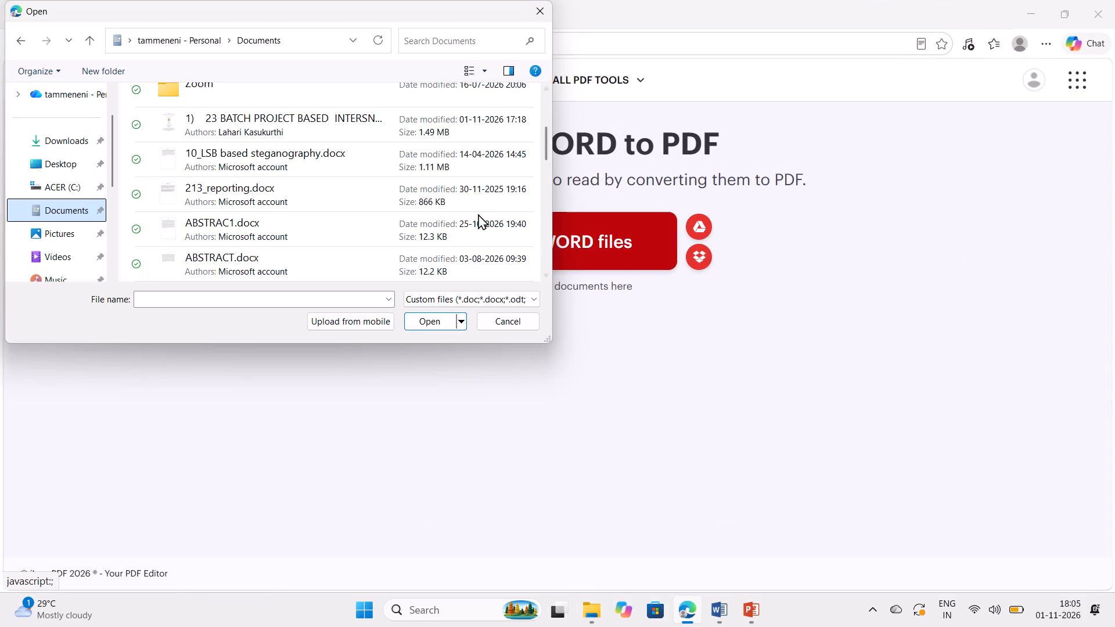
{"action": "scroll", "coordinate": [298, 207], "scroll_direction": "down", "scroll_amount": 2}
{"action": "left_click", "coordinate": [298, 207]}
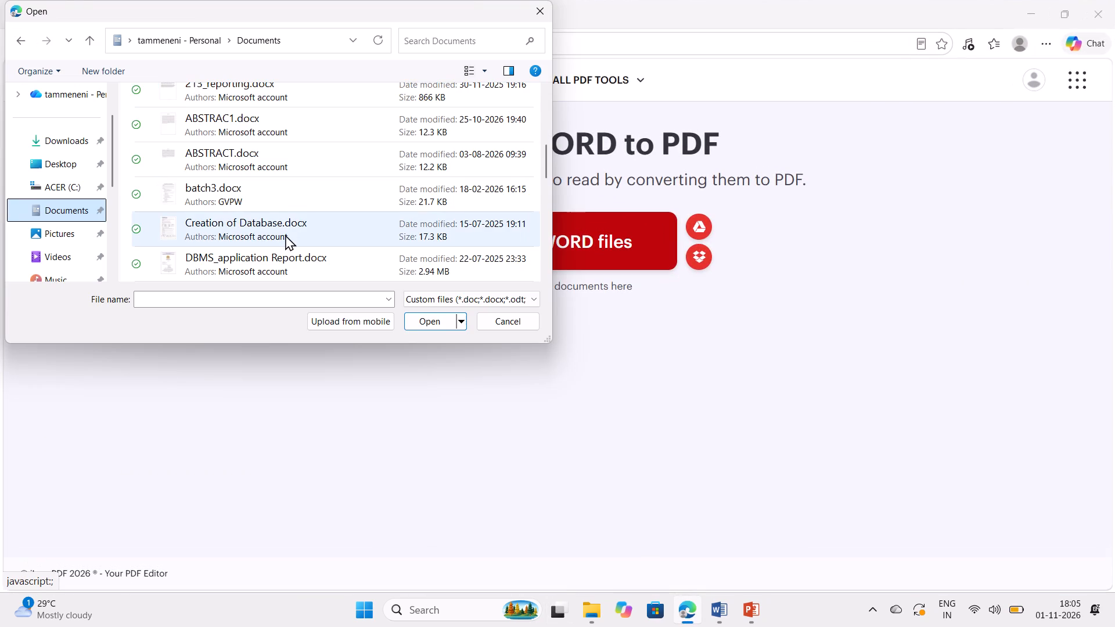
{"action": "scroll", "coordinate": [285, 235], "scroll_direction": "down", "scroll_amount": 1}
{"action": "scroll", "coordinate": [285, 235], "scroll_direction": "up", "scroll_amount": 4}
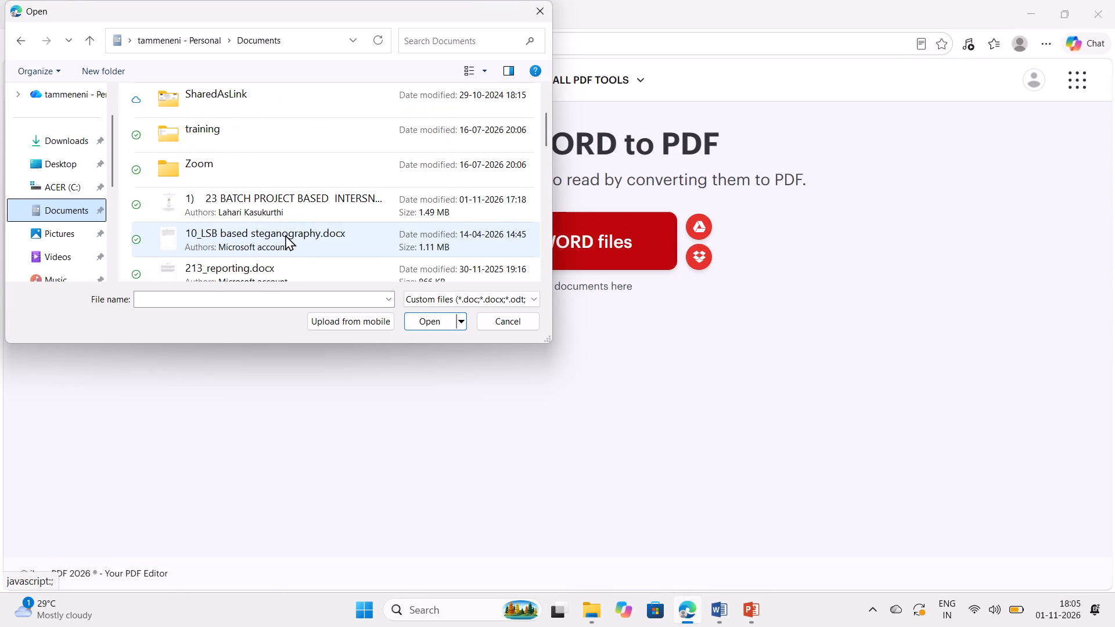
{"action": "scroll", "coordinate": [285, 235], "scroll_direction": "down", "scroll_amount": 5}
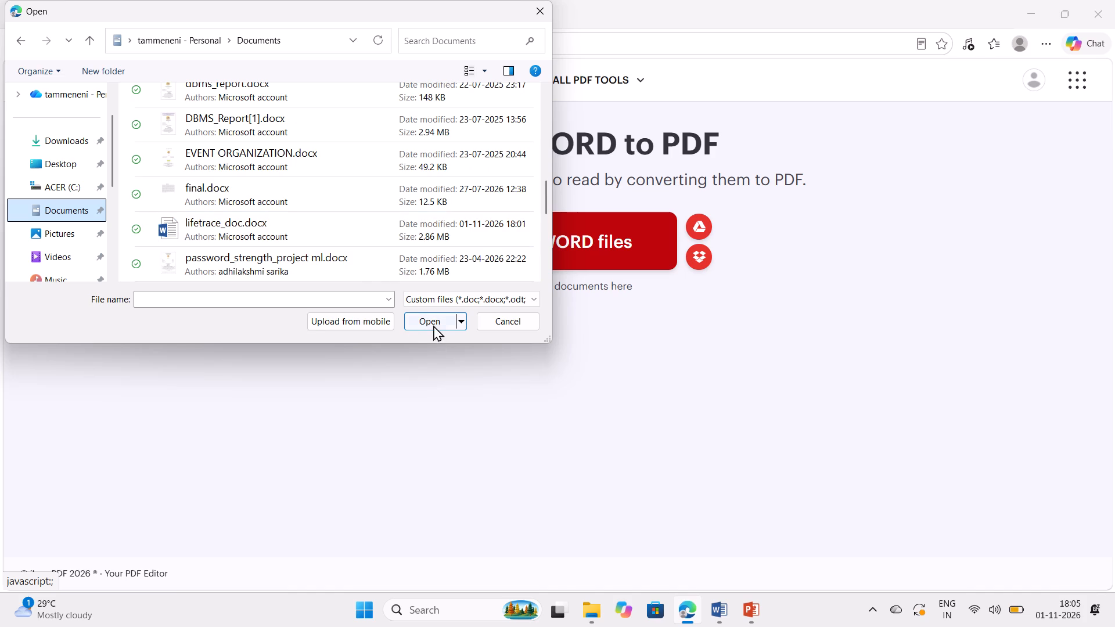
{"action": "left_click", "coordinate": [355, 231]}
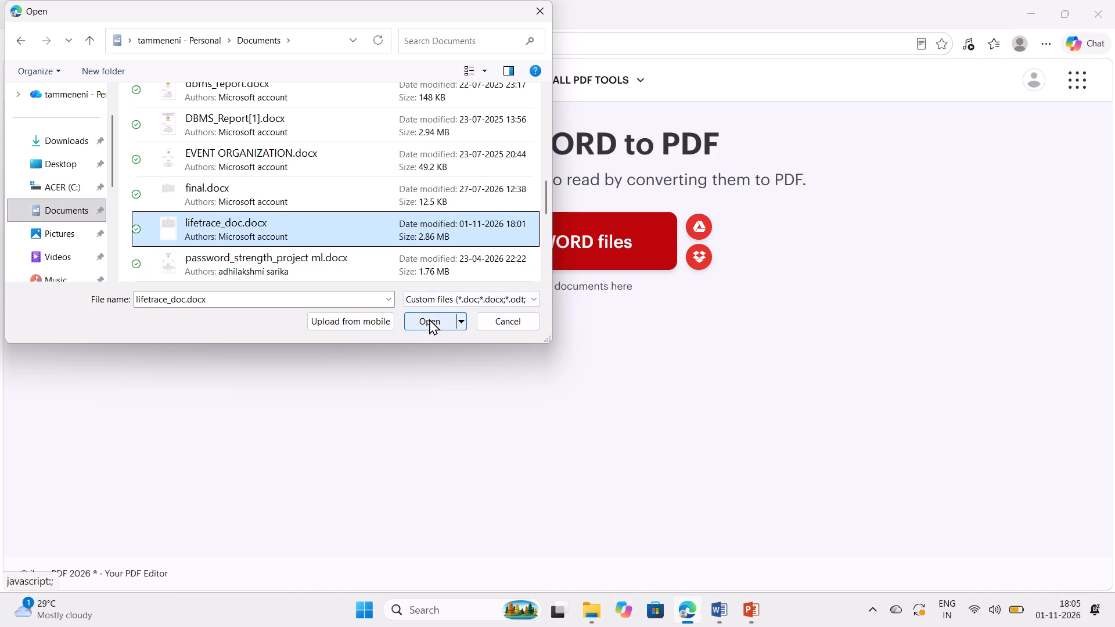
{"action": "left_click", "coordinate": [429, 319]}
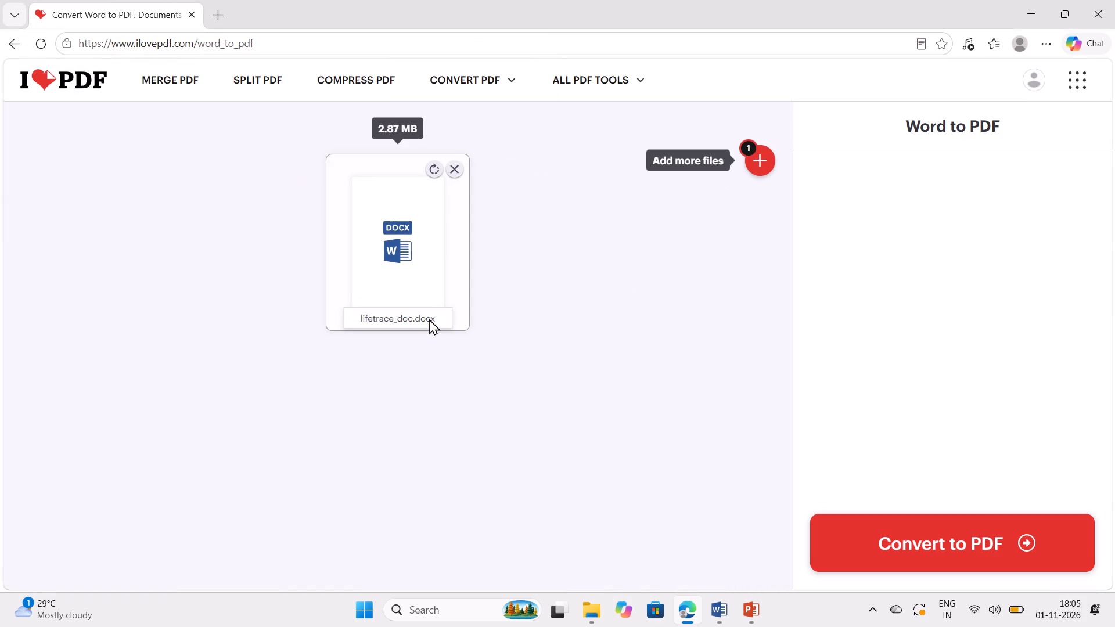
{"action": "left_click", "coordinate": [890, 528]}
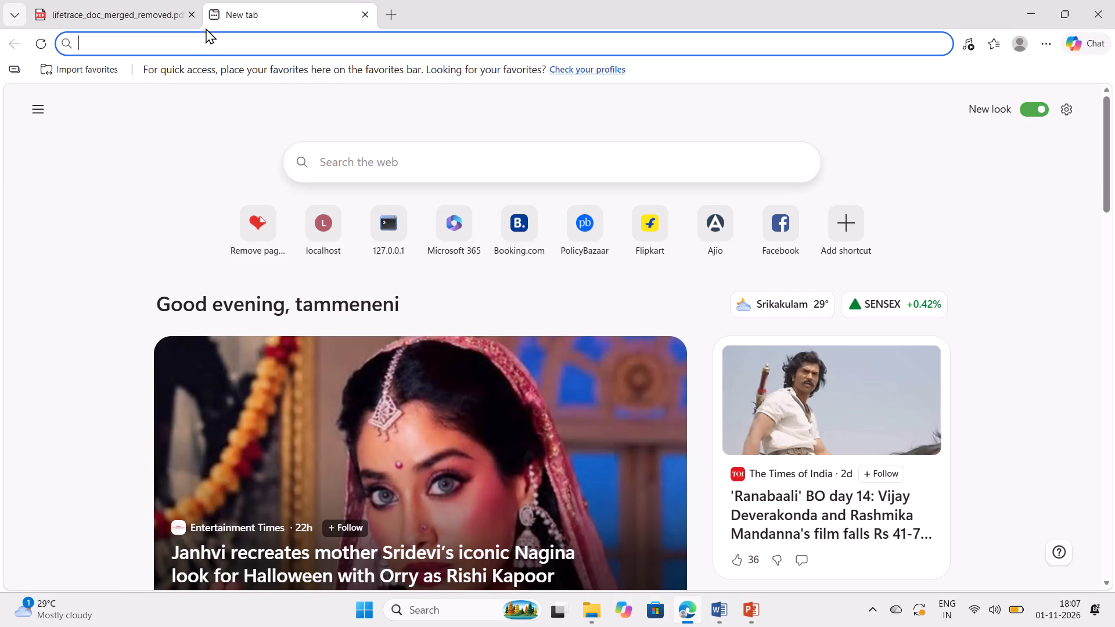
{"action": "key", "text": "i"}
{"action": "key", "text": "Return"}
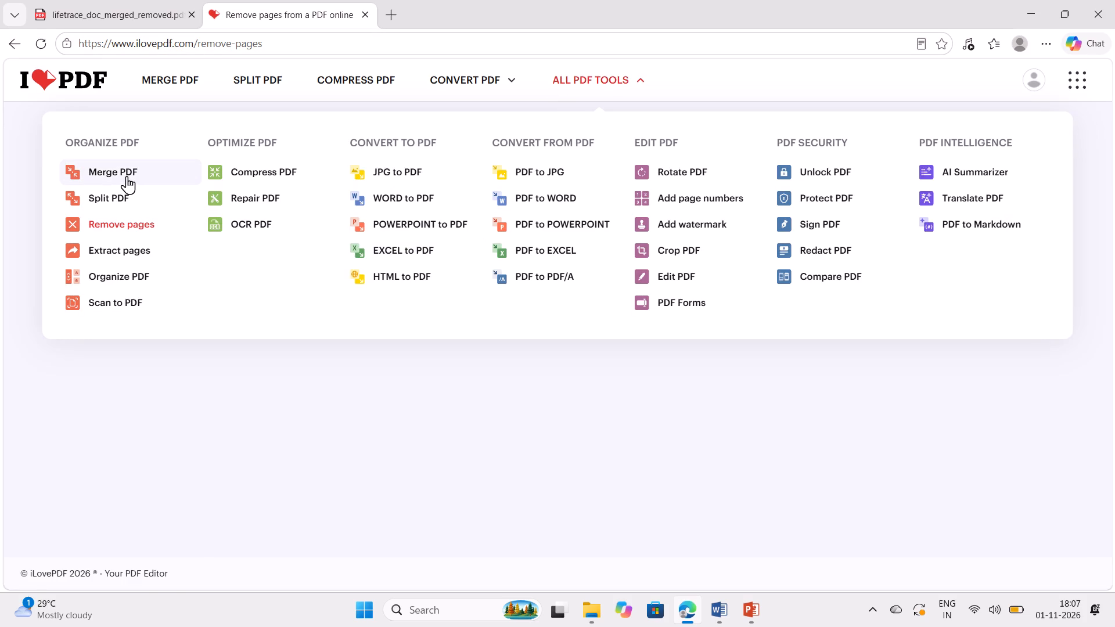
{"action": "left_click", "coordinate": [127, 176]}
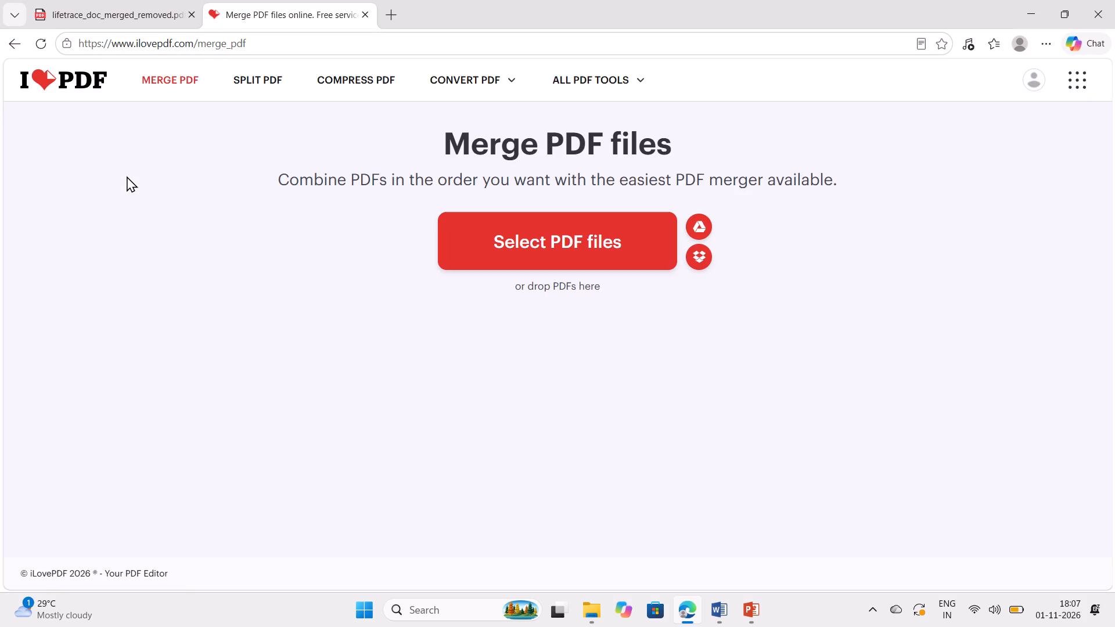
Add lifetrace_doc.pdf and lifetrace_doc_merged_removed.pdf from the Downloads folder to the merge.
{"action": "left_click", "coordinate": [527, 242]}
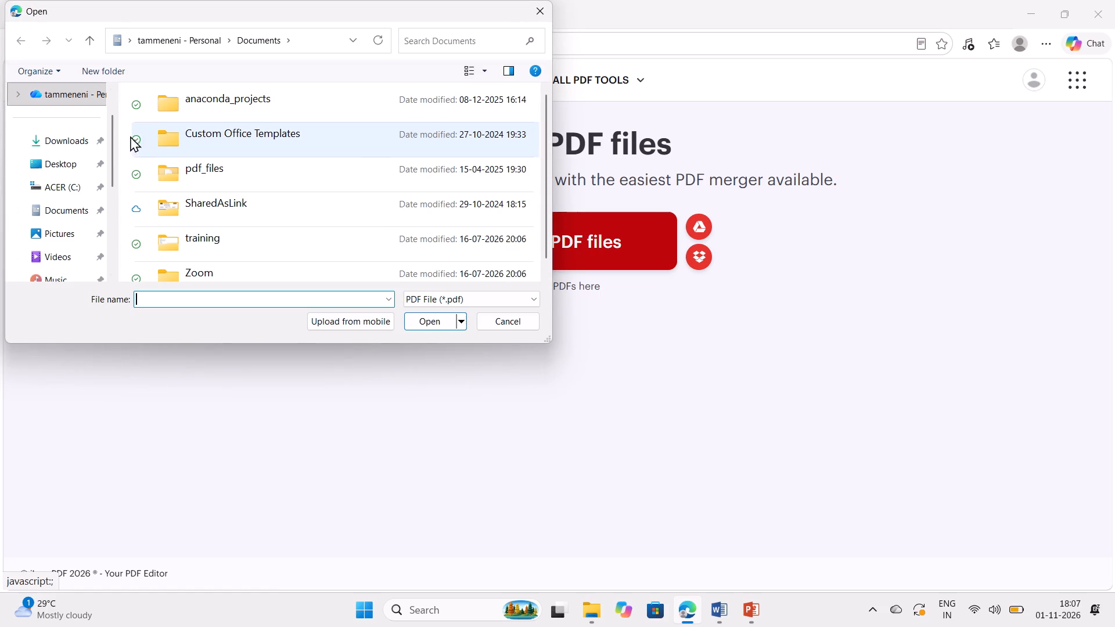
{"action": "left_click", "coordinate": [66, 134]}
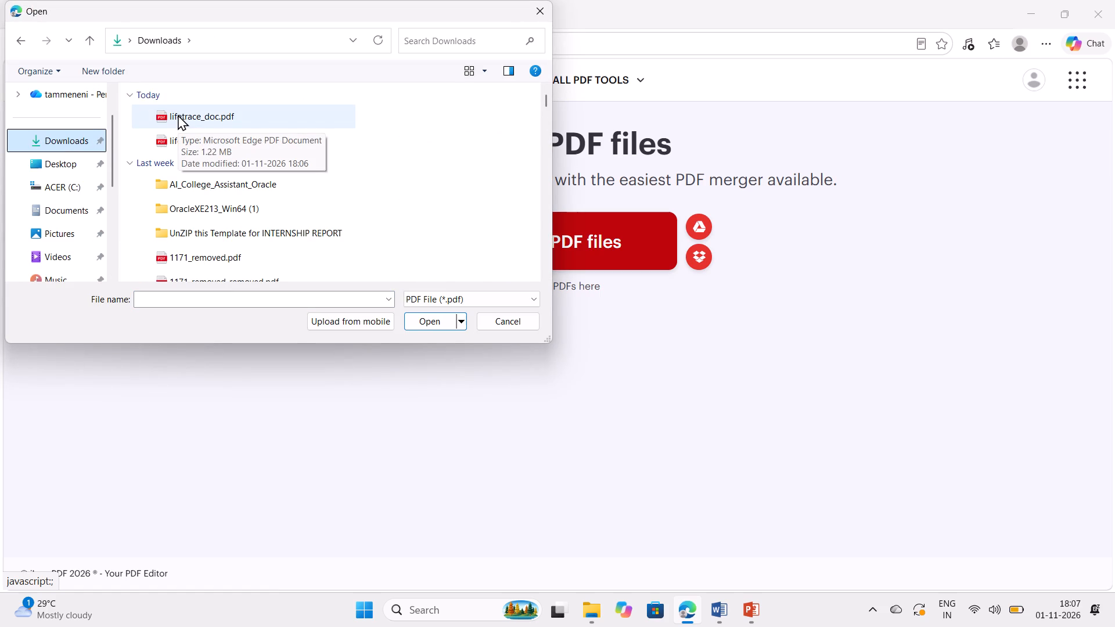
{"action": "left_click_drag", "start_coordinate": [178, 114], "coordinate": [290, 138]}
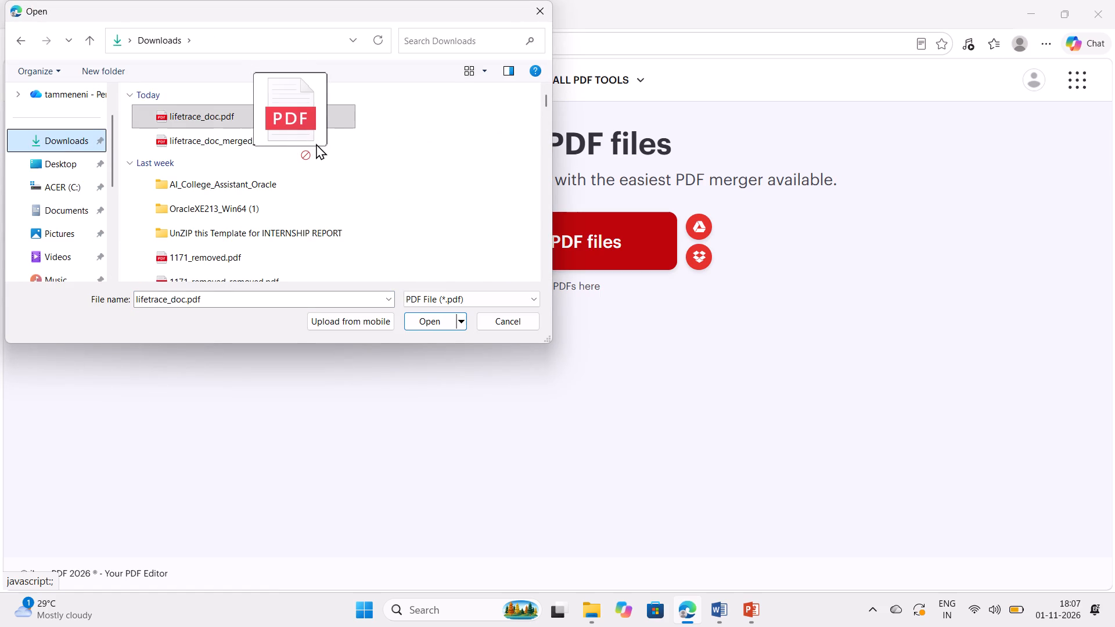
{"action": "left_click_drag", "start_coordinate": [316, 143], "coordinate": [212, 118]}
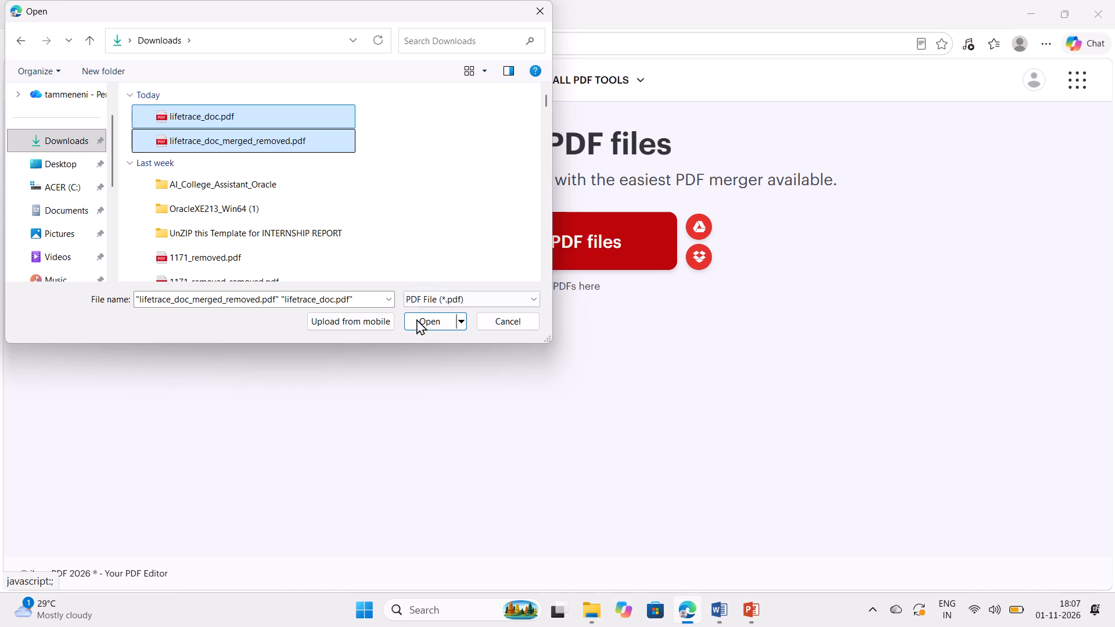
{"action": "left_click", "coordinate": [422, 327]}
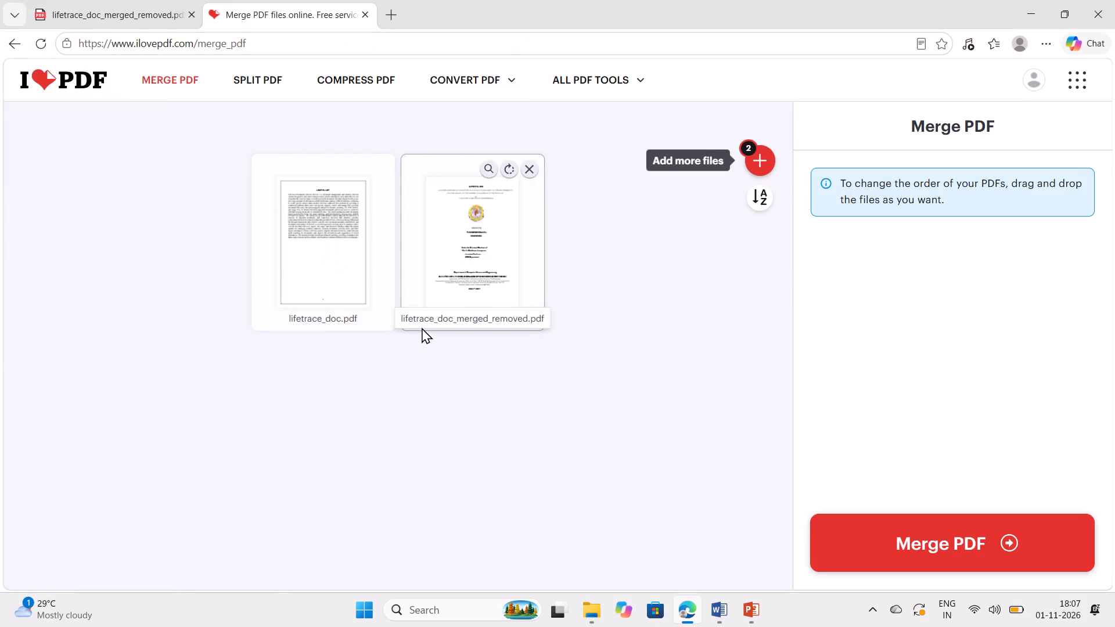
Place lifetrace_doc_merged_removed.pdf ahead of lifetrace_doc.pdf, merge the two files, and download the merged PDF.
{"action": "left_click_drag", "start_coordinate": [440, 262], "coordinate": [271, 247]}
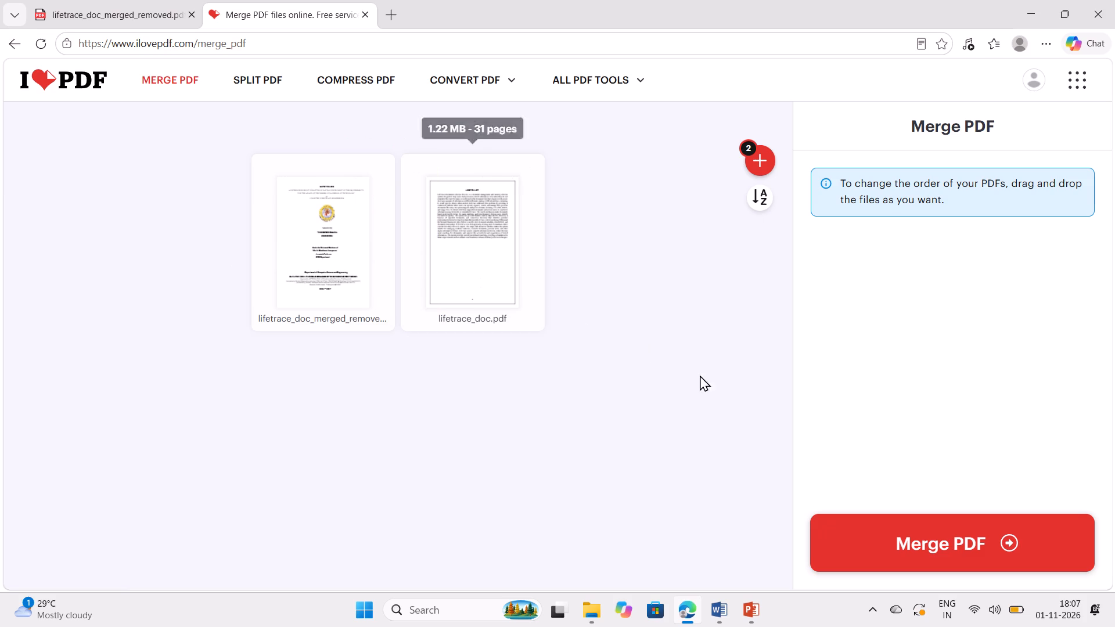
{"action": "left_click", "coordinate": [890, 538]}
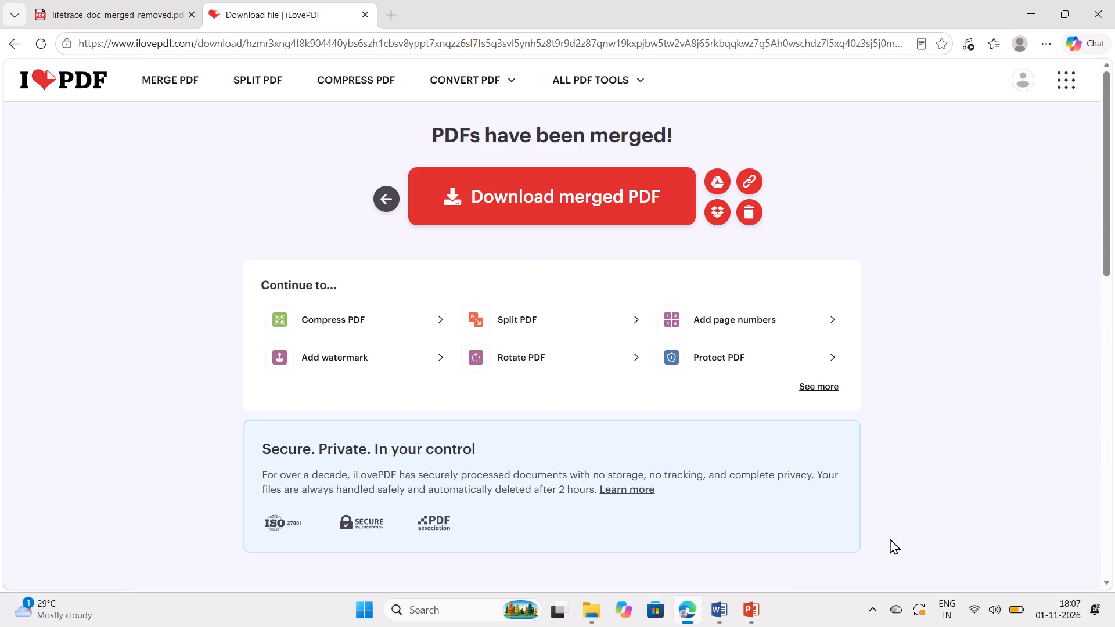
{"action": "left_click", "coordinate": [549, 200]}
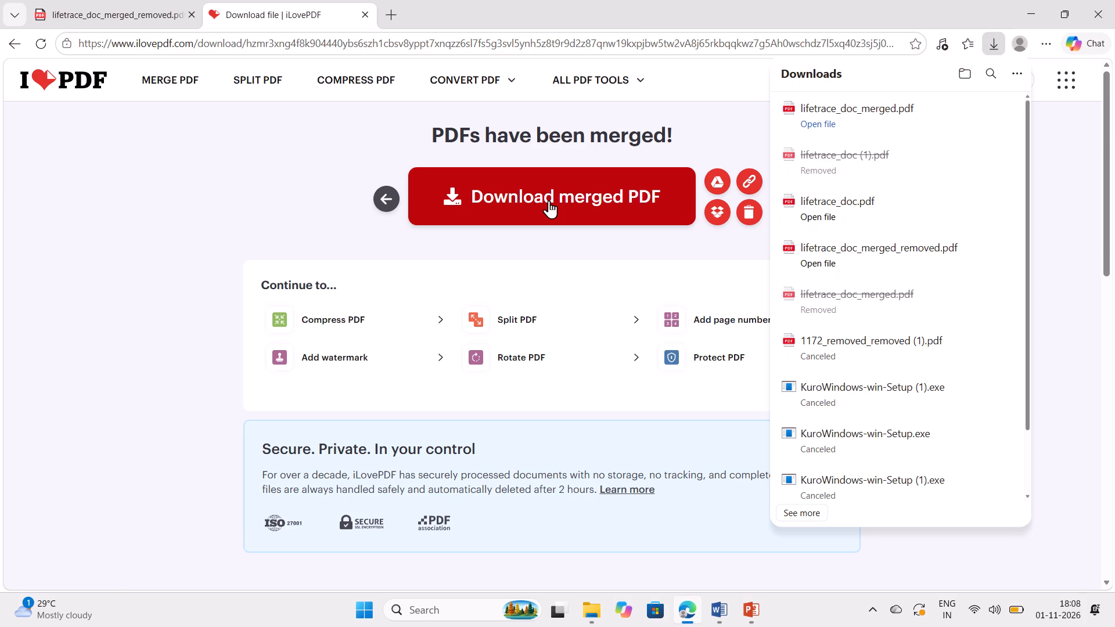
Open the downloaded lifetrace_doc_merged.pdf and look through it from the cover page to the references and back.
{"action": "left_click", "coordinate": [907, 107]}
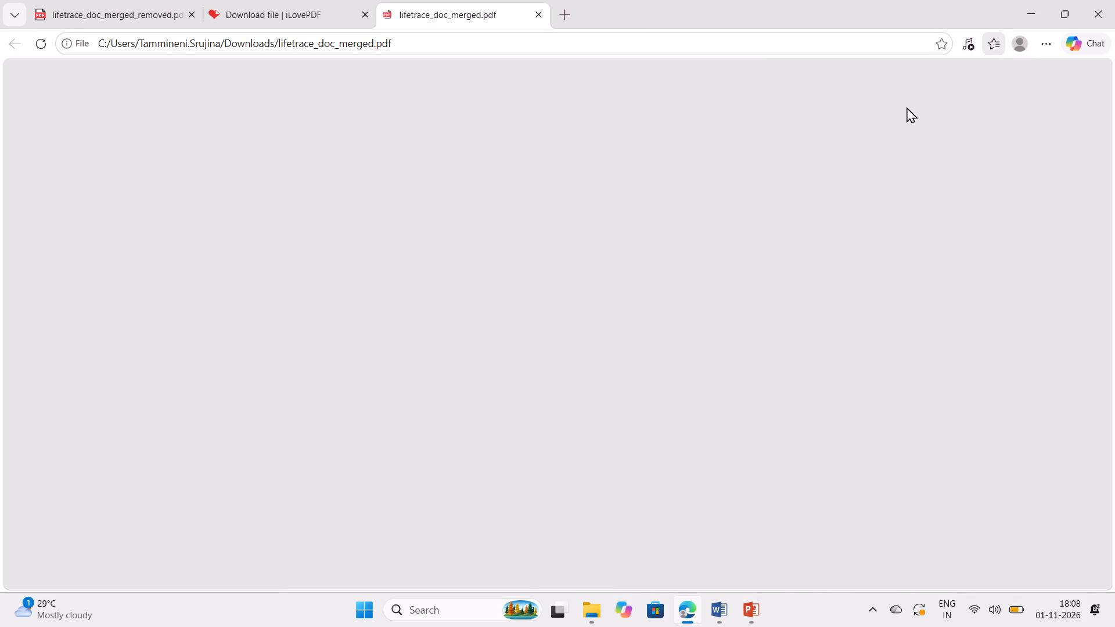
{"action": "scroll", "coordinate": [534, 250], "scroll_direction": "down", "scroll_amount": 2}
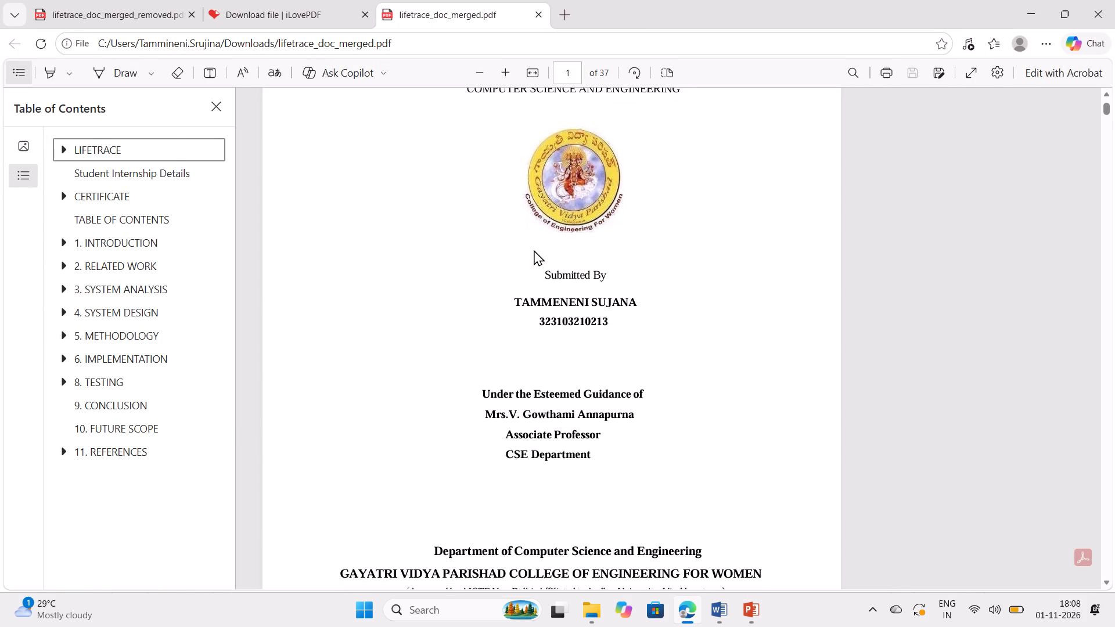
{"action": "scroll", "coordinate": [534, 250], "scroll_direction": "down", "scroll_amount": 19}
{"action": "scroll", "coordinate": [534, 250], "scroll_direction": "down", "scroll_amount": 7}
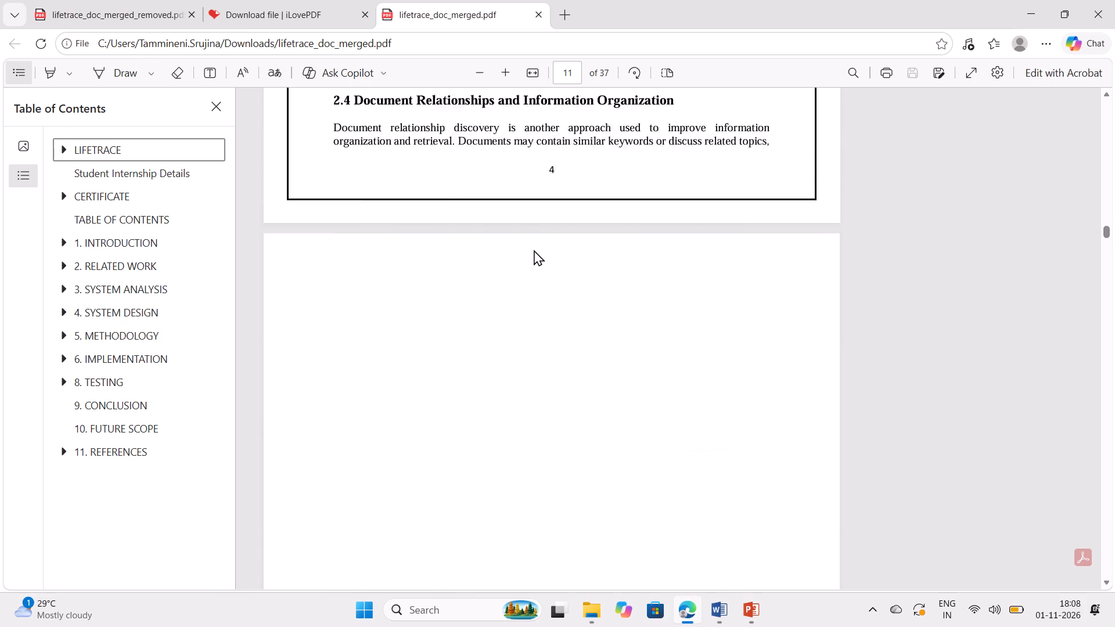
{"action": "scroll", "coordinate": [534, 250], "scroll_direction": "down", "scroll_amount": 20}
{"action": "scroll", "coordinate": [534, 250], "scroll_direction": "down", "scroll_amount": 8}
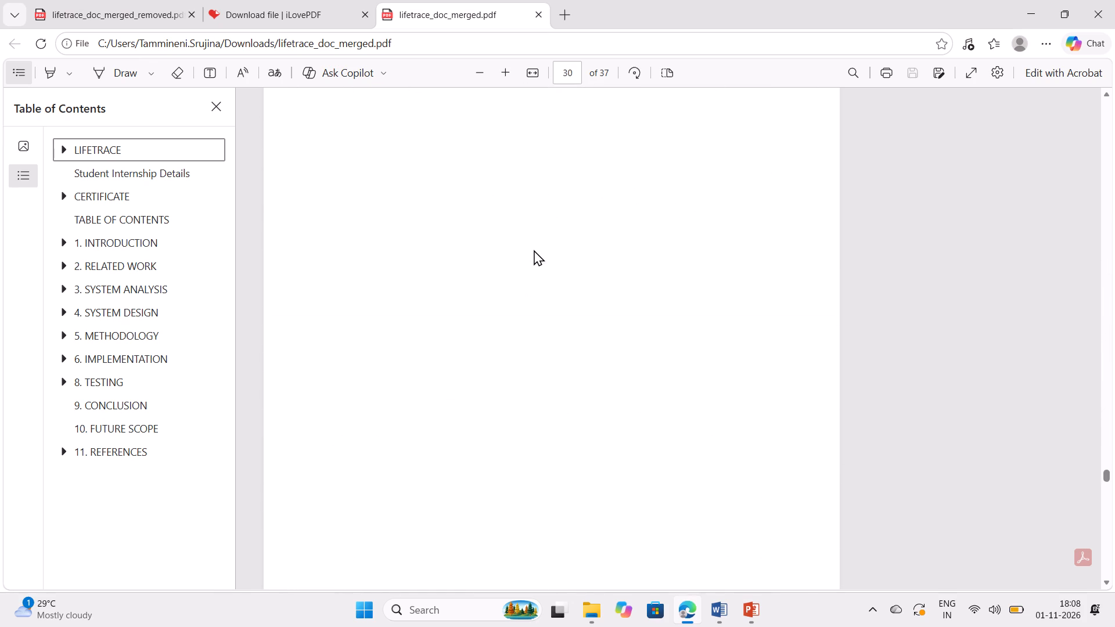
{"action": "scroll", "coordinate": [534, 250], "scroll_direction": "down", "scroll_amount": 18}
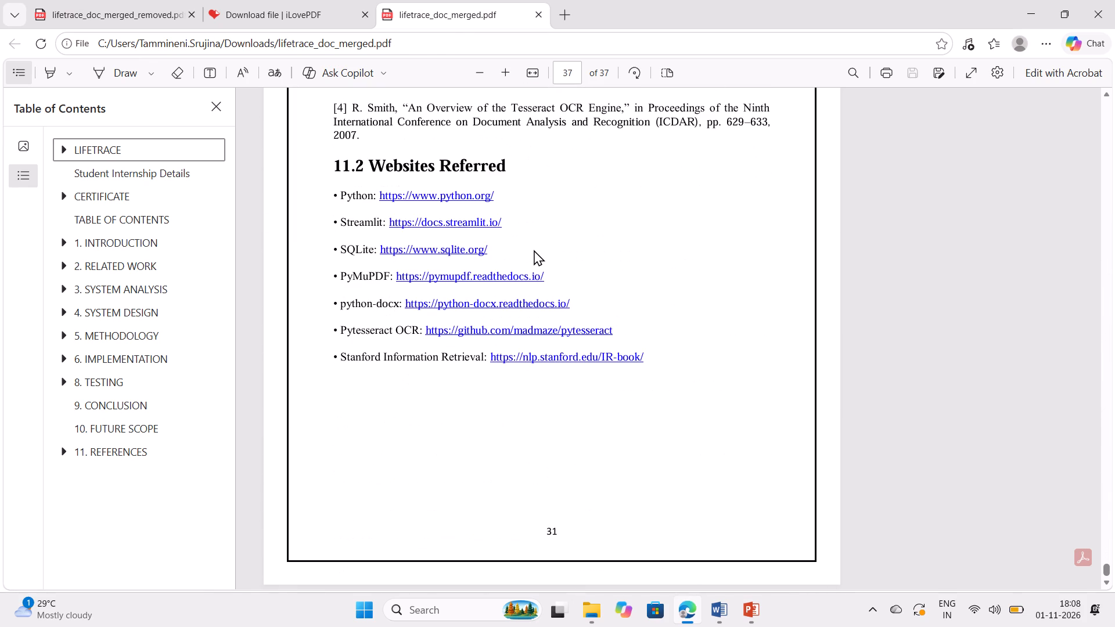
{"action": "scroll", "coordinate": [534, 250], "scroll_direction": "up", "scroll_amount": 1}
{"action": "scroll", "coordinate": [534, 250], "scroll_direction": "down", "scroll_amount": 4}
{"action": "scroll", "coordinate": [534, 250], "scroll_direction": "up", "scroll_amount": 5}
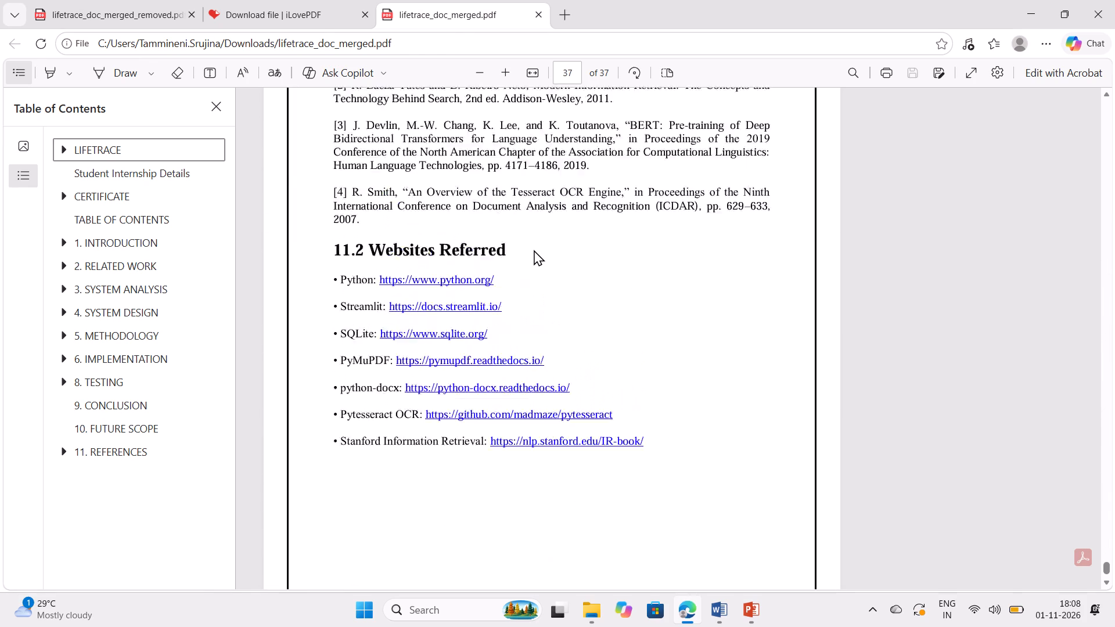
{"action": "scroll", "coordinate": [534, 250], "scroll_direction": "up", "scroll_amount": 16}
{"action": "scroll", "coordinate": [534, 250], "scroll_direction": "up", "scroll_amount": 11}
{"action": "scroll", "coordinate": [534, 250], "scroll_direction": "up", "scroll_amount": 10}
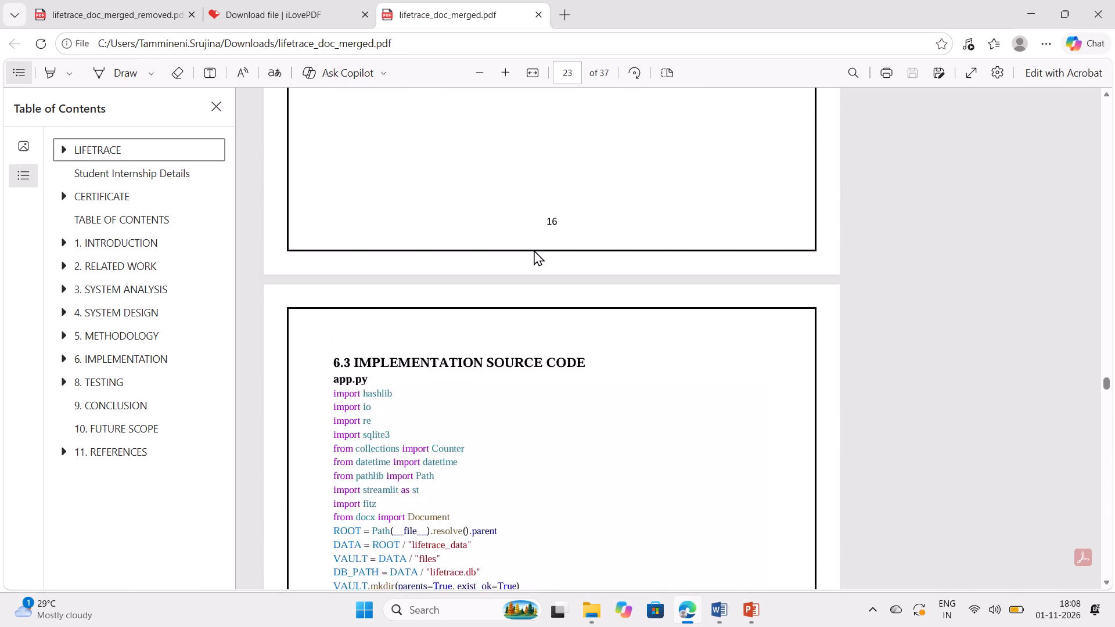
{"action": "scroll", "coordinate": [534, 250], "scroll_direction": "up", "scroll_amount": 12}
{"action": "scroll", "coordinate": [534, 250], "scroll_direction": "up", "scroll_amount": 19}
{"action": "scroll", "coordinate": [534, 250], "scroll_direction": "up", "scroll_amount": 13}
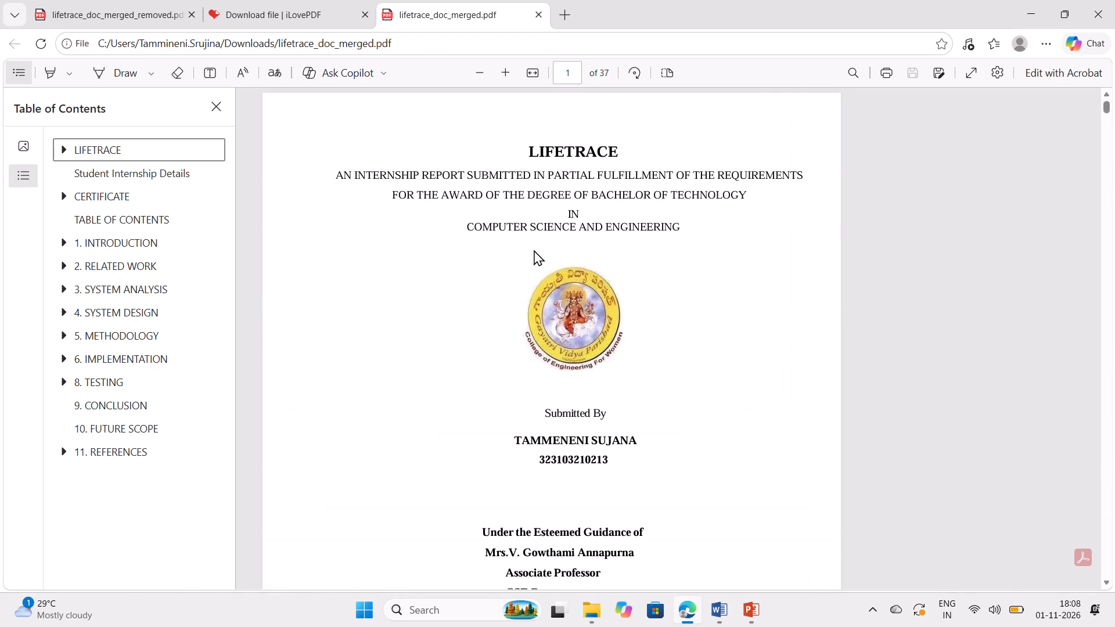
{"action": "scroll", "coordinate": [534, 250], "scroll_direction": "up", "scroll_amount": 9}
Close the iLovePDF download page and load iLovePDF's PDF to Word converter in a new browser tab.
{"action": "left_click", "coordinate": [364, 10]}
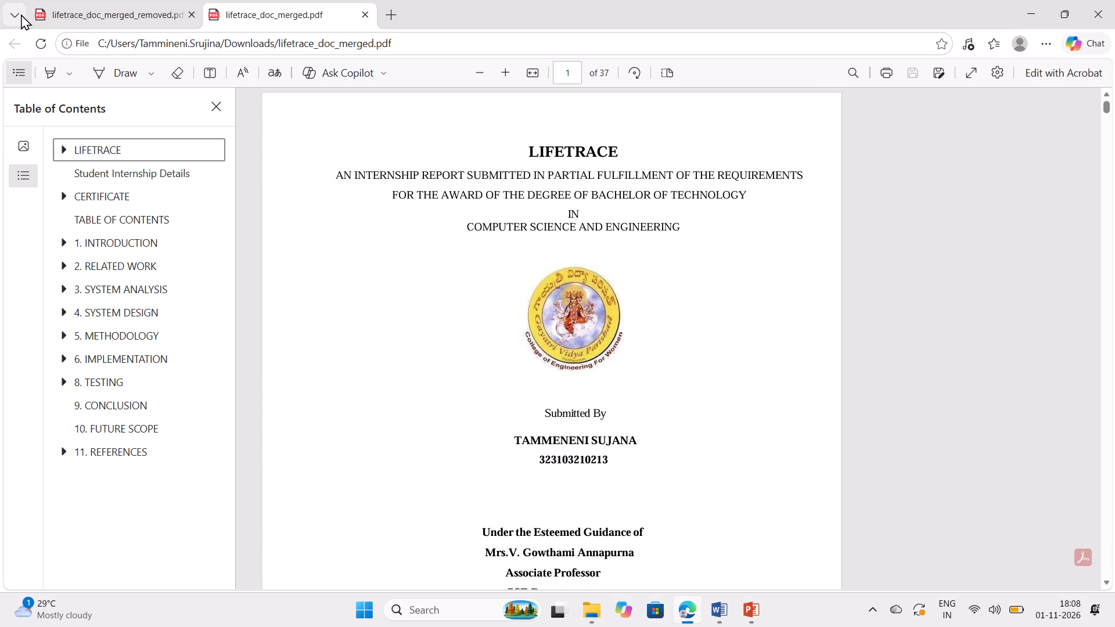
{"action": "left_click", "coordinate": [103, 2]}
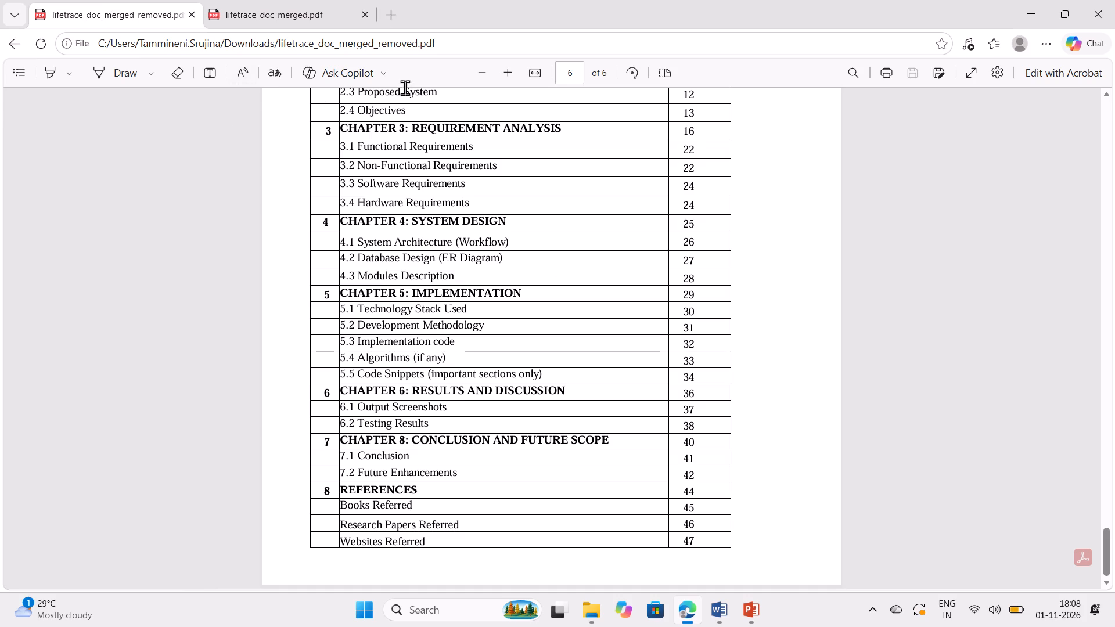
{"action": "left_click", "coordinate": [391, 20]}
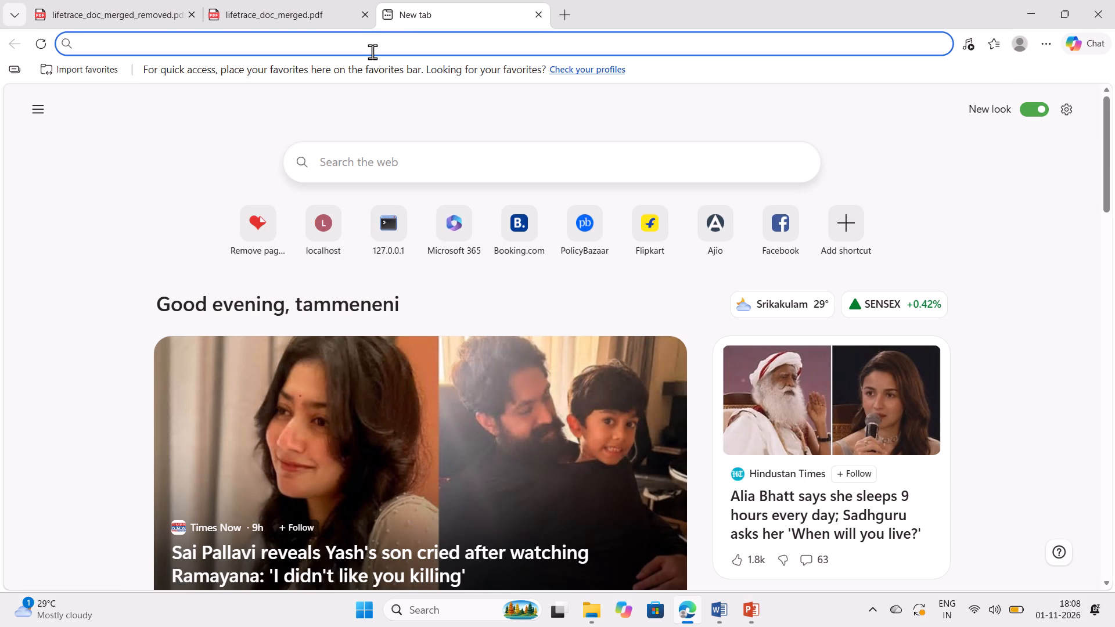
{"action": "key", "text": "i"}
{"action": "key", "text": "Return"}
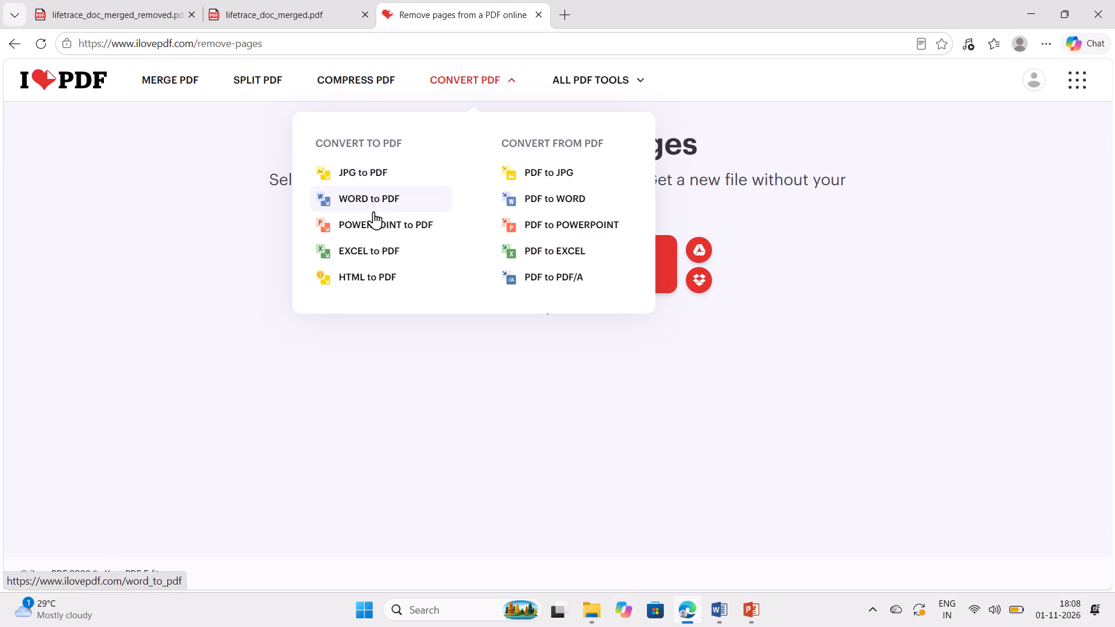
{"action": "left_click", "coordinate": [535, 194]}
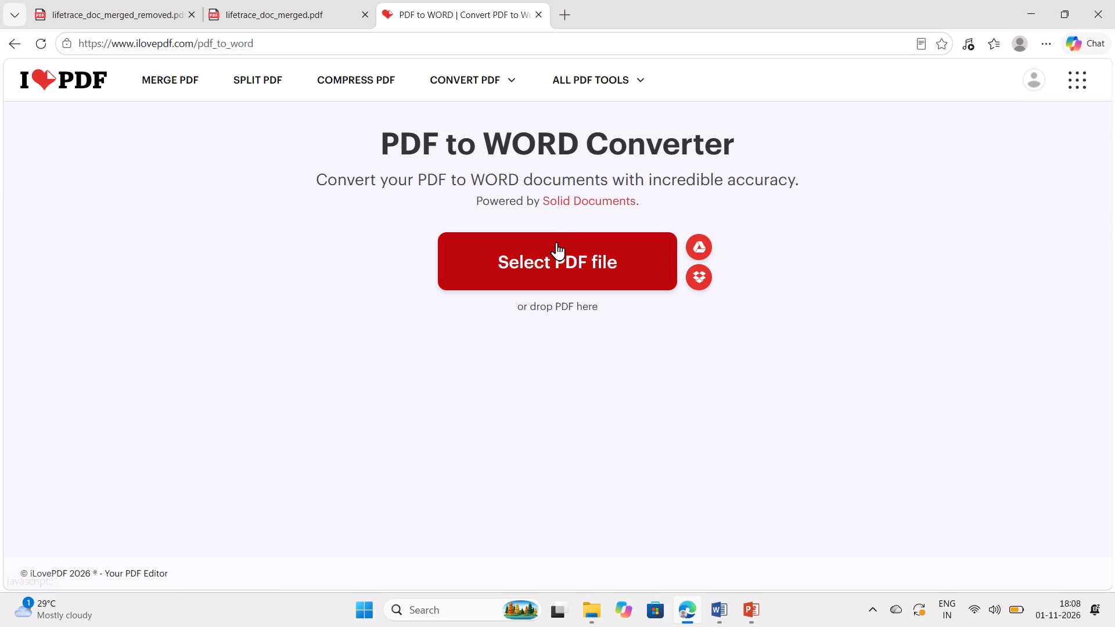
Load lifetrace_doc_merged.pdf from Downloads and convert it to Word with the No OCR option.
{"action": "left_click", "coordinate": [556, 242]}
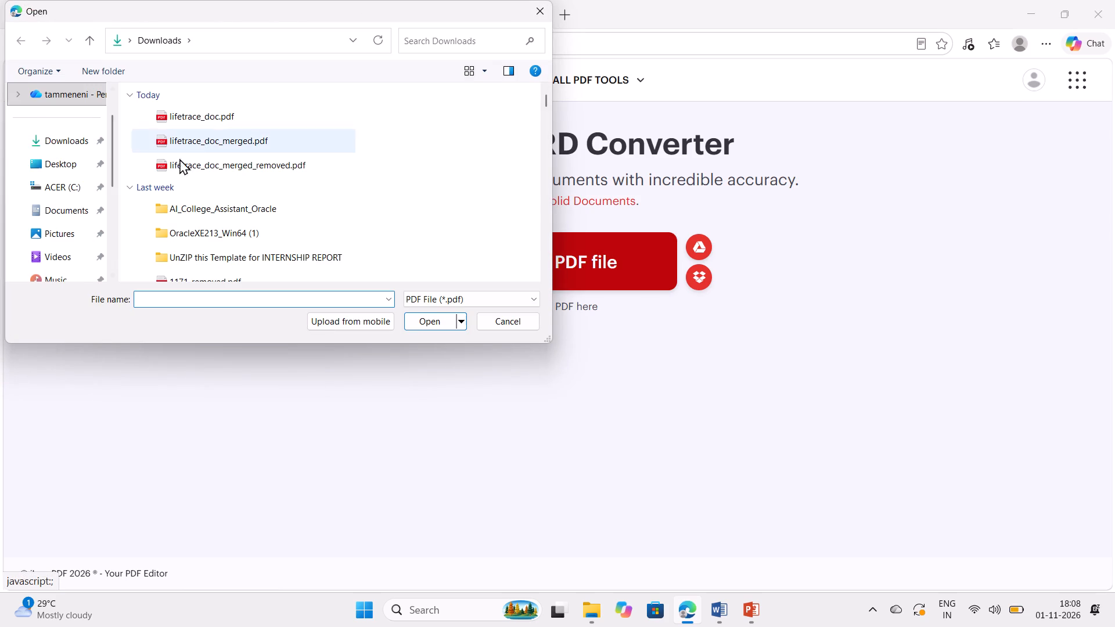
{"action": "left_click", "coordinate": [233, 137]}
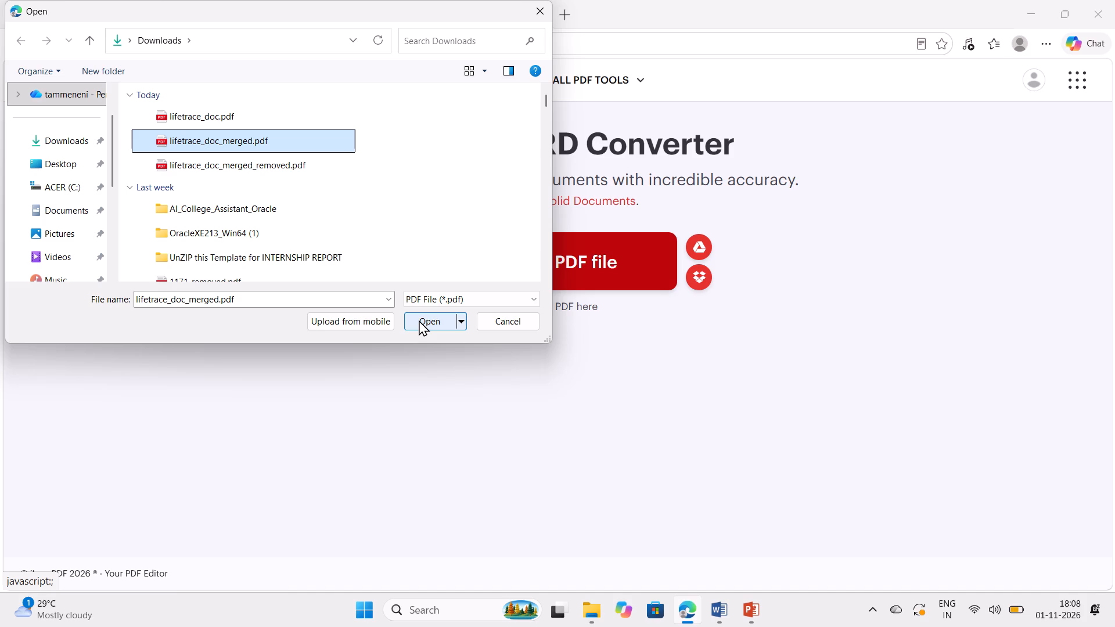
{"action": "left_click", "coordinate": [419, 320]}
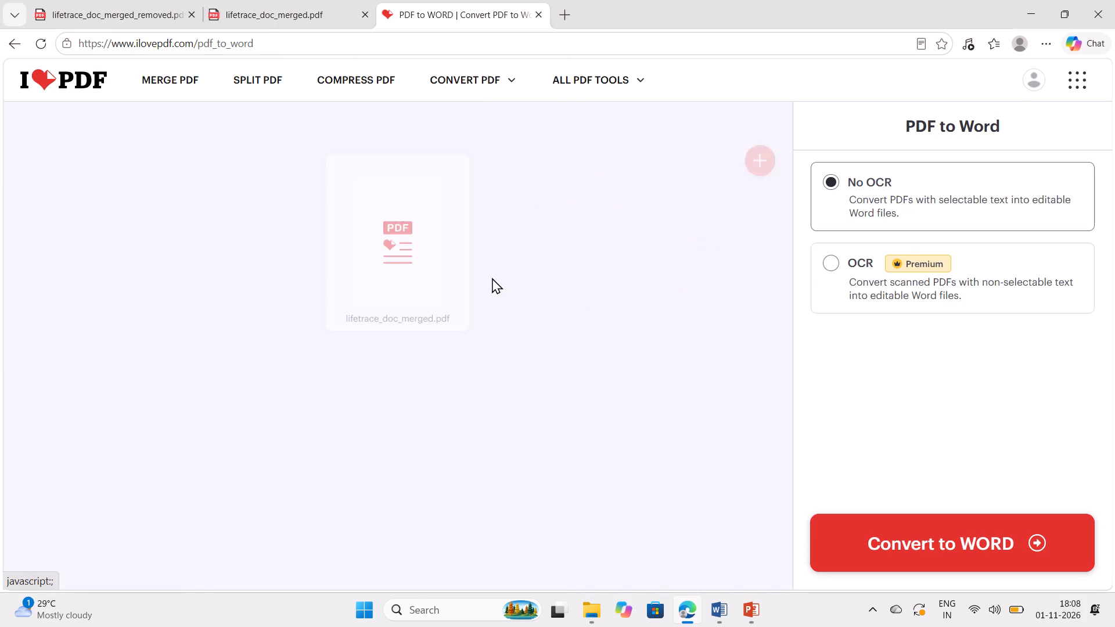
{"action": "left_click", "coordinate": [912, 548]}
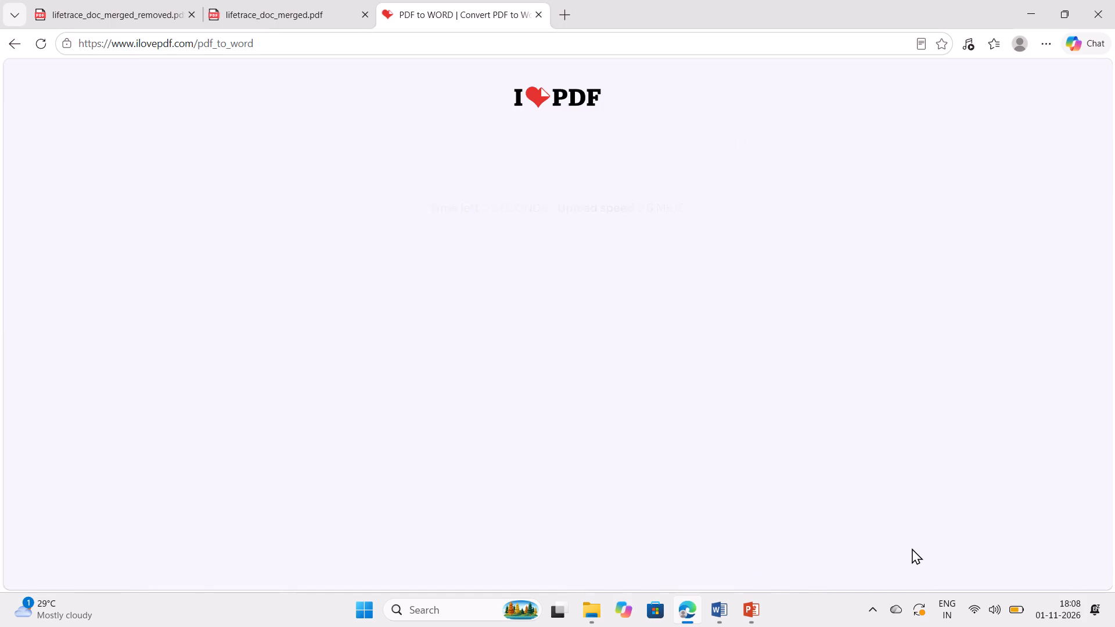
In File Explorer, delete lifetrace_doc_merged.pdf and lifetrace_doc_merged_removed.pdf from the Downloads folder.
{"action": "left_click", "coordinate": [590, 605]}
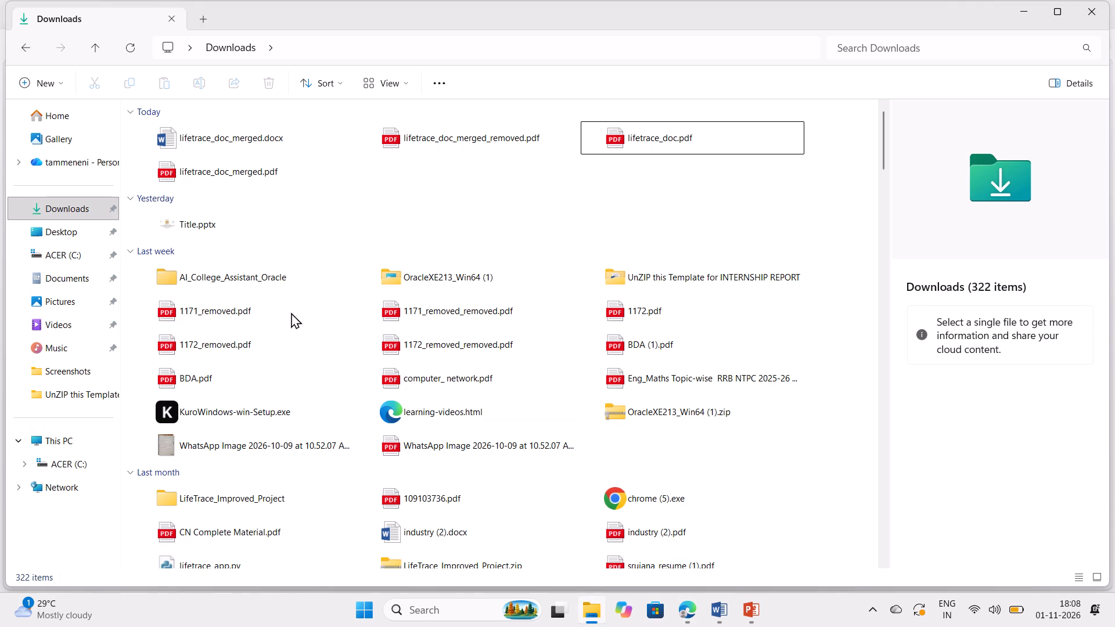
{"action": "left_click", "coordinate": [300, 167]}
{"action": "left_click", "coordinate": [267, 78]}
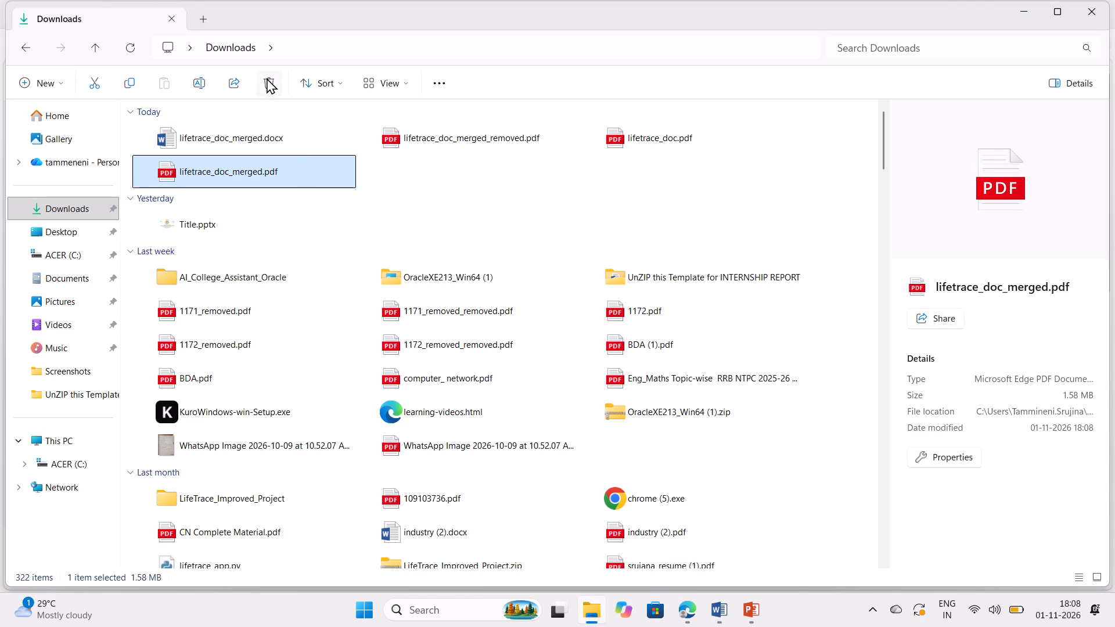
{"action": "left_click", "coordinate": [434, 141]}
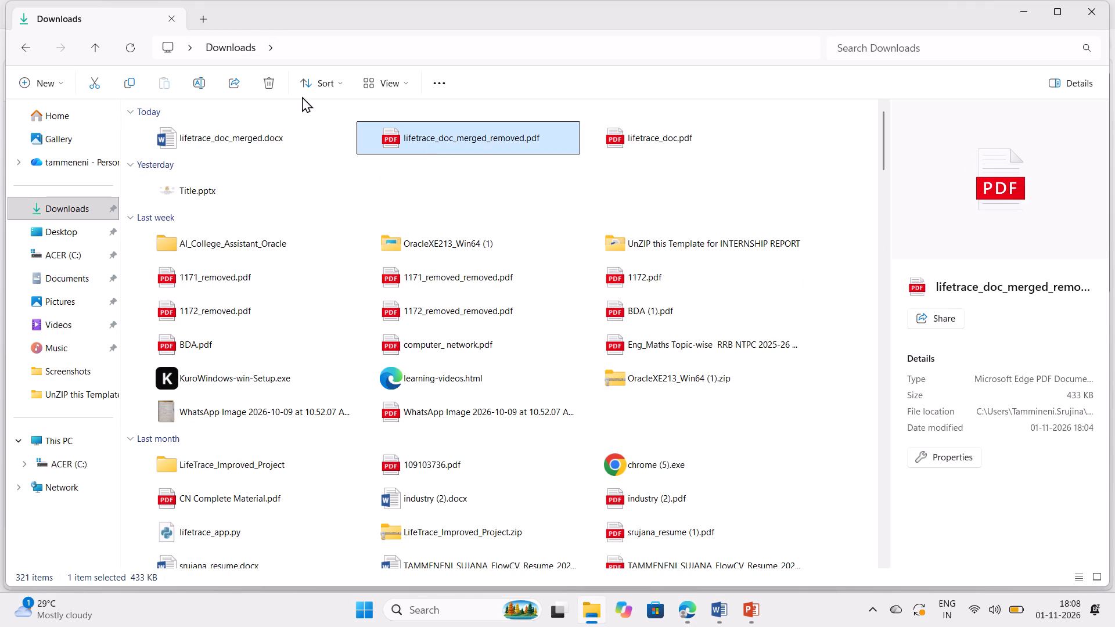
{"action": "left_click", "coordinate": [272, 84]}
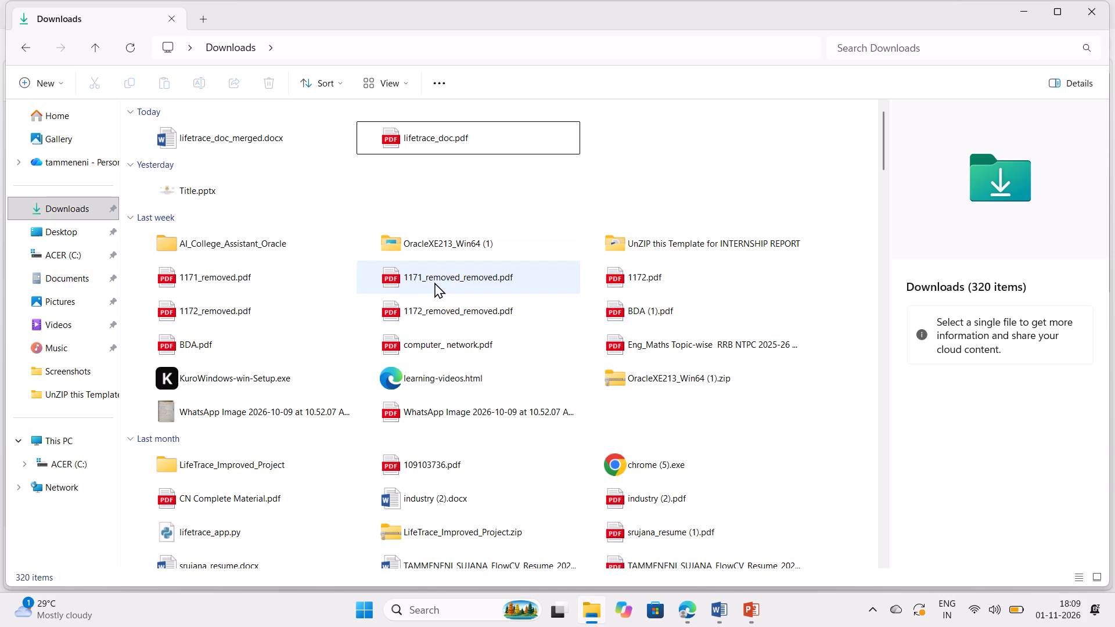
Return to Edge, download the converted Word document, open lifetrace_doc_merged (2).docx in Word, and enable editing.
{"action": "left_click", "coordinate": [691, 612]}
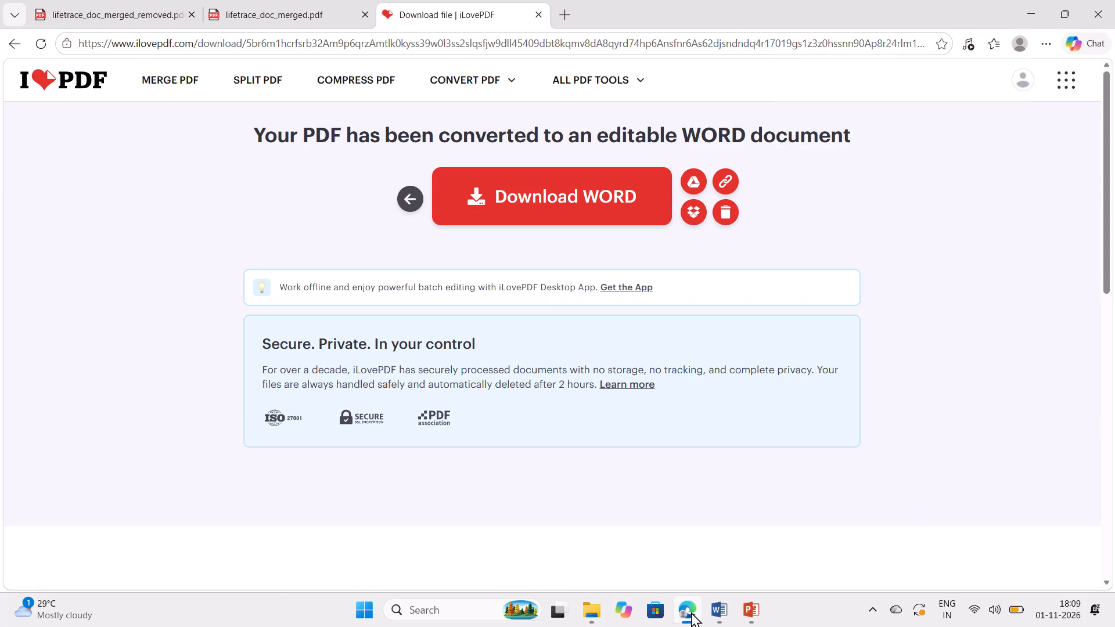
{"action": "left_click", "coordinate": [587, 197]}
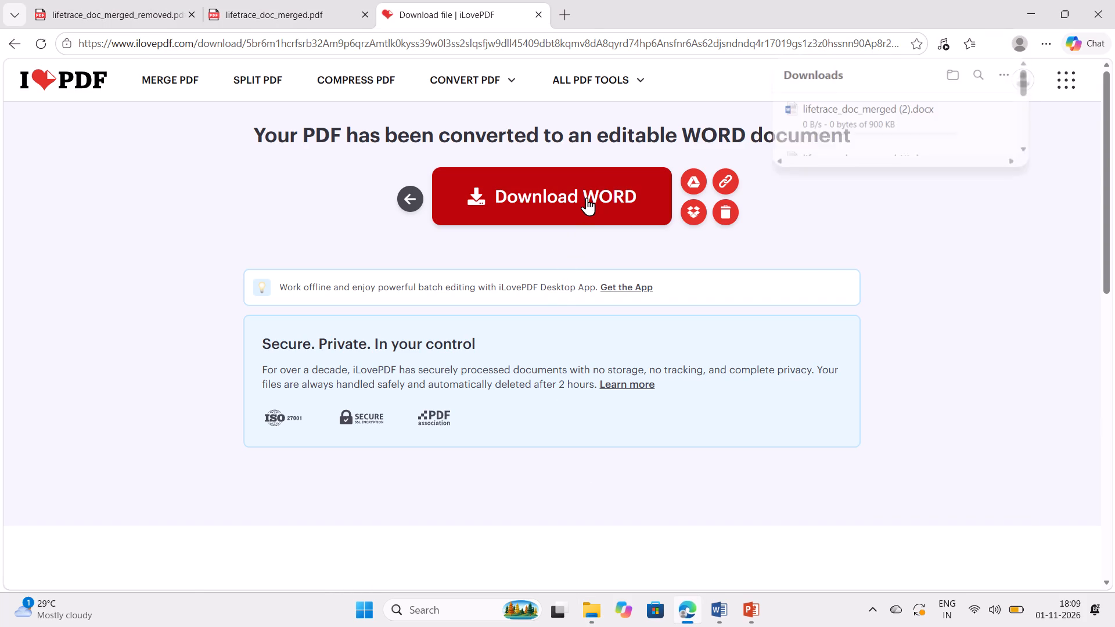
{"action": "left_click", "coordinate": [887, 113]}
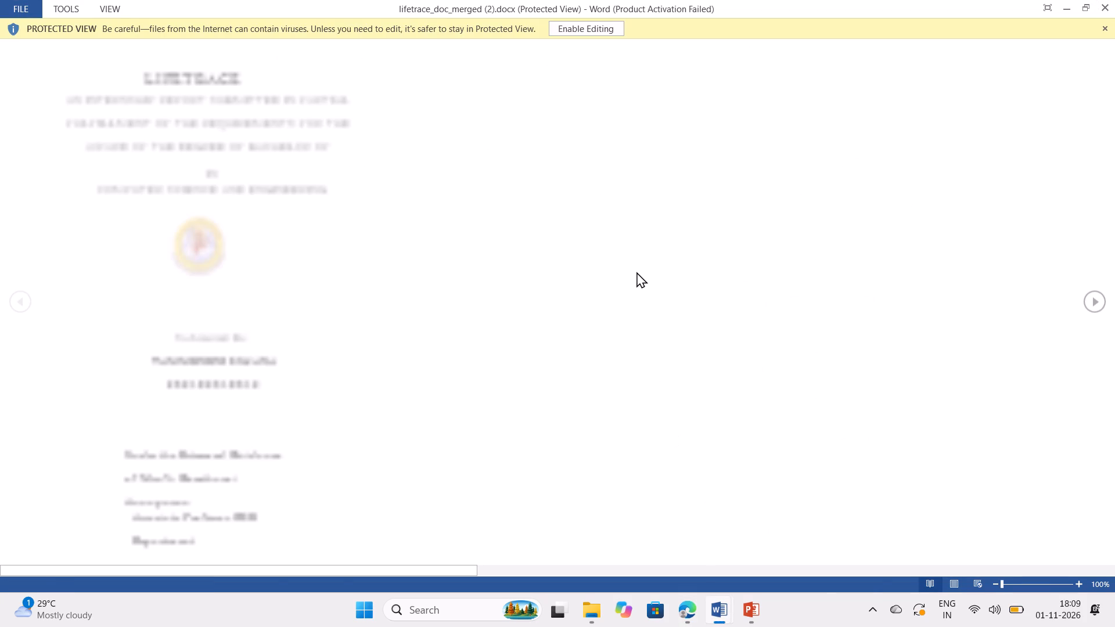
{"action": "left_click", "coordinate": [577, 23]}
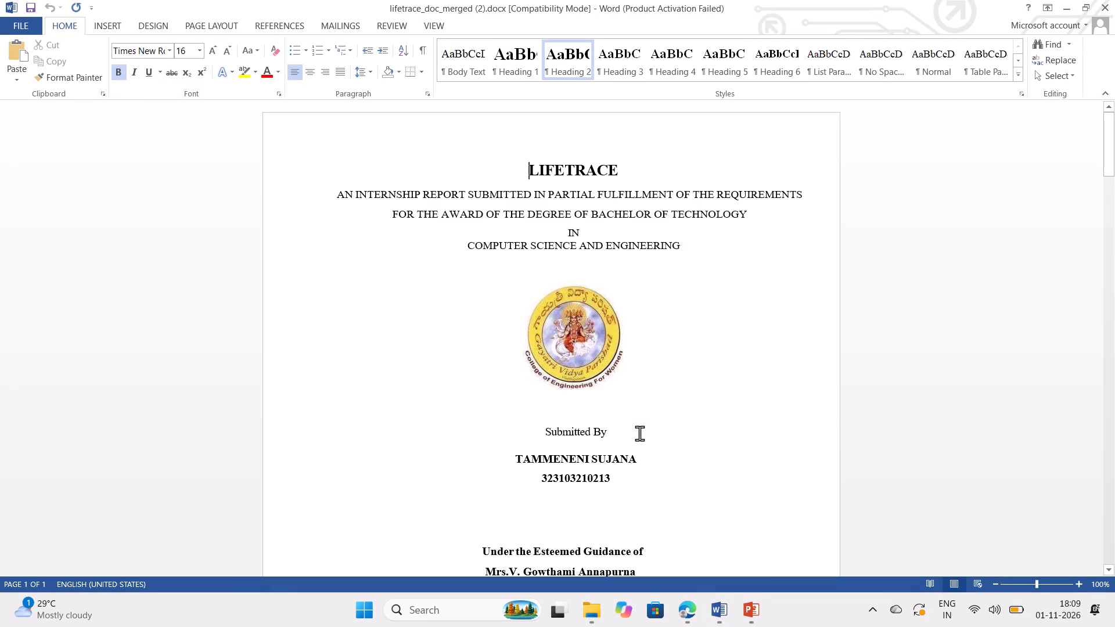
{"action": "scroll", "coordinate": [639, 433], "scroll_direction": "down", "scroll_amount": 1}
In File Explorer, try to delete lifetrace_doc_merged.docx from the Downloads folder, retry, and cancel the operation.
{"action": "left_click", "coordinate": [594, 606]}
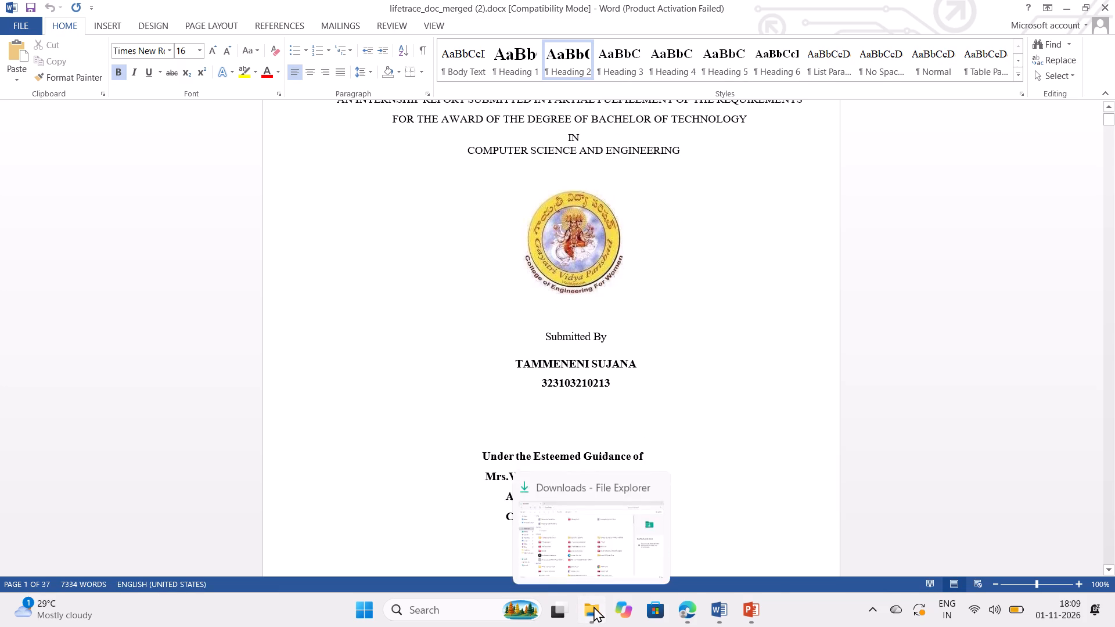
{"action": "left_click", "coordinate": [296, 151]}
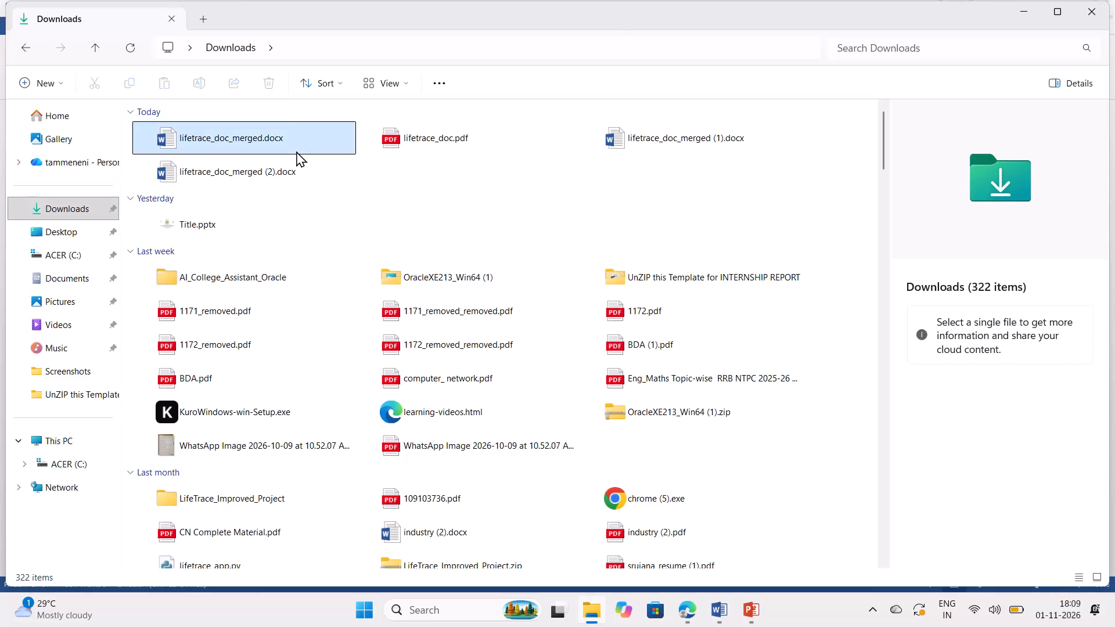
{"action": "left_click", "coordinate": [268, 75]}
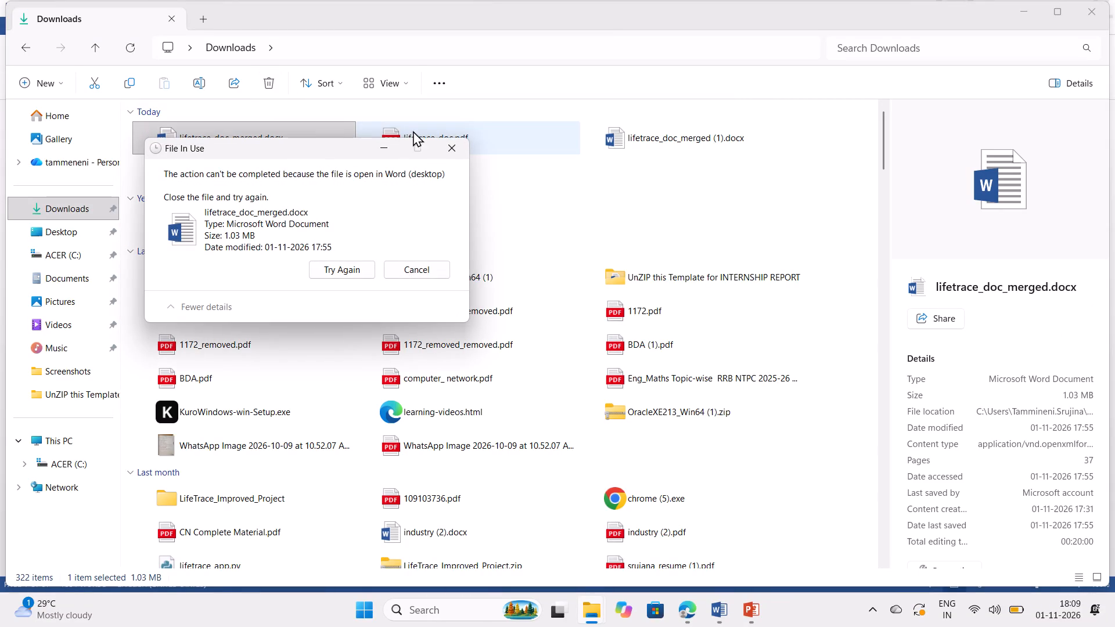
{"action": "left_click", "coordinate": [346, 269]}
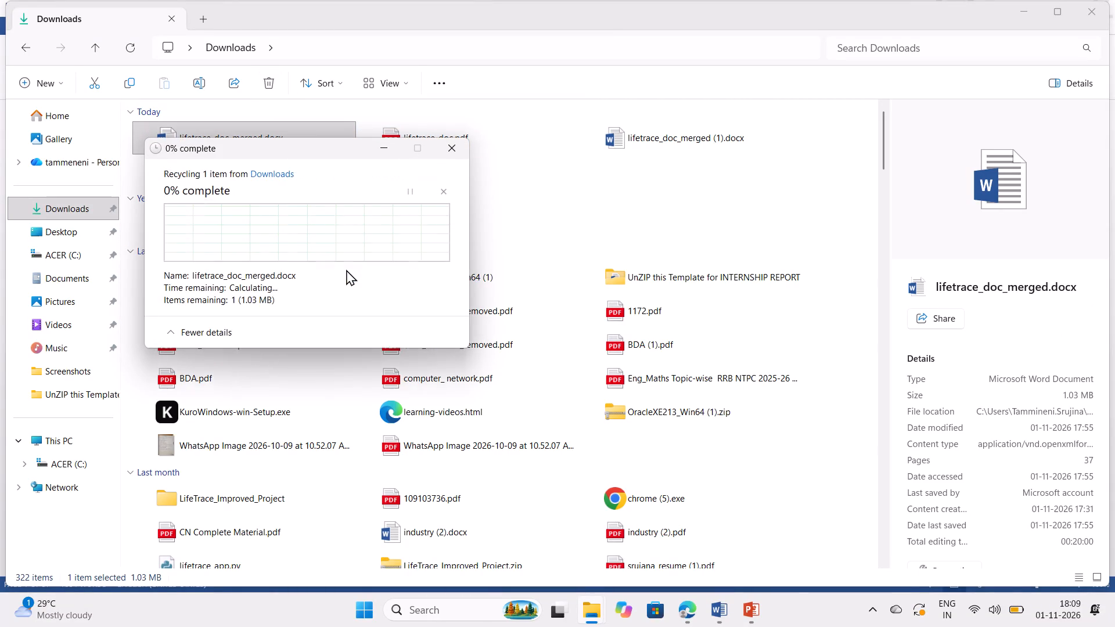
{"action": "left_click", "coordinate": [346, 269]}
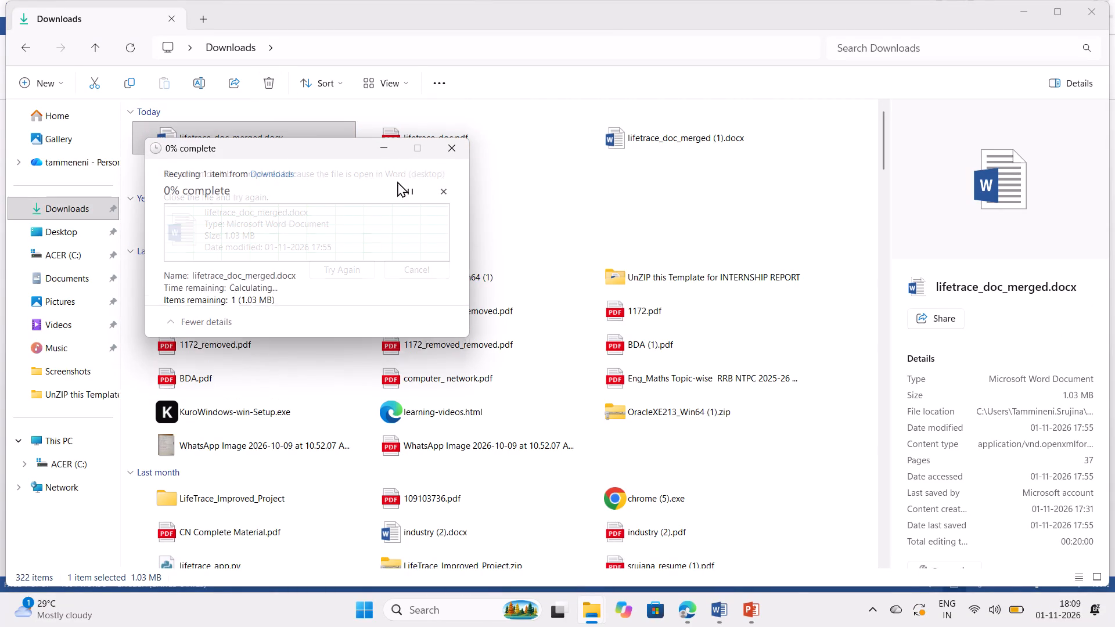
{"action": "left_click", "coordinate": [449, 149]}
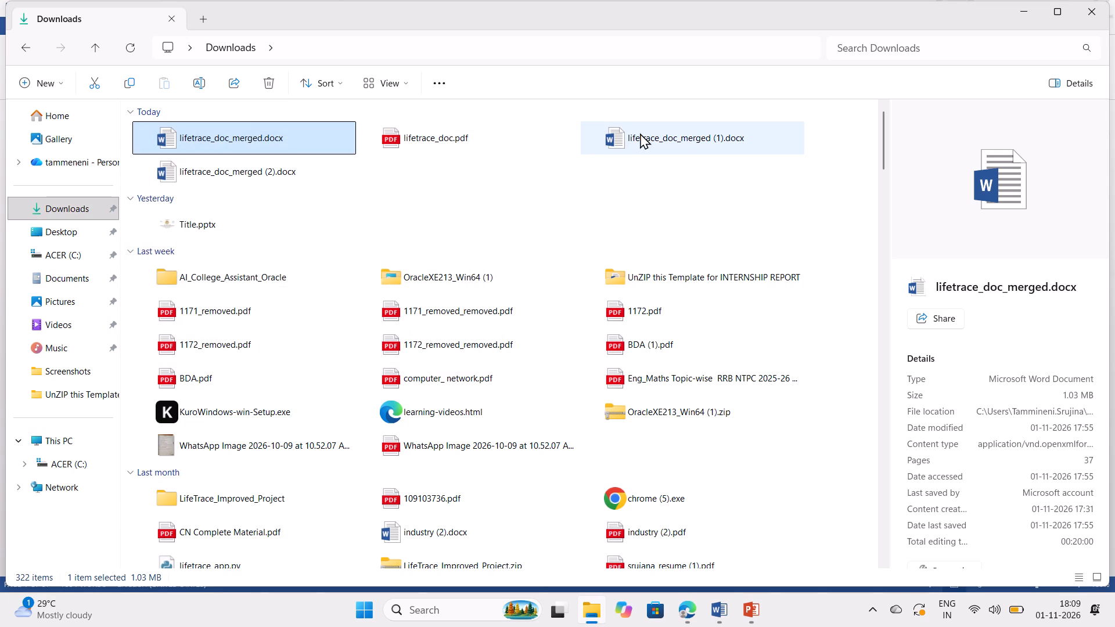
Delete lifetrace_doc_merged (1).docx and lifetrace_doc.pdf from the Downloads folder.
{"action": "left_click", "coordinate": [642, 132]}
{"action": "left_click", "coordinate": [276, 80]}
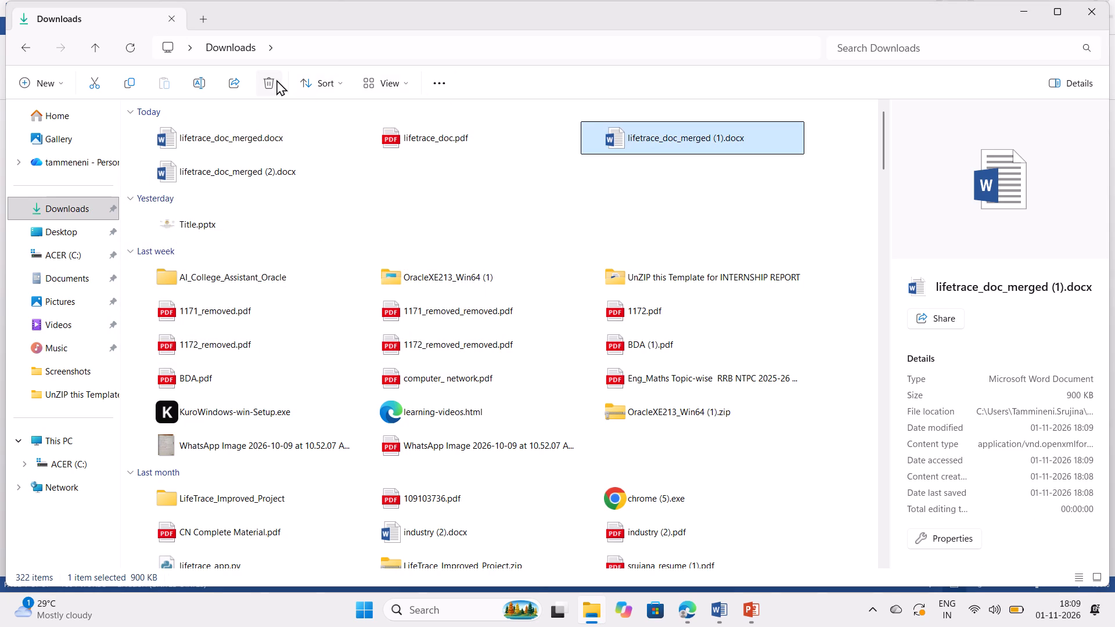
{"action": "left_click", "coordinate": [420, 143]}
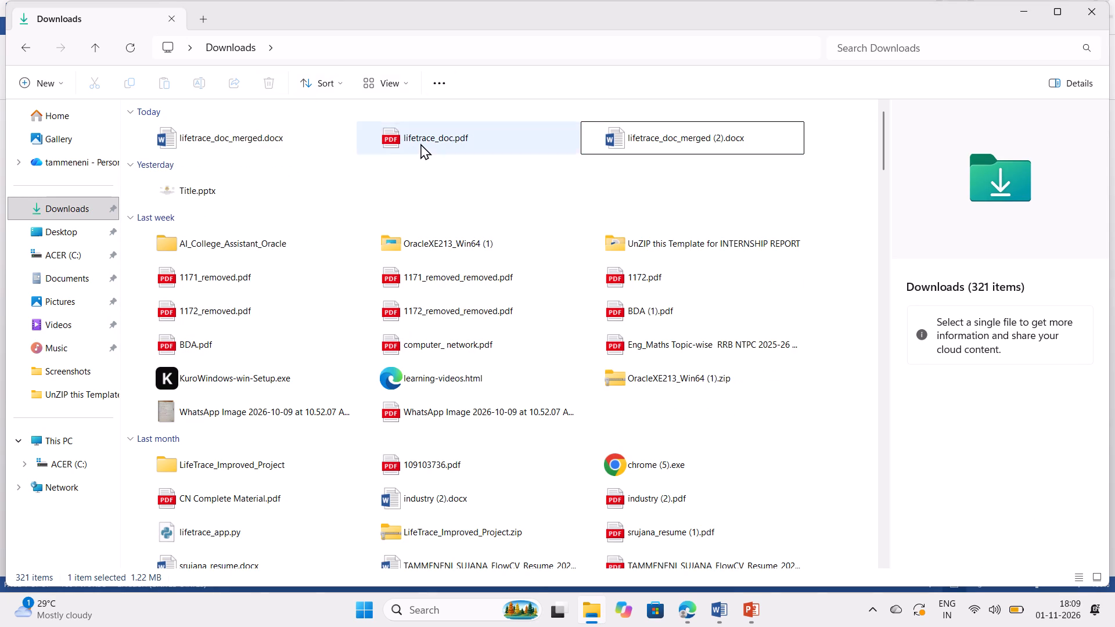
{"action": "left_click", "coordinate": [258, 82]}
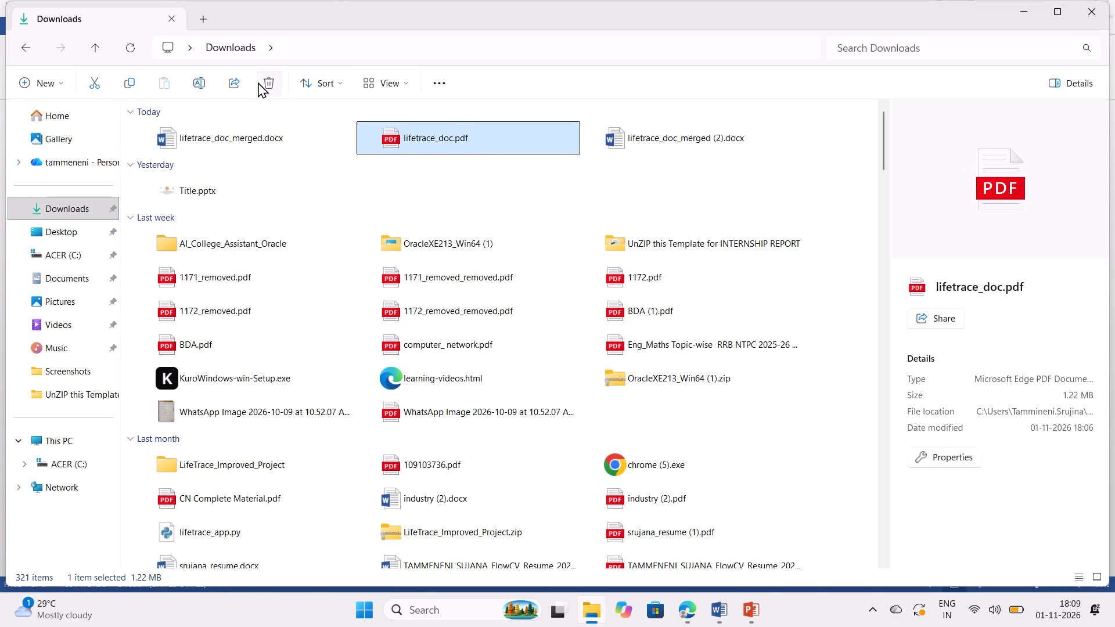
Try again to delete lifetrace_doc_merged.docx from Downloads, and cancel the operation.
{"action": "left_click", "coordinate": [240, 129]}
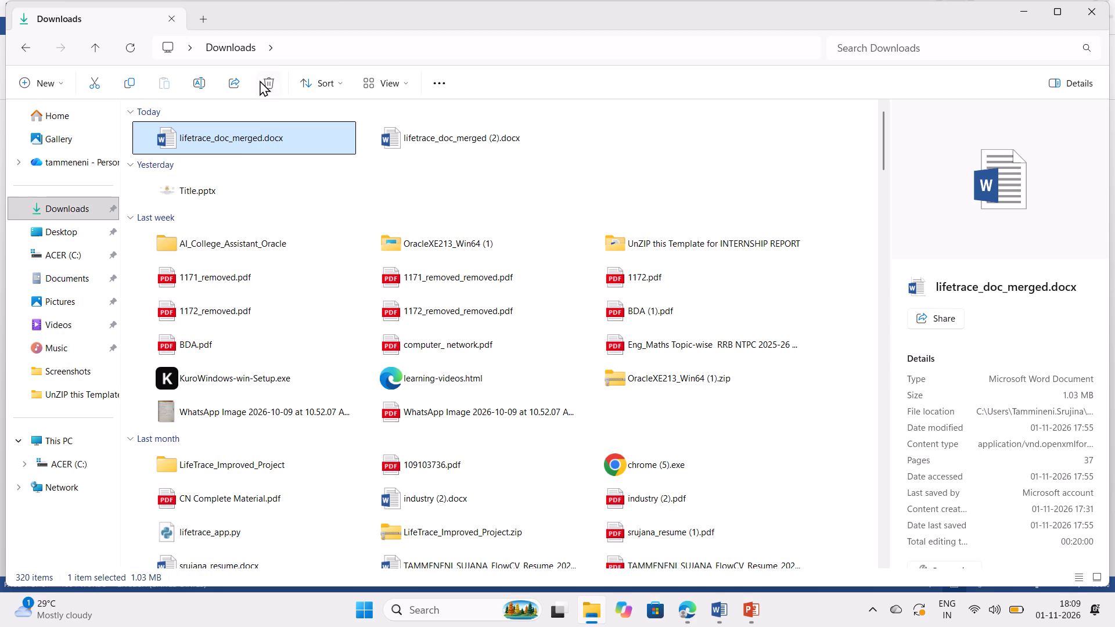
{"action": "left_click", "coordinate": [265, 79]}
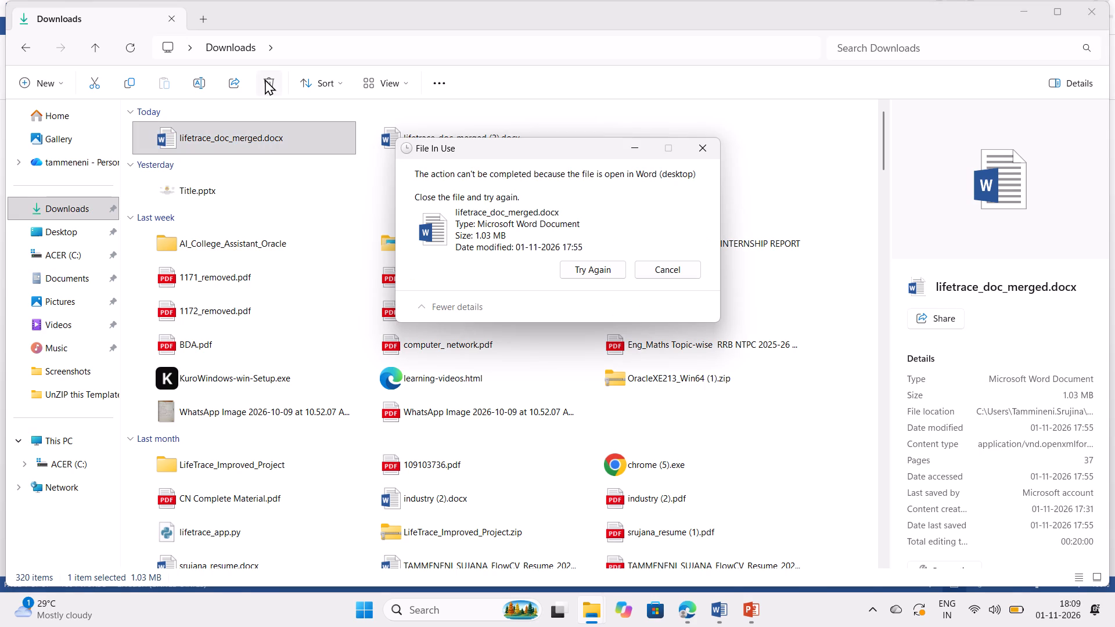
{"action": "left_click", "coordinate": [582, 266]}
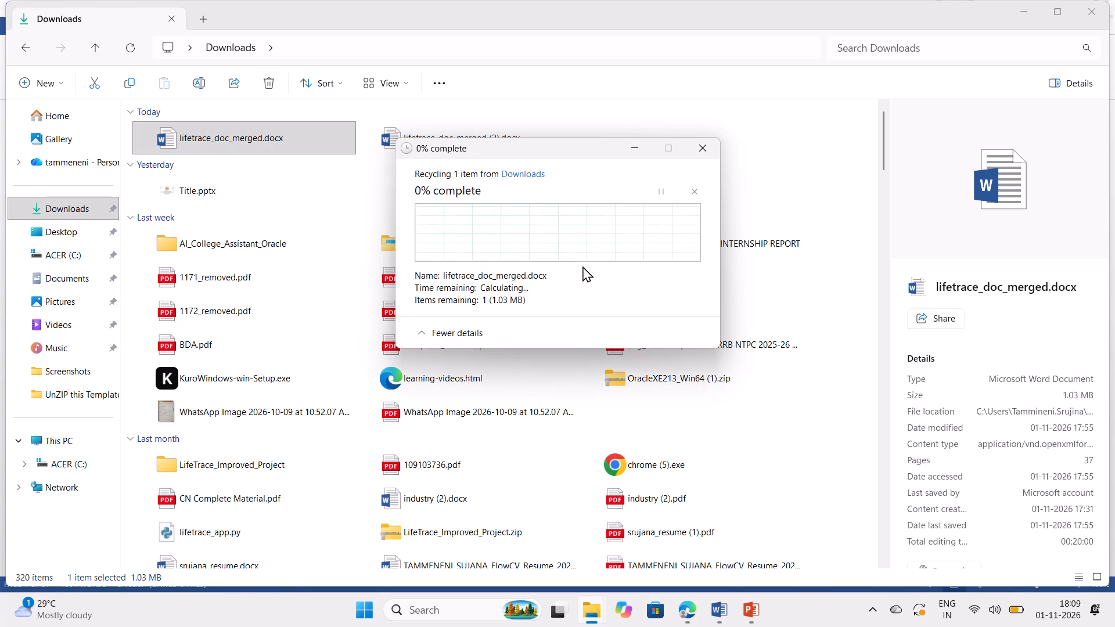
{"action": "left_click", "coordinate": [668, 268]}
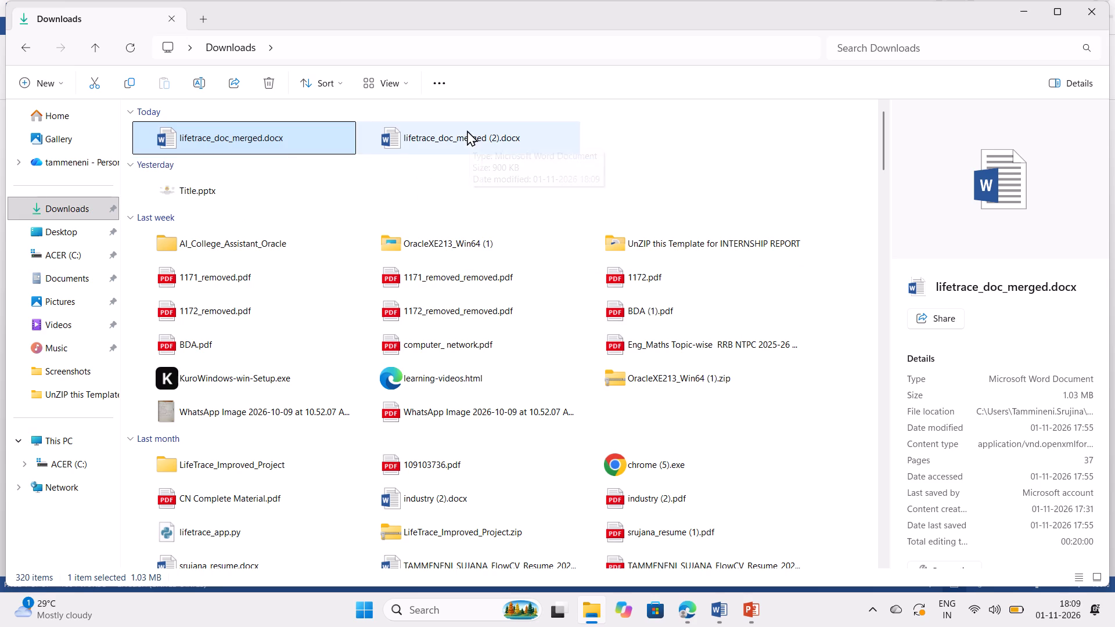
Open lifetrace_doc_merged.docx in Word, look through its contents table, introduction and diagram pages, and close the open Word documents.
{"action": "double_click", "coordinate": [286, 136]}
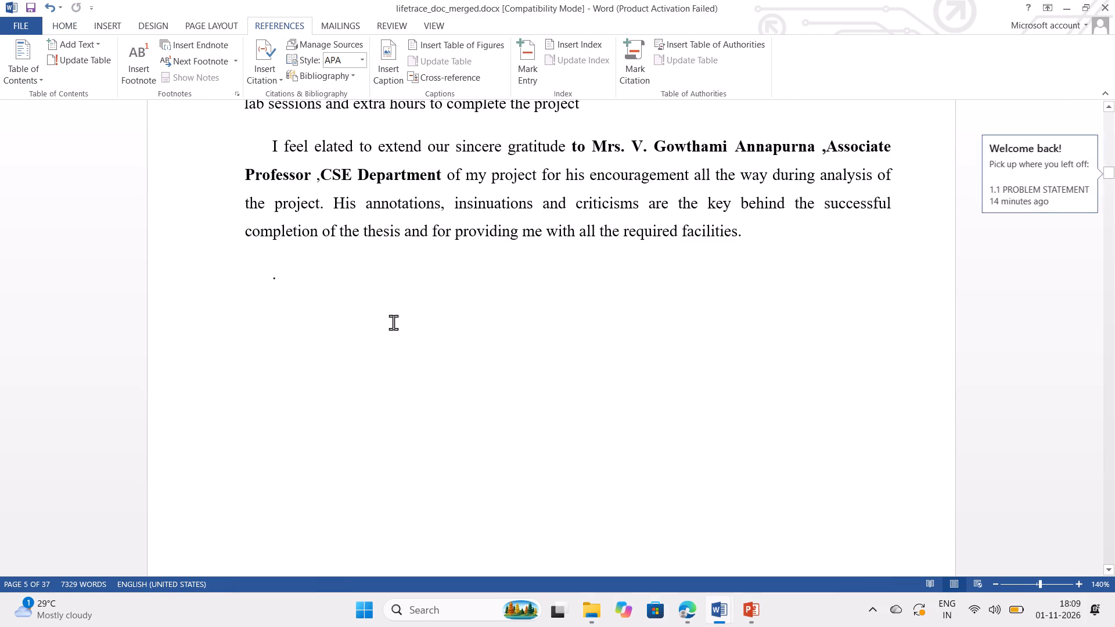
{"action": "scroll", "coordinate": [394, 325], "scroll_direction": "down", "scroll_amount": 16}
{"action": "scroll", "coordinate": [394, 325], "scroll_direction": "up", "scroll_amount": 2}
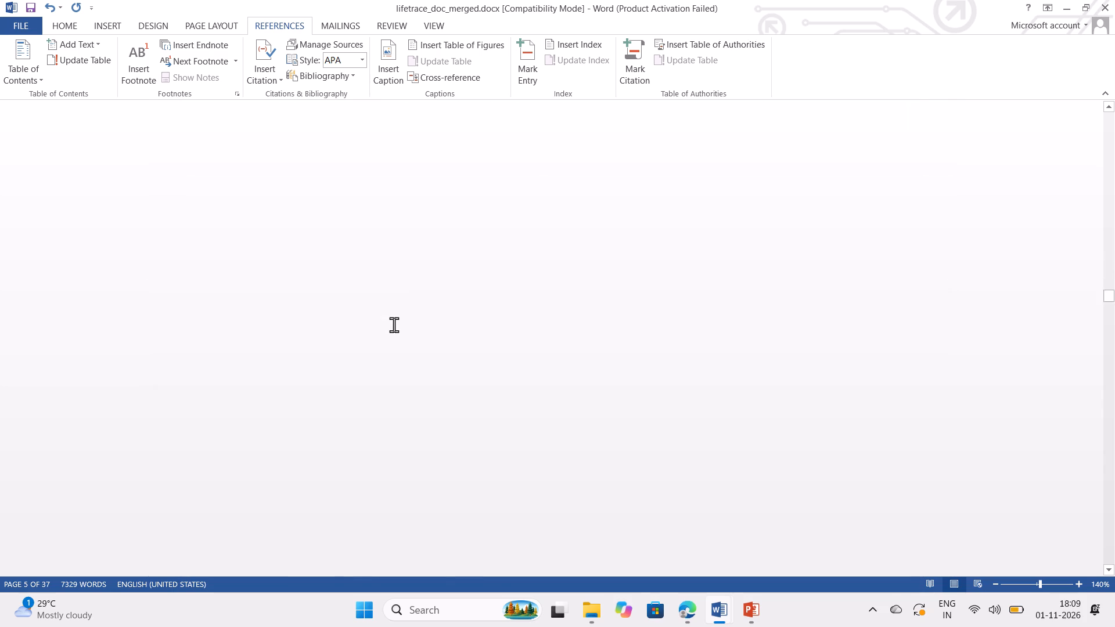
{"action": "scroll", "coordinate": [394, 325], "scroll_direction": "up", "scroll_amount": 10}
{"action": "scroll", "coordinate": [394, 325], "scroll_direction": "up", "scroll_amount": 20}
{"action": "scroll", "coordinate": [394, 325], "scroll_direction": "up", "scroll_amount": 2}
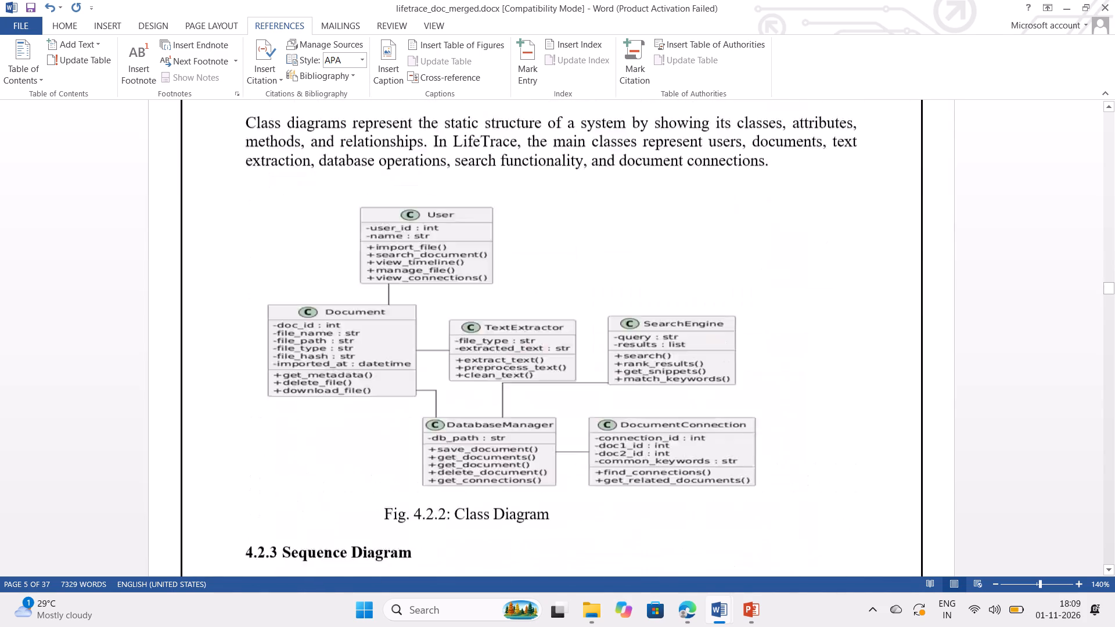
{"action": "scroll", "coordinate": [394, 325], "scroll_direction": "up", "scroll_amount": 18}
{"action": "scroll", "coordinate": [394, 325], "scroll_direction": "up", "scroll_amount": 5}
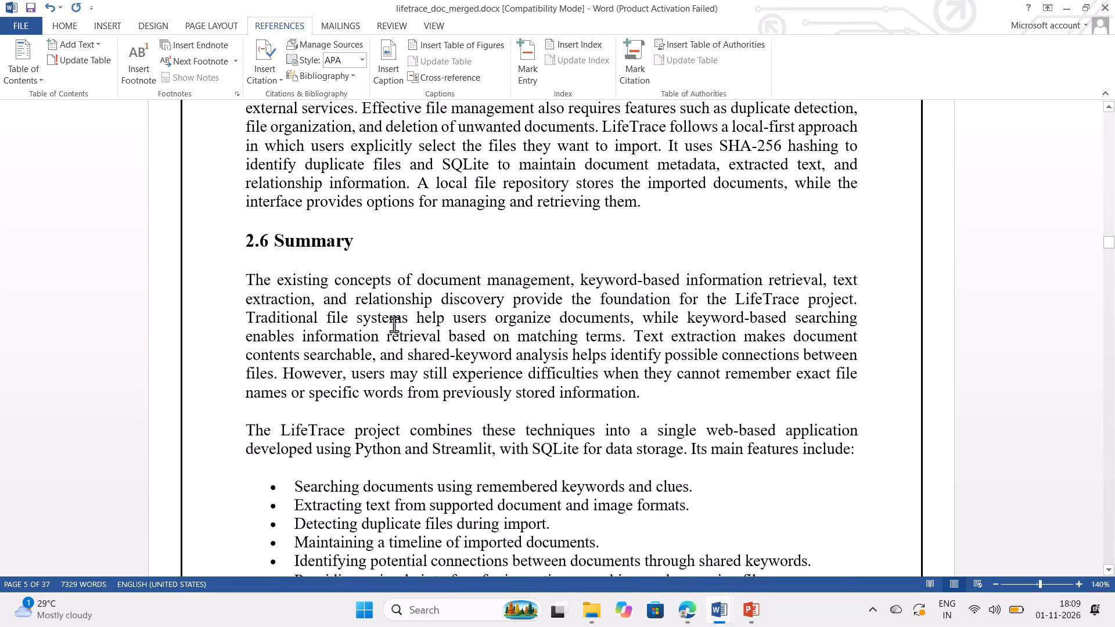
{"action": "scroll", "coordinate": [394, 325], "scroll_direction": "up", "scroll_amount": 16}
{"action": "scroll", "coordinate": [394, 325], "scroll_direction": "down", "scroll_amount": 3}
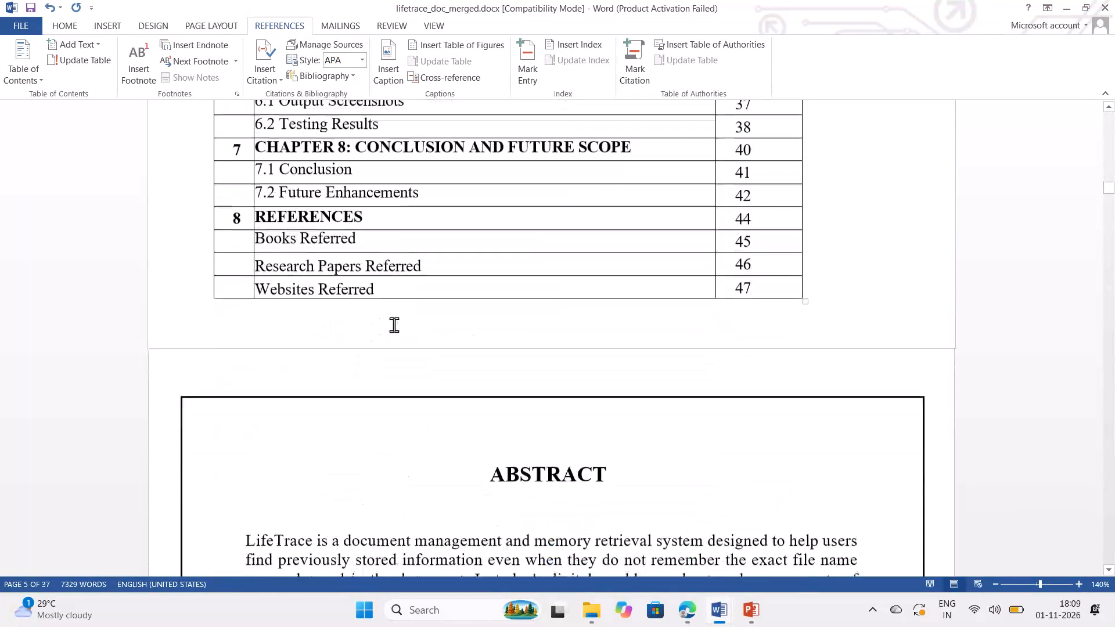
{"action": "scroll", "coordinate": [394, 325], "scroll_direction": "down", "scroll_amount": 5}
{"action": "scroll", "coordinate": [394, 325], "scroll_direction": "up", "scroll_amount": 2}
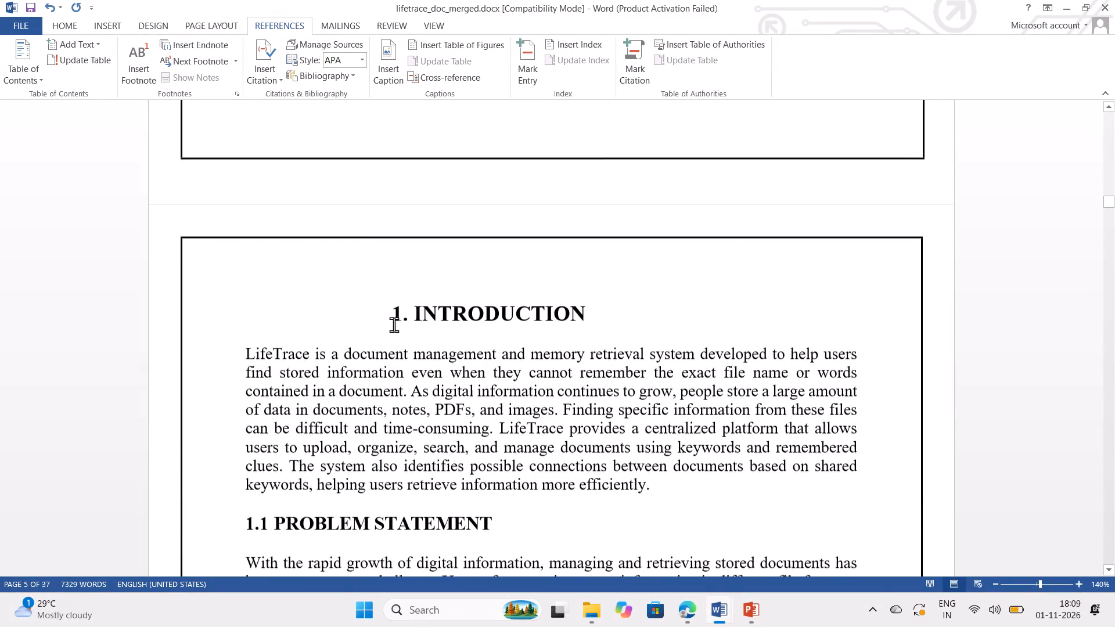
{"action": "scroll", "coordinate": [394, 325], "scroll_direction": "up", "scroll_amount": 1}
{"action": "scroll", "coordinate": [394, 325], "scroll_direction": "down", "scroll_amount": 7}
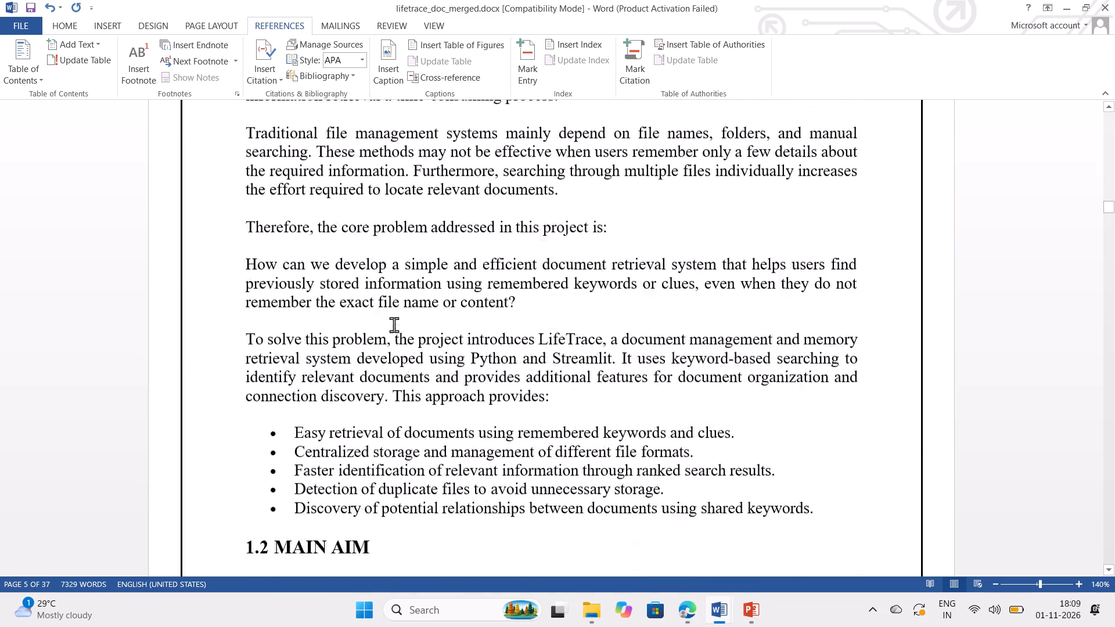
{"action": "scroll", "coordinate": [394, 325], "scroll_direction": "down", "scroll_amount": 1}
{"action": "left_click", "coordinate": [1109, 0]}
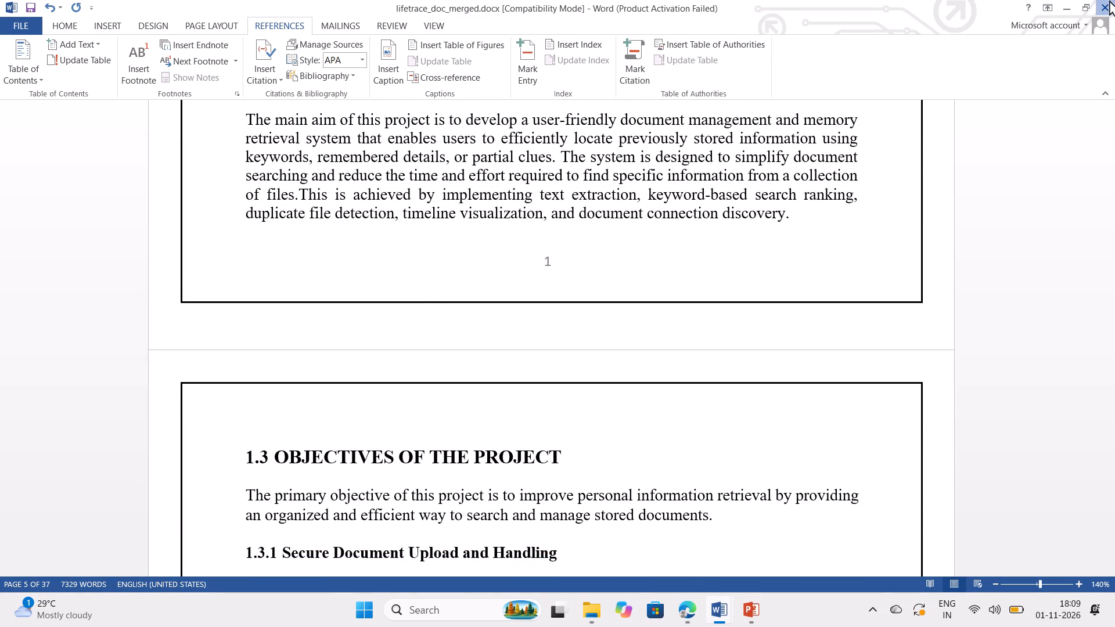
{"action": "left_click", "coordinate": [1114, 0]}
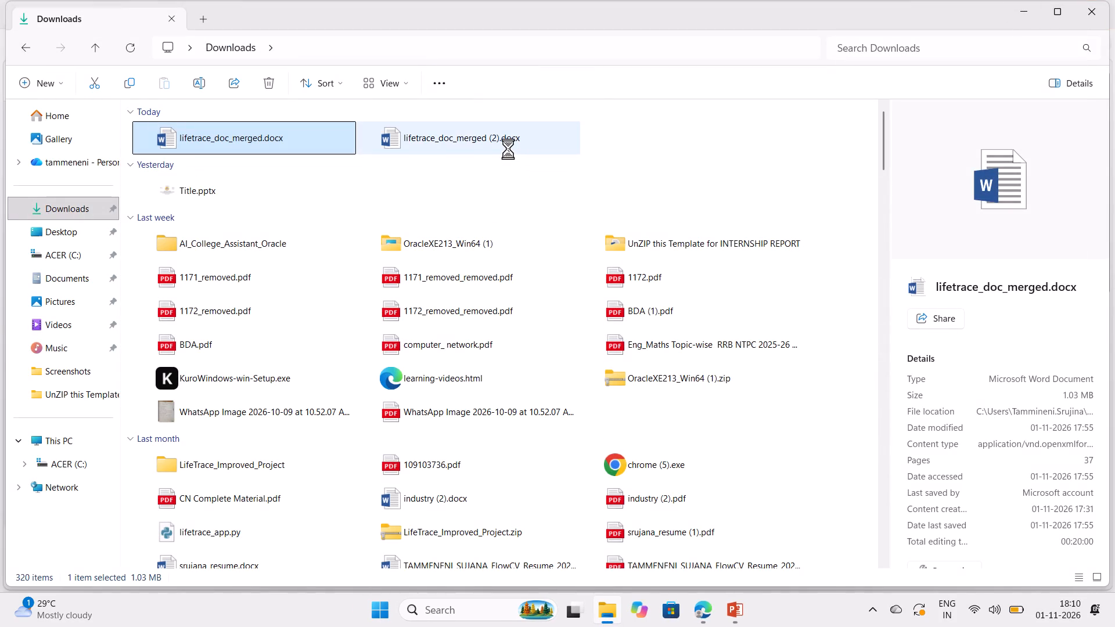
Open lifetrace_doc_merged (2).docx from Downloads in Word and dismiss the Office activation wizard.
{"action": "double_click", "coordinate": [508, 145]}
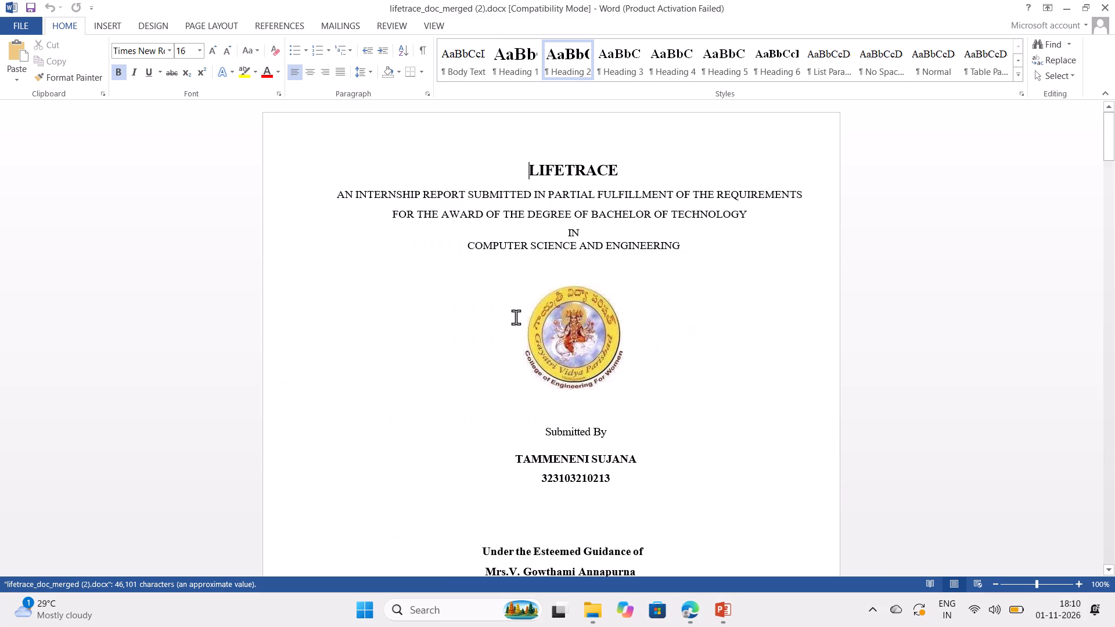
{"action": "scroll", "coordinate": [488, 341], "scroll_direction": "down", "scroll_amount": 5}
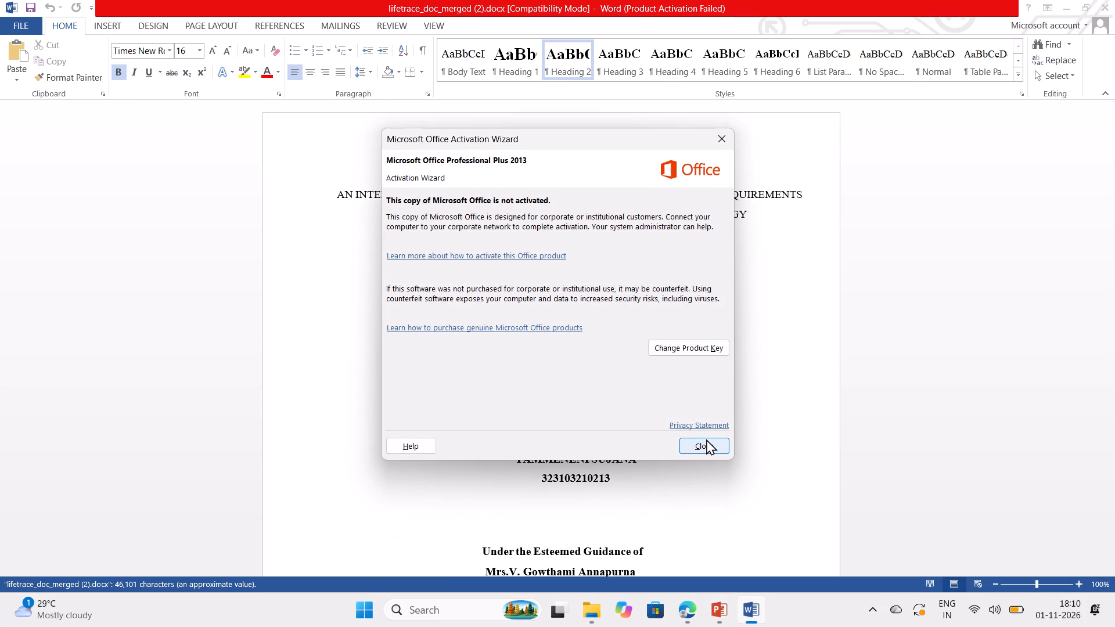
{"action": "left_click", "coordinate": [705, 442]}
Examine the report's front pages, contents table and abstract for conversion and layout problems, and return to the cover page.
{"action": "scroll", "coordinate": [705, 442], "scroll_direction": "down", "scroll_amount": 10}
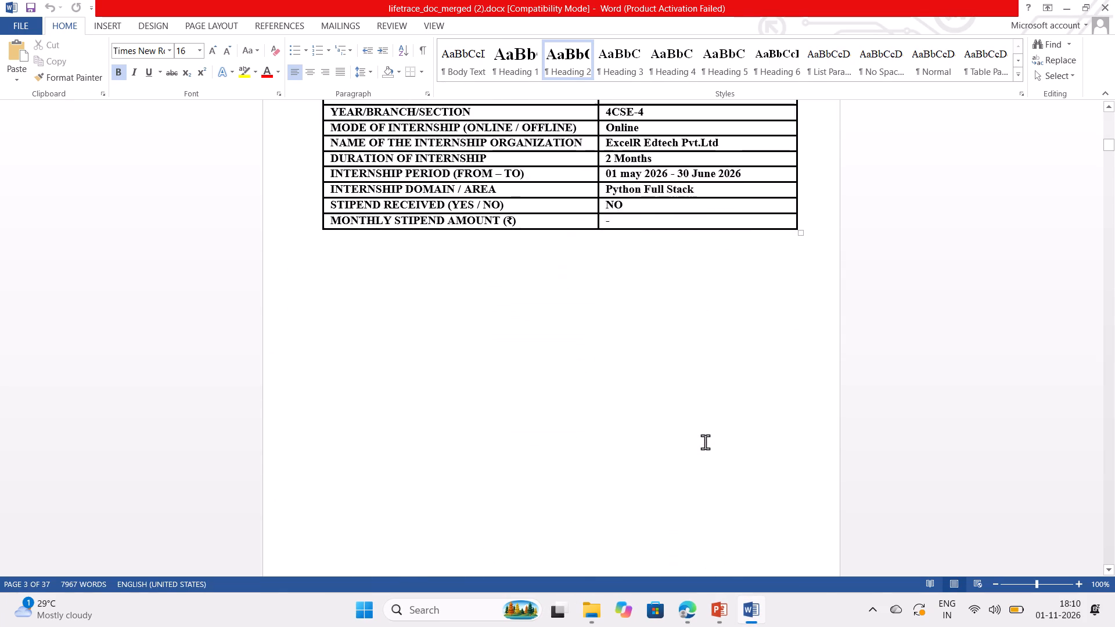
{"action": "scroll", "coordinate": [705, 442], "scroll_direction": "down", "scroll_amount": 7}
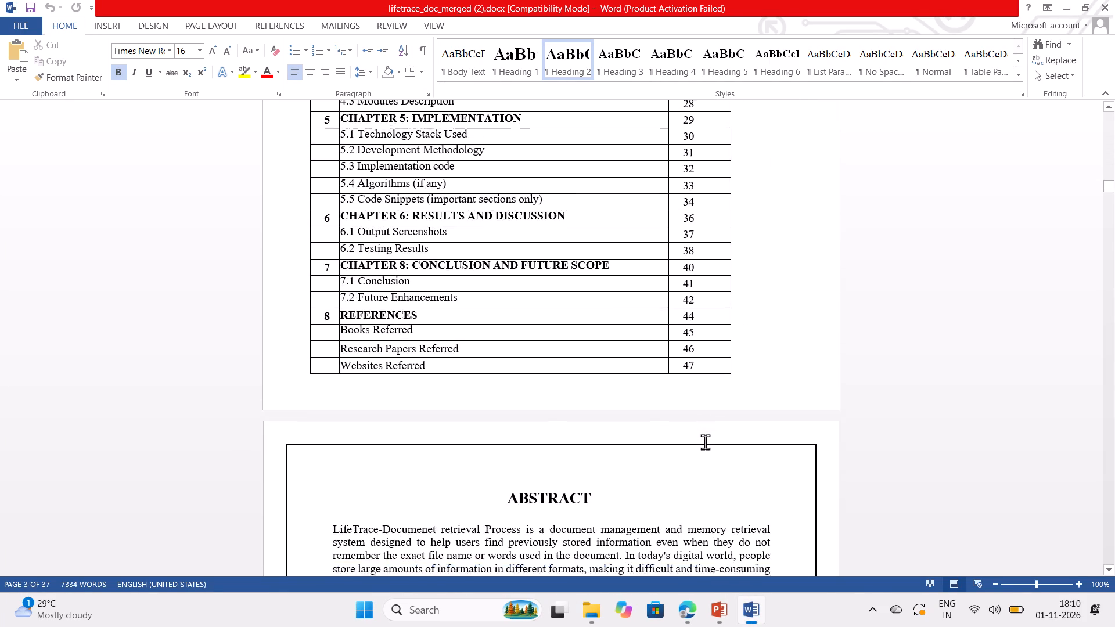
{"action": "scroll", "coordinate": [705, 442], "scroll_direction": "down", "scroll_amount": 2}
{"action": "scroll", "coordinate": [705, 442], "scroll_direction": "up", "scroll_amount": 20}
{"action": "scroll", "coordinate": [705, 442], "scroll_direction": "up", "scroll_amount": 7}
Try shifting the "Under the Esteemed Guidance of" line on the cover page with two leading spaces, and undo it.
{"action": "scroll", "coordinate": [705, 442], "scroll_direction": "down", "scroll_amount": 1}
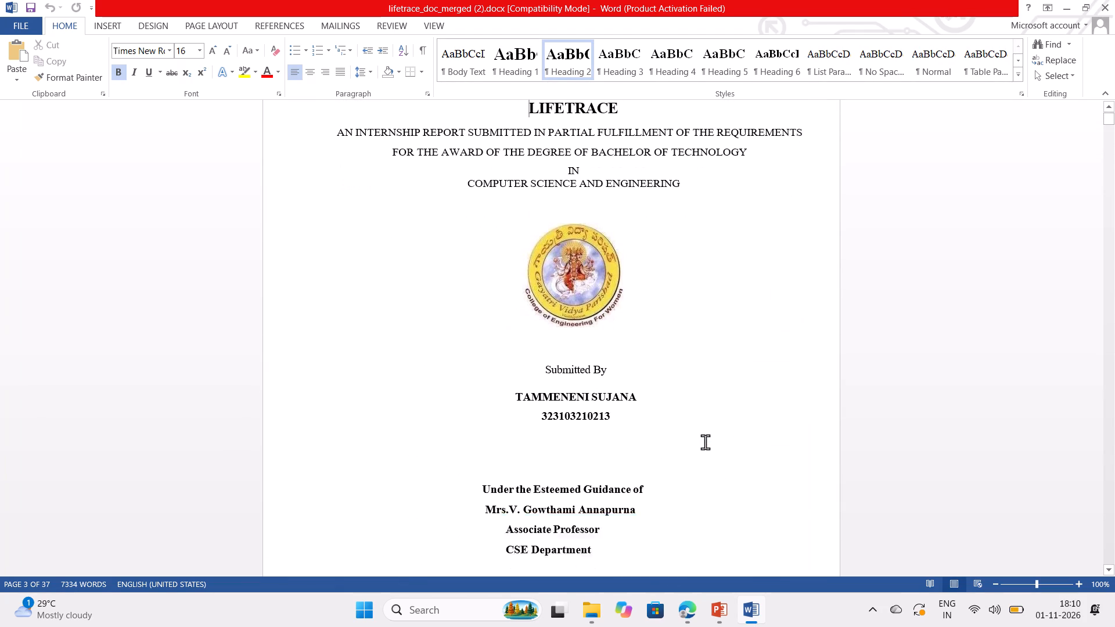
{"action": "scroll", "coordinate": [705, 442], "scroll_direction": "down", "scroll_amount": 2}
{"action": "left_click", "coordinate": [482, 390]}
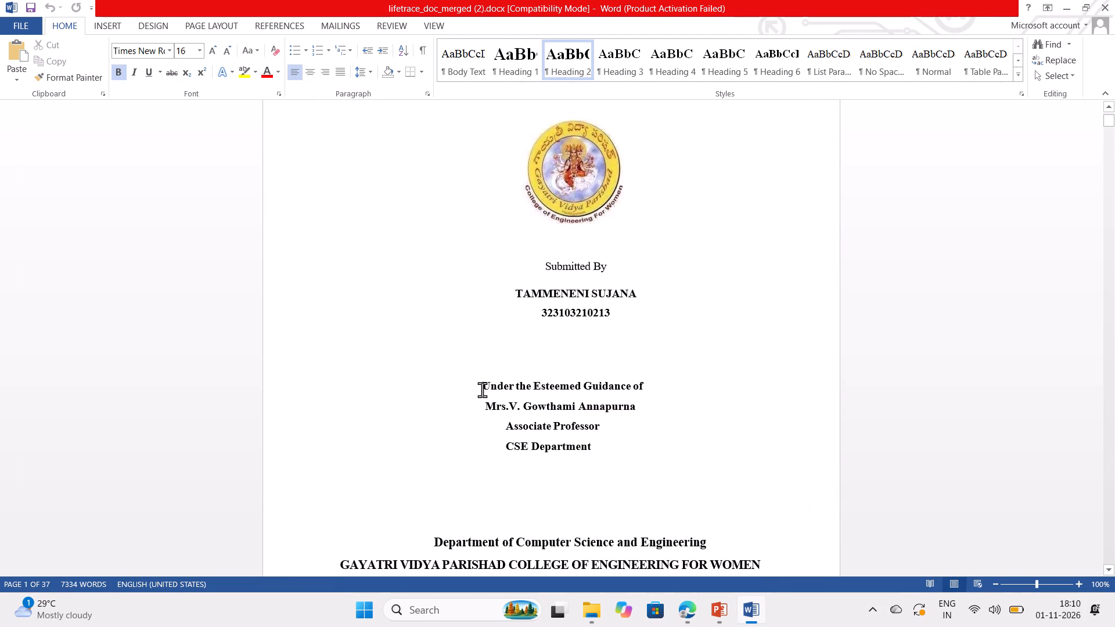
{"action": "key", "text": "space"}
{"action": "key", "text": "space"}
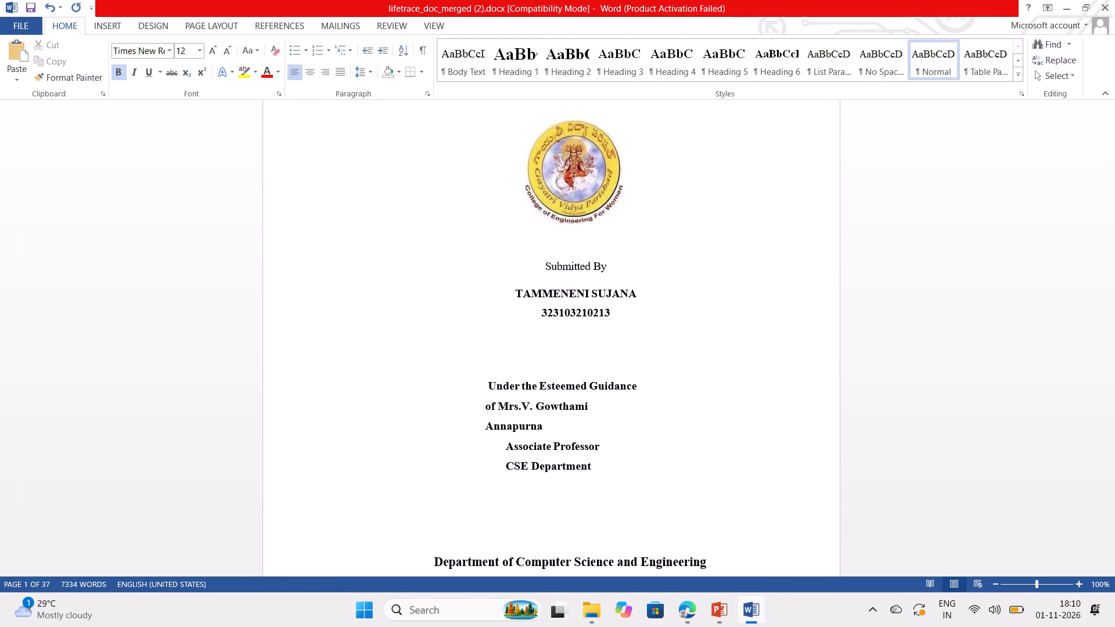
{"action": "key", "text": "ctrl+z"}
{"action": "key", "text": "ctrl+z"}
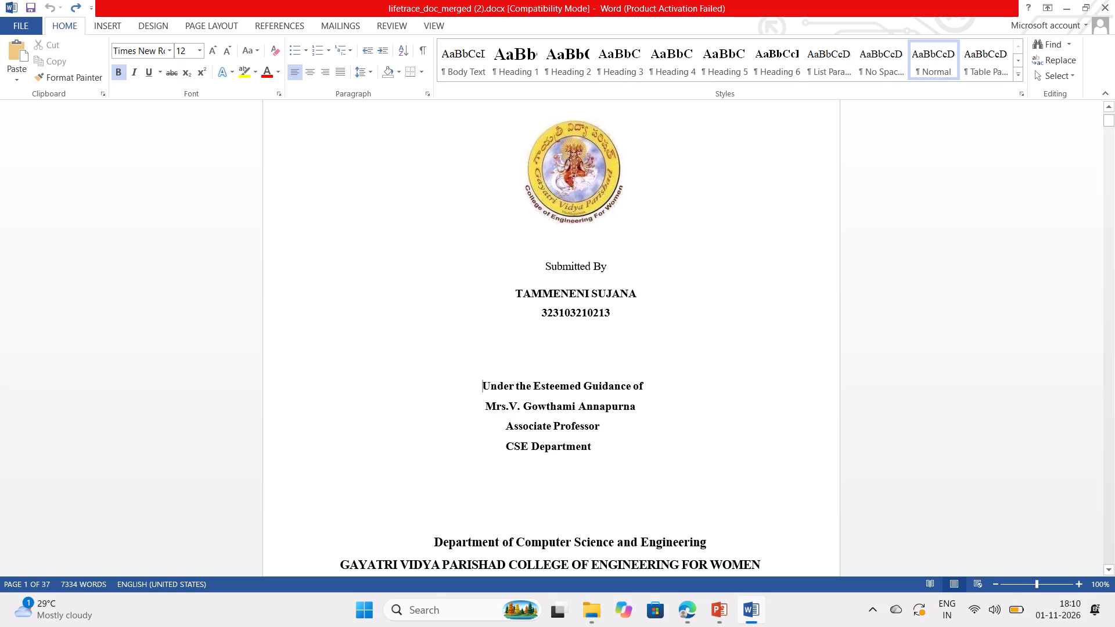
Nudge the college emblem on the cover page slightly to the left, keeping it between the department line and "Submitted By".
{"action": "scroll", "coordinate": [564, 216], "scroll_direction": "up", "scroll_amount": 2}
{"action": "left_click", "coordinate": [580, 338]}
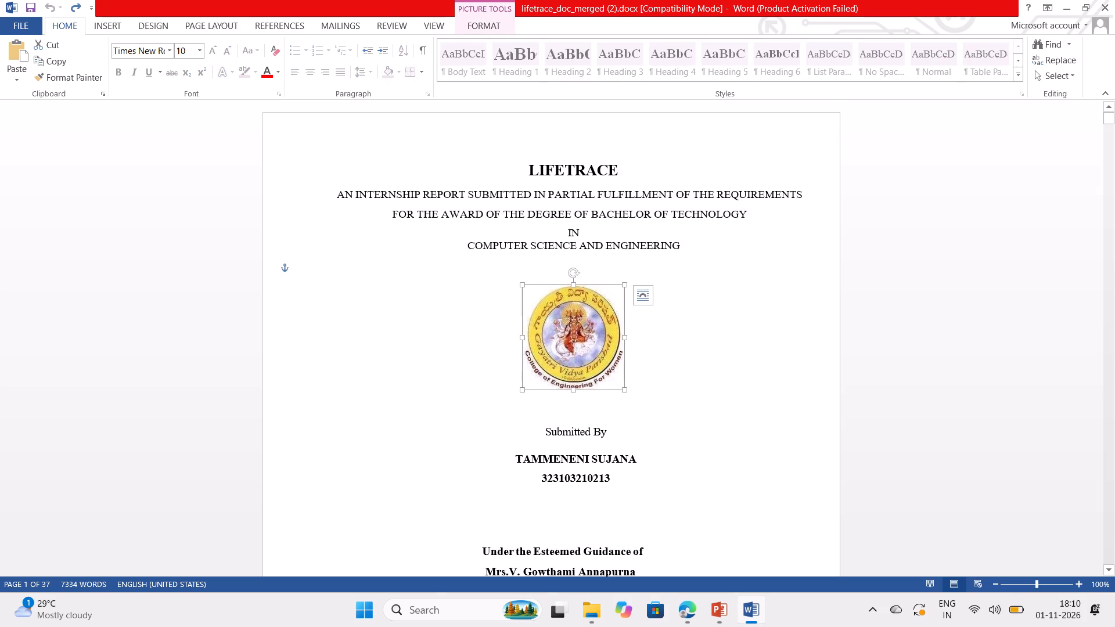
{"action": "left_click_drag", "start_coordinate": [580, 338], "coordinate": [570, 336]}
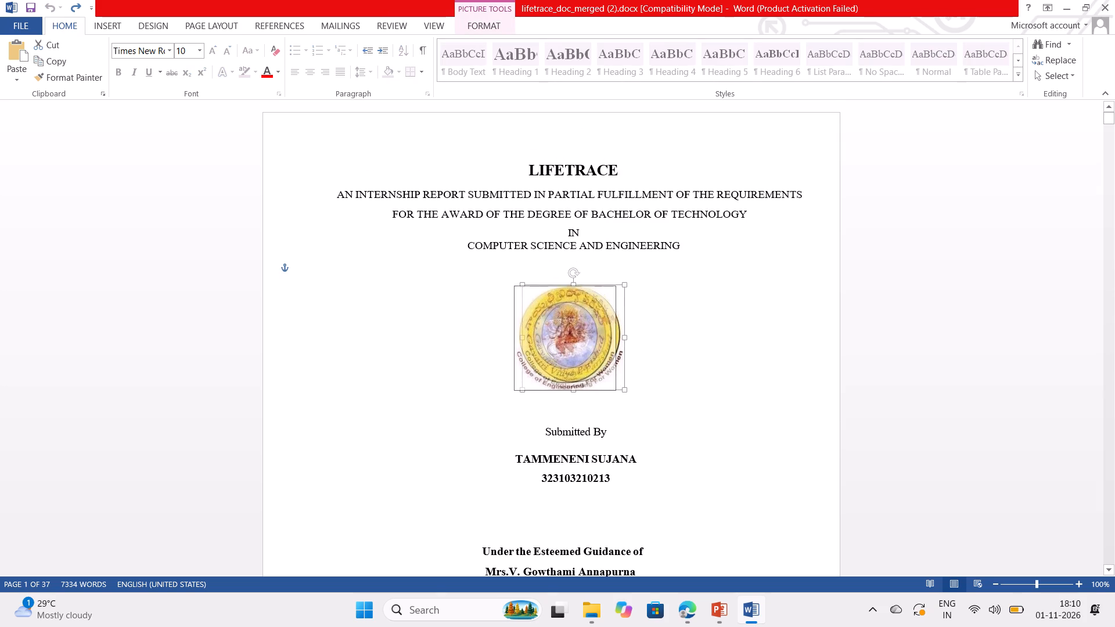
{"action": "left_click_drag", "start_coordinate": [570, 336], "coordinate": [570, 337]}
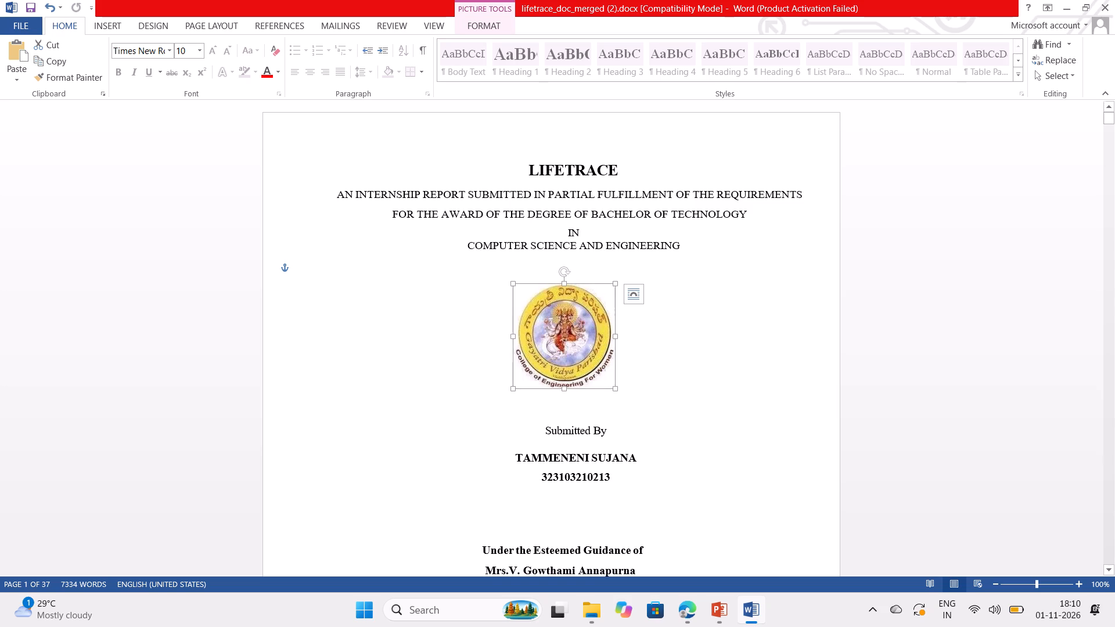
Reposition the cover page's "Submitted By" line under the college emblem, replacing its indent with leading spaces.
{"action": "scroll", "coordinate": [601, 445], "scroll_direction": "down", "scroll_amount": 2}
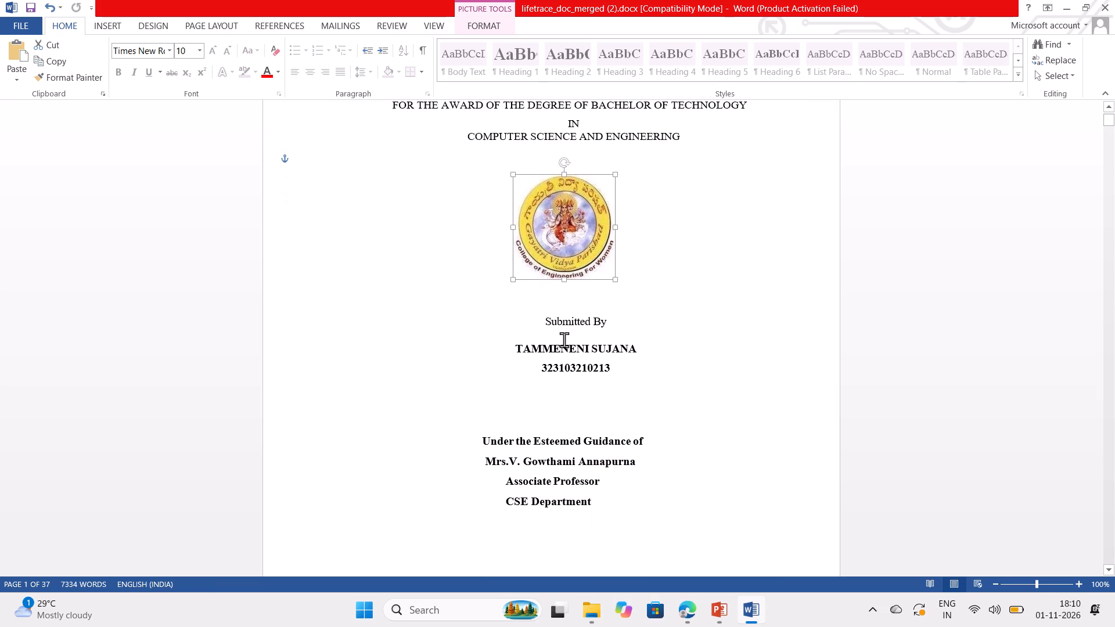
{"action": "left_click", "coordinate": [544, 322]}
{"action": "key", "text": "BackSpace"}
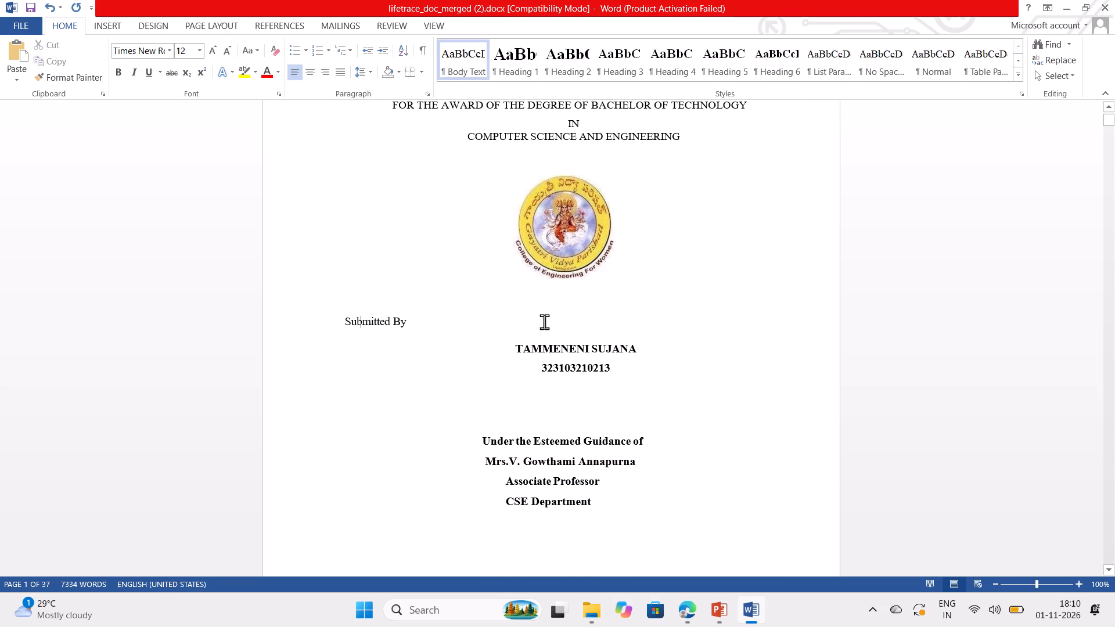
{"action": "key", "text": "space"}
{"action": "key", "text": "space"}
{"action": "key", "text": "space"}
{"action": "key", "text": "space"}
{"action": "key", "text": "space"}
{"action": "key", "text": "space"}
{"action": "key", "text": "space"}
{"action": "key", "text": "space"}
{"action": "key", "text": "space"}
{"action": "key", "text": "space"}
{"action": "key", "text": "space"}
{"action": "key", "text": "space"}
{"action": "key", "text": "space"}
{"action": "key", "text": "space"}
{"action": "key", "text": "space"}
{"action": "key", "text": "space"}
{"action": "key", "text": "space"}
{"action": "key", "text": "space"}
{"action": "key", "text": "space"}
{"action": "key", "text": "space"}
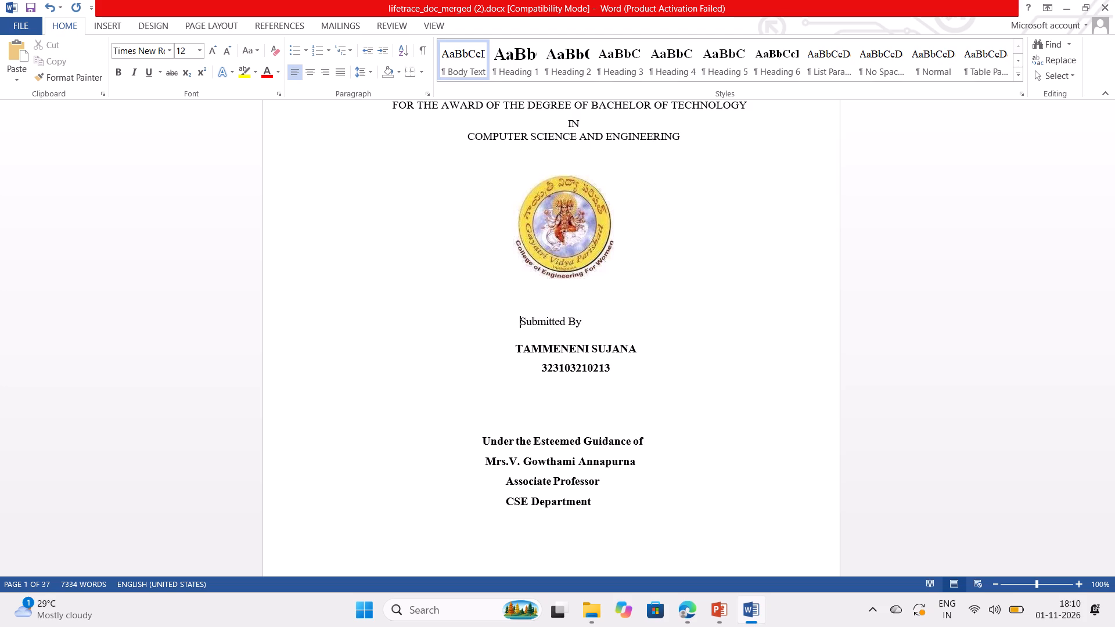
{"action": "key", "text": "space"}
{"action": "key", "text": "space"}
{"action": "key", "text": "space"}
{"action": "key", "text": "space"}
{"action": "key", "text": "space"}
Realign the student name and roll number under "Submitted By" on the cover page, replacing their existing alignment with leading spaces.
{"action": "scroll", "coordinate": [515, 304], "scroll_direction": "up", "scroll_amount": 2}
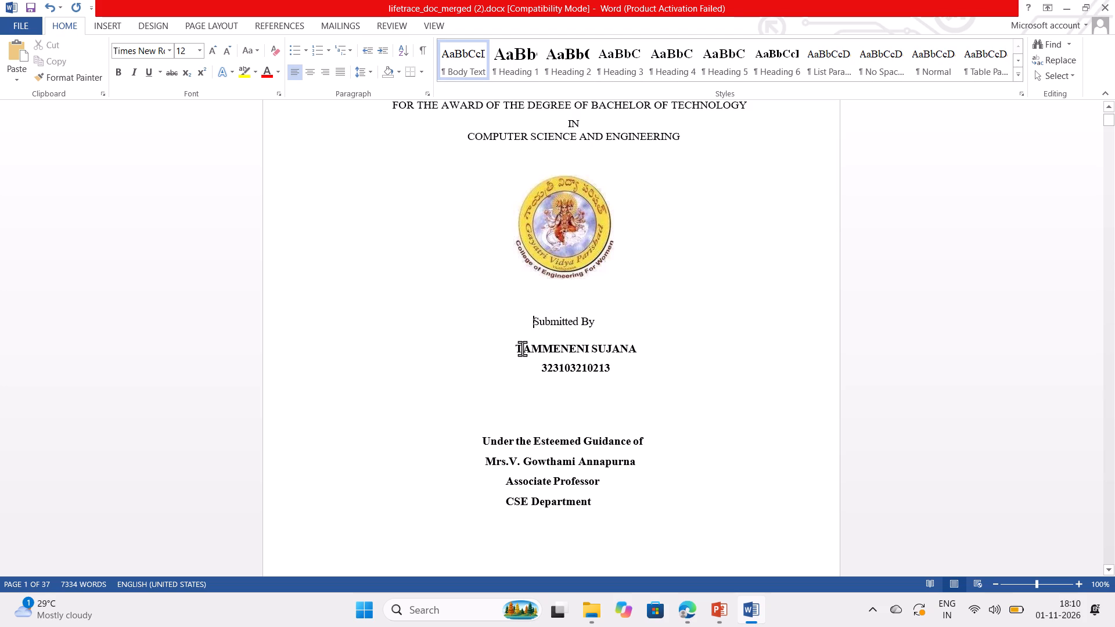
{"action": "left_click", "coordinate": [526, 347]}
{"action": "key", "text": "Left"}
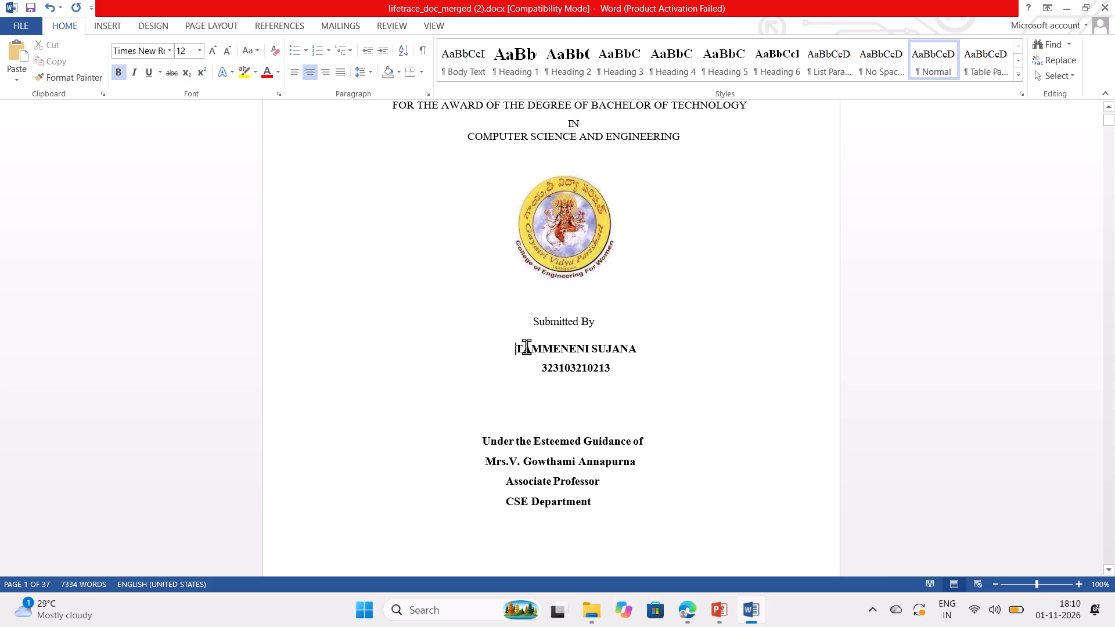
{"action": "key", "text": "BackSpace"}
{"action": "key", "text": "space"}
{"action": "key", "text": "space"}
{"action": "key", "text": "space"}
{"action": "key", "text": "space"}
{"action": "key", "text": "space"}
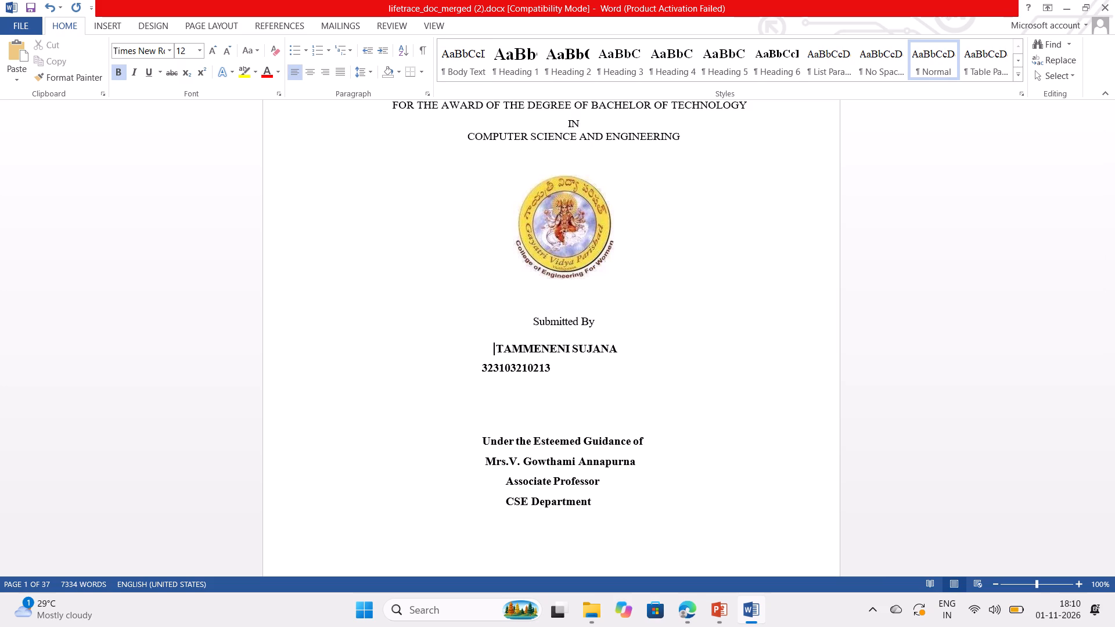
{"action": "key", "text": "space"}
{"action": "key", "text": "space"}
{"action": "key", "text": "space"}
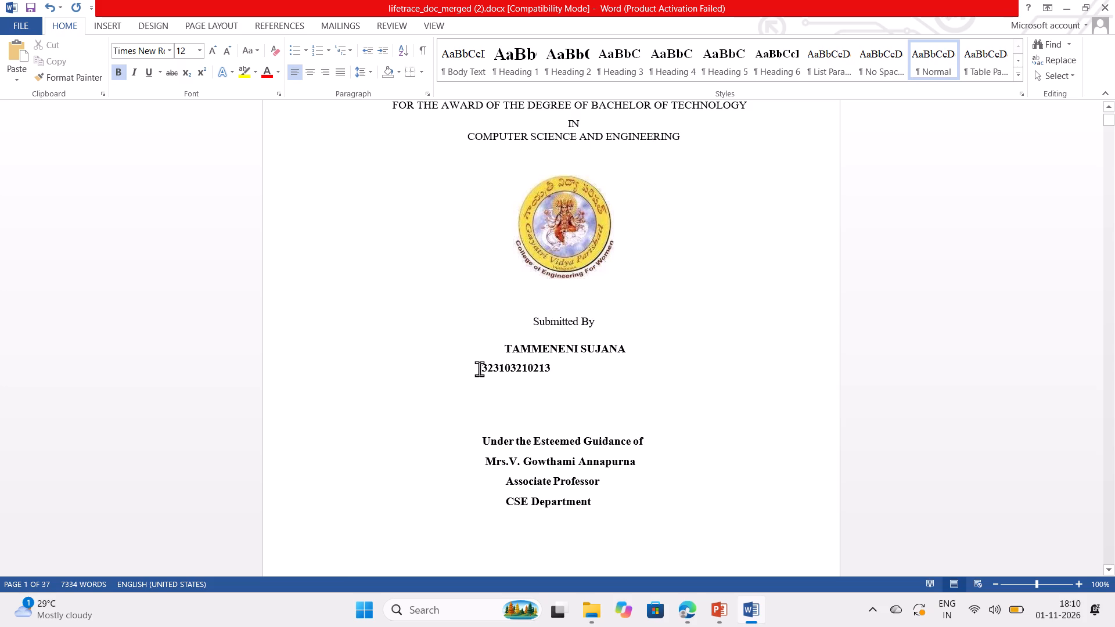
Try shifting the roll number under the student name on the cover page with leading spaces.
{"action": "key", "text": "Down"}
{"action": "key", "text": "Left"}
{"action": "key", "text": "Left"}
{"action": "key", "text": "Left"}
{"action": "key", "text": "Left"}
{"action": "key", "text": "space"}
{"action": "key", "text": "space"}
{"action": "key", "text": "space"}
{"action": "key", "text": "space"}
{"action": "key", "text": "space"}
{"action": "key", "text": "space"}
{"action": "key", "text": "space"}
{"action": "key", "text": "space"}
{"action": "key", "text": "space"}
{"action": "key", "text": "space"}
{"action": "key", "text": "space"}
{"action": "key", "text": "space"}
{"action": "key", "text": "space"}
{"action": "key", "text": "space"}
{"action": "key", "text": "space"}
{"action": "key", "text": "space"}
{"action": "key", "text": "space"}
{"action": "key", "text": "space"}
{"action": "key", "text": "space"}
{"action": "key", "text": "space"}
Delete the roll number on the cover page and re-enter it centred beneath the student name, indented with six tabs and four spaces.
{"action": "left_click_drag", "start_coordinate": [557, 366], "coordinate": [477, 362]}
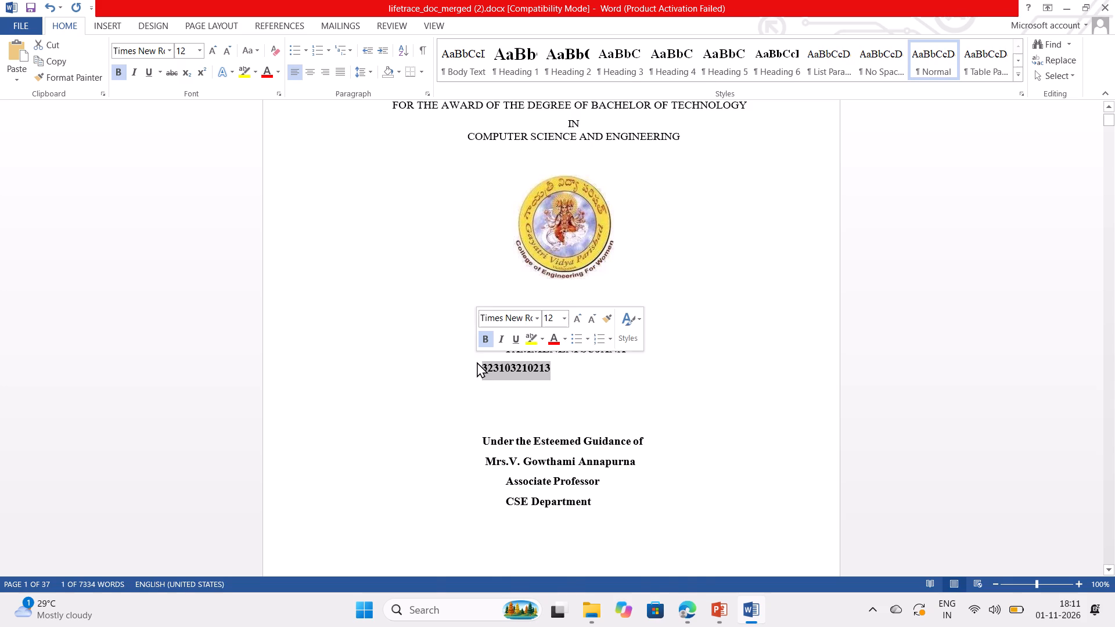
{"action": "key", "text": "BackSpace"}
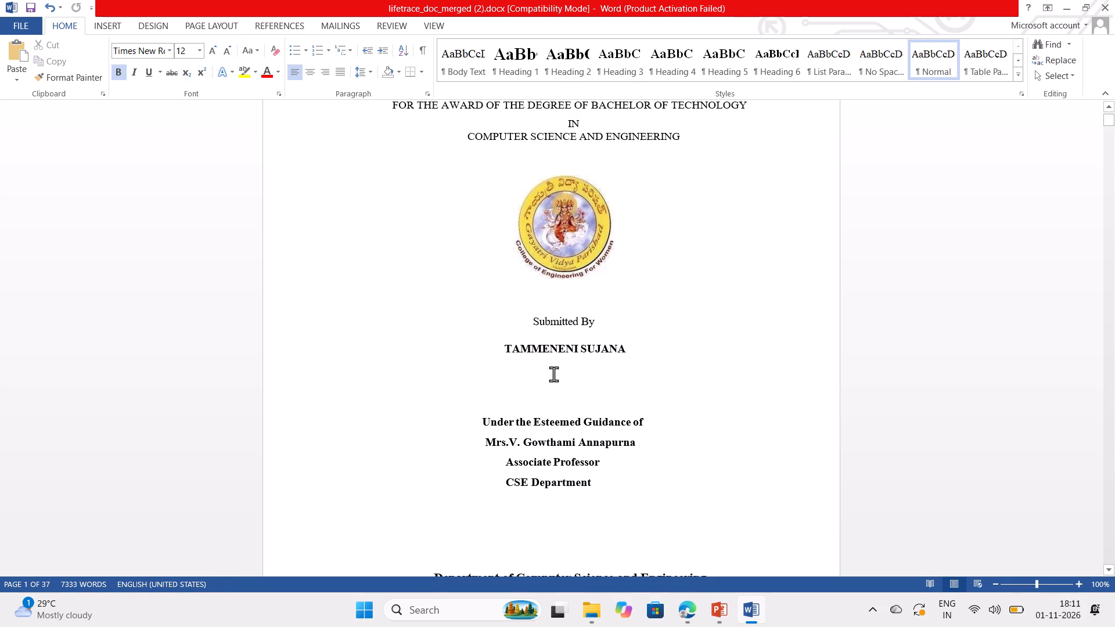
{"action": "left_click", "coordinate": [553, 374]}
{"action": "key", "text": "Tab"}
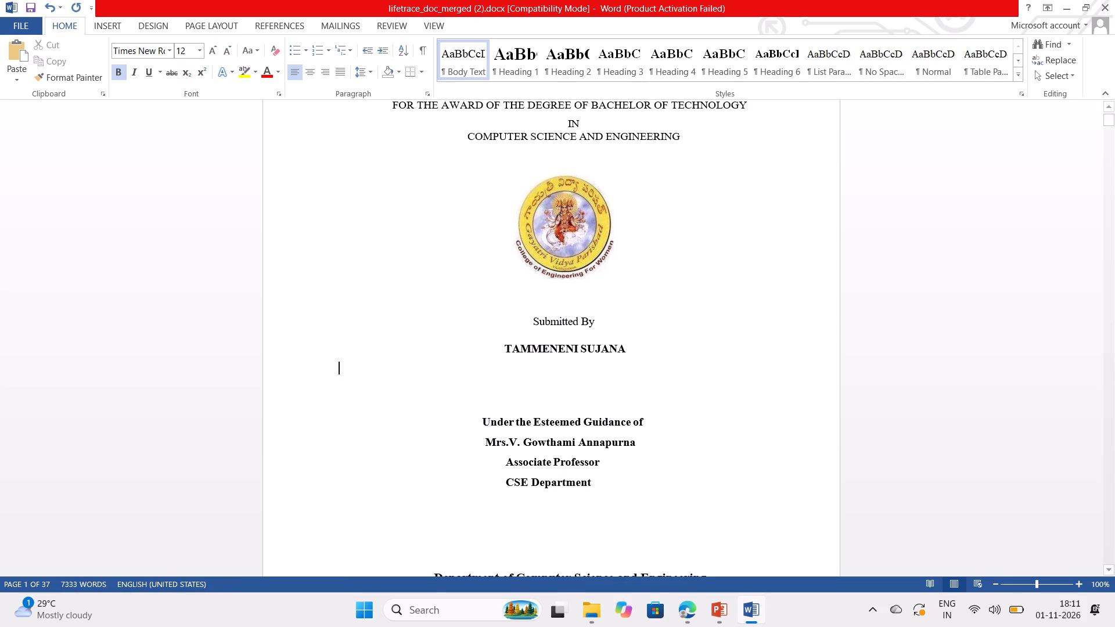
{"action": "key", "text": "Tab"}
{"action": "key", "text": "Tab"}
{"action": "key", "text": "Tab"}
{"action": "key", "text": "Tab"}
{"action": "key", "text": "Tab"}
{"action": "key", "text": "Tab"}
{"action": "key", "text": "BackSpace"}
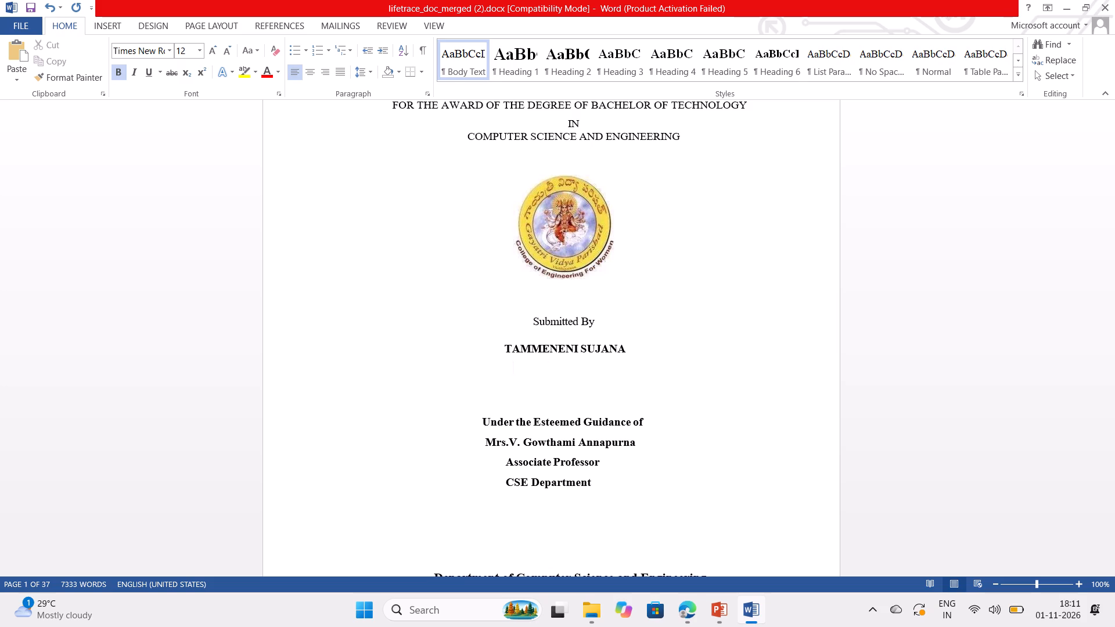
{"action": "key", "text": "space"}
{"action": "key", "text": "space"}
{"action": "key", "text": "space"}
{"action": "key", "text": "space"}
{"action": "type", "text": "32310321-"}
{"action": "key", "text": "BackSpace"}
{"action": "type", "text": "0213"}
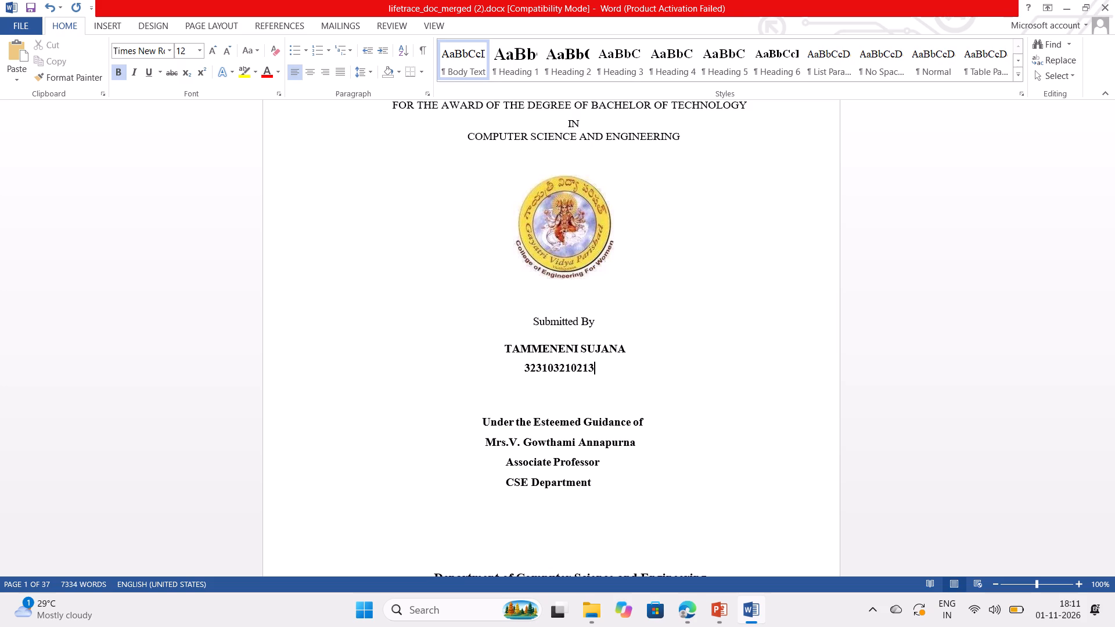
Start realigning the "Associate Professor" line under the guide's name on the cover page.
{"action": "scroll", "coordinate": [523, 446], "scroll_direction": "right", "scroll_amount": 1}
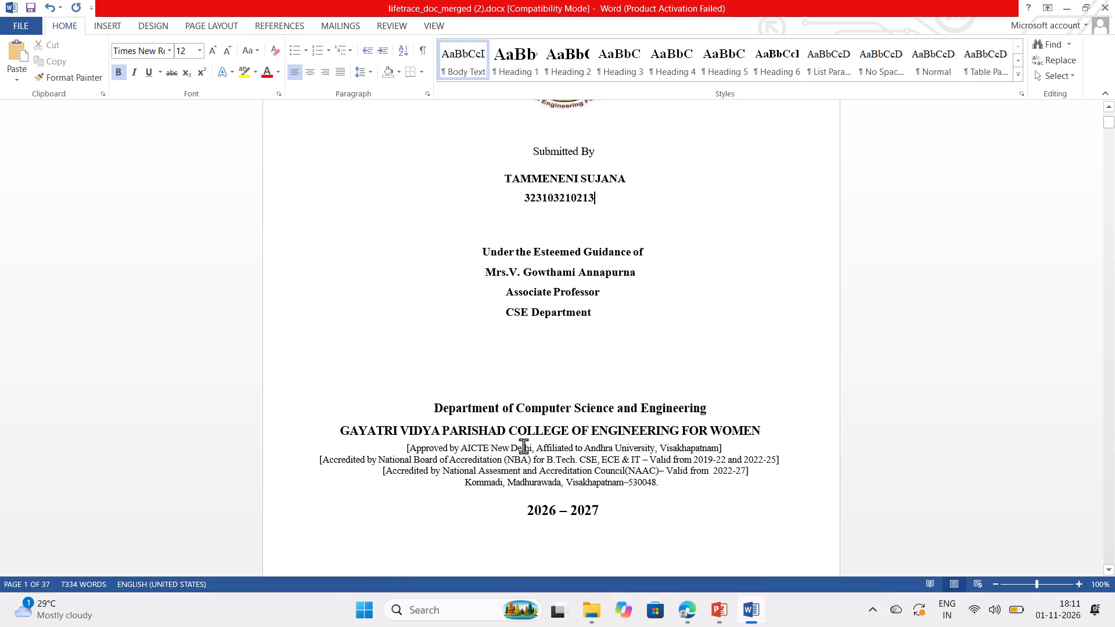
{"action": "scroll", "coordinate": [523, 446], "scroll_direction": "right", "scroll_amount": 1}
{"action": "left_click", "coordinate": [505, 416]}
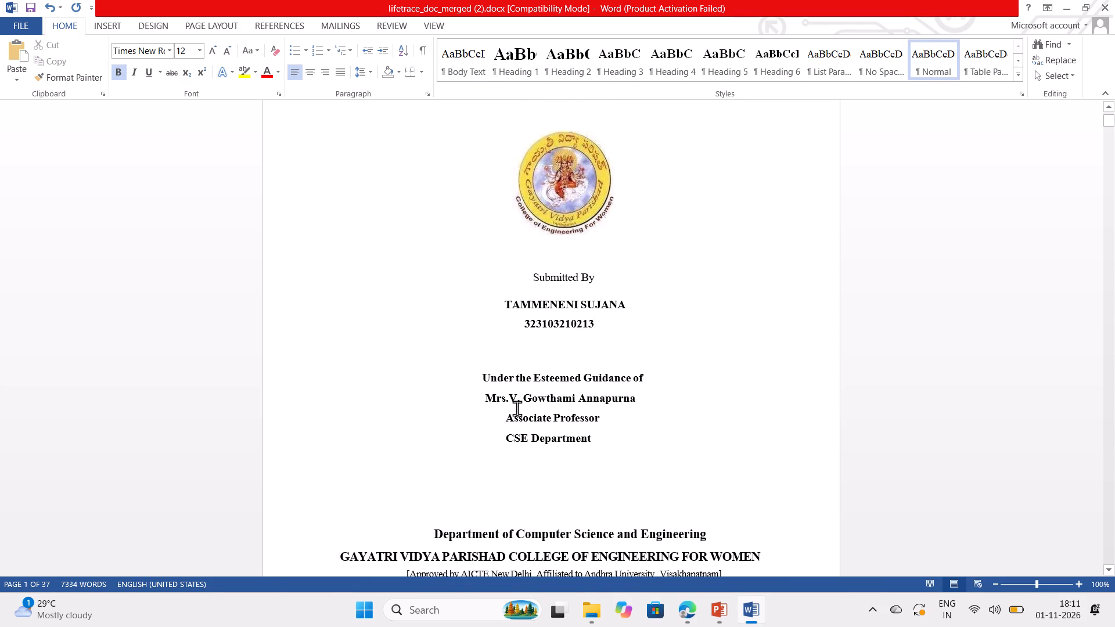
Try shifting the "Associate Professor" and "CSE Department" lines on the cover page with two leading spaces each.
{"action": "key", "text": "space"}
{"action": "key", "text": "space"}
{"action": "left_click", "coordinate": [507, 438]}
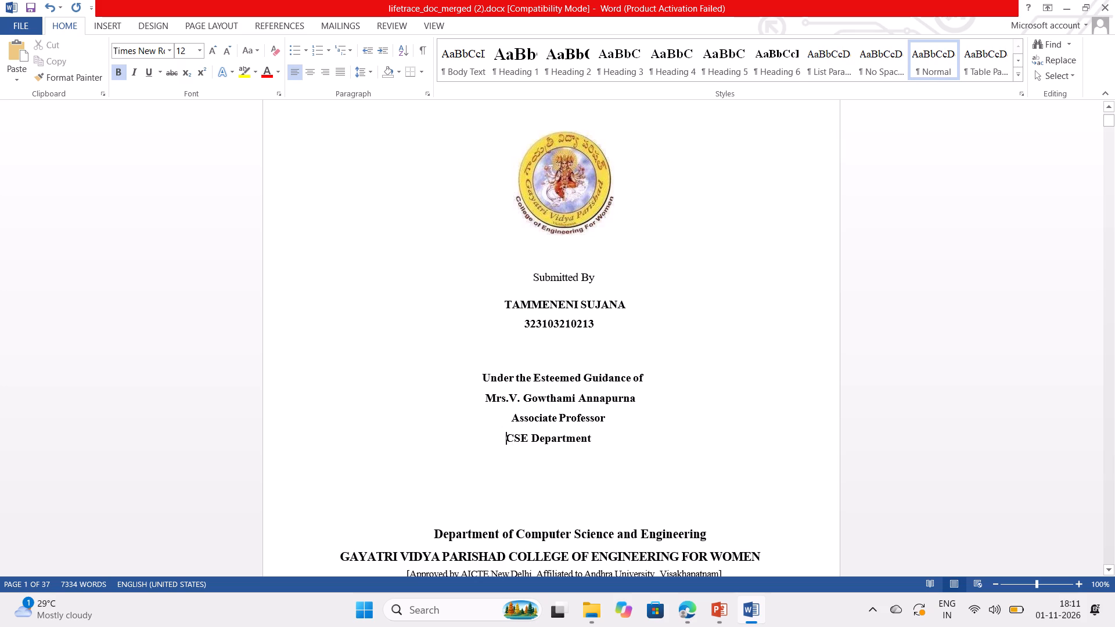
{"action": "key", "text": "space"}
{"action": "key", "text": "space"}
Centre the four guidance lines on the cover page, from "Under the Esteemed Guidance of" through "CSE Department".
{"action": "left_click_drag", "start_coordinate": [482, 374], "coordinate": [530, 401]}
{"action": "left_click_drag", "start_coordinate": [530, 401], "coordinate": [589, 441]}
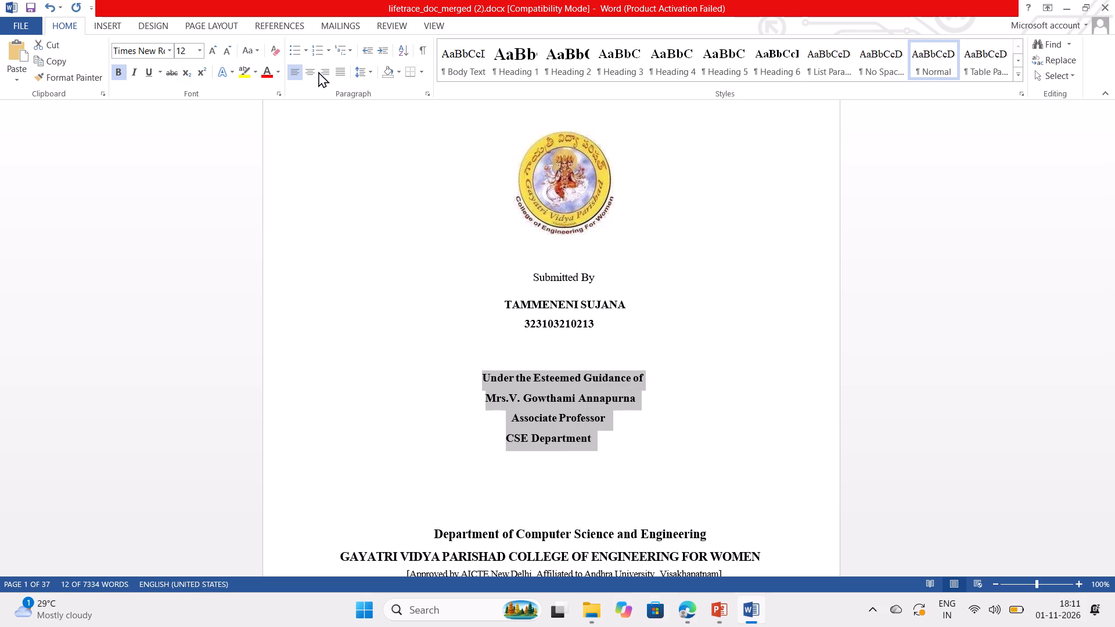
{"action": "left_click", "coordinate": [310, 72]}
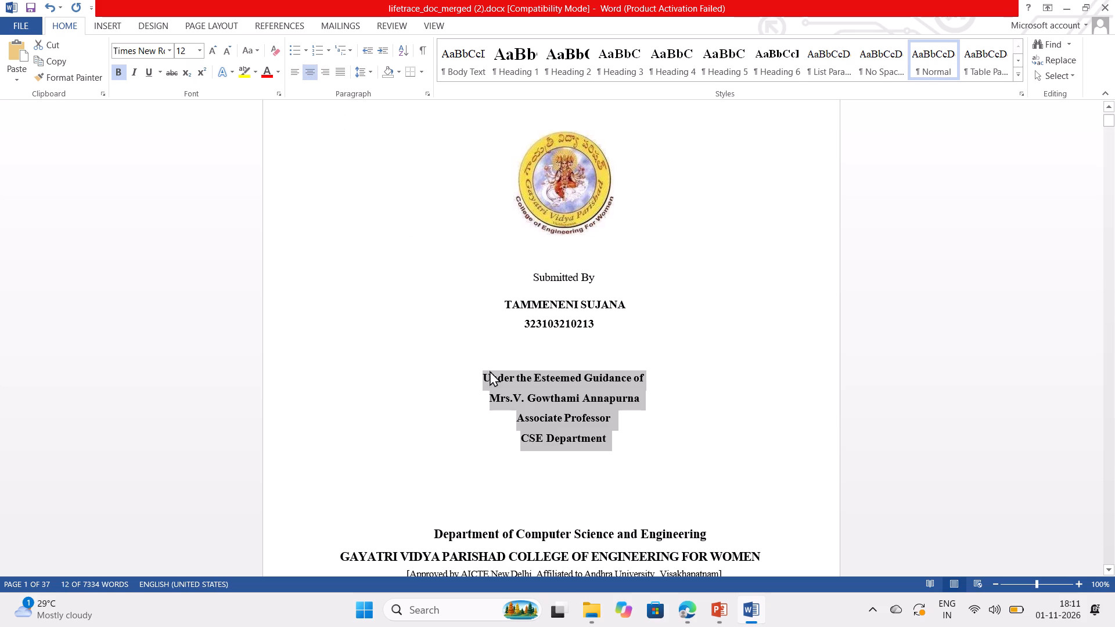
{"action": "left_click", "coordinate": [521, 455]}
Check the rest of the cover page's alignment and shift the student name line slightly with one more leading space.
{"action": "scroll", "coordinate": [521, 455], "scroll_direction": "down", "scroll_amount": 1}
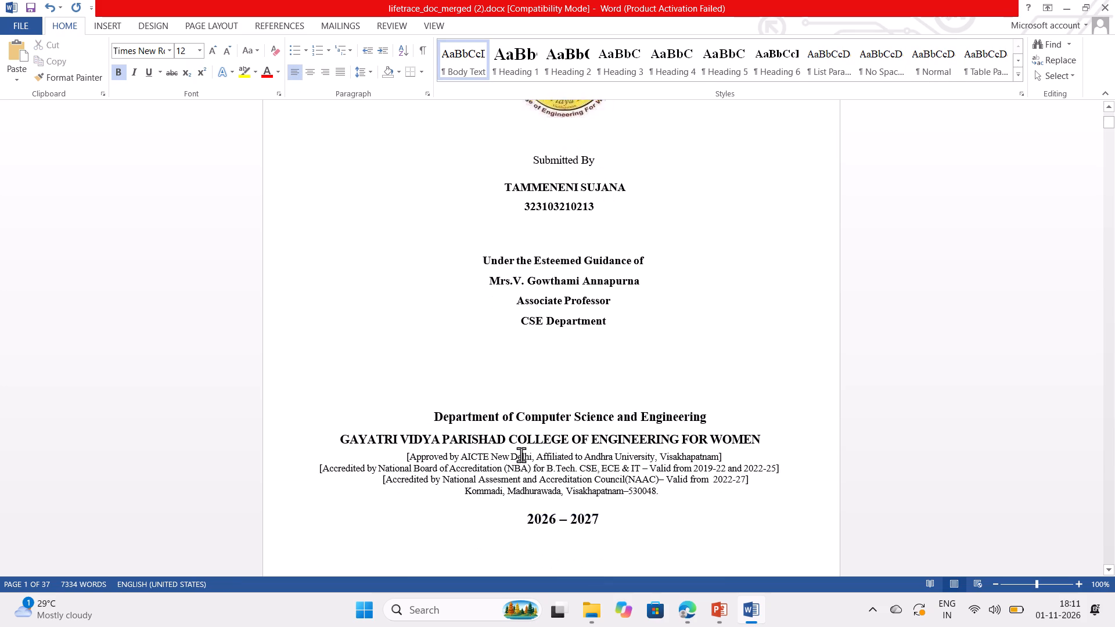
{"action": "scroll", "coordinate": [521, 455], "scroll_direction": "down", "scroll_amount": 3}
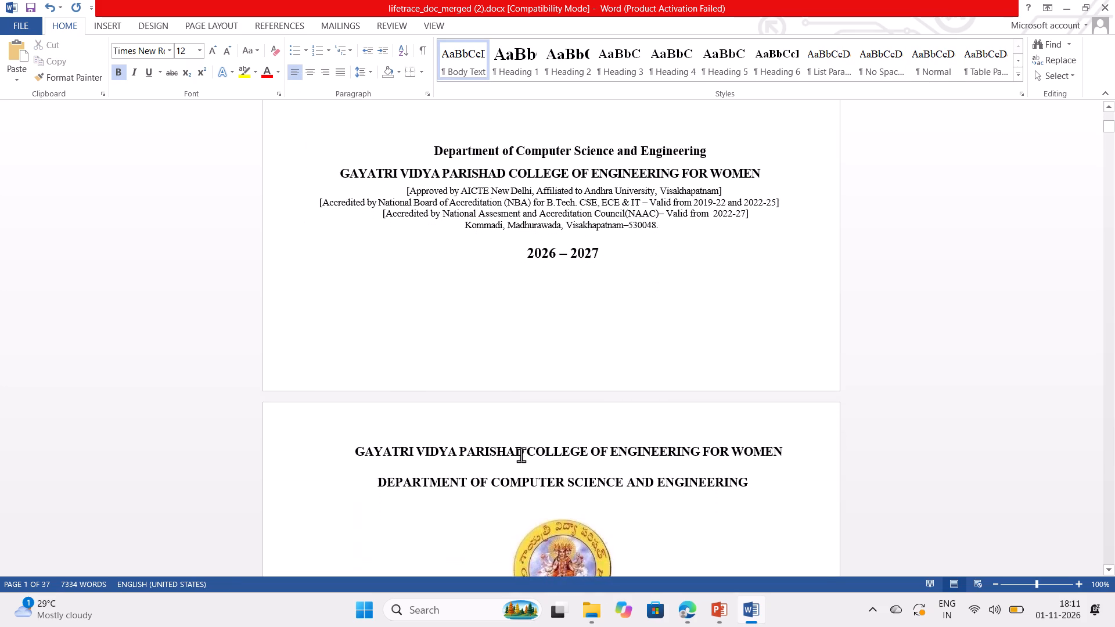
{"action": "scroll", "coordinate": [521, 455], "scroll_direction": "up", "scroll_amount": 12}
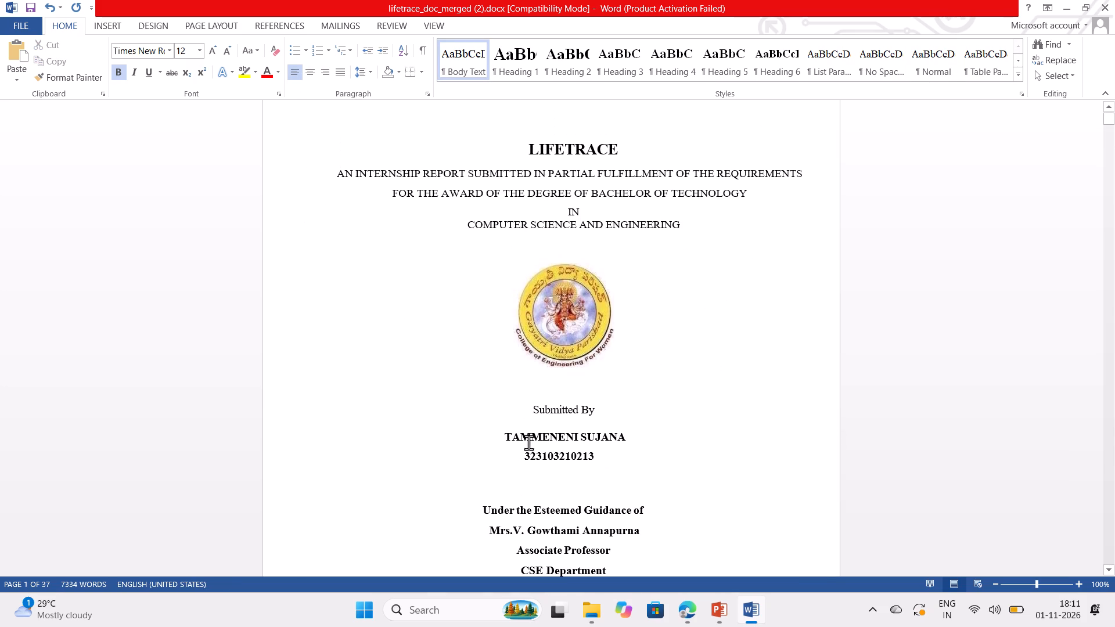
{"action": "left_click", "coordinate": [505, 435]}
{"action": "key", "text": "space"}
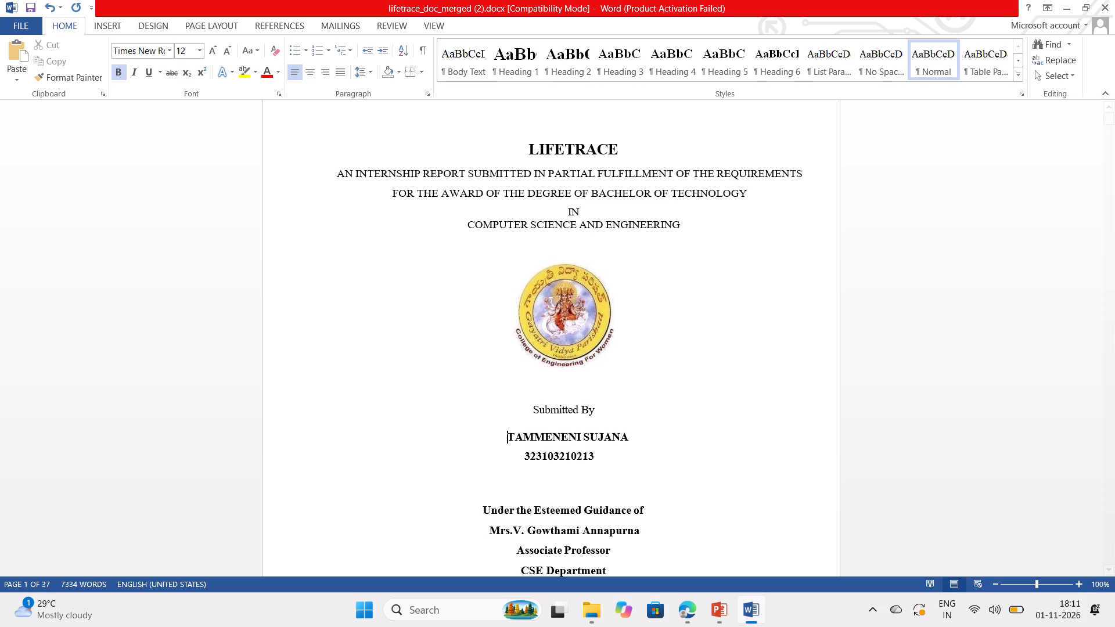
Extend the cover page title to "LIFETRACE-Document Retrieval Process".
{"action": "scroll", "coordinate": [531, 476], "scroll_direction": "down", "scroll_amount": 1}
{"action": "scroll", "coordinate": [531, 476], "scroll_direction": "up", "scroll_amount": 1}
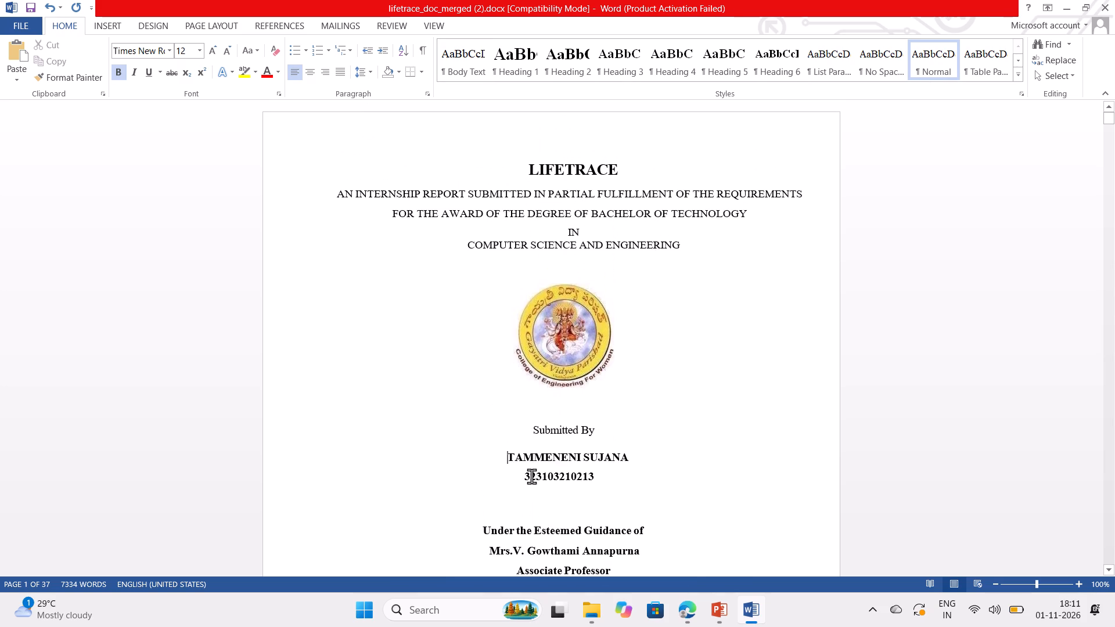
{"action": "scroll", "coordinate": [531, 476], "scroll_direction": "up", "scroll_amount": 1}
{"action": "left_click", "coordinate": [629, 161]}
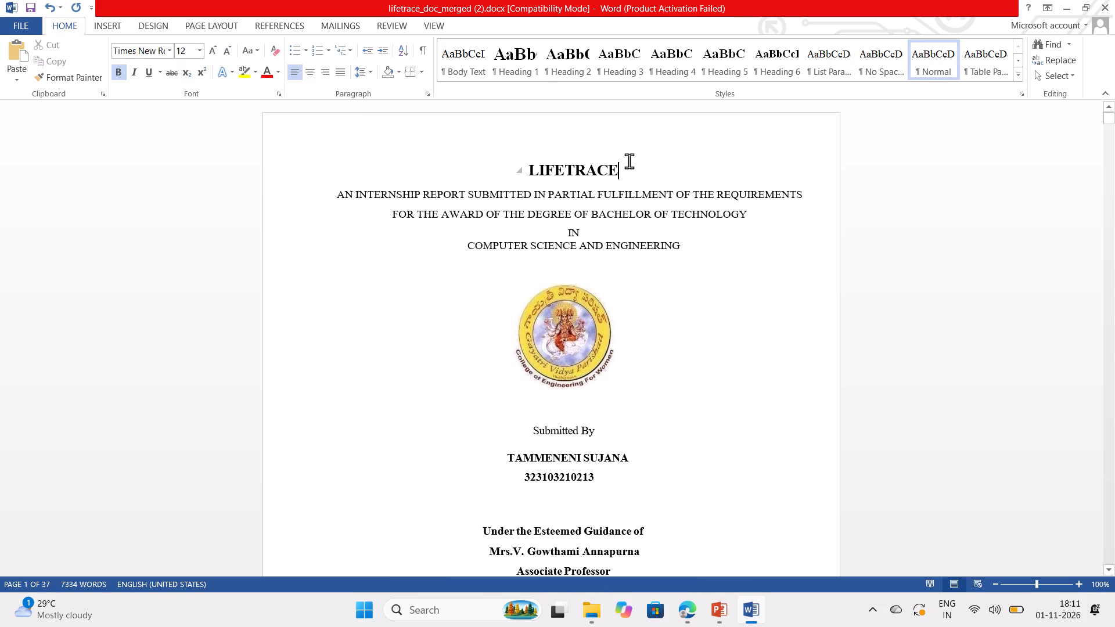
{"action": "key", "text": "minus"}
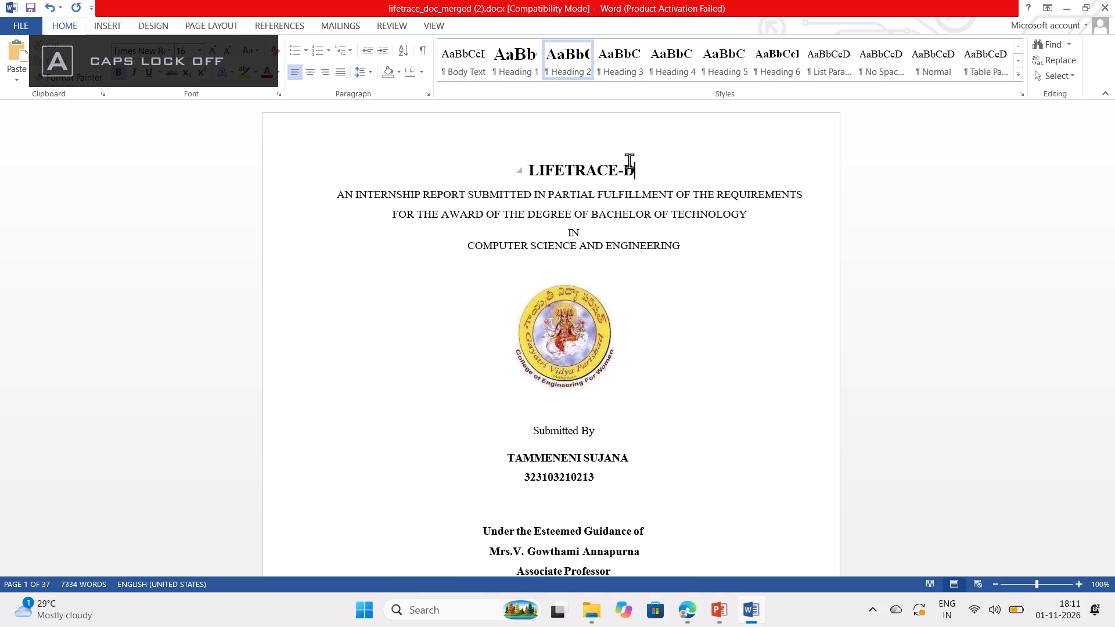
{"action": "type", "text": "ocumen"}
{"action": "type", "text": "t"}
{"action": "key", "text": "space"}
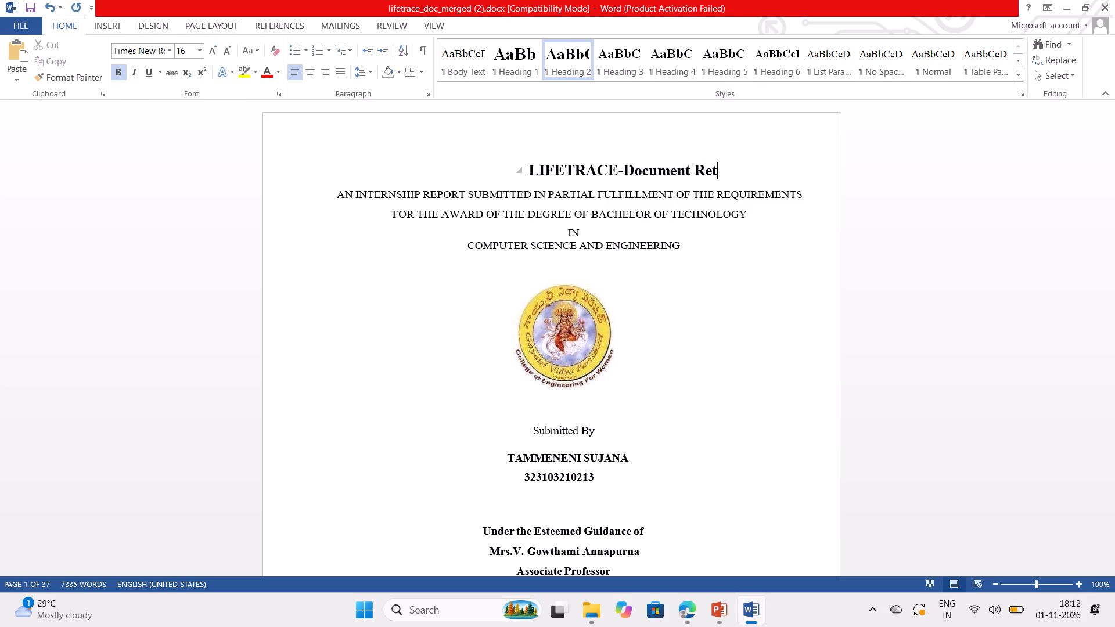
{"action": "key", "text": "r"}
{"action": "type", "text": "ieva"}
{"action": "type", "text": "l"}
{"action": "key", "text": "space"}
{"action": "type", "text": "ro"}
{"action": "type", "text": "cess"}
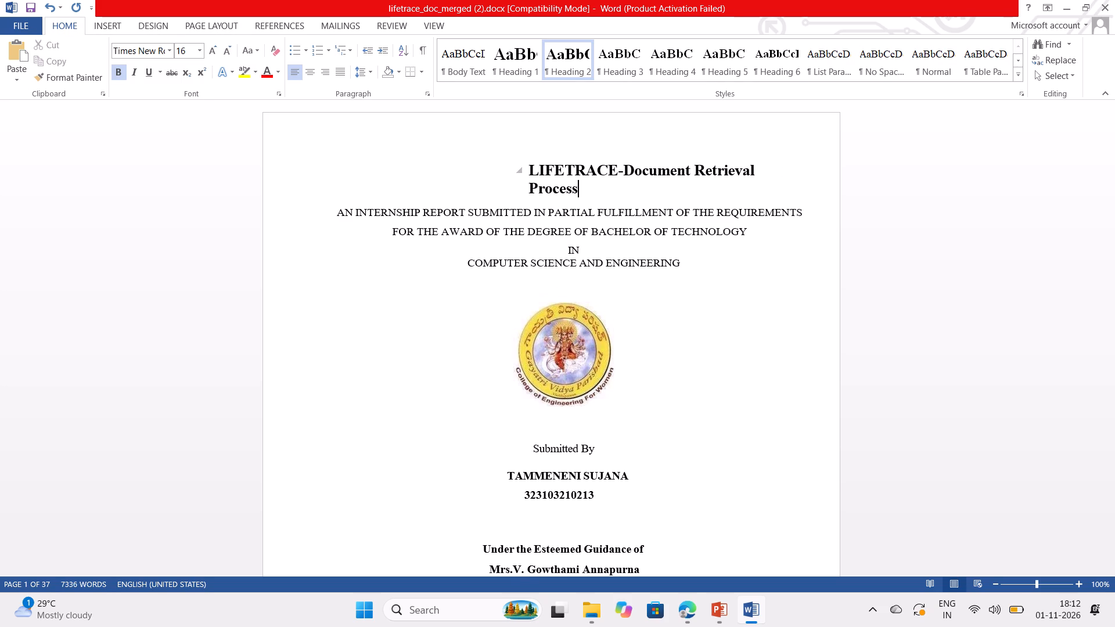
Reposition the lengthened cover title onto one line above the submission text, replacing its indent with four leading spaces.
{"action": "left_click", "coordinate": [528, 174]}
{"action": "key", "text": "BackSpace"}
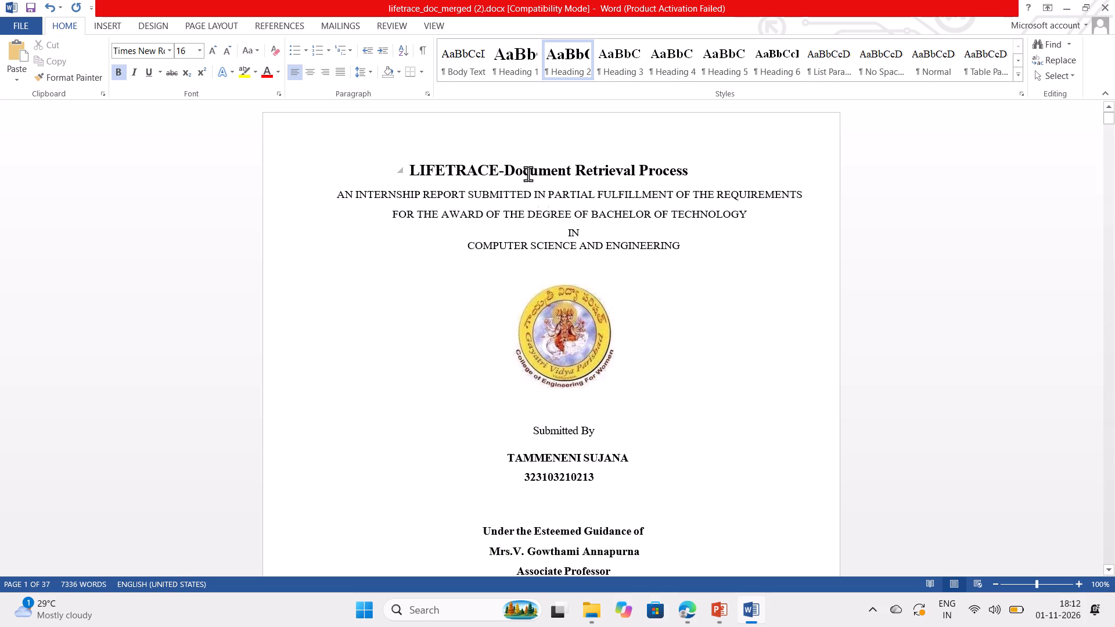
{"action": "key", "text": "space"}
{"action": "key", "text": "space"}
{"action": "key", "text": "space"}
{"action": "key", "text": "space"}
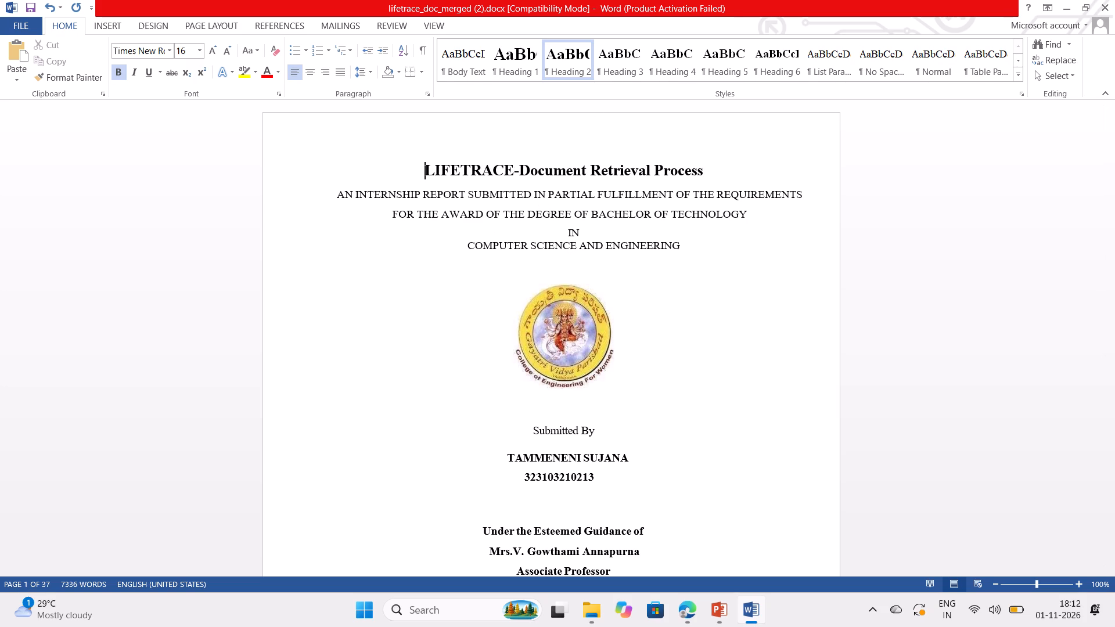
Extend the project title in the certificate page's opening sentence to "LifeTrace-Document Retrieval Process".
{"action": "scroll", "coordinate": [599, 320], "scroll_direction": "down", "scroll_amount": 3}
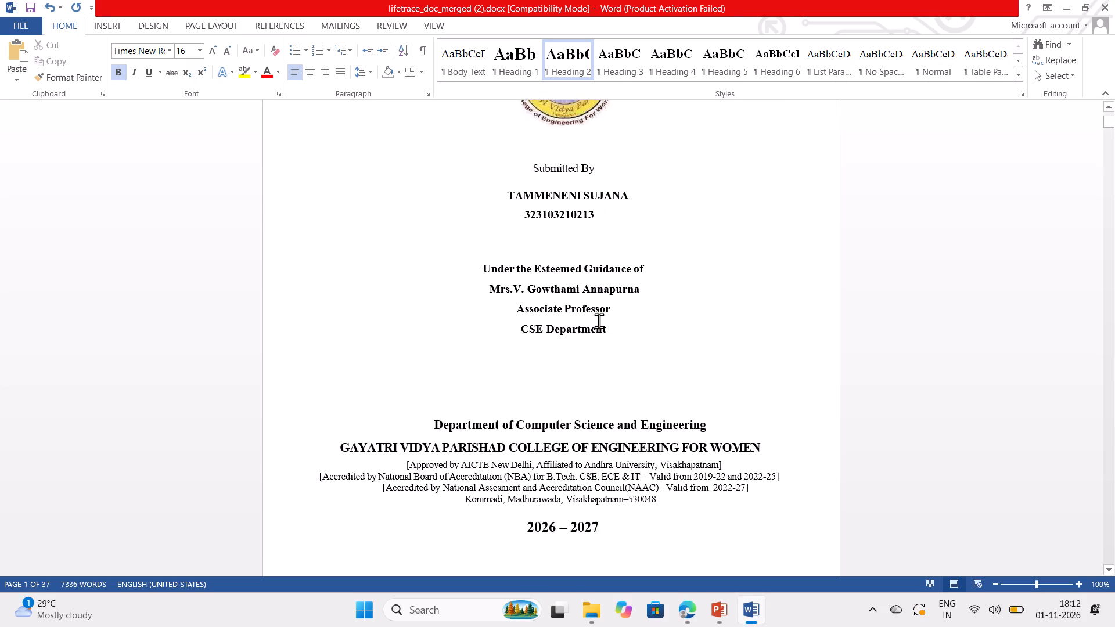
{"action": "scroll", "coordinate": [599, 320], "scroll_direction": "down", "scroll_amount": 5}
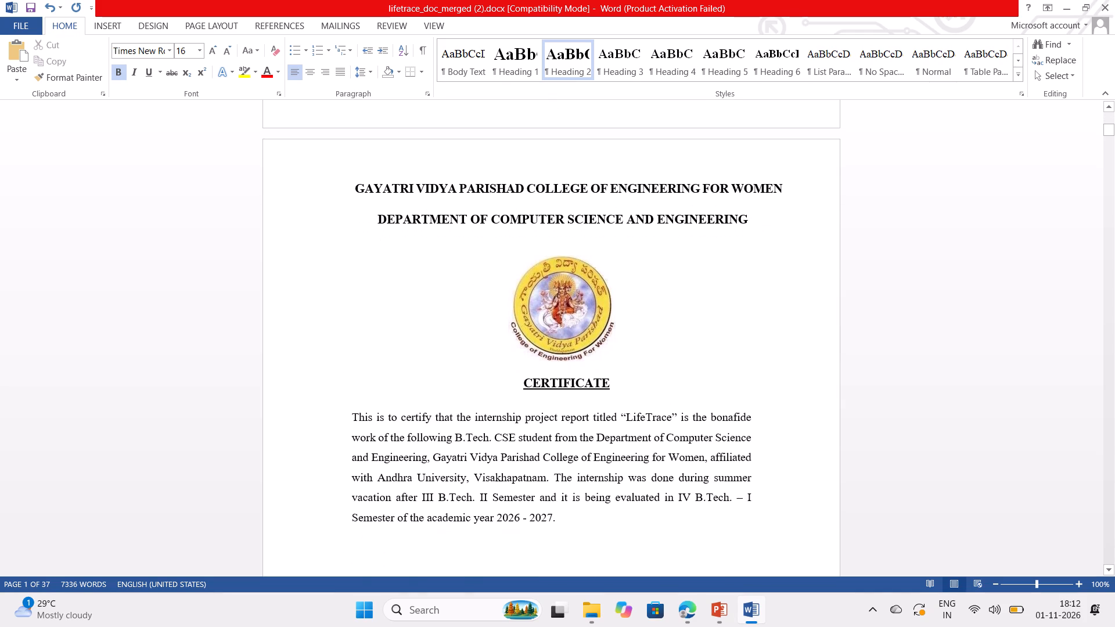
{"action": "scroll", "coordinate": [599, 320], "scroll_direction": "down", "scroll_amount": 1}
{"action": "left_click", "coordinate": [671, 364]}
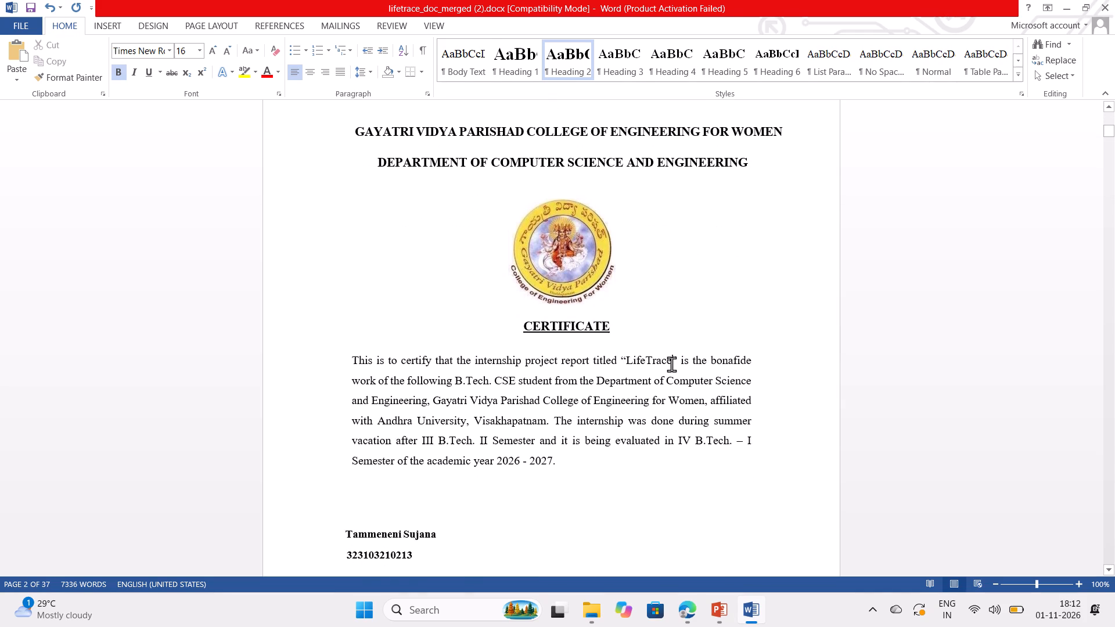
{"action": "key", "text": "minus"}
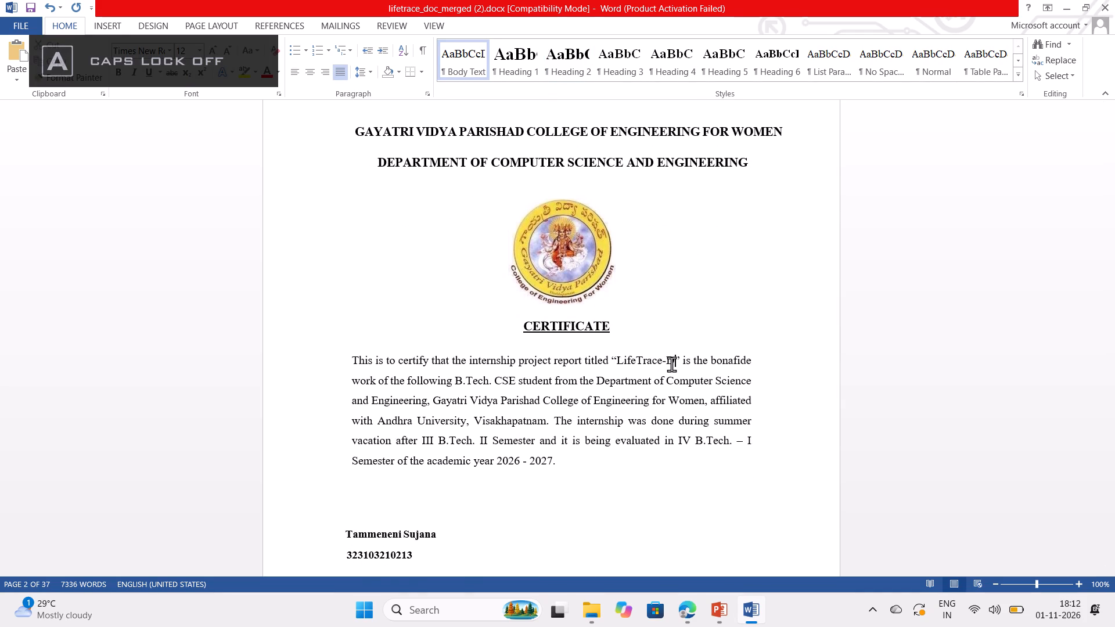
{"action": "type", "text": "ocumene"}
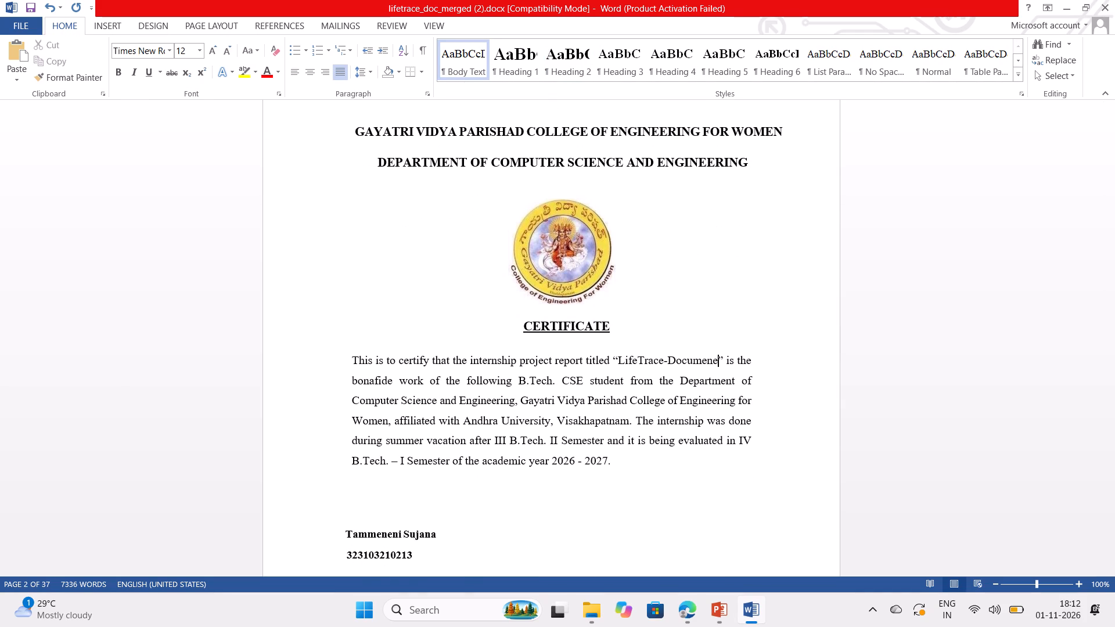
{"action": "key", "text": "t"}
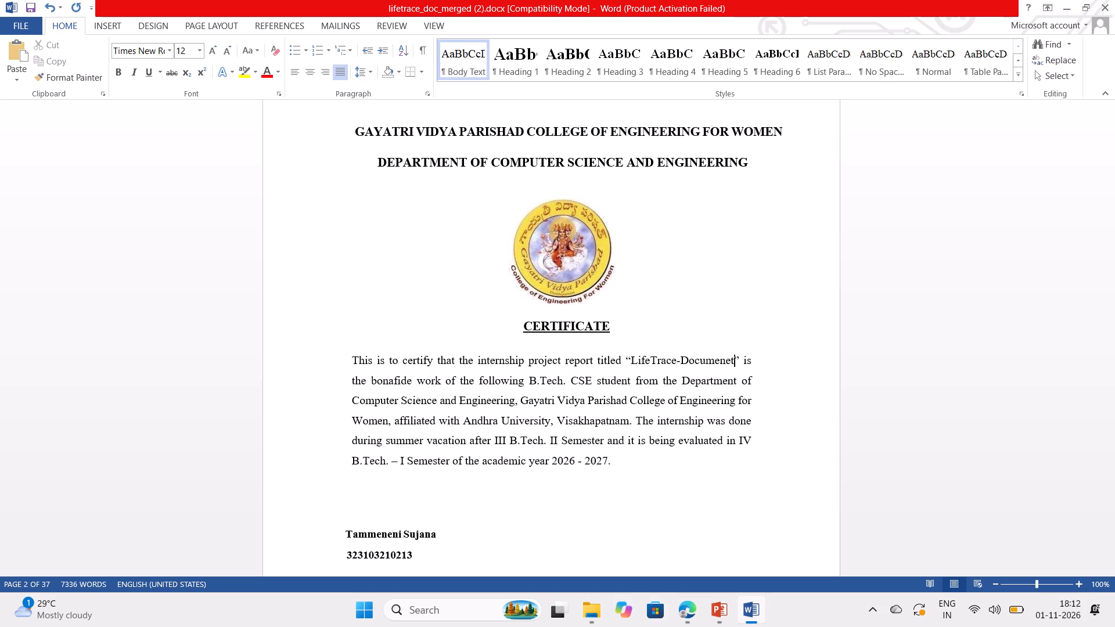
{"action": "key", "text": "BackSpace"}
{"action": "key", "text": "BackSpace"}
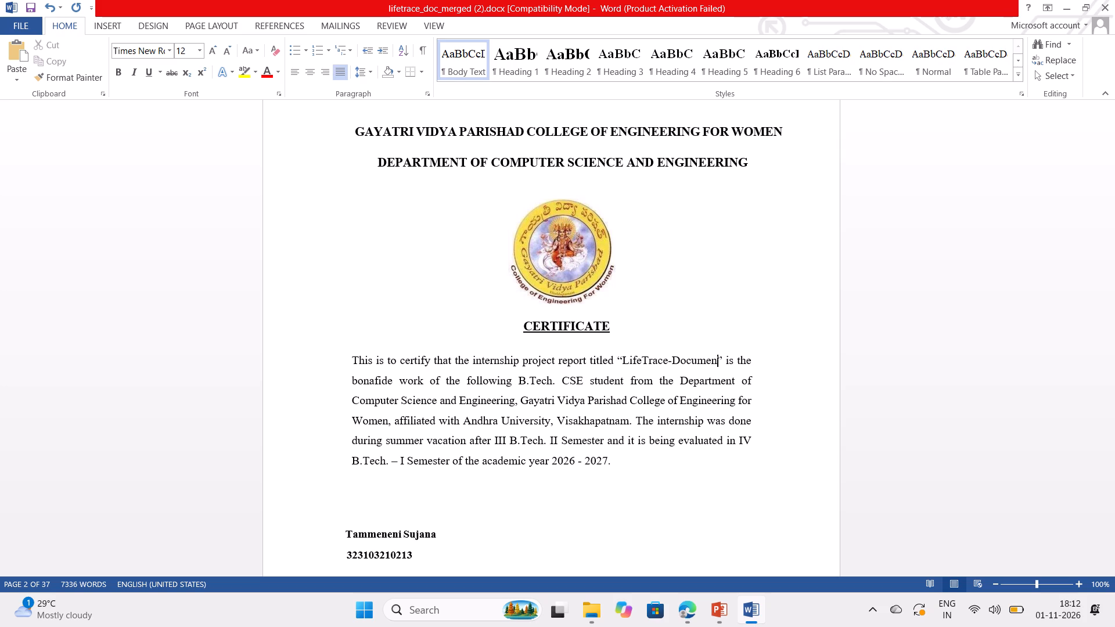
{"action": "type", "text": "t"}
{"action": "key", "text": "space"}
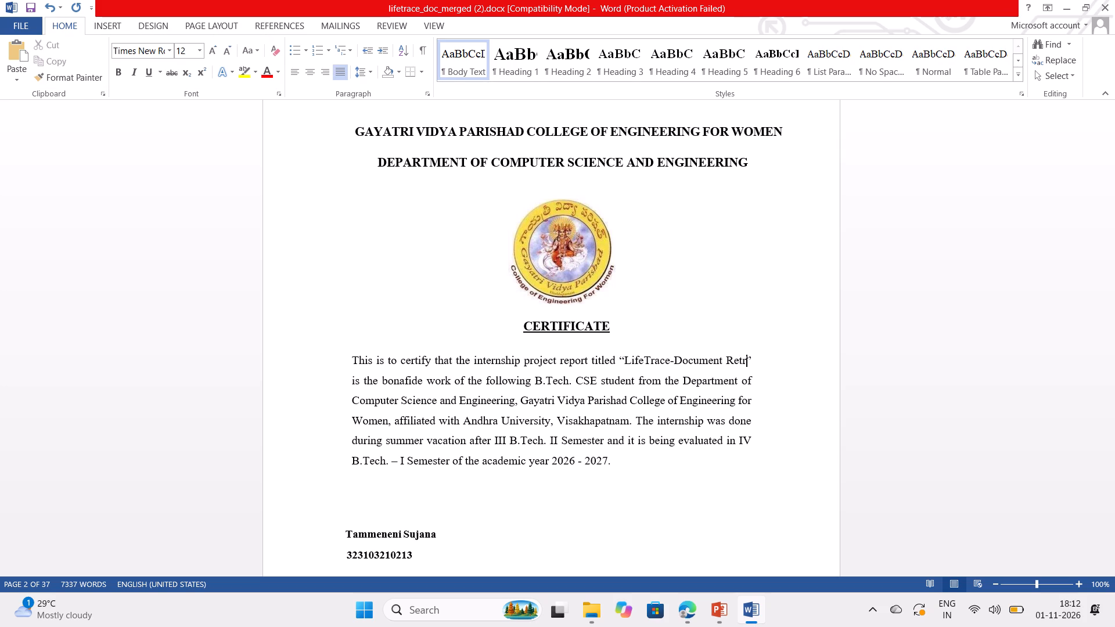
{"action": "type", "text": "ieval"}
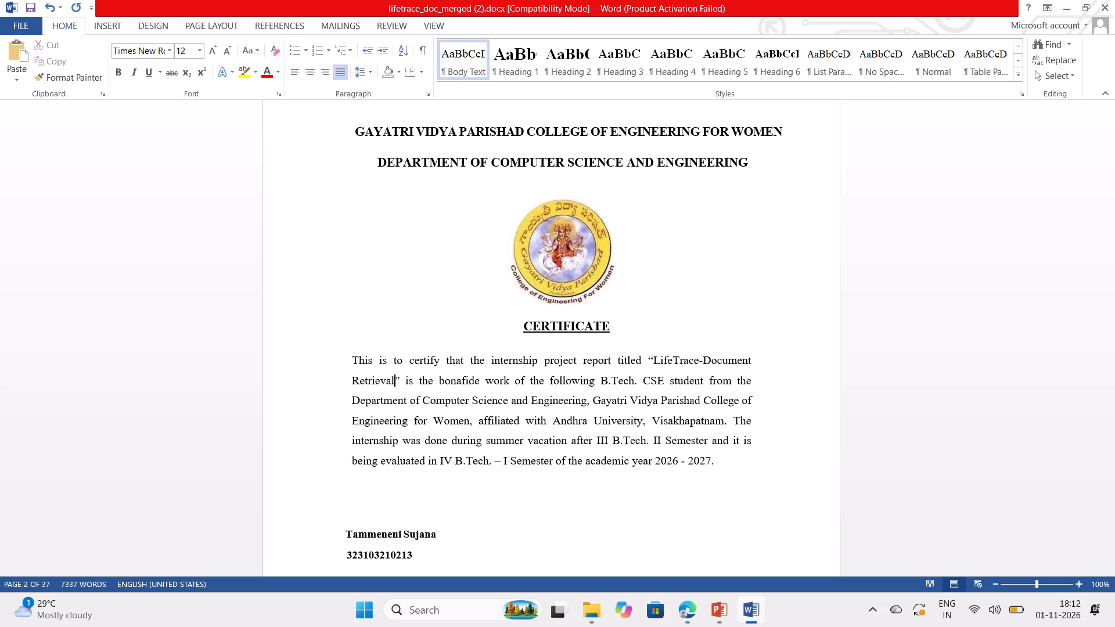
{"action": "key", "text": "space"}
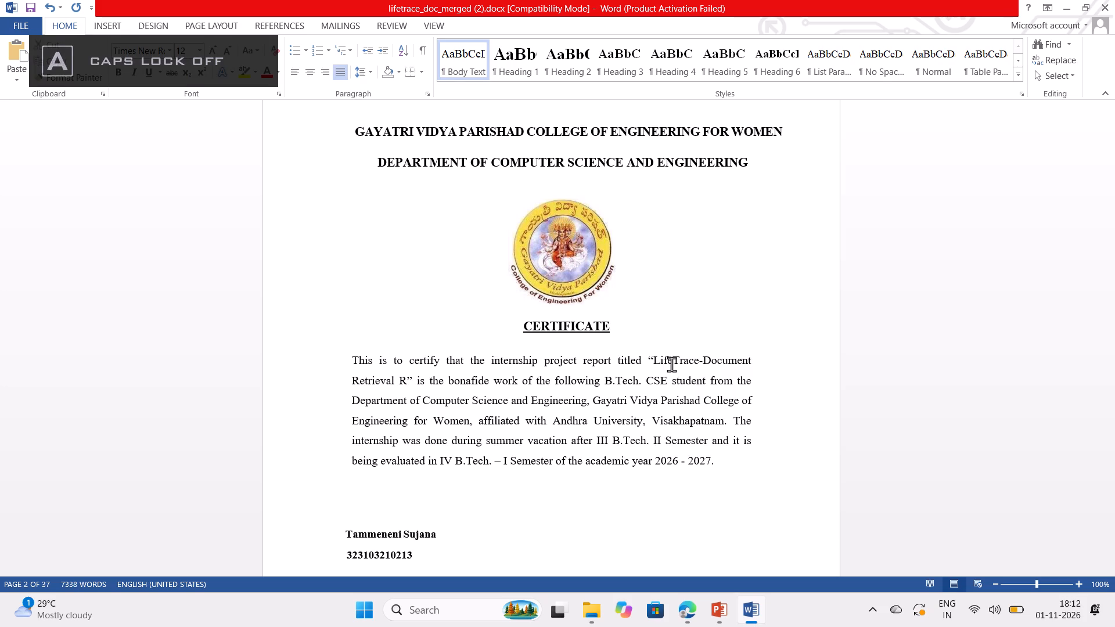
{"action": "type", "text": "rocess"}
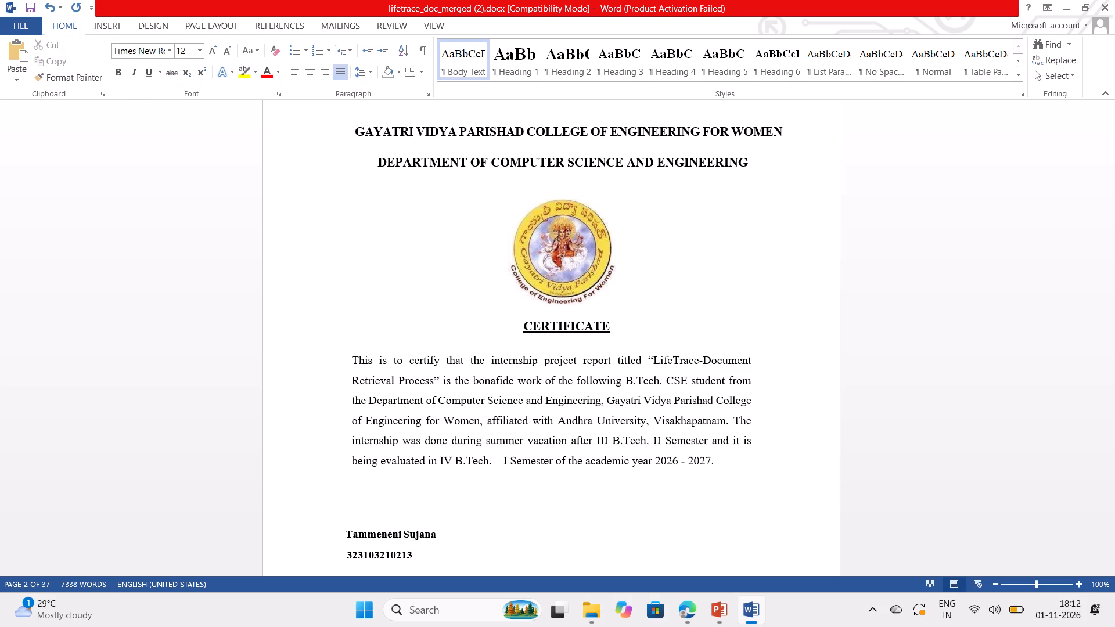
Check the pages after the certificate, from the internship details through the abstract and introduction, for the project title wording.
{"action": "scroll", "coordinate": [739, 417], "scroll_direction": "down", "scroll_amount": 6}
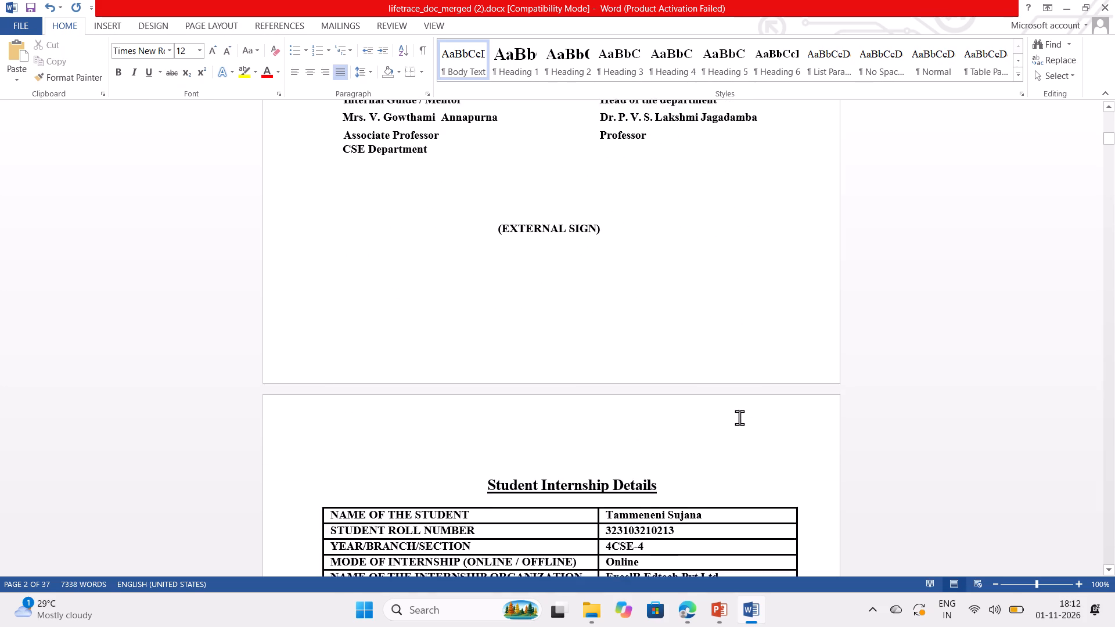
{"action": "scroll", "coordinate": [739, 417], "scroll_direction": "down", "scroll_amount": 4}
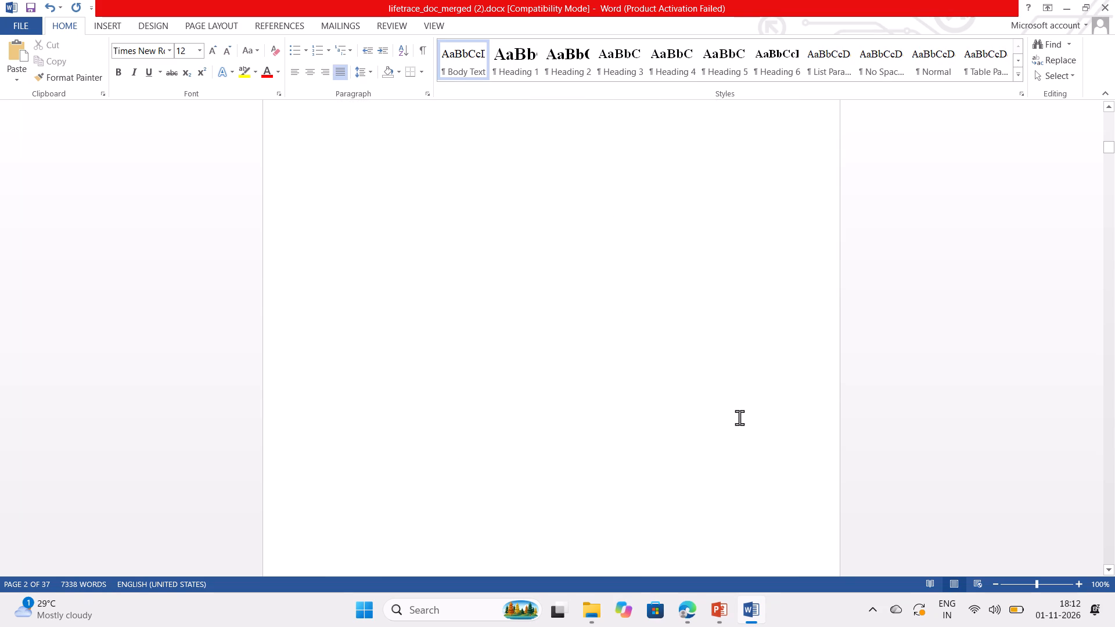
{"action": "scroll", "coordinate": [739, 417], "scroll_direction": "down", "scroll_amount": 6}
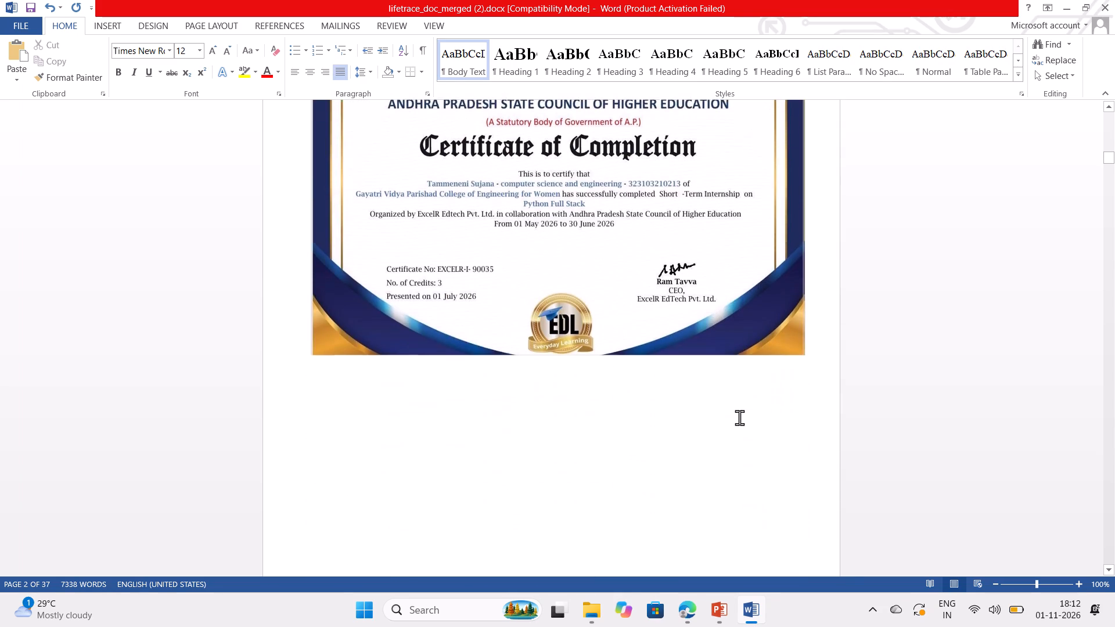
{"action": "scroll", "coordinate": [739, 417], "scroll_direction": "down", "scroll_amount": 4}
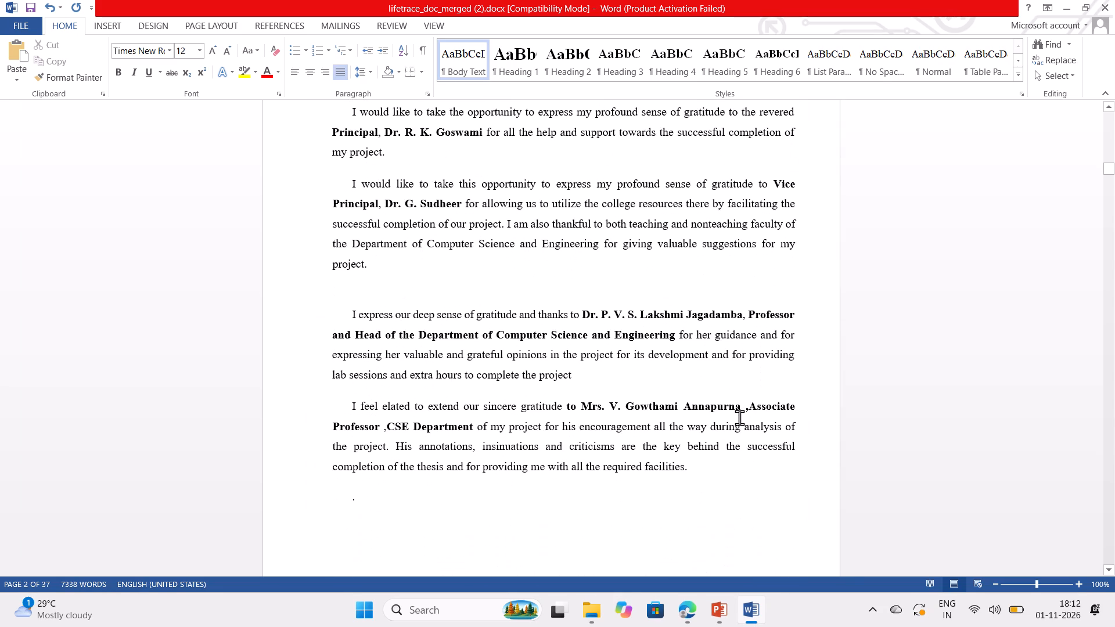
{"action": "scroll", "coordinate": [739, 417], "scroll_direction": "down", "scroll_amount": 5}
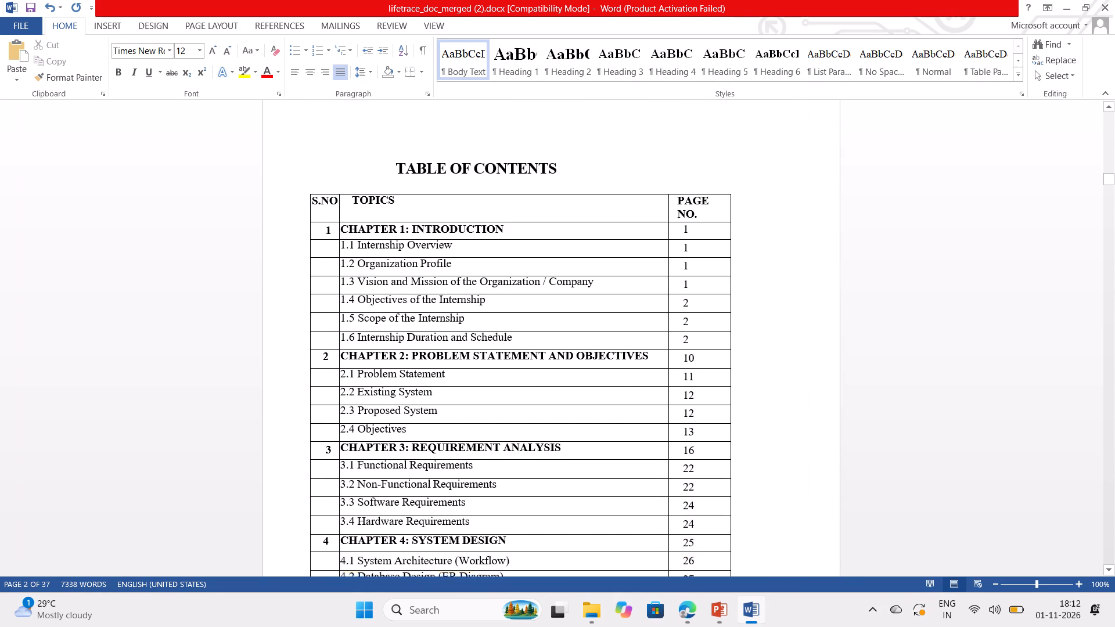
{"action": "scroll", "coordinate": [739, 417], "scroll_direction": "down", "scroll_amount": 6}
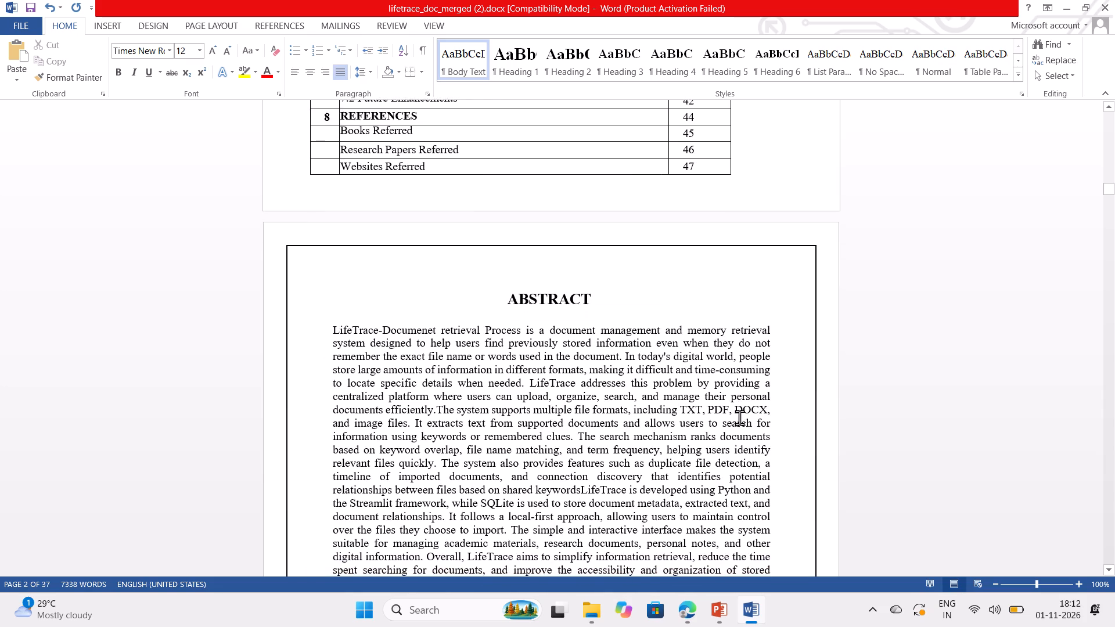
{"action": "scroll", "coordinate": [739, 417], "scroll_direction": "down", "scroll_amount": 1}
{"action": "scroll", "coordinate": [609, 426], "scroll_direction": "down", "scroll_amount": 1}
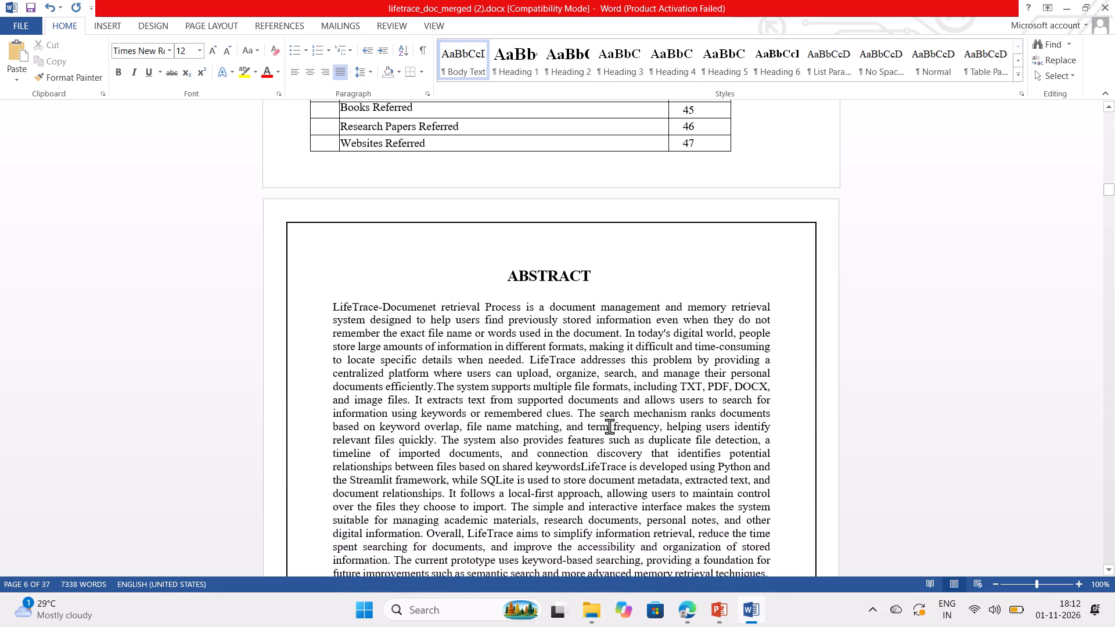
{"action": "scroll", "coordinate": [609, 426], "scroll_direction": "down", "scroll_amount": 5}
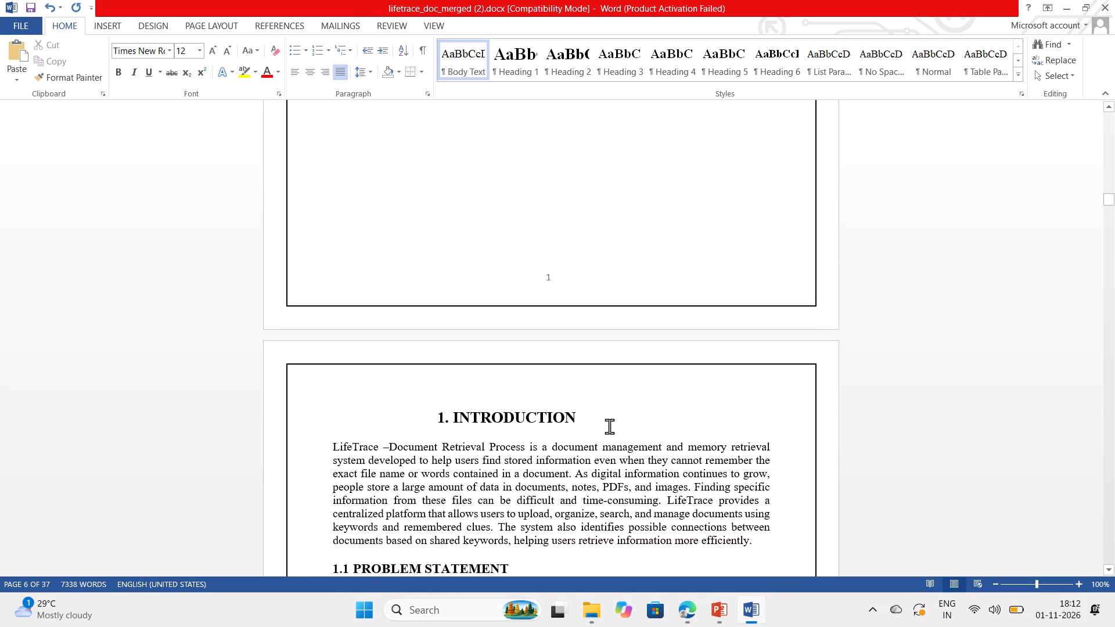
{"action": "scroll", "coordinate": [609, 426], "scroll_direction": "down", "scroll_amount": 3}
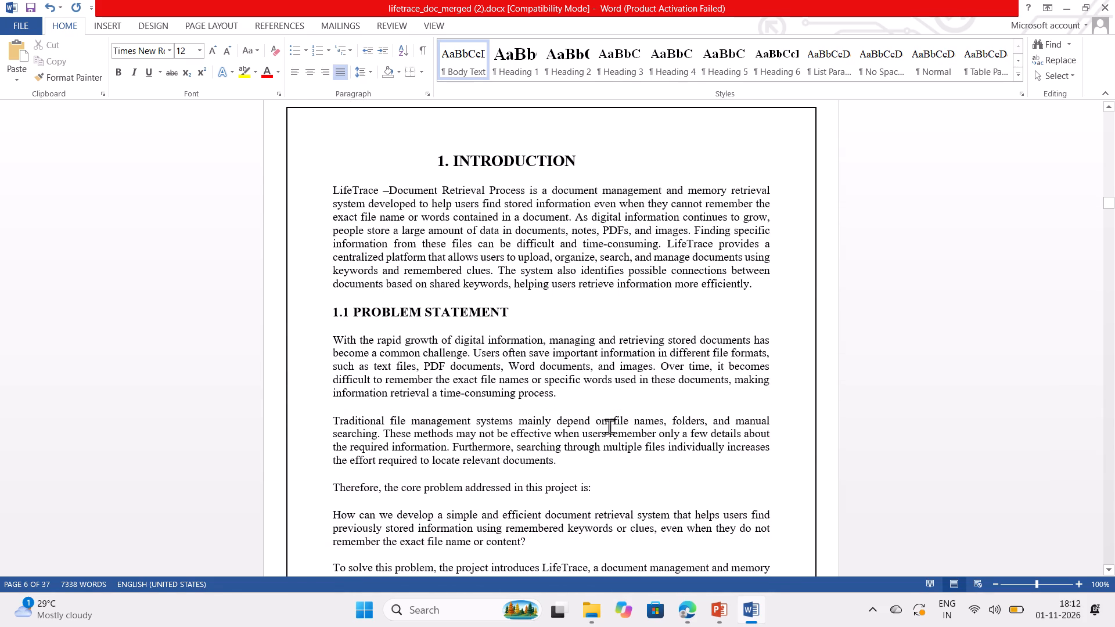
{"action": "scroll", "coordinate": [609, 426], "scroll_direction": "down", "scroll_amount": 1}
{"action": "scroll", "coordinate": [609, 426], "scroll_direction": "up", "scroll_amount": 9}
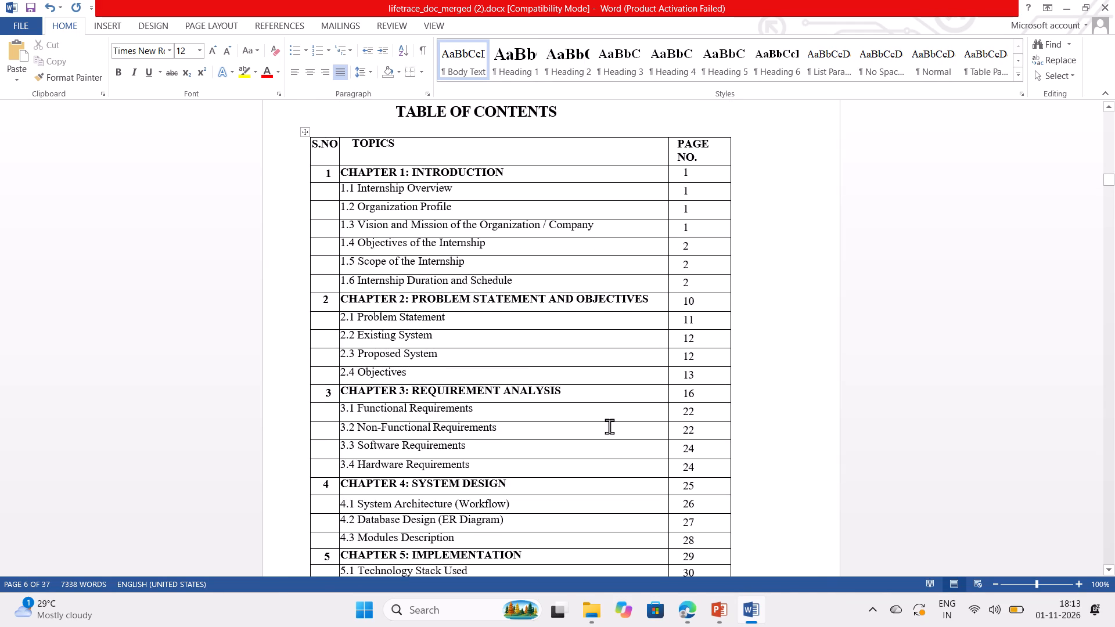
Save the report document.
{"action": "key", "text": "ctrl+s"}
{"action": "key", "text": "ctrl+s"}
{"action": "key", "text": "ctrl+s"}
{"action": "key", "text": "ctrl+s"}
{"action": "key", "text": "ctrl+s"}
{"action": "key", "text": "ctrl+s"}
{"action": "key", "text": "ctrl+s"}
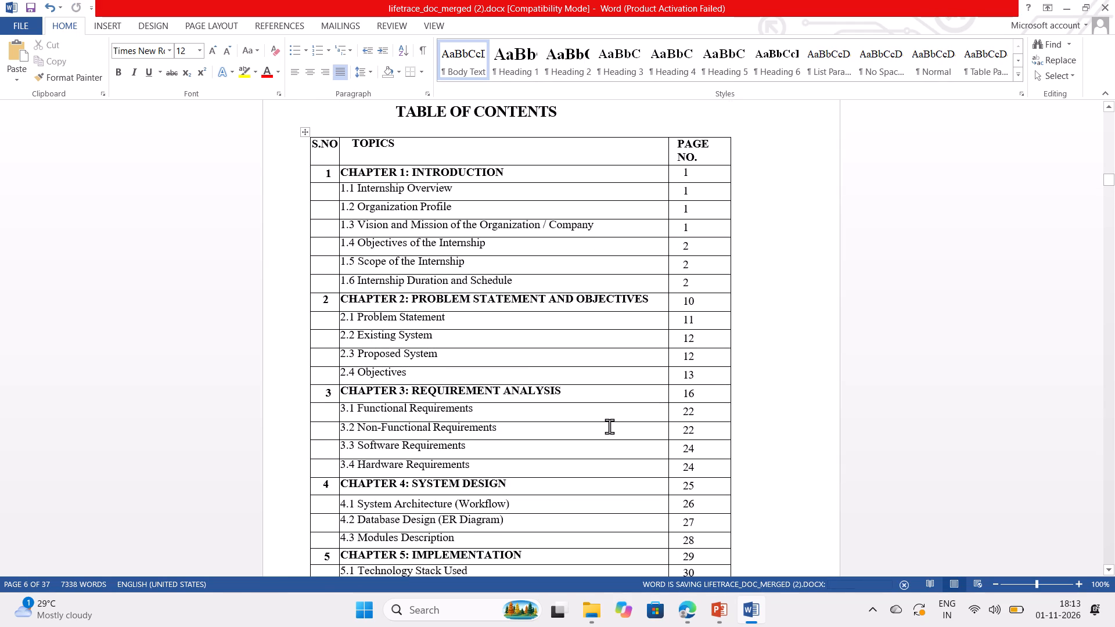
Compare the table of contents' topics and page numbers with the actual chapter headings and page numbers in the report.
{"action": "left_click", "coordinate": [699, 166]}
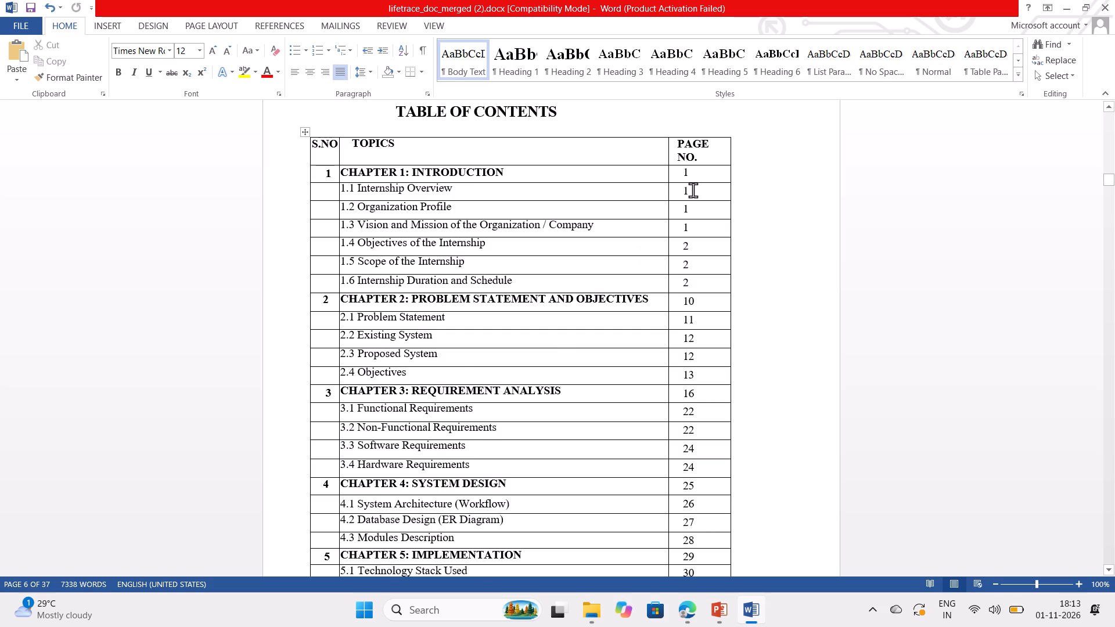
{"action": "scroll", "coordinate": [693, 190], "scroll_direction": "down", "scroll_amount": 4}
{"action": "scroll", "coordinate": [693, 190], "scroll_direction": "up", "scroll_amount": 1}
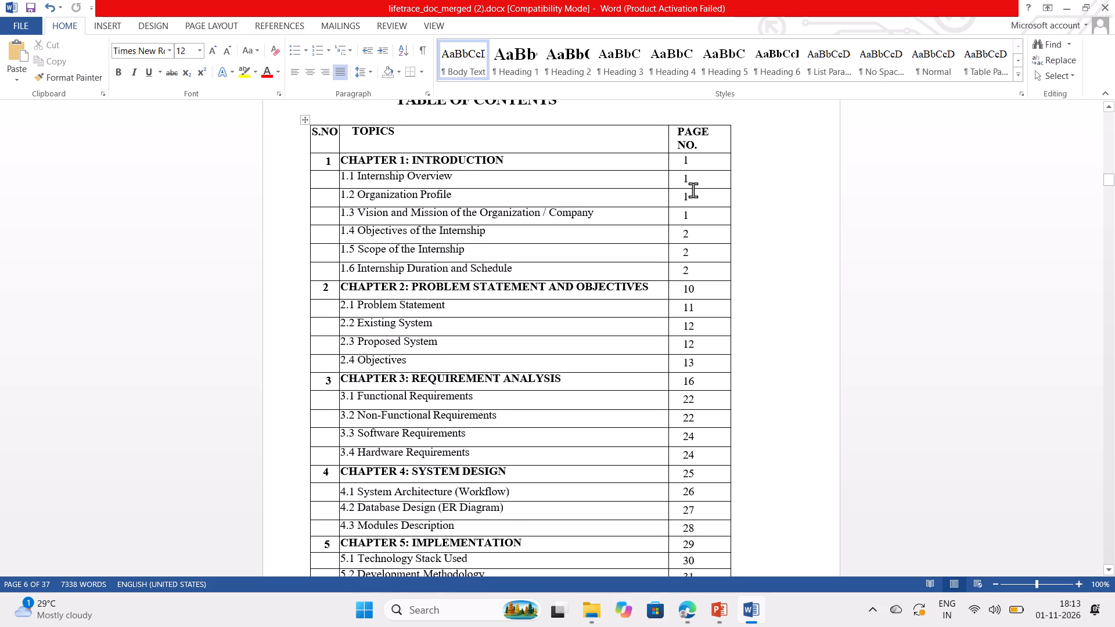
{"action": "scroll", "coordinate": [693, 190], "scroll_direction": "up", "scroll_amount": 1}
{"action": "scroll", "coordinate": [693, 190], "scroll_direction": "down", "scroll_amount": 1}
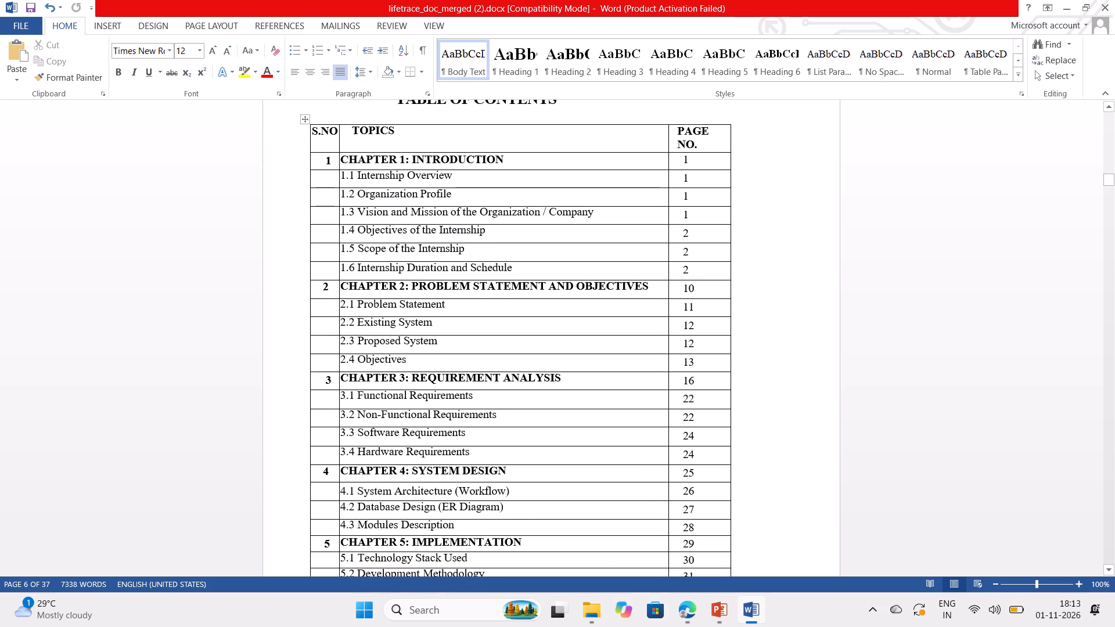
{"action": "scroll", "coordinate": [693, 188], "scroll_direction": "down", "scroll_amount": 2}
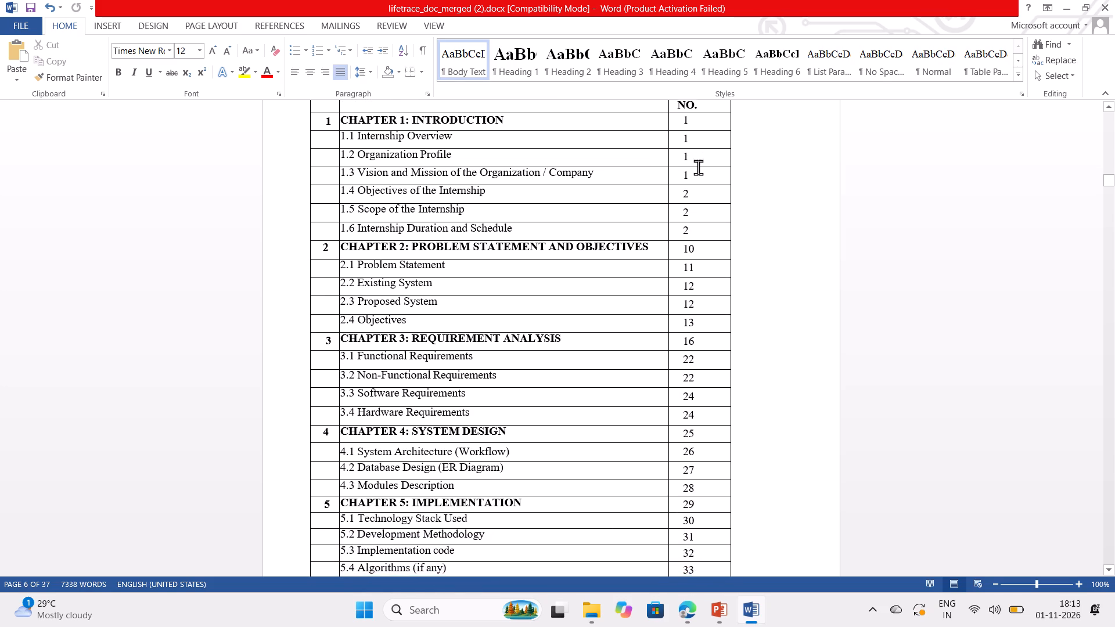
{"action": "scroll", "coordinate": [698, 167], "scroll_direction": "down", "scroll_amount": 2}
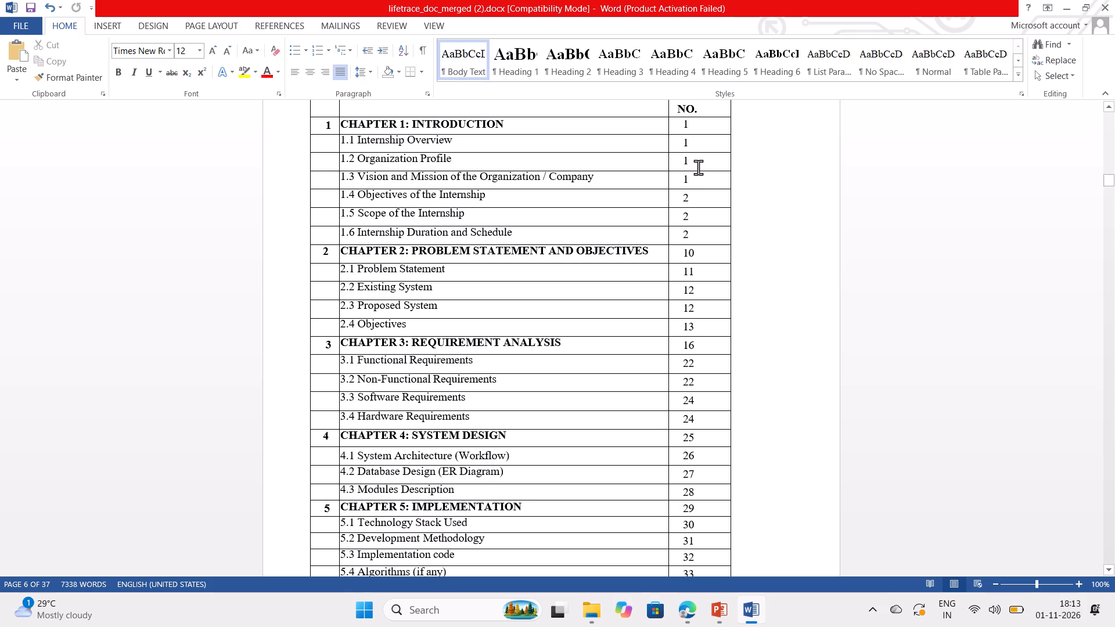
{"action": "scroll", "coordinate": [698, 167], "scroll_direction": "down", "scroll_amount": 3}
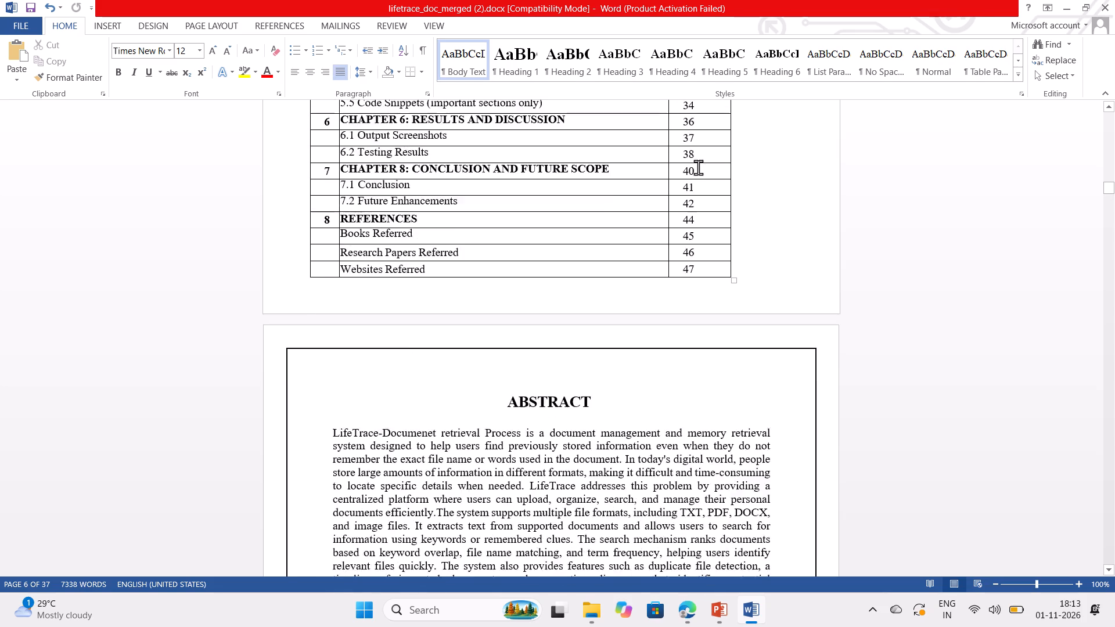
{"action": "scroll", "coordinate": [698, 167], "scroll_direction": "down", "scroll_amount": 5}
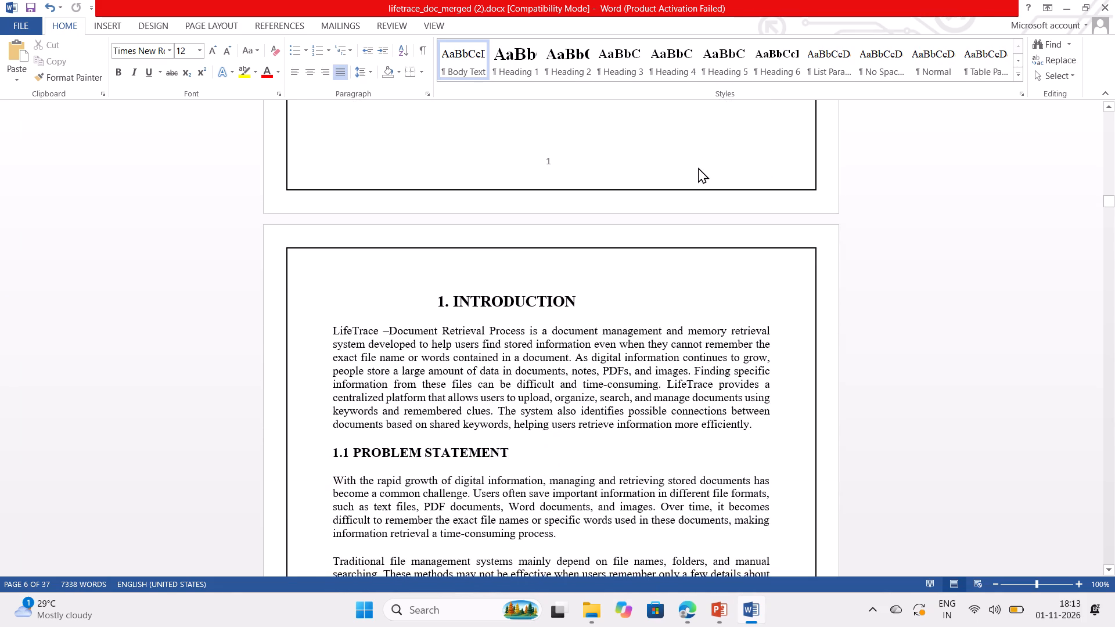
{"action": "scroll", "coordinate": [698, 167], "scroll_direction": "down", "scroll_amount": 14}
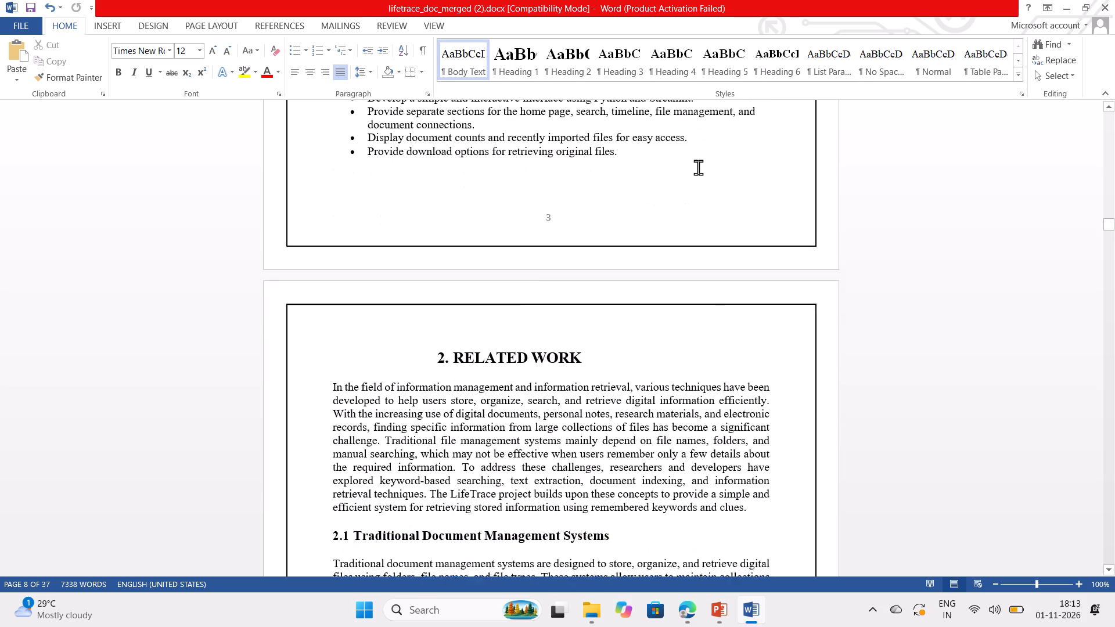
{"action": "scroll", "coordinate": [698, 167], "scroll_direction": "down", "scroll_amount": 2}
{"action": "scroll", "coordinate": [698, 167], "scroll_direction": "up", "scroll_amount": 1}
{"action": "scroll", "coordinate": [698, 167], "scroll_direction": "down", "scroll_amount": 2}
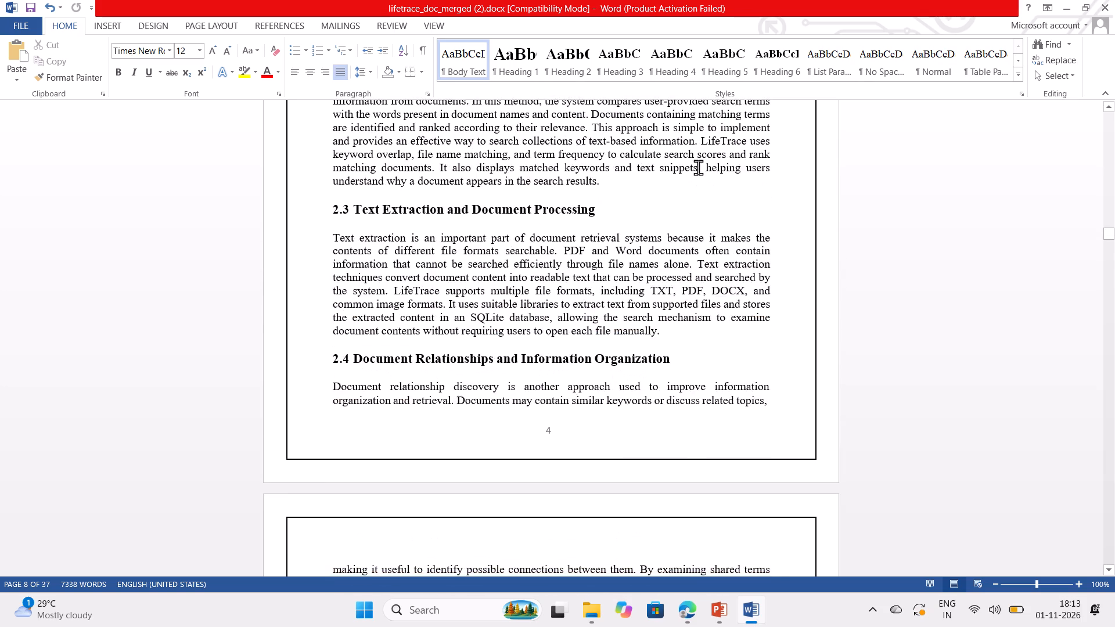
{"action": "scroll", "coordinate": [698, 167], "scroll_direction": "down", "scroll_amount": 8}
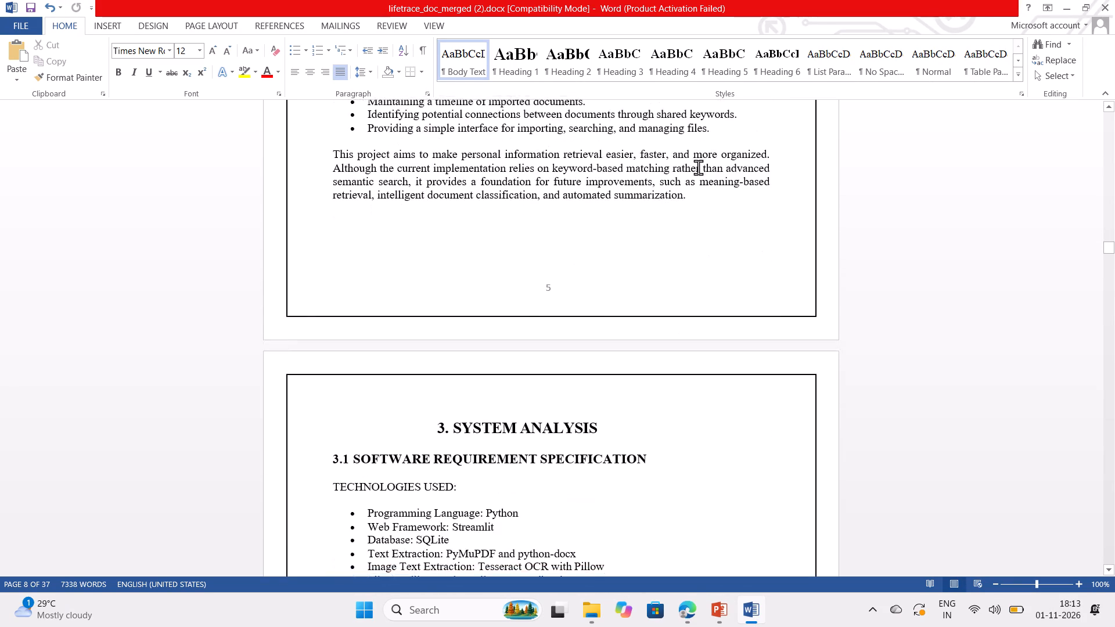
{"action": "scroll", "coordinate": [698, 167], "scroll_direction": "down", "scroll_amount": 1}
{"action": "scroll", "coordinate": [698, 167], "scroll_direction": "up", "scroll_amount": 20}
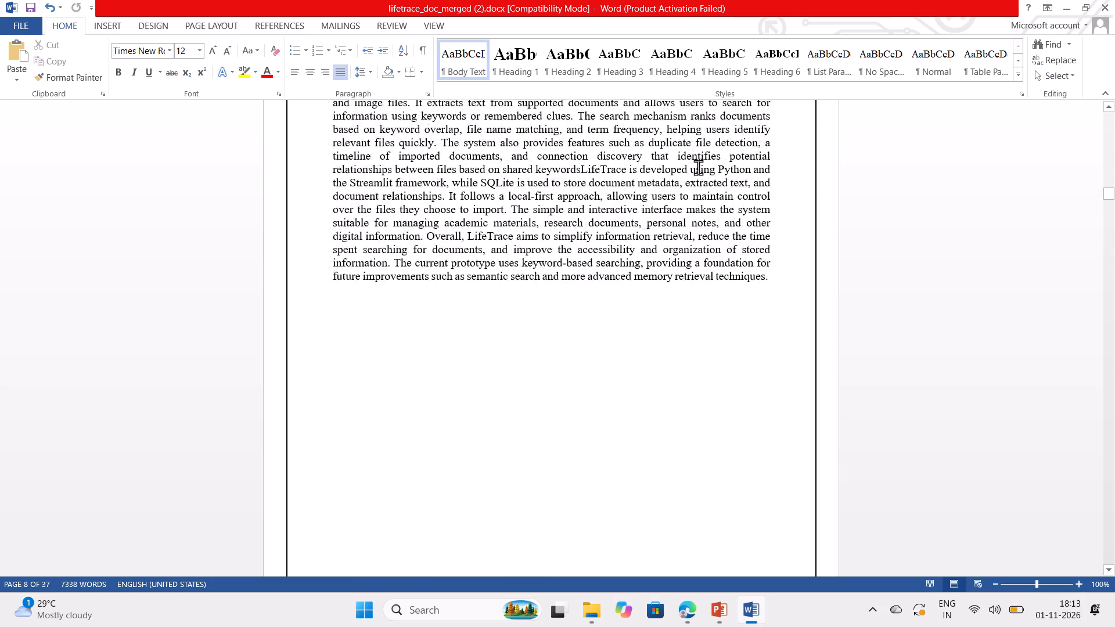
{"action": "scroll", "coordinate": [698, 167], "scroll_direction": "up", "scroll_amount": 7}
{"action": "scroll", "coordinate": [698, 167], "scroll_direction": "down", "scroll_amount": 5}
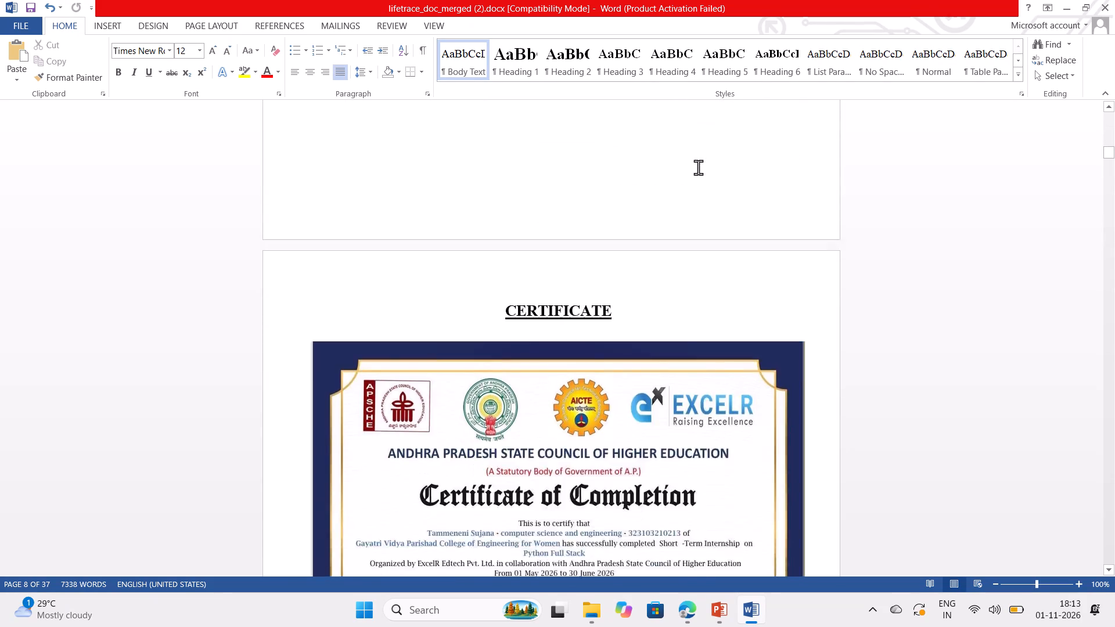
{"action": "scroll", "coordinate": [698, 167], "scroll_direction": "down", "scroll_amount": 3}
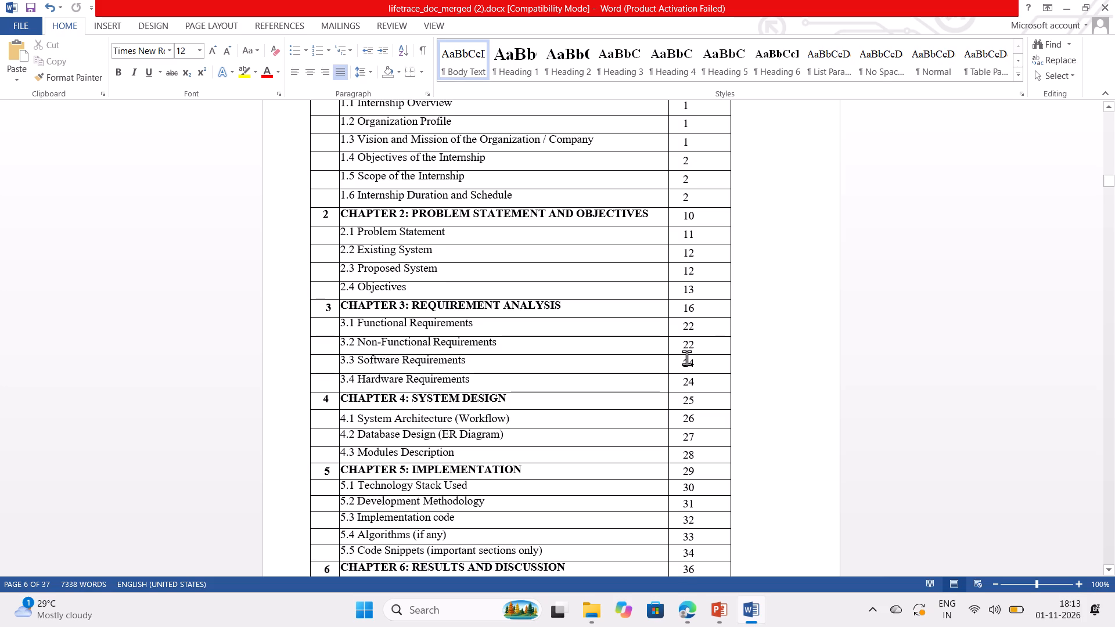
Review the page numbers listed in the table of contents from Chapter 1 through Chapter 6.
{"action": "scroll", "coordinate": [686, 358], "scroll_direction": "up", "scroll_amount": 1}
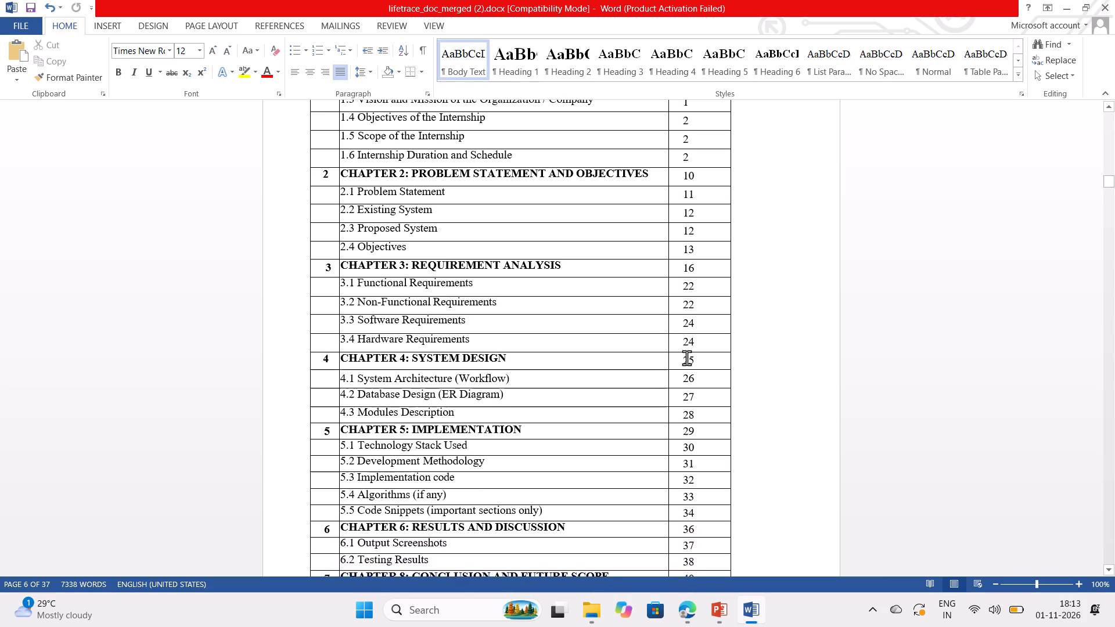
{"action": "scroll", "coordinate": [686, 358], "scroll_direction": "up", "scroll_amount": 1}
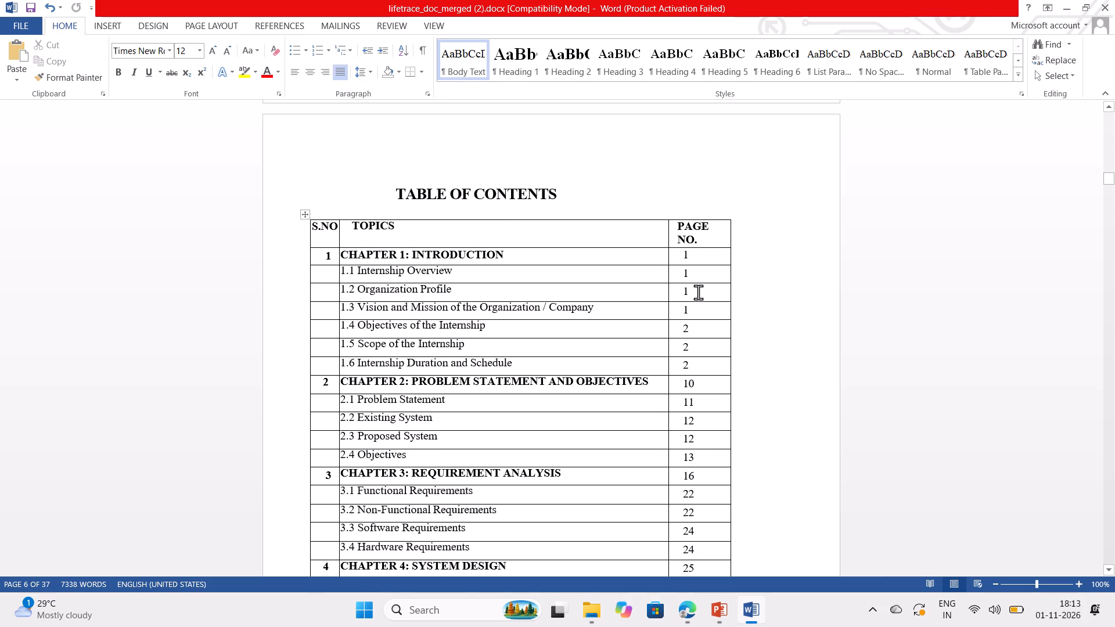
{"action": "scroll", "coordinate": [675, 369], "scroll_direction": "down", "scroll_amount": 1}
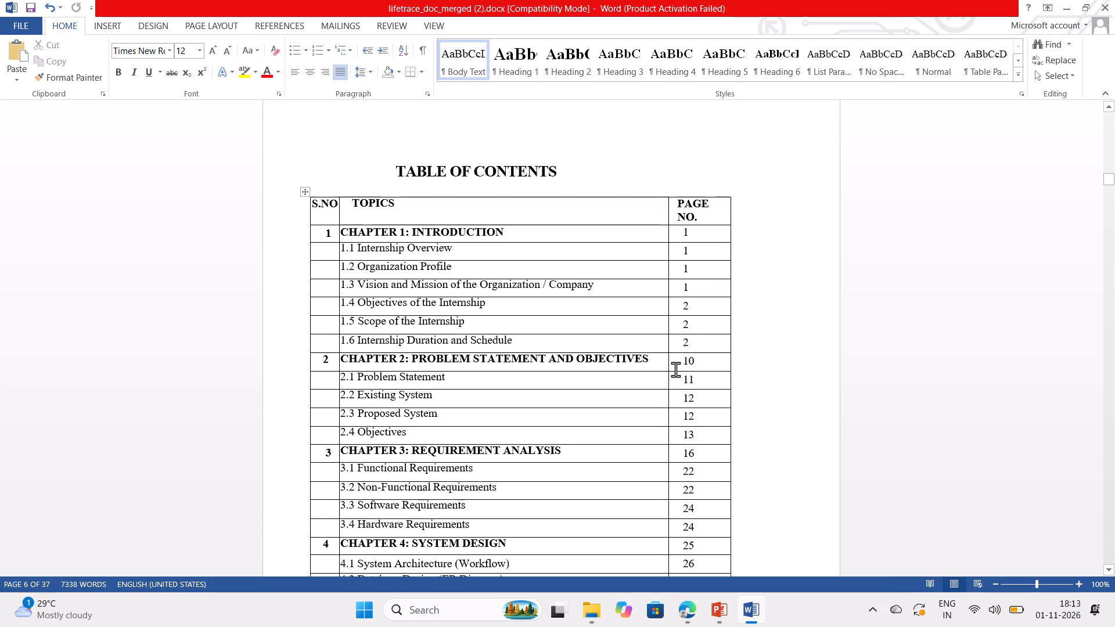
{"action": "scroll", "coordinate": [675, 369], "scroll_direction": "down", "scroll_amount": 1}
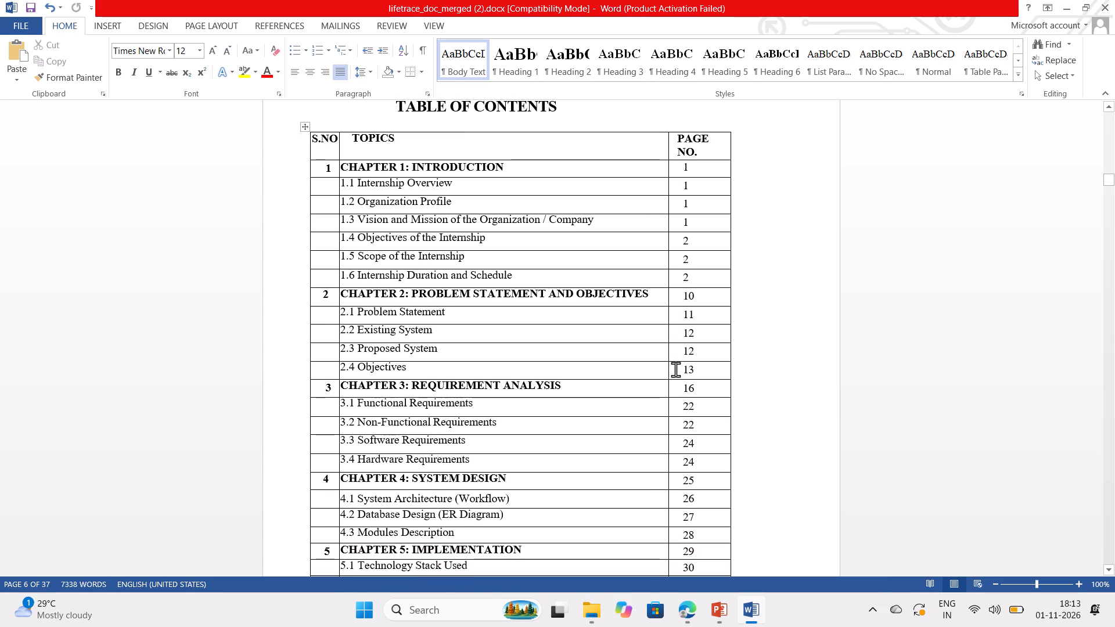
{"action": "scroll", "coordinate": [675, 369], "scroll_direction": "down", "scroll_amount": 2}
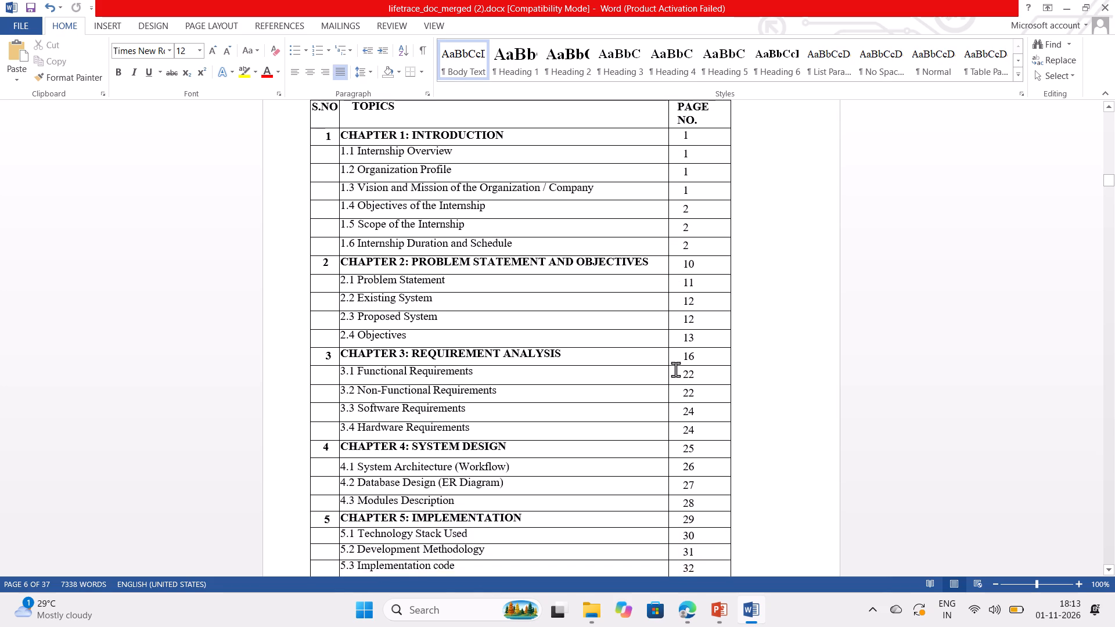
{"action": "scroll", "coordinate": [675, 369], "scroll_direction": "down", "scroll_amount": 1}
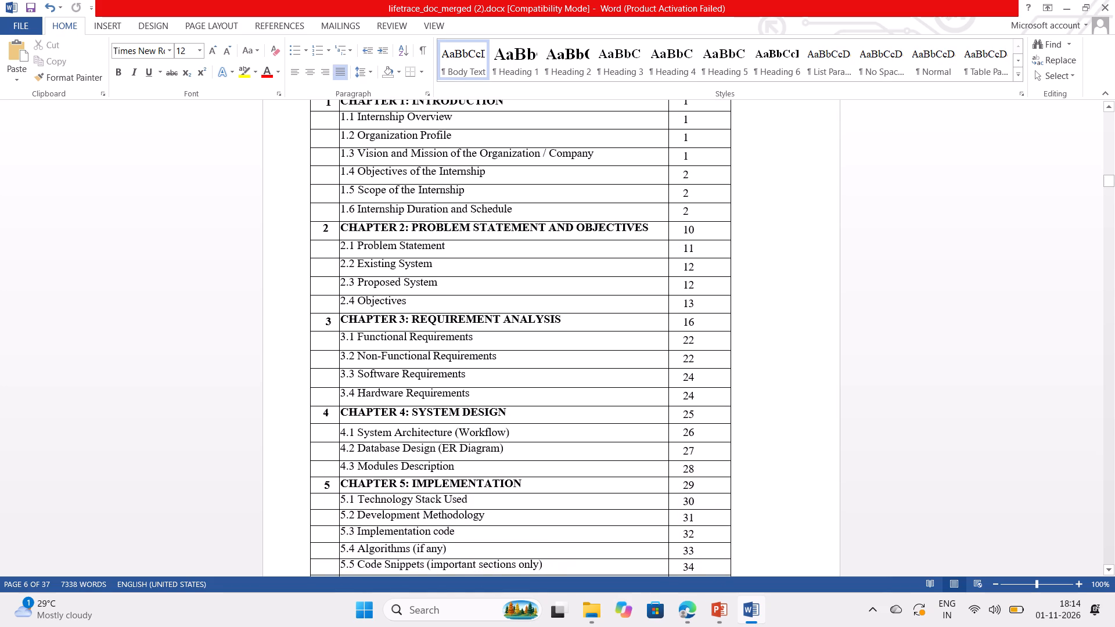
{"action": "scroll", "coordinate": [675, 369], "scroll_direction": "down", "scroll_amount": 1}
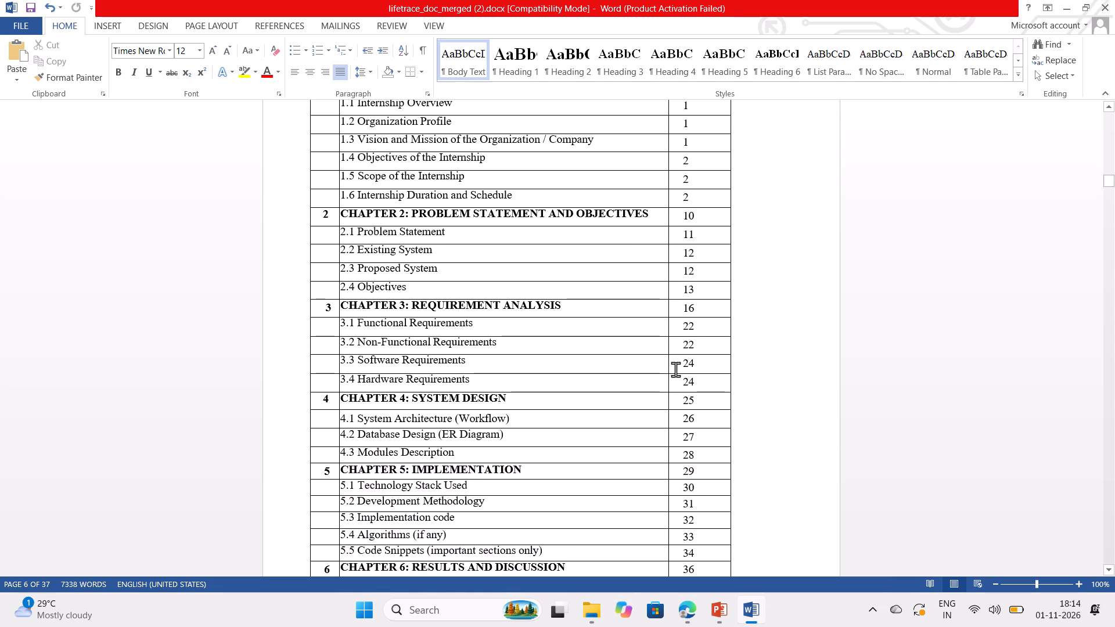
{"action": "scroll", "coordinate": [675, 369], "scroll_direction": "down", "scroll_amount": 2}
{"action": "scroll", "coordinate": [675, 369], "scroll_direction": "up", "scroll_amount": 1}
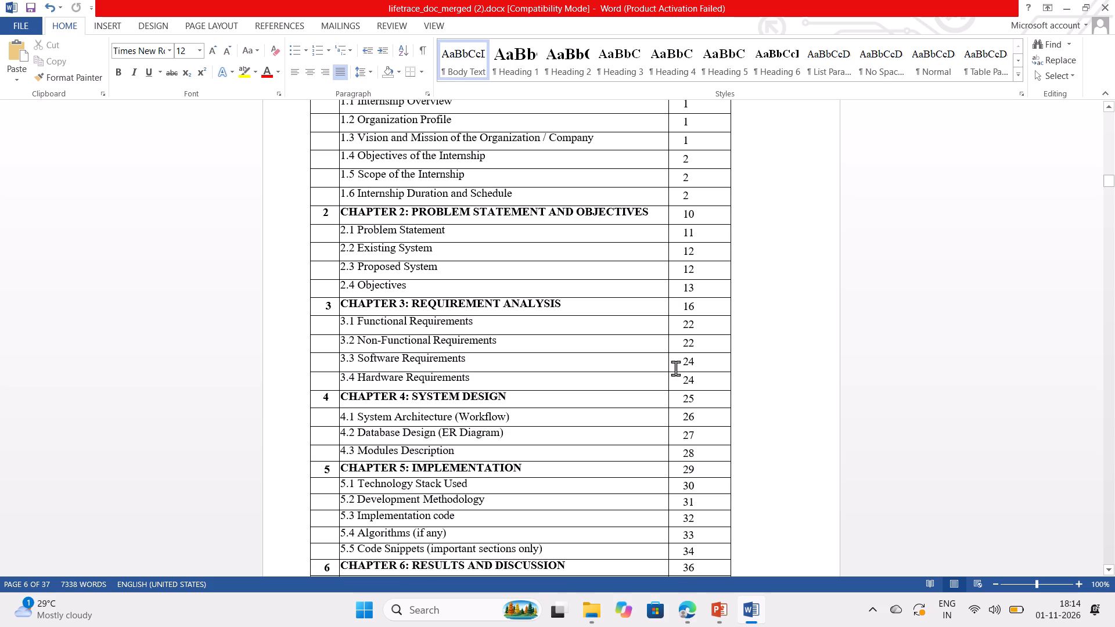
Set the table of contents page numbers for the Chapter 2 heading and 2.1 Problem Statement to 2.
{"action": "left_click", "coordinate": [707, 214]}
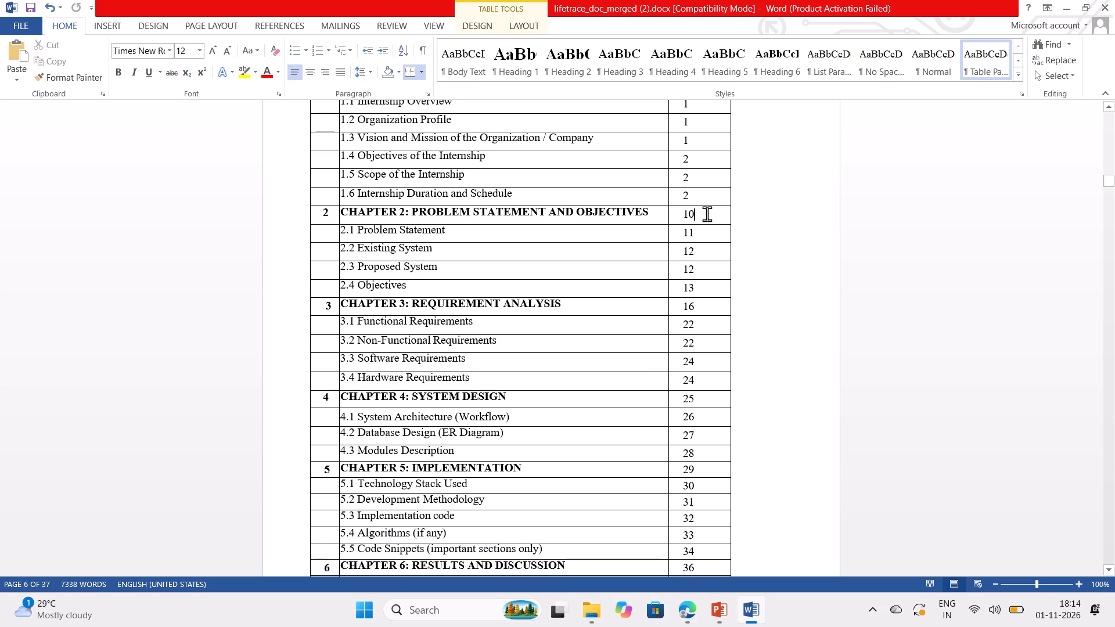
{"action": "key", "text": "BackSpace"}
{"action": "key", "text": "BackSpace"}
{"action": "key", "text": "2"}
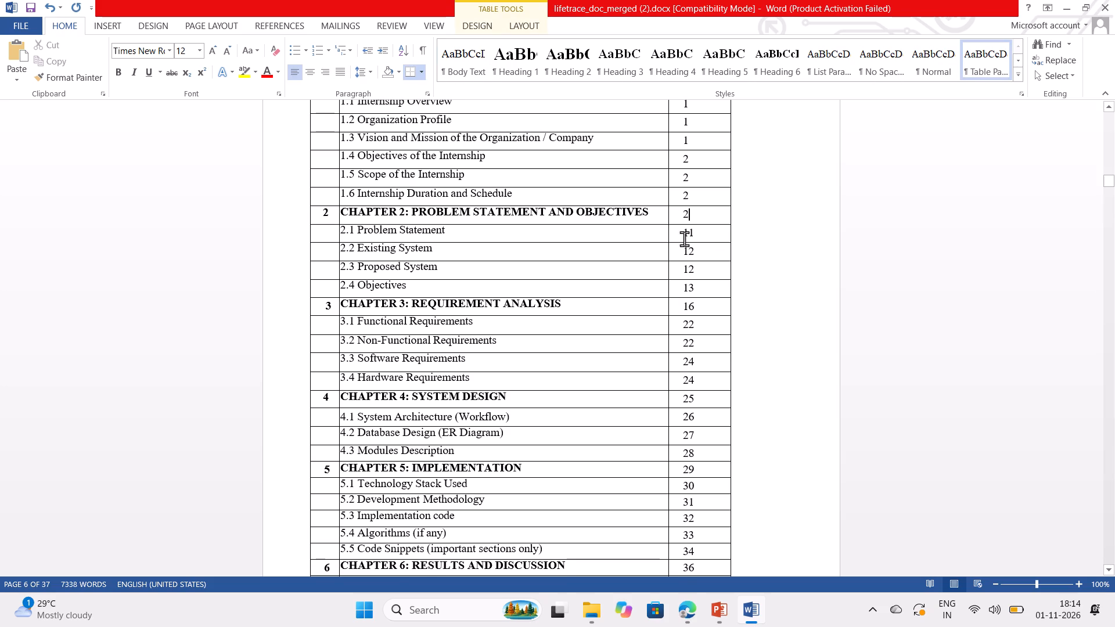
{"action": "left_click", "coordinate": [706, 235]}
{"action": "key", "text": "BackSpace"}
{"action": "key", "text": "BackSpace"}
{"action": "key", "text": "2"}
Check the printed page numbers of the abstract, problem statement, main aim and objectives pages against the table of contents.
{"action": "scroll", "coordinate": [706, 235], "scroll_direction": "down", "scroll_amount": 7}
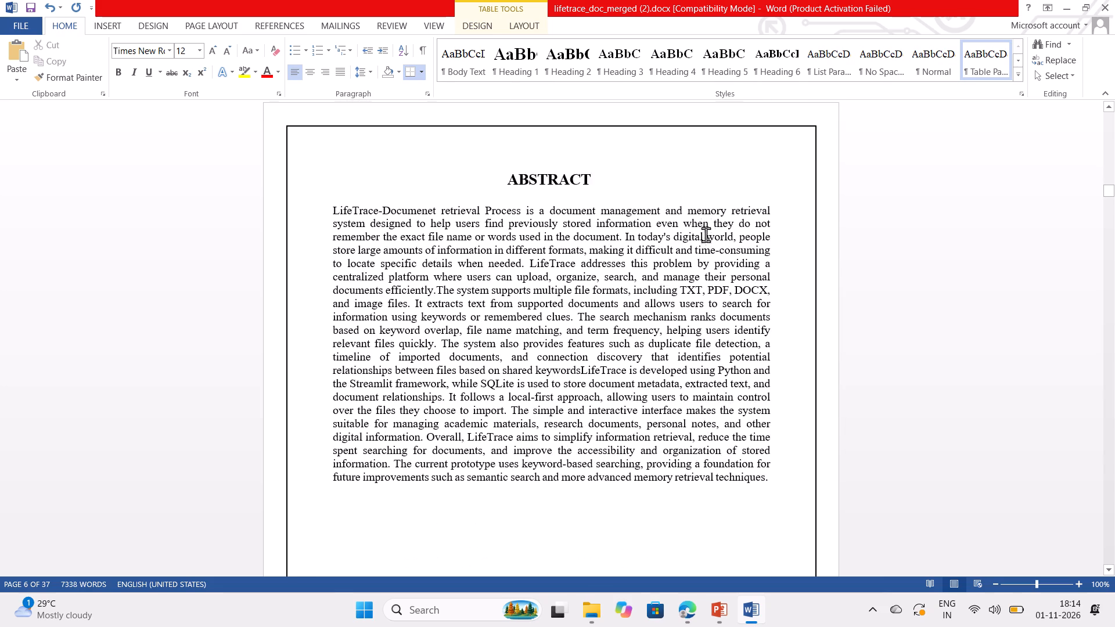
{"action": "scroll", "coordinate": [706, 235], "scroll_direction": "down", "scroll_amount": 7}
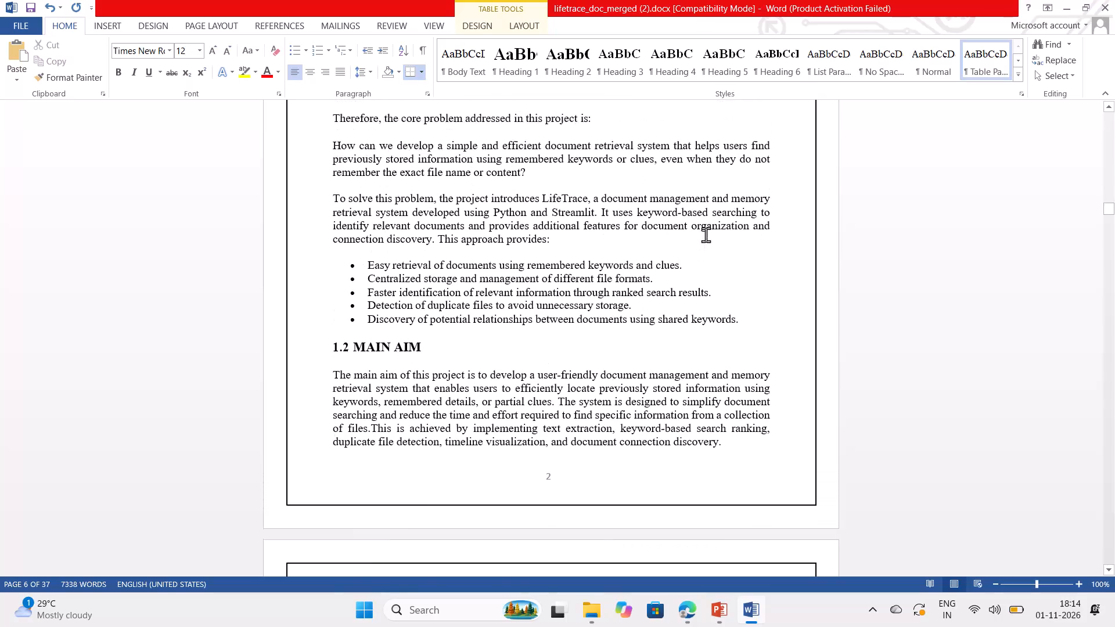
{"action": "scroll", "coordinate": [706, 235], "scroll_direction": "down", "scroll_amount": 3}
{"action": "scroll", "coordinate": [706, 235], "scroll_direction": "up", "scroll_amount": 1}
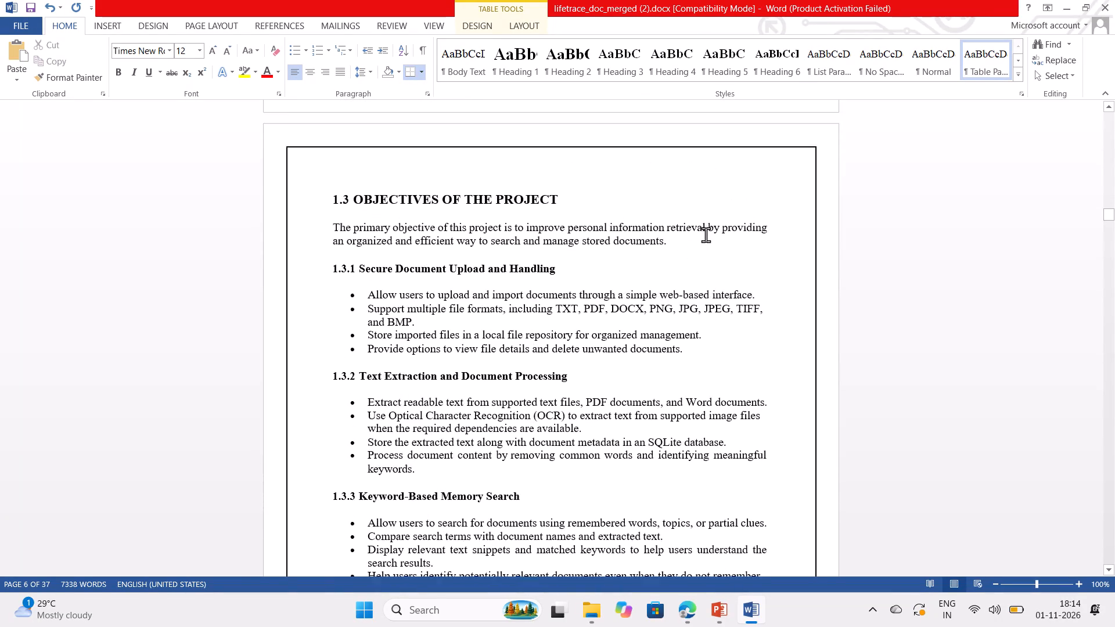
{"action": "scroll", "coordinate": [706, 235], "scroll_direction": "up", "scroll_amount": 12}
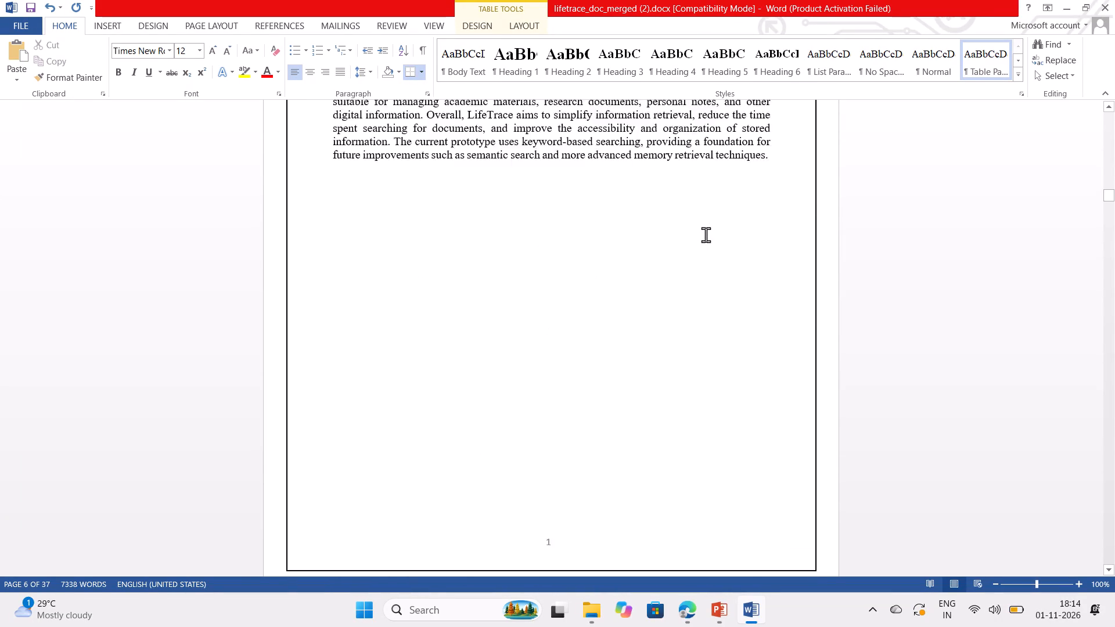
{"action": "scroll", "coordinate": [706, 235], "scroll_direction": "up", "scroll_amount": 3}
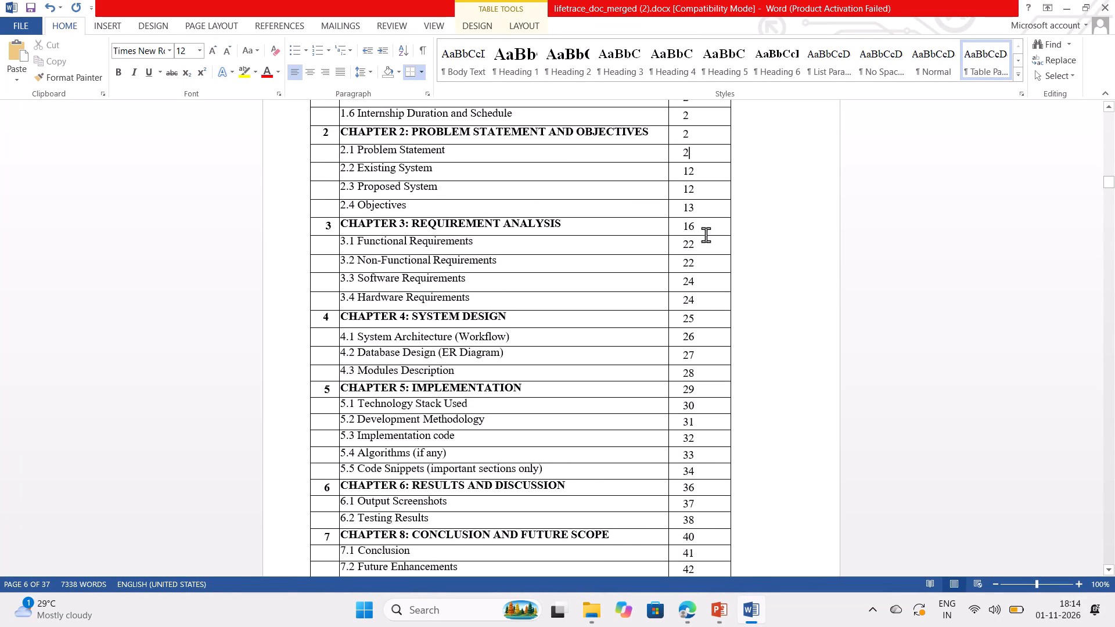
{"action": "scroll", "coordinate": [706, 235], "scroll_direction": "up", "scroll_amount": 2}
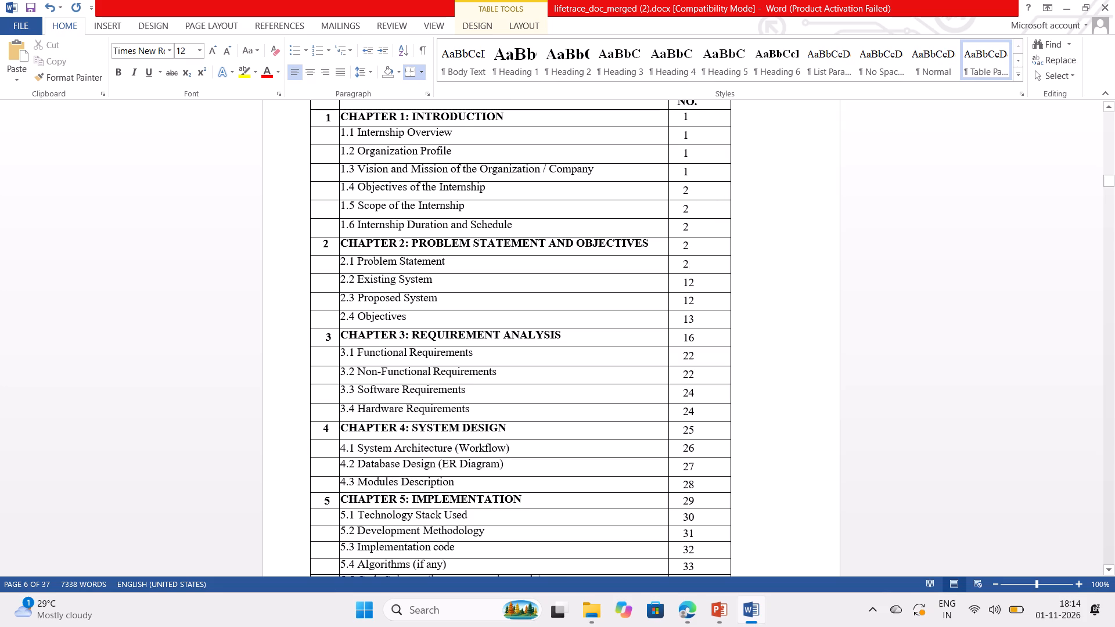
Set the table of contents page numbers for 1.2 Organization Profile and 1.3 Vision and Mission to 2.
{"action": "left_click", "coordinate": [696, 150]}
{"action": "key", "text": "BackSpace"}
{"action": "key", "text": "2"}
{"action": "left_click", "coordinate": [691, 181]}
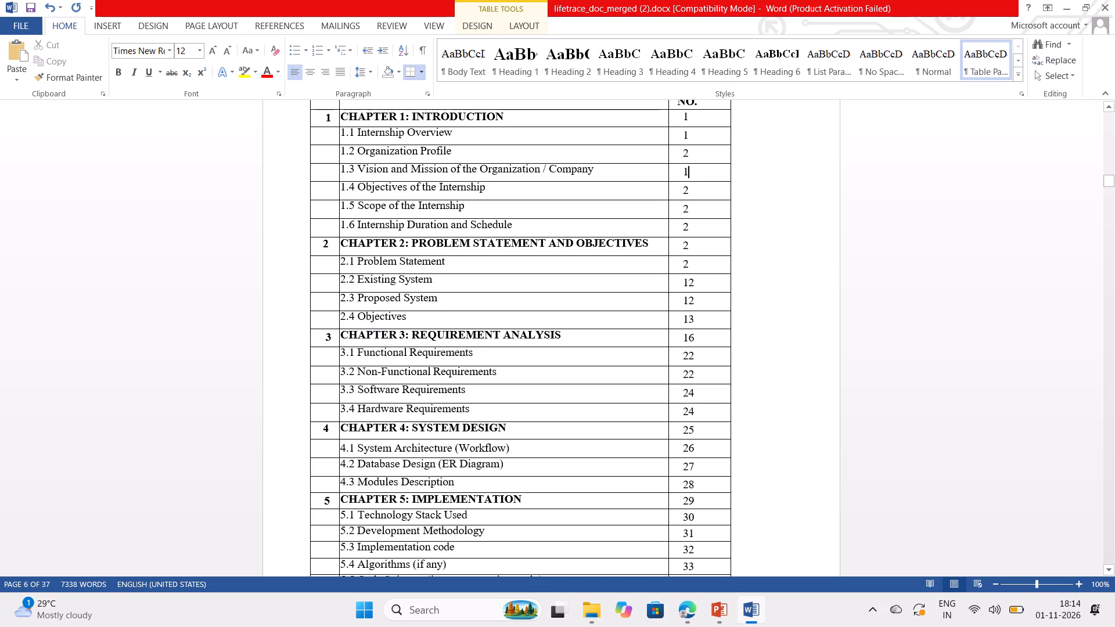
{"action": "key", "text": "BackSpace"}
{"action": "key", "text": "2"}
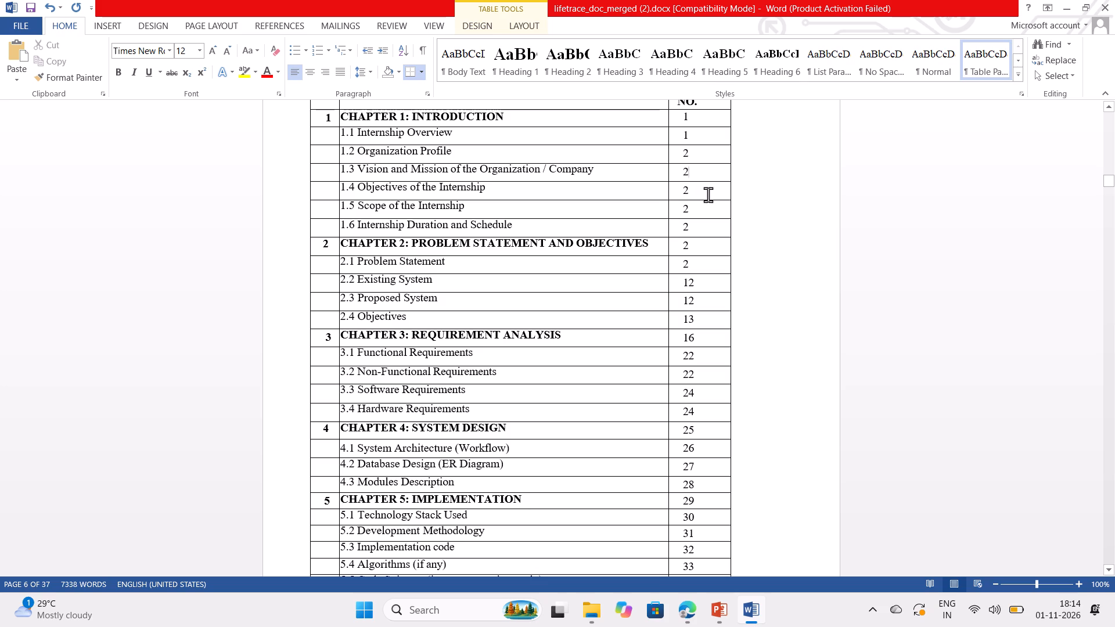
Set the page numbers for 1.4 Objectives, 1.5 Scope, and 1.6 Internship Duration and Schedule to 3 in the table of contents.
{"action": "left_click", "coordinate": [700, 190]}
{"action": "key", "text": "BackSpace"}
{"action": "key", "text": "3"}
{"action": "left_click", "coordinate": [690, 208]}
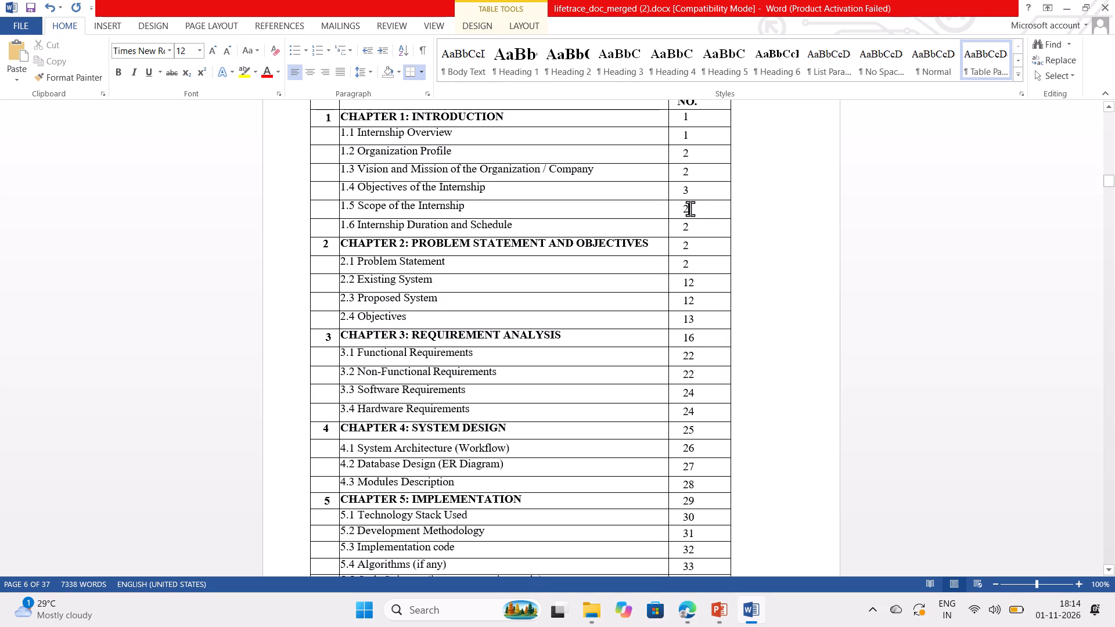
{"action": "key", "text": "BackSpace"}
{"action": "key", "text": "3"}
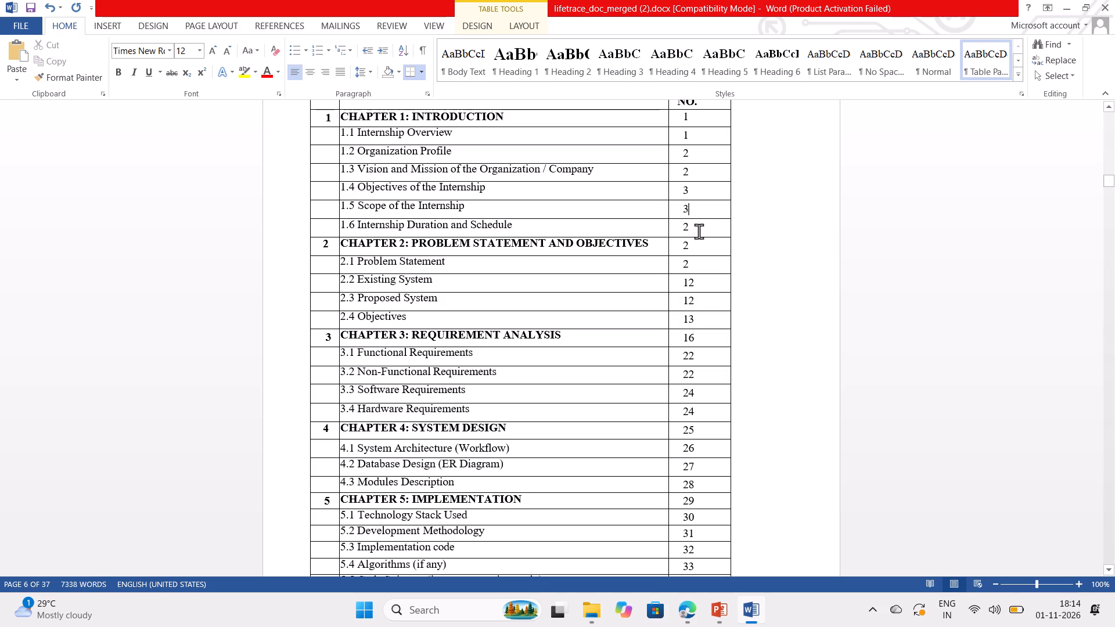
{"action": "left_click", "coordinate": [699, 231]}
{"action": "key", "text": "BackSpace"}
{"action": "key", "text": "3"}
Review the table of contents entries and the acknowledgement pages that precede them.
{"action": "scroll", "coordinate": [699, 231], "scroll_direction": "down", "scroll_amount": 2}
{"action": "scroll", "coordinate": [599, 265], "scroll_direction": "up", "scroll_amount": 1}
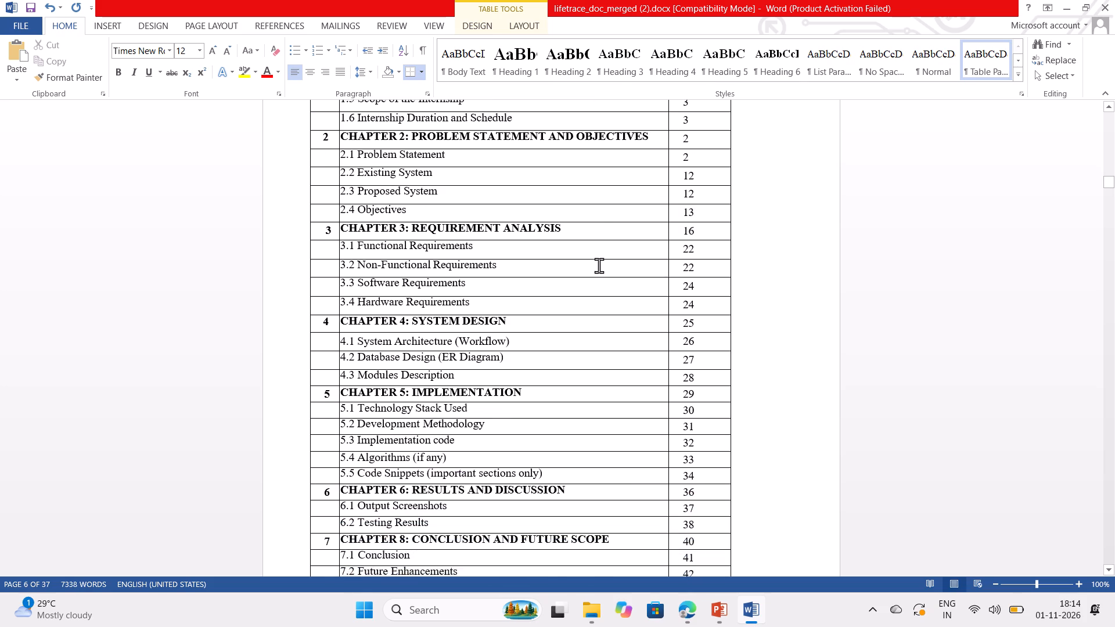
{"action": "scroll", "coordinate": [599, 265], "scroll_direction": "up", "scroll_amount": 1}
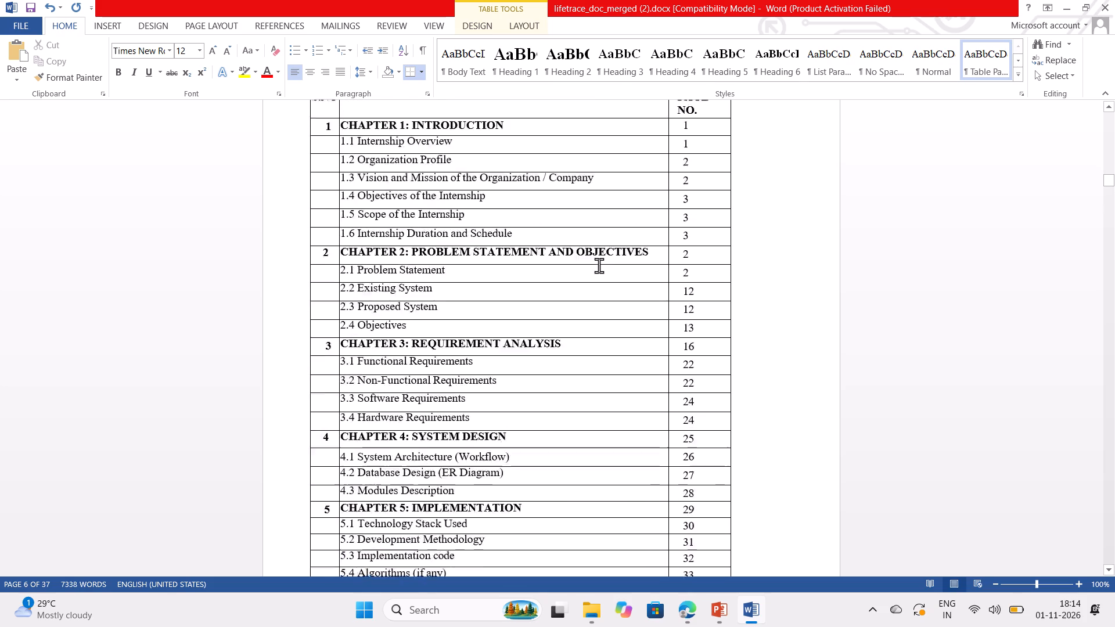
{"action": "scroll", "coordinate": [599, 265], "scroll_direction": "up", "scroll_amount": 8}
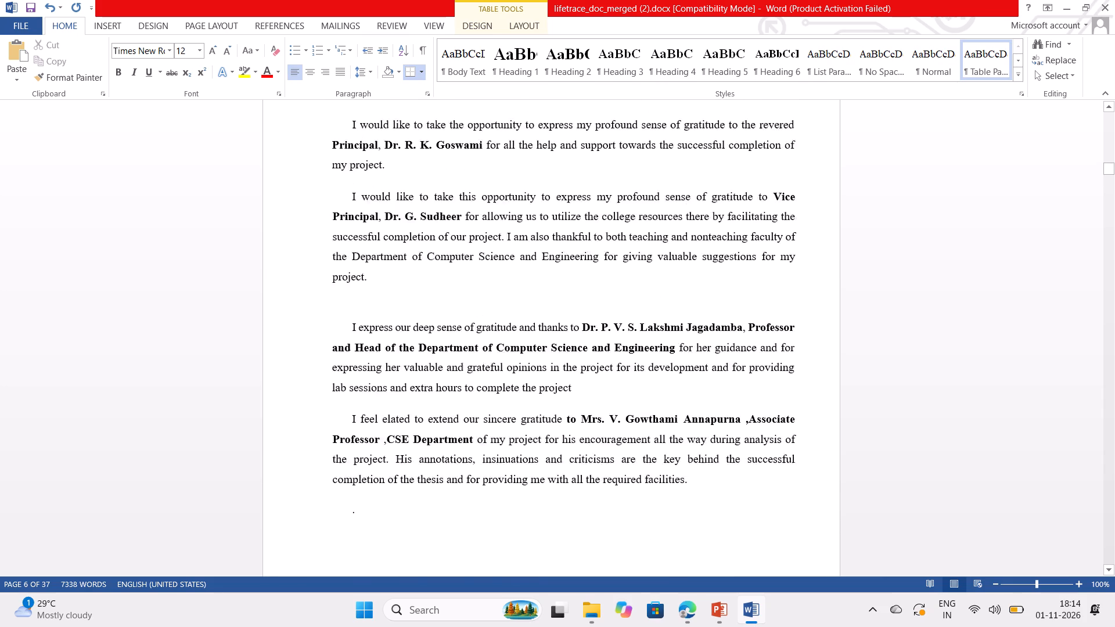
{"action": "scroll", "coordinate": [599, 265], "scroll_direction": "up", "scroll_amount": 5}
{"action": "scroll", "coordinate": [599, 265], "scroll_direction": "down", "scroll_amount": 5}
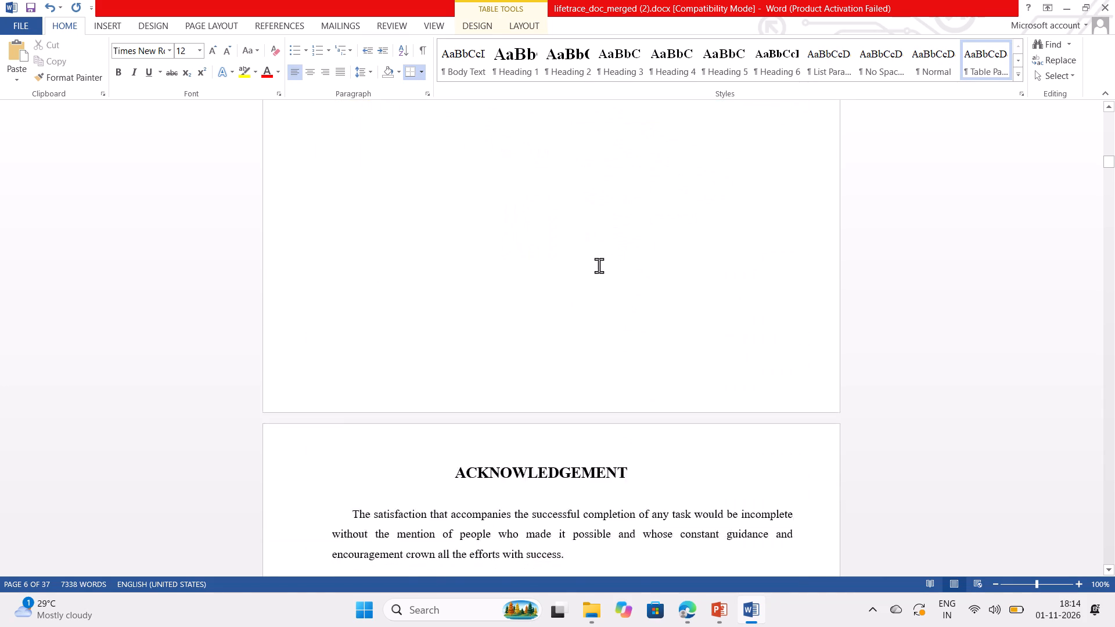
{"action": "scroll", "coordinate": [599, 265], "scroll_direction": "down", "scroll_amount": 7}
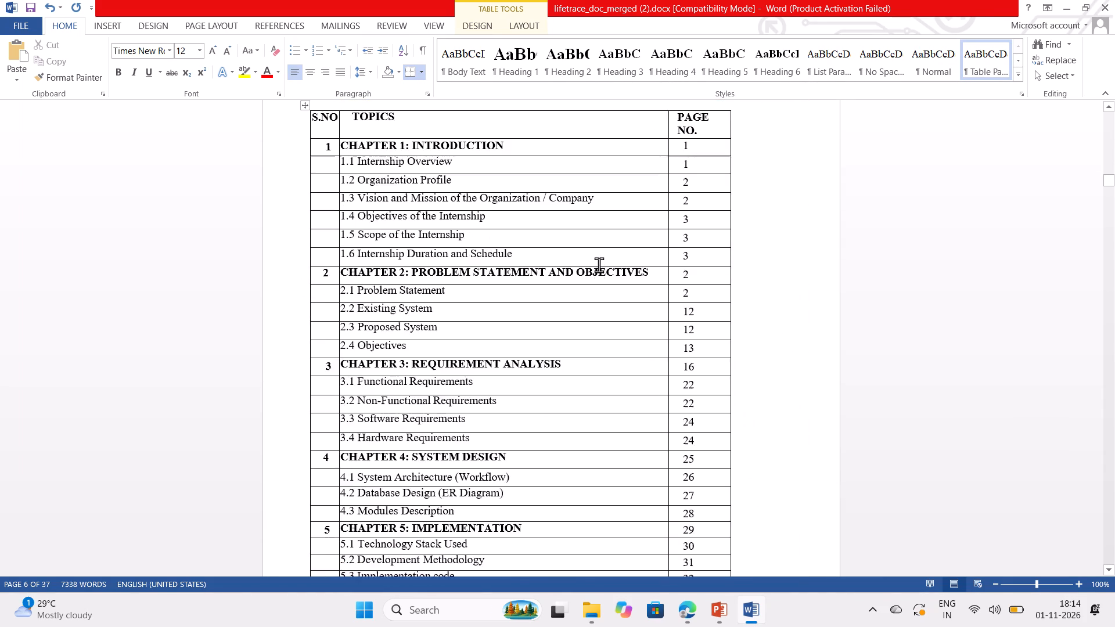
Set the table of contents page number for Chapter 2: Problem Statement and Objectives to 5, checking against the report's printed page numbers.
{"action": "scroll", "coordinate": [599, 265], "scroll_direction": "down", "scroll_amount": 1}
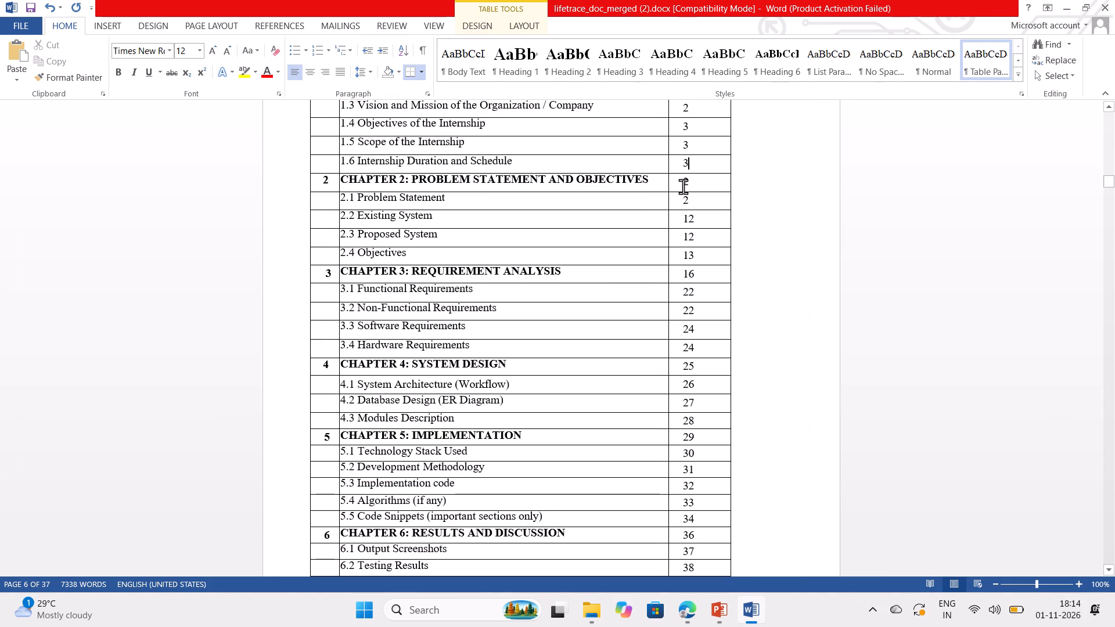
{"action": "left_click", "coordinate": [690, 181]}
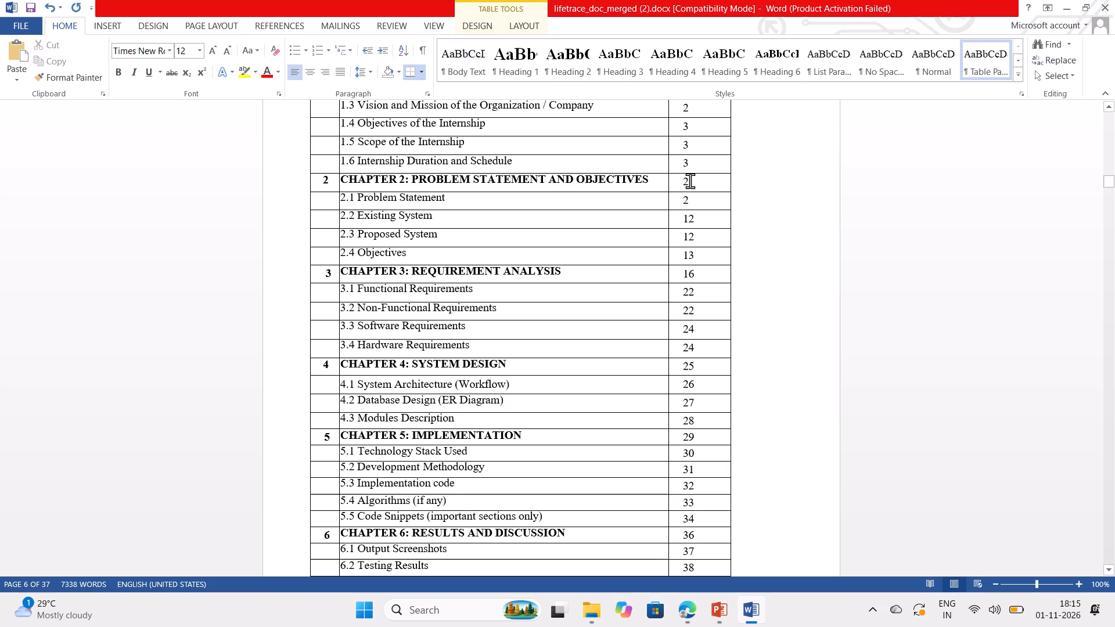
{"action": "key", "text": "BackSpace"}
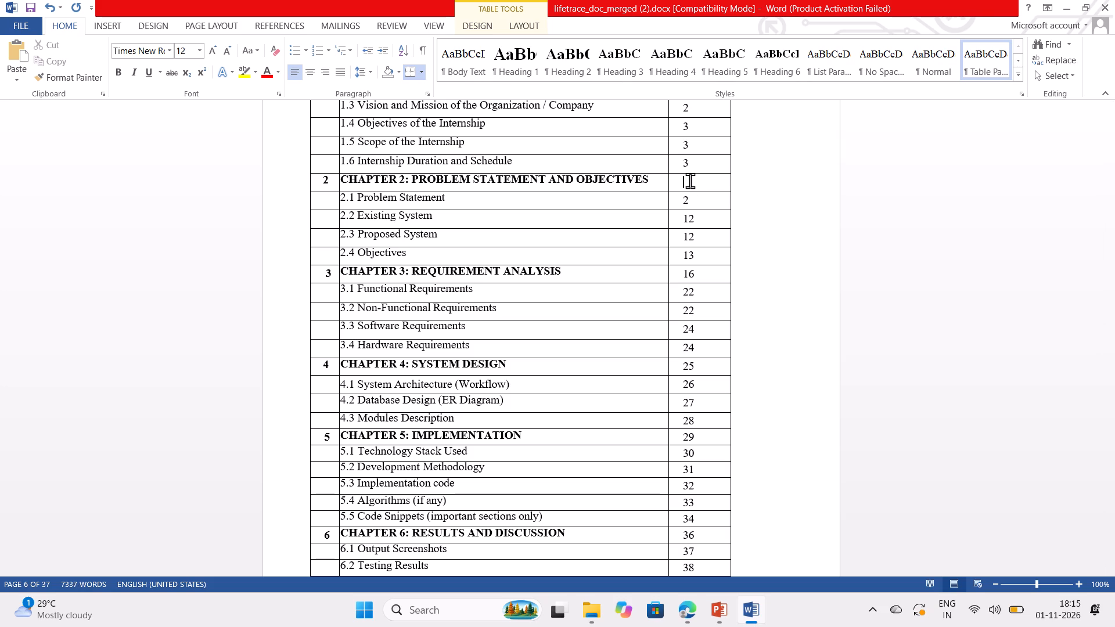
{"action": "scroll", "coordinate": [690, 181], "scroll_direction": "down", "scroll_amount": 8}
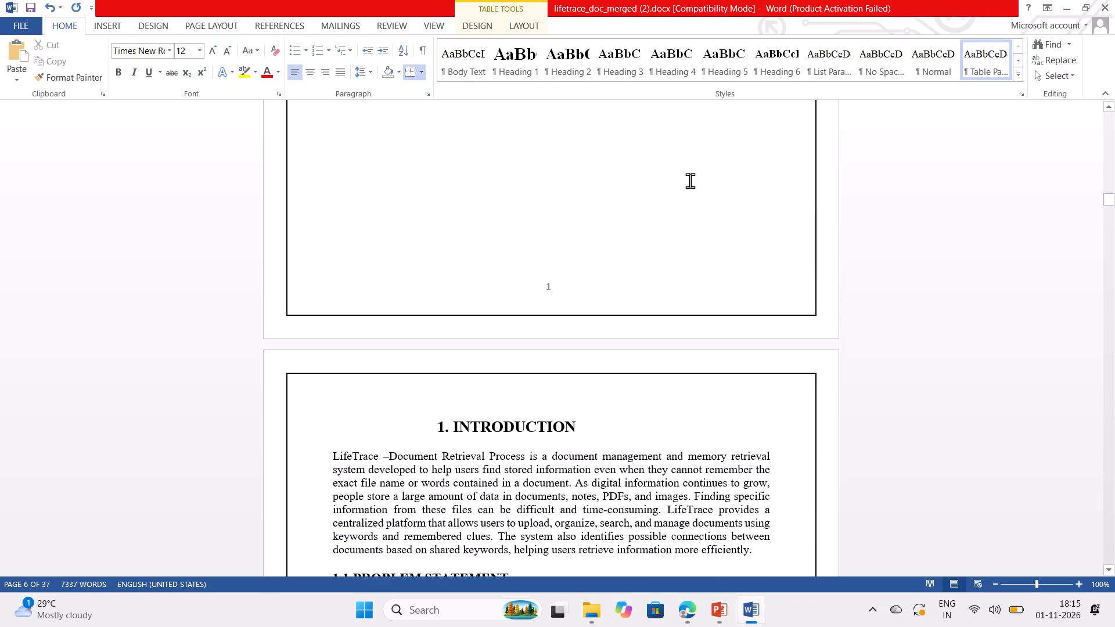
{"action": "scroll", "coordinate": [690, 181], "scroll_direction": "down", "scroll_amount": 6}
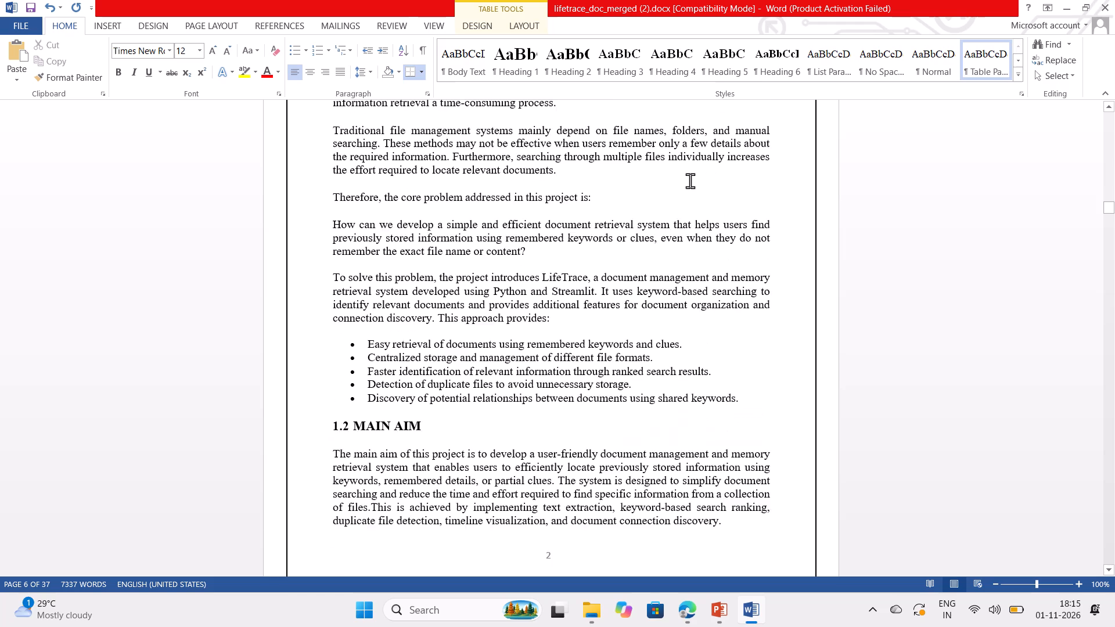
{"action": "scroll", "coordinate": [690, 181], "scroll_direction": "down", "scroll_amount": 5}
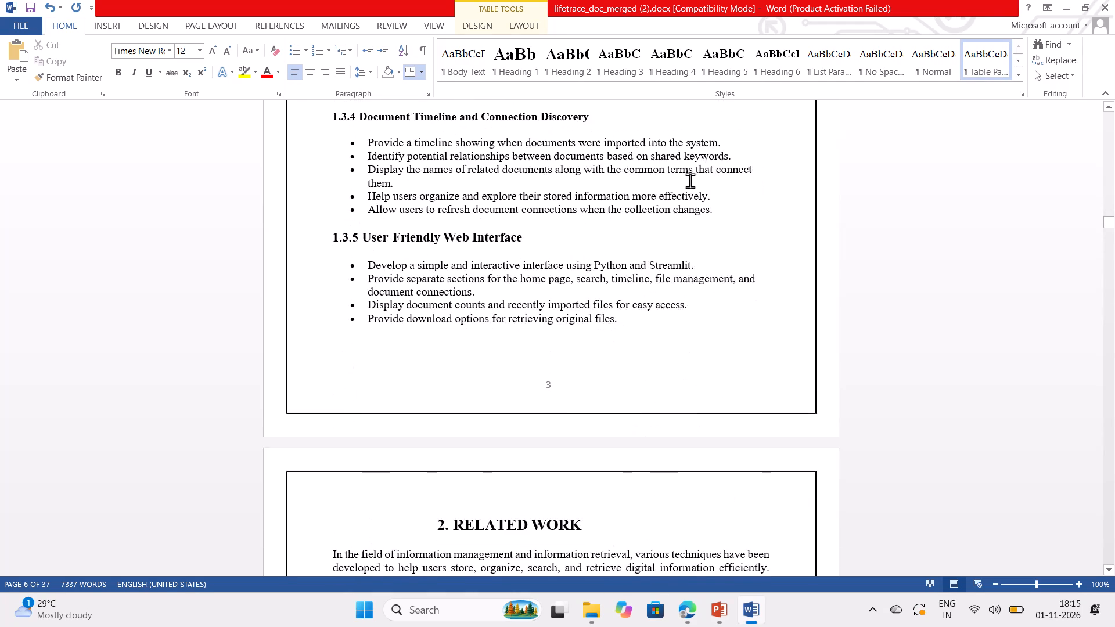
{"action": "scroll", "coordinate": [690, 181], "scroll_direction": "down", "scroll_amount": 5}
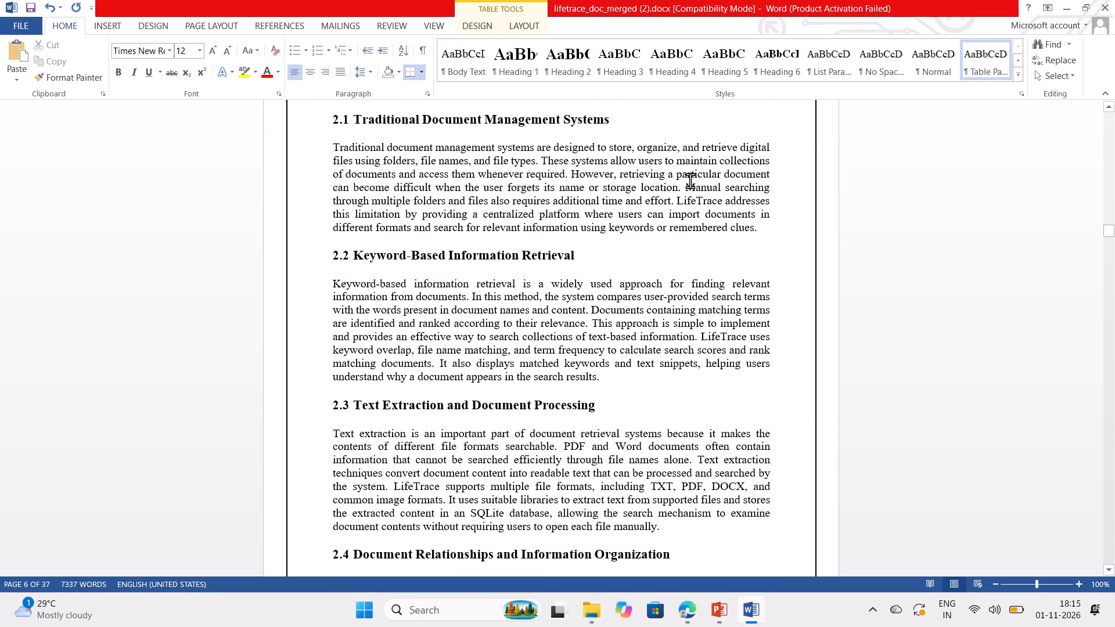
{"action": "scroll", "coordinate": [690, 181], "scroll_direction": "down", "scroll_amount": 1}
{"action": "scroll", "coordinate": [690, 181], "scroll_direction": "up", "scroll_amount": 17}
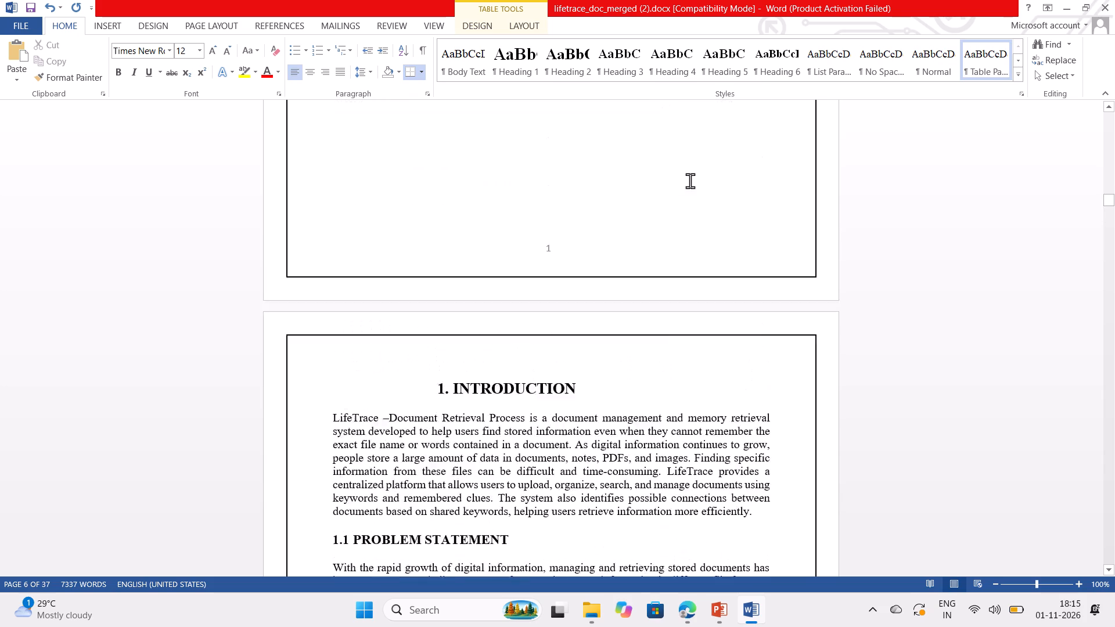
{"action": "scroll", "coordinate": [690, 181], "scroll_direction": "up", "scroll_amount": 2}
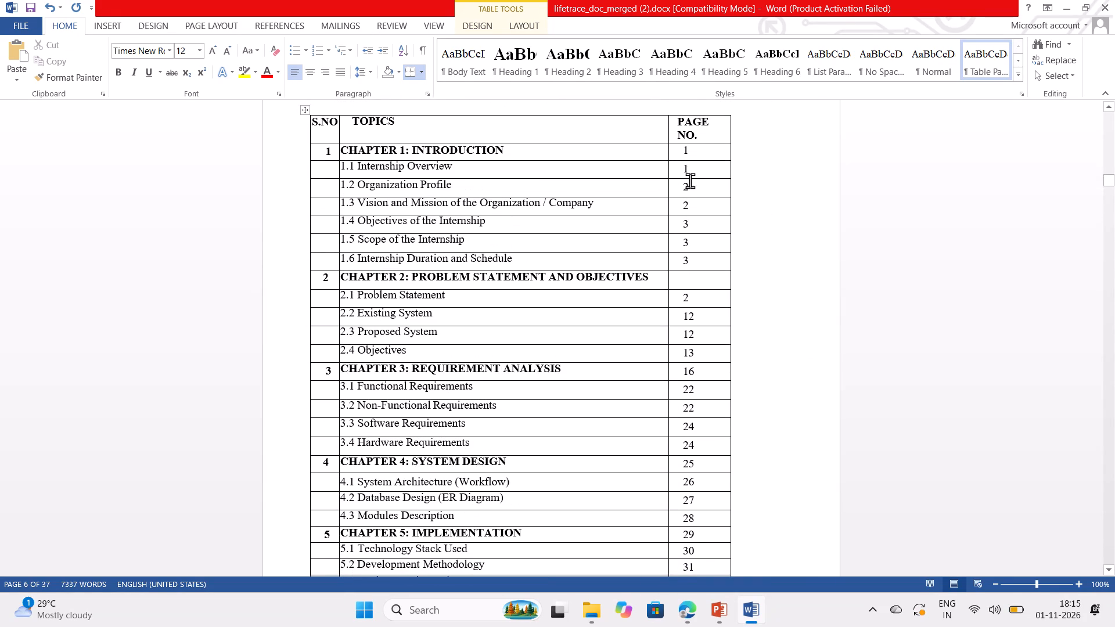
{"action": "key", "text": "5"}
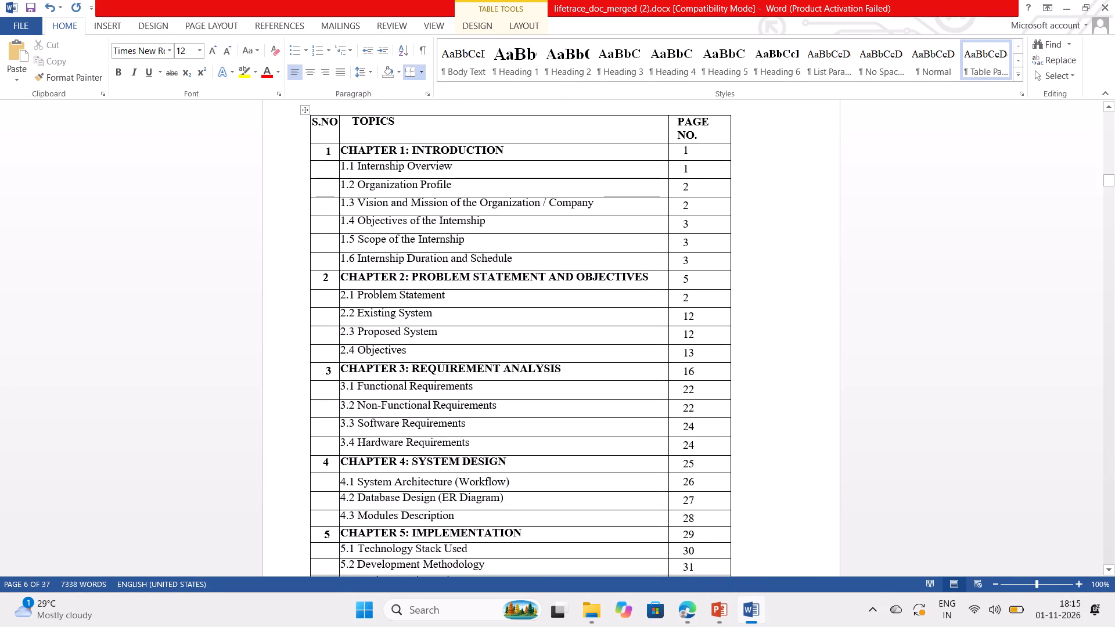
Set the table of contents page numbers for 2.1 Problem Statement and 2.2 Existing System to 5.
{"action": "left_click", "coordinate": [698, 302]}
{"action": "key", "text": "BackSpace"}
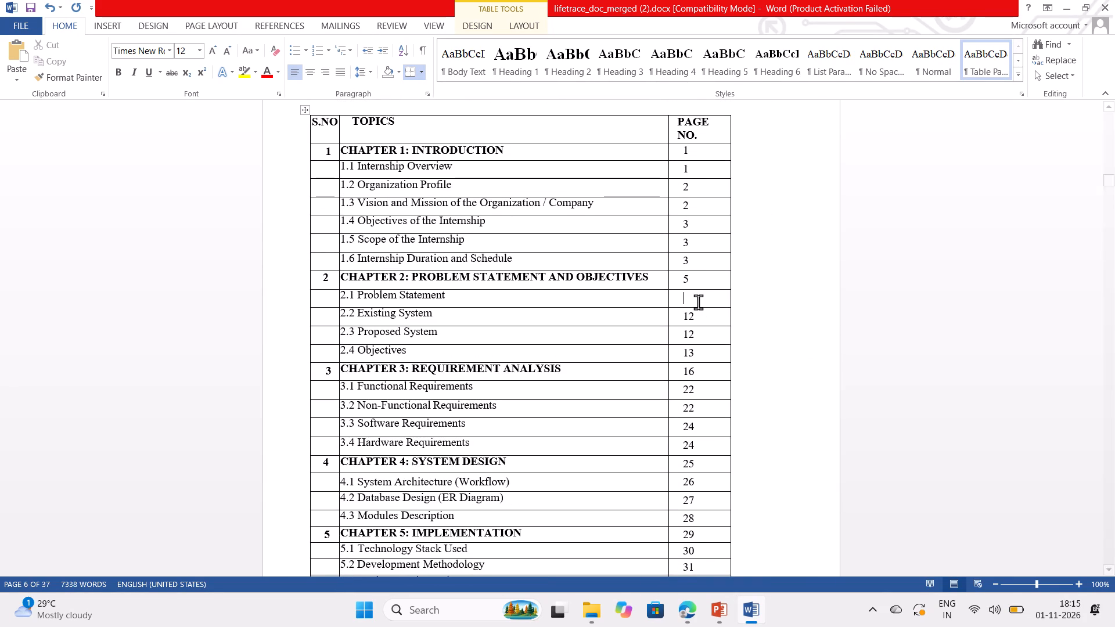
{"action": "key", "text": "5"}
{"action": "left_click", "coordinate": [701, 311]}
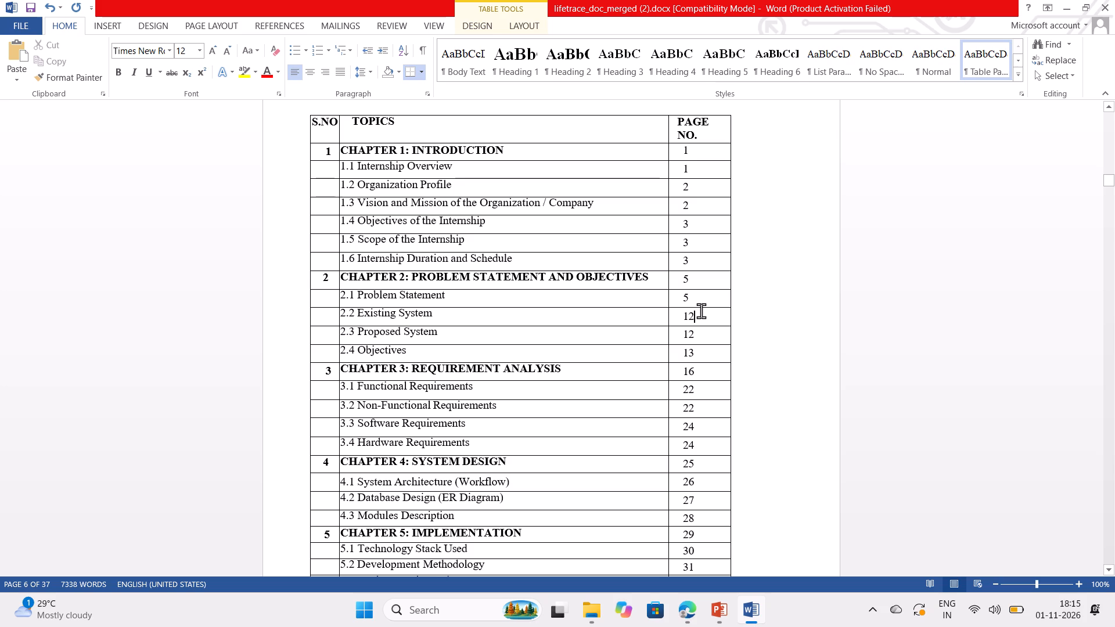
{"action": "key", "text": "BackSpace"}
{"action": "key", "text": "BackSpace"}
{"action": "key", "text": "5"}
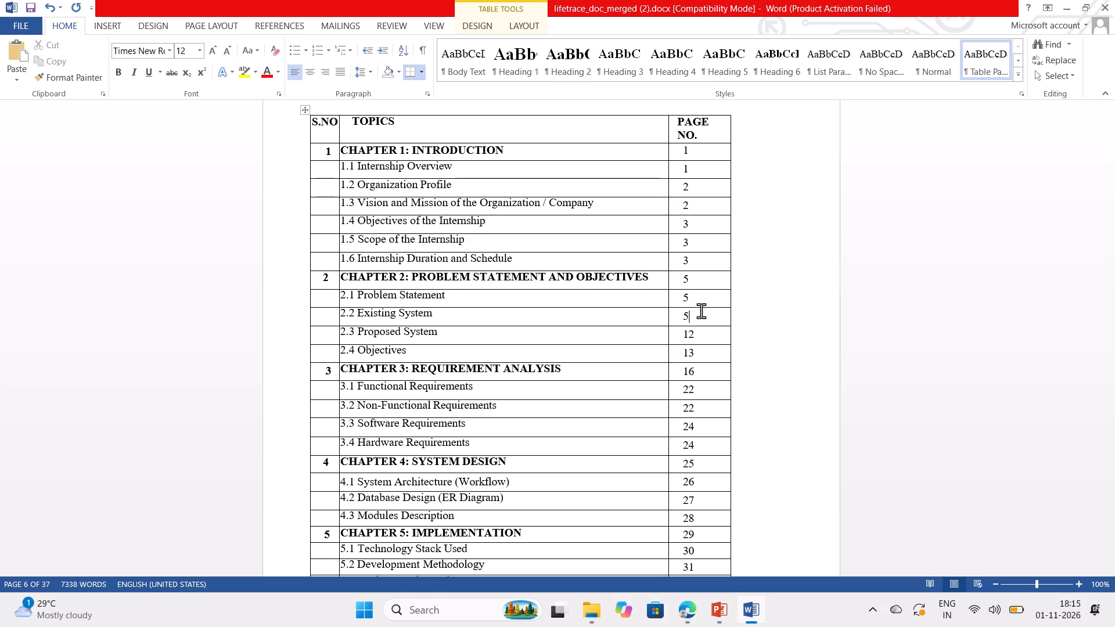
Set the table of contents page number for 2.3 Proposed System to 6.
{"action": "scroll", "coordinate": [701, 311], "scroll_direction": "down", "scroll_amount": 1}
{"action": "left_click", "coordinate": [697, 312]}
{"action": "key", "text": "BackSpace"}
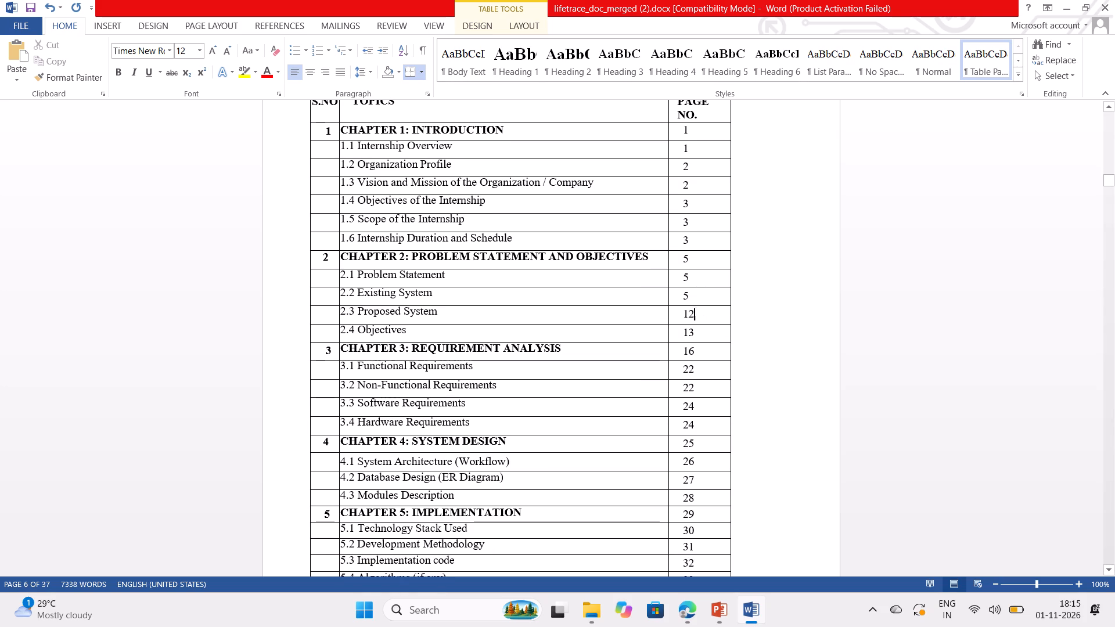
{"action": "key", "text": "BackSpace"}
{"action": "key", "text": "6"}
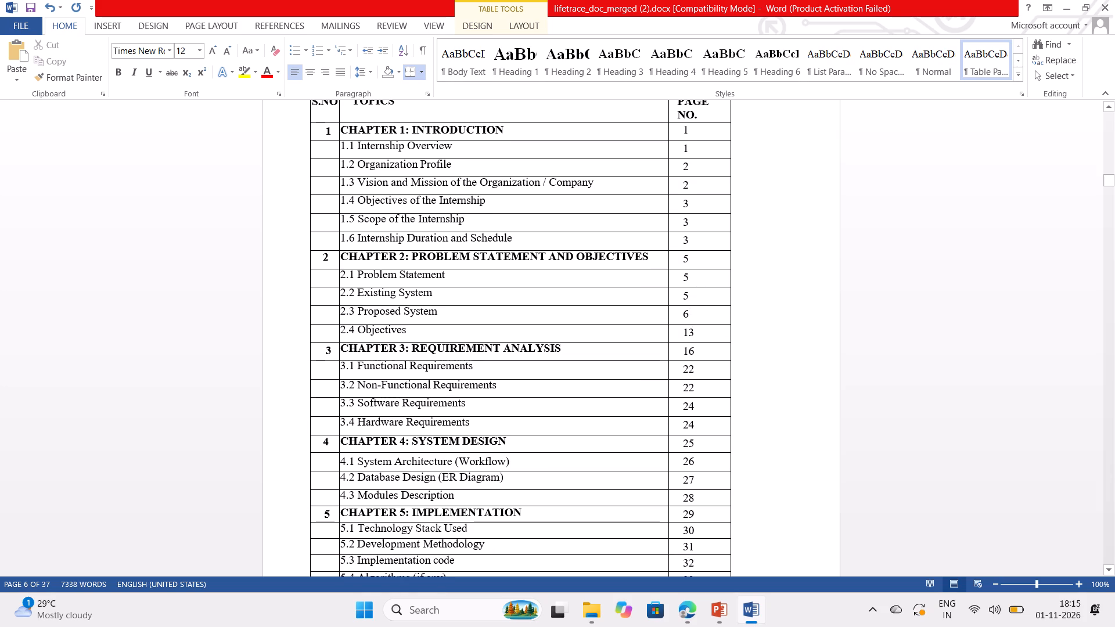
Clear the page number for 2.4 Objectives in the table of contents.
{"action": "left_click", "coordinate": [698, 326]}
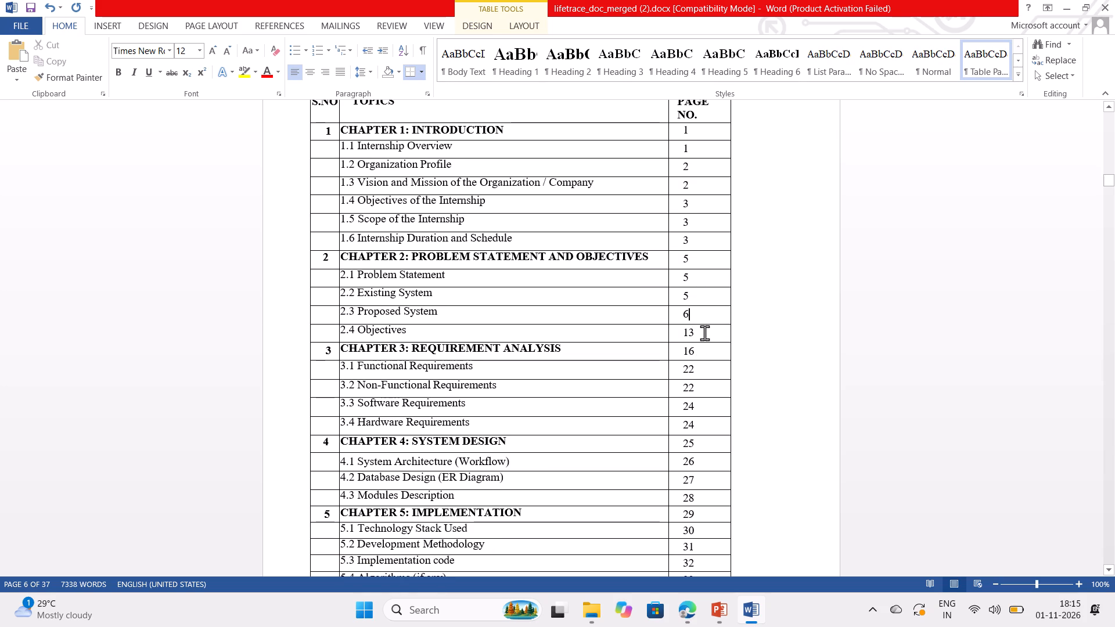
{"action": "left_click", "coordinate": [704, 333]}
{"action": "key", "text": "BackSpace"}
{"action": "key", "text": "BackSpace"}
Check the printed page numbers of the Introduction and Related Work sections, through 2.6 Summary, against the table of contents.
{"action": "scroll", "coordinate": [704, 333], "scroll_direction": "down", "scroll_amount": 4}
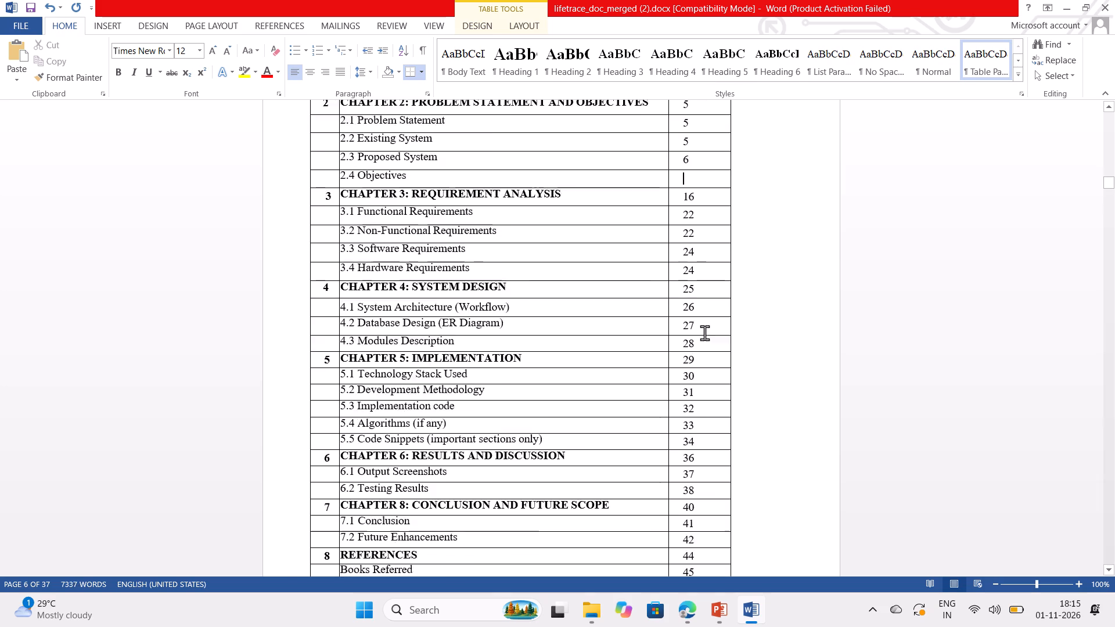
{"action": "scroll", "coordinate": [704, 333], "scroll_direction": "down", "scroll_amount": 8}
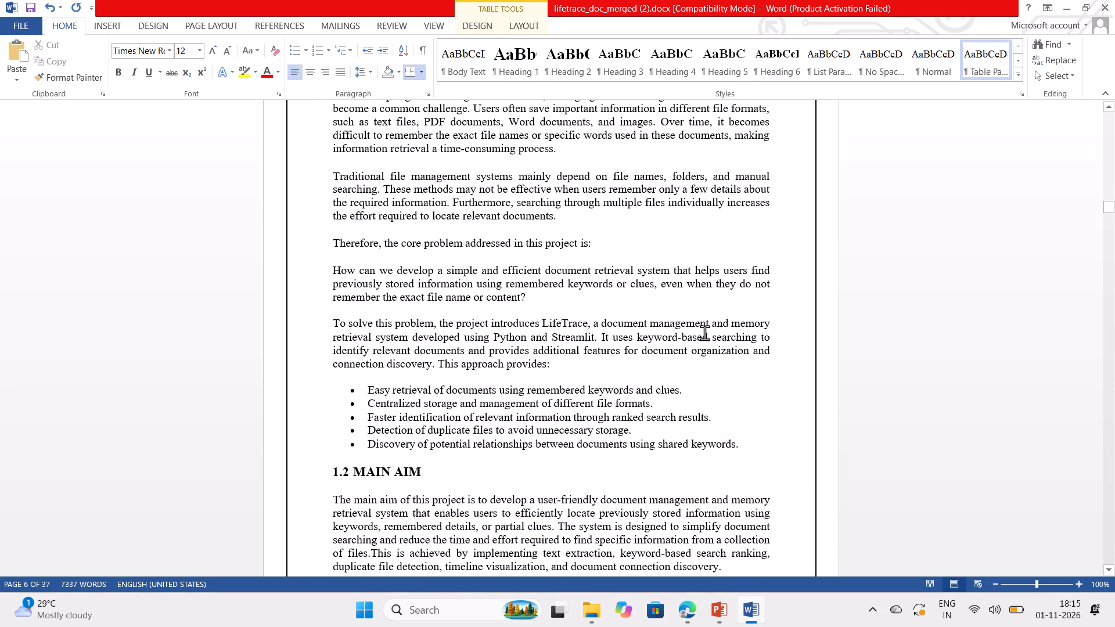
{"action": "scroll", "coordinate": [704, 333], "scroll_direction": "down", "scroll_amount": 10}
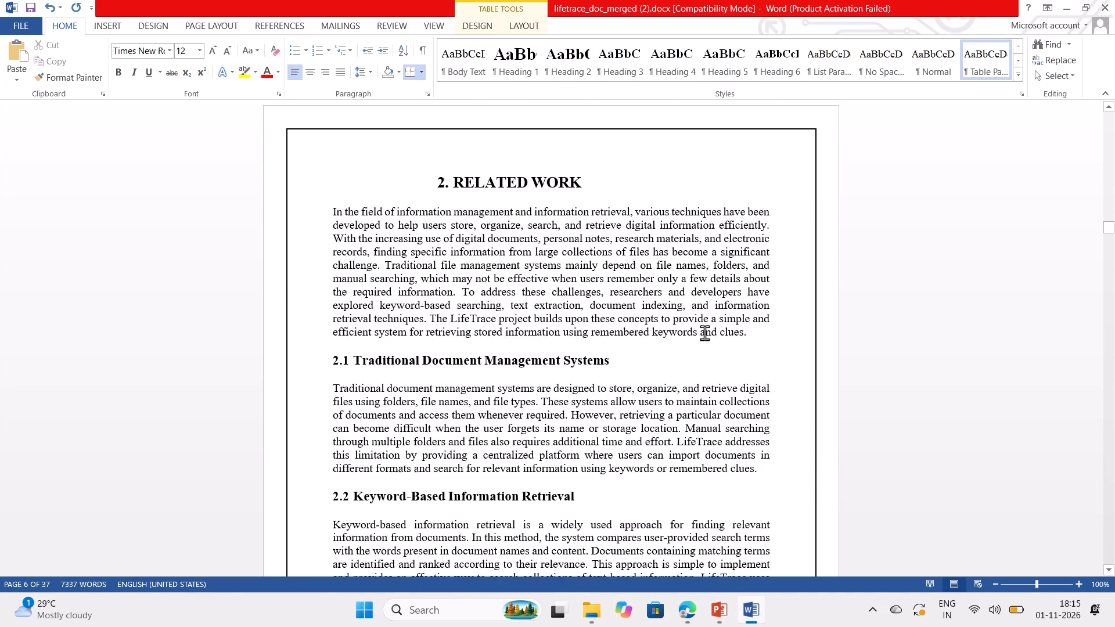
{"action": "scroll", "coordinate": [704, 333], "scroll_direction": "down", "scroll_amount": 6}
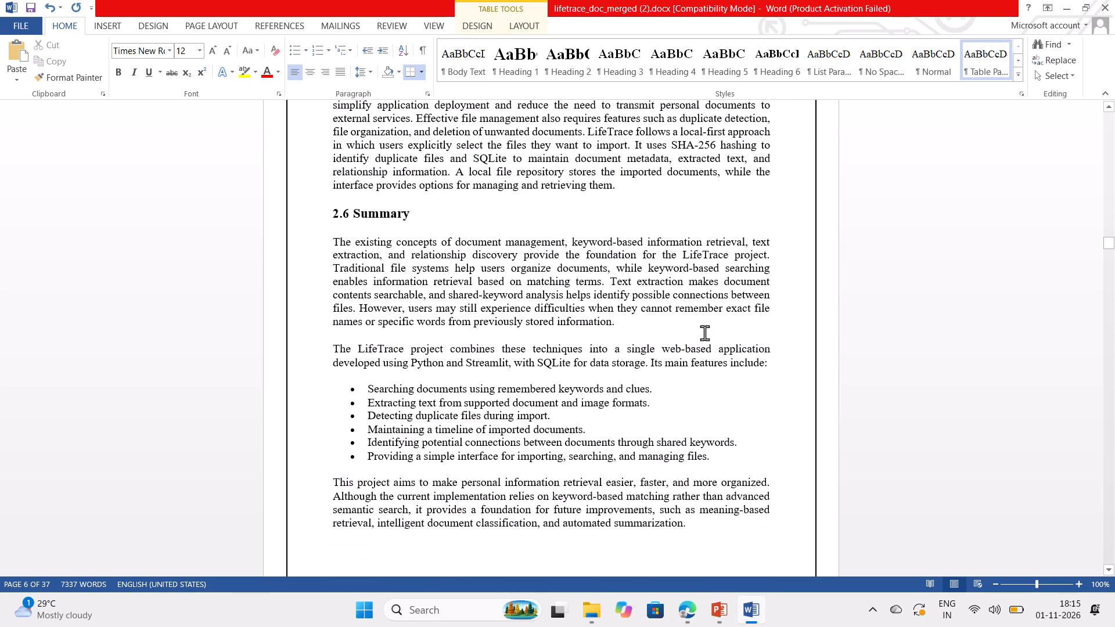
{"action": "scroll", "coordinate": [704, 333], "scroll_direction": "down", "scroll_amount": 1}
{"action": "scroll", "coordinate": [704, 333], "scroll_direction": "up", "scroll_amount": 2}
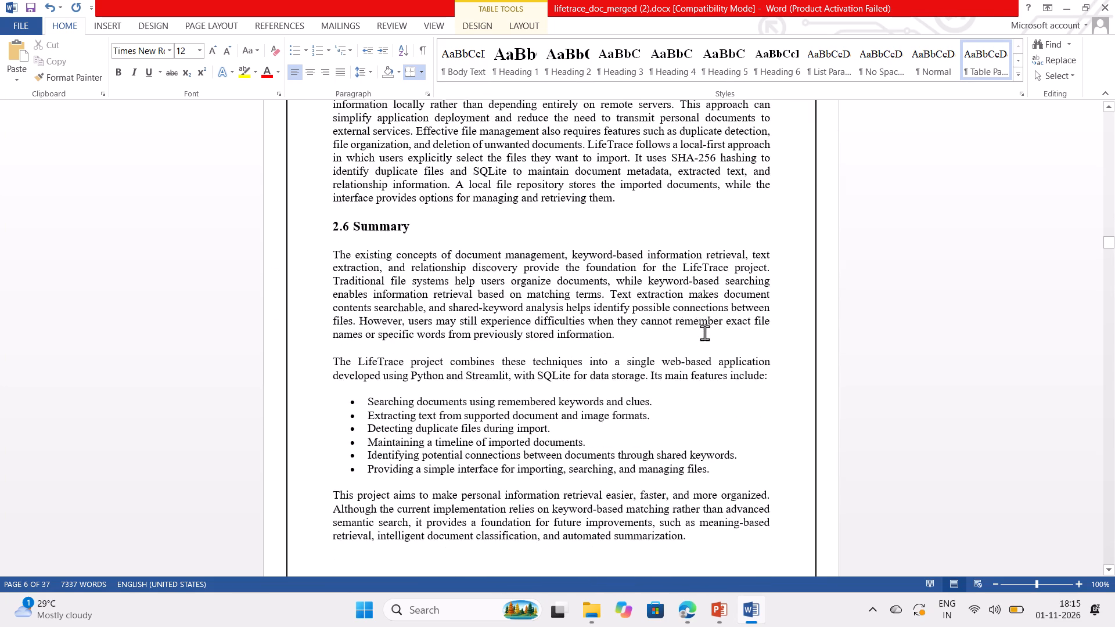
{"action": "scroll", "coordinate": [704, 333], "scroll_direction": "up", "scroll_amount": 5}
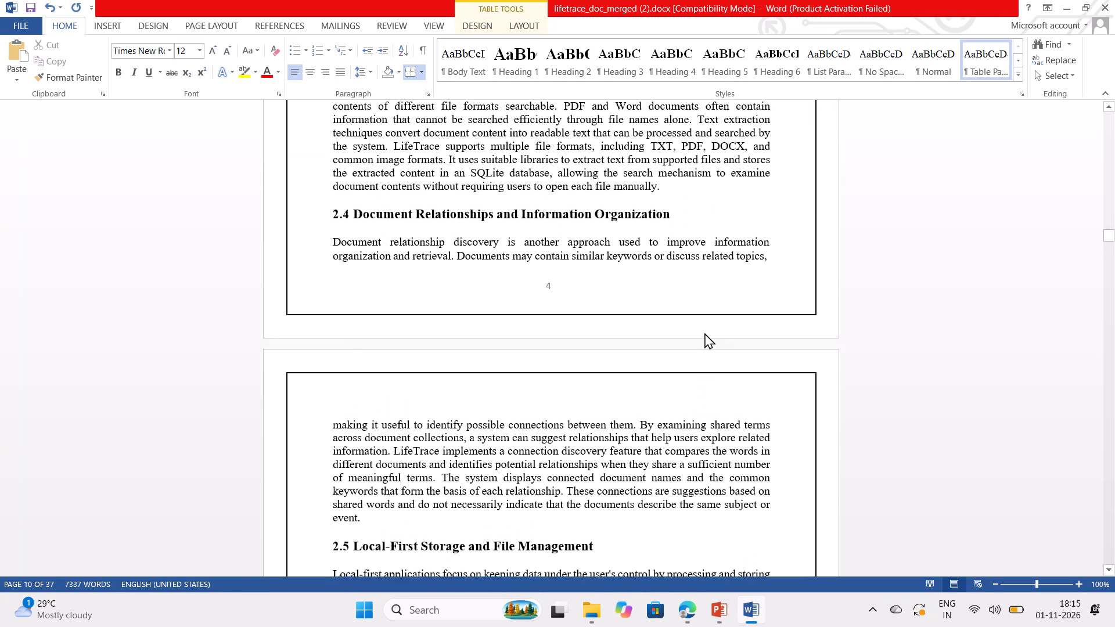
{"action": "scroll", "coordinate": [704, 333], "scroll_direction": "up", "scroll_amount": 9}
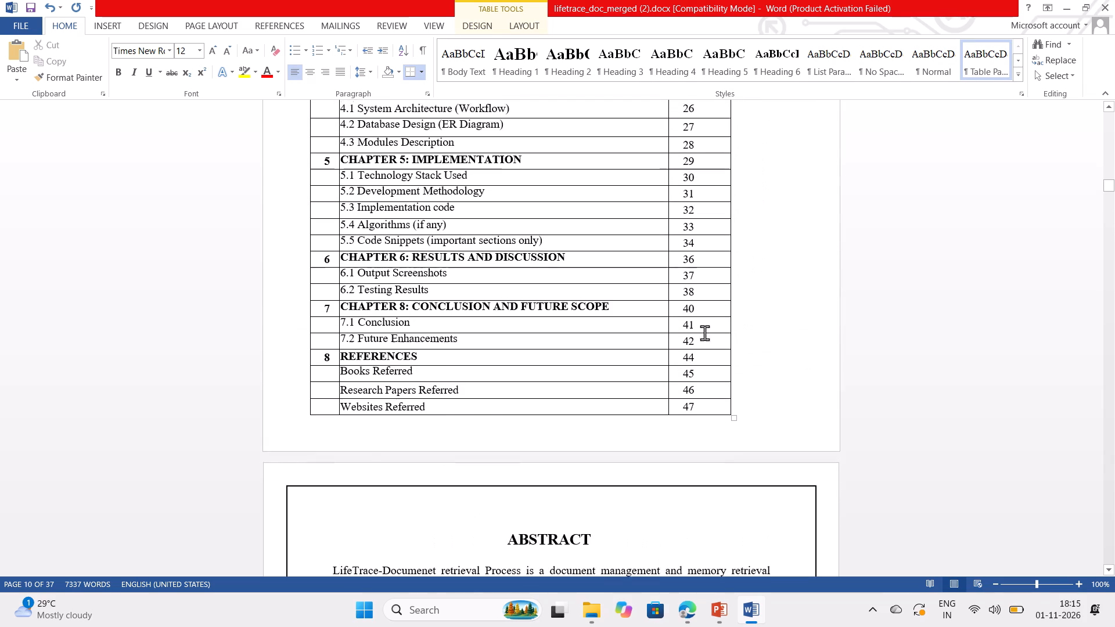
{"action": "scroll", "coordinate": [704, 333], "scroll_direction": "up", "scroll_amount": 1}
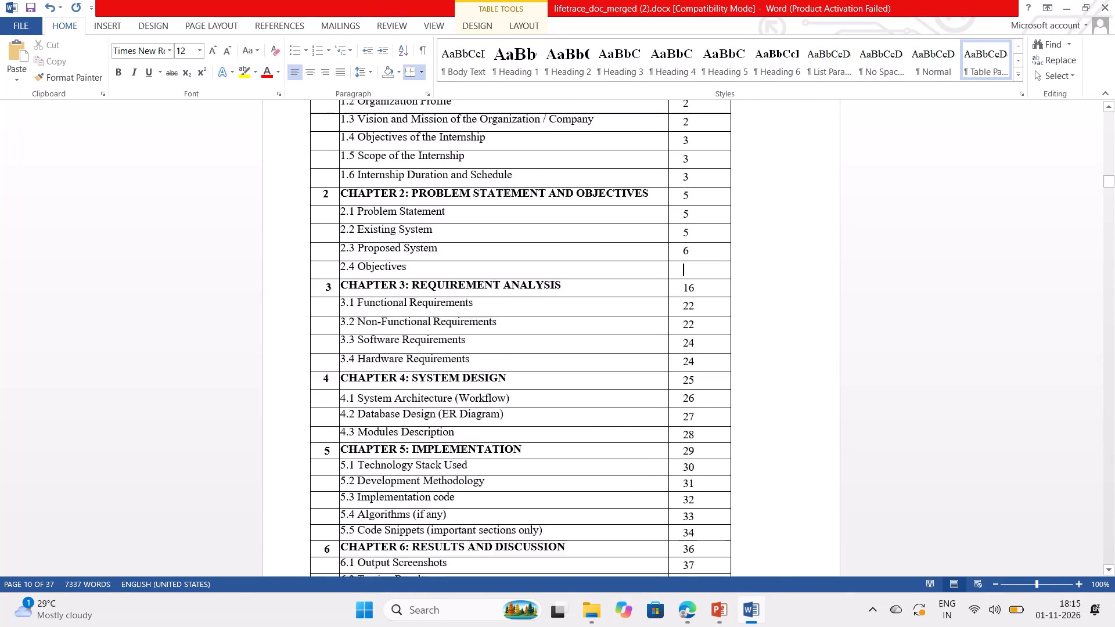
{"action": "scroll", "coordinate": [704, 333], "scroll_direction": "up", "scroll_amount": 1}
Clear the page number for 2.3 Proposed System in the table of contents.
{"action": "left_click", "coordinate": [697, 326]}
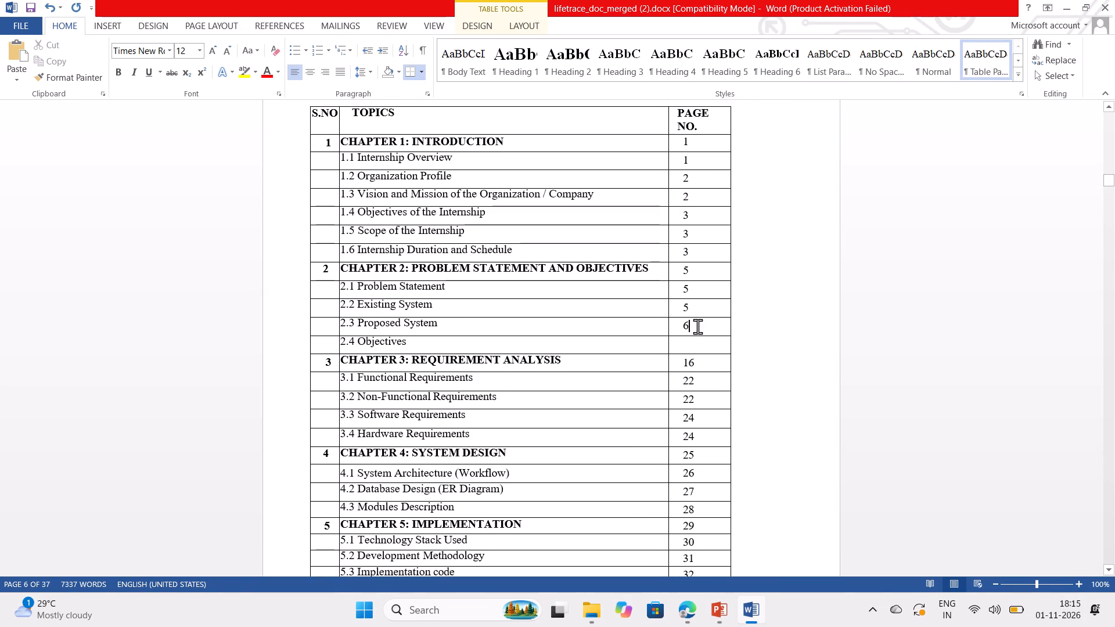
{"action": "key", "text": "BackSpace"}
Recheck on which printed pages the Related Work chapter and its subsections fall, and compare them with the Chapter 2 contents entries.
{"action": "scroll", "coordinate": [697, 326], "scroll_direction": "up", "scroll_amount": 1, "text": "ctrl"}
{"action": "scroll", "coordinate": [697, 326], "scroll_direction": "down", "scroll_amount": 2, "text": "ctrl"}
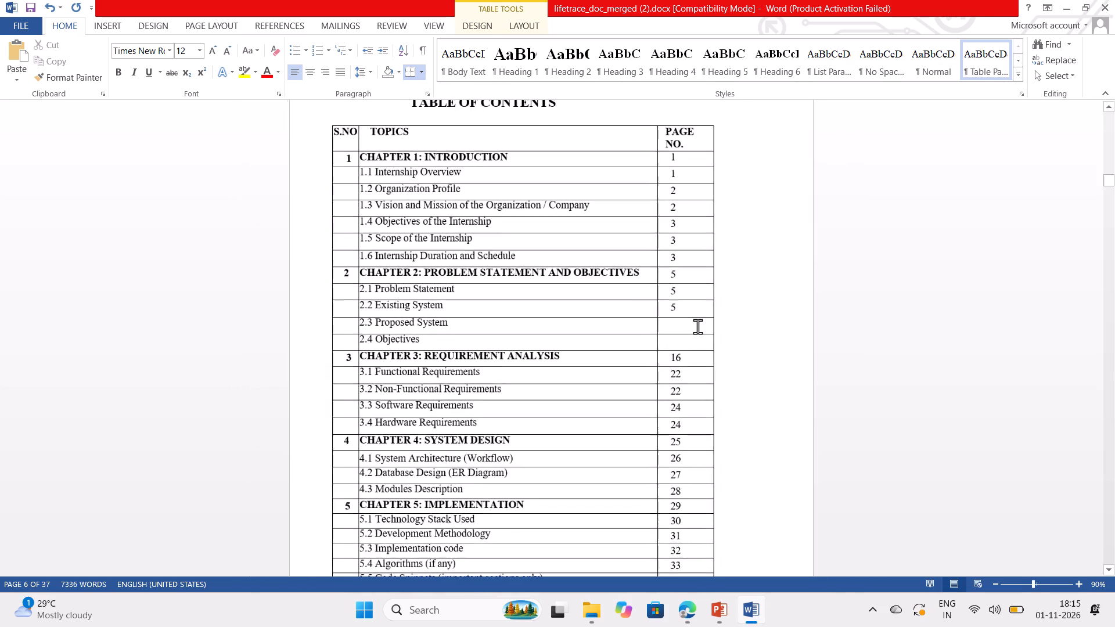
{"action": "scroll", "coordinate": [697, 326], "scroll_direction": "down", "scroll_amount": 4}
{"action": "scroll", "coordinate": [697, 326], "scroll_direction": "up", "scroll_amount": 4, "text": "ctrl"}
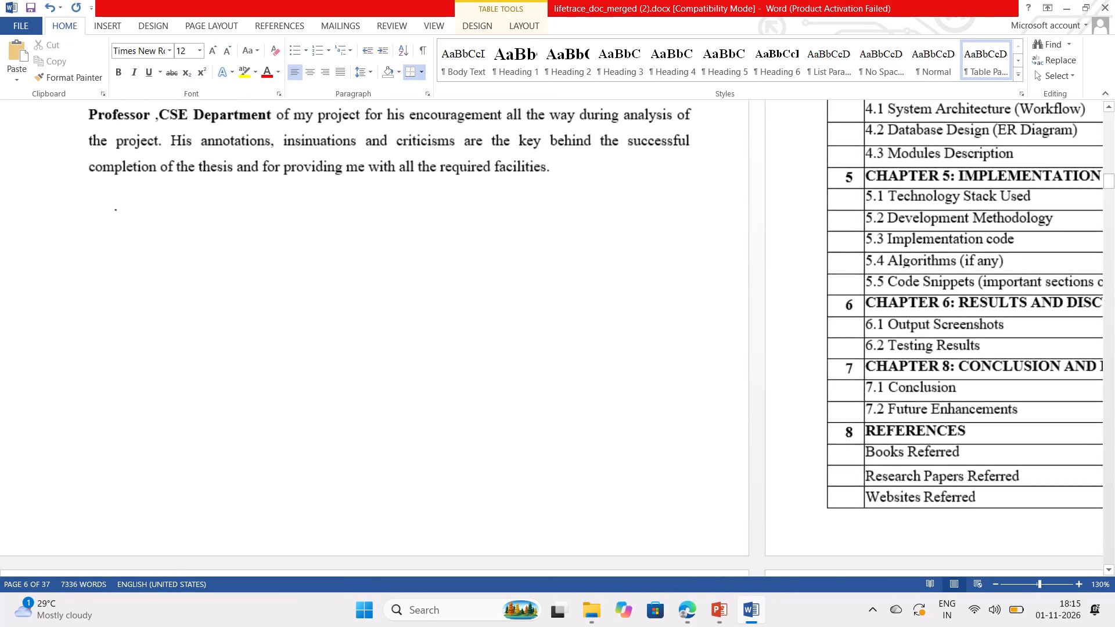
{"action": "scroll", "coordinate": [697, 326], "scroll_direction": "down", "scroll_amount": 3}
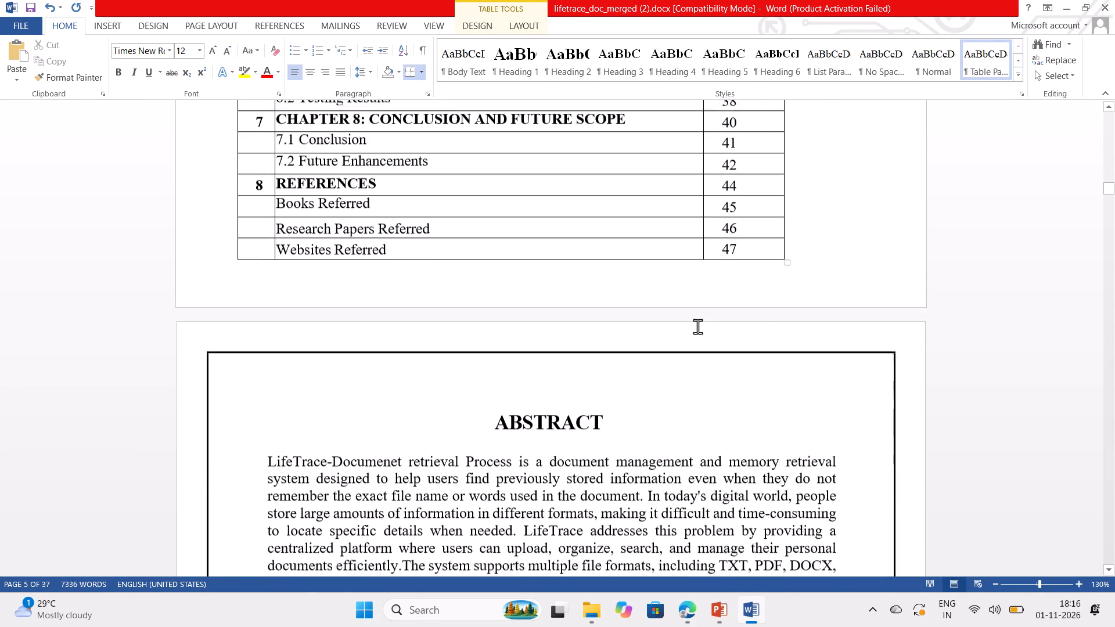
{"action": "scroll", "coordinate": [697, 326], "scroll_direction": "down", "scroll_amount": 11}
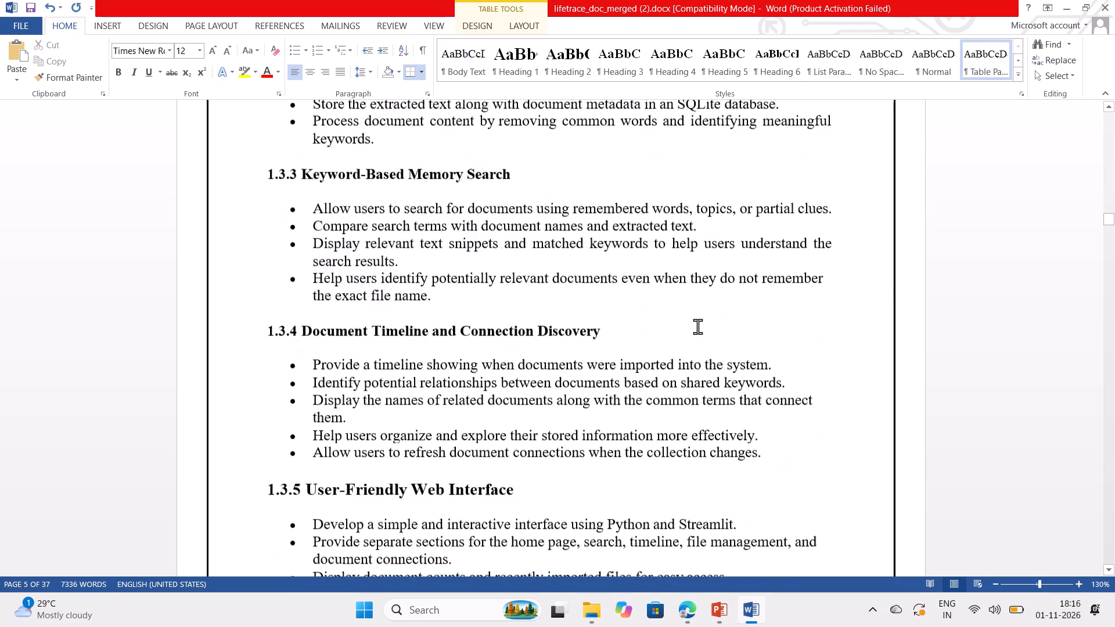
{"action": "scroll", "coordinate": [697, 326], "scroll_direction": "down", "scroll_amount": 5}
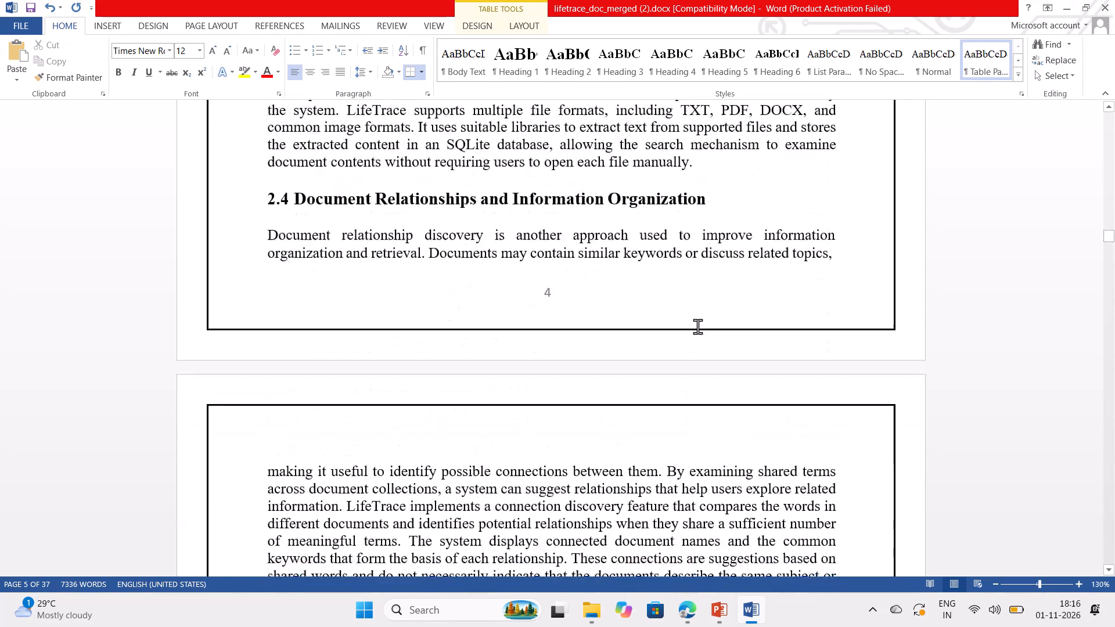
{"action": "scroll", "coordinate": [697, 326], "scroll_direction": "up", "scroll_amount": 2}
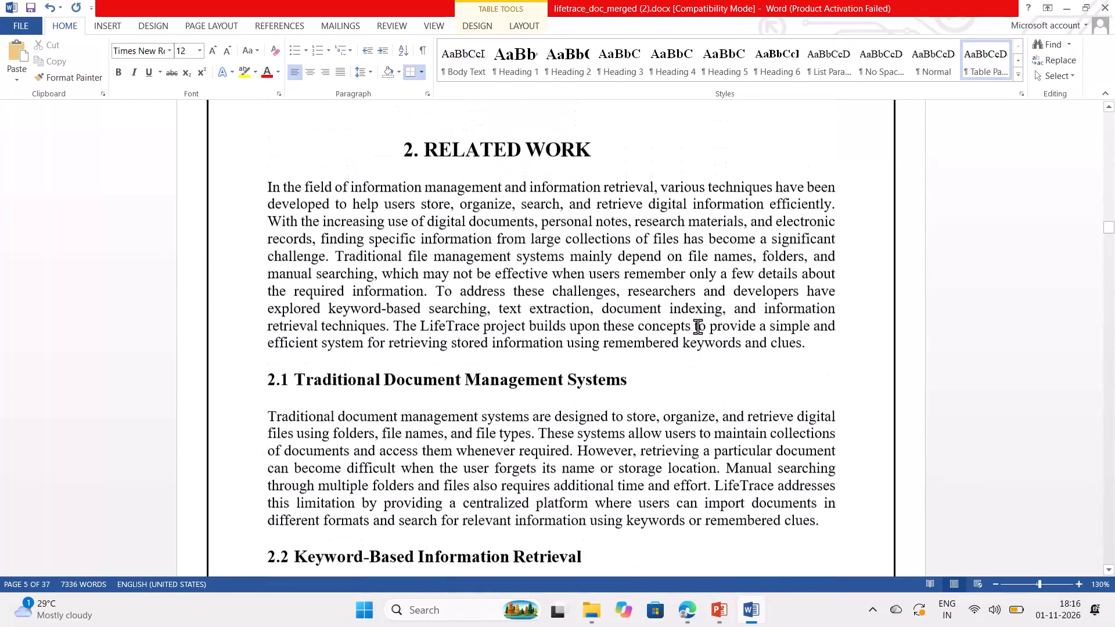
{"action": "scroll", "coordinate": [697, 326], "scroll_direction": "up", "scroll_amount": 9}
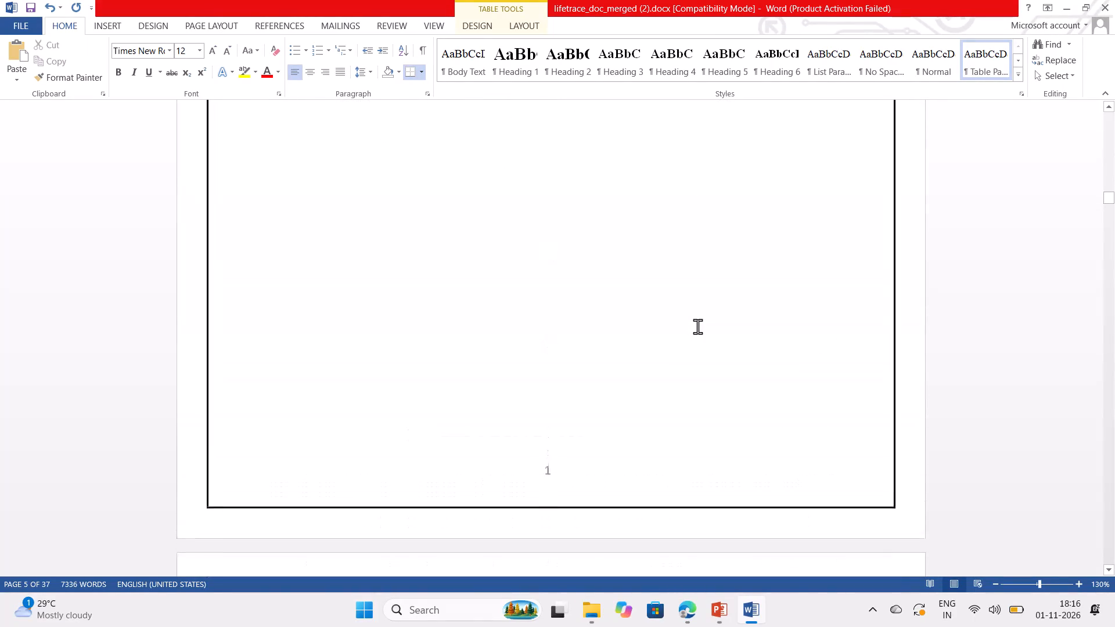
{"action": "scroll", "coordinate": [697, 326], "scroll_direction": "up", "scroll_amount": 10}
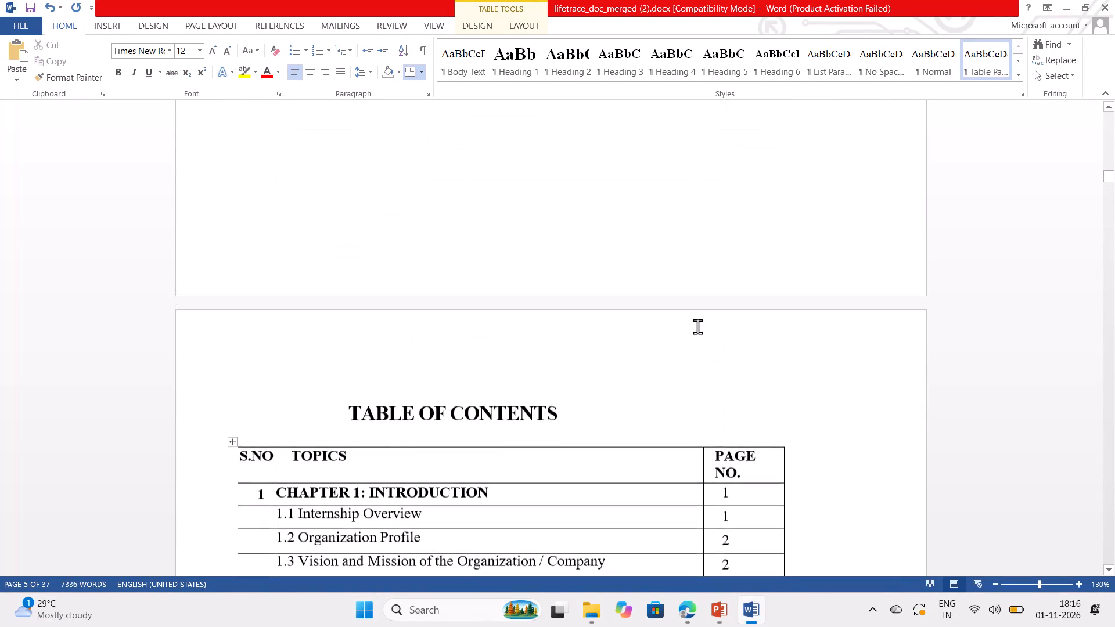
{"action": "scroll", "coordinate": [697, 326], "scroll_direction": "down", "scroll_amount": 1}
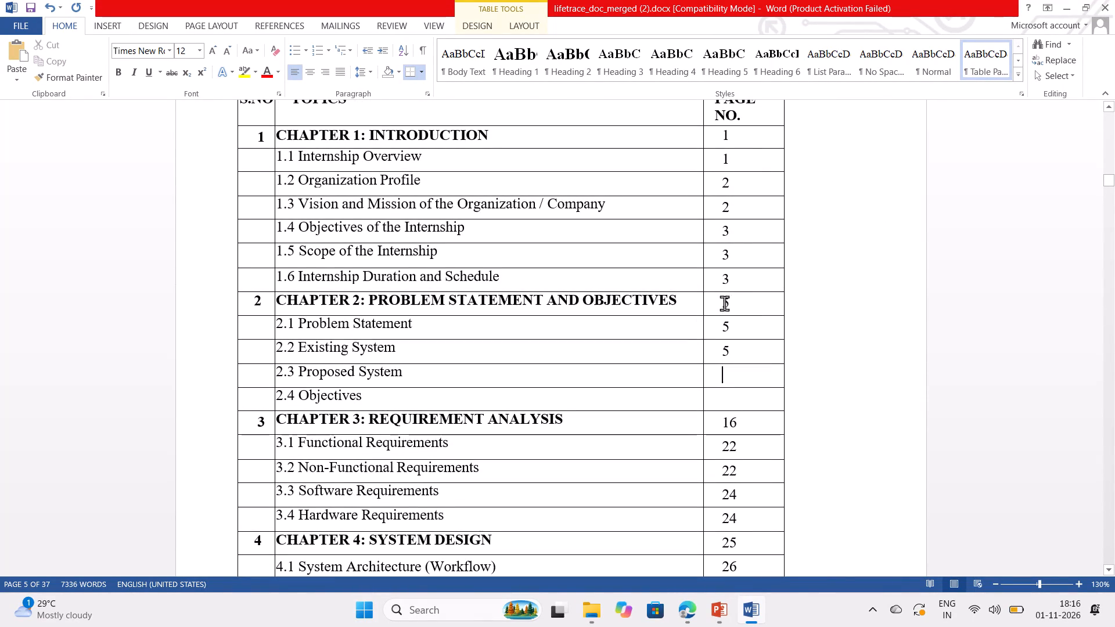
Set the contents page numbers to 4 for the Chapter 2 heading and 2.1 Problem Statement, and 5 for 2.3 and 2.4.
{"action": "left_click", "coordinate": [736, 302]}
{"action": "key", "text": "BackSpace"}
{"action": "key", "text": "4"}
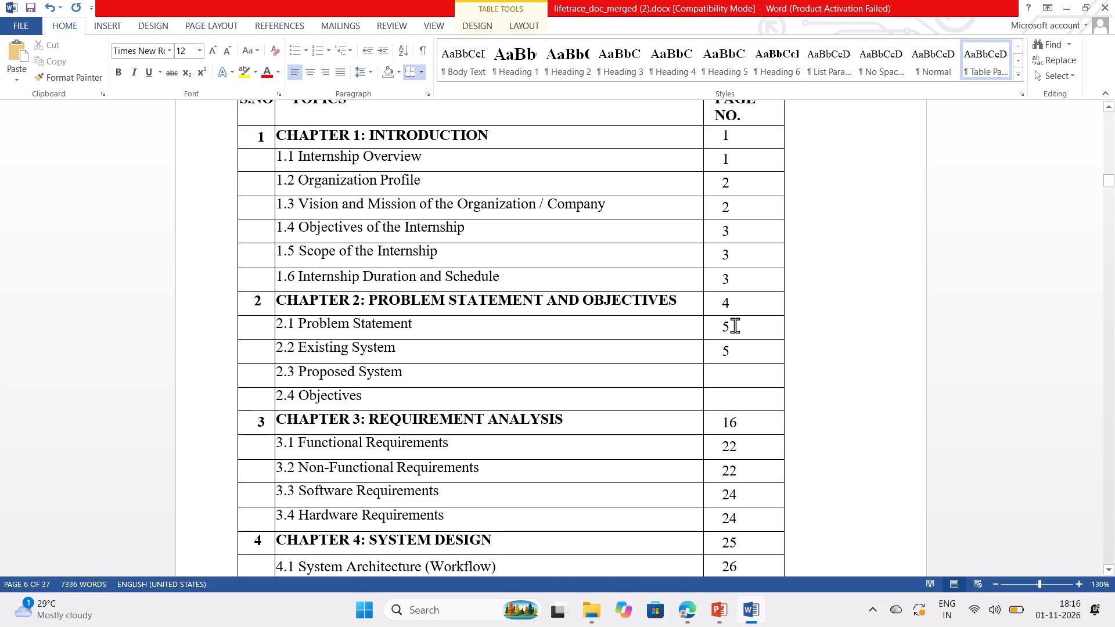
{"action": "left_click", "coordinate": [736, 327]}
{"action": "key", "text": "BackSpace"}
{"action": "key", "text": "4"}
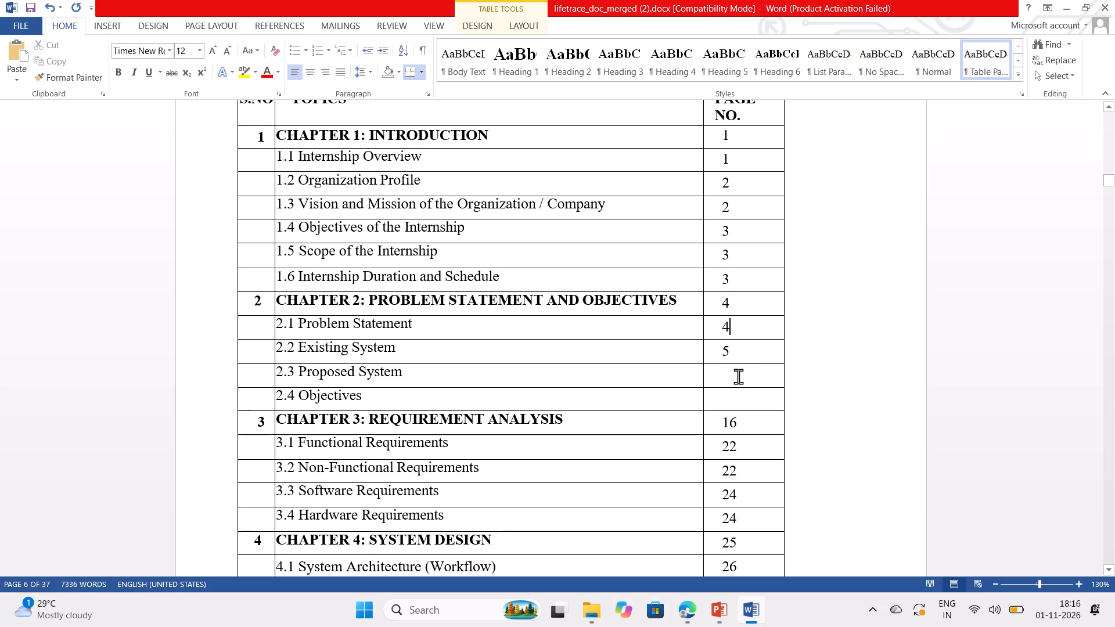
{"action": "left_click", "coordinate": [737, 379]}
{"action": "key", "text": "5"}
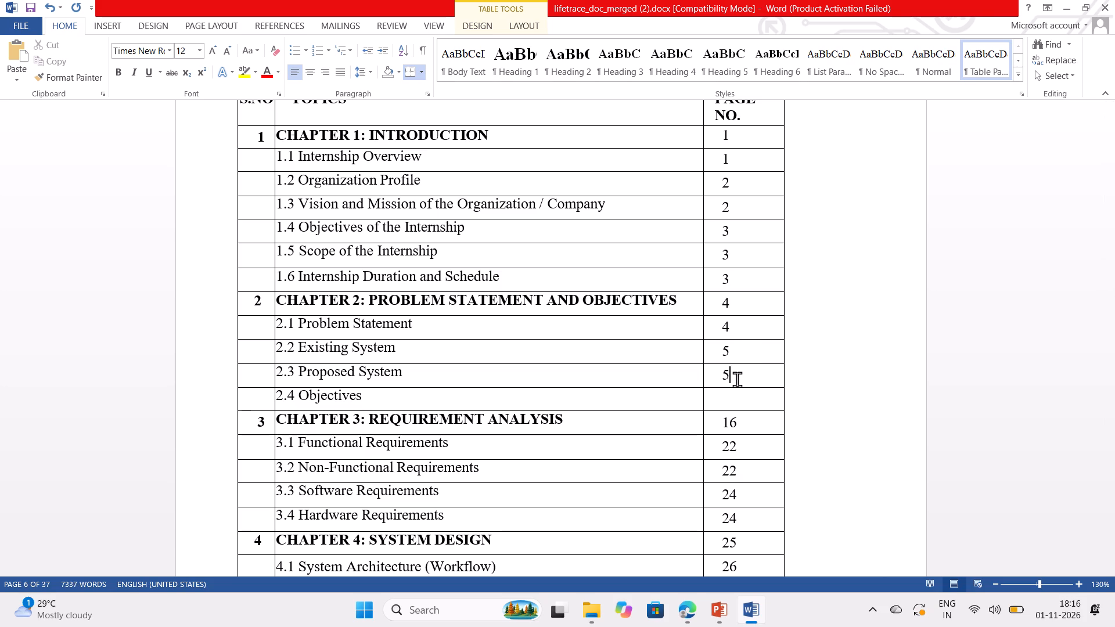
{"action": "left_click", "coordinate": [740, 391]}
{"action": "key", "text": "5"}
Review the page numbers across the table of contents, from Chapter 1 down to References.
{"action": "scroll", "coordinate": [740, 391], "scroll_direction": "down", "scroll_amount": 2}
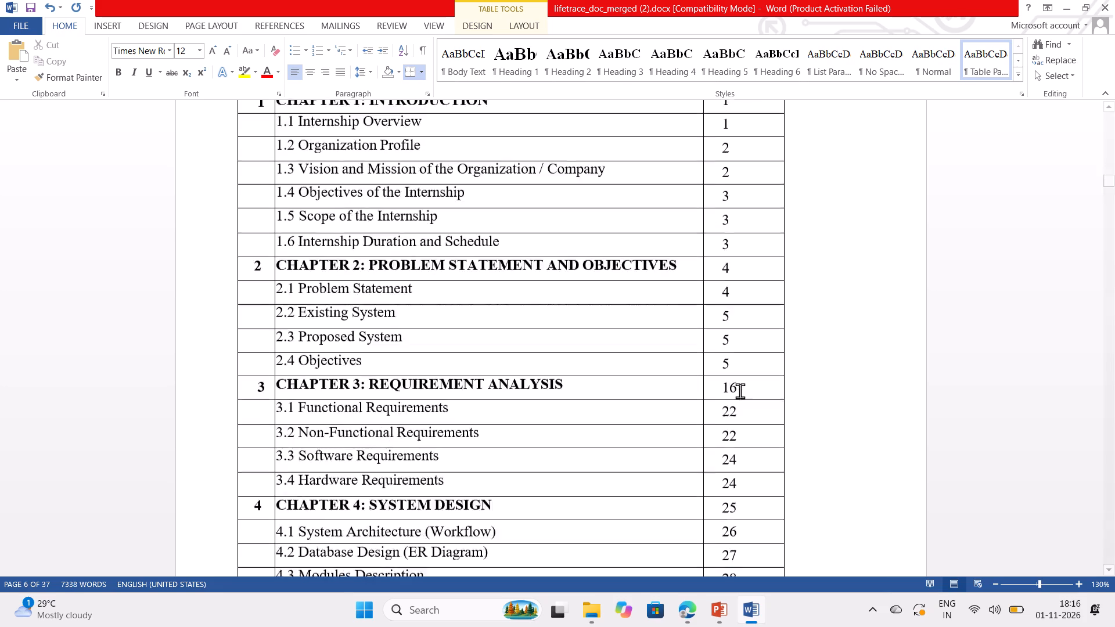
{"action": "scroll", "coordinate": [740, 391], "scroll_direction": "down", "scroll_amount": 3}
{"action": "scroll", "coordinate": [740, 391], "scroll_direction": "up", "scroll_amount": 4}
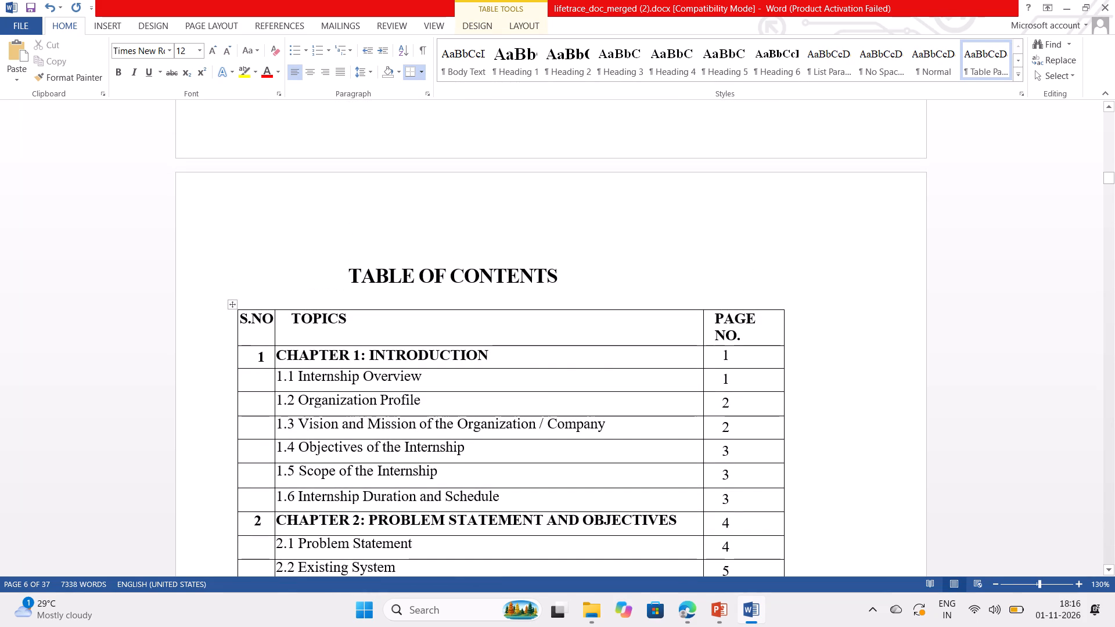
{"action": "scroll", "coordinate": [740, 391], "scroll_direction": "down", "scroll_amount": 4}
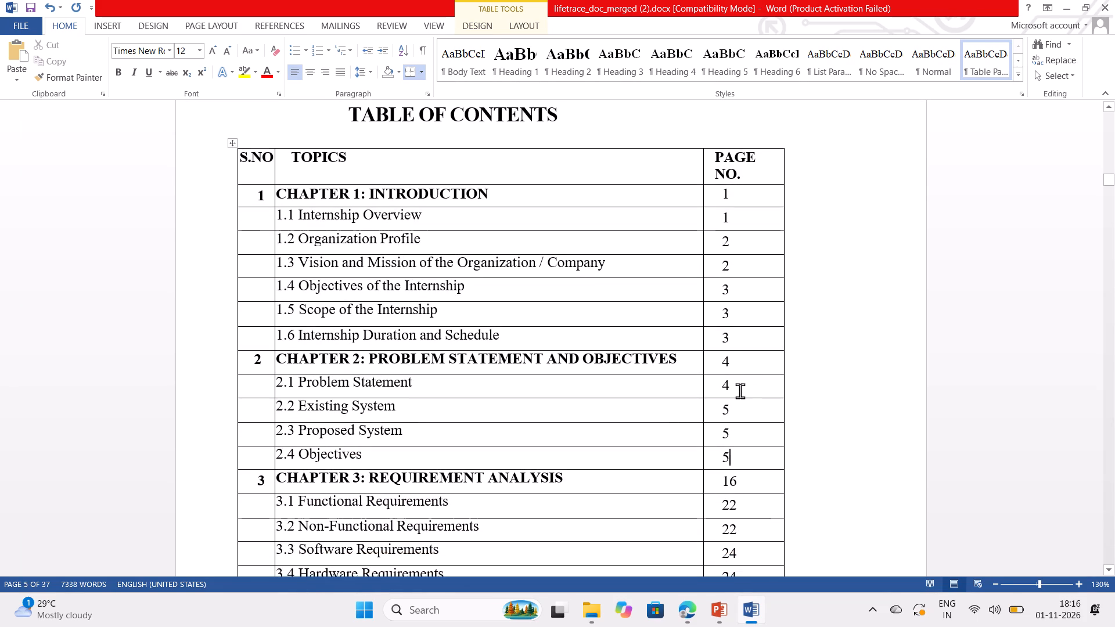
{"action": "scroll", "coordinate": [740, 391], "scroll_direction": "down", "scroll_amount": 2}
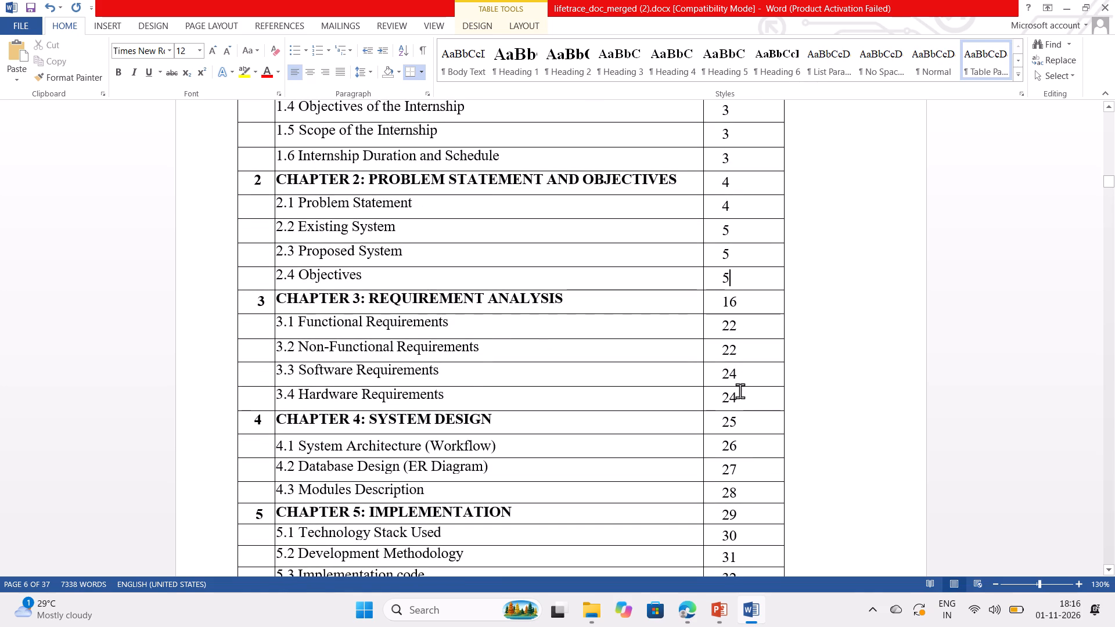
{"action": "scroll", "coordinate": [740, 391], "scroll_direction": "down", "scroll_amount": 6}
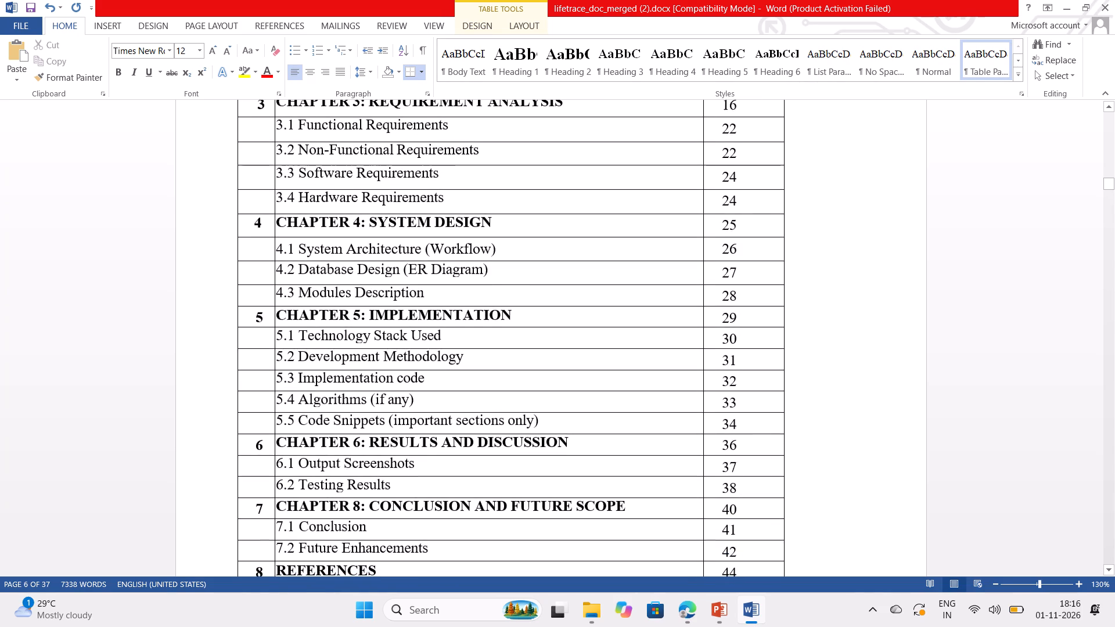
{"action": "scroll", "coordinate": [740, 391], "scroll_direction": "up", "scroll_amount": 3}
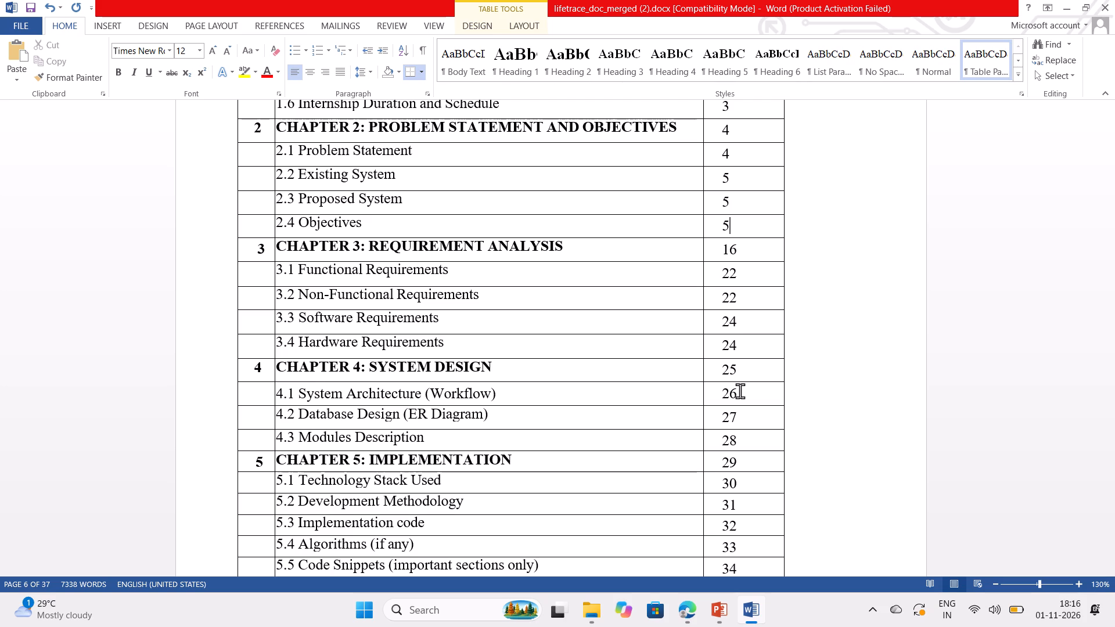
Check on which printed pages the System Analysis chapter and its requirements subsections fall, and compare them with the Chapter 3 contents entries.
{"action": "left_click", "coordinate": [758, 245]}
{"action": "scroll", "coordinate": [758, 245], "scroll_direction": "down", "scroll_amount": 6}
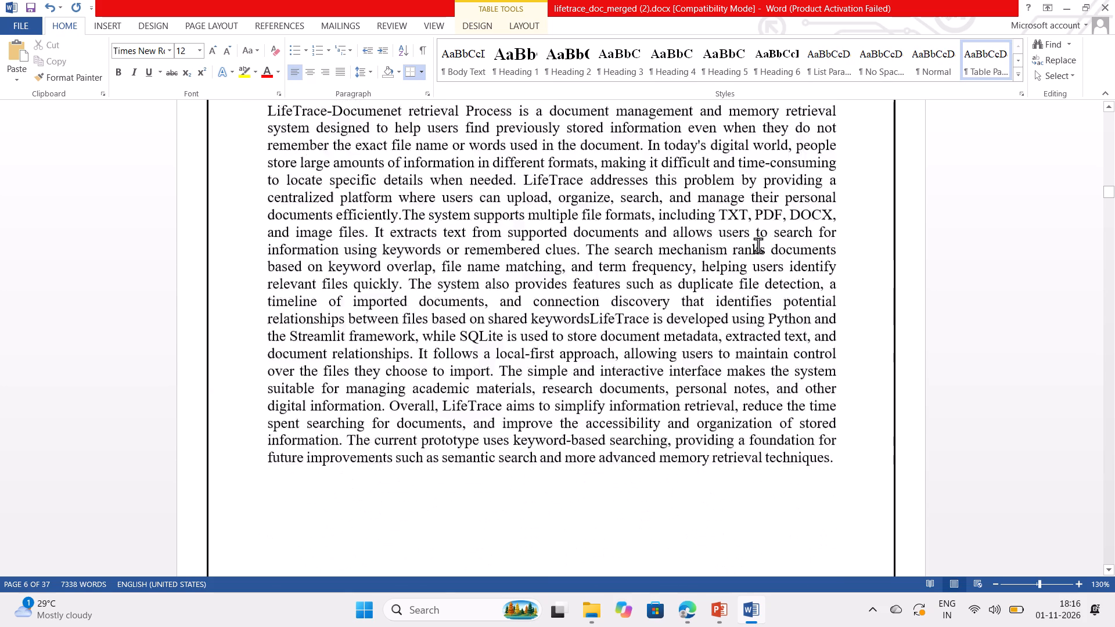
{"action": "scroll", "coordinate": [758, 245], "scroll_direction": "down", "scroll_amount": 12}
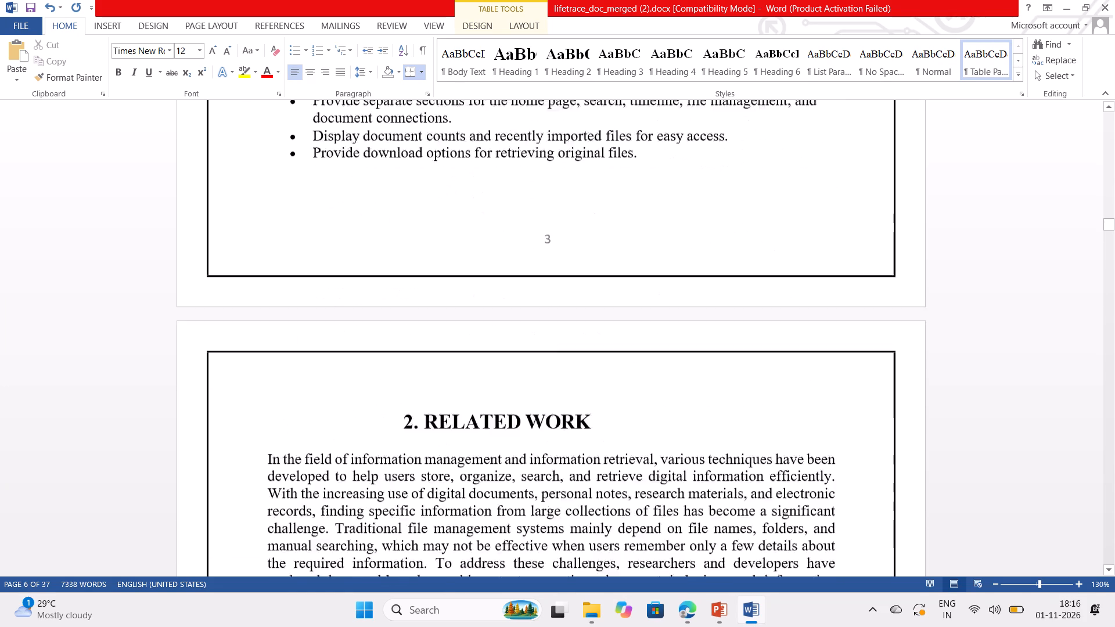
{"action": "scroll", "coordinate": [758, 245], "scroll_direction": "down", "scroll_amount": 10}
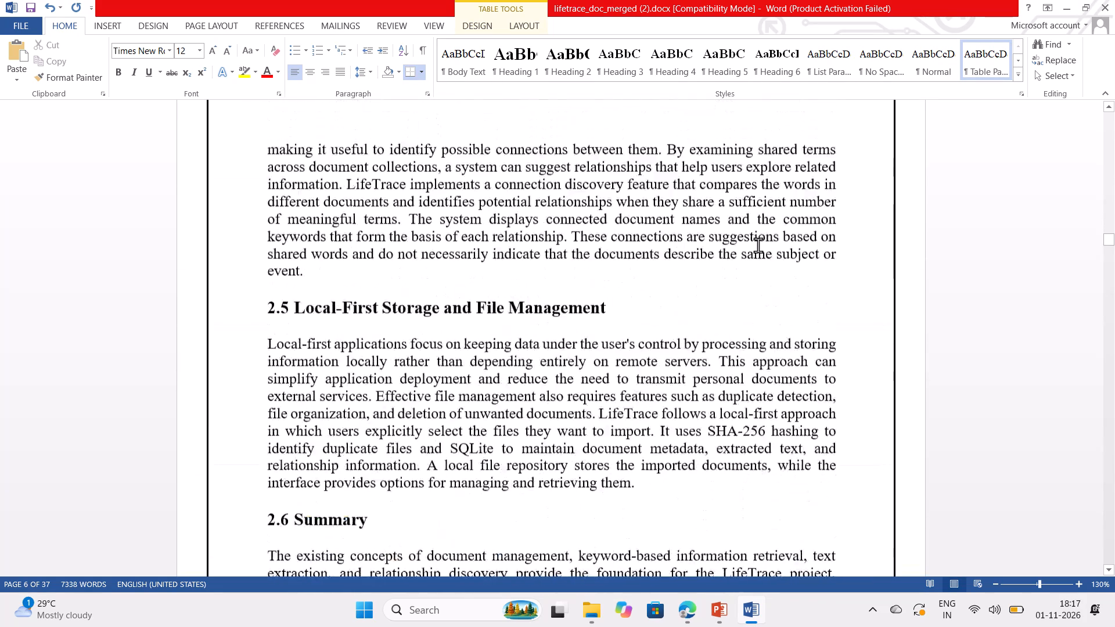
{"action": "scroll", "coordinate": [758, 245], "scroll_direction": "down", "scroll_amount": 6}
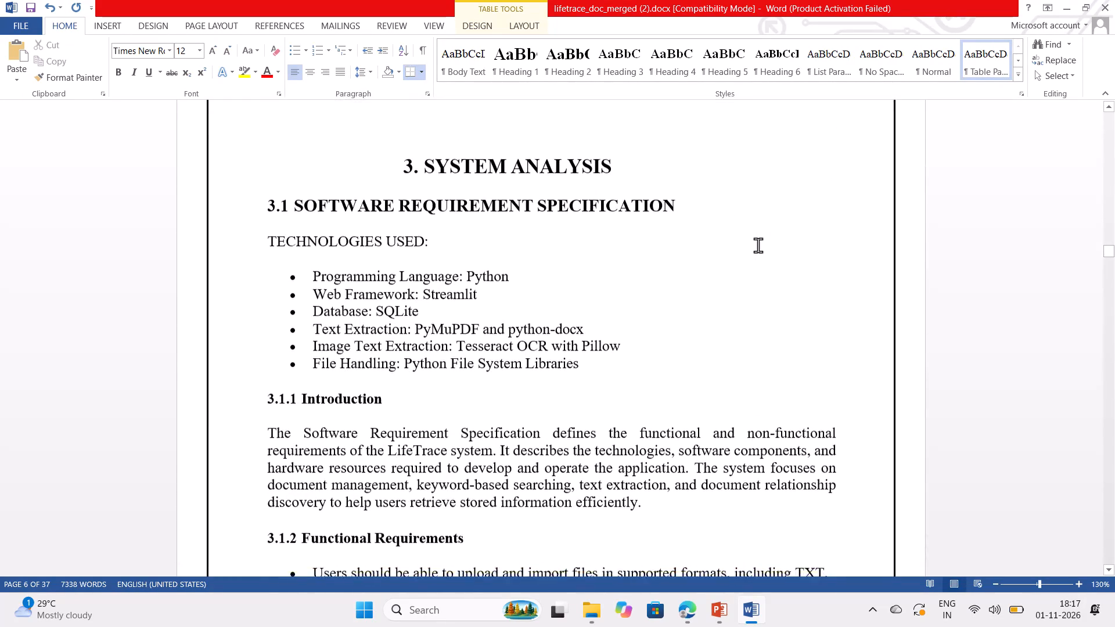
{"action": "scroll", "coordinate": [758, 245], "scroll_direction": "down", "scroll_amount": 2}
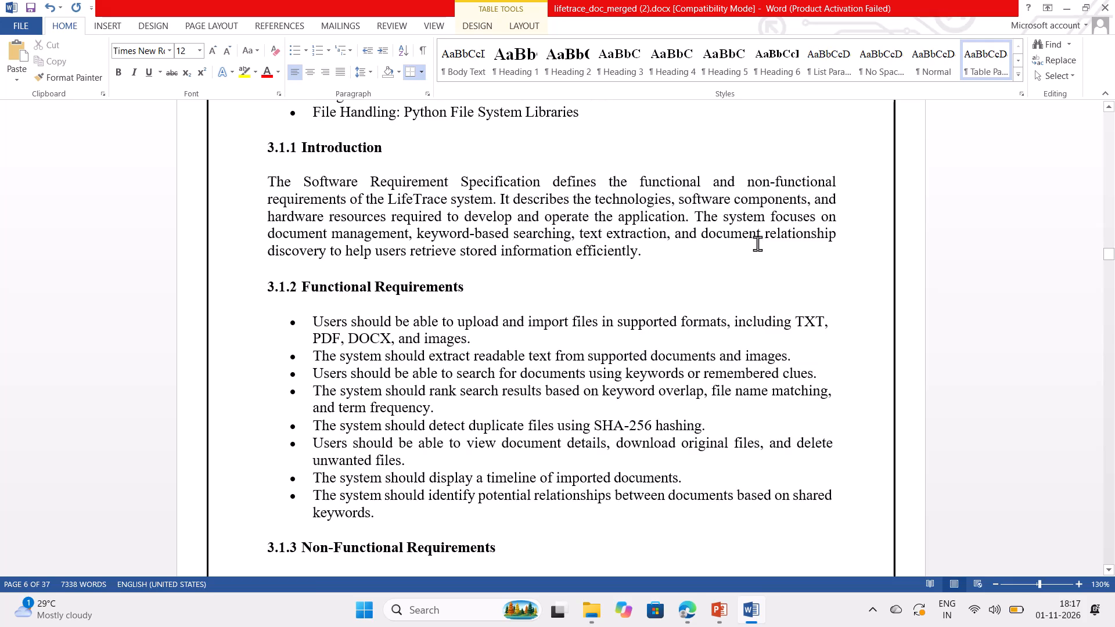
{"action": "scroll", "coordinate": [757, 243], "scroll_direction": "down", "scroll_amount": 4}
{"action": "scroll", "coordinate": [757, 243], "scroll_direction": "up", "scroll_amount": 14}
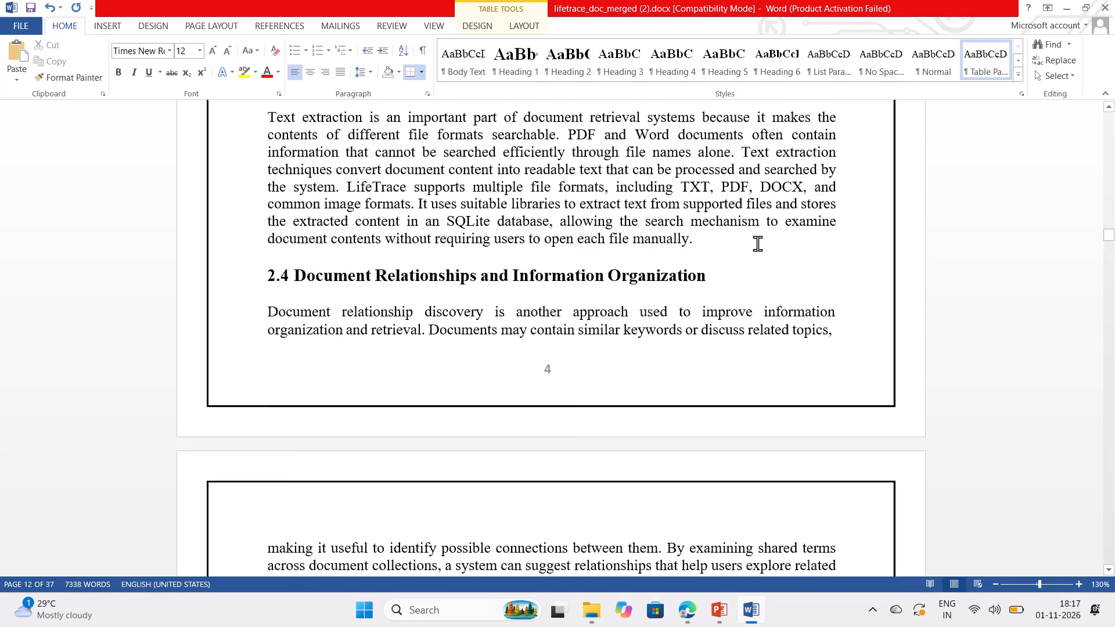
{"action": "scroll", "coordinate": [757, 243], "scroll_direction": "up", "scroll_amount": 7}
{"action": "scroll", "coordinate": [757, 243], "scroll_direction": "down", "scroll_amount": 2}
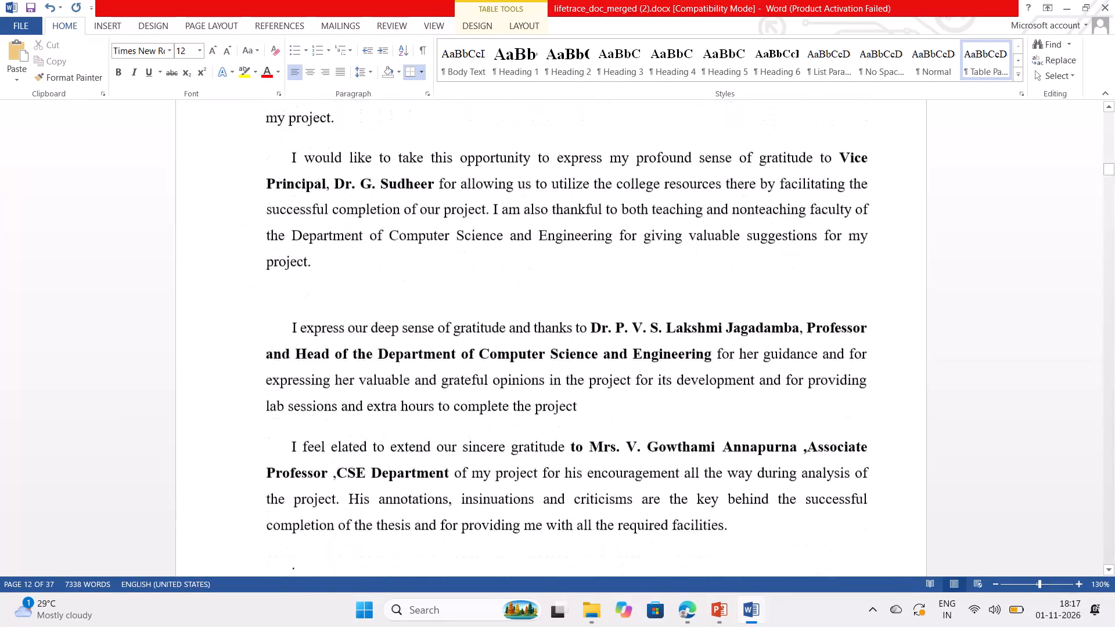
{"action": "scroll", "coordinate": [757, 243], "scroll_direction": "down", "scroll_amount": 5}
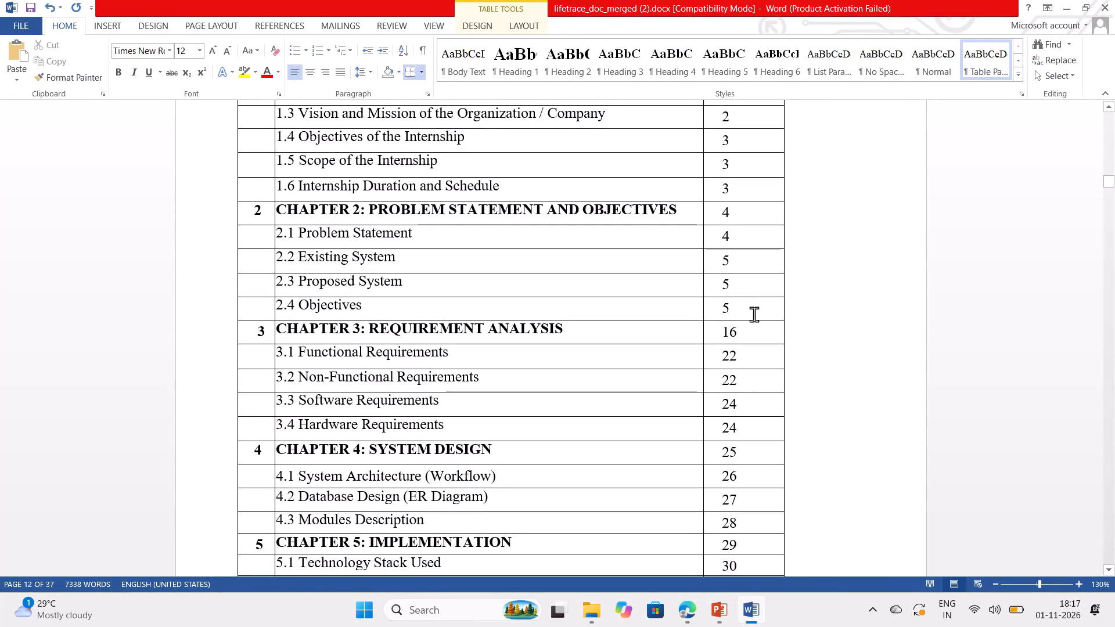
Clear the page numbers on the Chapter 3 and Chapter 2 heading rows of the table of contents.
{"action": "key", "text": "BackSpace"}
{"action": "key", "text": "BackSpace"}
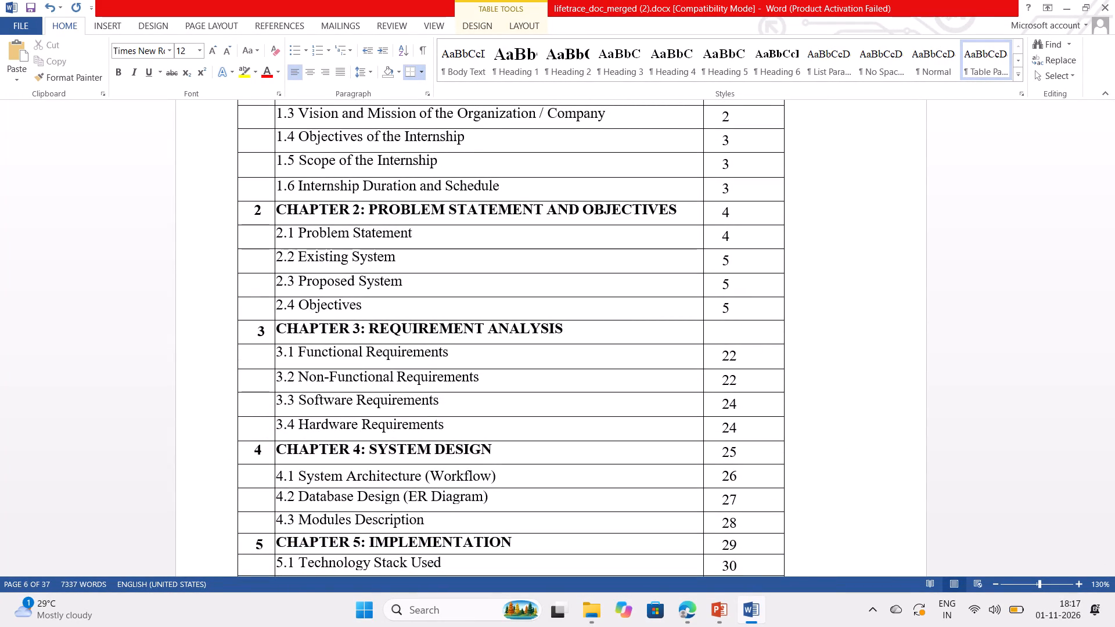
{"action": "scroll", "coordinate": [750, 334], "scroll_direction": "up", "scroll_amount": 2}
{"action": "left_click", "coordinate": [734, 257]}
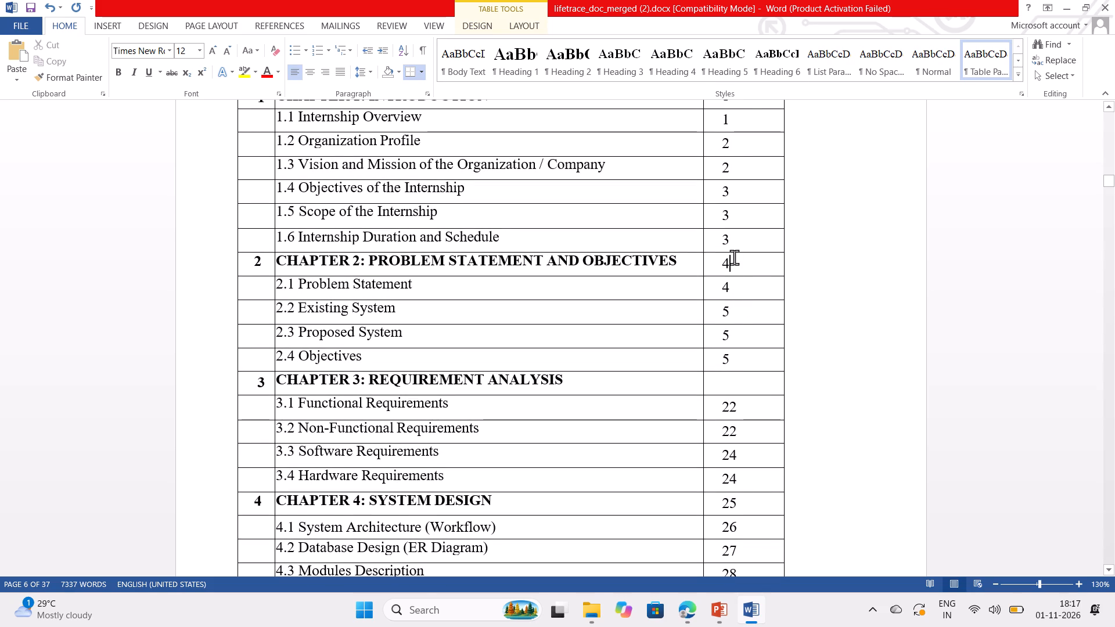
{"action": "key", "text": "BackSpace"}
Set the page number for 2.2 Existing System in the table of contents to 4.
{"action": "left_click", "coordinate": [743, 309]}
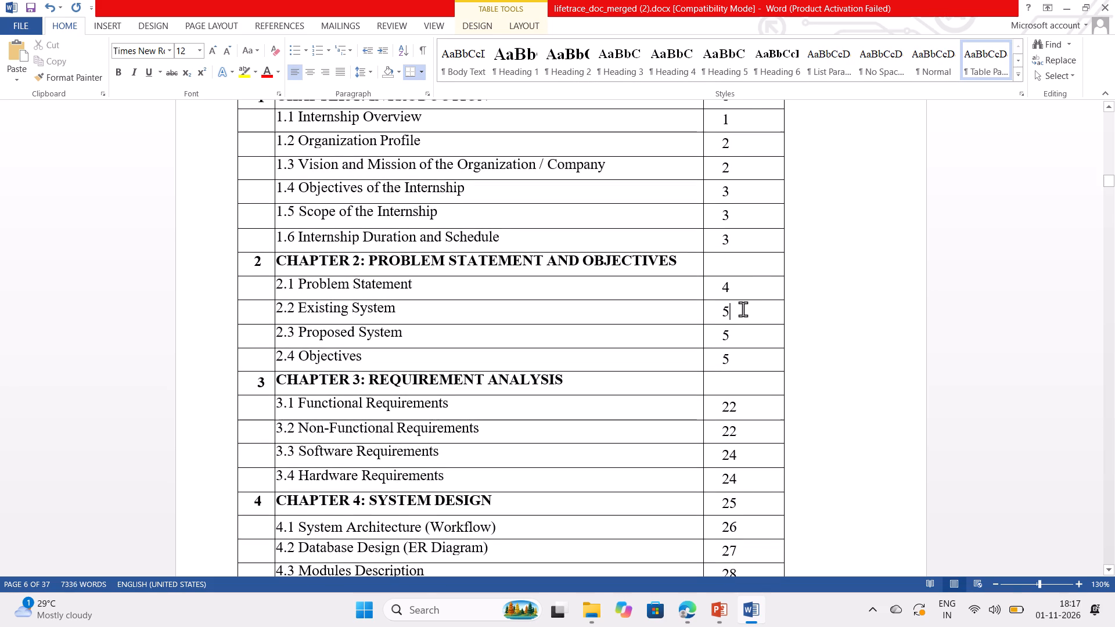
{"action": "key", "text": "BackSpace"}
{"action": "key", "text": "4"}
Clear the page number on the Chapter 1: Introduction heading row of the table of contents.
{"action": "scroll", "coordinate": [743, 309], "scroll_direction": "up", "scroll_amount": 1}
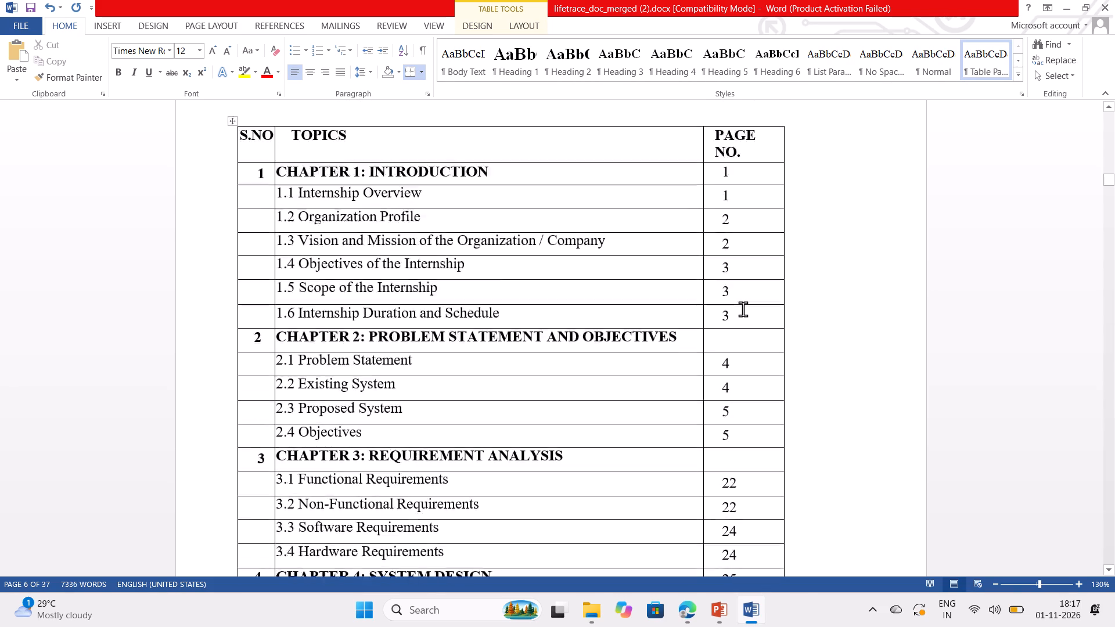
{"action": "scroll", "coordinate": [743, 309], "scroll_direction": "up", "scroll_amount": 1}
{"action": "left_click", "coordinate": [731, 224]}
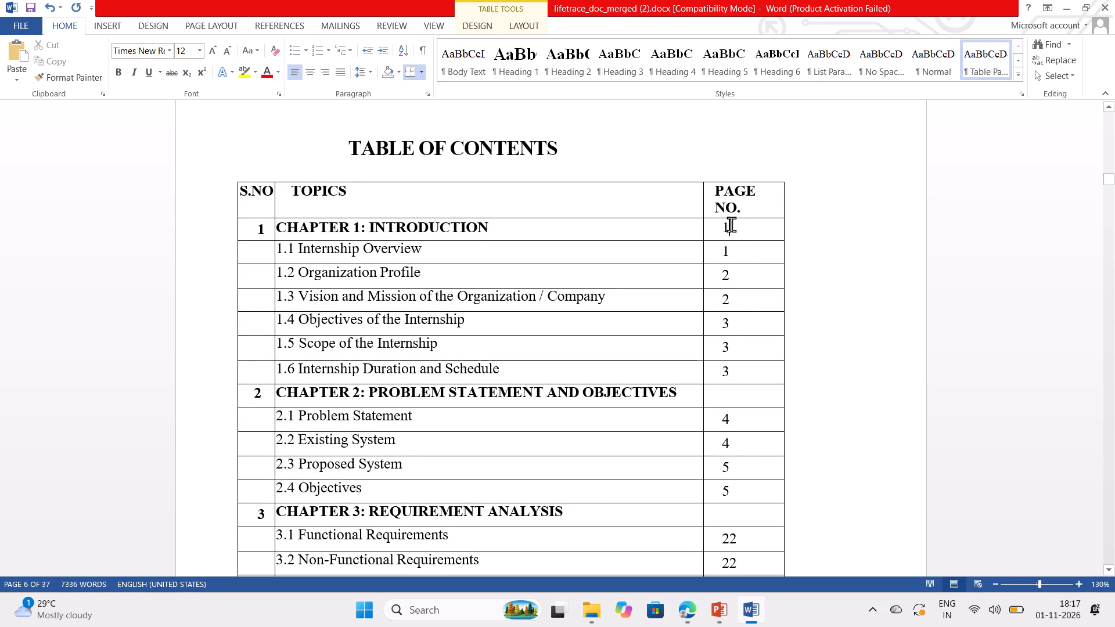
{"action": "key", "text": "BackSpace"}
Review the remaining contents entries from Chapter 3 through References for page numbers that still need correcting.
{"action": "scroll", "coordinate": [731, 224], "scroll_direction": "down", "scroll_amount": 1}
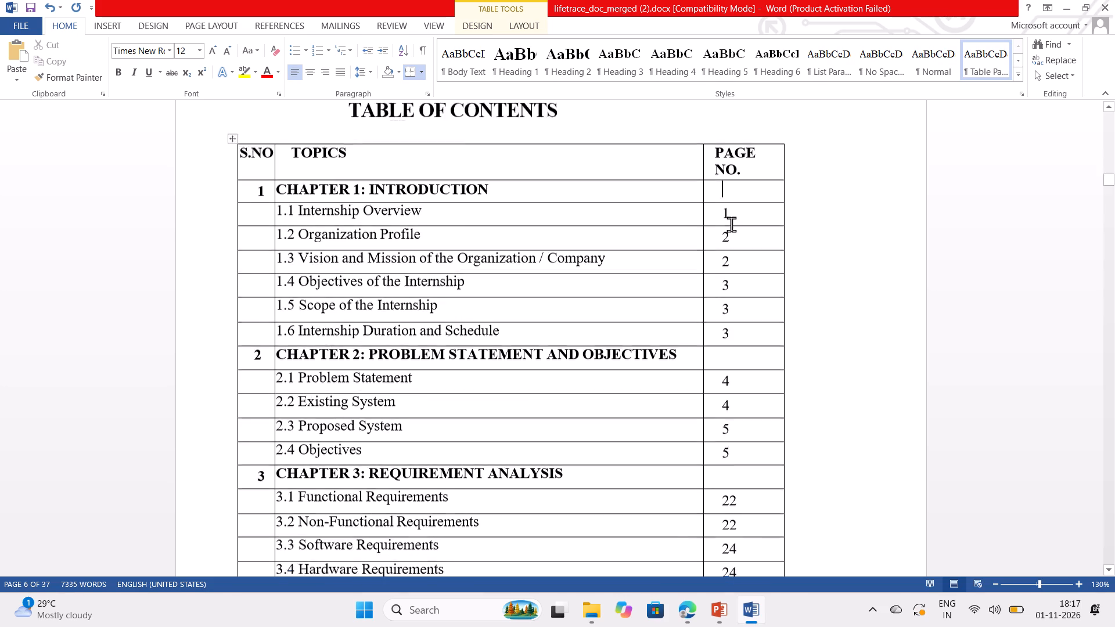
{"action": "scroll", "coordinate": [731, 224], "scroll_direction": "down", "scroll_amount": 3}
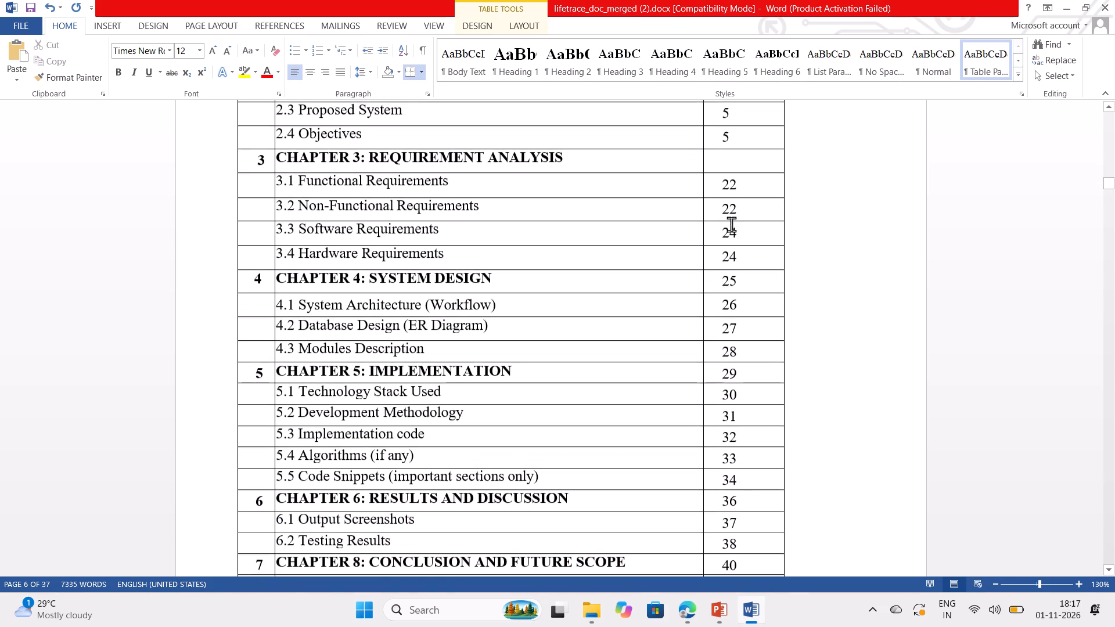
{"action": "scroll", "coordinate": [731, 224], "scroll_direction": "down", "scroll_amount": 1}
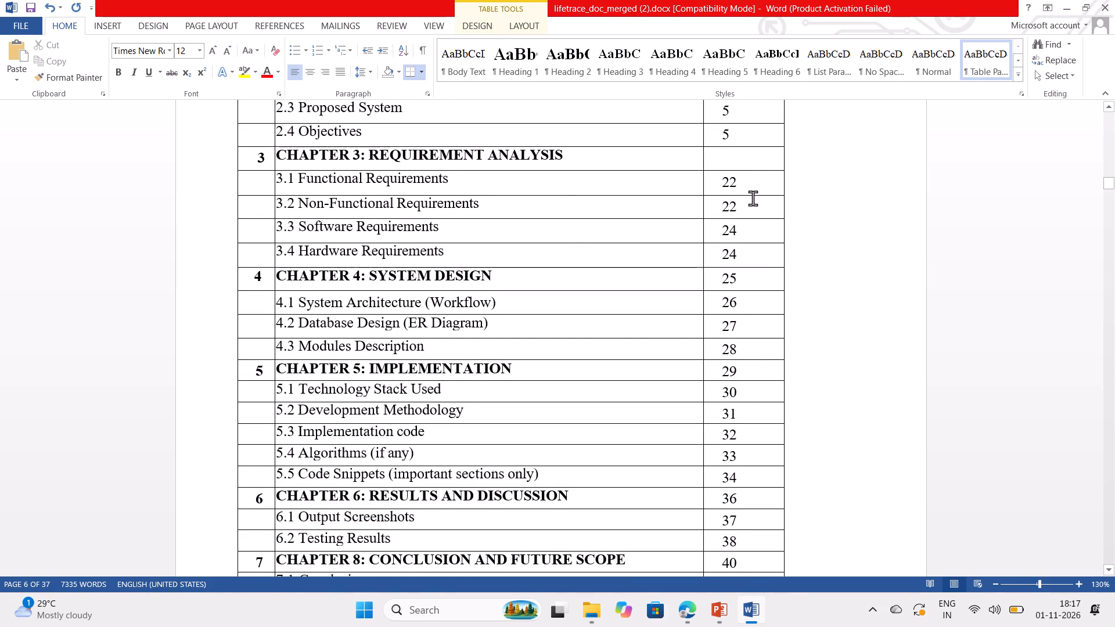
{"action": "scroll", "coordinate": [753, 198], "scroll_direction": "right", "scroll_amount": 1}
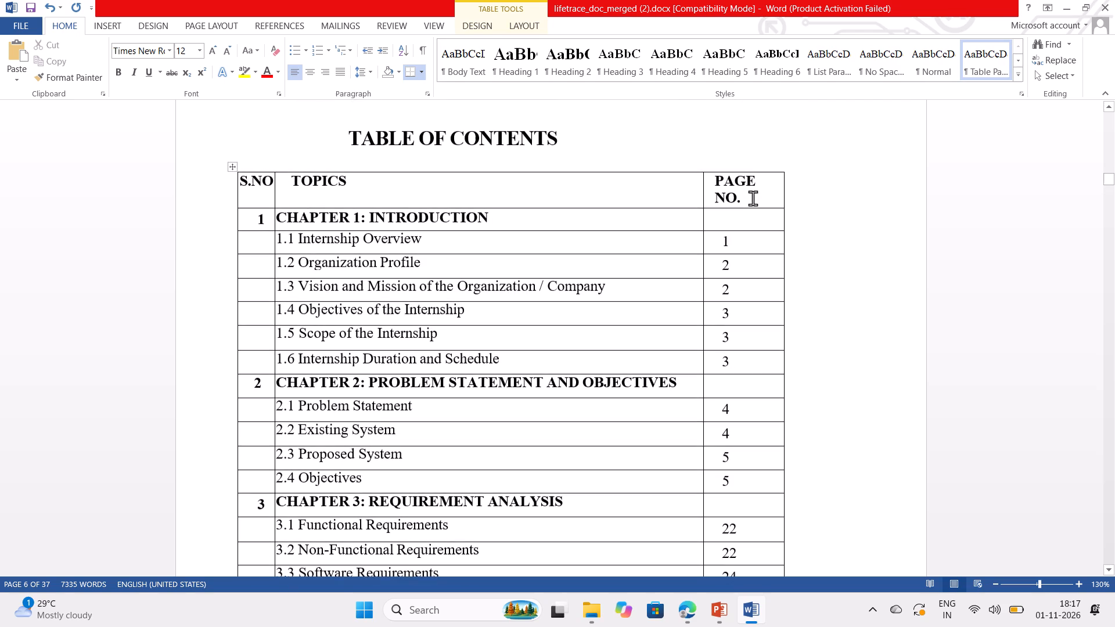
{"action": "scroll", "coordinate": [753, 198], "scroll_direction": "right", "scroll_amount": 1}
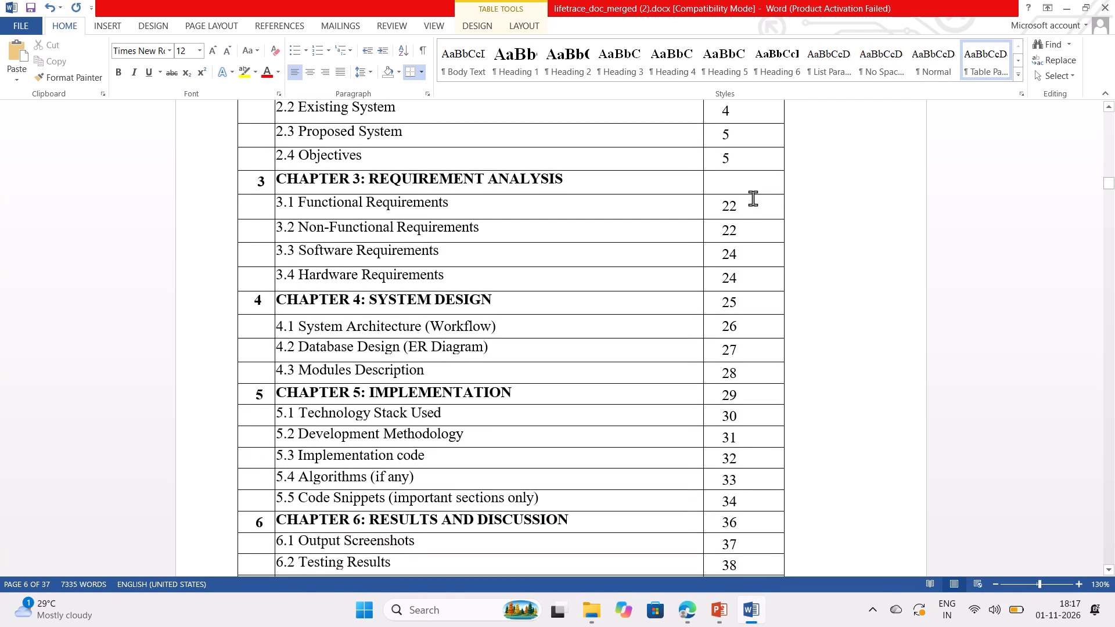
{"action": "scroll", "coordinate": [734, 354], "scroll_direction": "down", "scroll_amount": 1}
{"action": "scroll", "coordinate": [734, 354], "scroll_direction": "up", "scroll_amount": 1}
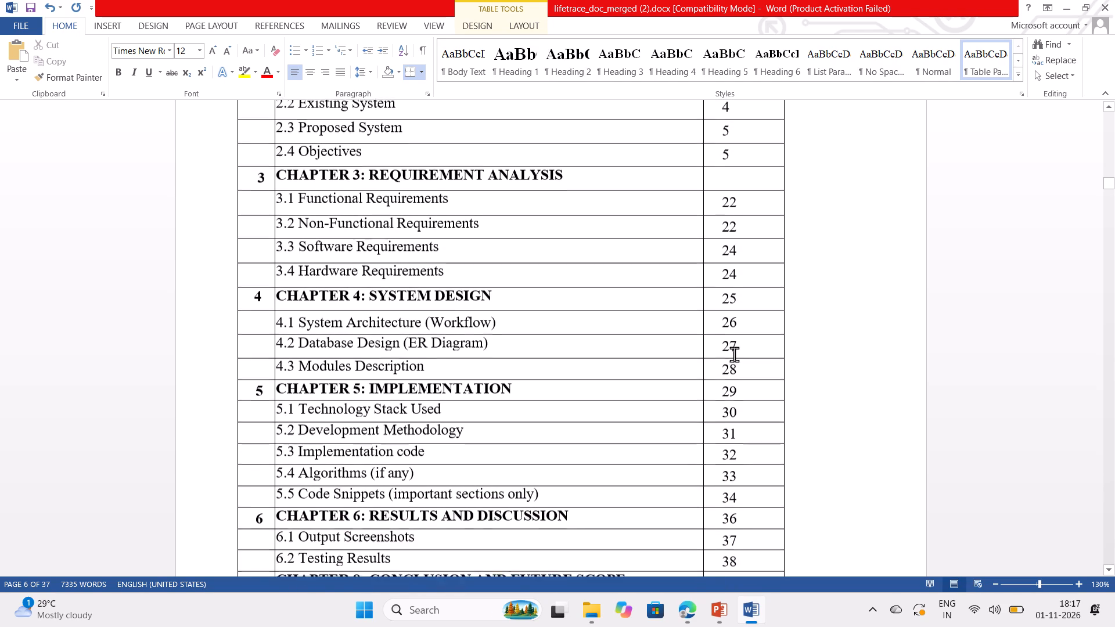
{"action": "scroll", "coordinate": [734, 354], "scroll_direction": "up", "scroll_amount": 1}
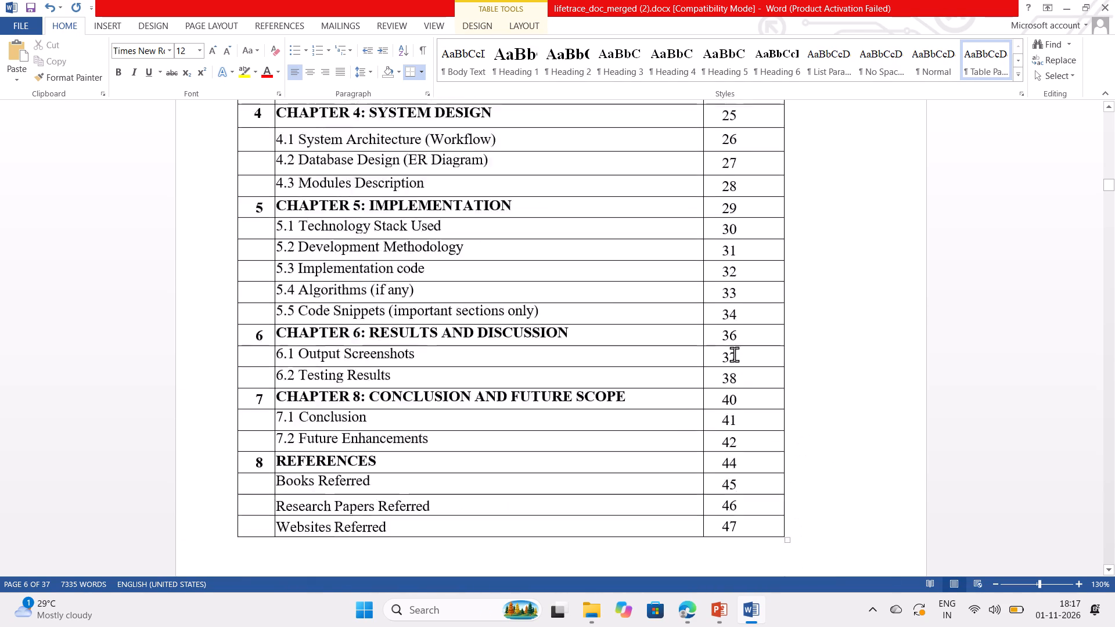
{"action": "scroll", "coordinate": [734, 354], "scroll_direction": "up", "scroll_amount": 1}
Examine the report body from the abstract through section 5.2 to find the actual page of each section.
{"action": "scroll", "coordinate": [734, 354], "scroll_direction": "down", "scroll_amount": 4}
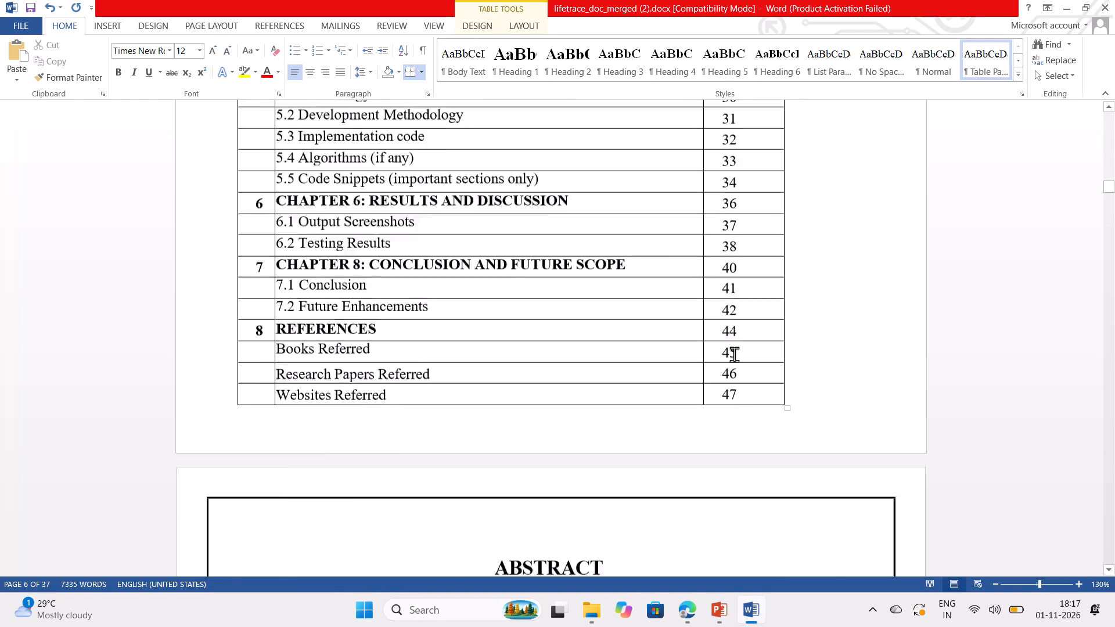
{"action": "scroll", "coordinate": [734, 354], "scroll_direction": "down", "scroll_amount": 12}
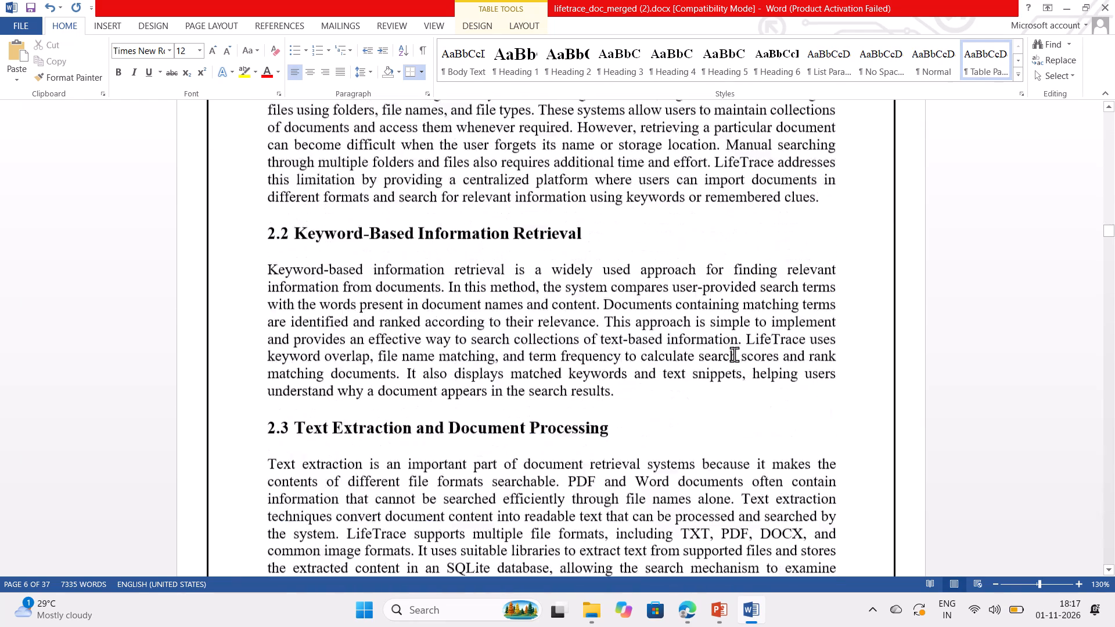
{"action": "scroll", "coordinate": [734, 354], "scroll_direction": "down", "scroll_amount": 10}
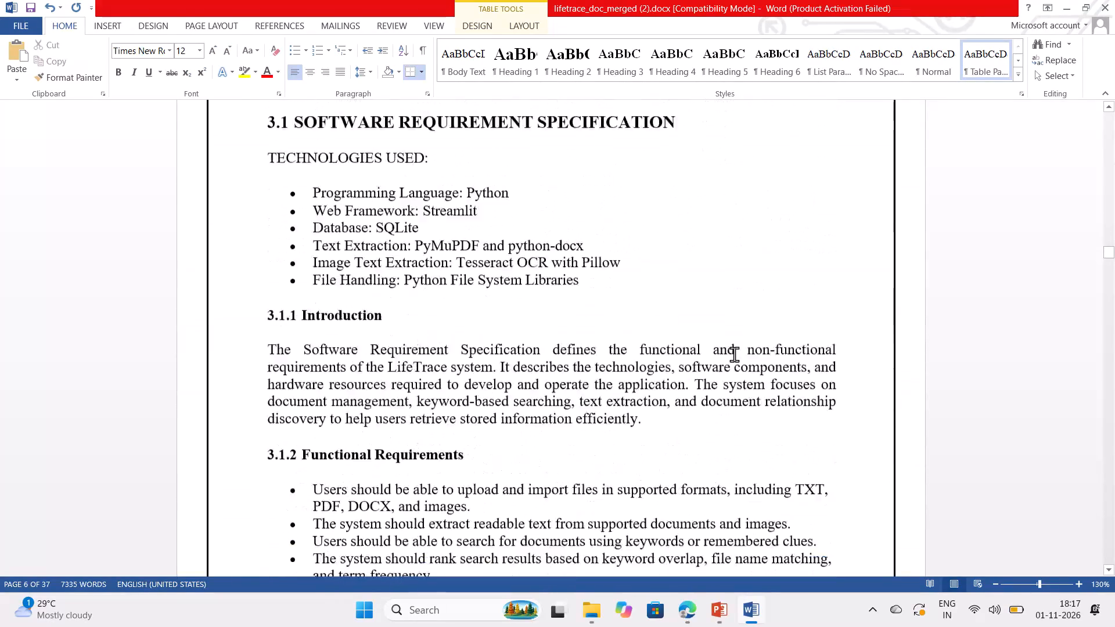
{"action": "scroll", "coordinate": [734, 354], "scroll_direction": "down", "scroll_amount": 3}
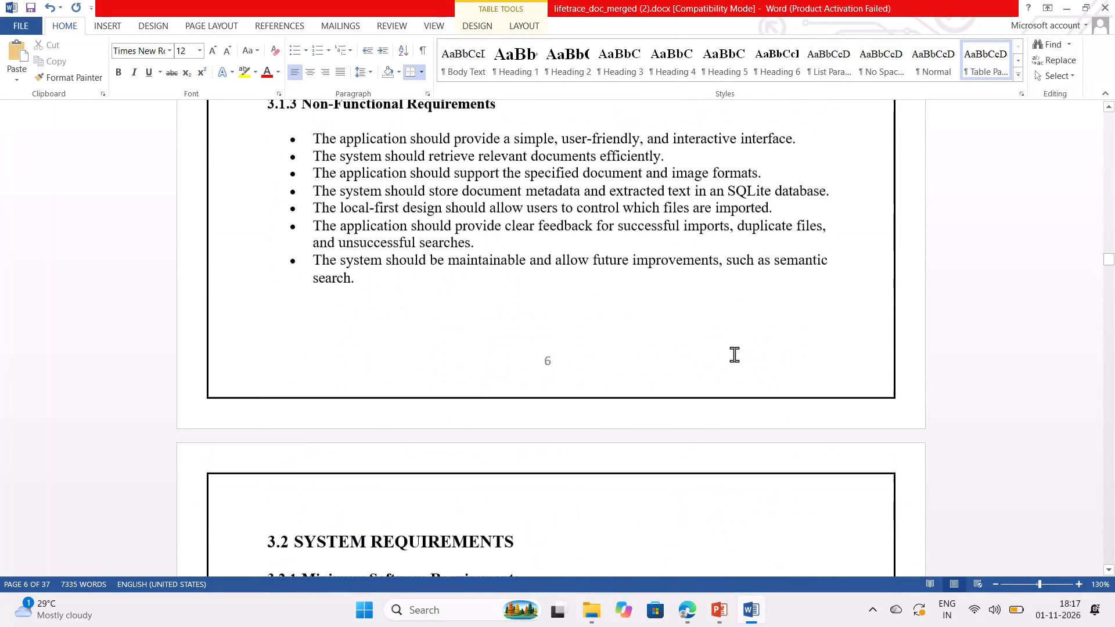
{"action": "scroll", "coordinate": [734, 354], "scroll_direction": "down", "scroll_amount": 5}
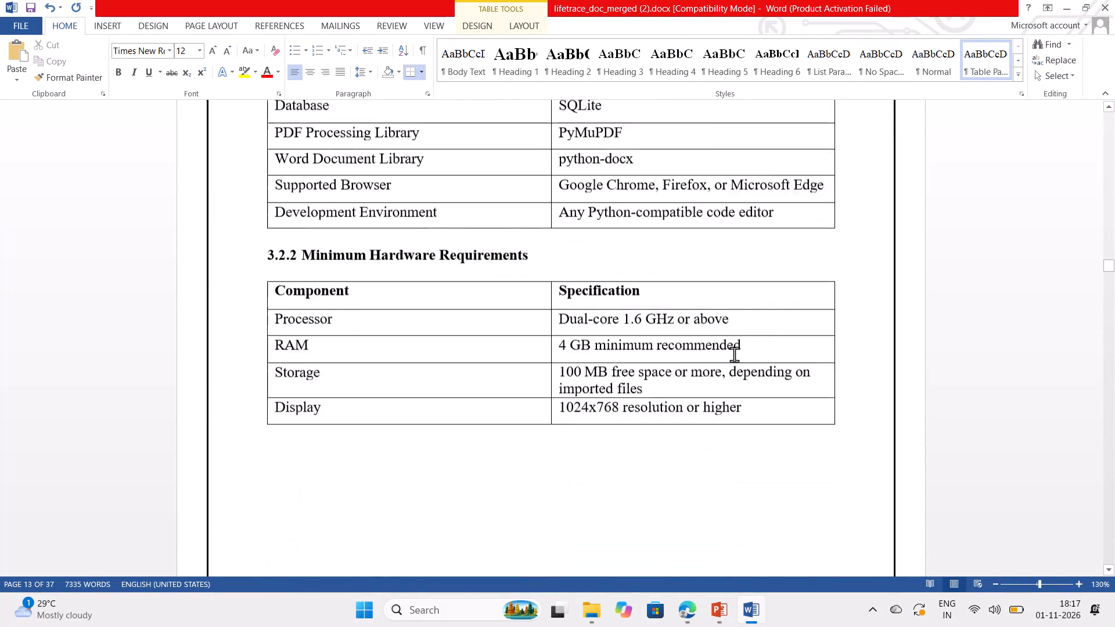
{"action": "scroll", "coordinate": [734, 354], "scroll_direction": "down", "scroll_amount": 7}
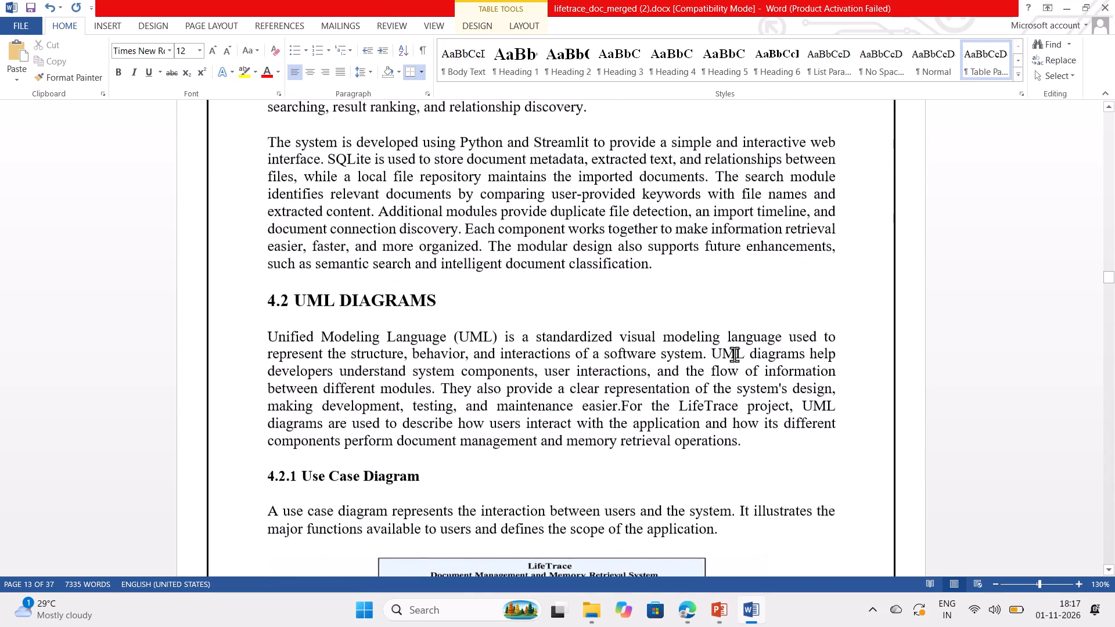
{"action": "scroll", "coordinate": [734, 354], "scroll_direction": "down", "scroll_amount": 8}
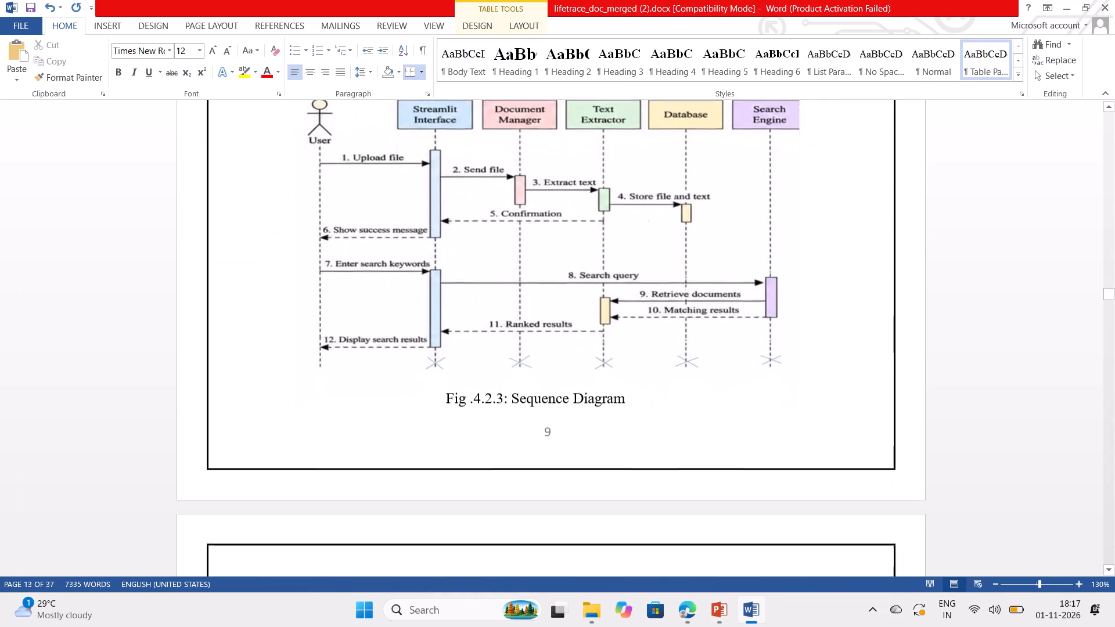
{"action": "scroll", "coordinate": [734, 354], "scroll_direction": "down", "scroll_amount": 7}
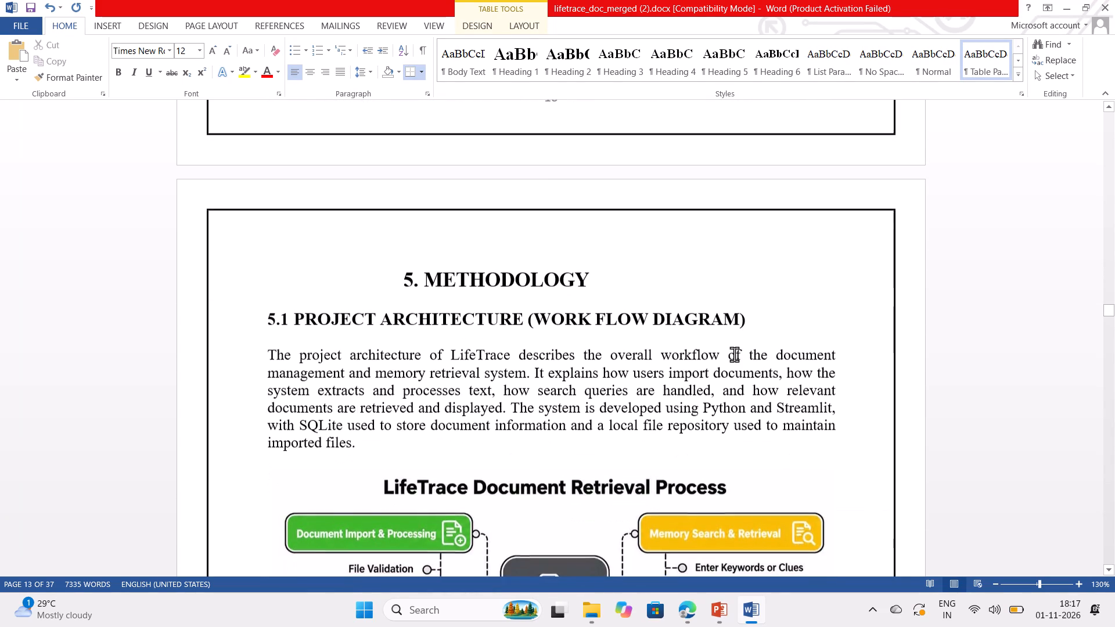
{"action": "scroll", "coordinate": [734, 354], "scroll_direction": "down", "scroll_amount": 6}
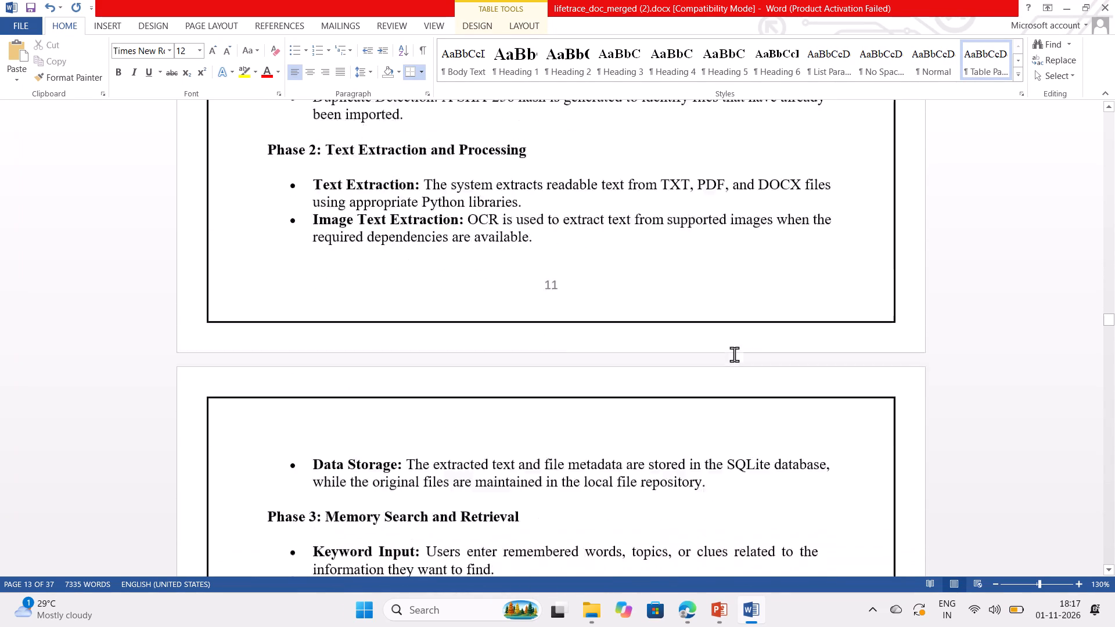
{"action": "scroll", "coordinate": [734, 354], "scroll_direction": "down", "scroll_amount": 8}
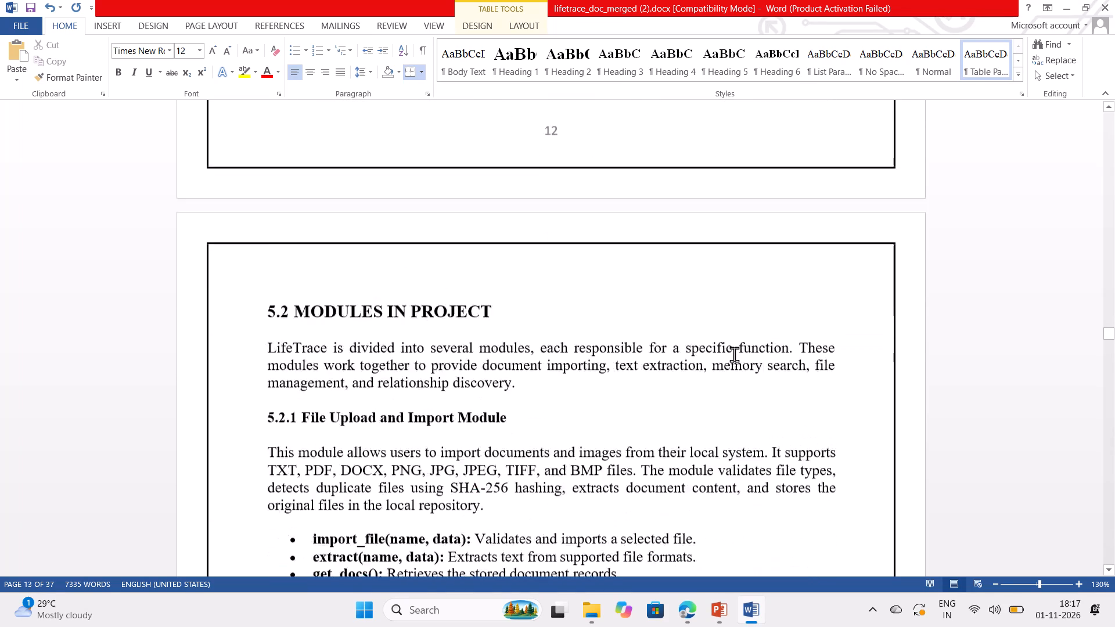
{"action": "scroll", "coordinate": [734, 354], "scroll_direction": "down", "scroll_amount": 1}
Check the System Analysis pages for where the functional, non-functional and system requirements sections fall.
{"action": "scroll", "coordinate": [734, 354], "scroll_direction": "up", "scroll_amount": 16}
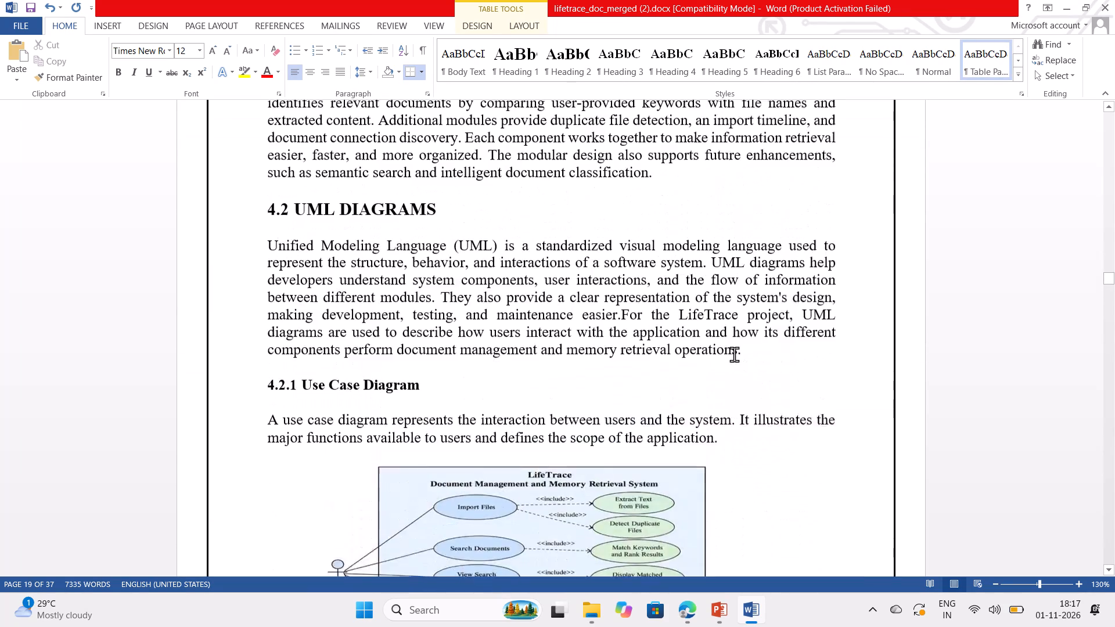
{"action": "scroll", "coordinate": [734, 354], "scroll_direction": "up", "scroll_amount": 9}
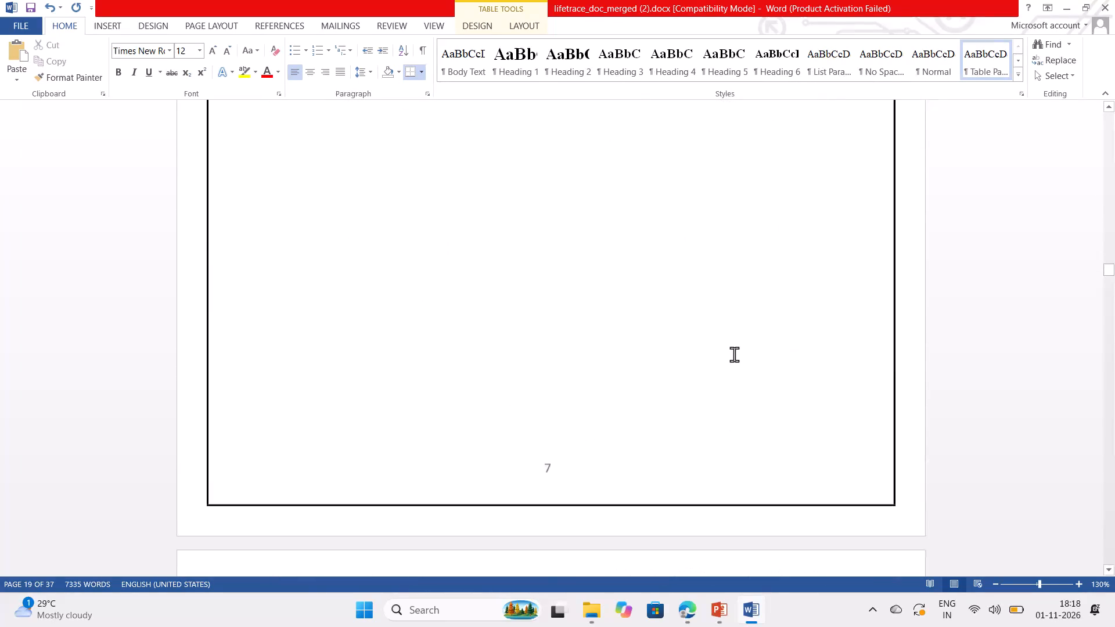
{"action": "scroll", "coordinate": [734, 354], "scroll_direction": "up", "scroll_amount": 5}
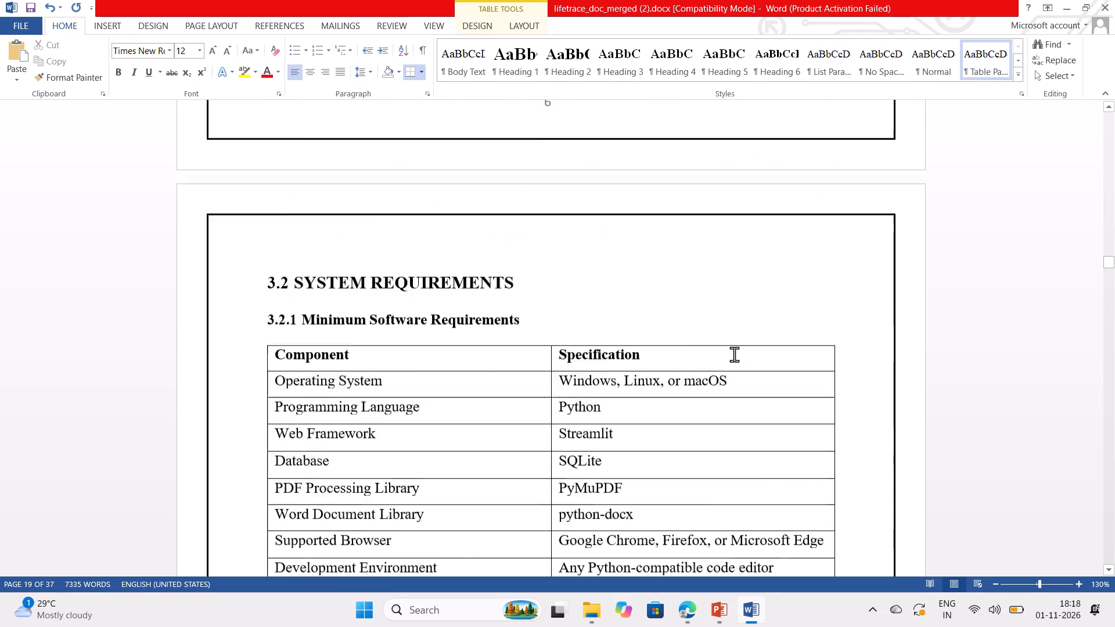
{"action": "scroll", "coordinate": [734, 354], "scroll_direction": "up", "scroll_amount": 1}
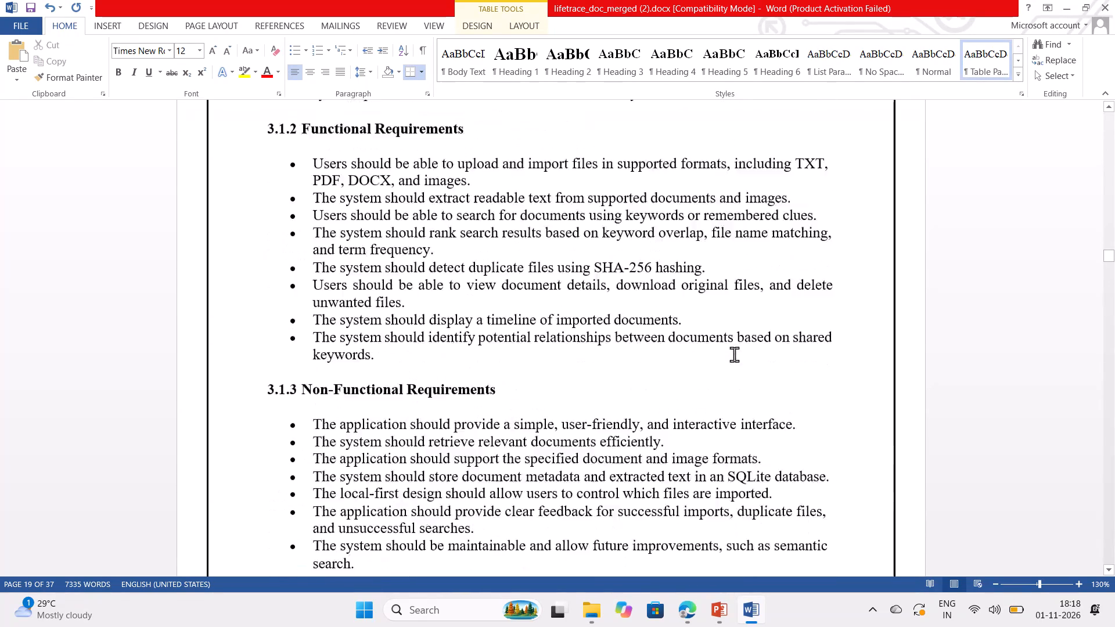
{"action": "scroll", "coordinate": [734, 354], "scroll_direction": "up", "scroll_amount": 1}
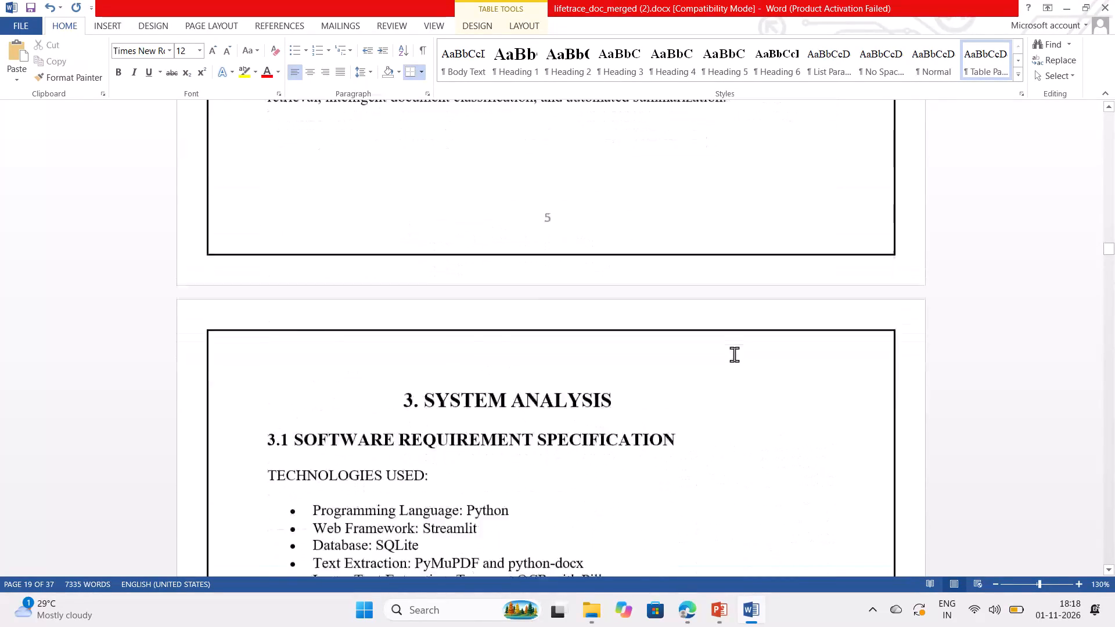
Set the page numbers for 3.1 Functional Requirements and 3.2 Non-Functional Requirements in the table of contents to 6.
{"action": "scroll", "coordinate": [734, 354], "scroll_direction": "up", "scroll_amount": 1}
{"action": "left_click", "coordinate": [734, 354]}
{"action": "scroll", "coordinate": [734, 354], "scroll_direction": "up", "scroll_amount": 1}
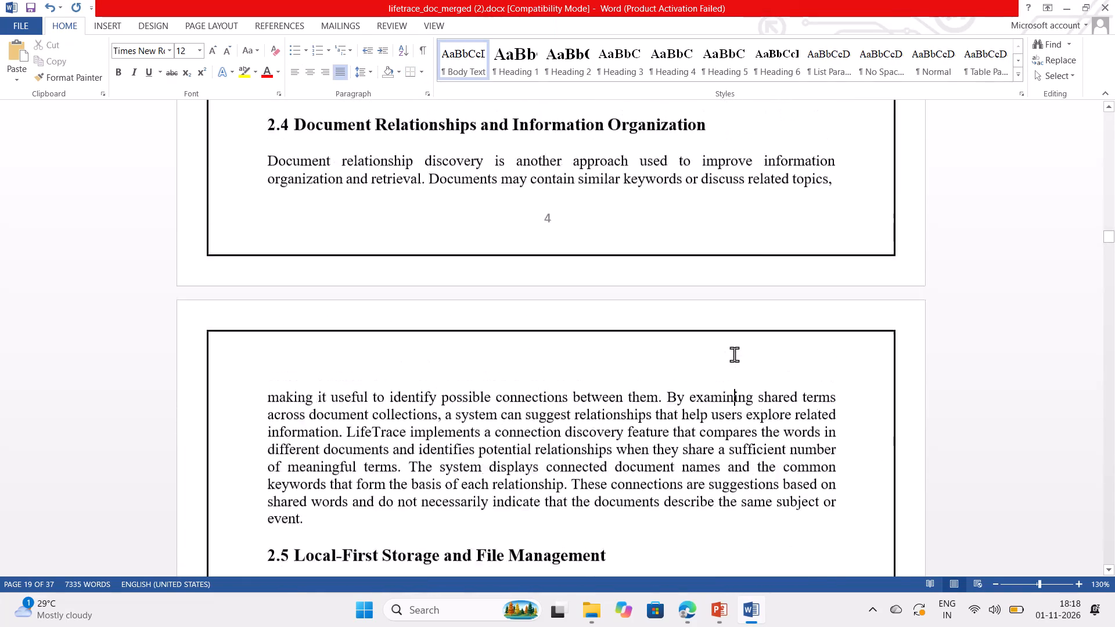
{"action": "scroll", "coordinate": [734, 354], "scroll_direction": "up", "scroll_amount": 12}
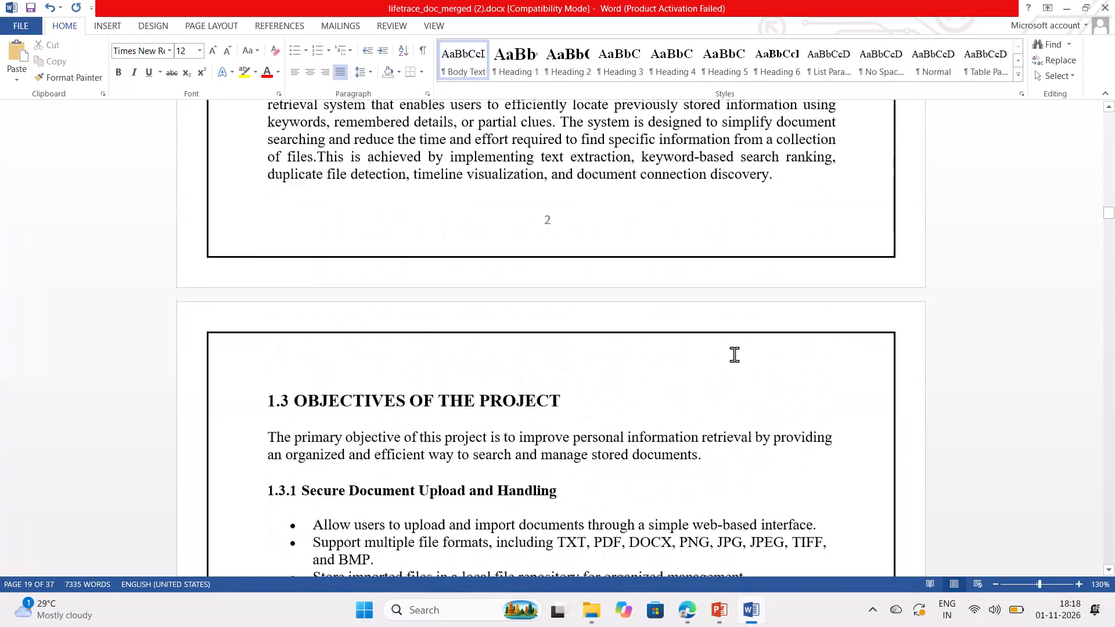
{"action": "scroll", "coordinate": [734, 354], "scroll_direction": "up", "scroll_amount": 6}
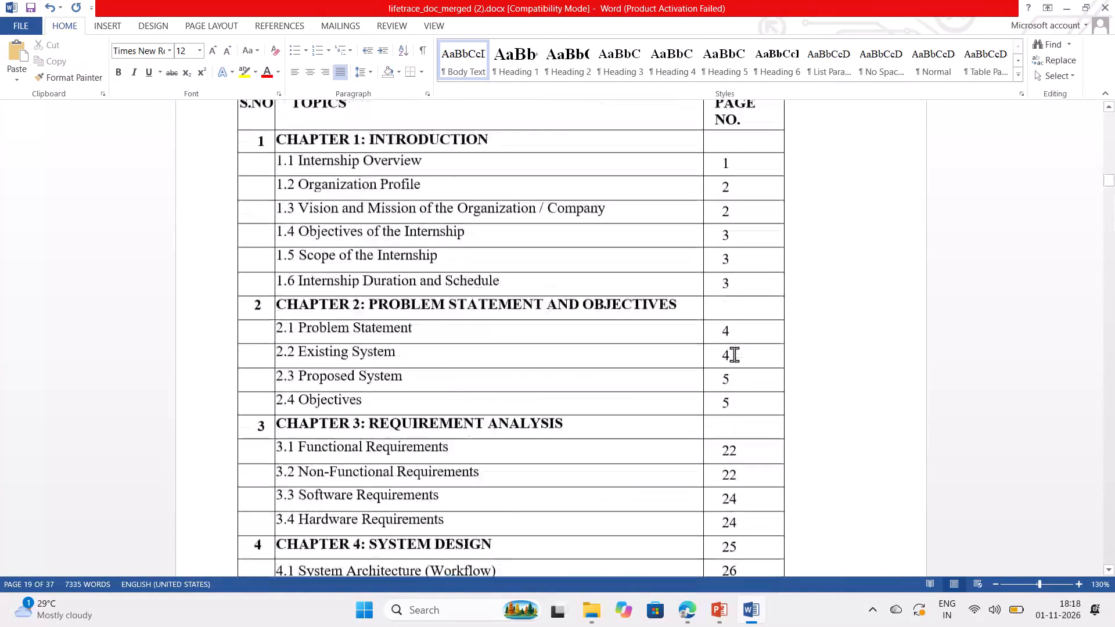
{"action": "scroll", "coordinate": [734, 354], "scroll_direction": "up", "scroll_amount": 1}
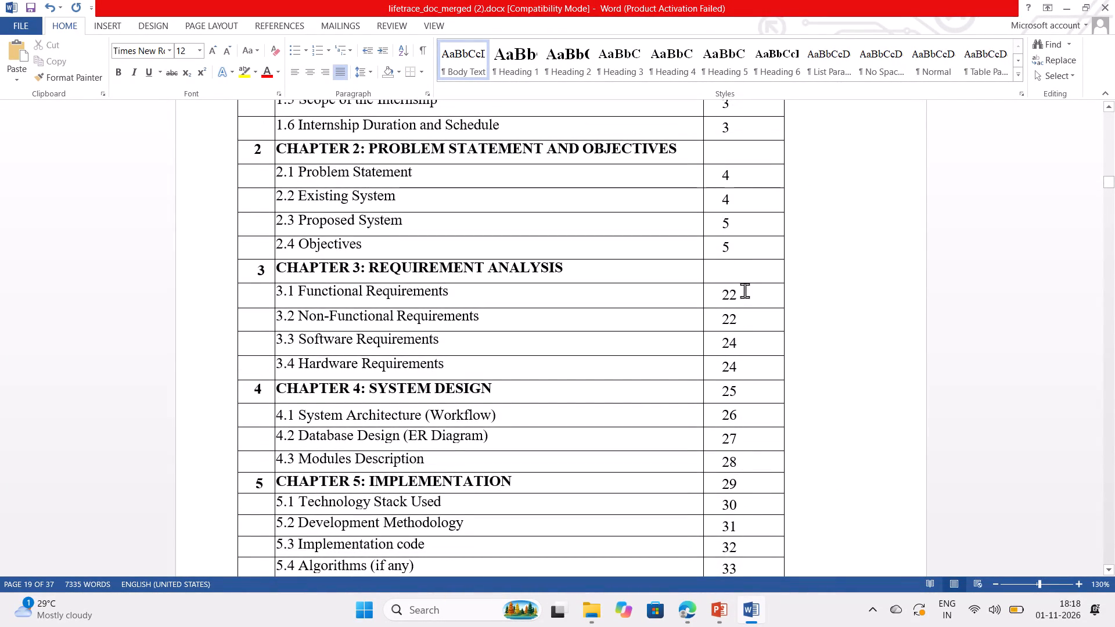
{"action": "left_click", "coordinate": [743, 296]}
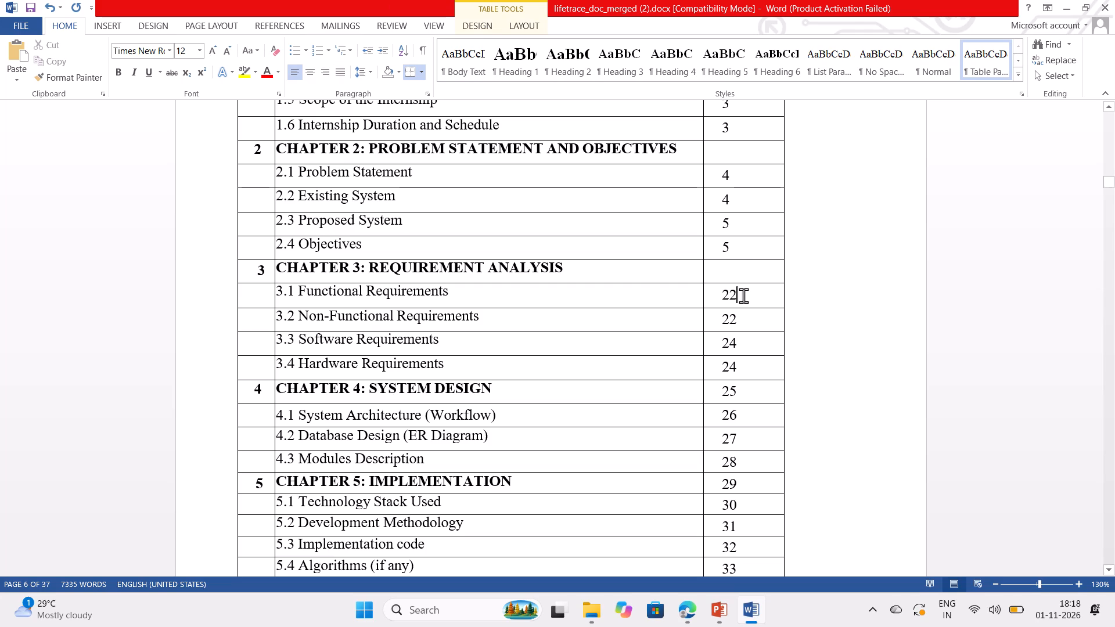
{"action": "key", "text": "BackSpace"}
{"action": "key", "text": "BackSpace"}
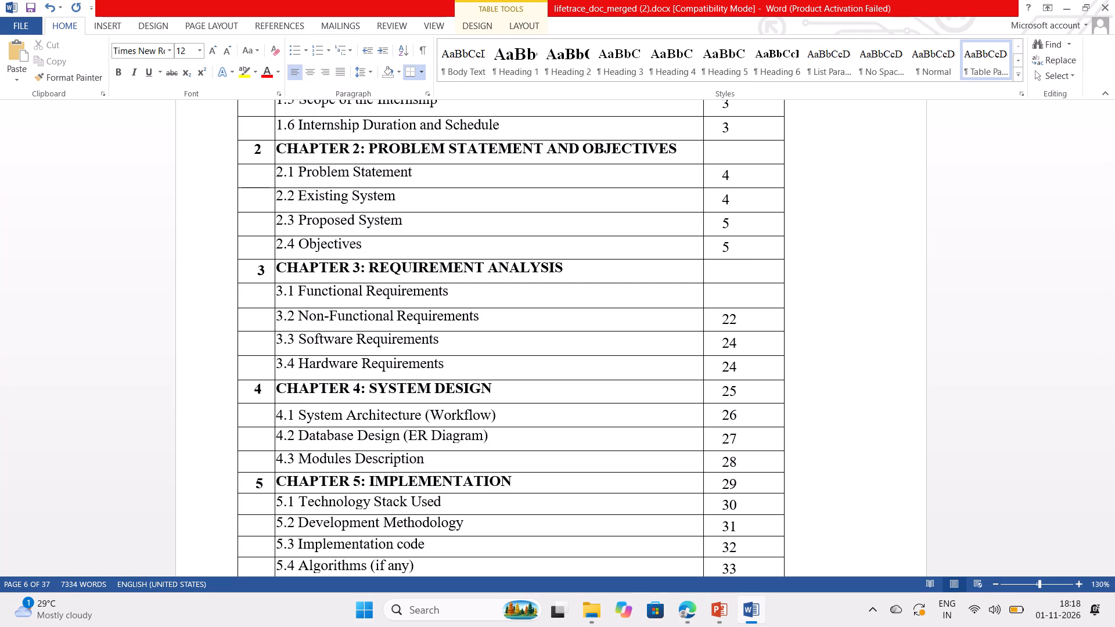
{"action": "key", "text": "6"}
{"action": "left_click", "coordinate": [739, 319]}
{"action": "key", "text": "BackSpace"}
{"action": "key", "text": "BackSpace"}
{"action": "key", "text": "6"}
Check the System Requirements page and set the contents page numbers for 3.3 Software Requirements and 3.4 Hardware Requirements to 7.
{"action": "scroll", "coordinate": [739, 319], "scroll_direction": "down", "scroll_amount": 2}
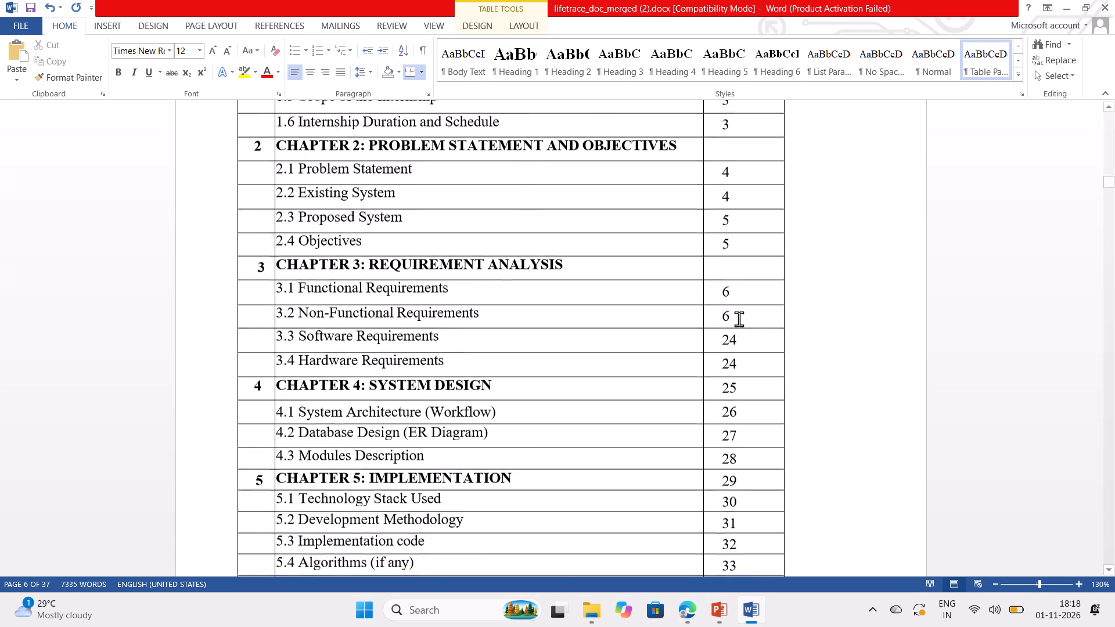
{"action": "scroll", "coordinate": [739, 319], "scroll_direction": "down", "scroll_amount": 14}
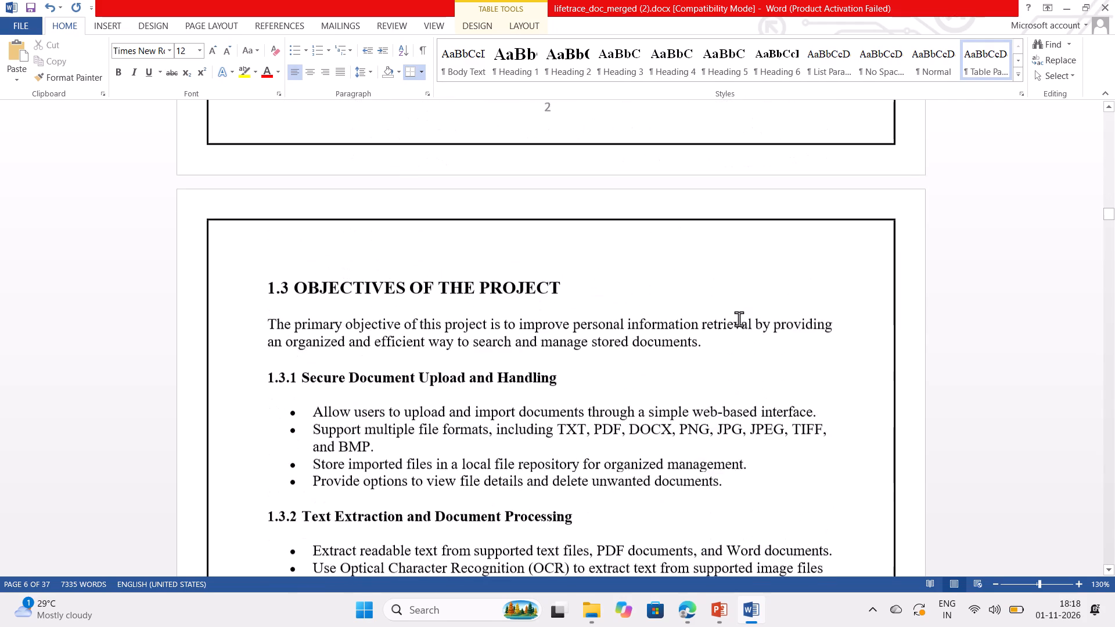
{"action": "scroll", "coordinate": [739, 319], "scroll_direction": "down", "scroll_amount": 14}
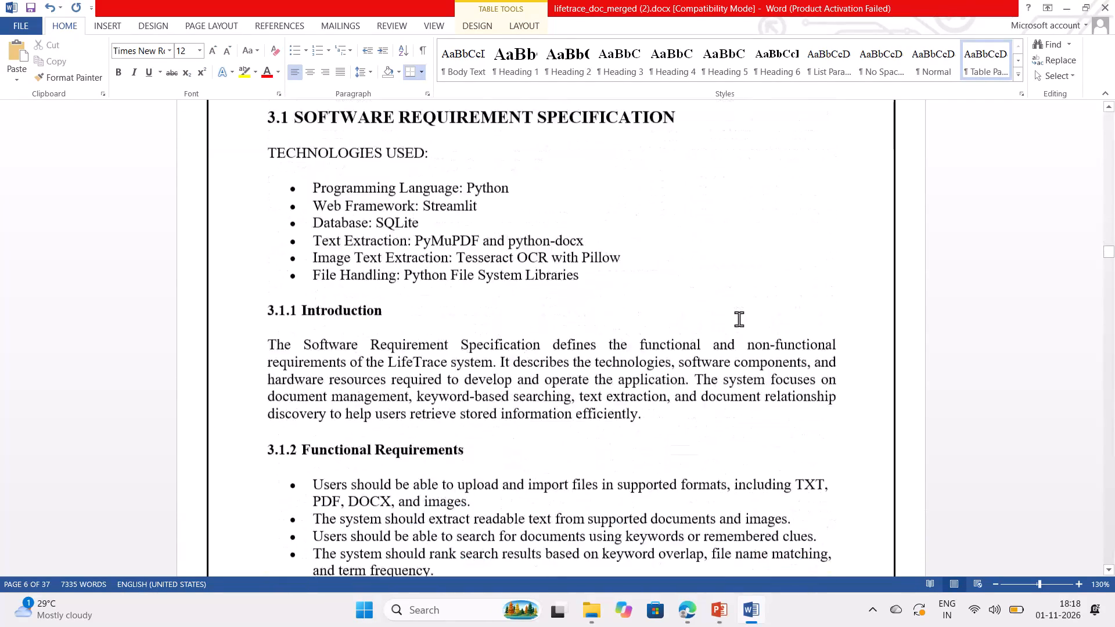
{"action": "scroll", "coordinate": [739, 319], "scroll_direction": "down", "scroll_amount": 7}
{"action": "scroll", "coordinate": [739, 319], "scroll_direction": "up", "scroll_amount": 2}
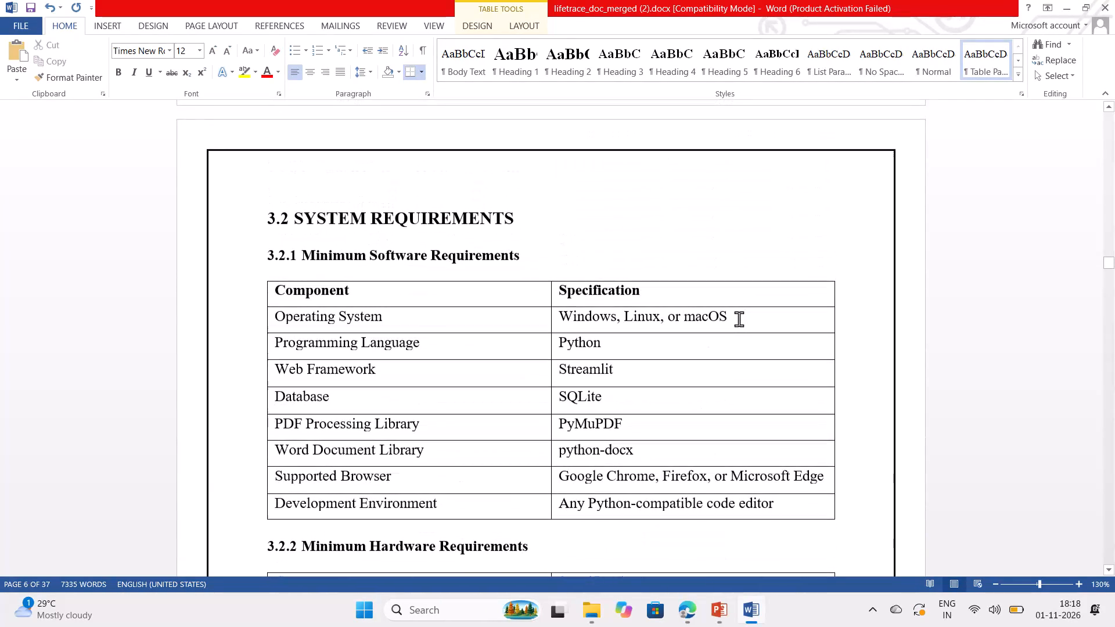
{"action": "scroll", "coordinate": [739, 319], "scroll_direction": "up", "scroll_amount": 18}
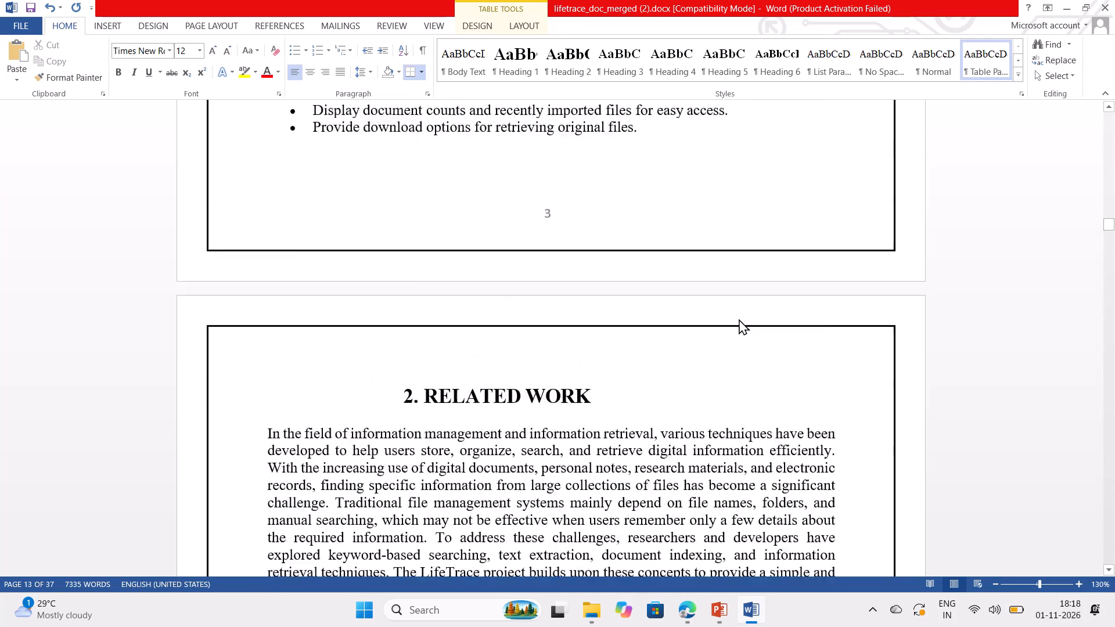
{"action": "scroll", "coordinate": [739, 319], "scroll_direction": "up", "scroll_amount": 4}
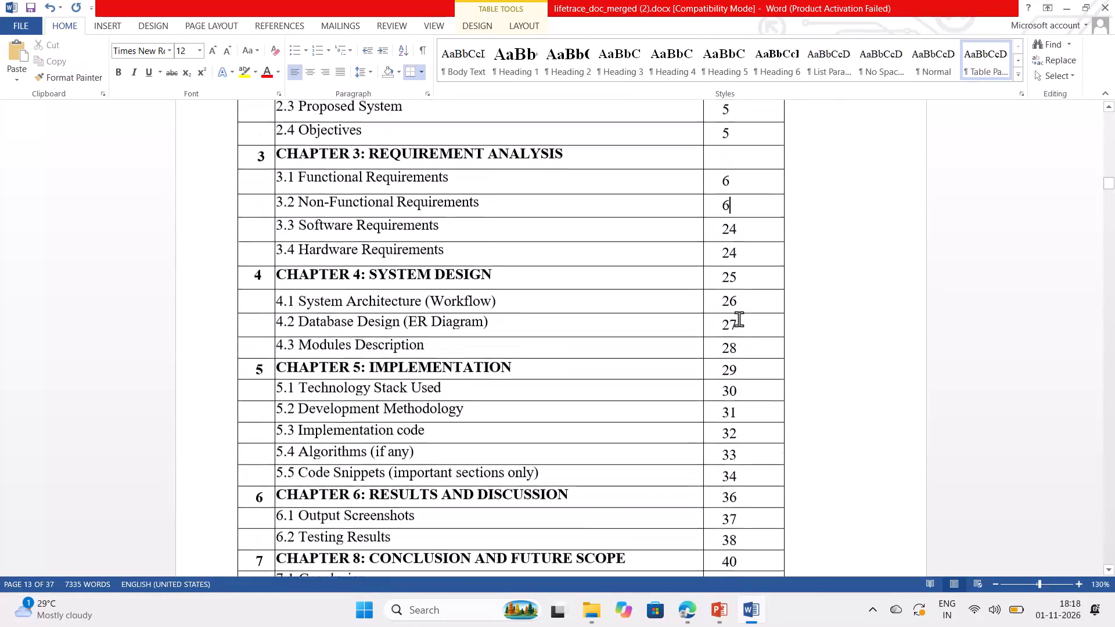
{"action": "scroll", "coordinate": [739, 319], "scroll_direction": "up", "scroll_amount": 2}
{"action": "left_click", "coordinate": [737, 338]}
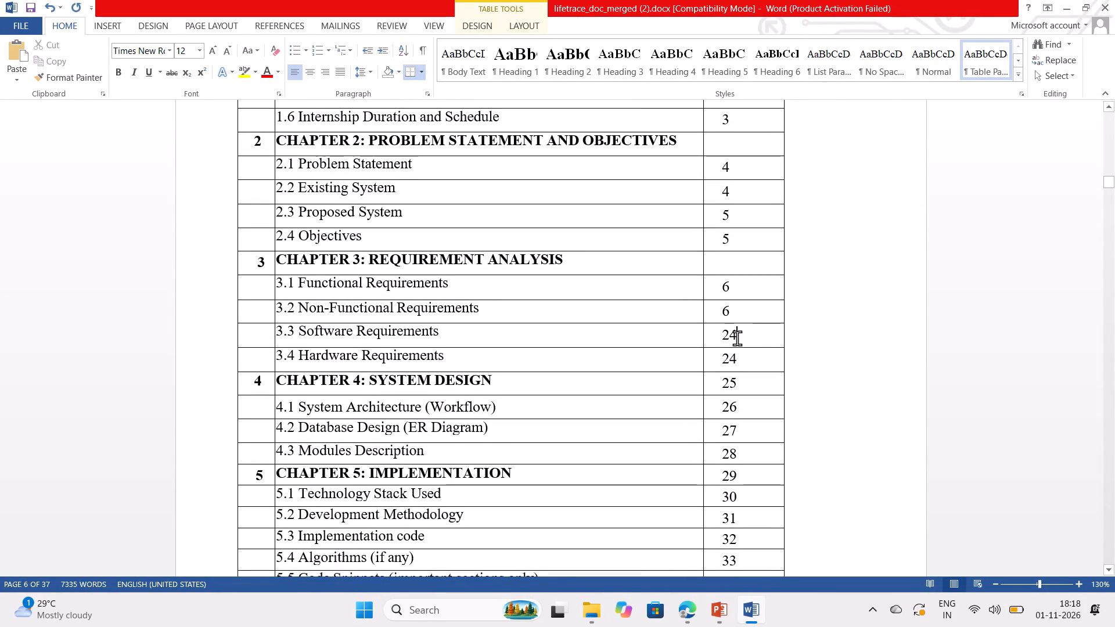
{"action": "key", "text": "BackSpace"}
{"action": "key", "text": "BackSpace"}
{"action": "key", "text": "7"}
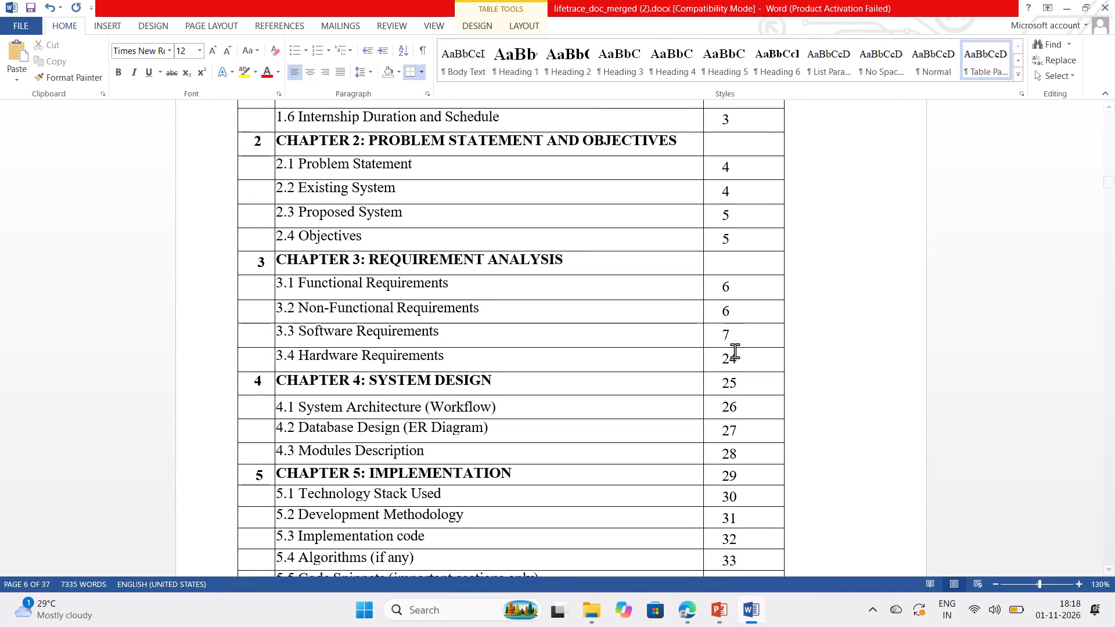
{"action": "left_click", "coordinate": [735, 358]}
{"action": "key", "text": "BackSpace"}
{"action": "key", "text": "BackSpace"}
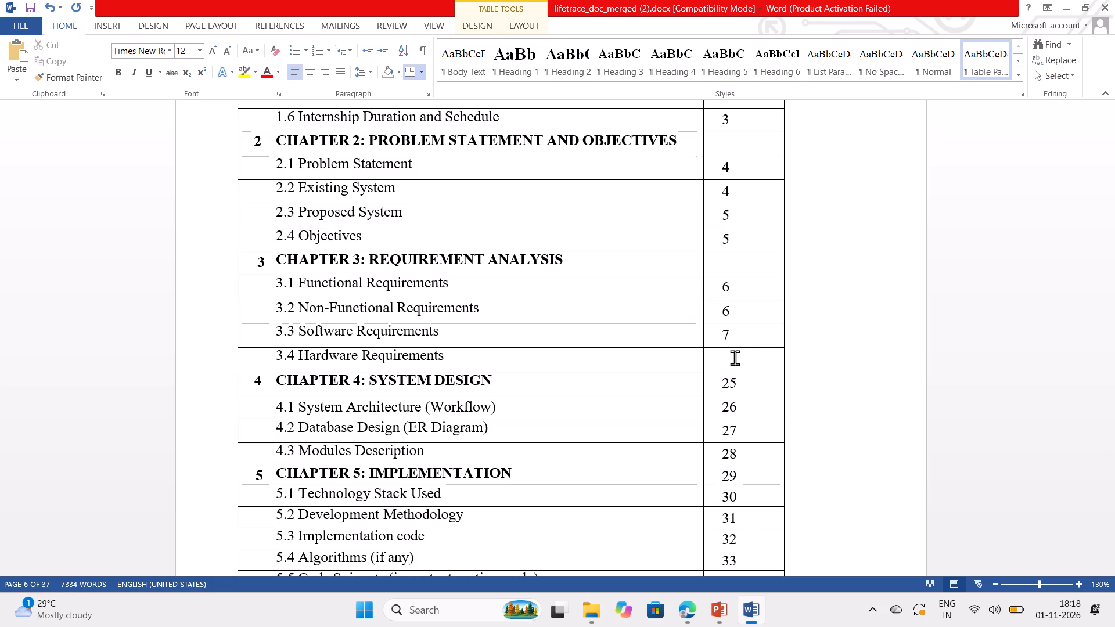
{"action": "key", "text": "7"}
Clear the page number on the Chapter 4: System Design heading row of the table of contents.
{"action": "left_click", "coordinate": [743, 395]}
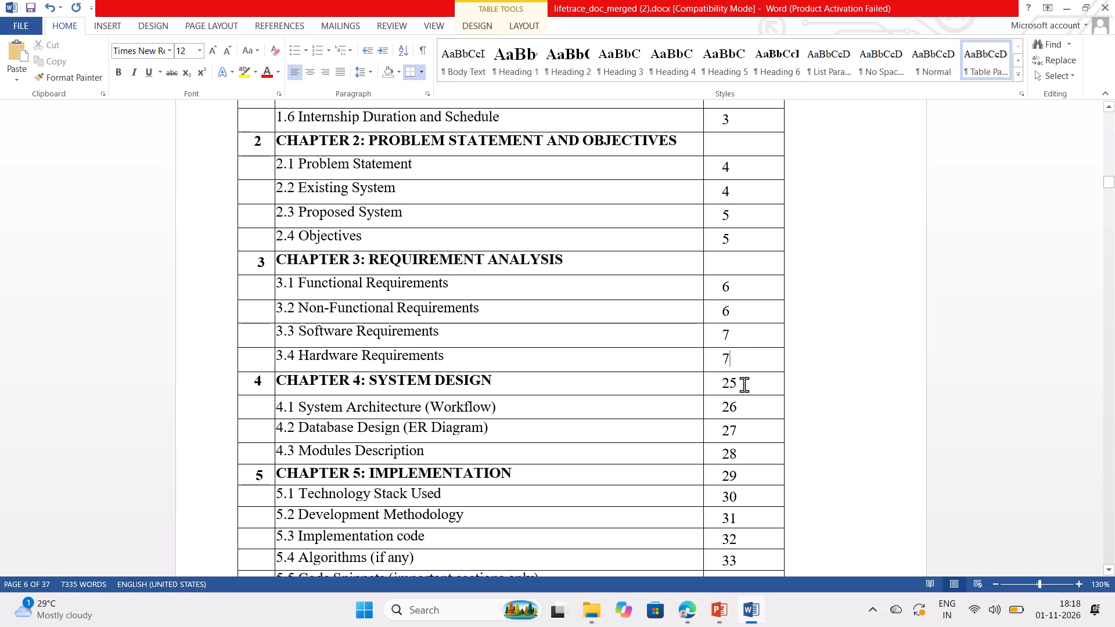
{"action": "left_click", "coordinate": [747, 376]}
{"action": "key", "text": "BackSpace"}
{"action": "key", "text": "BackSpace"}
Look through the report body to find the page where the System Design chapter and its introduction begin.
{"action": "scroll", "coordinate": [747, 376], "scroll_direction": "down", "scroll_amount": 1}
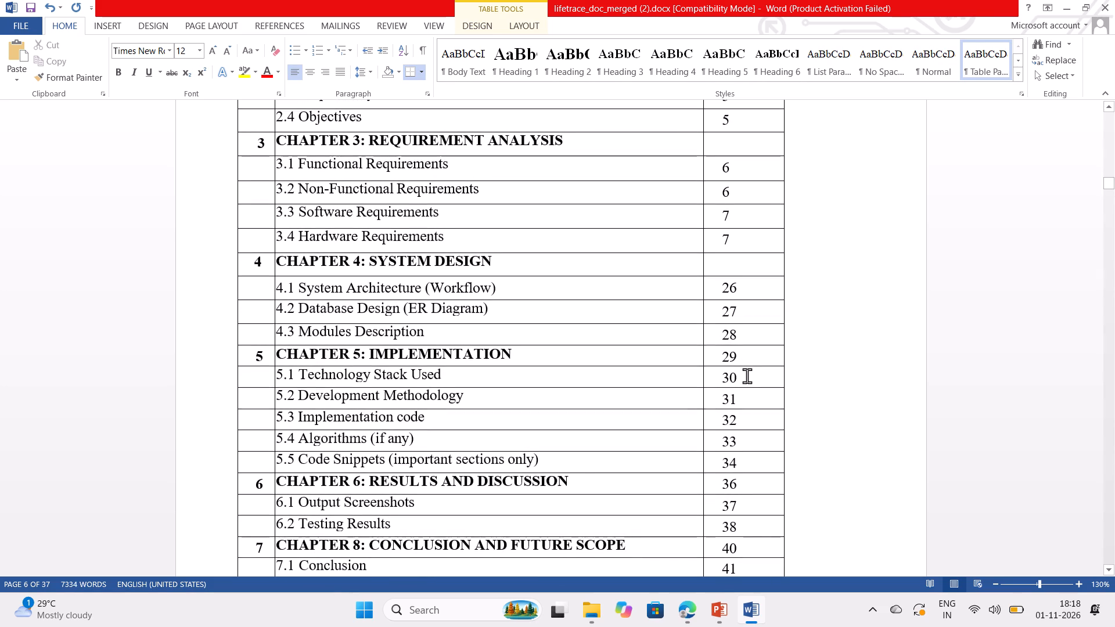
{"action": "scroll", "coordinate": [747, 376], "scroll_direction": "down", "scroll_amount": 5}
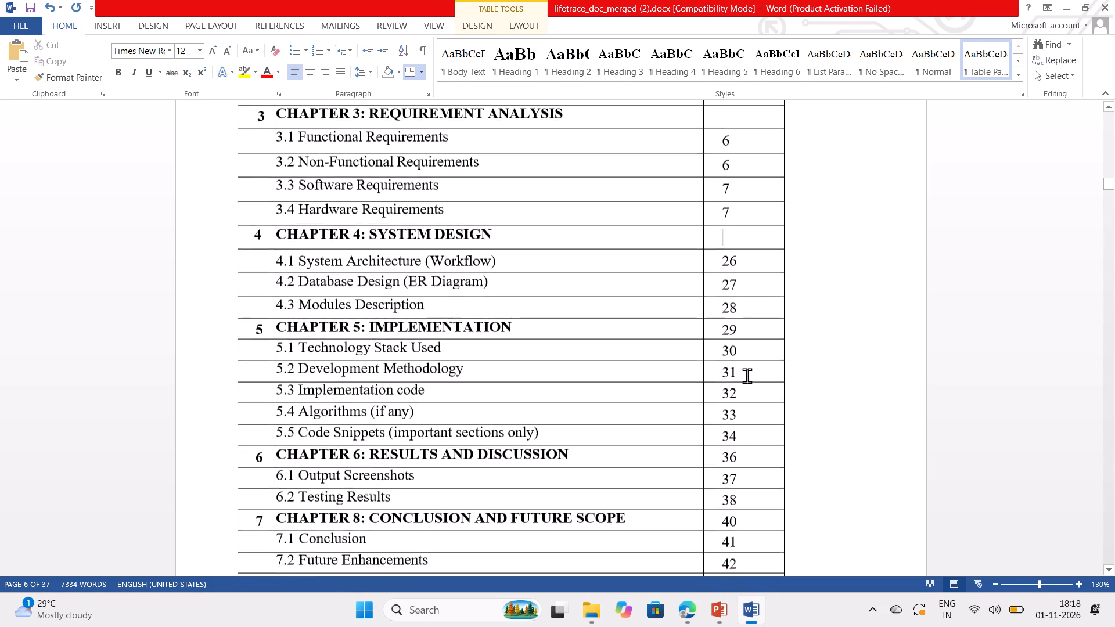
{"action": "scroll", "coordinate": [747, 376], "scroll_direction": "down", "scroll_amount": 6}
{"action": "scroll", "coordinate": [747, 376], "scroll_direction": "up", "scroll_amount": 2}
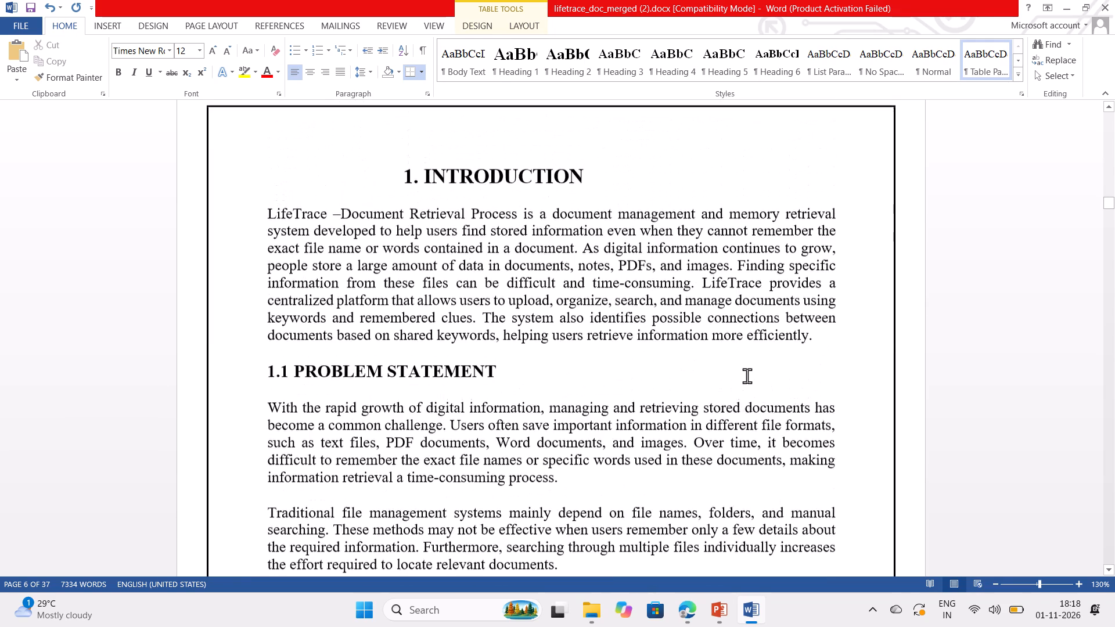
{"action": "scroll", "coordinate": [747, 376], "scroll_direction": "down", "scroll_amount": 6}
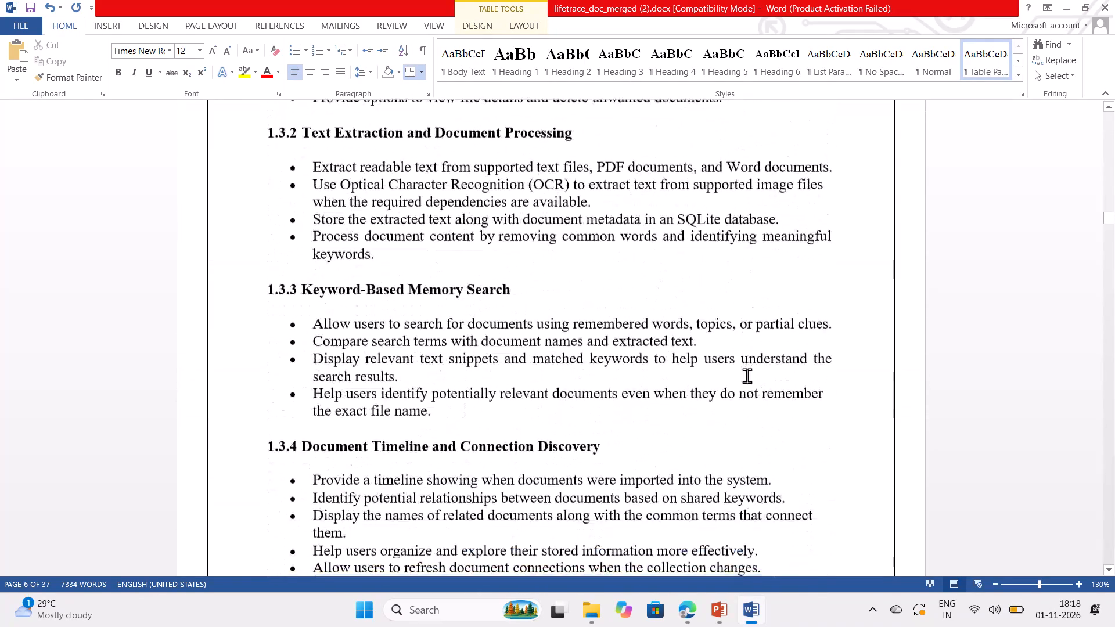
{"action": "scroll", "coordinate": [747, 376], "scroll_direction": "down", "scroll_amount": 7}
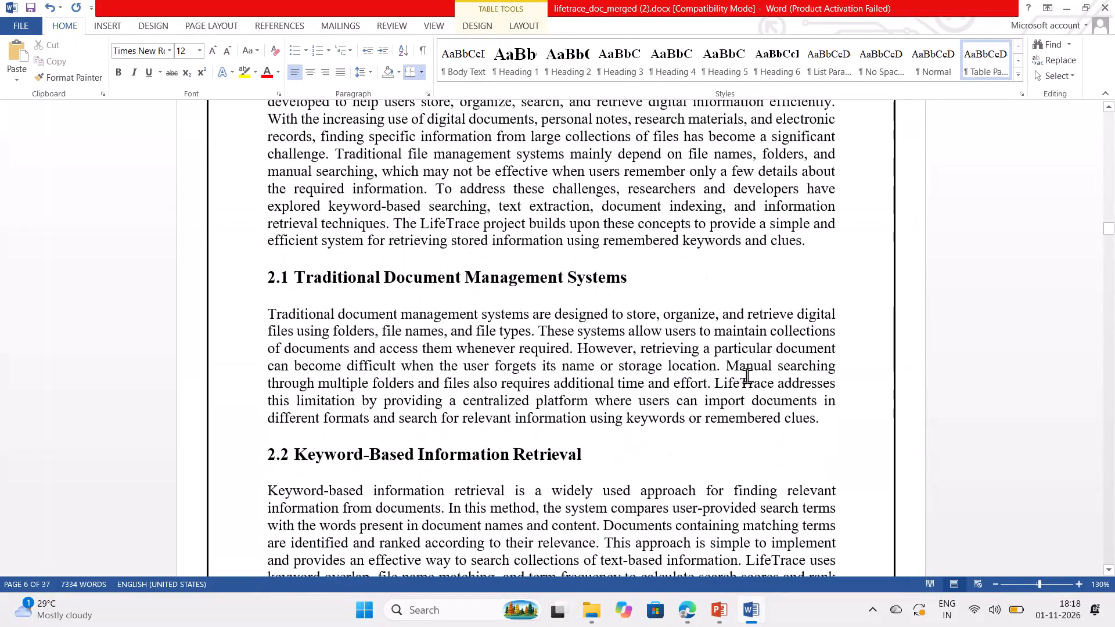
{"action": "scroll", "coordinate": [747, 376], "scroll_direction": "down", "scroll_amount": 1}
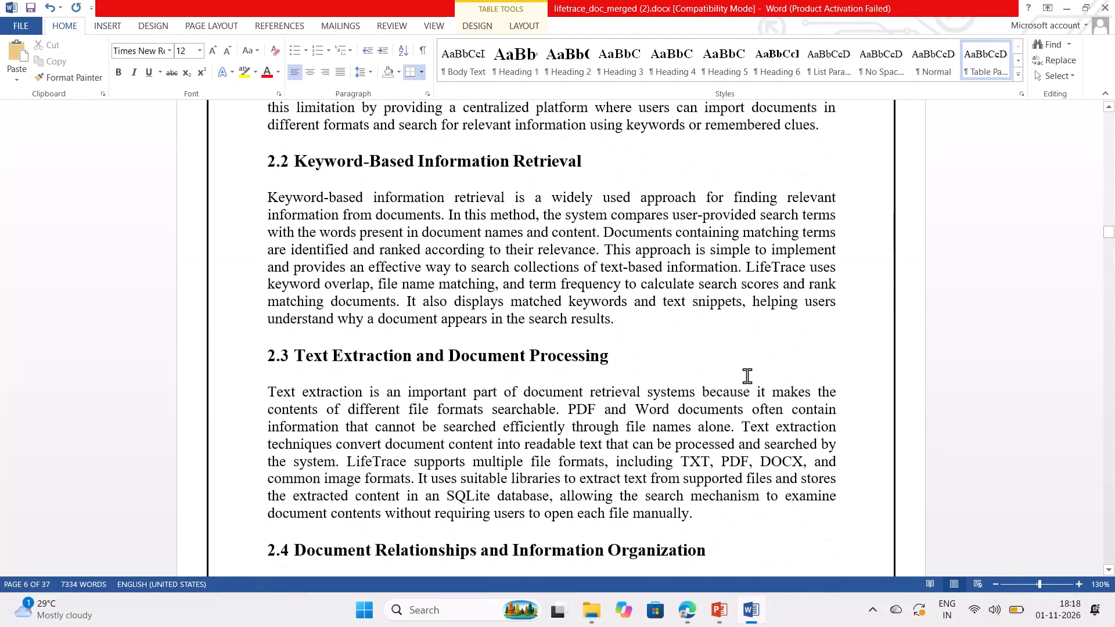
{"action": "scroll", "coordinate": [747, 376], "scroll_direction": "down", "scroll_amount": 8}
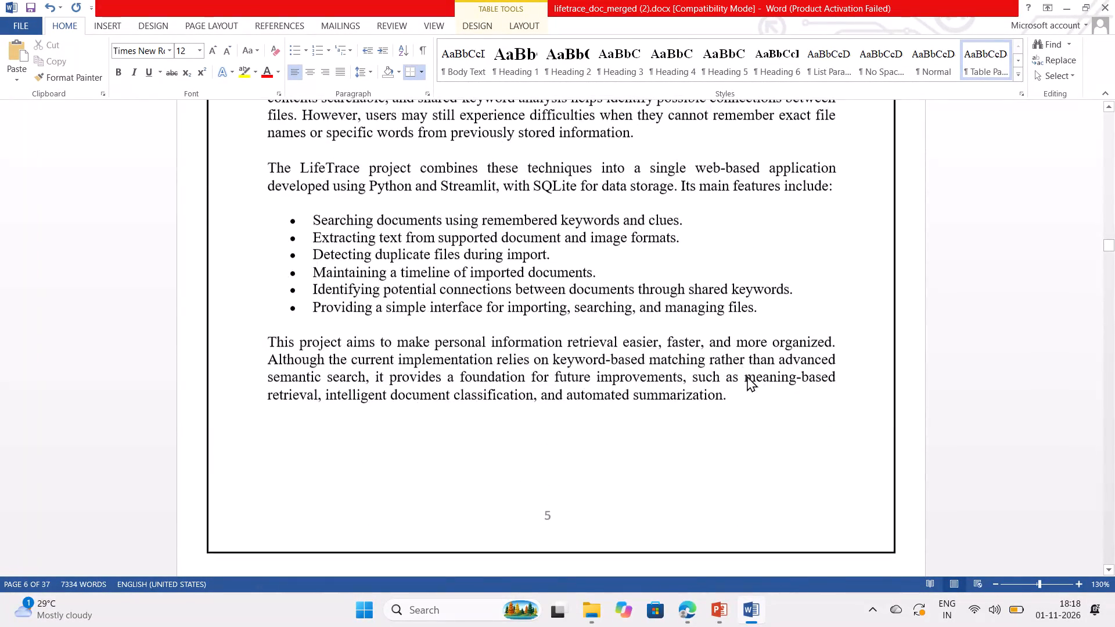
{"action": "scroll", "coordinate": [747, 376], "scroll_direction": "down", "scroll_amount": 11}
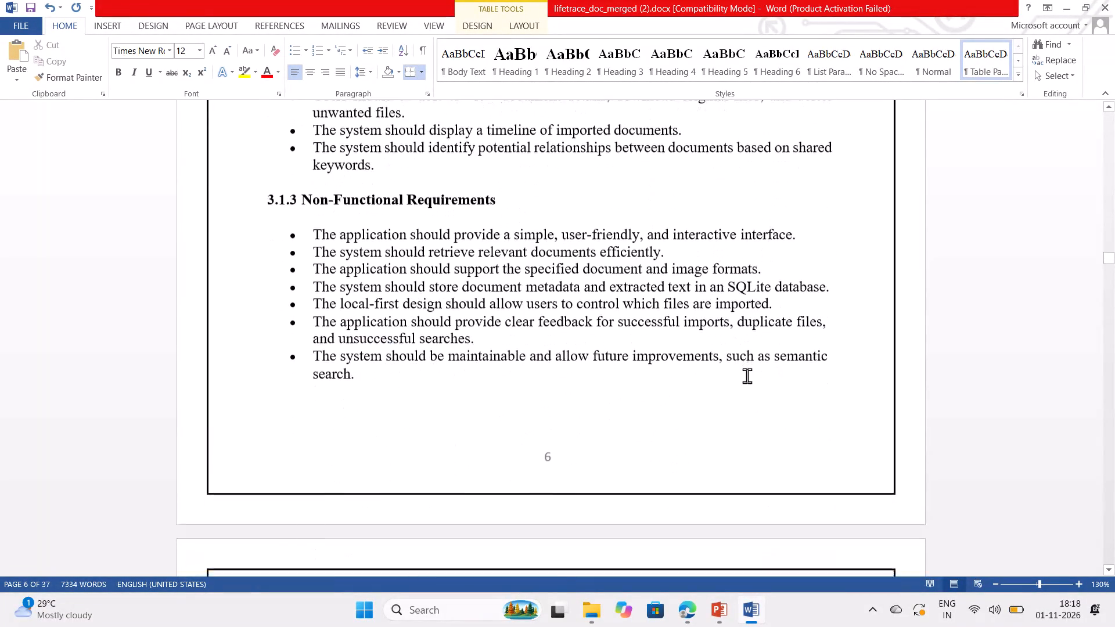
{"action": "scroll", "coordinate": [747, 376], "scroll_direction": "down", "scroll_amount": 5}
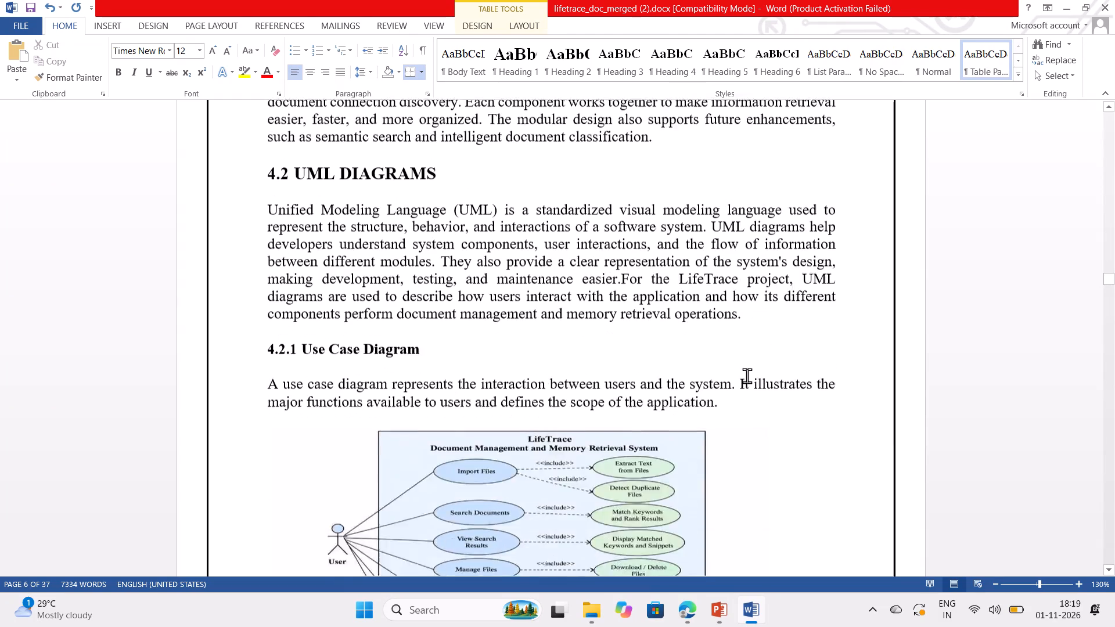
{"action": "scroll", "coordinate": [747, 376], "scroll_direction": "down", "scroll_amount": 1}
{"action": "scroll", "coordinate": [747, 376], "scroll_direction": "up", "scroll_amount": 3}
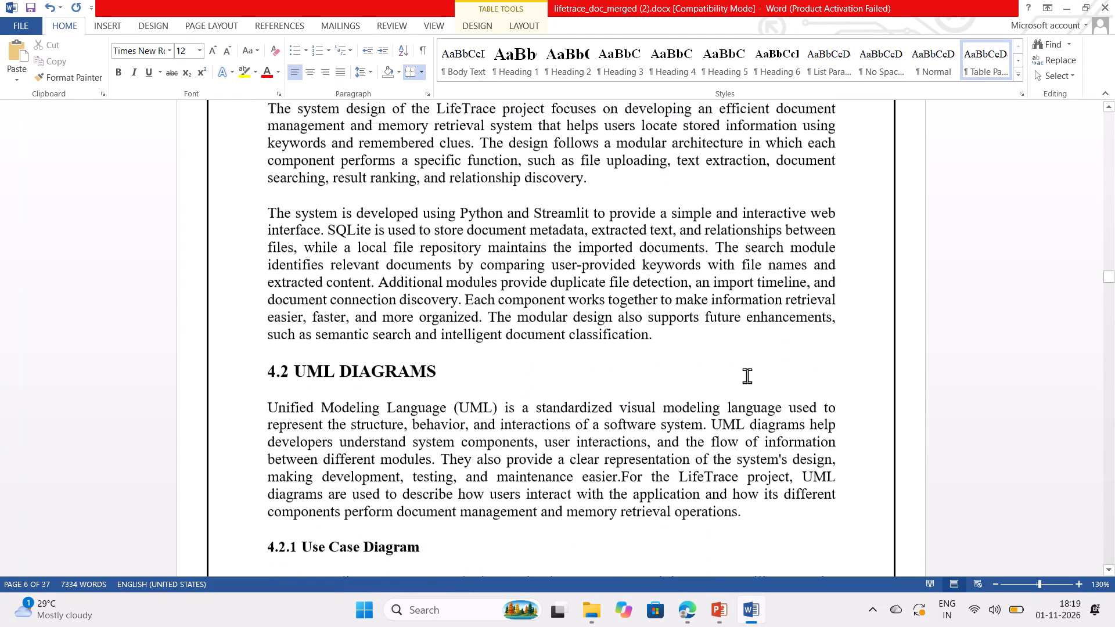
{"action": "scroll", "coordinate": [747, 376], "scroll_direction": "up", "scroll_amount": 2}
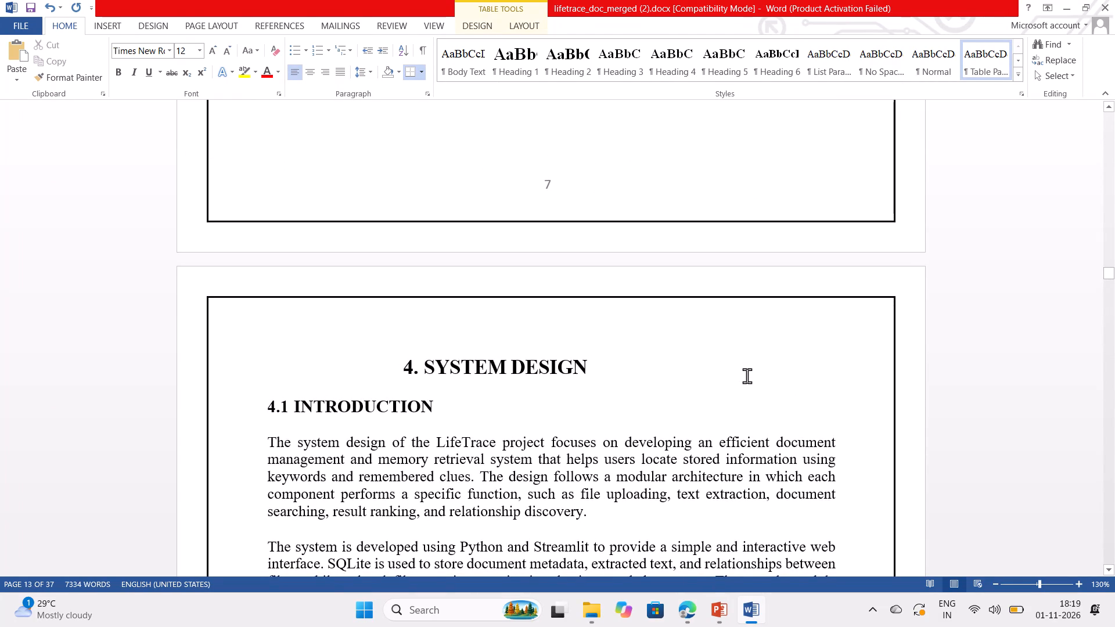
Examine the System Design pages through the UML diagrams to the Methodology chapter for where the design sections and workflow architecture fall.
{"action": "scroll", "coordinate": [747, 376], "scroll_direction": "down", "scroll_amount": 14}
{"action": "scroll", "coordinate": [747, 376], "scroll_direction": "up", "scroll_amount": 9}
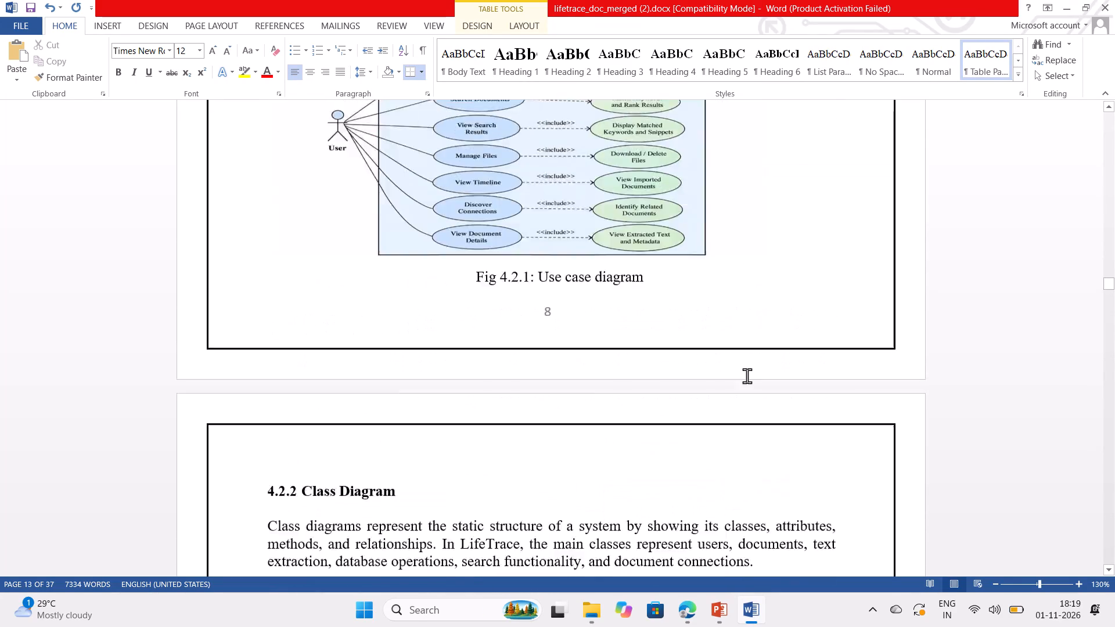
{"action": "scroll", "coordinate": [747, 376], "scroll_direction": "up", "scroll_amount": 10}
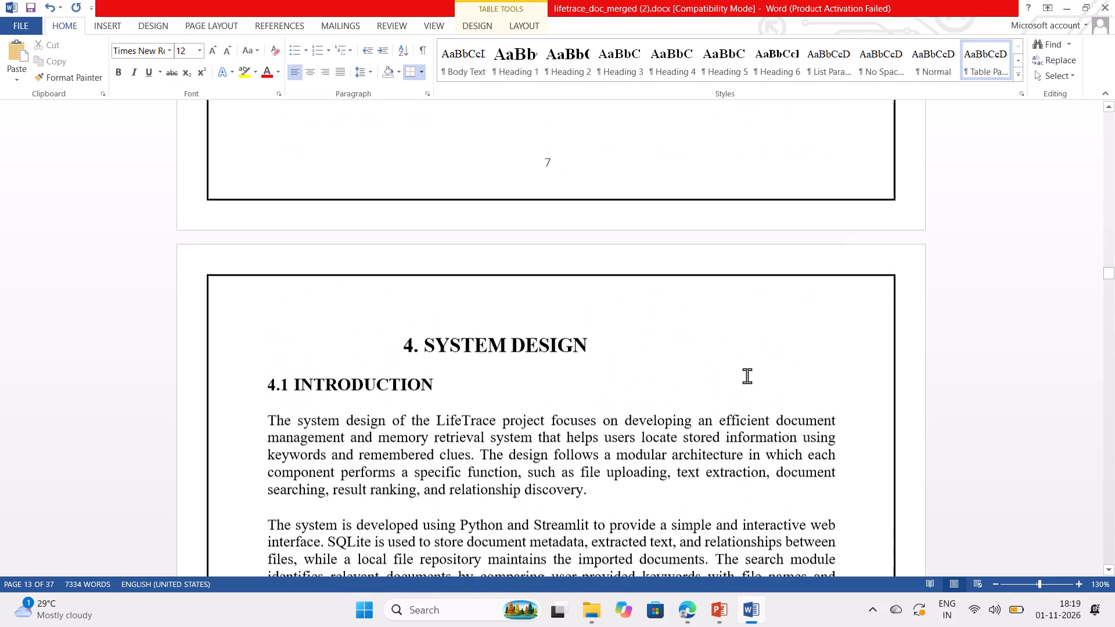
{"action": "scroll", "coordinate": [747, 376], "scroll_direction": "down", "scroll_amount": 4}
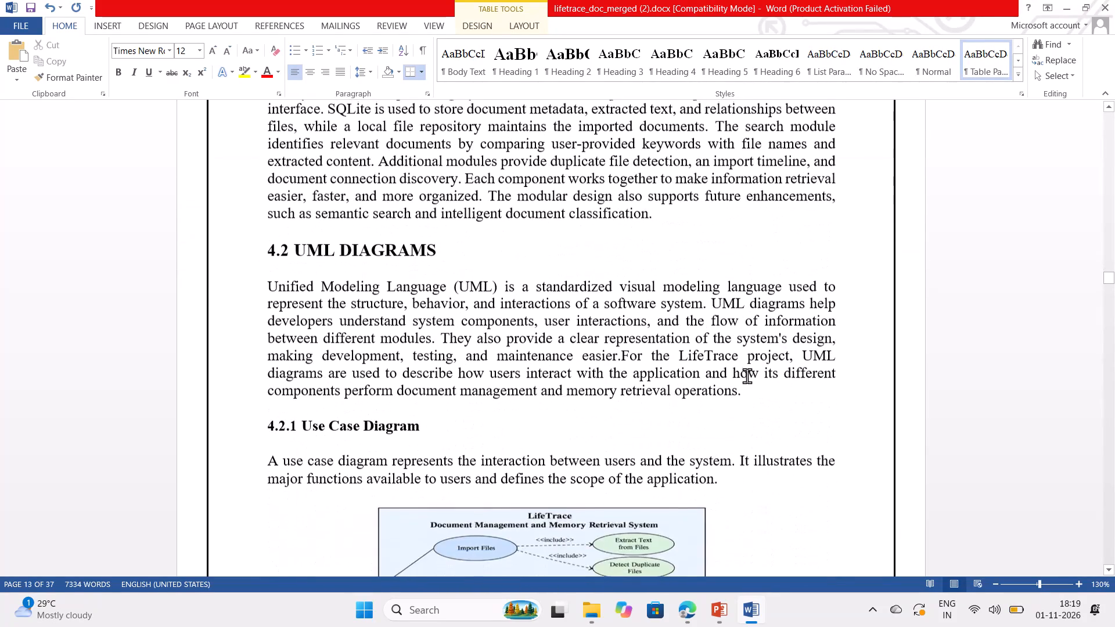
{"action": "scroll", "coordinate": [746, 374], "scroll_direction": "down", "scroll_amount": 5}
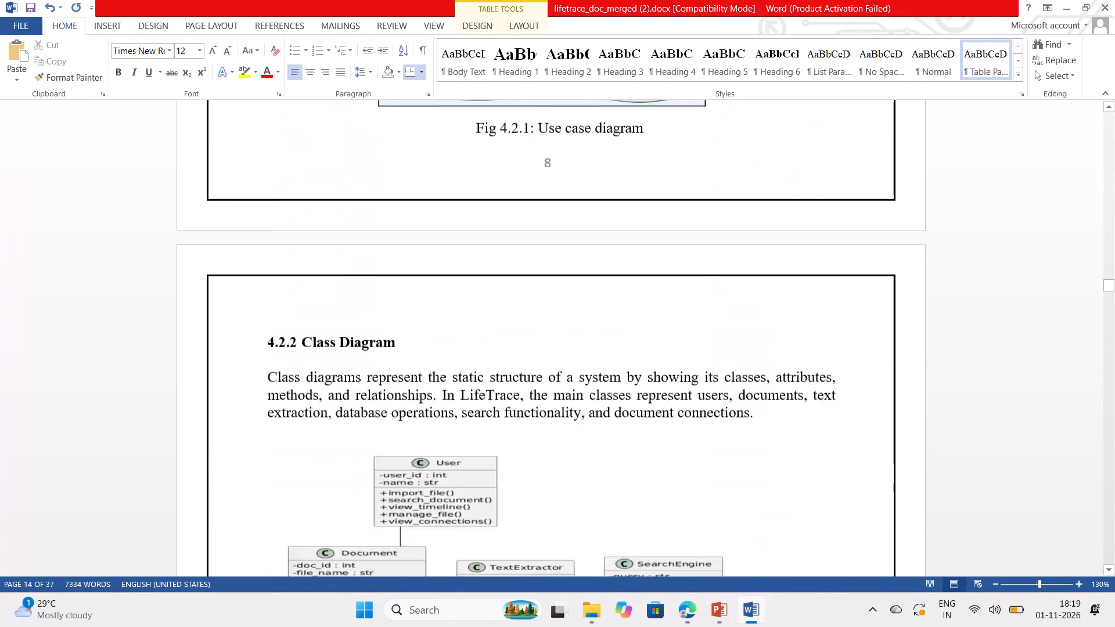
{"action": "scroll", "coordinate": [746, 374], "scroll_direction": "down", "scroll_amount": 8}
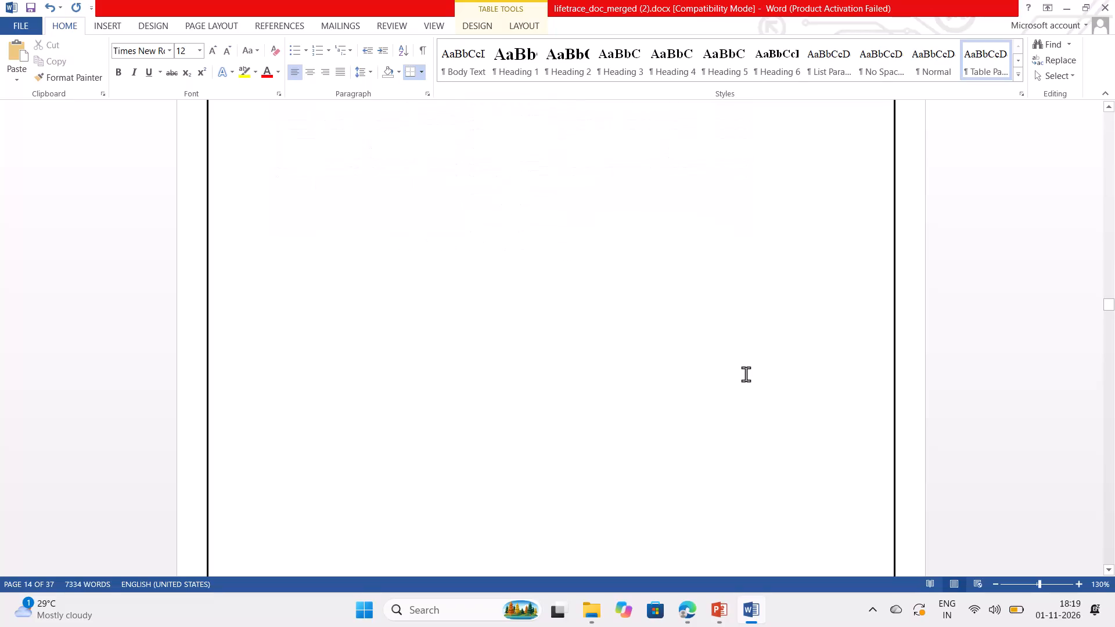
{"action": "scroll", "coordinate": [746, 374], "scroll_direction": "down", "scroll_amount": 6}
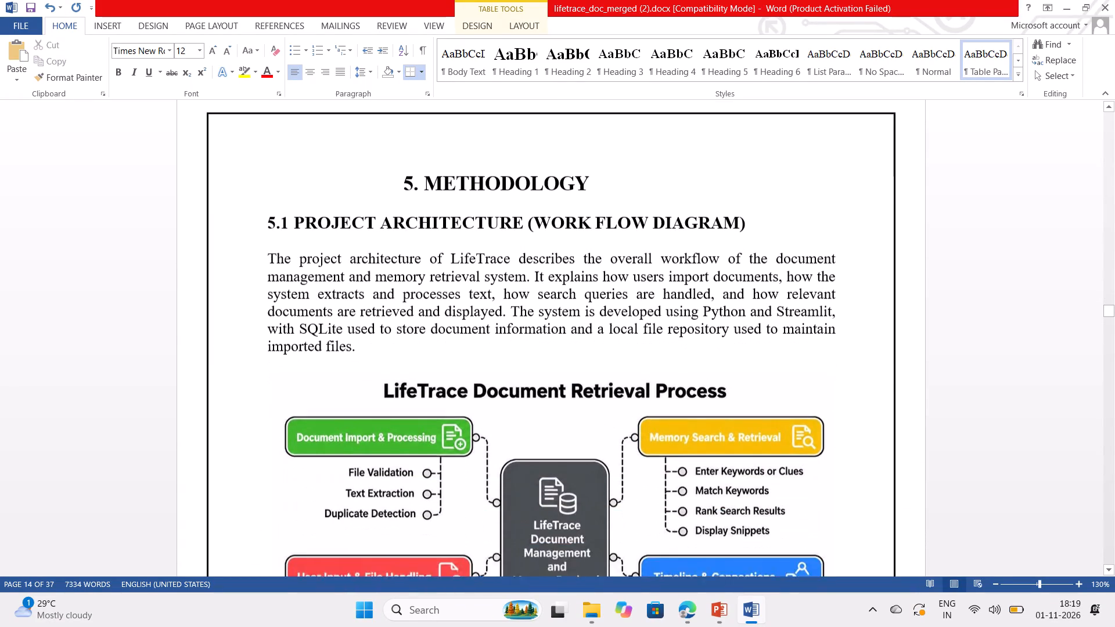
{"action": "scroll", "coordinate": [746, 374], "scroll_direction": "down", "scroll_amount": 1}
Clear the page numbers for 4.1 System Architecture, 4.2 Database Design and 4.3 Modules Description in the table of contents, leaving blank spaces for 4.3.
{"action": "scroll", "coordinate": [746, 374], "scroll_direction": "up", "scroll_amount": 20}
{"action": "scroll", "coordinate": [746, 374], "scroll_direction": "up", "scroll_amount": 9}
{"action": "scroll", "coordinate": [746, 374], "scroll_direction": "down", "scroll_amount": 2}
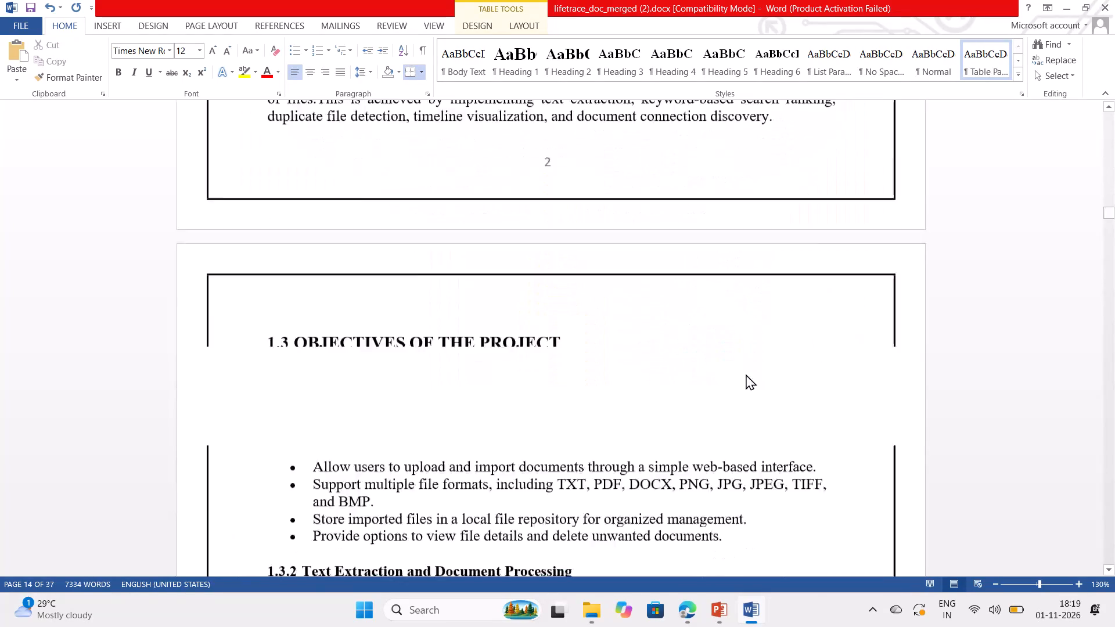
{"action": "scroll", "coordinate": [746, 374], "scroll_direction": "up", "scroll_amount": 10}
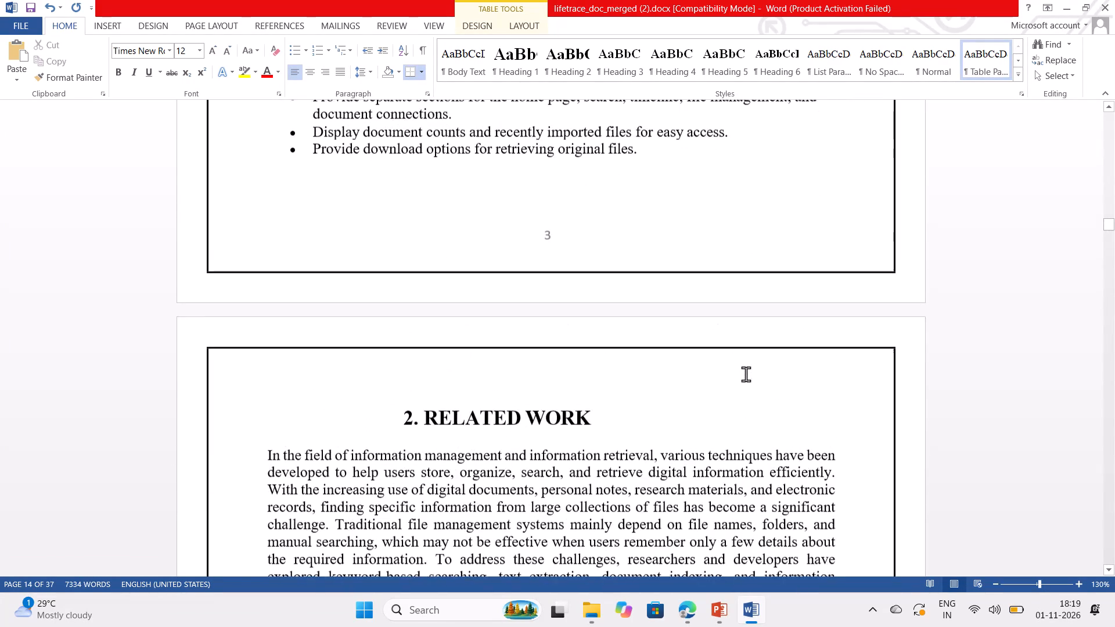
{"action": "scroll", "coordinate": [746, 374], "scroll_direction": "up", "scroll_amount": 7}
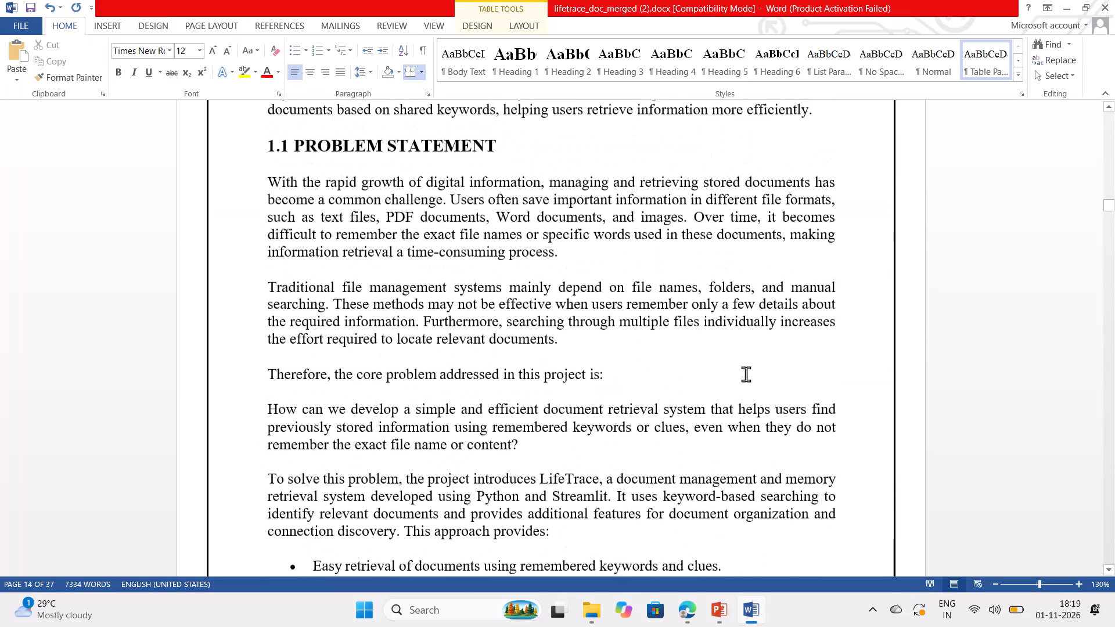
{"action": "scroll", "coordinate": [746, 374], "scroll_direction": "up", "scroll_amount": 4}
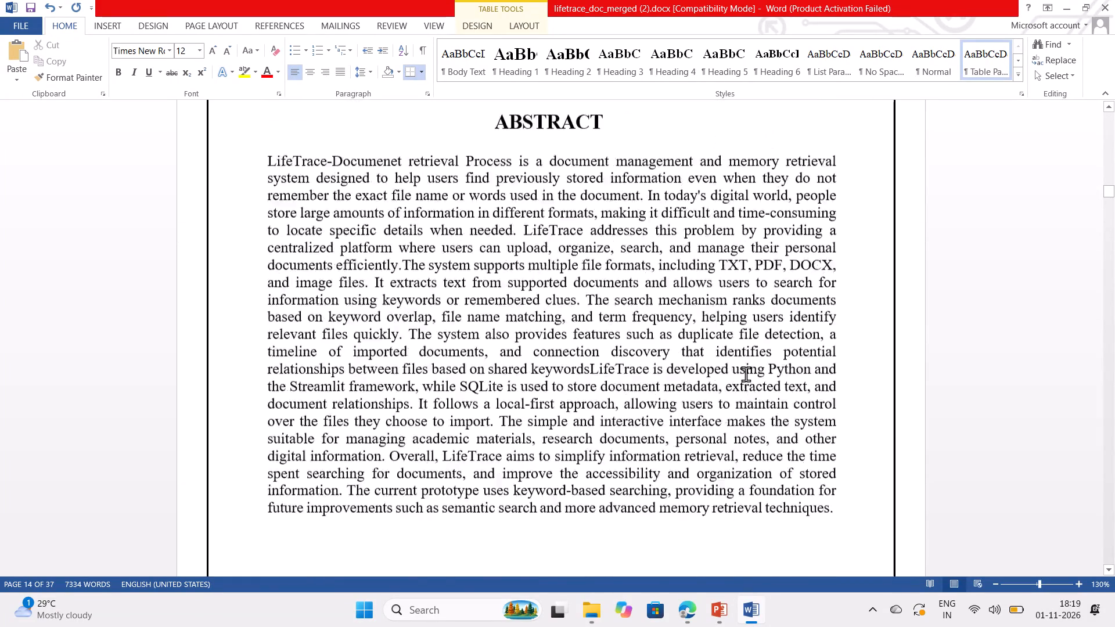
{"action": "scroll", "coordinate": [746, 374], "scroll_direction": "up", "scroll_amount": 2}
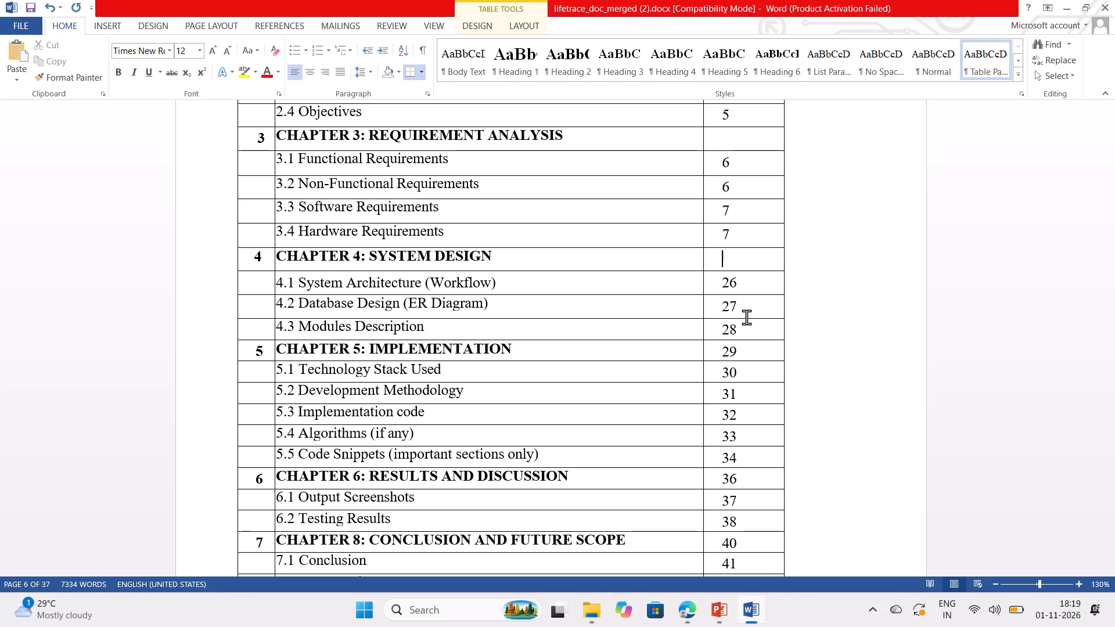
{"action": "scroll", "coordinate": [746, 317], "scroll_direction": "up", "scroll_amount": 1}
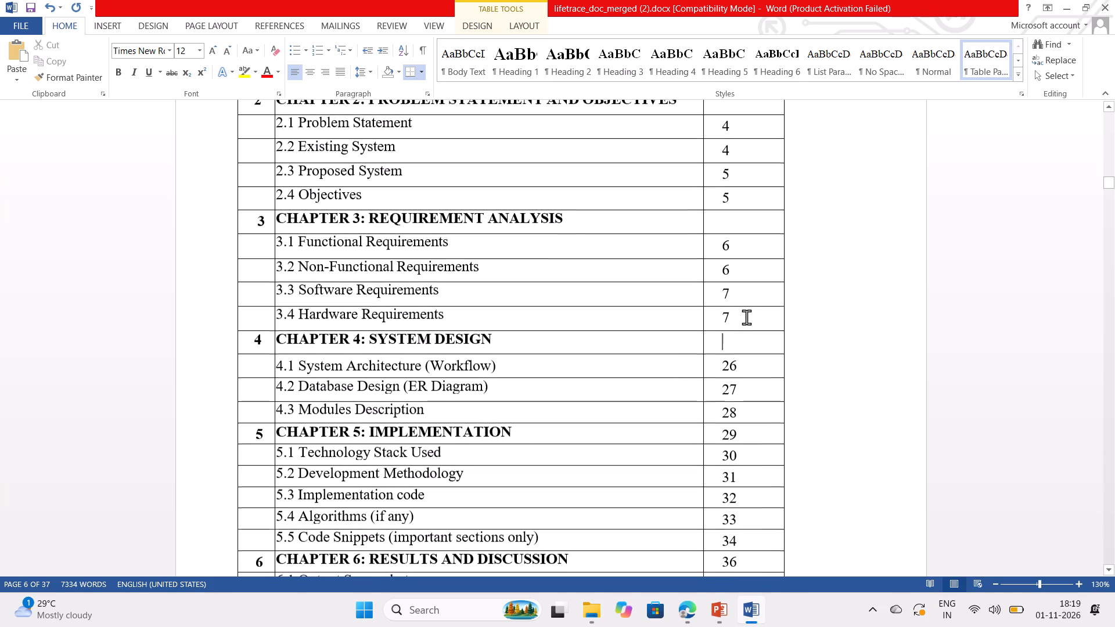
{"action": "scroll", "coordinate": [746, 317], "scroll_direction": "up", "scroll_amount": 2}
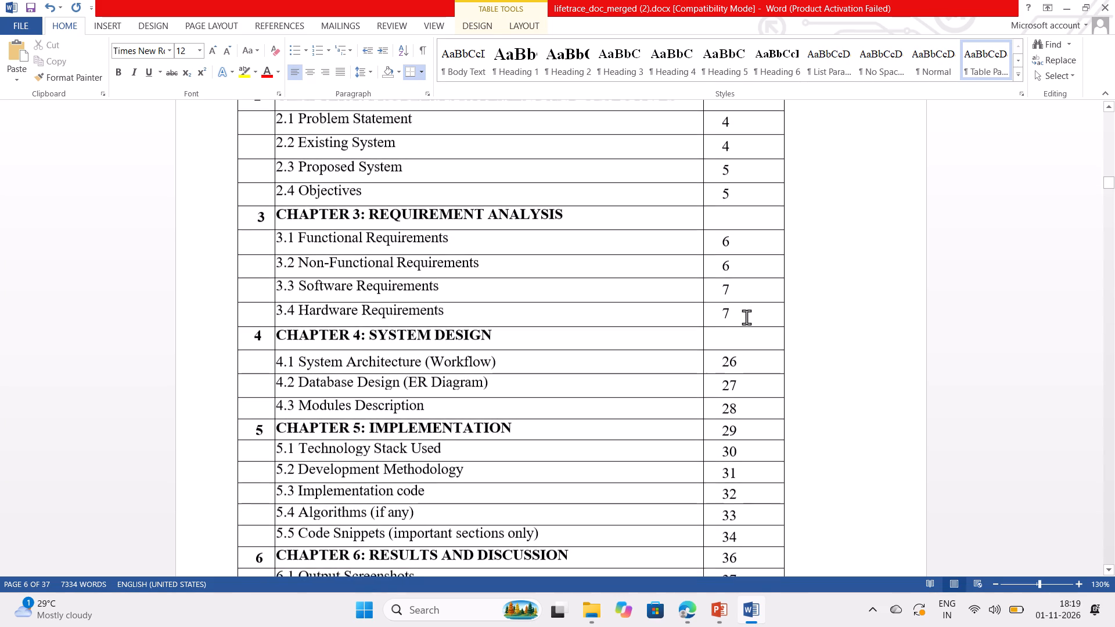
{"action": "scroll", "coordinate": [746, 317], "scroll_direction": "up", "scroll_amount": 1}
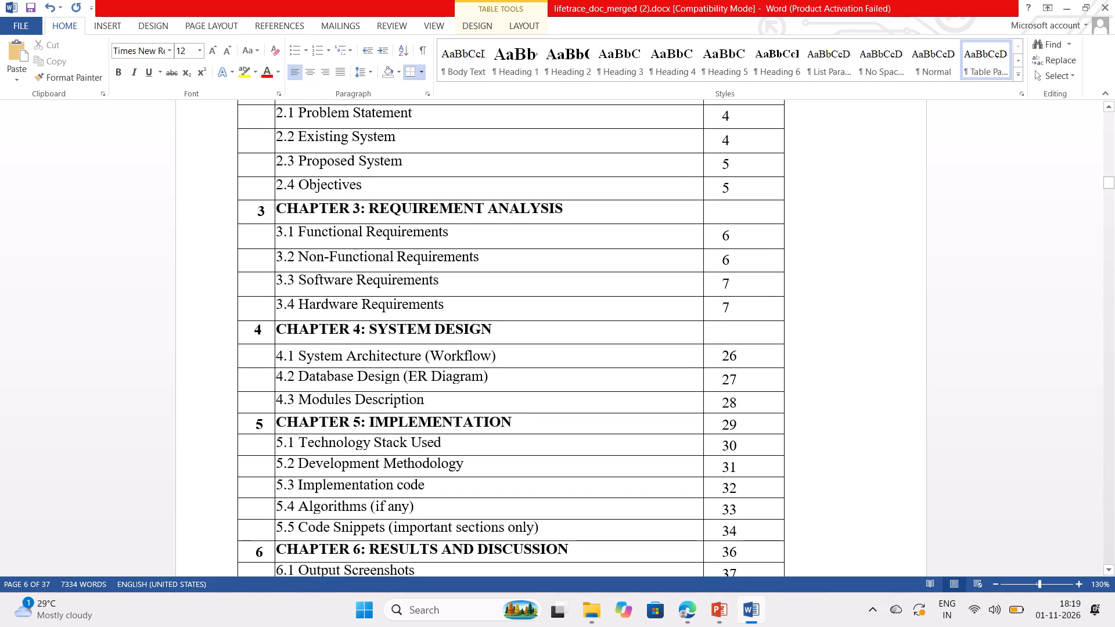
{"action": "scroll", "coordinate": [746, 317], "scroll_direction": "up", "scroll_amount": 1}
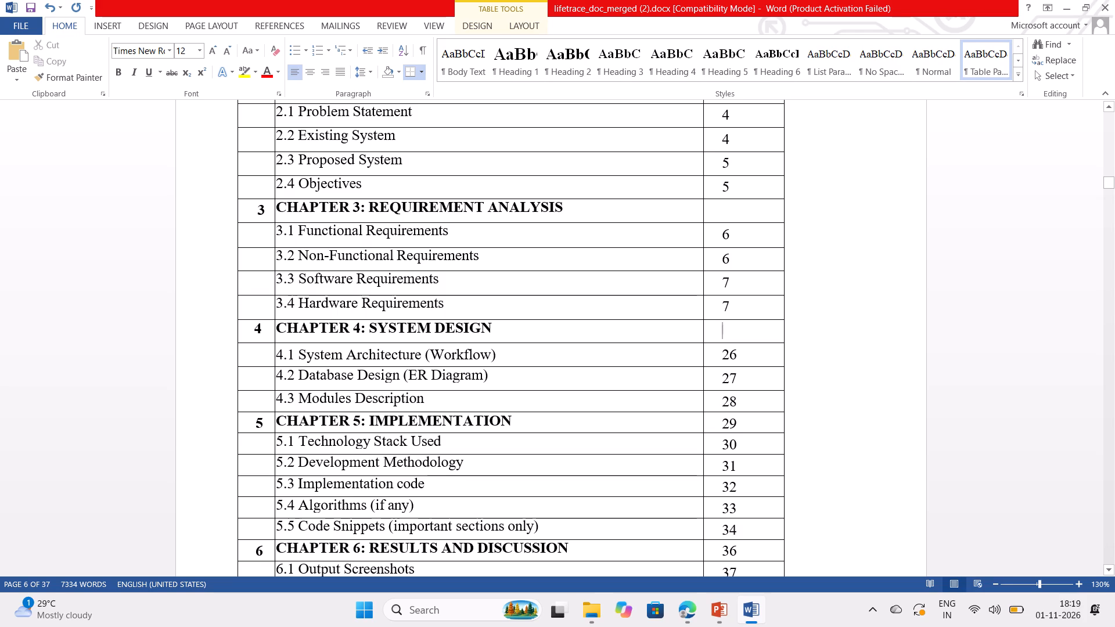
{"action": "scroll", "coordinate": [746, 317], "scroll_direction": "up", "scroll_amount": 2}
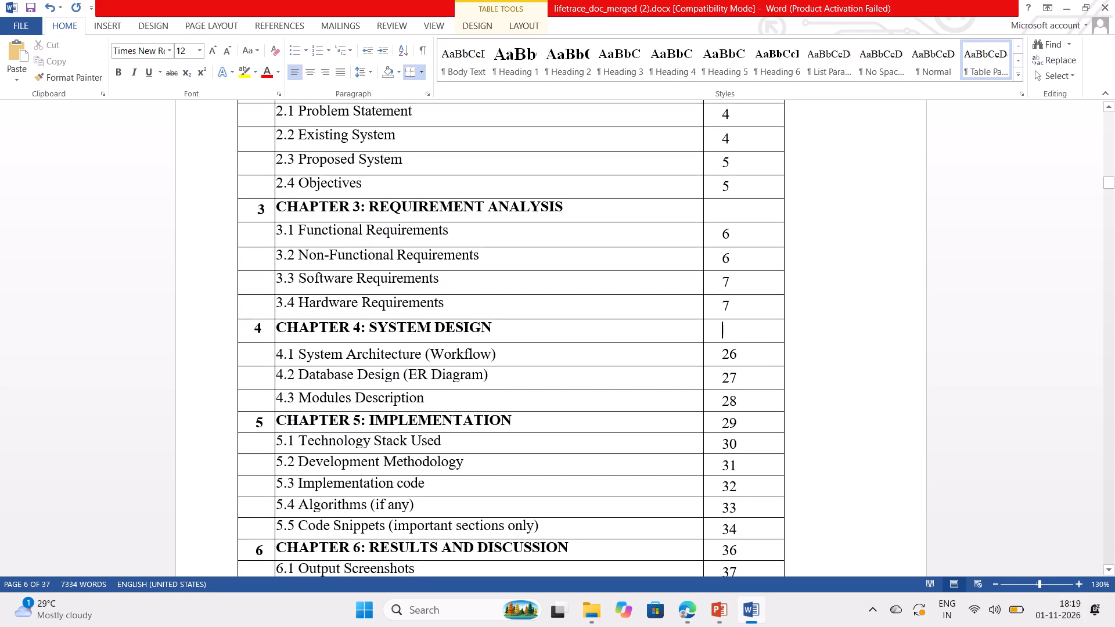
{"action": "left_click", "coordinate": [752, 356]}
{"action": "key", "text": "BackSpace"}
{"action": "key", "text": "BackSpace"}
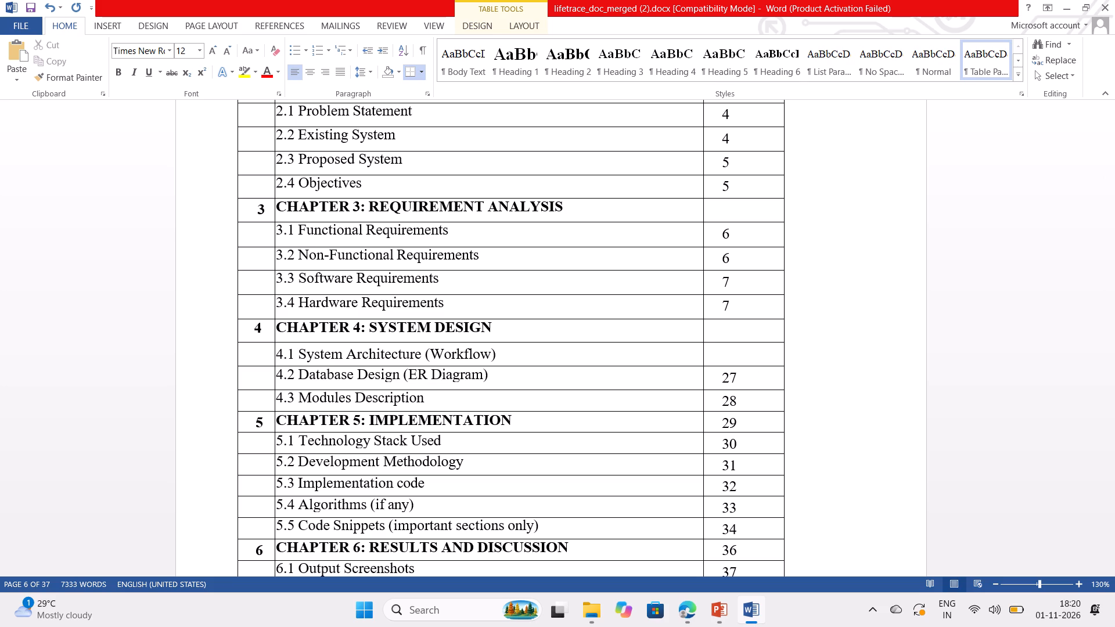
{"action": "left_click", "coordinate": [738, 378]}
{"action": "key", "text": "BackSpace"}
{"action": "key", "text": "BackSpace"}
{"action": "left_click", "coordinate": [743, 403]}
{"action": "key", "text": "BackSpace"}
{"action": "key", "text": "BackSpace"}
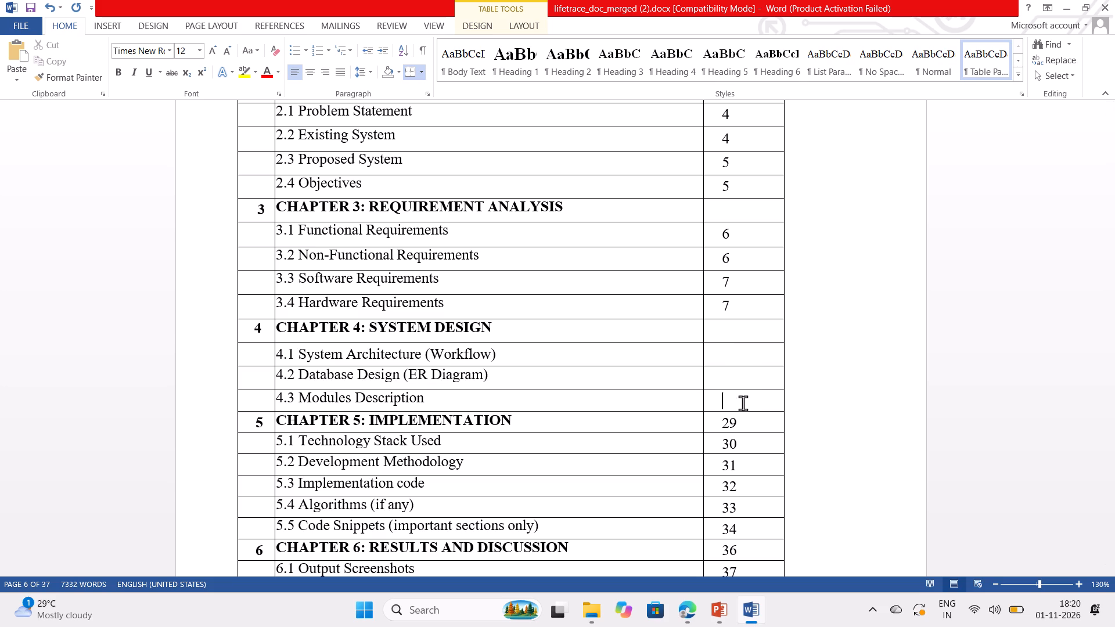
{"action": "key", "text": "BackSpace"}
{"action": "key", "text": "space"}
{"action": "key", "text": "space"}
{"action": "key", "text": "space"}
{"action": "key", "text": "space"}
Clear the page number on the Chapter 5: Implementation heading row of the table of contents.
{"action": "key", "text": "Down"}
{"action": "key", "text": "Right"}
{"action": "key", "text": "Right"}
{"action": "key", "text": "BackSpace"}
{"action": "key", "text": "BackSpace"}
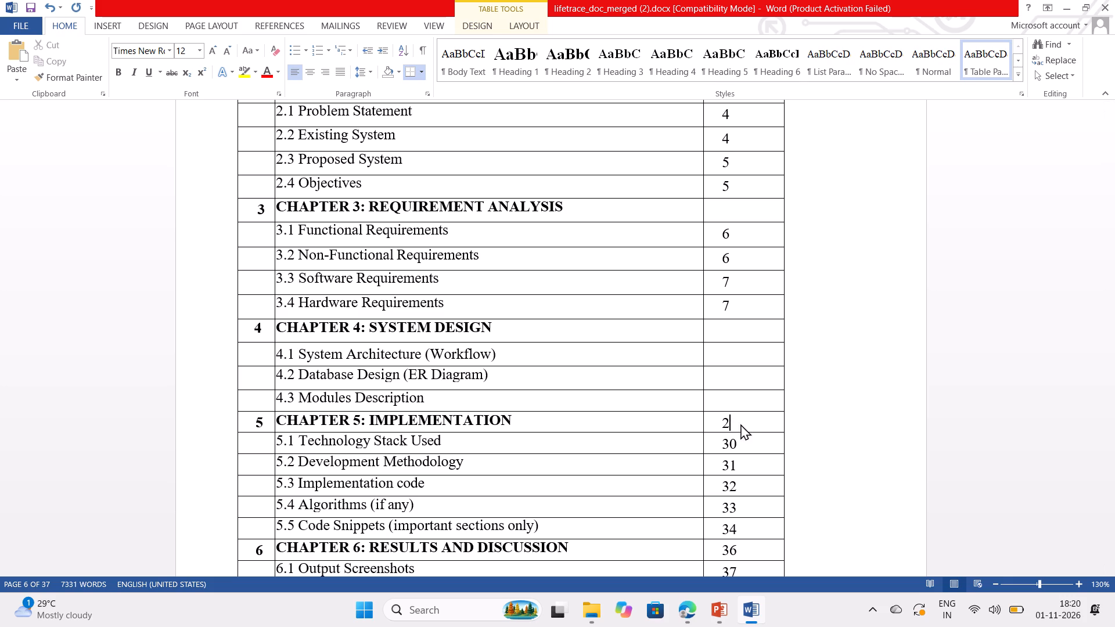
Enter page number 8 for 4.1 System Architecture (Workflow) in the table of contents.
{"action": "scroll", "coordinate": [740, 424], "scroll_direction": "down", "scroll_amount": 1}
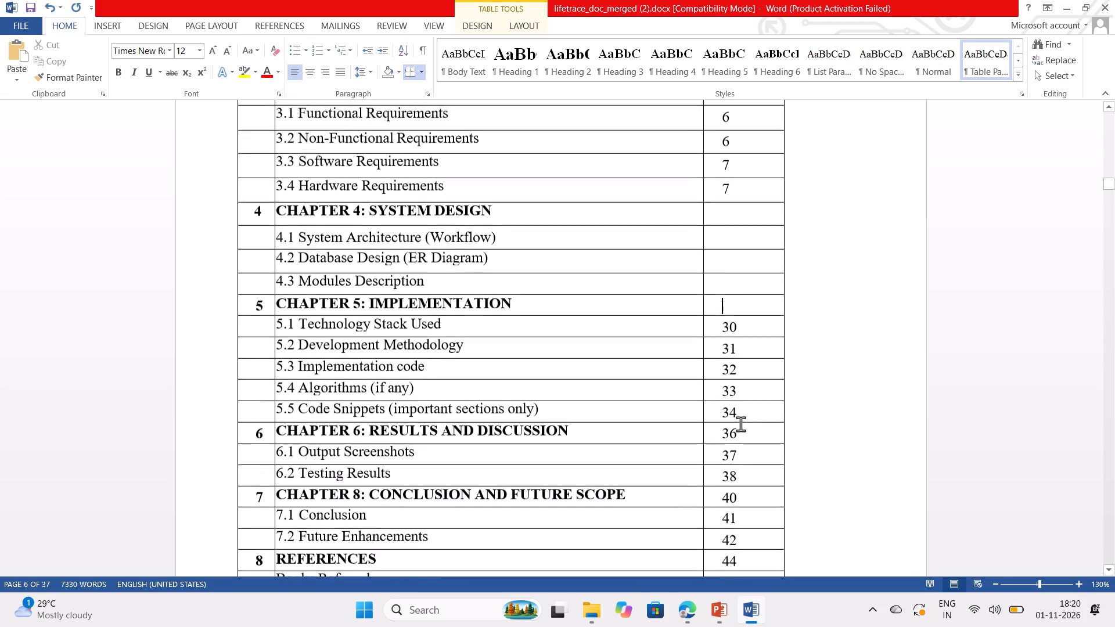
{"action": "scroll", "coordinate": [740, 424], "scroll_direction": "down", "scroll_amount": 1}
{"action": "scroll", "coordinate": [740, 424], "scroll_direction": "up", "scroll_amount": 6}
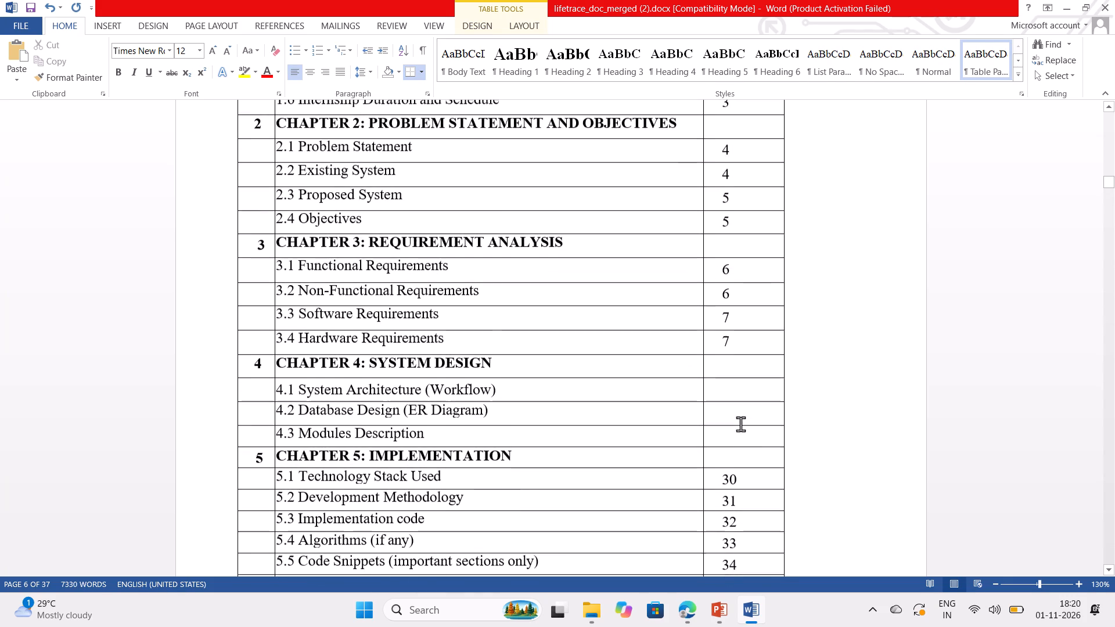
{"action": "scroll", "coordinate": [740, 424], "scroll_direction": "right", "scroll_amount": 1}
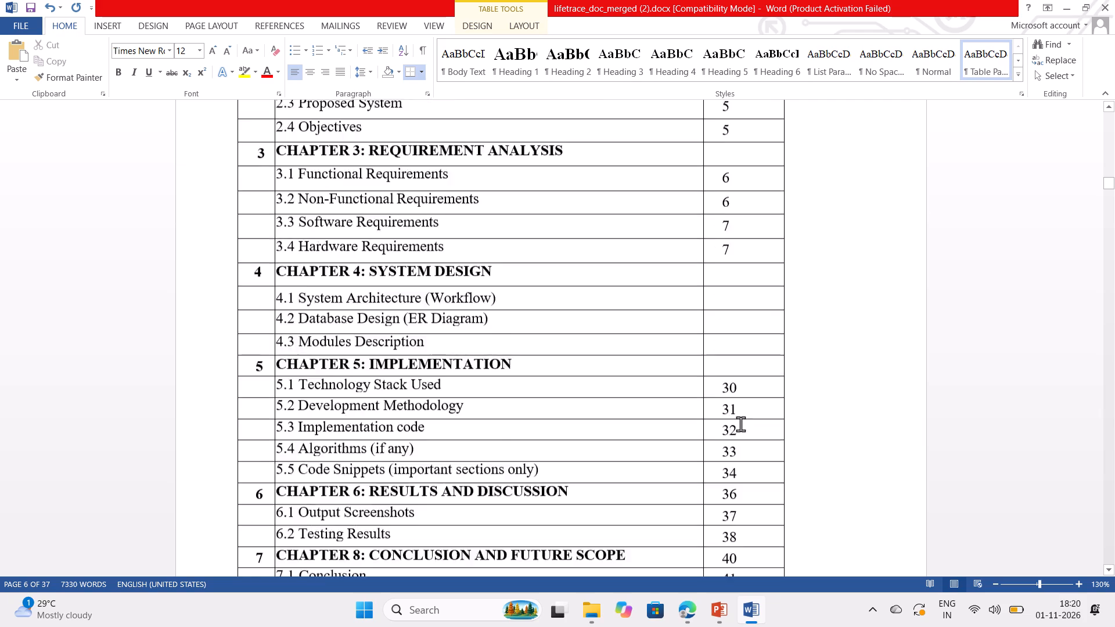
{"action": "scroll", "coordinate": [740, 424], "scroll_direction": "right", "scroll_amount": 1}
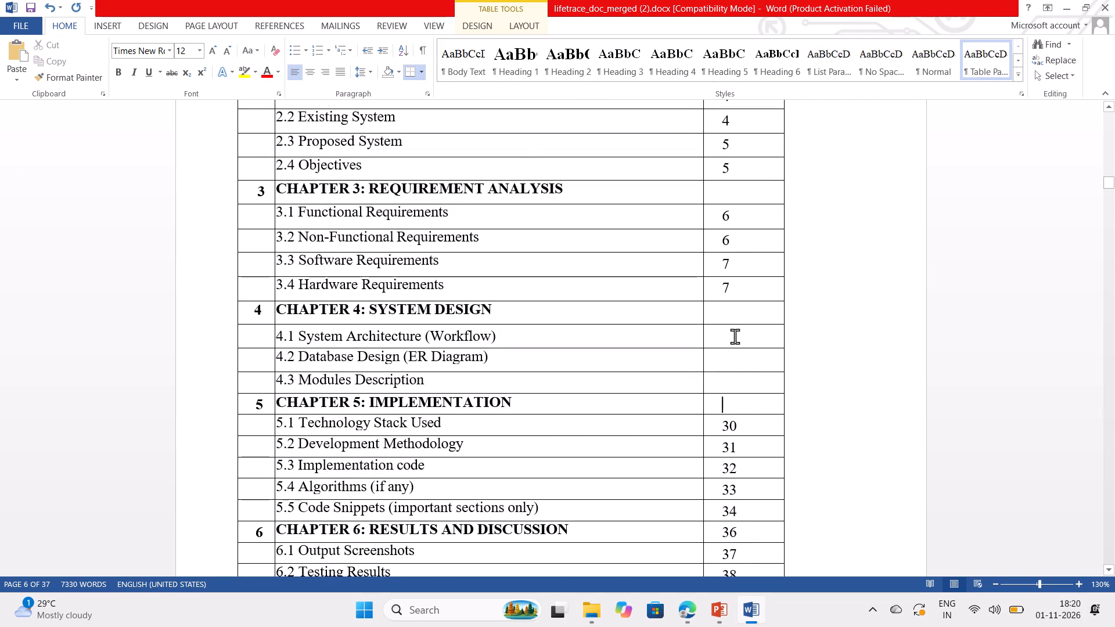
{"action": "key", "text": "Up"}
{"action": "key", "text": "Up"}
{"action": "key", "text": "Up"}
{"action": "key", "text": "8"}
Look through the report body for the page where the Methodology chapter and its project architecture workflow diagram begin.
{"action": "scroll", "coordinate": [735, 344], "scroll_direction": "down", "scroll_amount": 1}
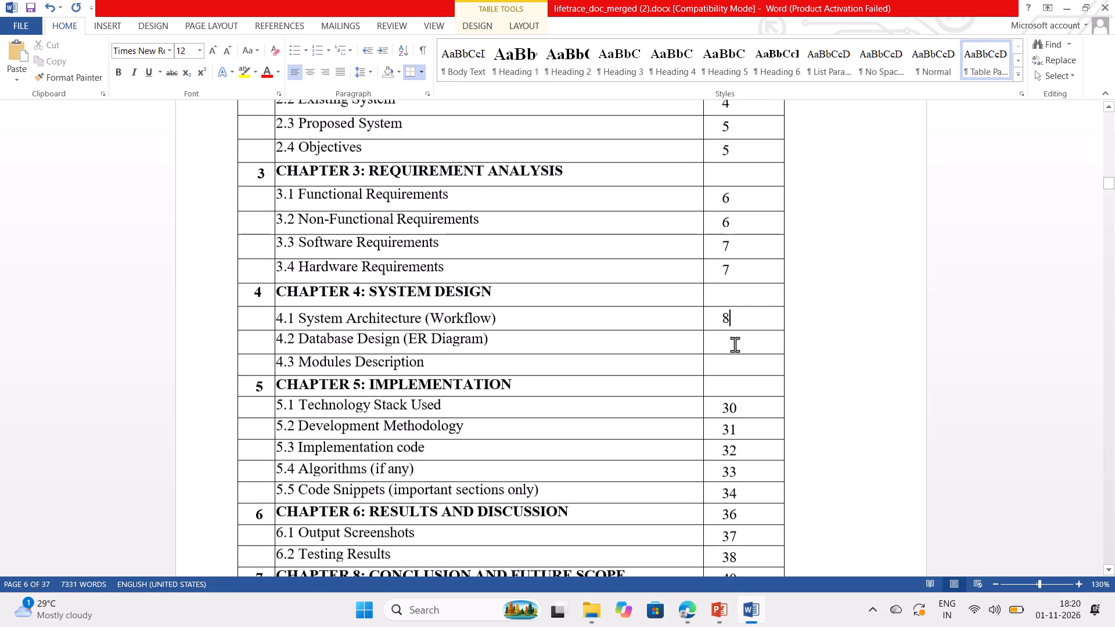
{"action": "scroll", "coordinate": [735, 344], "scroll_direction": "down", "scroll_amount": 4}
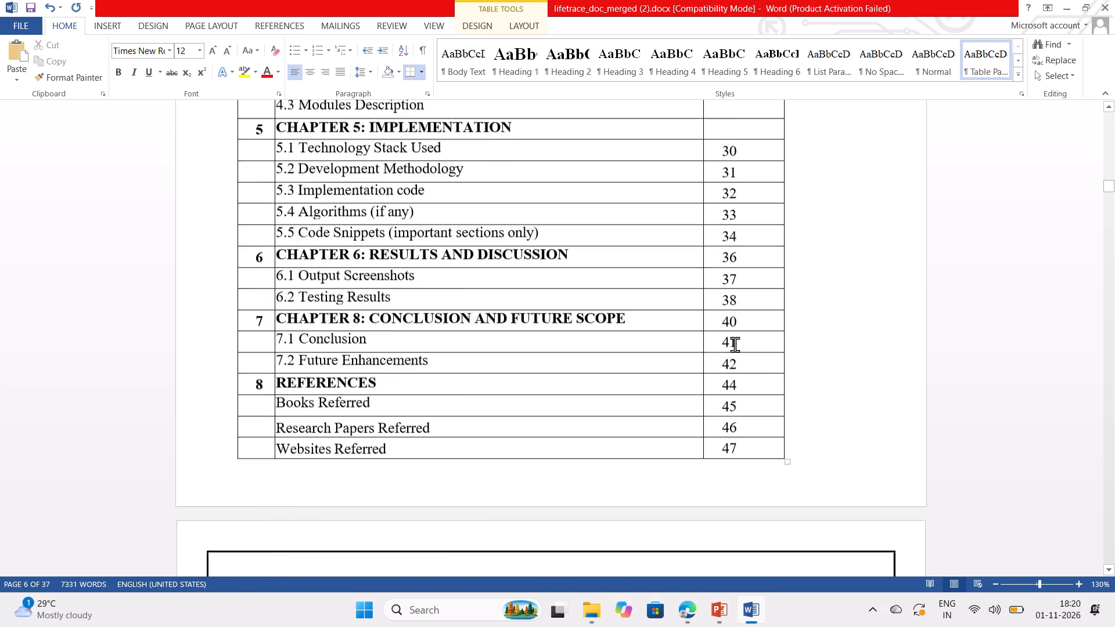
{"action": "scroll", "coordinate": [735, 344], "scroll_direction": "down", "scroll_amount": 10}
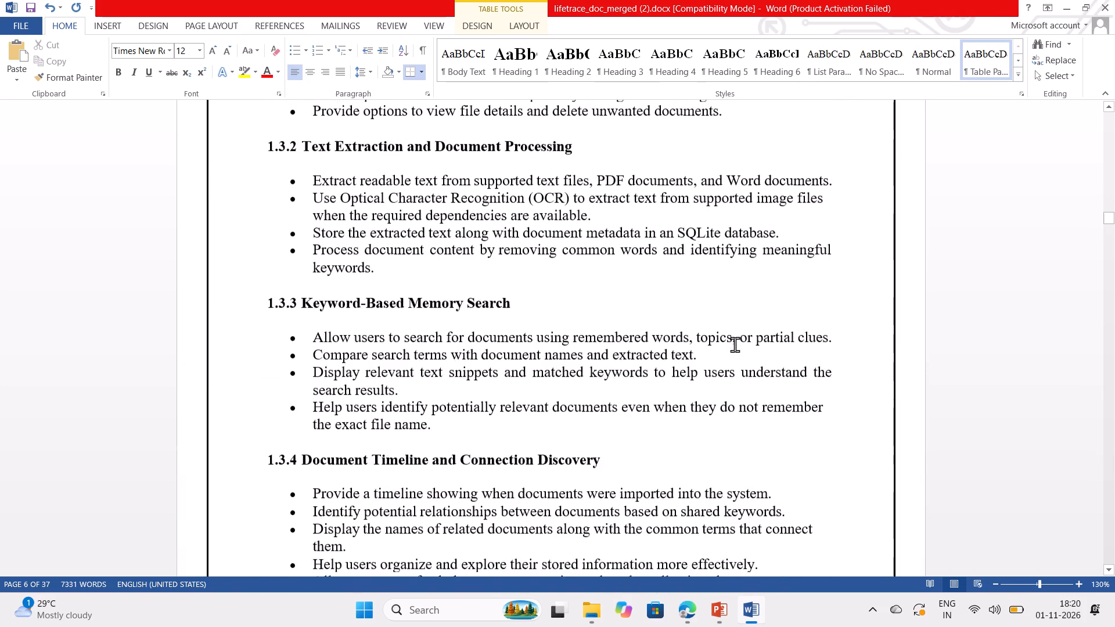
{"action": "scroll", "coordinate": [735, 344], "scroll_direction": "down", "scroll_amount": 14}
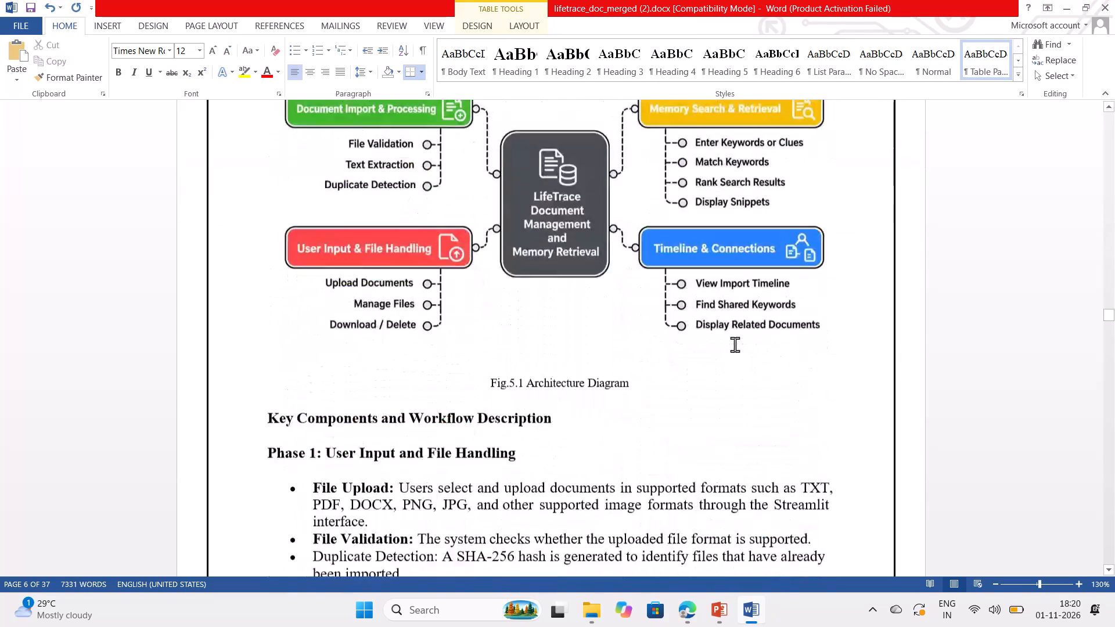
{"action": "scroll", "coordinate": [735, 344], "scroll_direction": "down", "scroll_amount": 5}
{"action": "scroll", "coordinate": [735, 344], "scroll_direction": "up", "scroll_amount": 4}
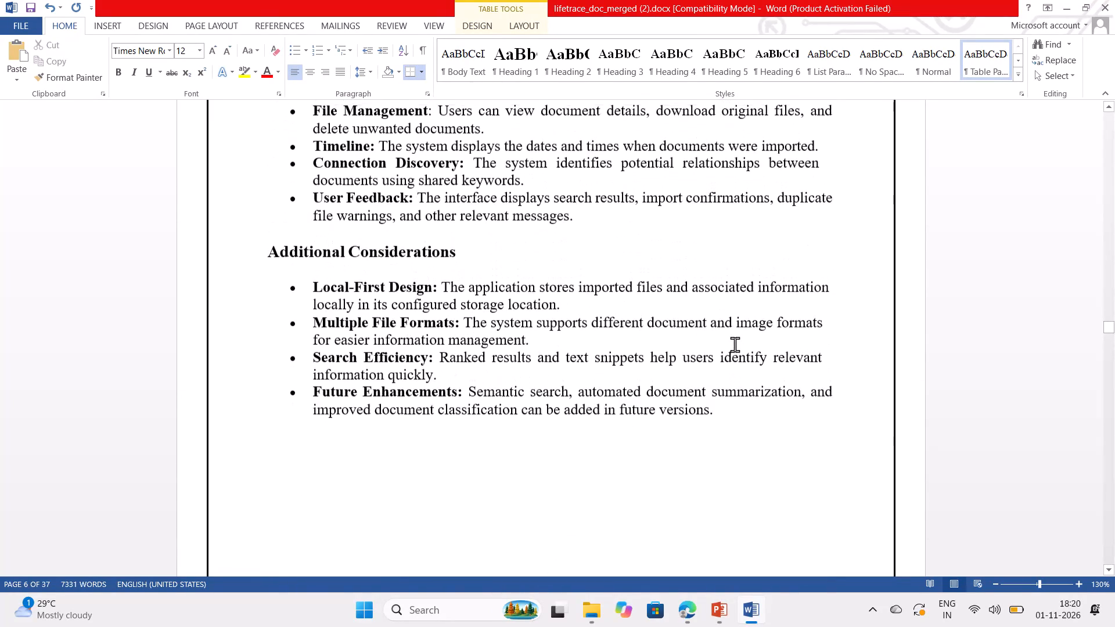
{"action": "scroll", "coordinate": [735, 344], "scroll_direction": "up", "scroll_amount": 6}
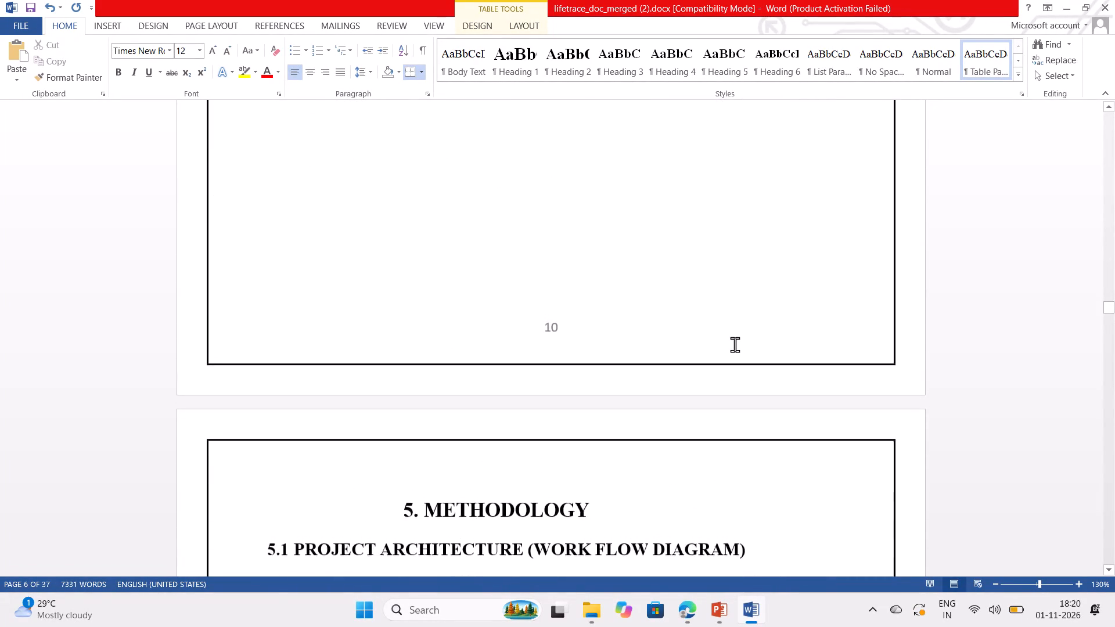
Change the page number for 4.1 System Architecture (Workflow) in the table of contents to 11.
{"action": "scroll", "coordinate": [735, 344], "scroll_direction": "up", "scroll_amount": 9}
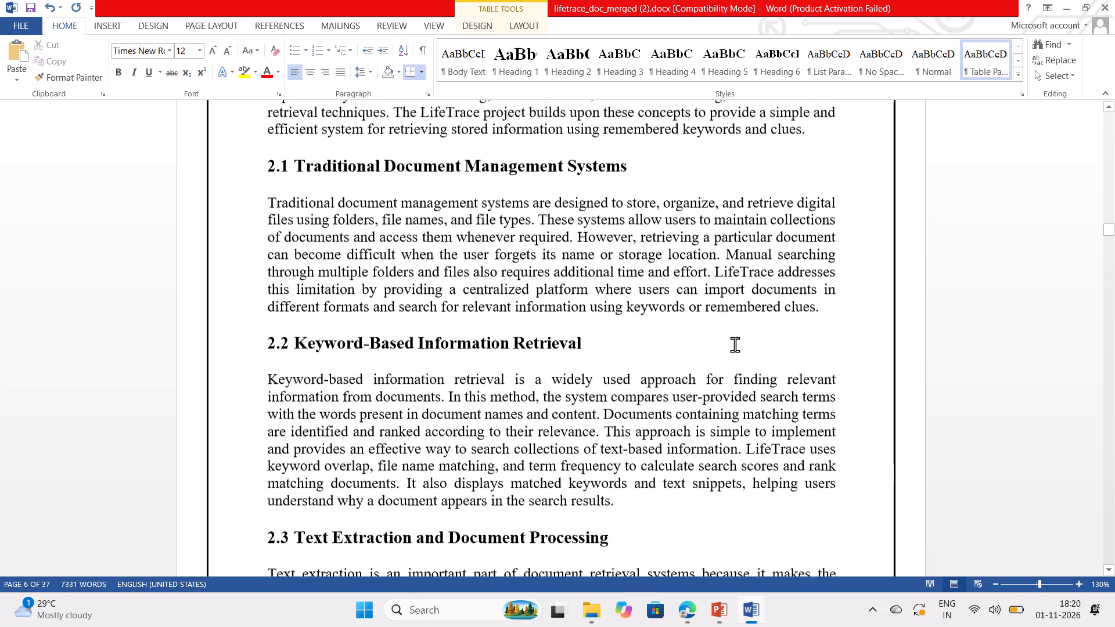
{"action": "scroll", "coordinate": [735, 344], "scroll_direction": "up", "scroll_amount": 6}
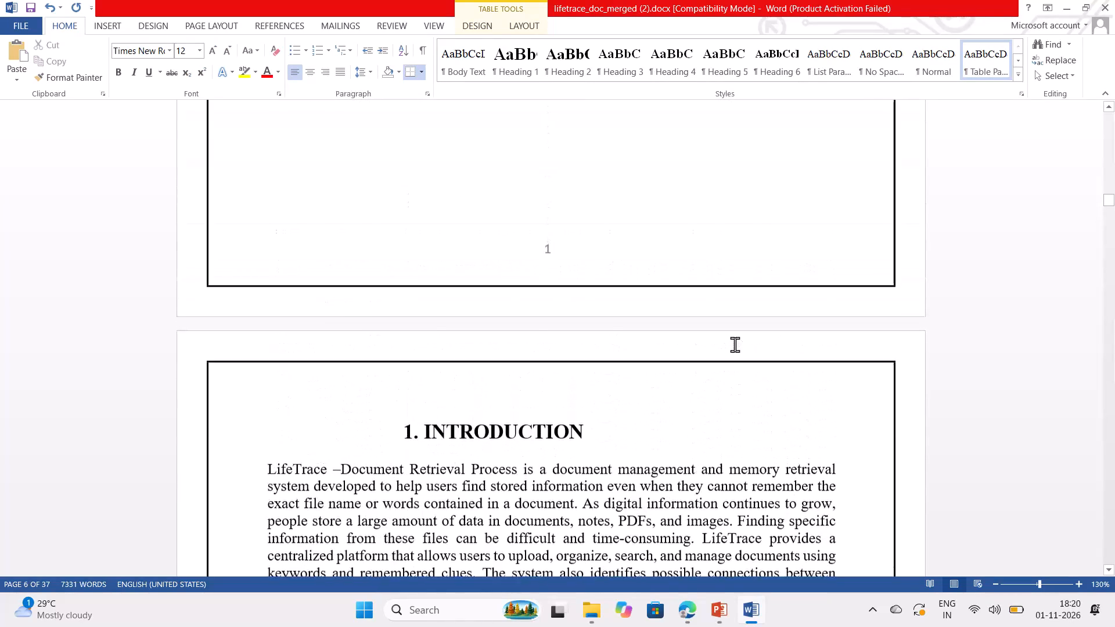
{"action": "scroll", "coordinate": [735, 344], "scroll_direction": "up", "scroll_amount": 4}
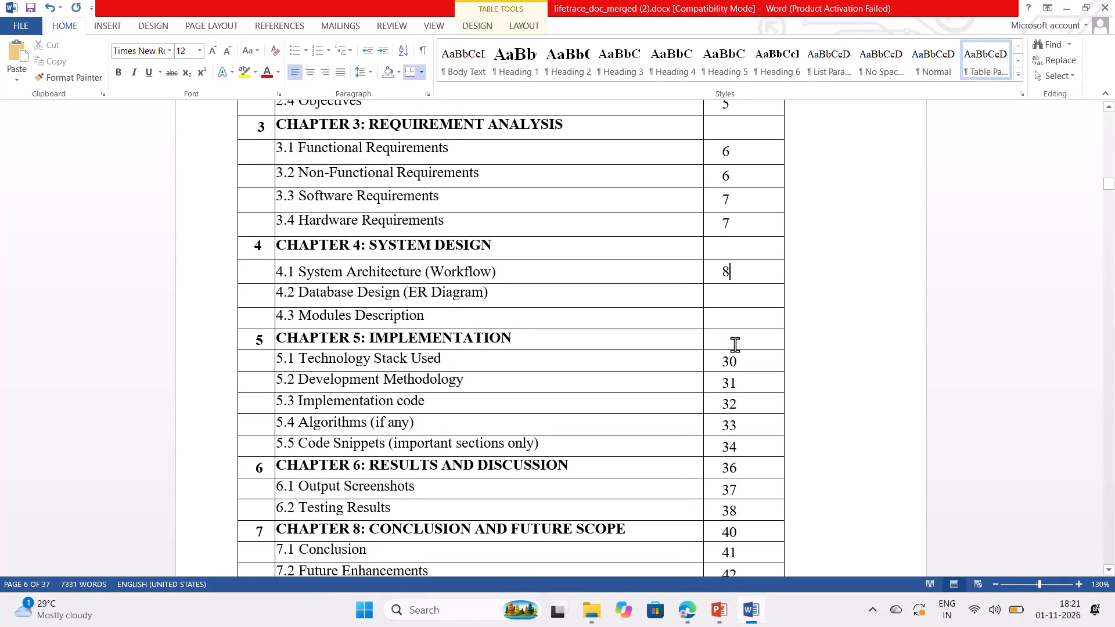
{"action": "key", "text": "BackSpace"}
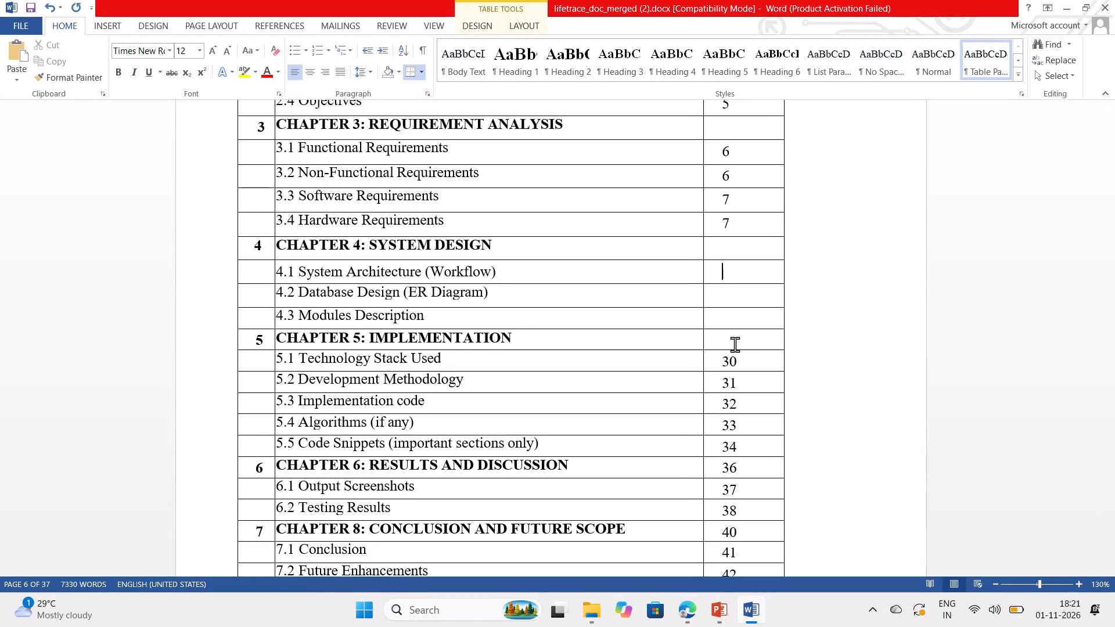
{"action": "type", "text": "11"}
Enter the page range 8-10 on the Chapter 4: System Design heading row of the table of contents.
{"action": "left_click", "coordinate": [733, 255]}
{"action": "key", "text": "8"}
{"action": "type", "text": "-11"}
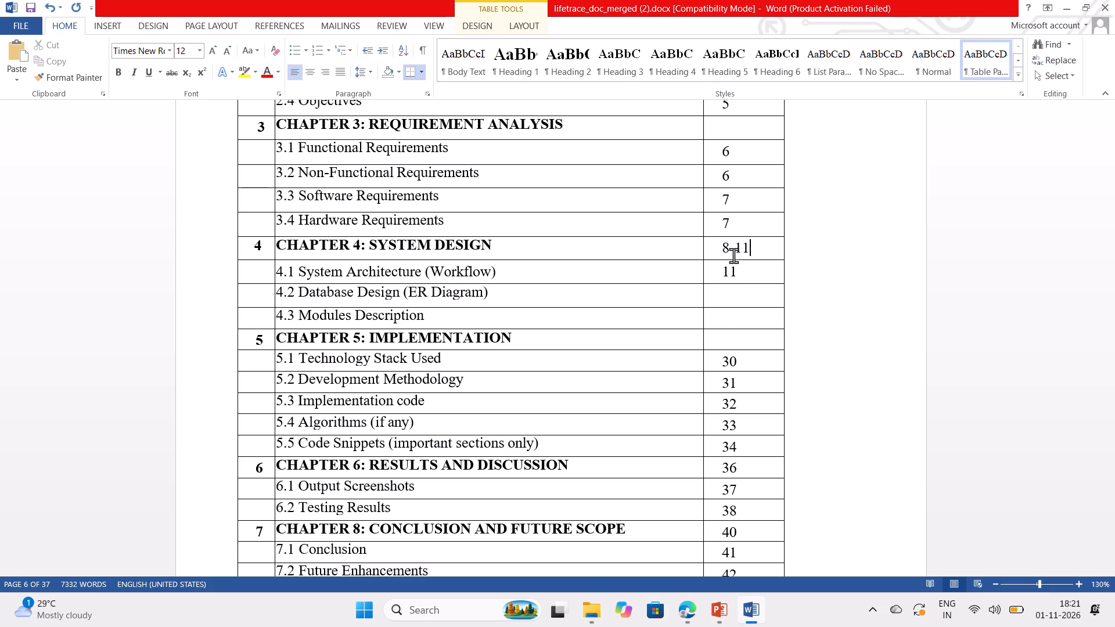
{"action": "key", "text": "BackSpace"}
{"action": "key", "text": "0"}
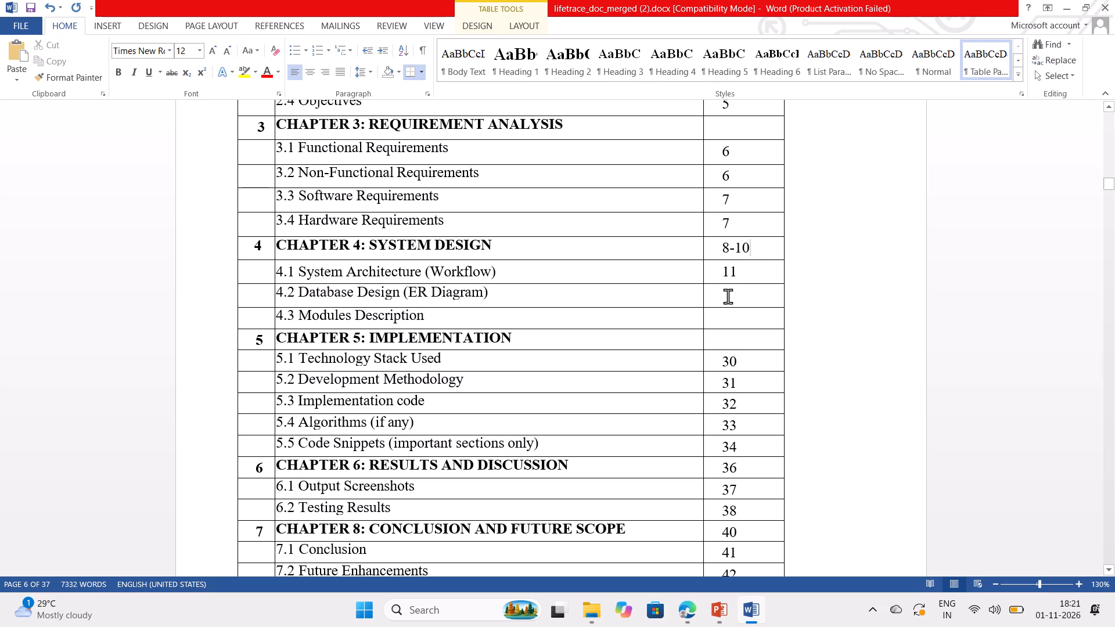
Enter page number 11 for 4.2 Database Design (ER Diagram) in the table of contents.
{"action": "left_click", "coordinate": [725, 301]}
{"action": "scroll", "coordinate": [725, 301], "scroll_direction": "down", "scroll_amount": 1}
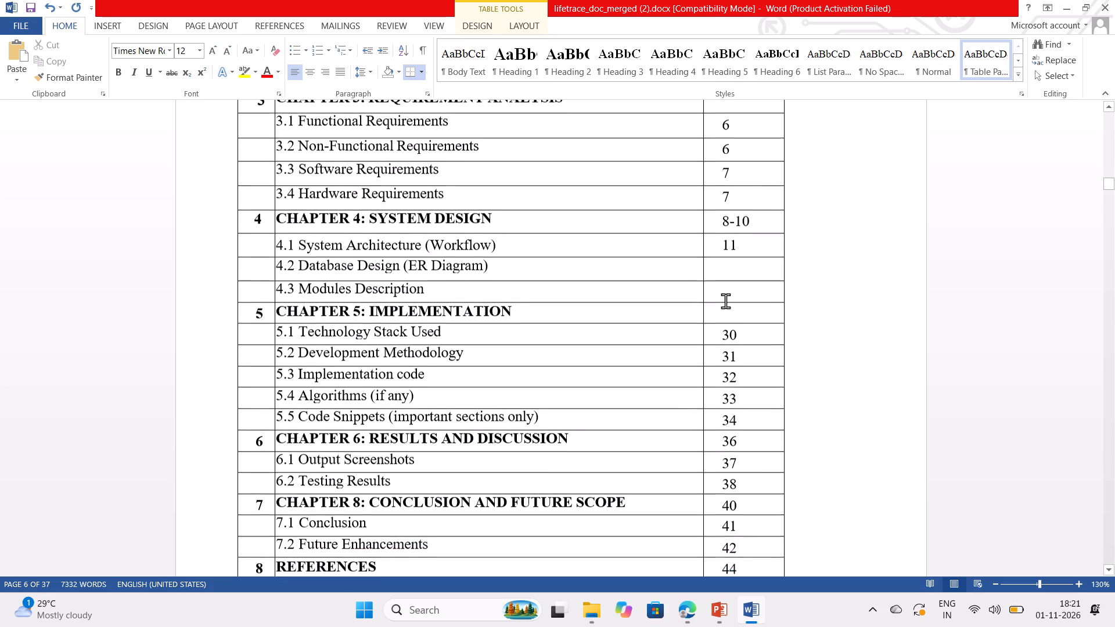
{"action": "scroll", "coordinate": [725, 301], "scroll_direction": "down", "scroll_amount": 2}
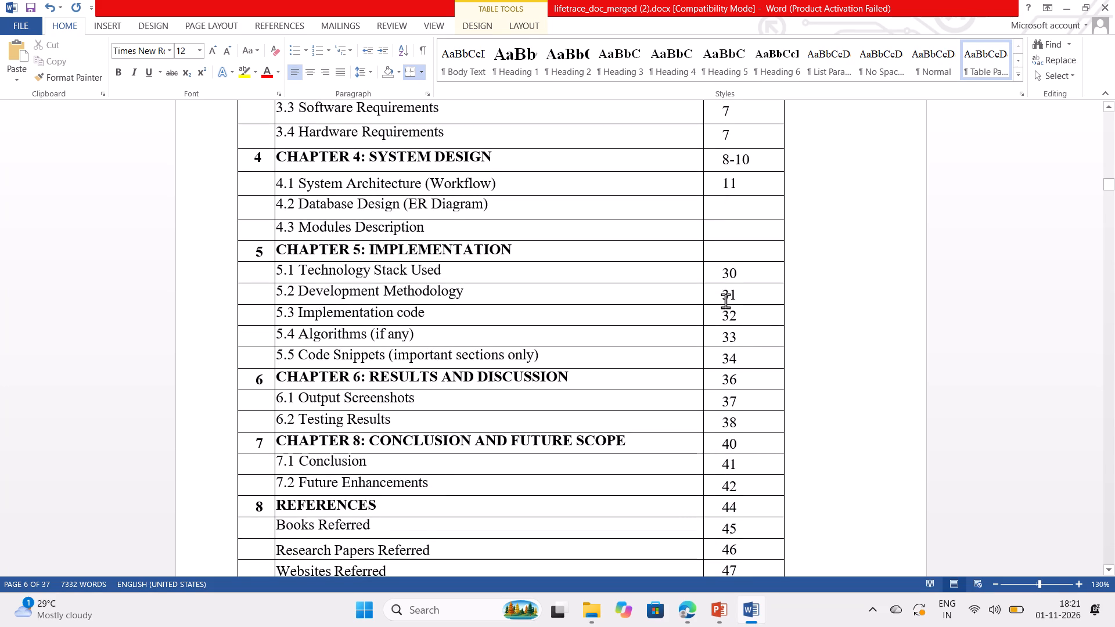
{"action": "scroll", "coordinate": [725, 301], "scroll_direction": "down", "scroll_amount": 1}
{"action": "type", "text": "11"}
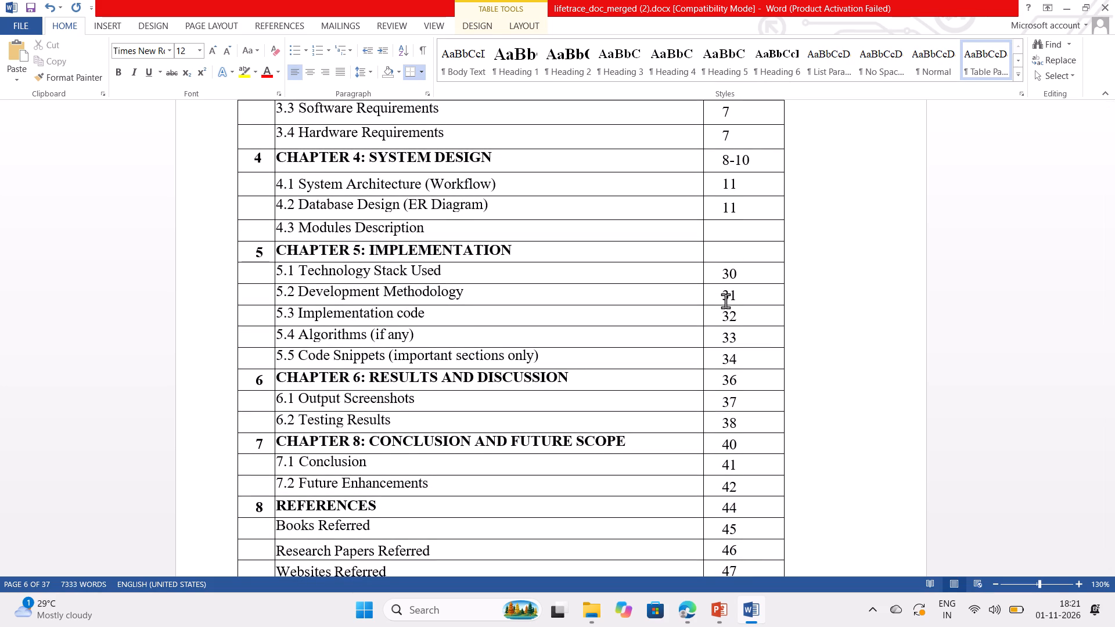
Examine the report body from the design diagrams through the Modules in Project section to find which pages the modules cover.
{"action": "scroll", "coordinate": [725, 301], "scroll_direction": "down", "scroll_amount": 14}
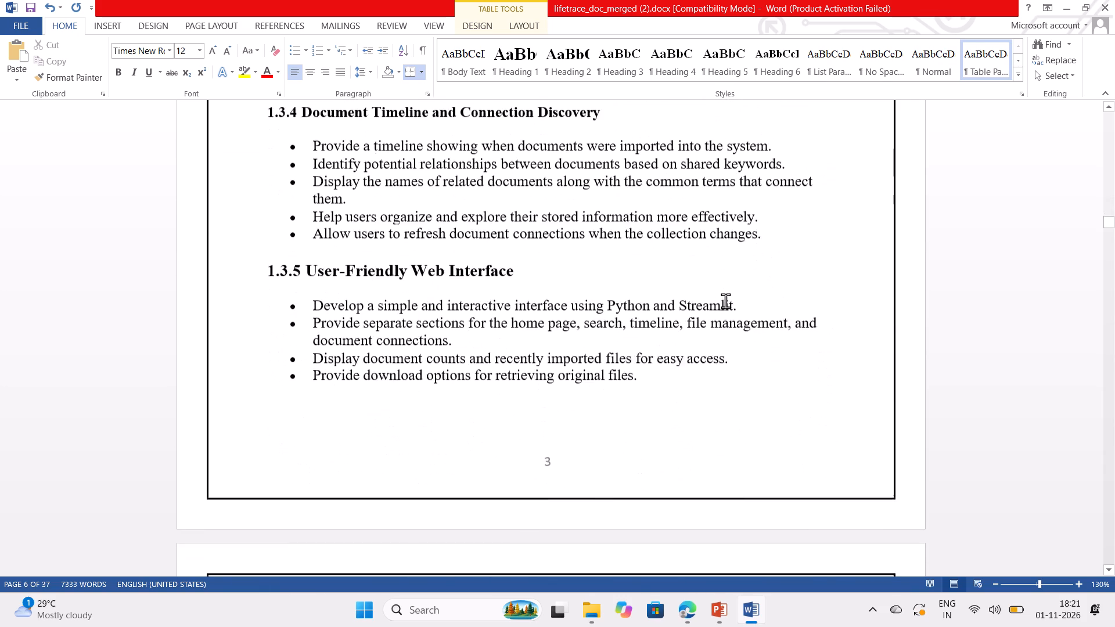
{"action": "scroll", "coordinate": [725, 301], "scroll_direction": "down", "scroll_amount": 18}
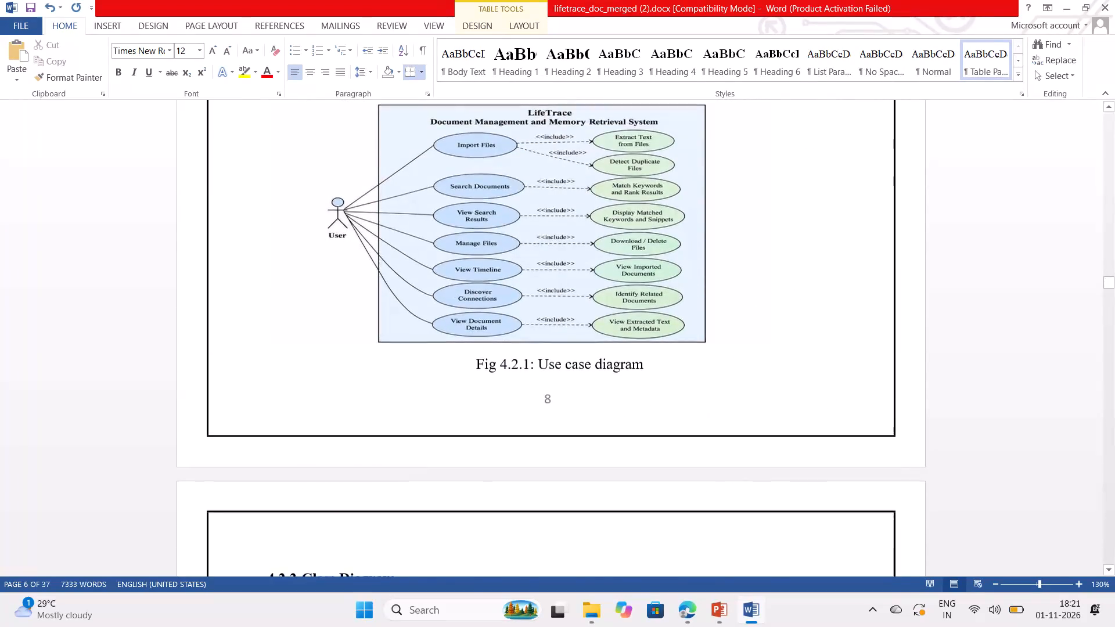
{"action": "scroll", "coordinate": [725, 301], "scroll_direction": "down", "scroll_amount": 10}
{"action": "scroll", "coordinate": [725, 301], "scroll_direction": "up", "scroll_amount": 1}
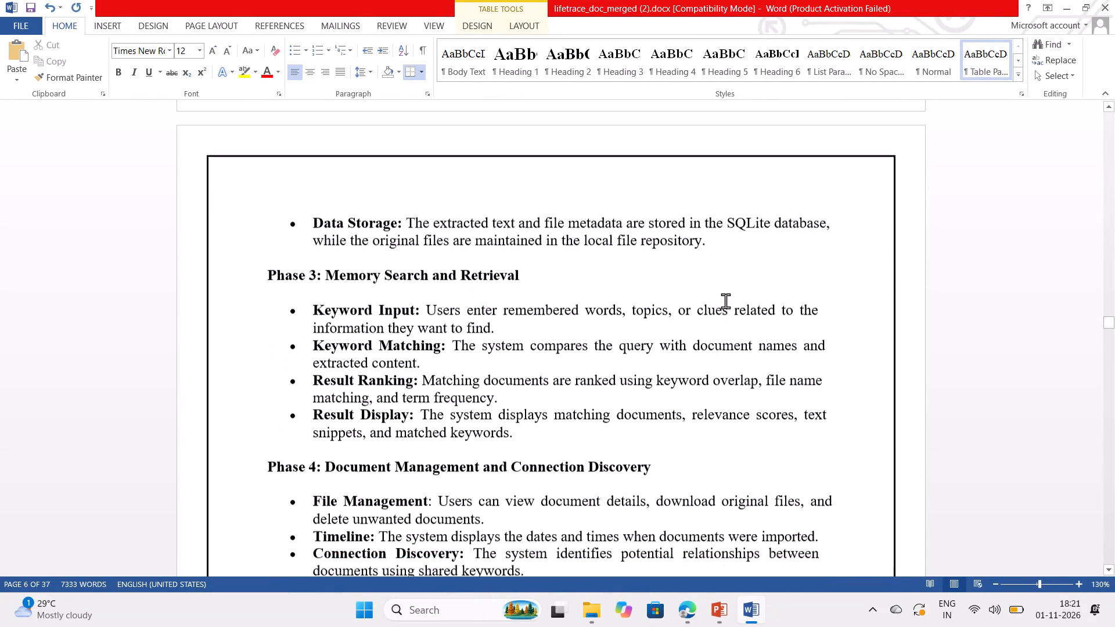
{"action": "scroll", "coordinate": [725, 301], "scroll_direction": "down", "scroll_amount": 7}
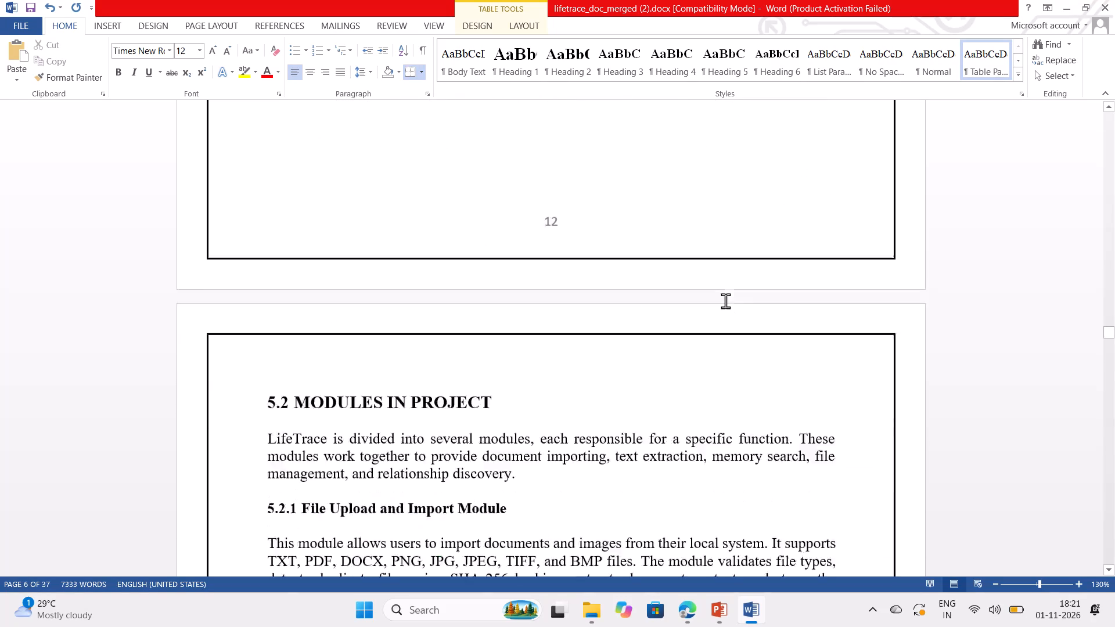
{"action": "scroll", "coordinate": [725, 301], "scroll_direction": "down", "scroll_amount": 6}
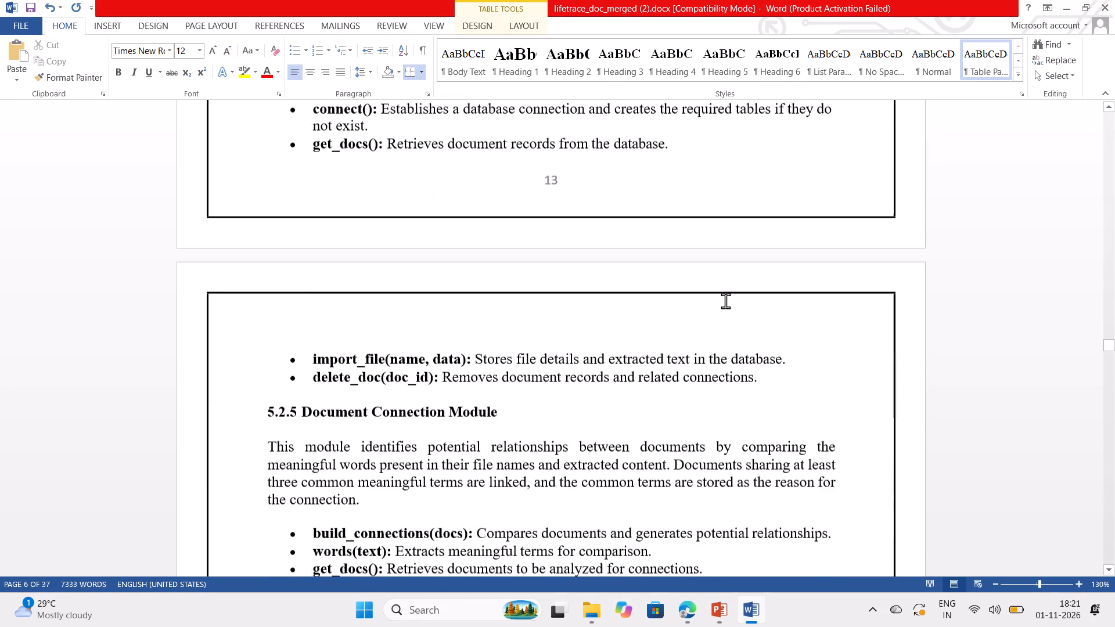
{"action": "scroll", "coordinate": [725, 301], "scroll_direction": "down", "scroll_amount": 7}
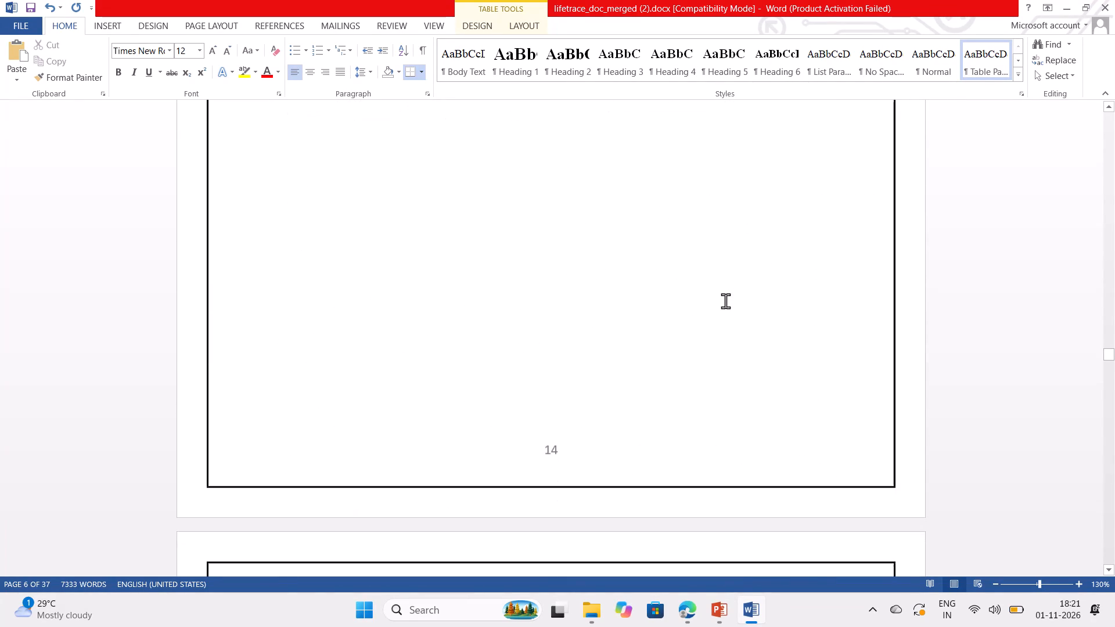
{"action": "scroll", "coordinate": [725, 301], "scroll_direction": "down", "scroll_amount": 1}
Enter the page range 12-14 for 4.3 Modules Description in the table of contents.
{"action": "scroll", "coordinate": [725, 301], "scroll_direction": "up", "scroll_amount": 11}
{"action": "scroll", "coordinate": [725, 301], "scroll_direction": "up", "scroll_amount": 20}
{"action": "scroll", "coordinate": [725, 301], "scroll_direction": "up", "scroll_amount": 20}
{"action": "scroll", "coordinate": [725, 301], "scroll_direction": "up", "scroll_amount": 20}
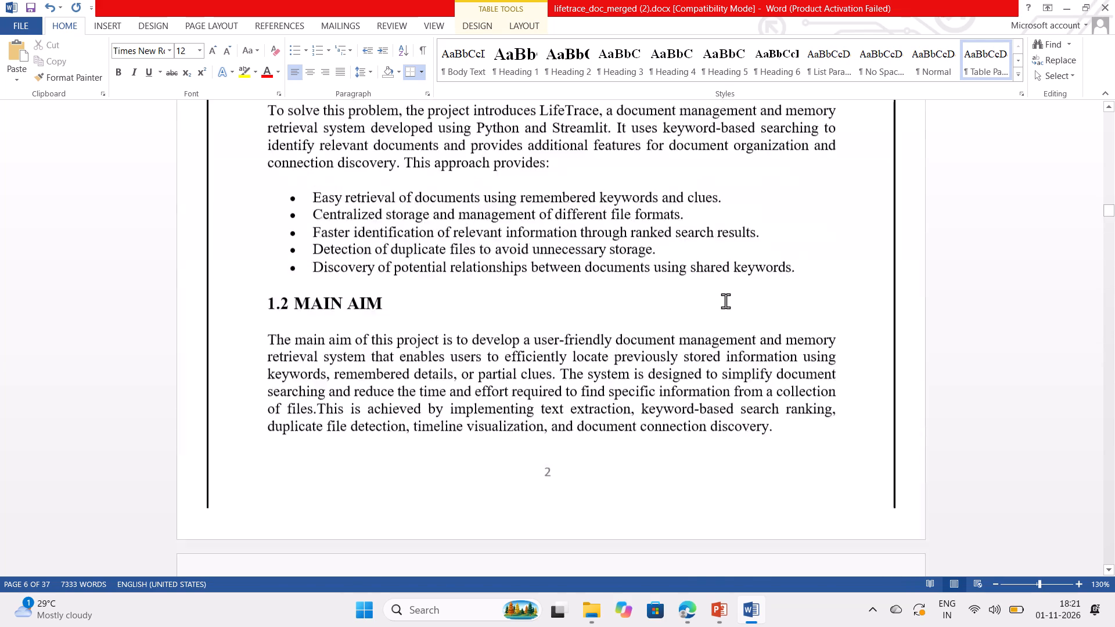
{"action": "scroll", "coordinate": [725, 301], "scroll_direction": "up", "scroll_amount": 20}
{"action": "scroll", "coordinate": [725, 301], "scroll_direction": "up", "scroll_amount": 20}
{"action": "scroll", "coordinate": [725, 301], "scroll_direction": "up", "scroll_amount": 20}
{"action": "scroll", "coordinate": [725, 301], "scroll_direction": "down", "scroll_amount": 7}
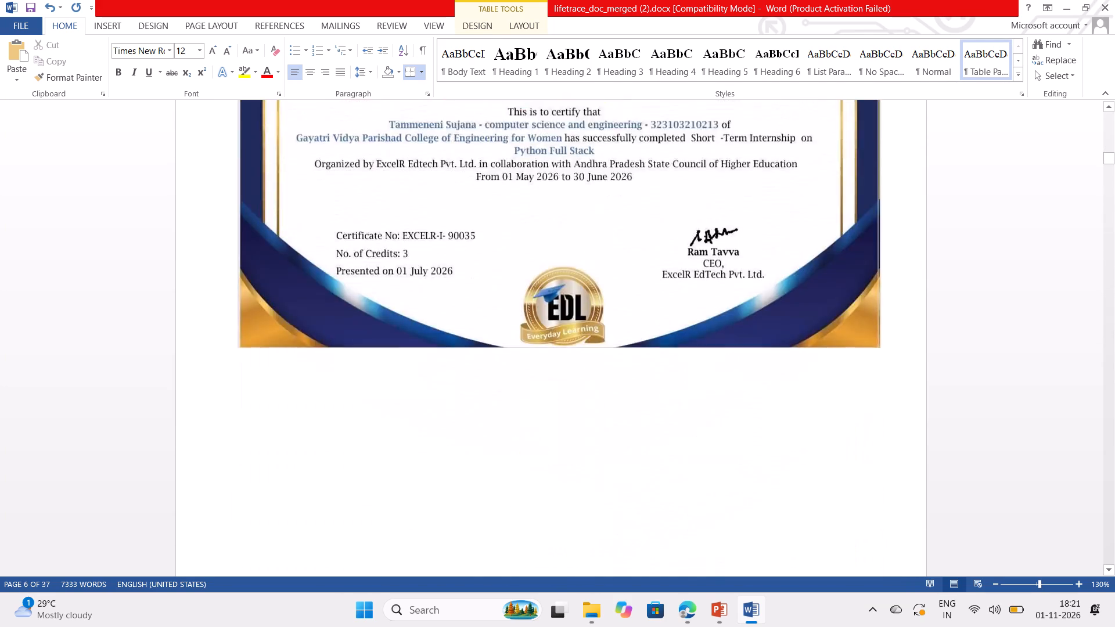
{"action": "scroll", "coordinate": [725, 301], "scroll_direction": "down", "scroll_amount": 6}
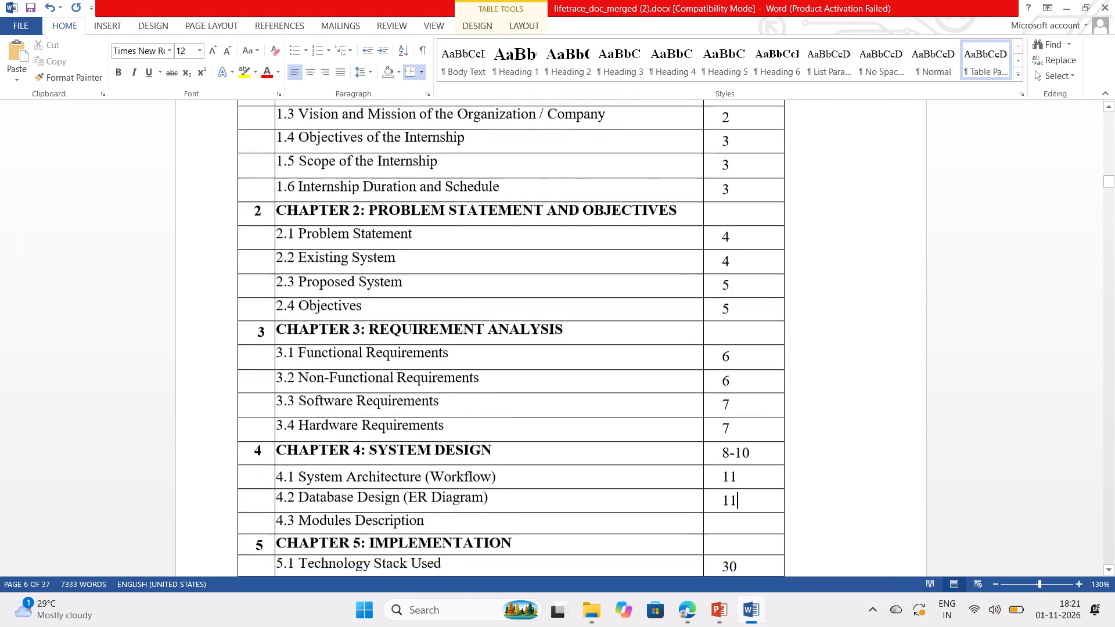
{"action": "scroll", "coordinate": [725, 301], "scroll_direction": "down", "scroll_amount": 1}
{"action": "left_click", "coordinate": [735, 391]}
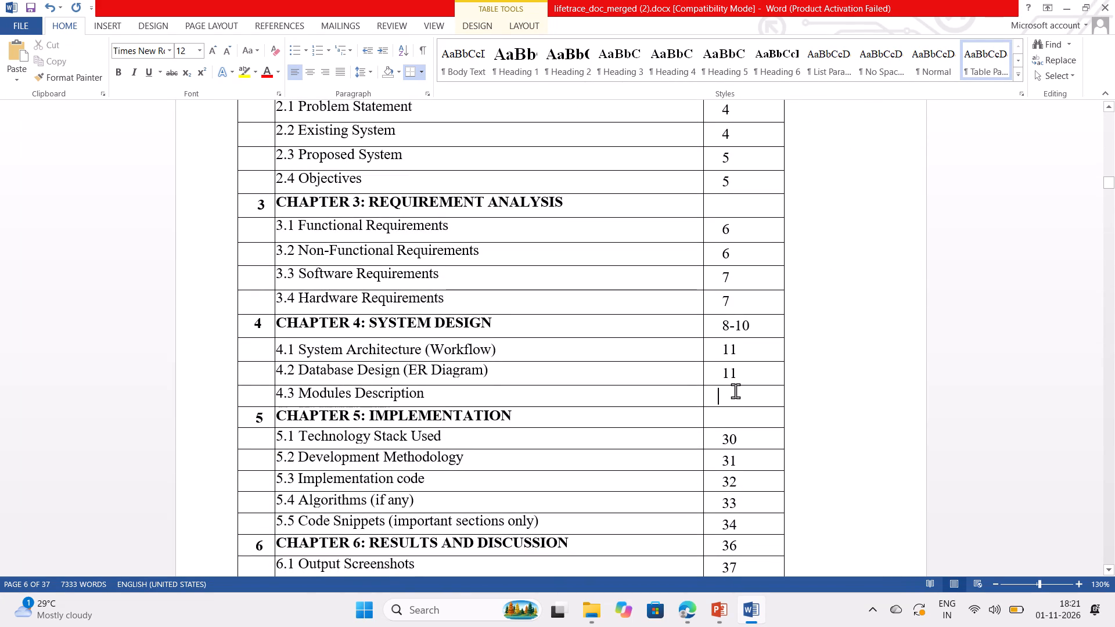
{"action": "type", "text": "12-14"}
Fill in the starting pages on the table of contents chapter heading rows: 6 for Chapter 3, 4 for Chapter 2 and 1 for Chapter 1.
{"action": "scroll", "coordinate": [750, 401], "scroll_direction": "up", "scroll_amount": 1}
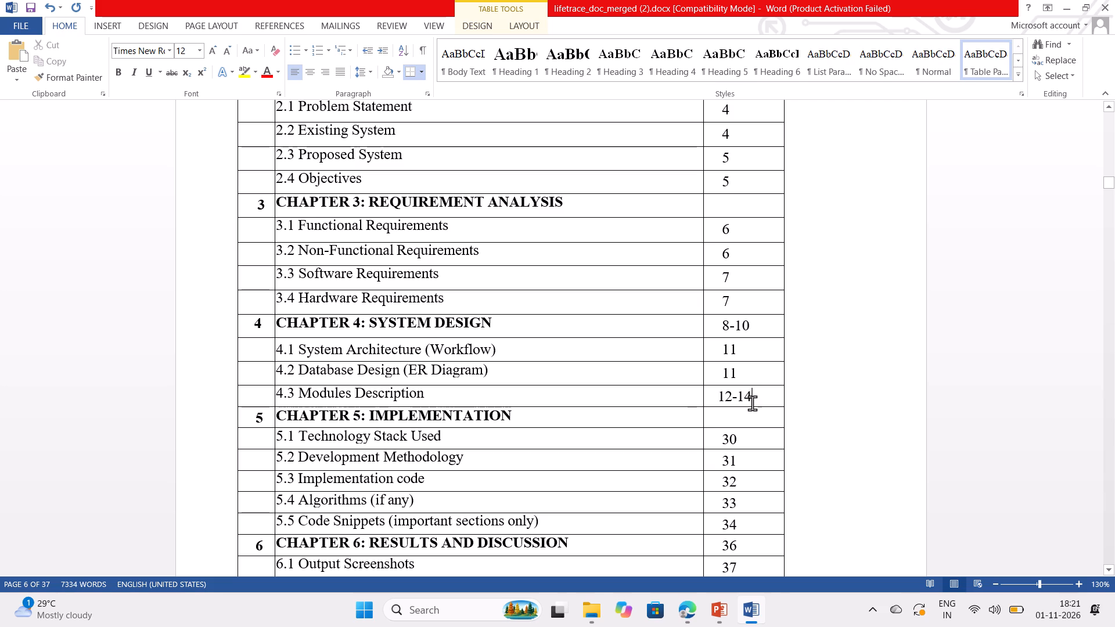
{"action": "scroll", "coordinate": [752, 403], "scroll_direction": "up", "scroll_amount": 1}
{"action": "scroll", "coordinate": [752, 403], "scroll_direction": "down", "scroll_amount": 1}
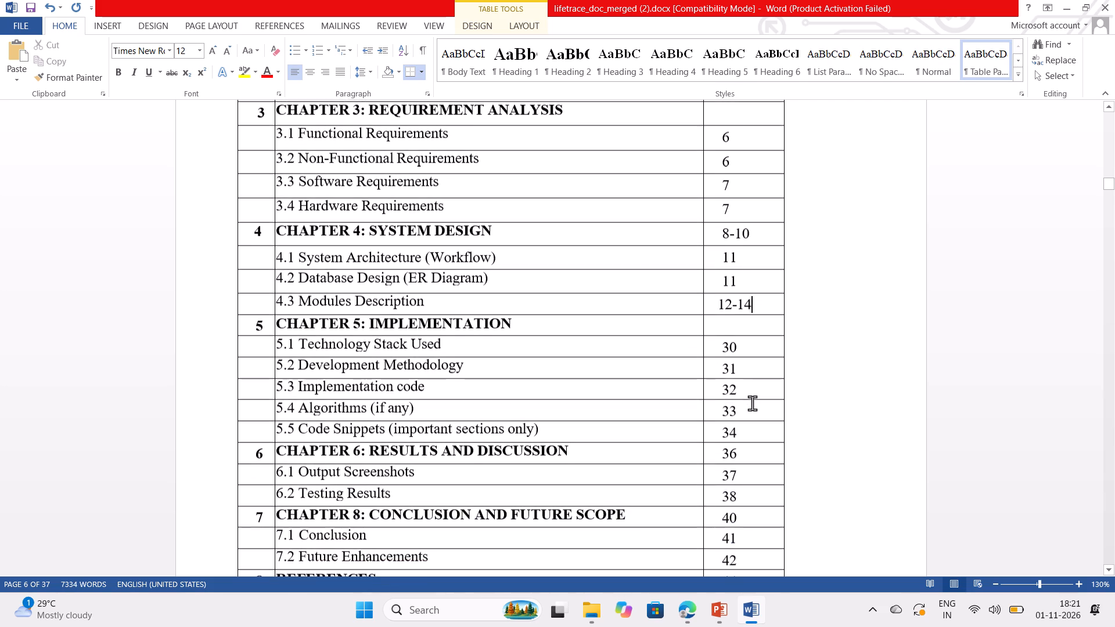
{"action": "scroll", "coordinate": [752, 403], "scroll_direction": "down", "scroll_amount": 1}
{"action": "scroll", "coordinate": [752, 403], "scroll_direction": "up", "scroll_amount": 2}
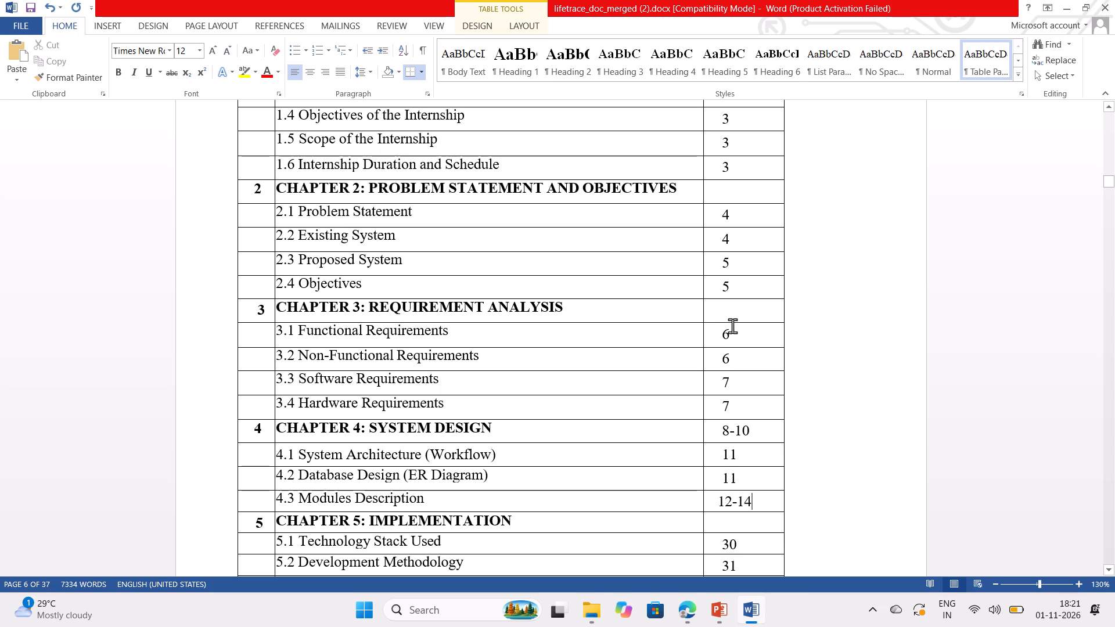
{"action": "left_click", "coordinate": [734, 314]}
{"action": "key", "text": "6"}
{"action": "left_click", "coordinate": [725, 192]}
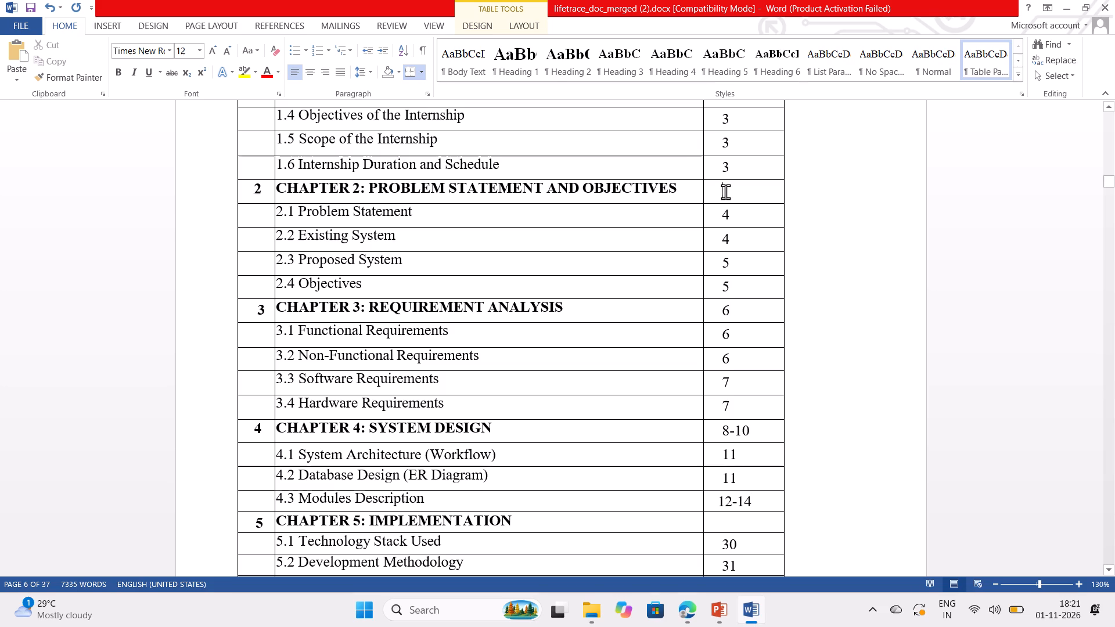
{"action": "key", "text": "4"}
{"action": "scroll", "coordinate": [725, 192], "scroll_direction": "up", "scroll_amount": 1}
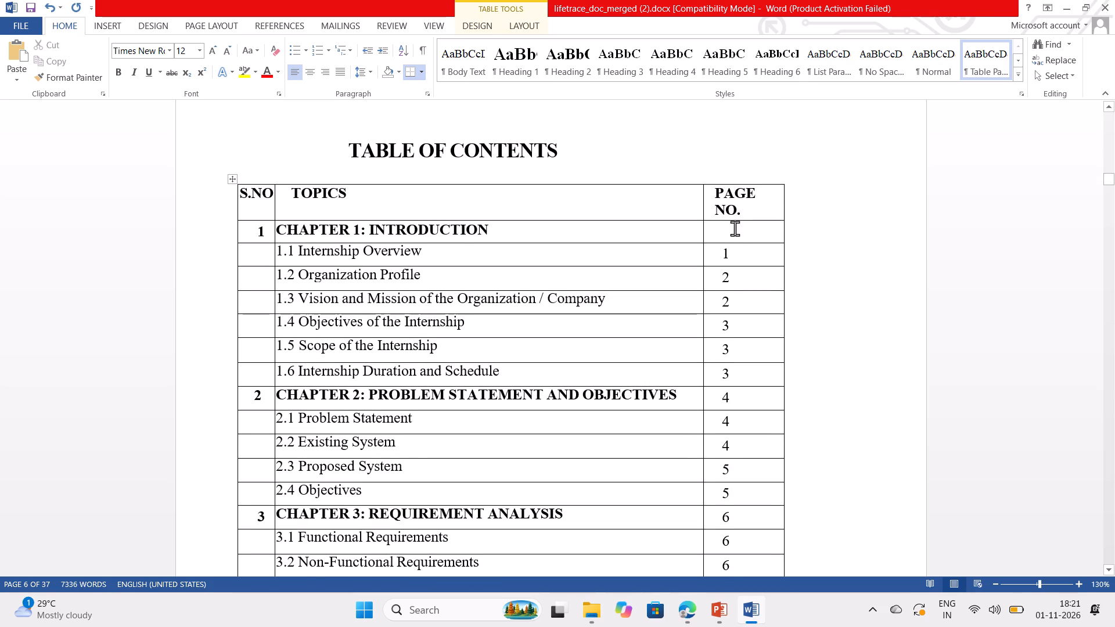
{"action": "left_click", "coordinate": [734, 236]}
{"action": "key", "text": "1"}
Extend the chapter heading page entries to ranges: 1-3 for Chapter 1, 4-5 for Chapter 2 and 6-7 for Chapter 3.
{"action": "scroll", "coordinate": [734, 236], "scroll_direction": "down", "scroll_amount": 2}
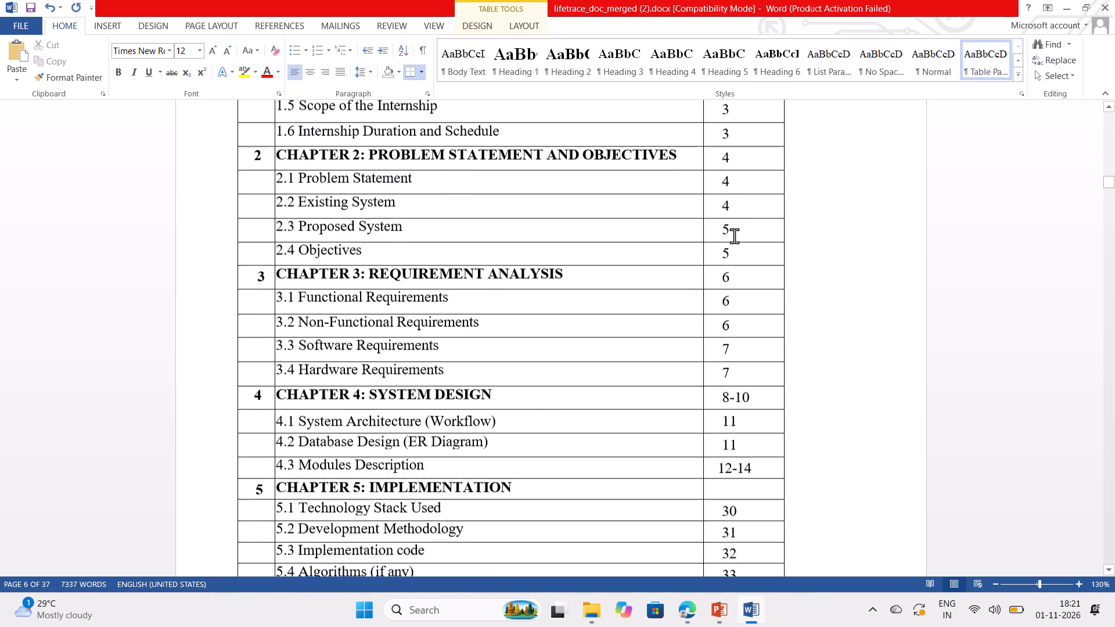
{"action": "scroll", "coordinate": [734, 236], "scroll_direction": "down", "scroll_amount": 1}
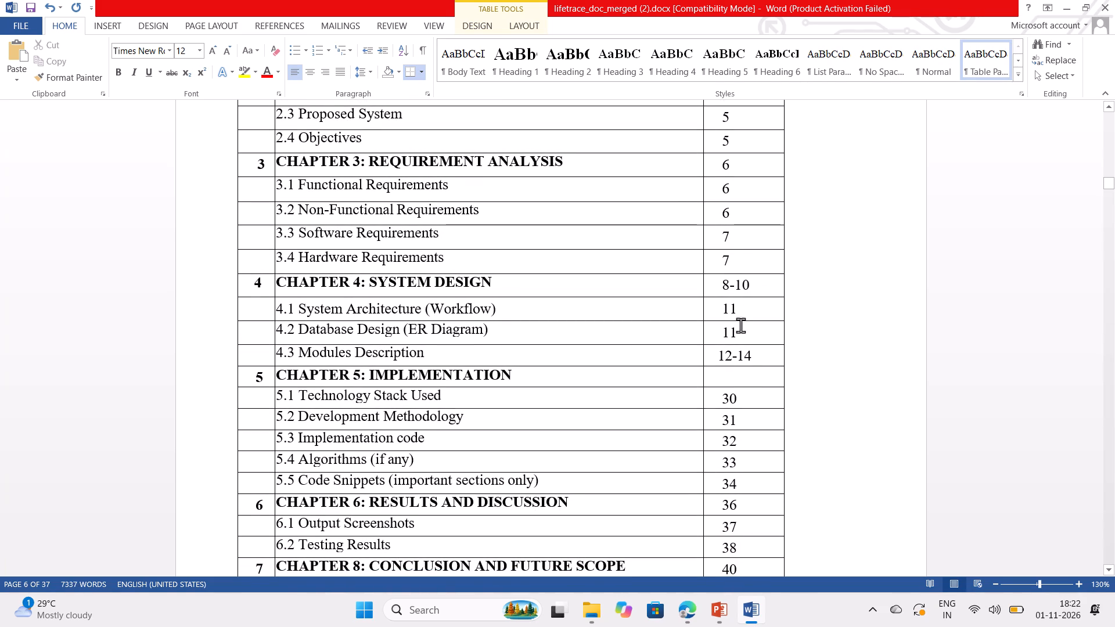
{"action": "left_click", "coordinate": [740, 381]}
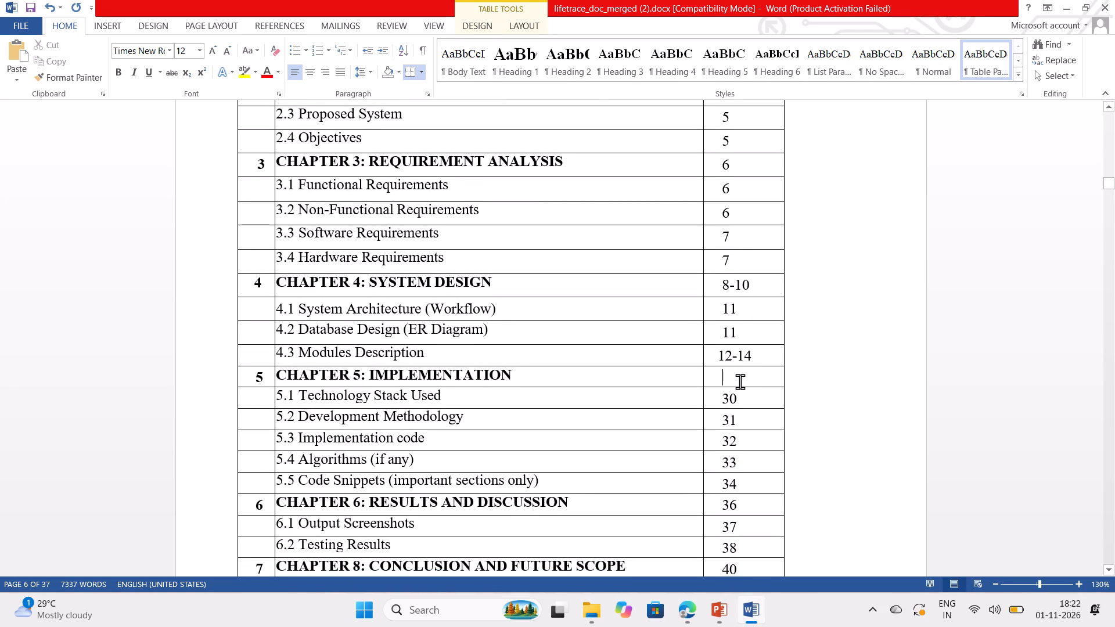
{"action": "scroll", "coordinate": [740, 381], "scroll_direction": "up", "scroll_amount": 4}
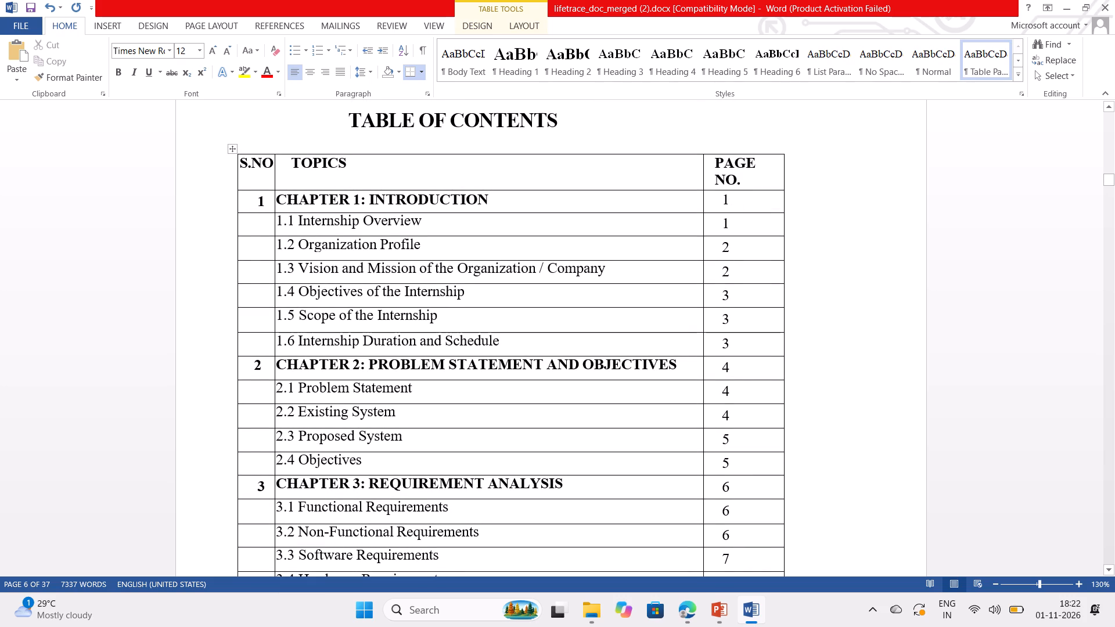
{"action": "left_click", "coordinate": [738, 211]}
{"action": "key", "text": "minus"}
{"action": "key", "text": "3"}
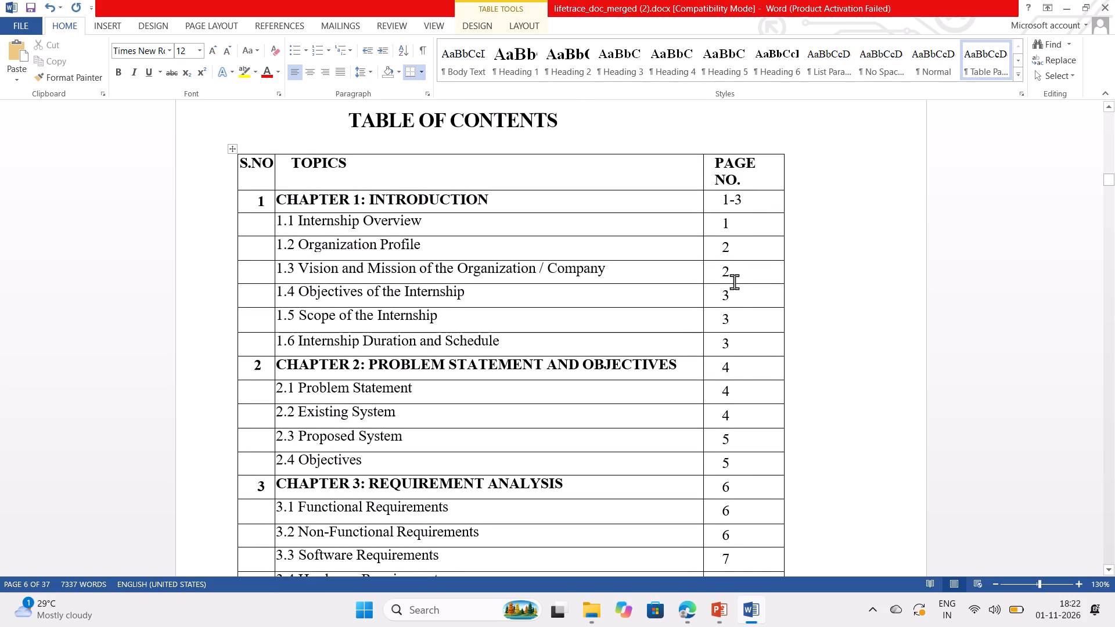
{"action": "left_click", "coordinate": [744, 365]}
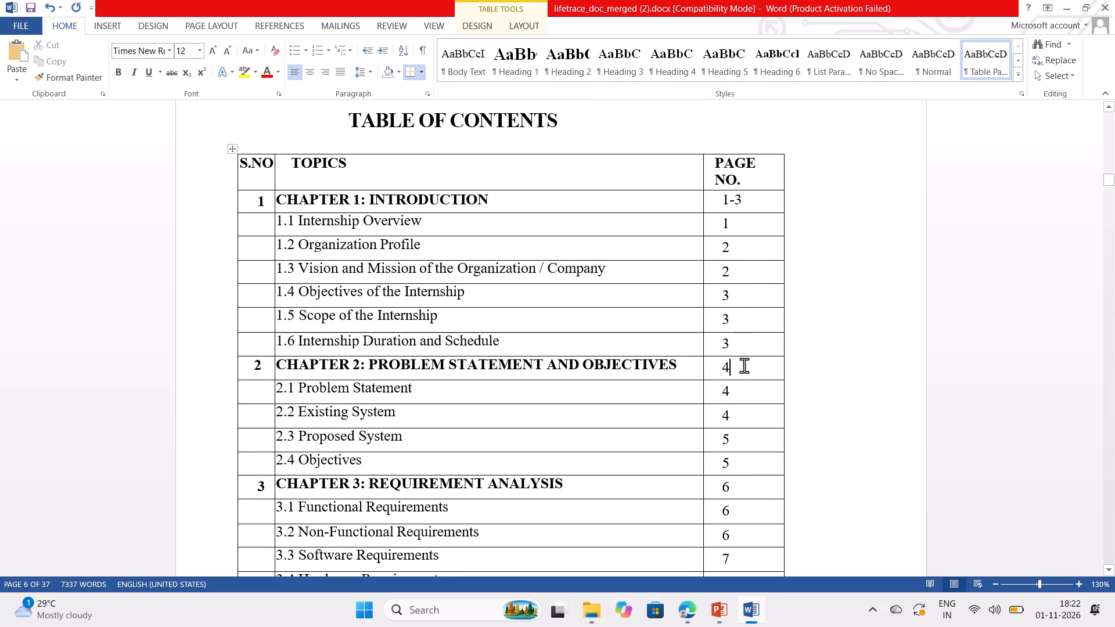
{"action": "key", "text": "minus"}
{"action": "key", "text": "5"}
{"action": "scroll", "coordinate": [744, 365], "scroll_direction": "down", "scroll_amount": 2}
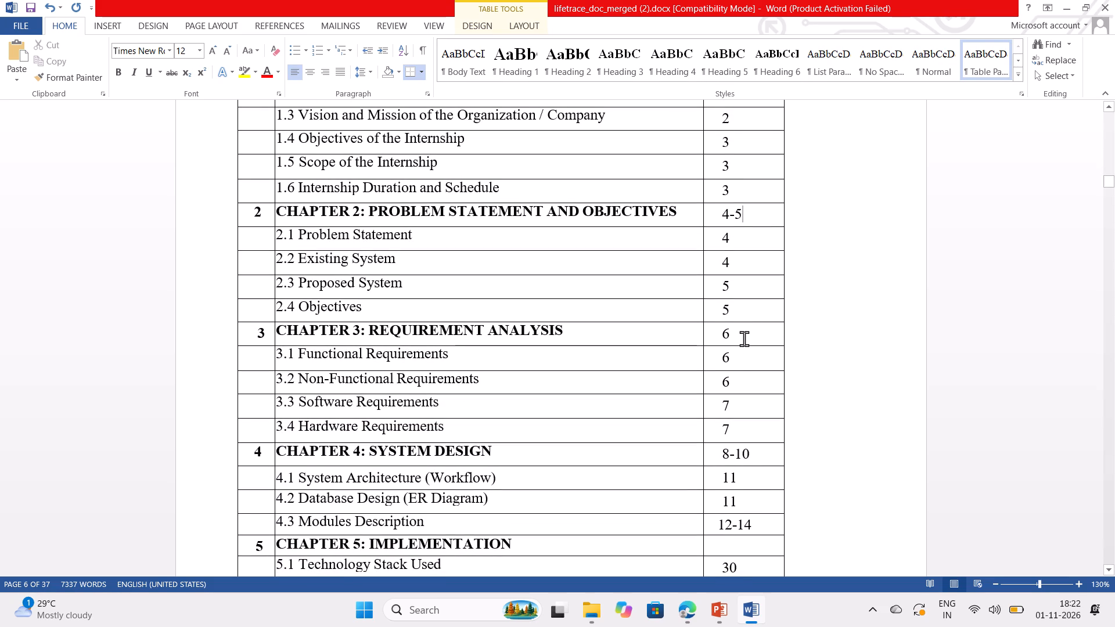
{"action": "left_click", "coordinate": [778, 335]}
{"action": "type", "text": "-7"}
Start the Chapter 5: Implementation page range with 15- and adjust its leading spaces to line up with the 12-14 entry above.
{"action": "scroll", "coordinate": [778, 335], "scroll_direction": "down", "scroll_amount": 2}
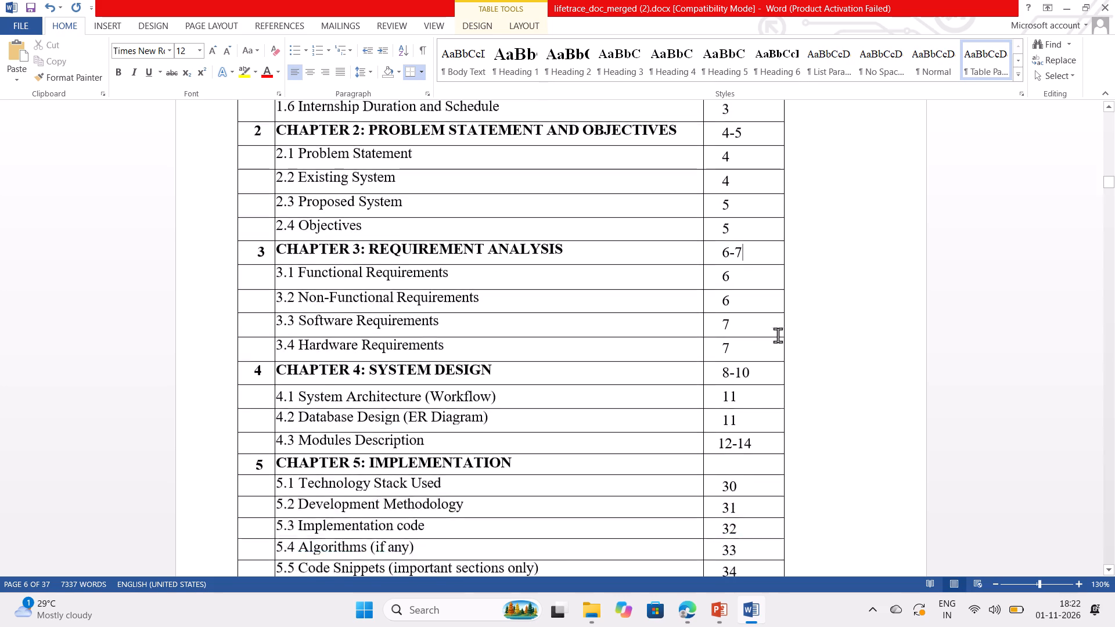
{"action": "scroll", "coordinate": [778, 335], "scroll_direction": "down", "scroll_amount": 1}
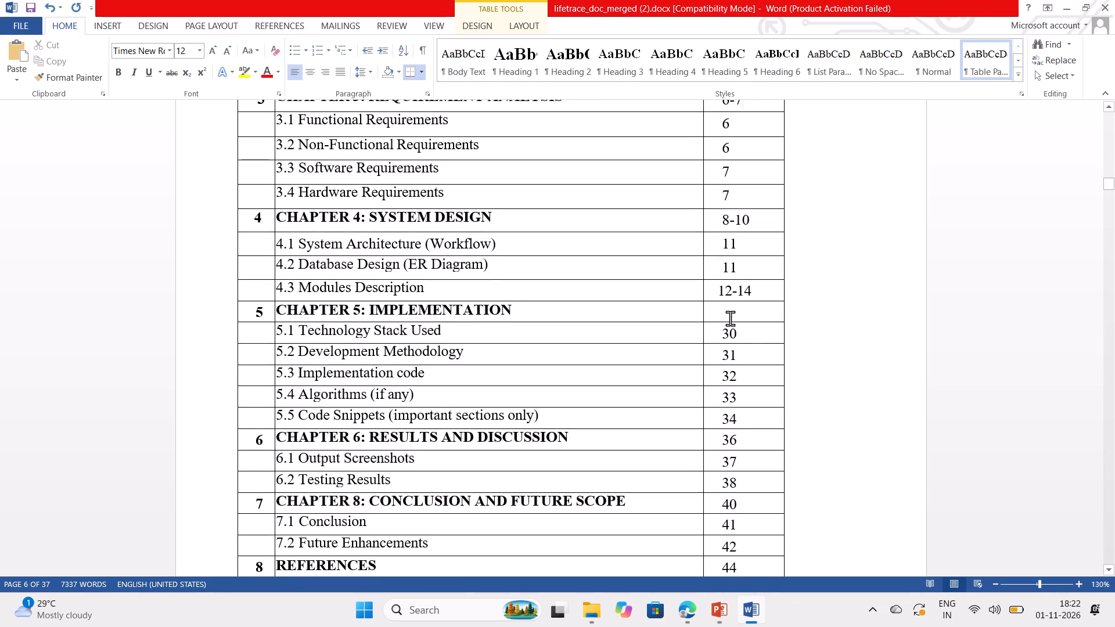
{"action": "left_click", "coordinate": [750, 308]}
{"action": "type", "text": "15-"}
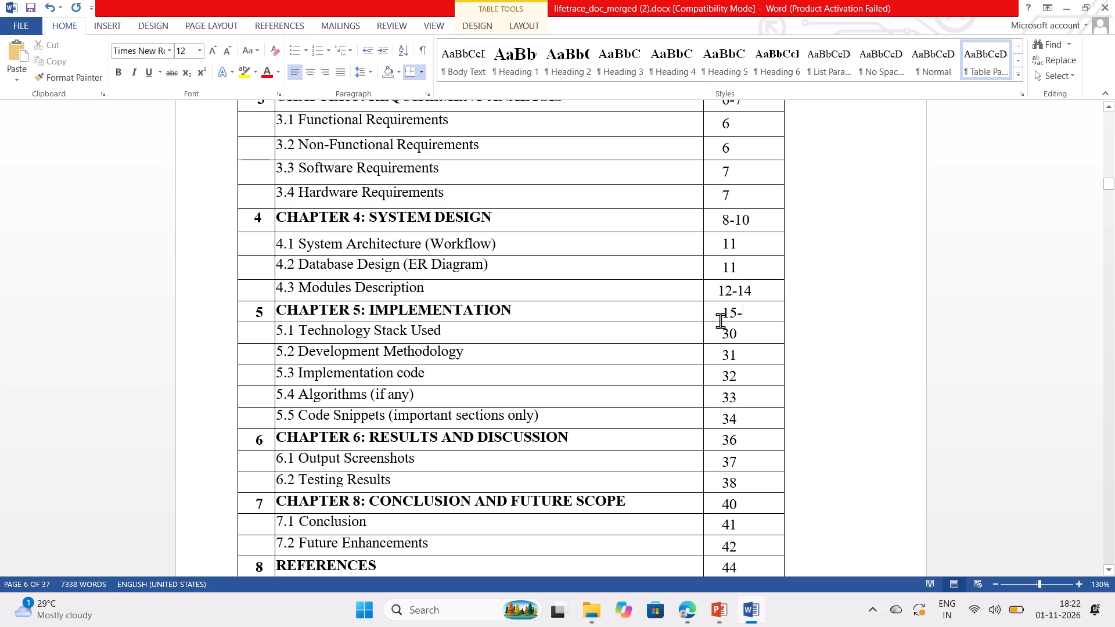
{"action": "left_click", "coordinate": [722, 316]}
{"action": "key", "text": "BackSpace"}
{"action": "key", "text": "space"}
{"action": "key", "text": "space"}
{"action": "key", "text": "space"}
{"action": "key", "text": "space"}
{"action": "left_click", "coordinate": [742, 315]}
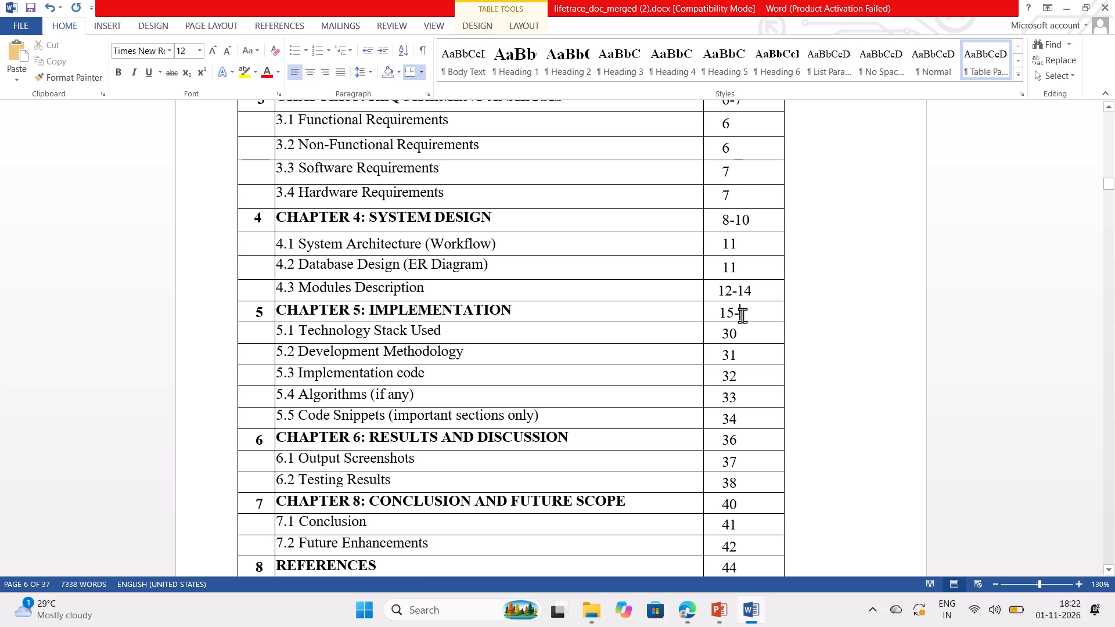
Check the Implementation chapter's last page in the body and complete its table of contents range as 15-23.
{"action": "scroll", "coordinate": [742, 315], "scroll_direction": "down", "scroll_amount": 20}
{"action": "scroll", "coordinate": [742, 315], "scroll_direction": "down", "scroll_amount": 9}
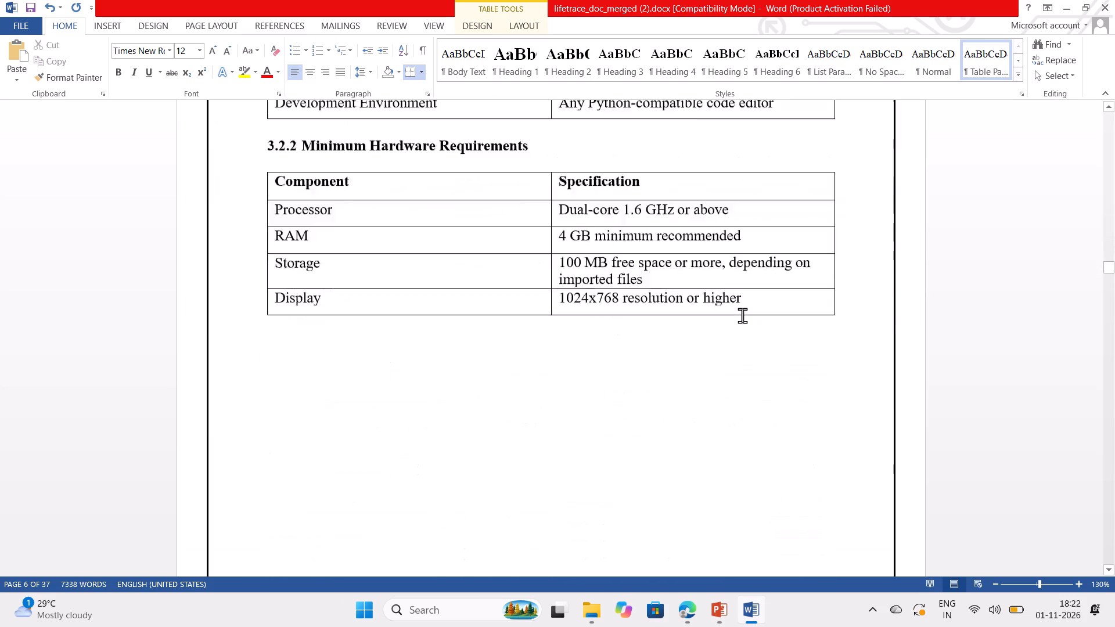
{"action": "scroll", "coordinate": [742, 315], "scroll_direction": "down", "scroll_amount": 20}
{"action": "scroll", "coordinate": [742, 315], "scroll_direction": "down", "scroll_amount": 19}
{"action": "scroll", "coordinate": [742, 315], "scroll_direction": "down", "scroll_amount": 3}
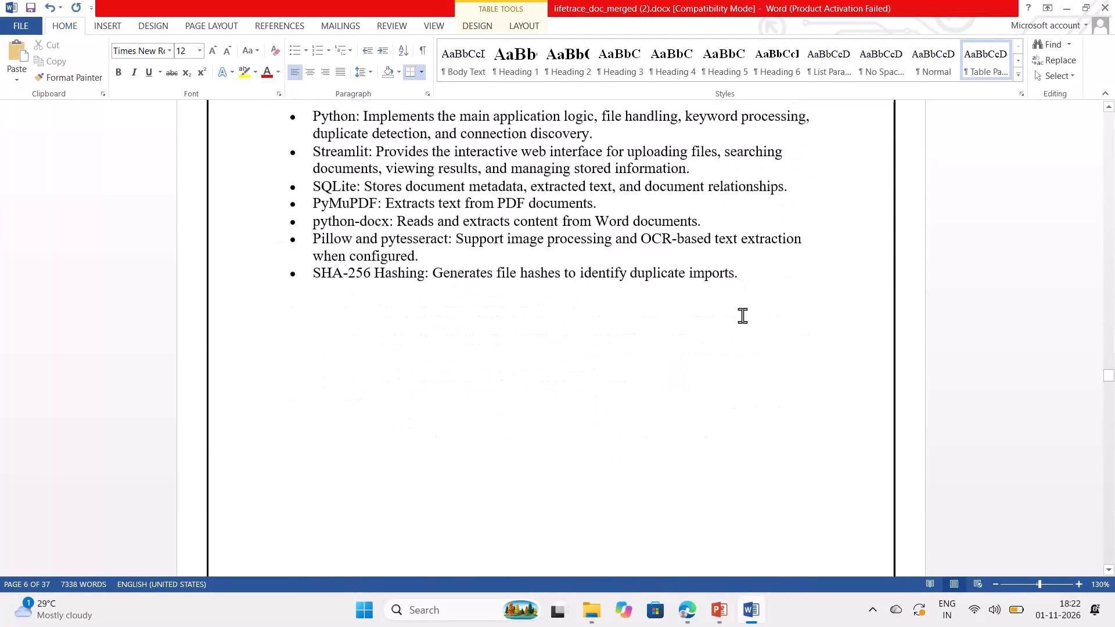
{"action": "scroll", "coordinate": [742, 315], "scroll_direction": "down", "scroll_amount": 1}
{"action": "scroll", "coordinate": [742, 315], "scroll_direction": "up", "scroll_amount": 6}
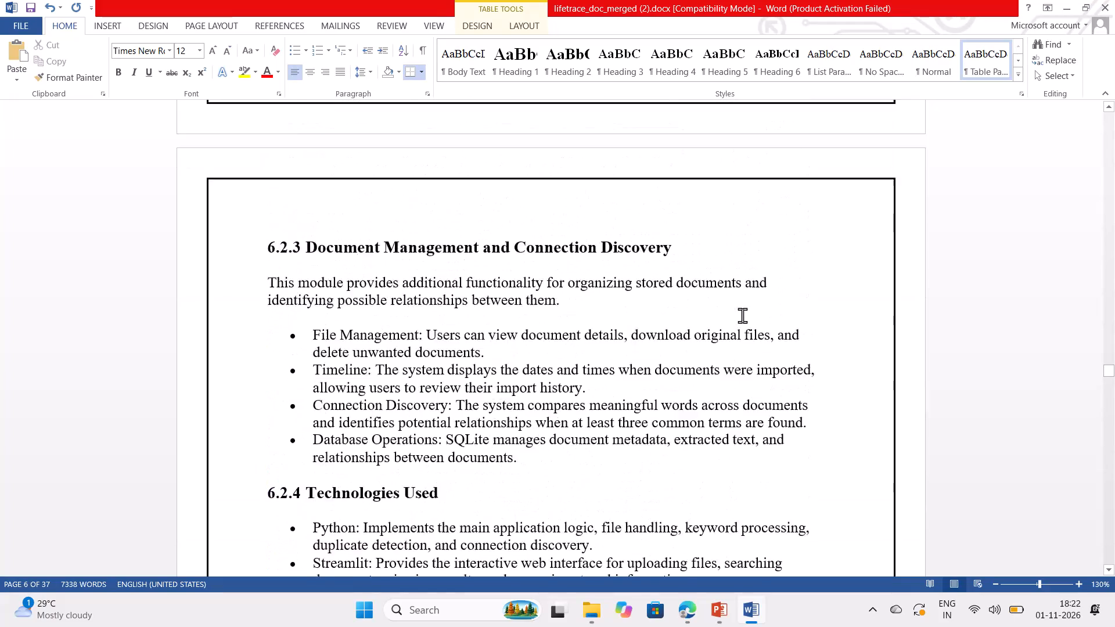
{"action": "scroll", "coordinate": [742, 315], "scroll_direction": "up", "scroll_amount": 7}
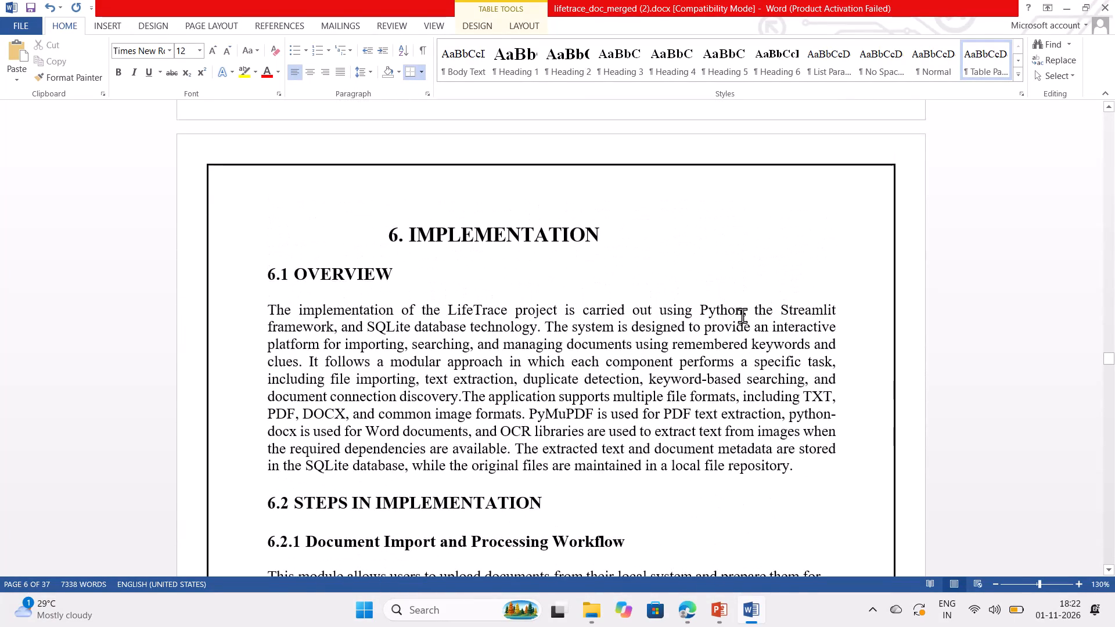
{"action": "scroll", "coordinate": [742, 315], "scroll_direction": "down", "scroll_amount": 2}
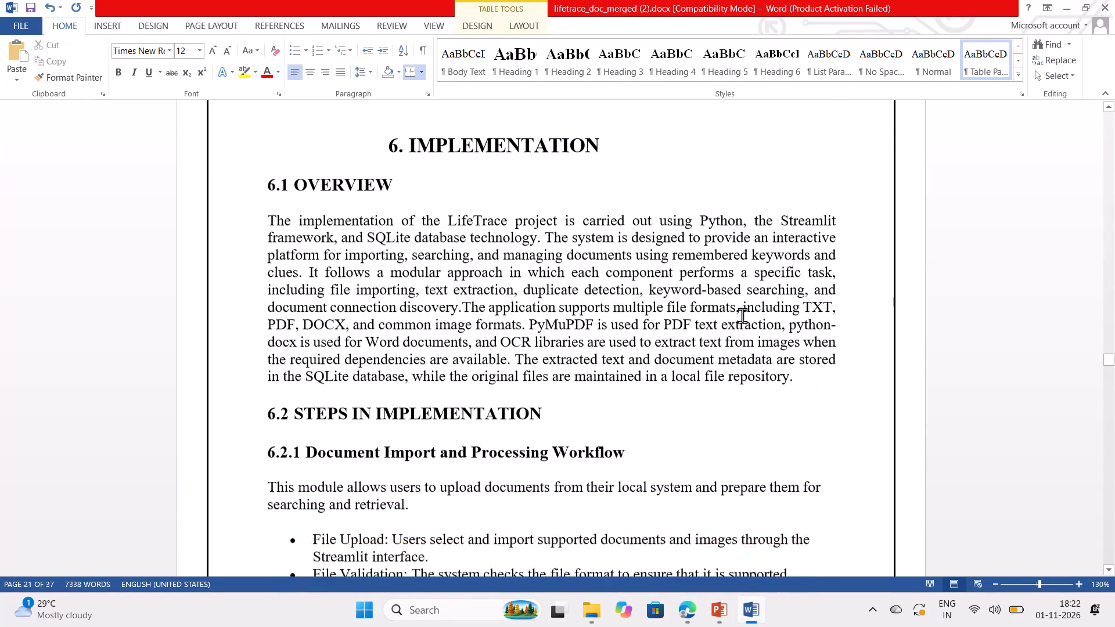
{"action": "scroll", "coordinate": [742, 315], "scroll_direction": "down", "scroll_amount": 6}
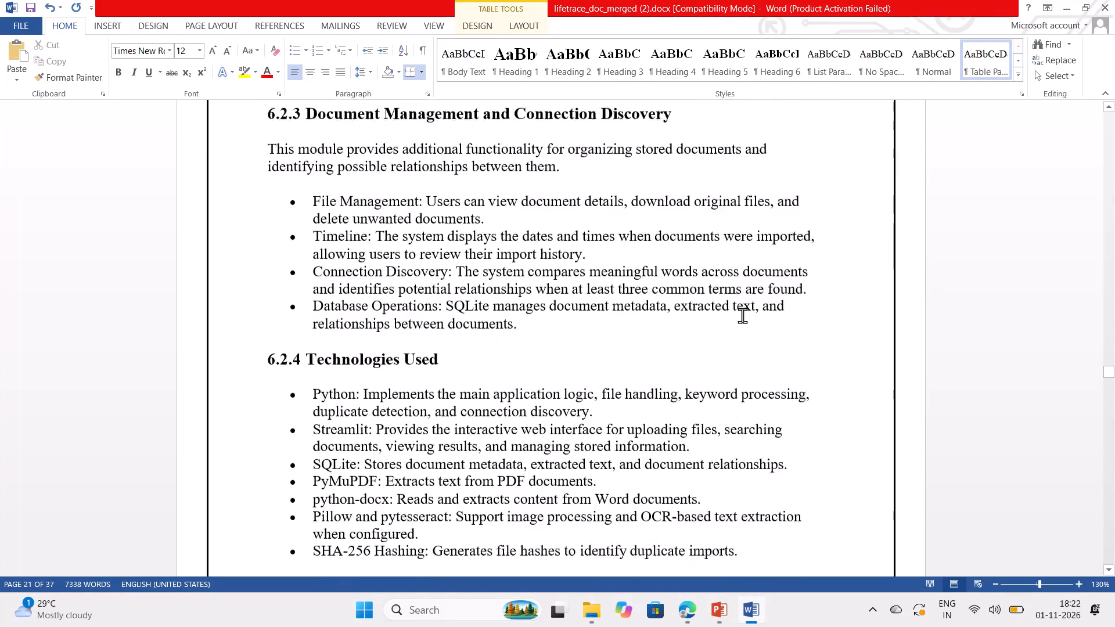
{"action": "scroll", "coordinate": [742, 315], "scroll_direction": "down", "scroll_amount": 14}
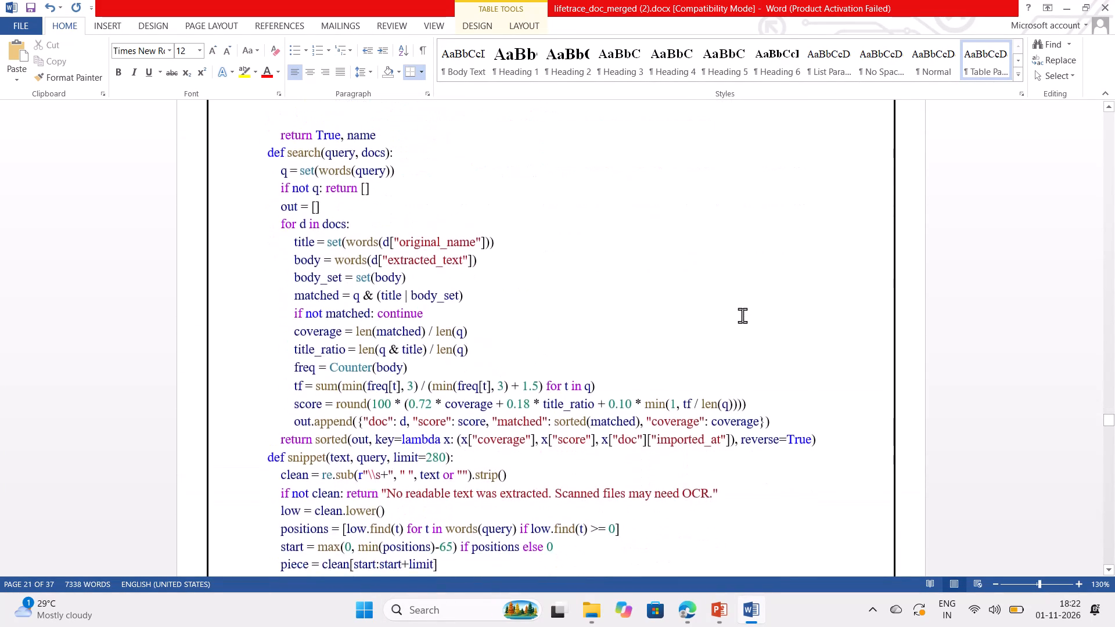
{"action": "scroll", "coordinate": [742, 315], "scroll_direction": "down", "scroll_amount": 10}
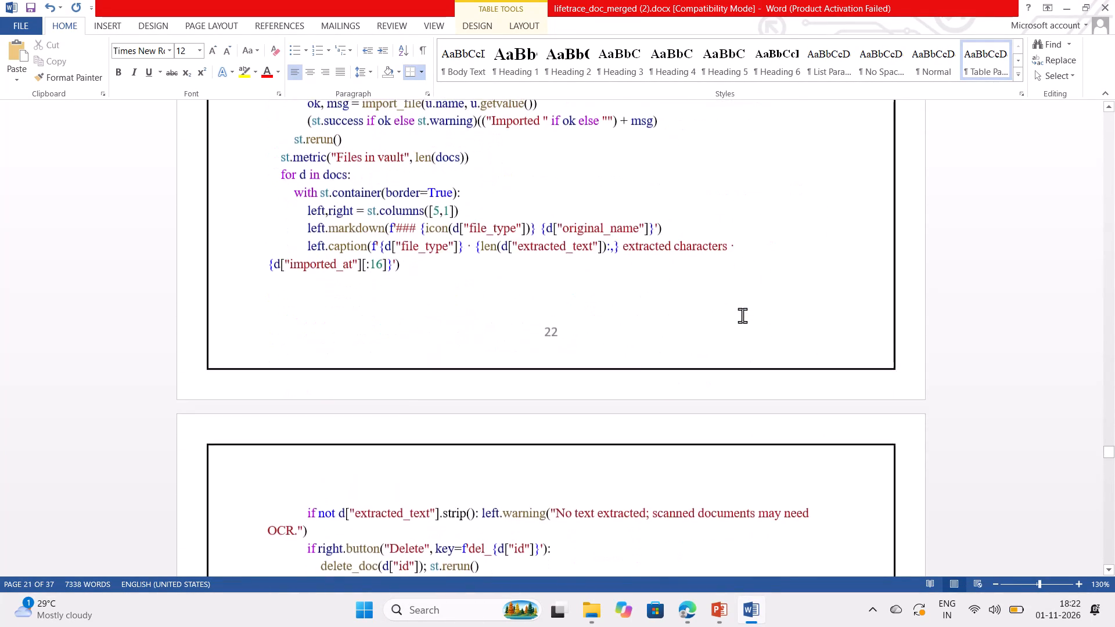
{"action": "scroll", "coordinate": [742, 315], "scroll_direction": "down", "scroll_amount": 7}
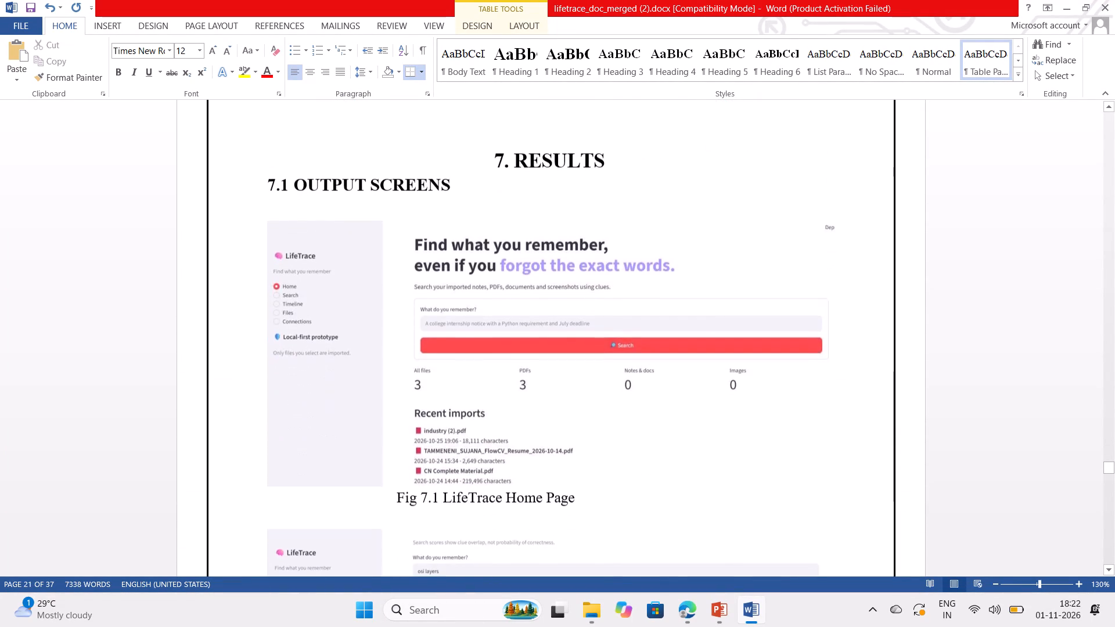
{"action": "scroll", "coordinate": [742, 315], "scroll_direction": "up", "scroll_amount": 18}
{"action": "scroll", "coordinate": [742, 315], "scroll_direction": "up", "scroll_amount": 20}
{"action": "scroll", "coordinate": [742, 315], "scroll_direction": "up", "scroll_amount": 20}
{"action": "scroll", "coordinate": [742, 315], "scroll_direction": "up", "scroll_amount": 20}
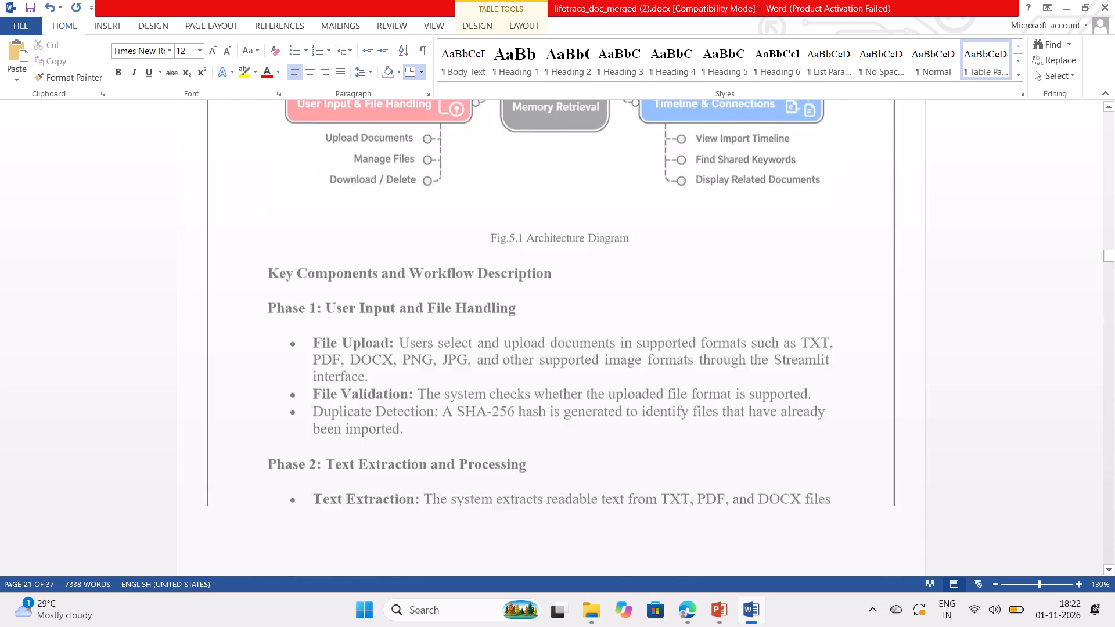
{"action": "scroll", "coordinate": [742, 315], "scroll_direction": "up", "scroll_amount": 20}
{"action": "scroll", "coordinate": [742, 315], "scroll_direction": "up", "scroll_amount": 20}
{"action": "scroll", "coordinate": [742, 315], "scroll_direction": "up", "scroll_amount": 20}
{"action": "scroll", "coordinate": [742, 315], "scroll_direction": "up", "scroll_amount": 1}
{"action": "scroll", "coordinate": [742, 315], "scroll_direction": "down", "scroll_amount": 7}
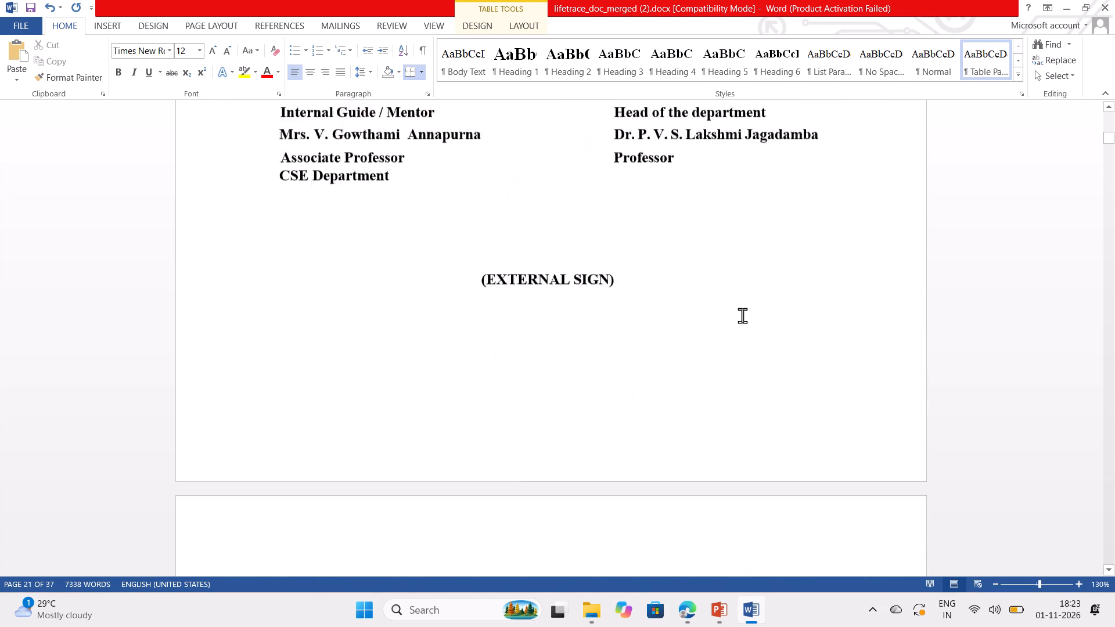
{"action": "scroll", "coordinate": [742, 315], "scroll_direction": "down", "scroll_amount": 7}
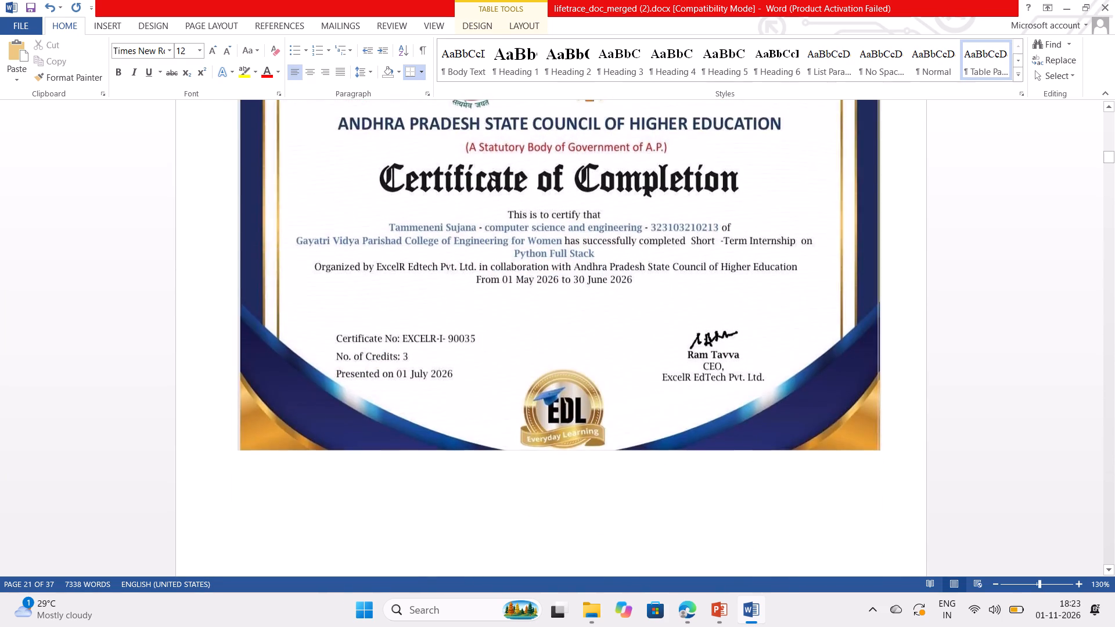
{"action": "scroll", "coordinate": [742, 315], "scroll_direction": "down", "scroll_amount": 11}
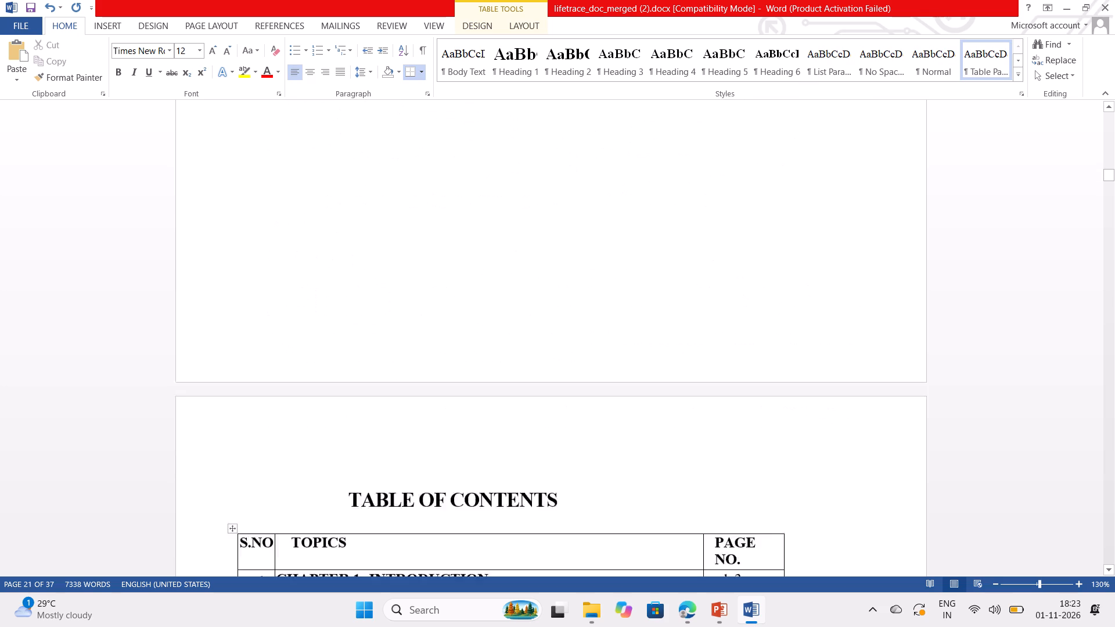
{"action": "scroll", "coordinate": [742, 315], "scroll_direction": "down", "scroll_amount": 3}
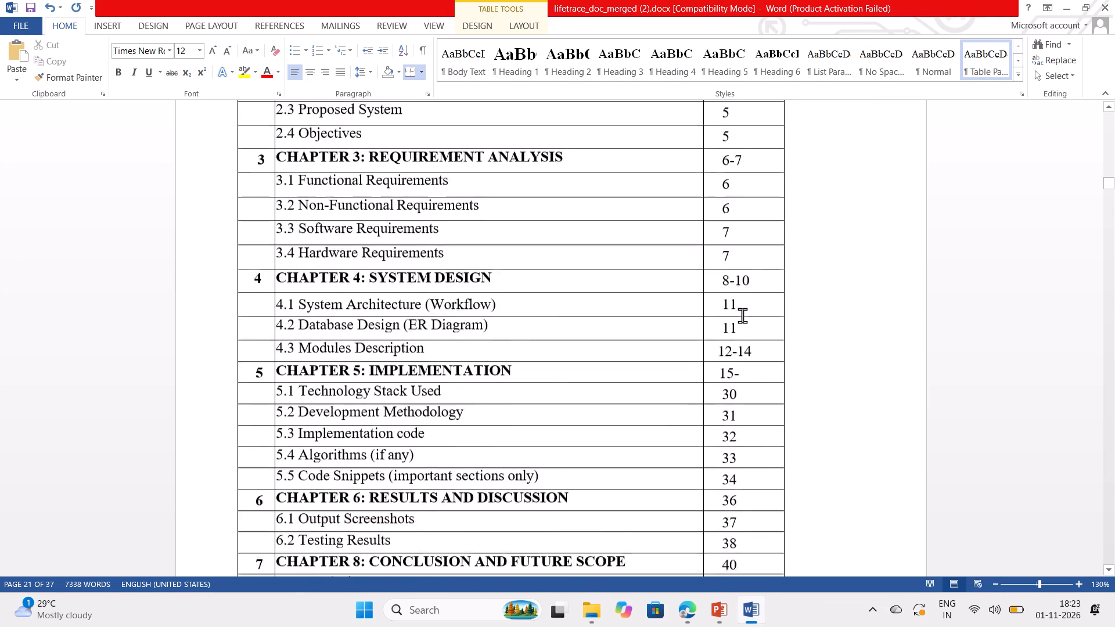
{"action": "scroll", "coordinate": [742, 315], "scroll_direction": "down", "scroll_amount": 2}
{"action": "type", "text": "23"}
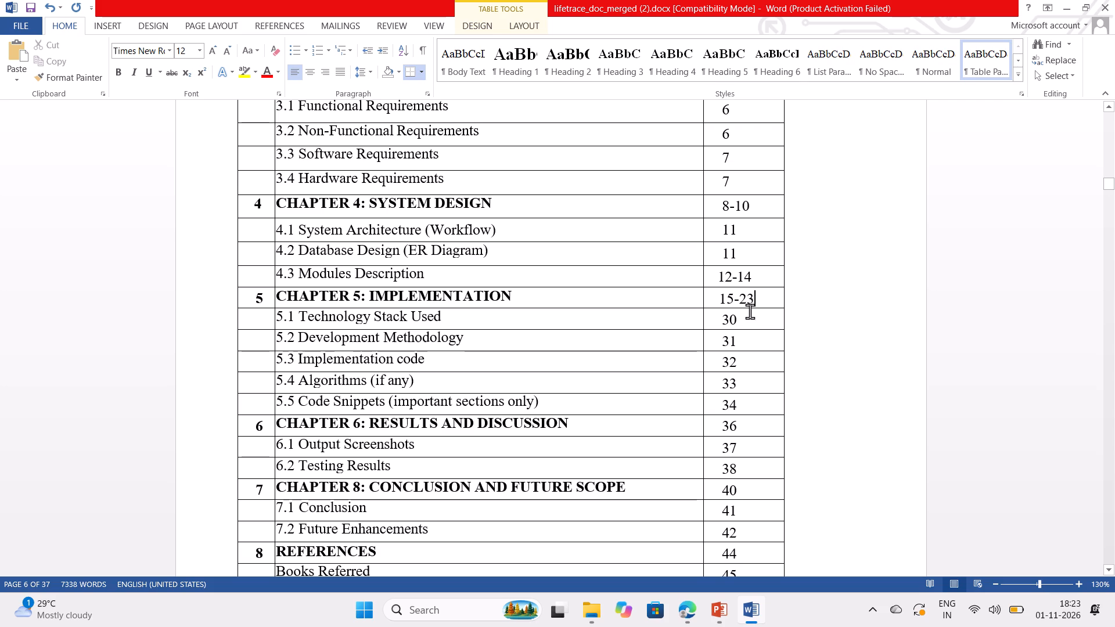
Set the table of contents page numbers for 5.1 Technology Stack Used and 5.2 Development Methodology to 15.
{"action": "left_click", "coordinate": [748, 316]}
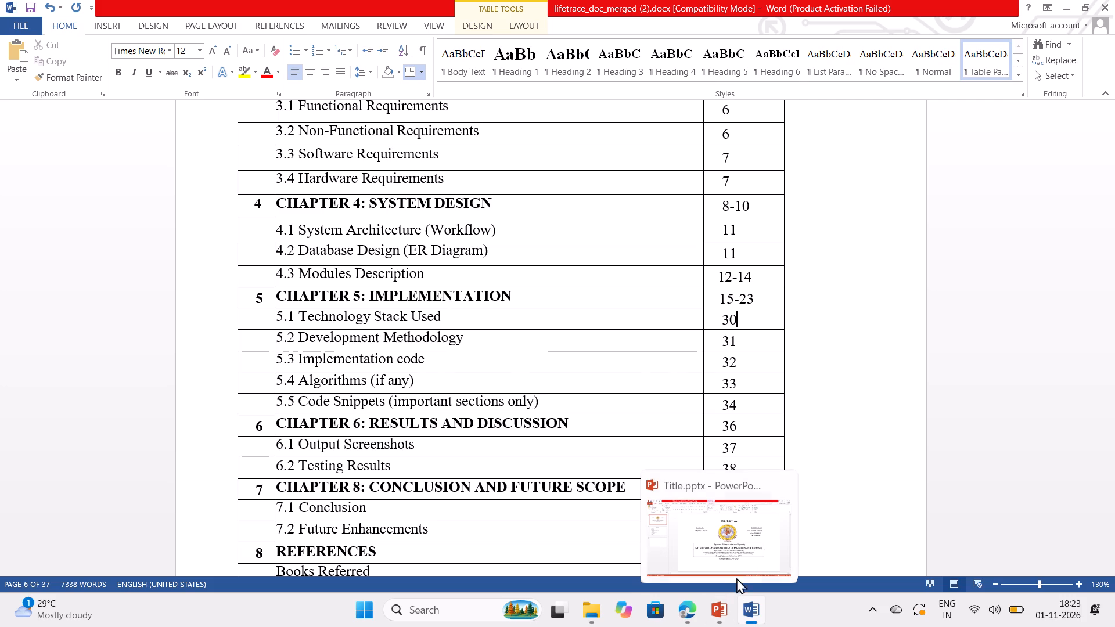
{"action": "left_click", "coordinate": [740, 559]}
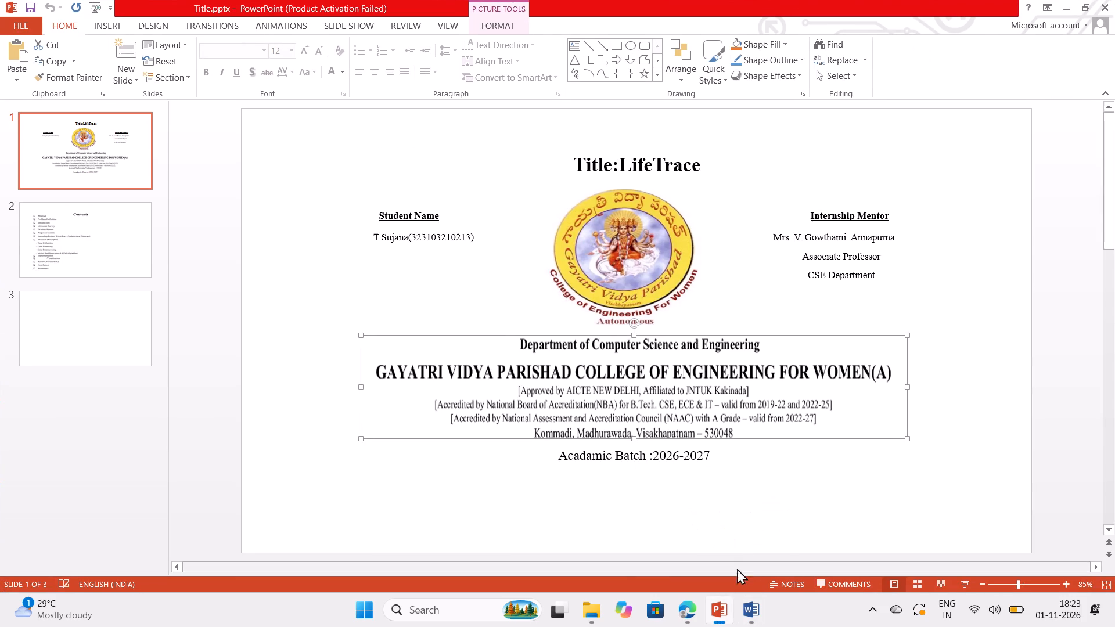
{"action": "left_click", "coordinate": [747, 611]}
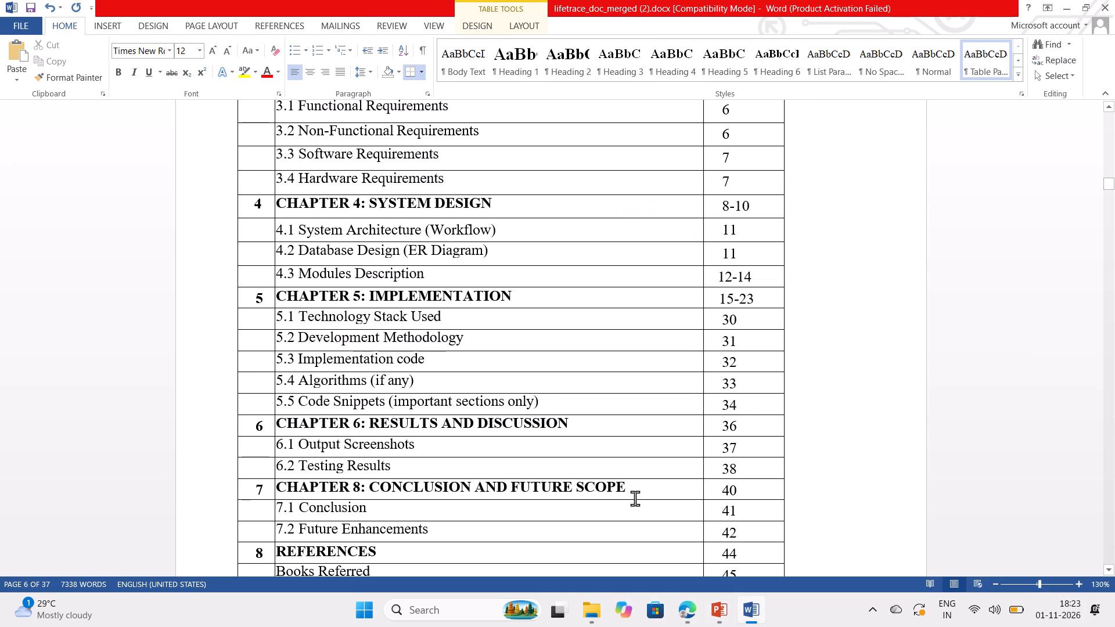
{"action": "scroll", "coordinate": [635, 498], "scroll_direction": "down", "scroll_amount": 2, "text": "ctrl"}
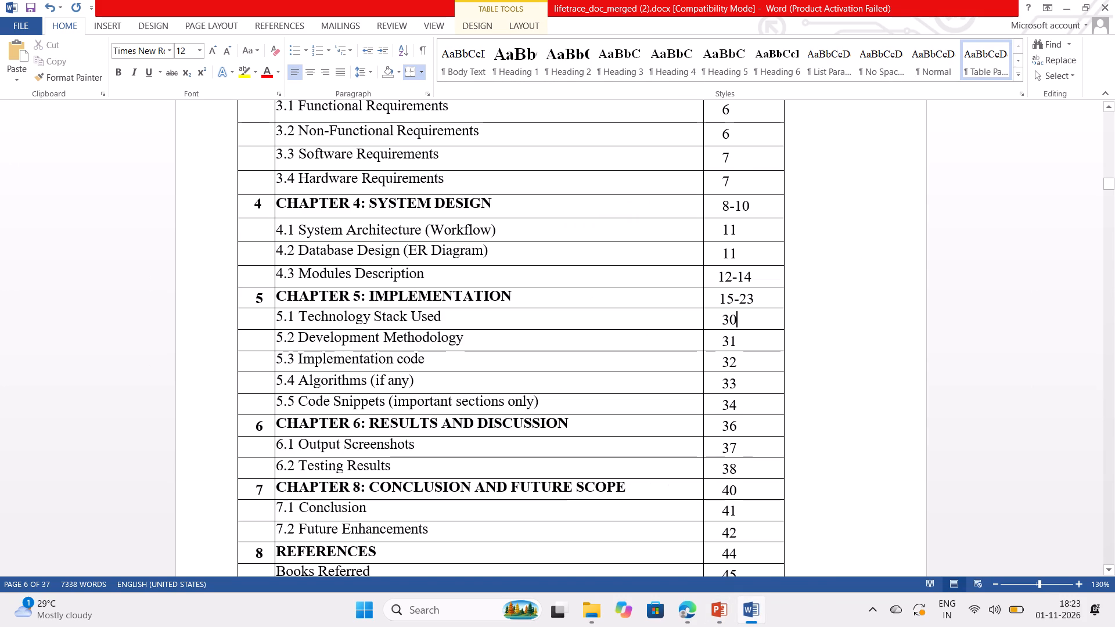
{"action": "scroll", "coordinate": [793, 458], "scroll_direction": "down", "scroll_amount": 2}
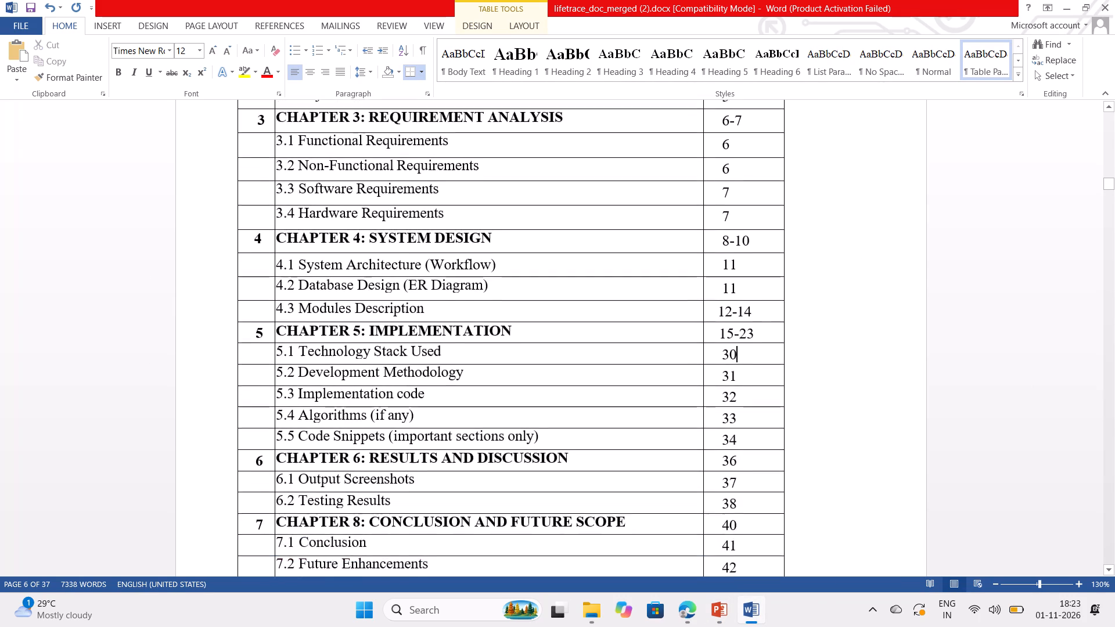
{"action": "scroll", "coordinate": [793, 458], "scroll_direction": "down", "scroll_amount": 2}
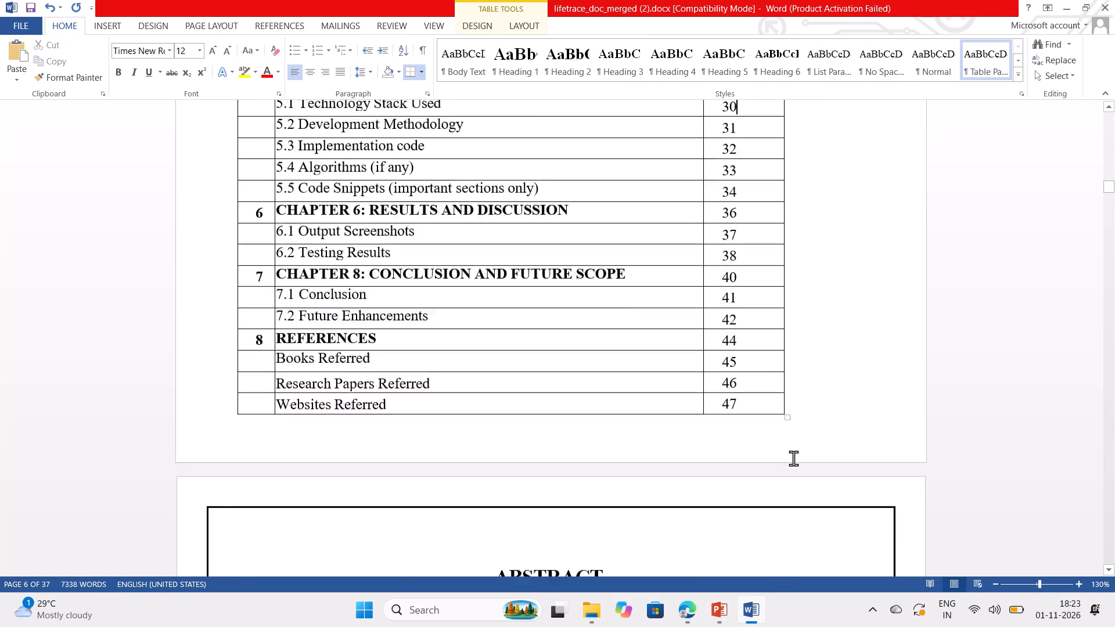
{"action": "scroll", "coordinate": [793, 458], "scroll_direction": "down", "scroll_amount": 1}
{"action": "scroll", "coordinate": [793, 458], "scroll_direction": "up", "scroll_amount": 2}
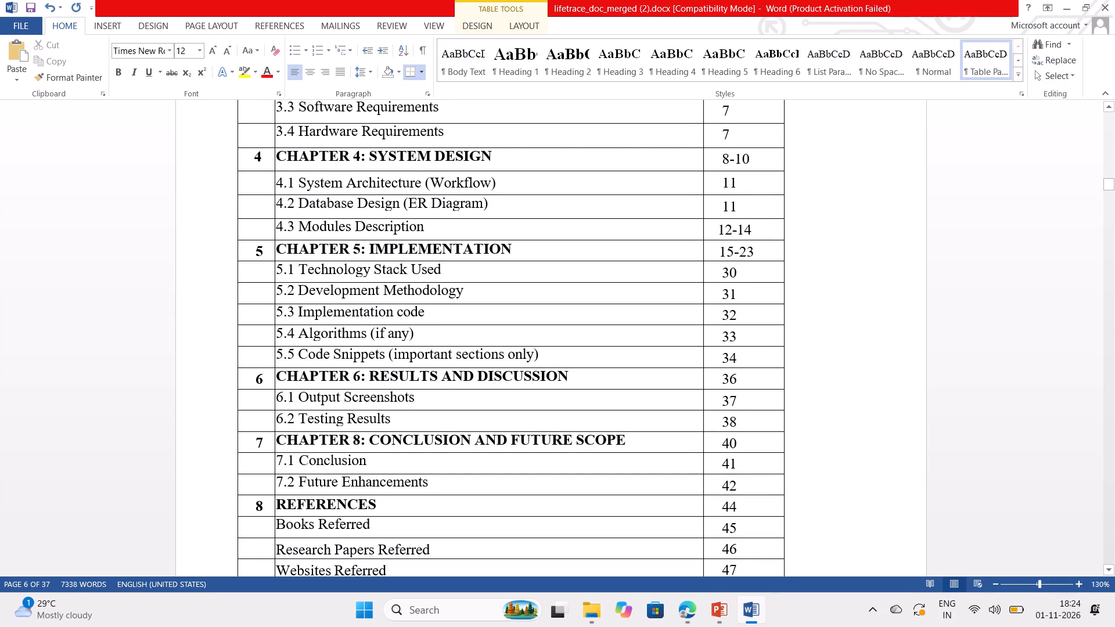
{"action": "key", "text": "BackSpace"}
{"action": "key", "text": "BackSpace"}
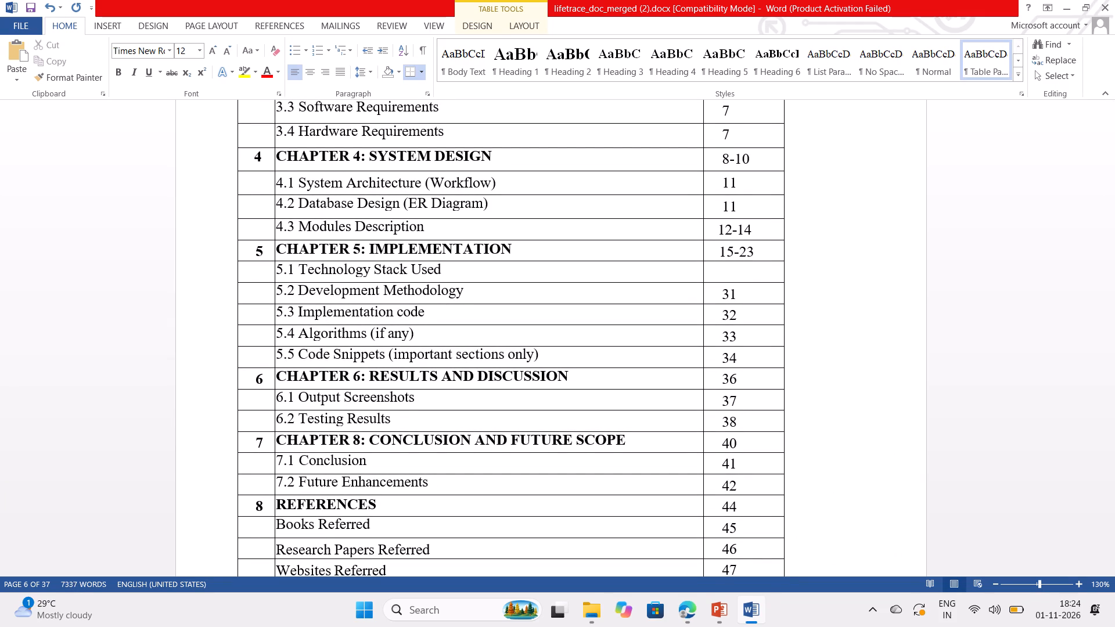
{"action": "type", "text": "15"}
{"action": "left_click", "coordinate": [736, 298]}
{"action": "key", "text": "BackSpace"}
{"action": "key", "text": "BackSpace"}
{"action": "type", "text": "15"}
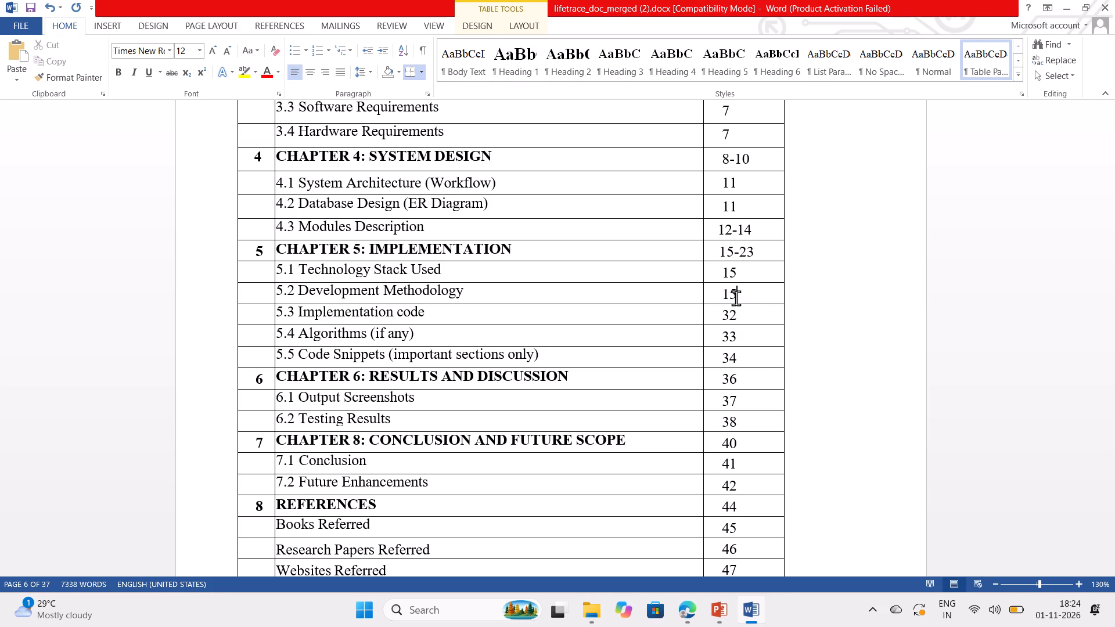
Check the Implementation chapter's section pages in the body and set the table of contents page for 5.2 Development Methodology to 16.
{"action": "scroll", "coordinate": [736, 298], "scroll_direction": "down", "scroll_amount": 1}
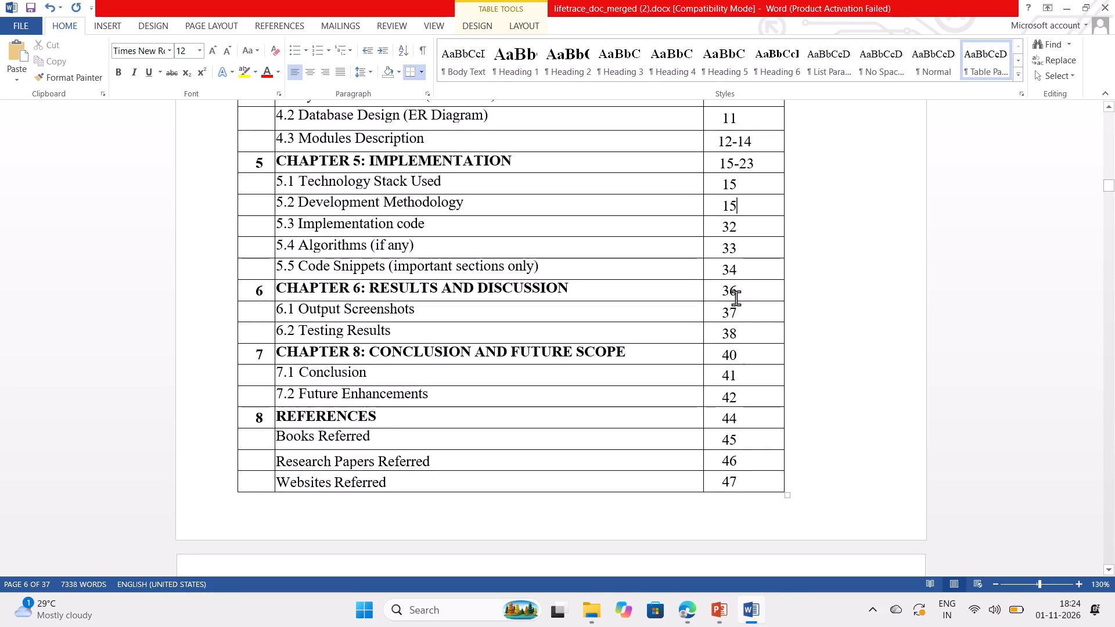
{"action": "scroll", "coordinate": [736, 298], "scroll_direction": "down", "scroll_amount": 1}
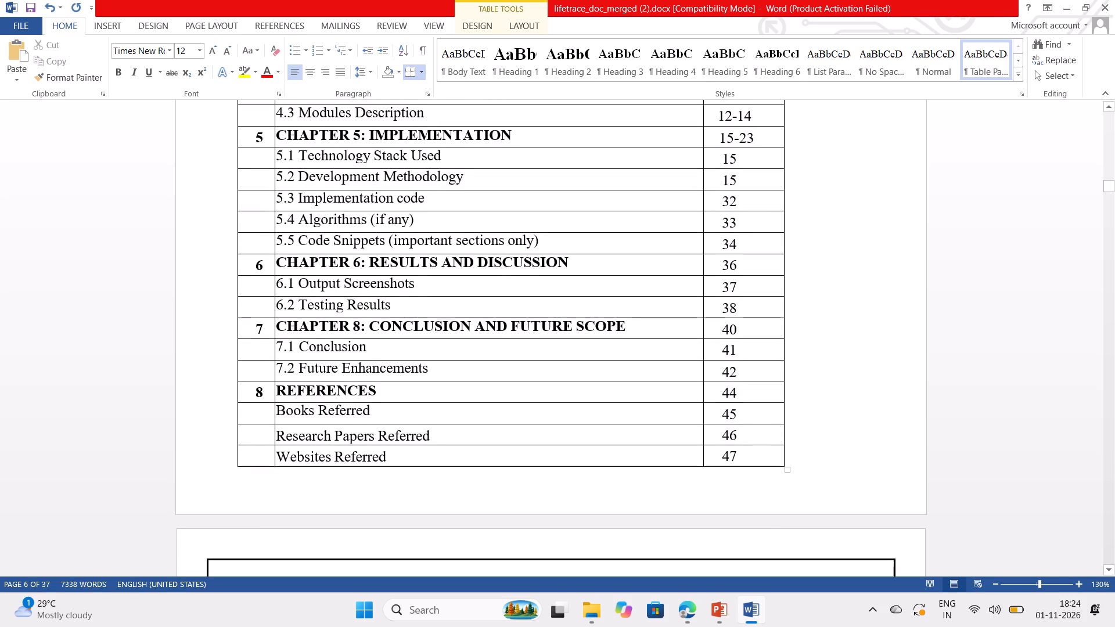
{"action": "scroll", "coordinate": [736, 298], "scroll_direction": "down", "scroll_amount": 1}
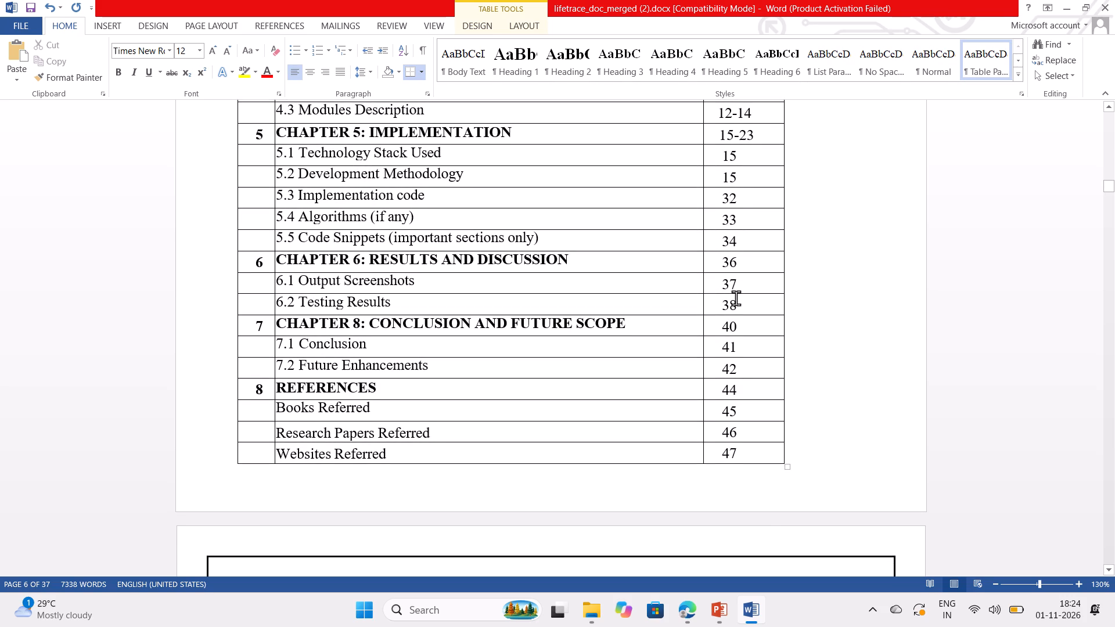
{"action": "scroll", "coordinate": [736, 298], "scroll_direction": "down", "scroll_amount": 2}
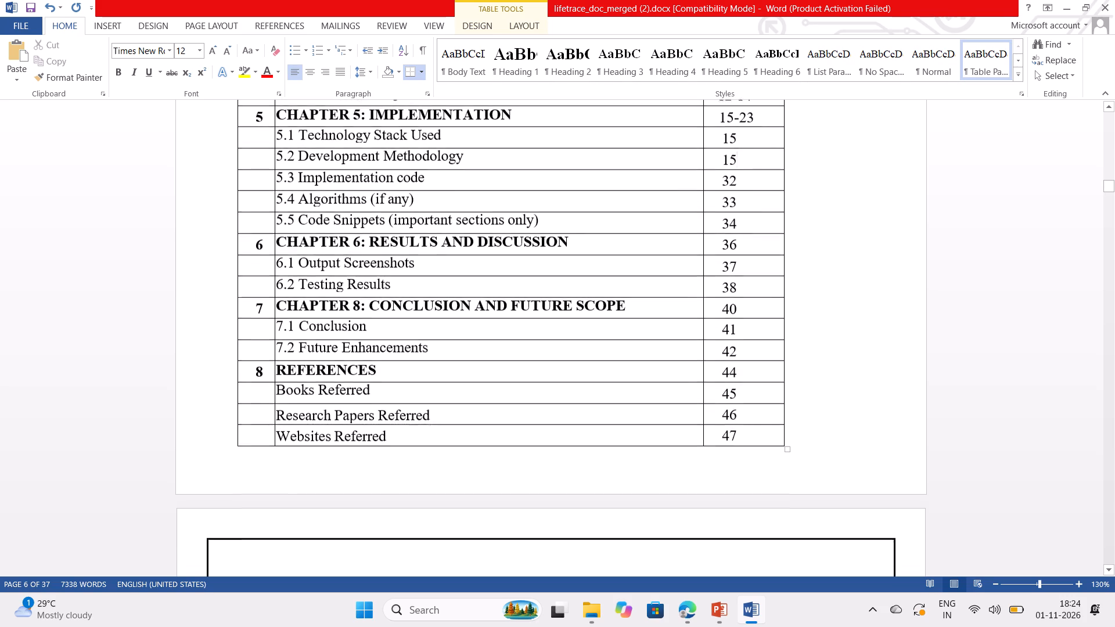
{"action": "scroll", "coordinate": [736, 298], "scroll_direction": "down", "scroll_amount": 1}
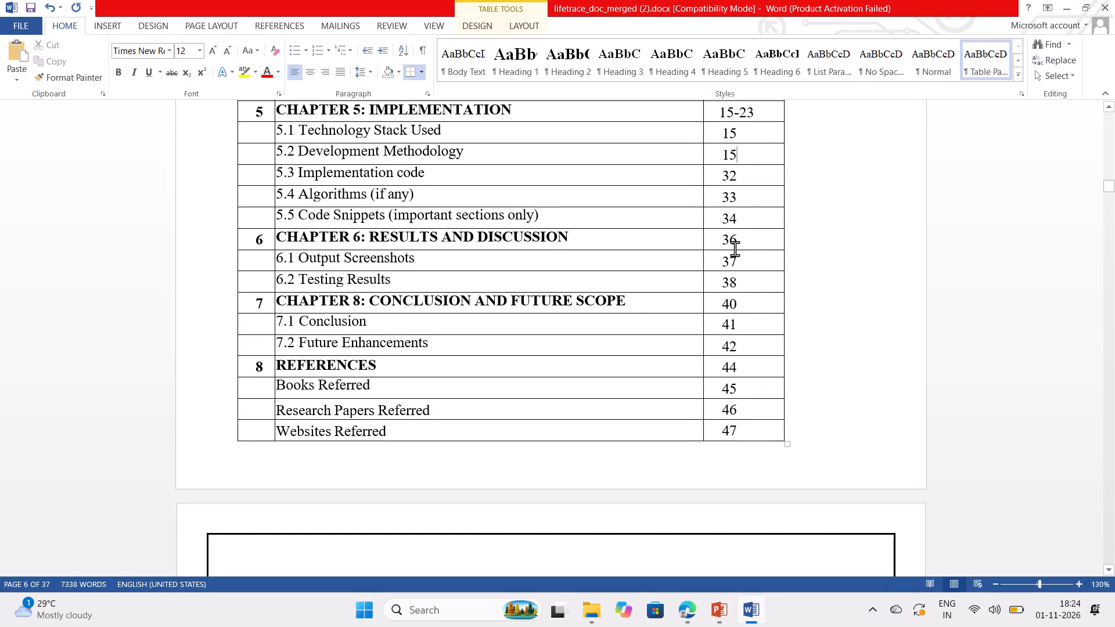
{"action": "scroll", "coordinate": [738, 184], "scroll_direction": "down", "scroll_amount": 5}
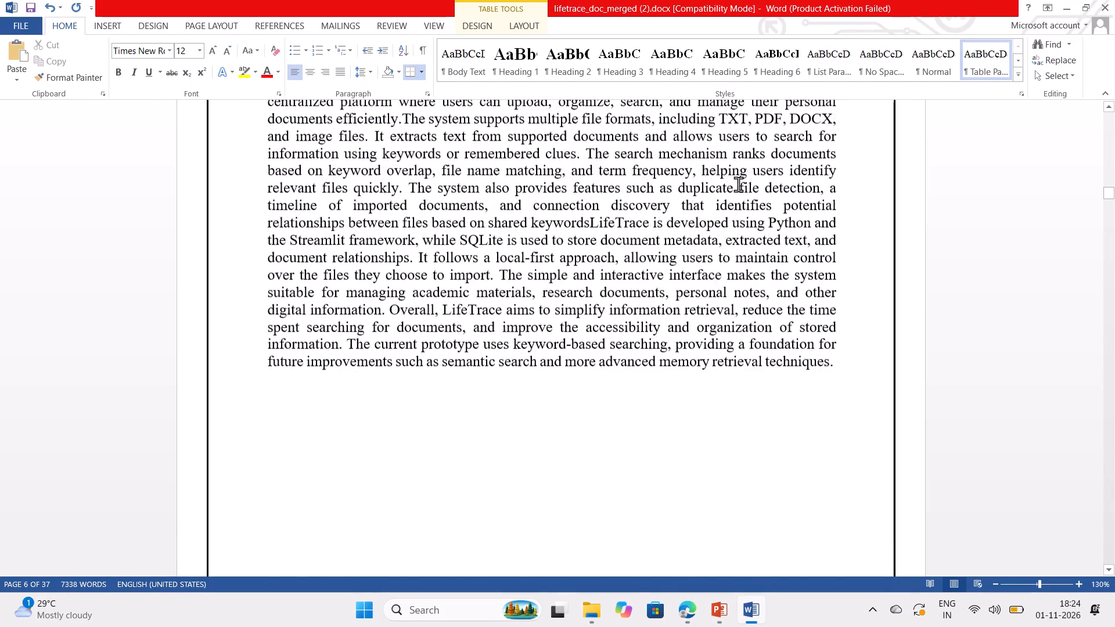
{"action": "scroll", "coordinate": [738, 184], "scroll_direction": "down", "scroll_amount": 20}
{"action": "scroll", "coordinate": [738, 184], "scroll_direction": "down", "scroll_amount": 20}
{"action": "scroll", "coordinate": [738, 184], "scroll_direction": "down", "scroll_amount": 8}
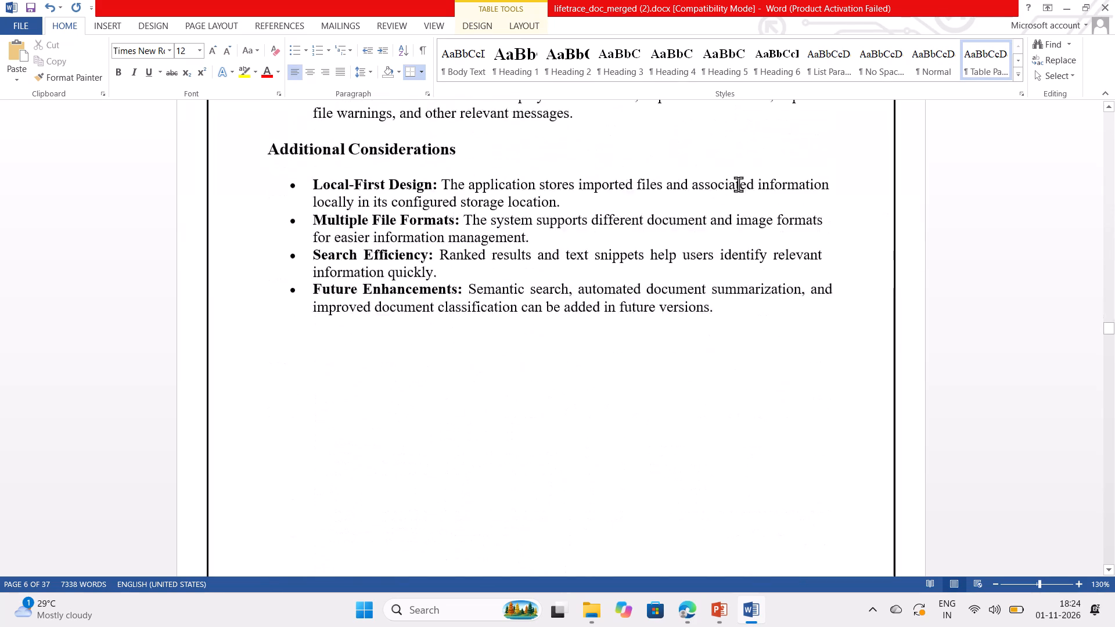
{"action": "scroll", "coordinate": [738, 184], "scroll_direction": "down", "scroll_amount": 9}
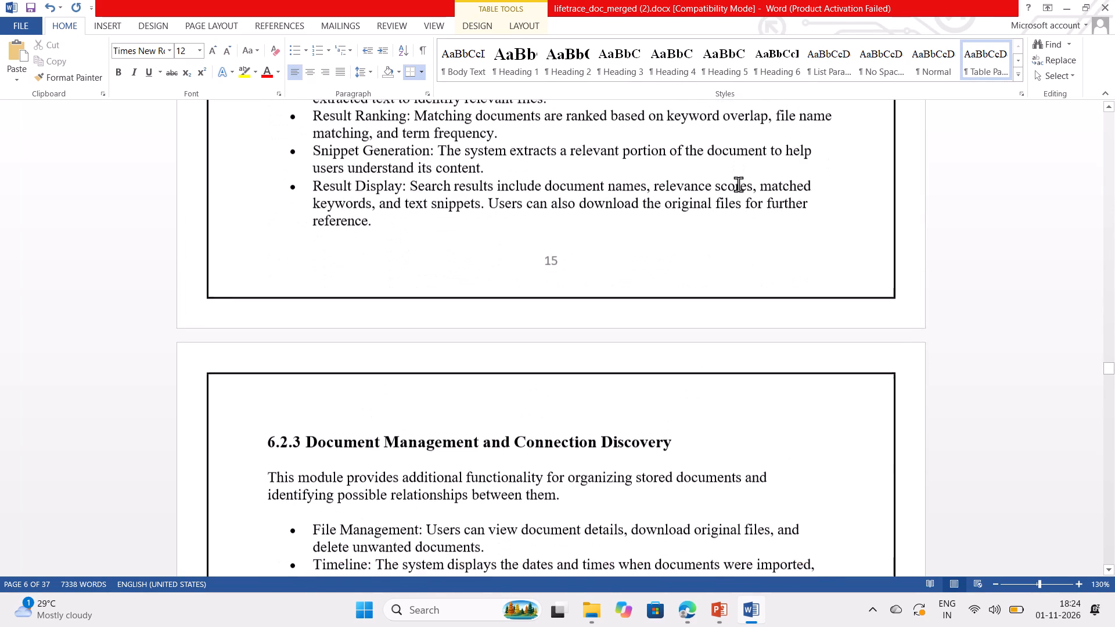
{"action": "scroll", "coordinate": [738, 184], "scroll_direction": "down", "scroll_amount": 6}
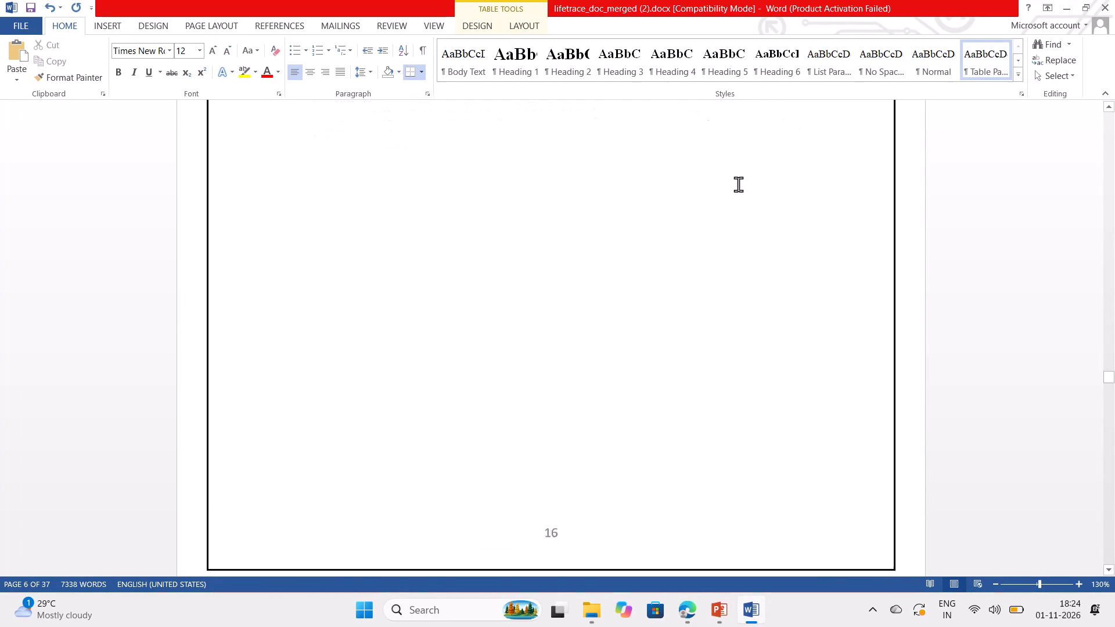
{"action": "scroll", "coordinate": [738, 184], "scroll_direction": "down", "scroll_amount": 5}
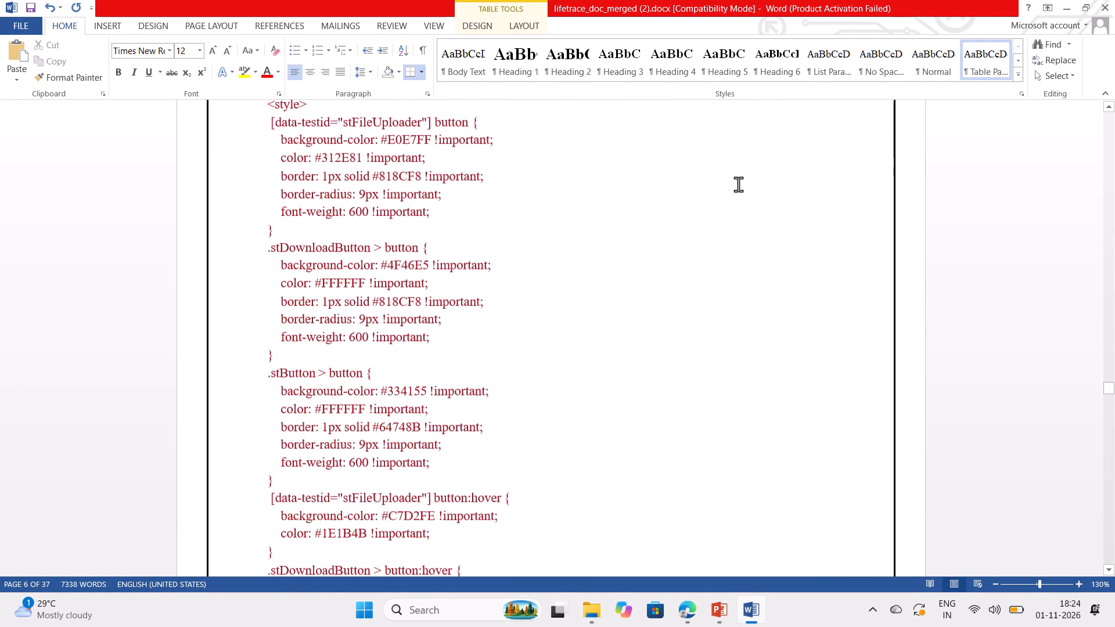
{"action": "scroll", "coordinate": [738, 184], "scroll_direction": "down", "scroll_amount": 12}
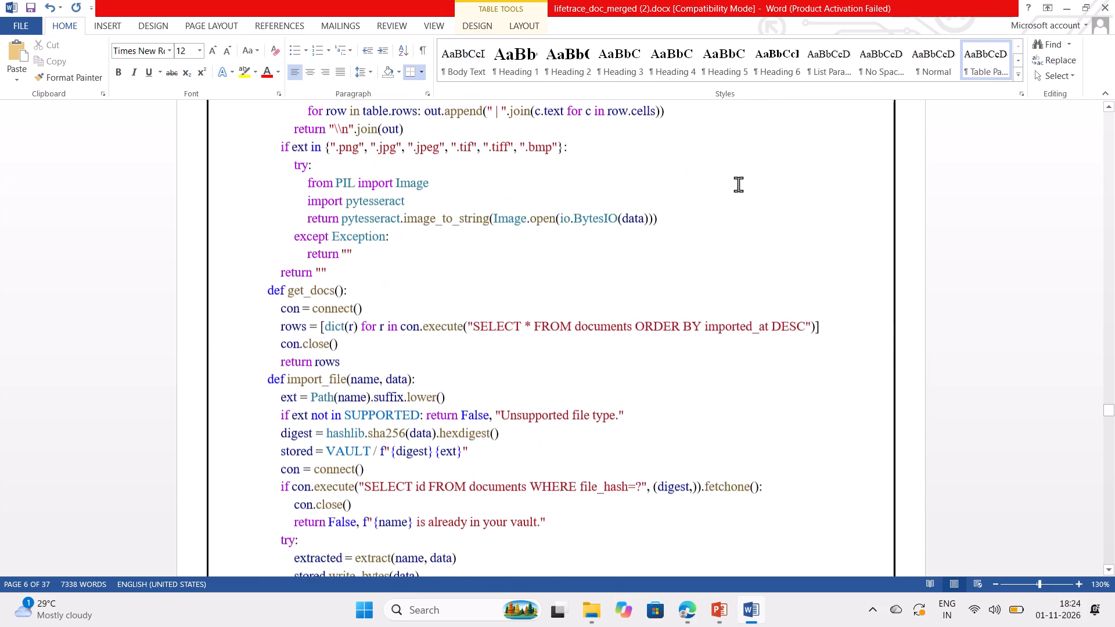
{"action": "scroll", "coordinate": [738, 184], "scroll_direction": "down", "scroll_amount": 2}
{"action": "scroll", "coordinate": [738, 184], "scroll_direction": "up", "scroll_amount": 20}
{"action": "scroll", "coordinate": [738, 184], "scroll_direction": "up", "scroll_amount": 20}
{"action": "scroll", "coordinate": [738, 184], "scroll_direction": "up", "scroll_amount": 20}
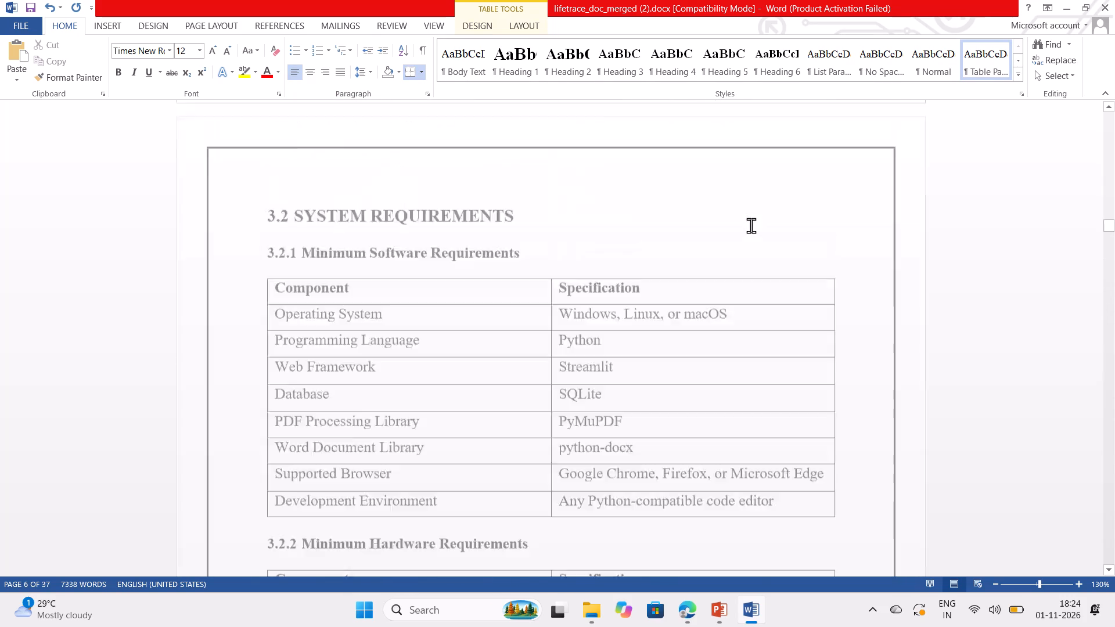
{"action": "scroll", "coordinate": [751, 225], "scroll_direction": "up", "scroll_amount": 16}
{"action": "scroll", "coordinate": [751, 225], "scroll_direction": "down", "scroll_amount": 9}
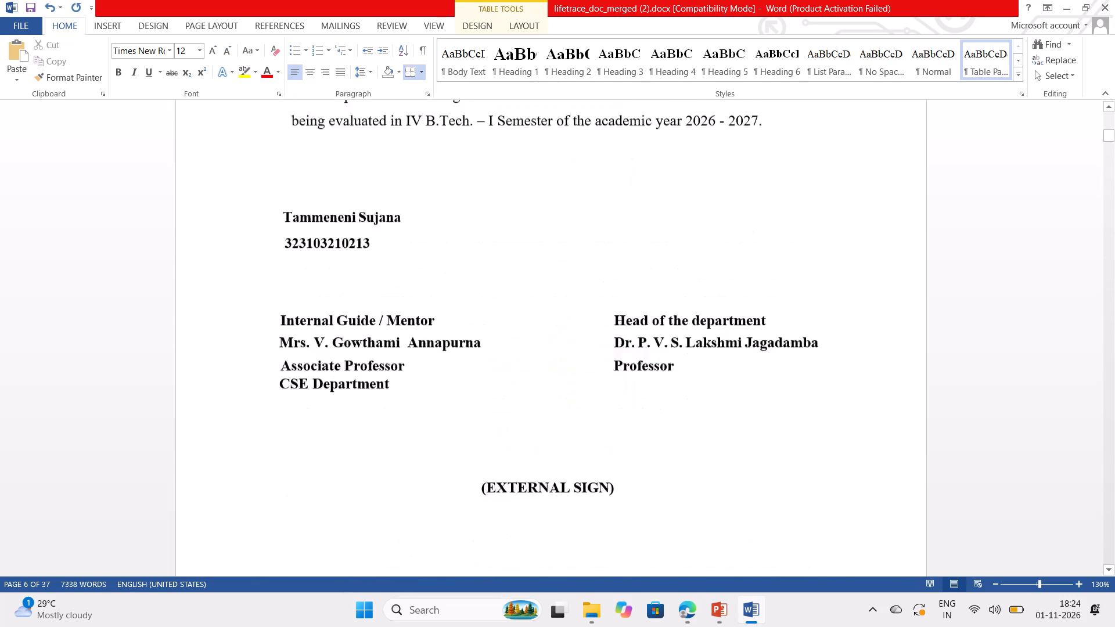
{"action": "scroll", "coordinate": [751, 225], "scroll_direction": "down", "scroll_amount": 7}
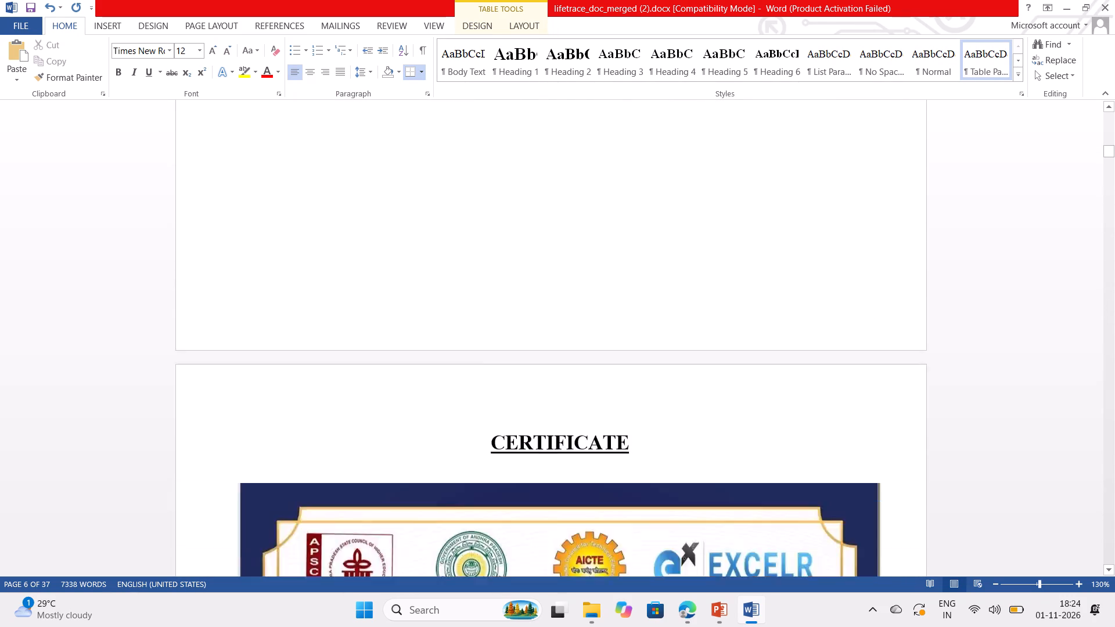
{"action": "scroll", "coordinate": [751, 225], "scroll_direction": "down", "scroll_amount": 8}
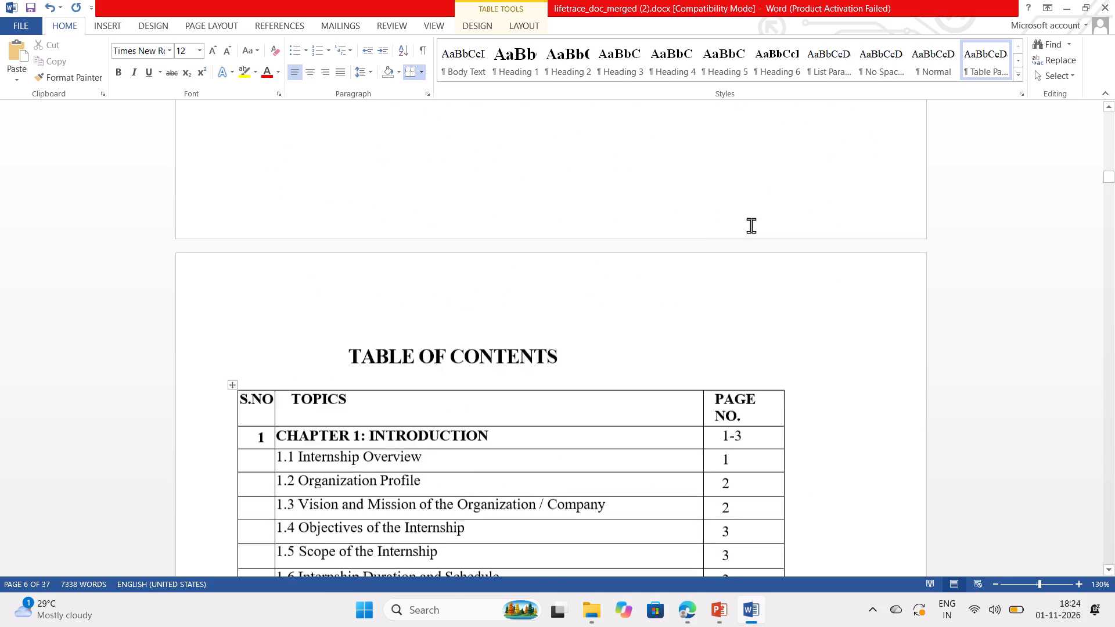
{"action": "scroll", "coordinate": [751, 225], "scroll_direction": "down", "scroll_amount": 5}
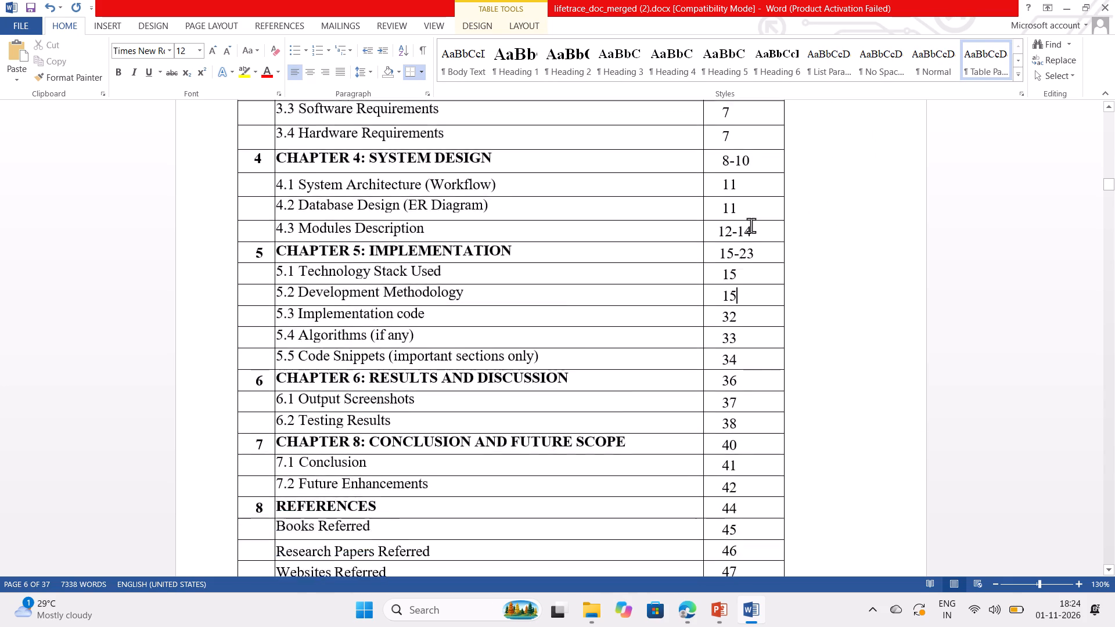
{"action": "scroll", "coordinate": [751, 225], "scroll_direction": "down", "scroll_amount": 1}
{"action": "key", "text": "BackSpace"}
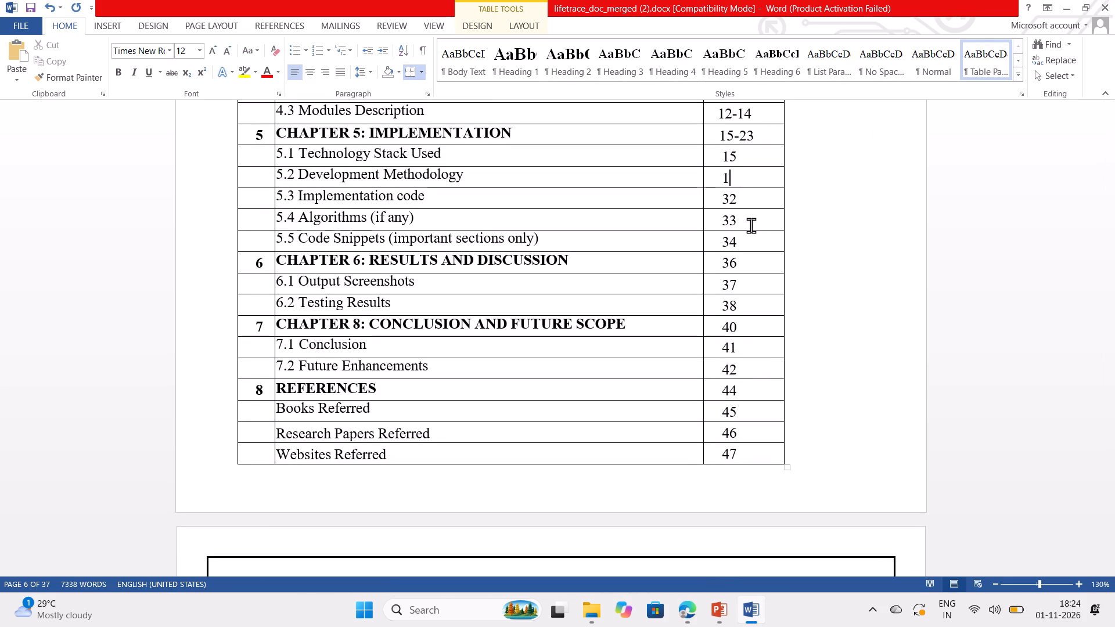
{"action": "key", "text": "6"}
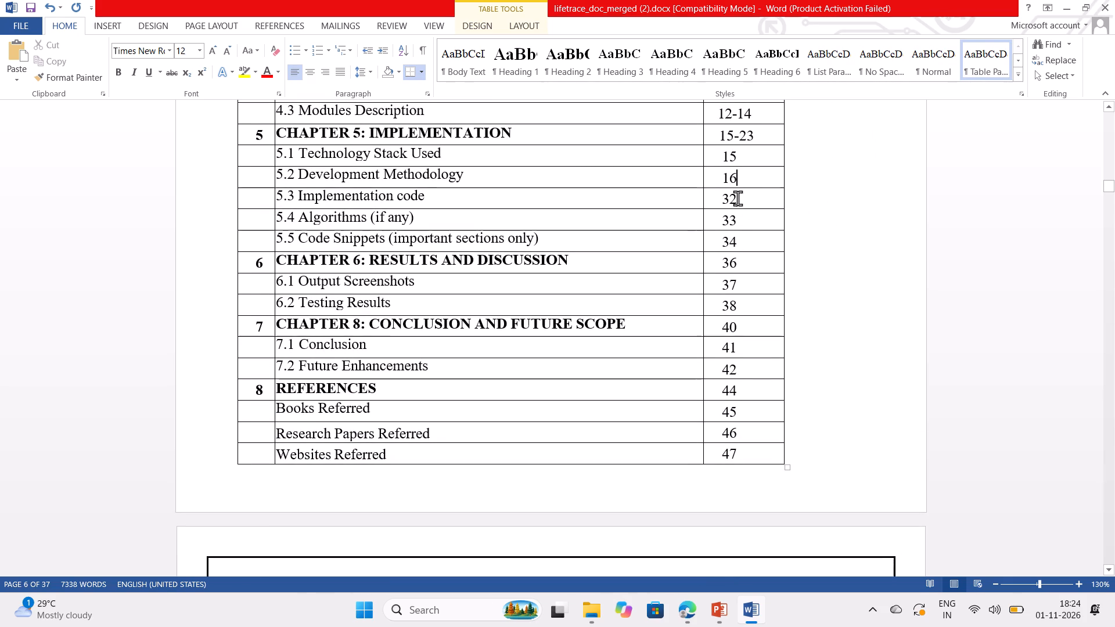
Set the table of contents page range for 5.3 Implementation code to 17-23.
{"action": "left_click", "coordinate": [738, 198]}
{"action": "key", "text": "BackSpace"}
{"action": "key", "text": "BackSpace"}
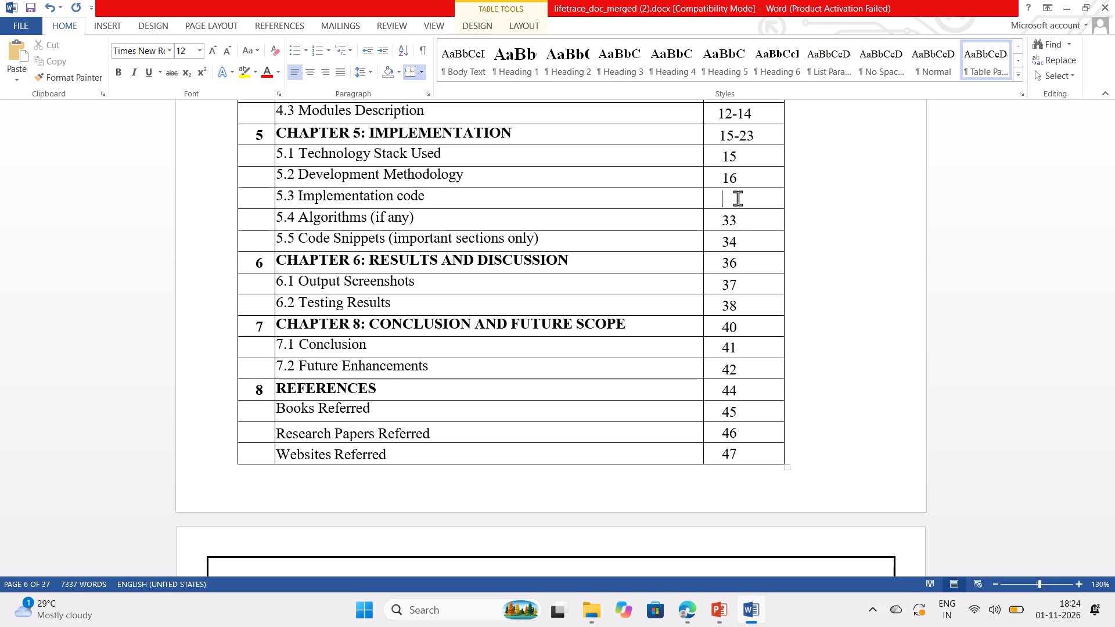
{"action": "type", "text": "17"}
{"action": "key", "text": "minus"}
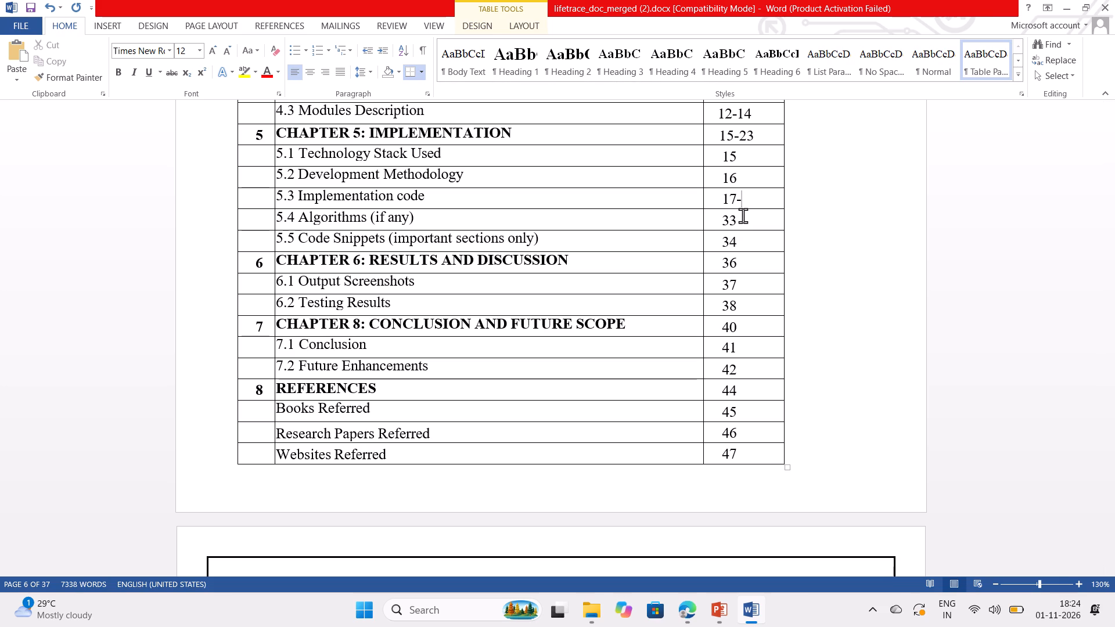
{"action": "key", "text": "2"}
{"action": "key", "text": "3"}
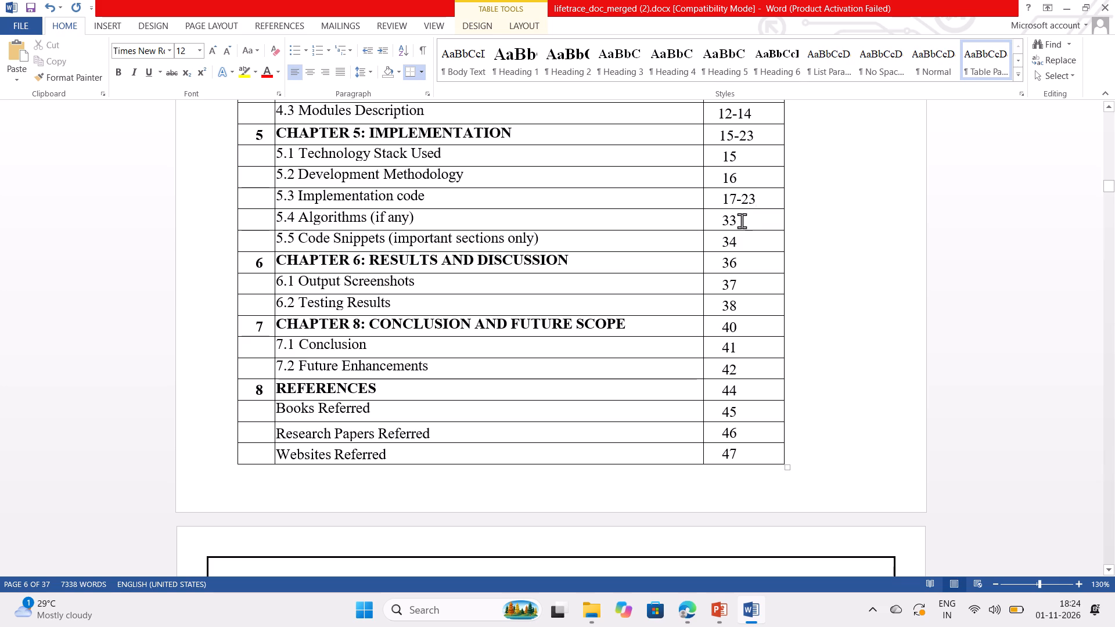
Set the table of contents page numbers for 5.4 Algorithms and 5.5 Code Snippets to 23.
{"action": "left_click", "coordinate": [742, 221]}
{"action": "key", "text": "BackSpace"}
{"action": "key", "text": "BackSpace"}
{"action": "key", "text": "2"}
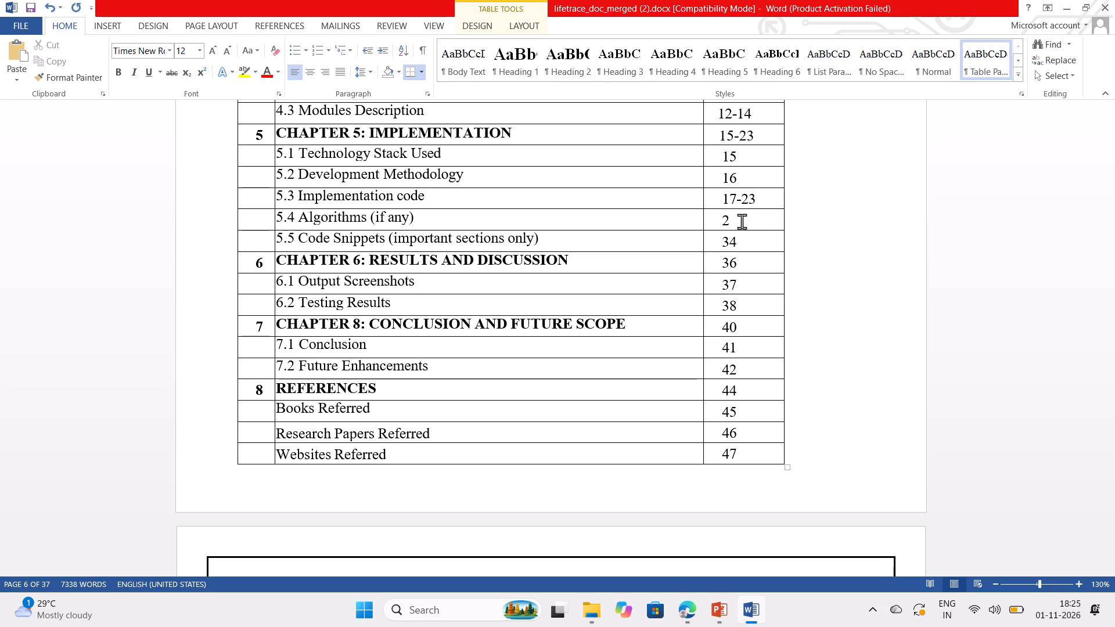
{"action": "key", "text": "3"}
{"action": "left_click", "coordinate": [738, 233]}
{"action": "key", "text": "BackSpace"}
{"action": "key", "text": "BackSpace"}
{"action": "type", "text": "23"}
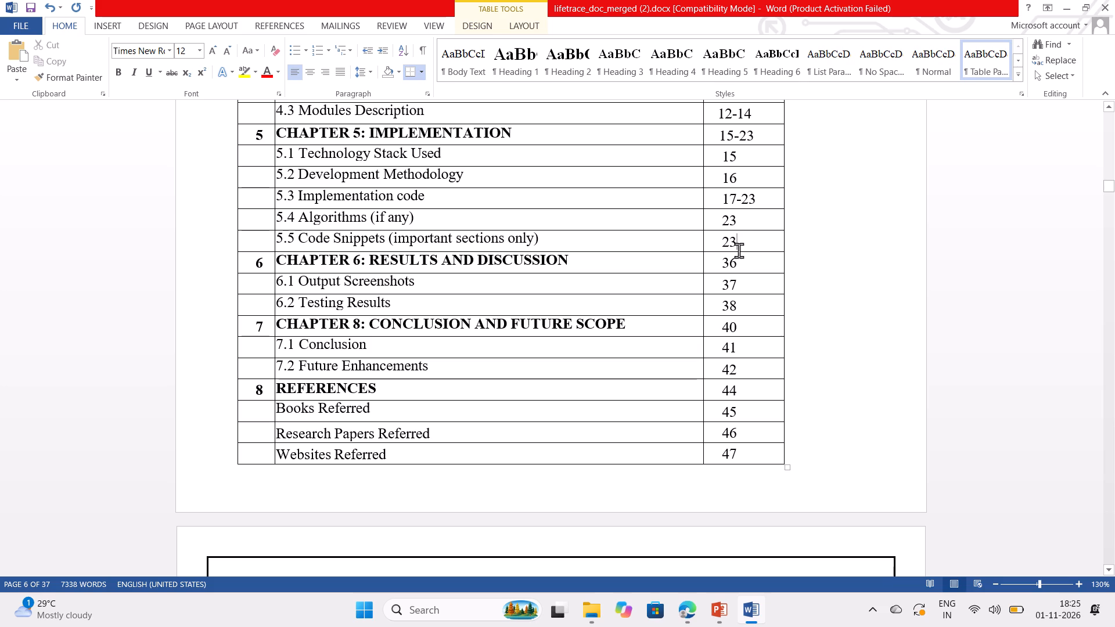
Set the Chapter 6: Results and Discussion page range in the table of contents to 24-25.
{"action": "left_click", "coordinate": [742, 260]}
{"action": "key", "text": "BackSpace"}
{"action": "key", "text": "BackSpace"}
{"action": "key", "text": "2"}
{"action": "key", "text": "4"}
{"action": "scroll", "coordinate": [742, 260], "scroll_direction": "down", "scroll_amount": 1}
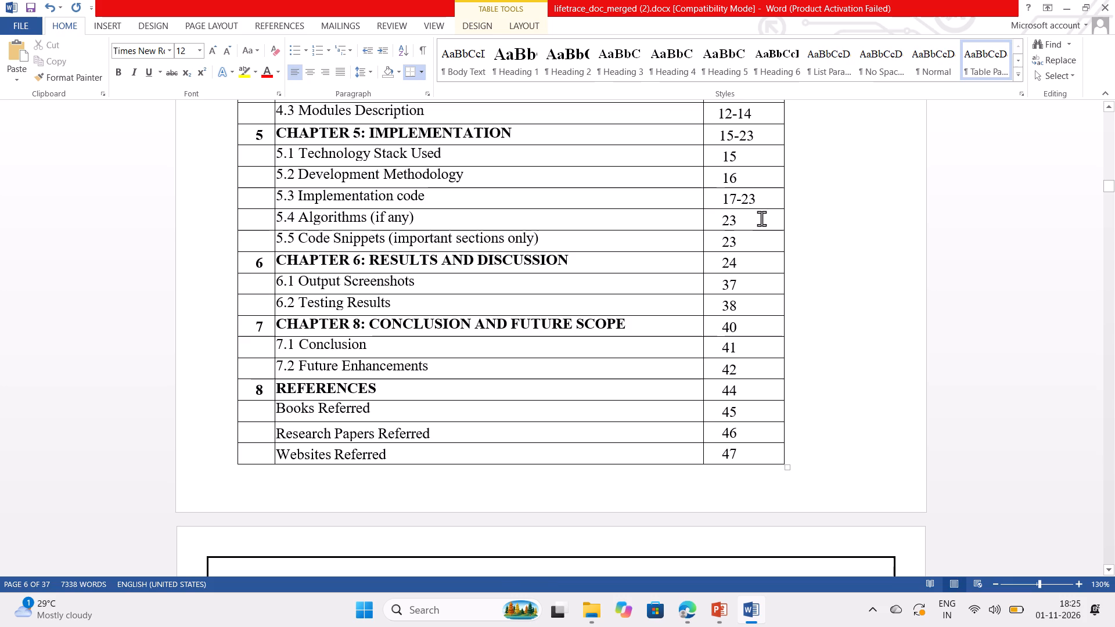
{"action": "scroll", "coordinate": [761, 218], "scroll_direction": "down", "scroll_amount": 1}
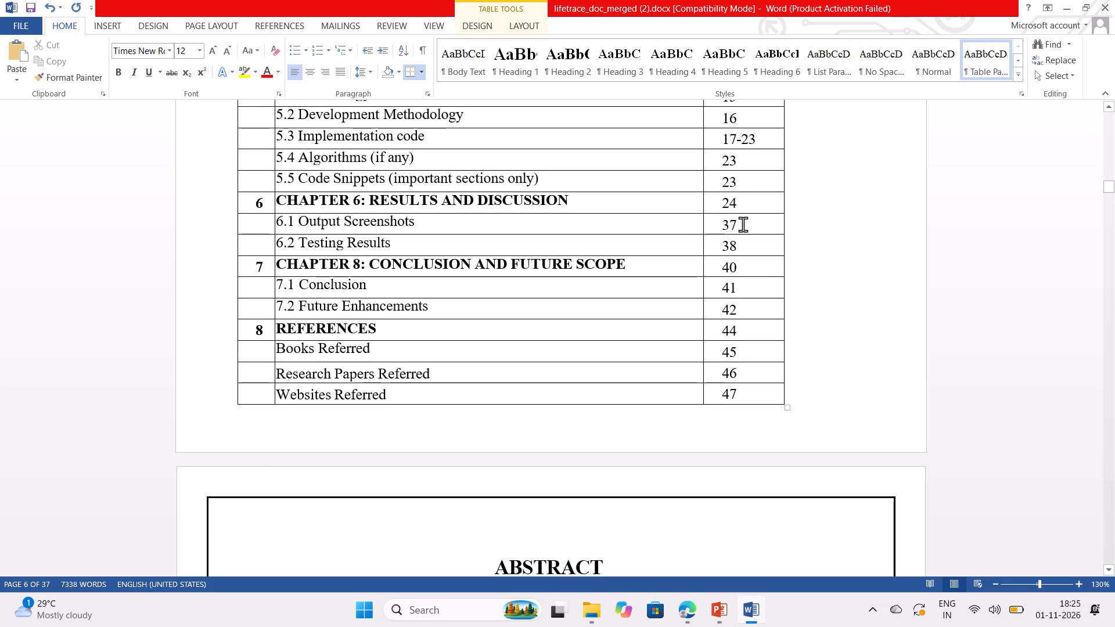
{"action": "left_click", "coordinate": [743, 224]}
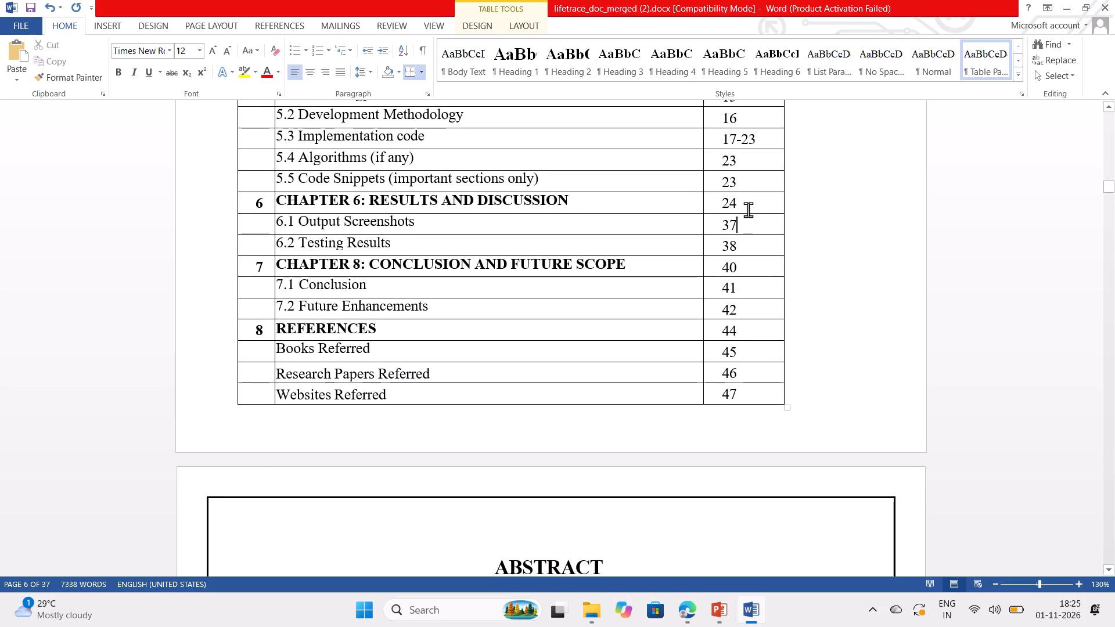
{"action": "left_click", "coordinate": [748, 210]}
{"action": "type", "text": "-25"}
Check the output screens' pages in the Results chapter and set the table of contents page range for 6.1 Output Screenshots to 24-25.
{"action": "scroll", "coordinate": [748, 210], "scroll_direction": "down", "scroll_amount": 16}
{"action": "scroll", "coordinate": [748, 210], "scroll_direction": "down", "scroll_amount": 20}
{"action": "scroll", "coordinate": [748, 210], "scroll_direction": "down", "scroll_amount": 20}
{"action": "scroll", "coordinate": [748, 210], "scroll_direction": "down", "scroll_amount": 20}
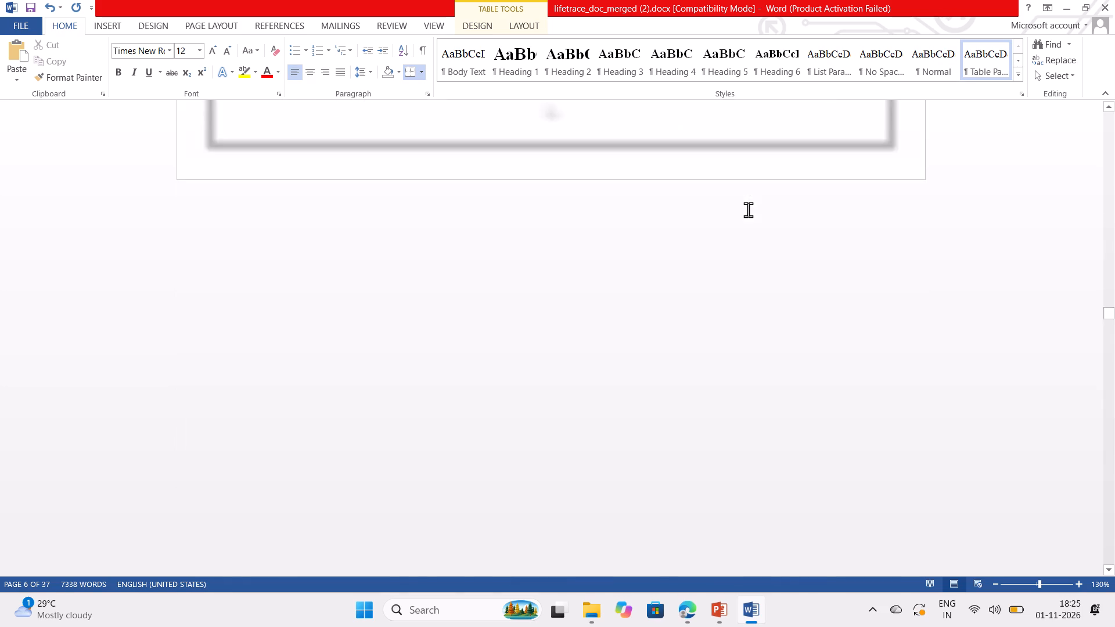
{"action": "scroll", "coordinate": [748, 210], "scroll_direction": "down", "scroll_amount": 20}
{"action": "scroll", "coordinate": [748, 210], "scroll_direction": "down", "scroll_amount": 20}
{"action": "scroll", "coordinate": [748, 210], "scroll_direction": "down", "scroll_amount": 20}
{"action": "scroll", "coordinate": [748, 210], "scroll_direction": "down", "scroll_amount": 9}
{"action": "scroll", "coordinate": [748, 210], "scroll_direction": "up", "scroll_amount": 1}
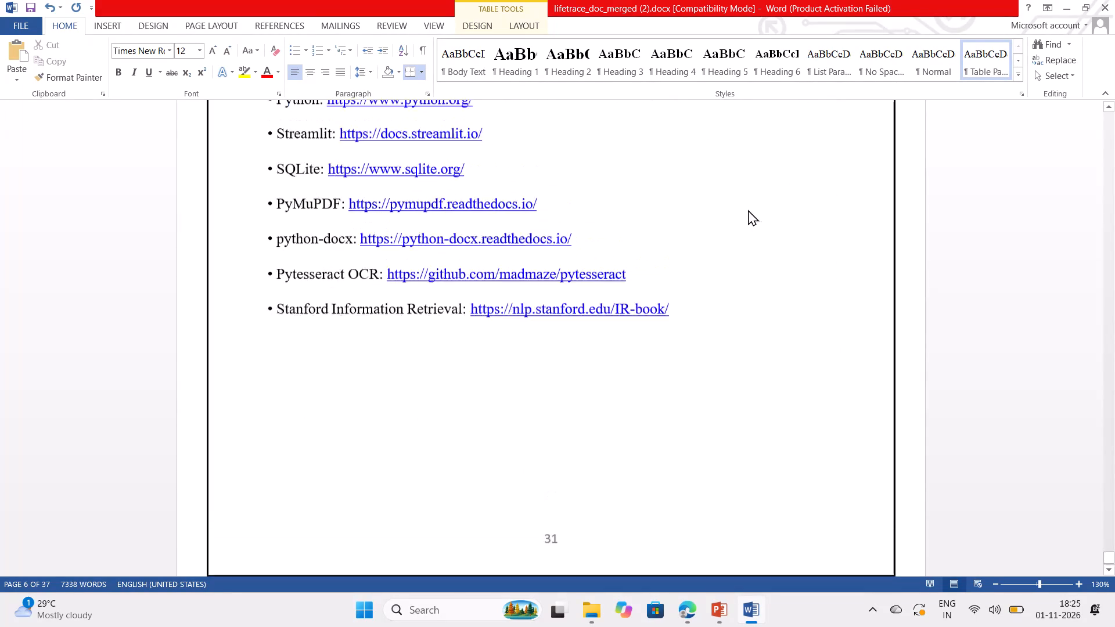
{"action": "scroll", "coordinate": [748, 210], "scroll_direction": "up", "scroll_amount": 8}
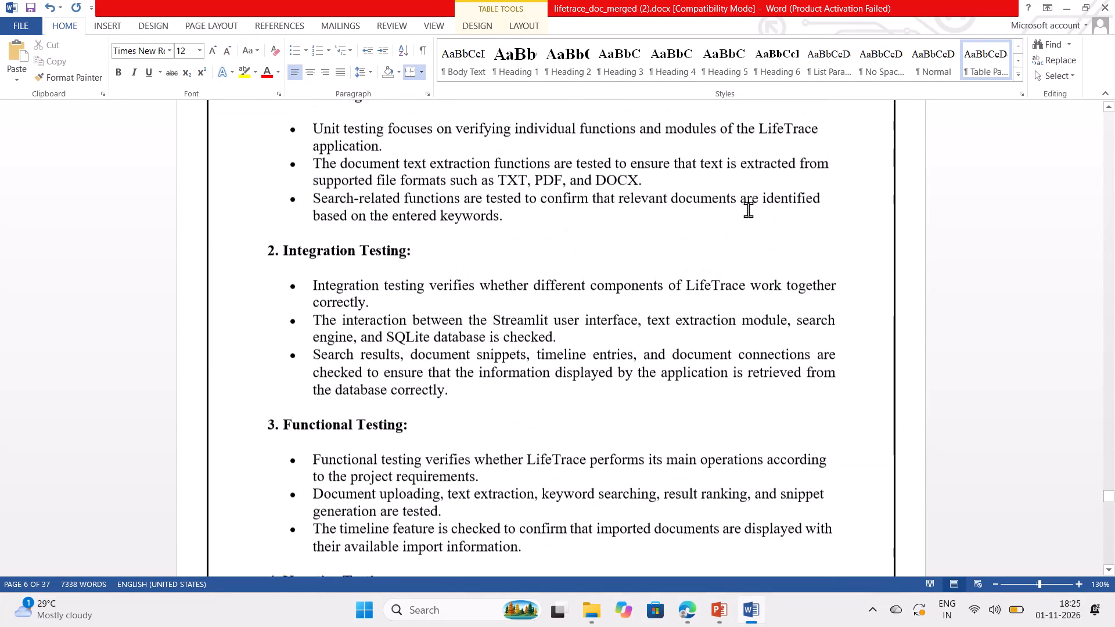
{"action": "scroll", "coordinate": [748, 210], "scroll_direction": "up", "scroll_amount": 2}
{"action": "scroll", "coordinate": [748, 210], "scroll_direction": "right", "scroll_amount": 1}
{"action": "scroll", "coordinate": [748, 210], "scroll_direction": "up", "scroll_amount": 2}
{"action": "scroll", "coordinate": [748, 210], "scroll_direction": "right", "scroll_amount": 1}
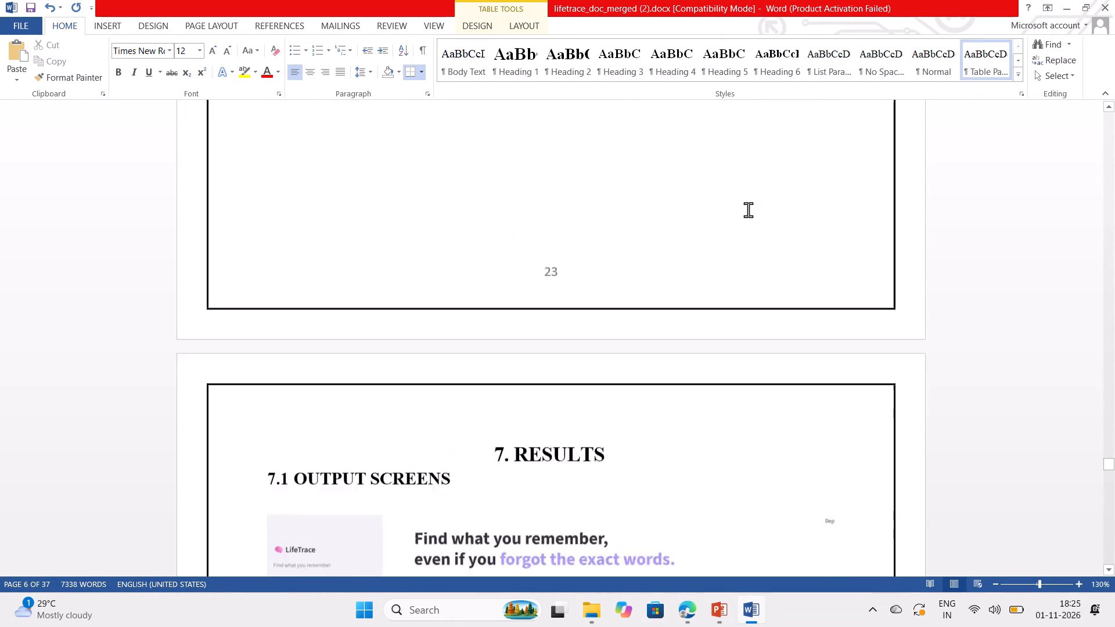
{"action": "scroll", "coordinate": [748, 210], "scroll_direction": "right", "scroll_amount": 1}
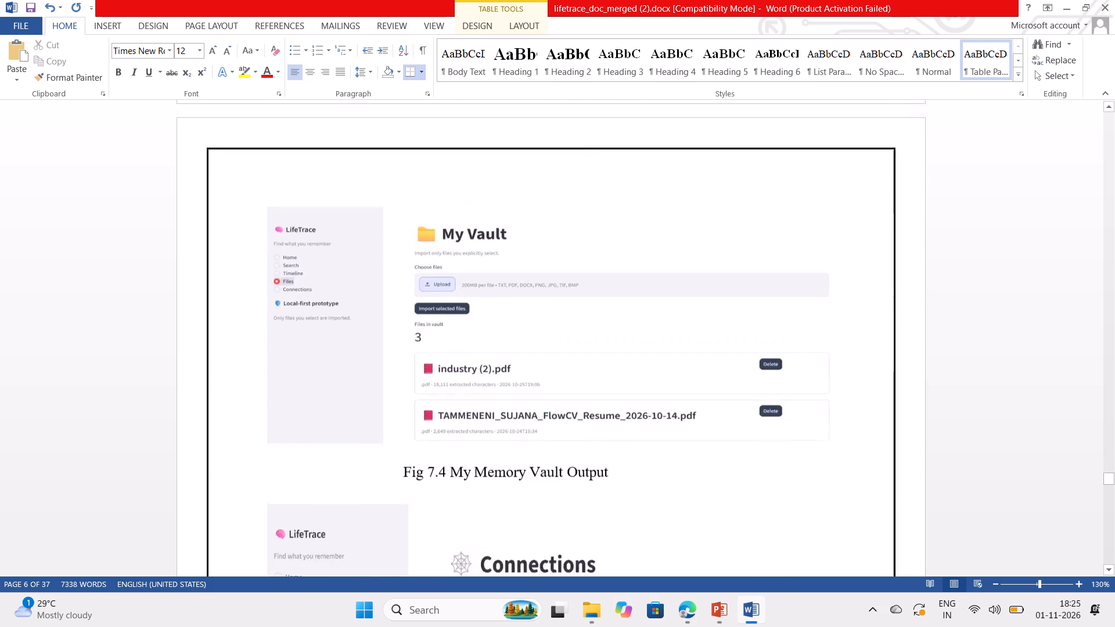
{"action": "scroll", "coordinate": [748, 210], "scroll_direction": "right", "scroll_amount": 1}
{"action": "scroll", "coordinate": [748, 210], "scroll_direction": "down", "scroll_amount": 5}
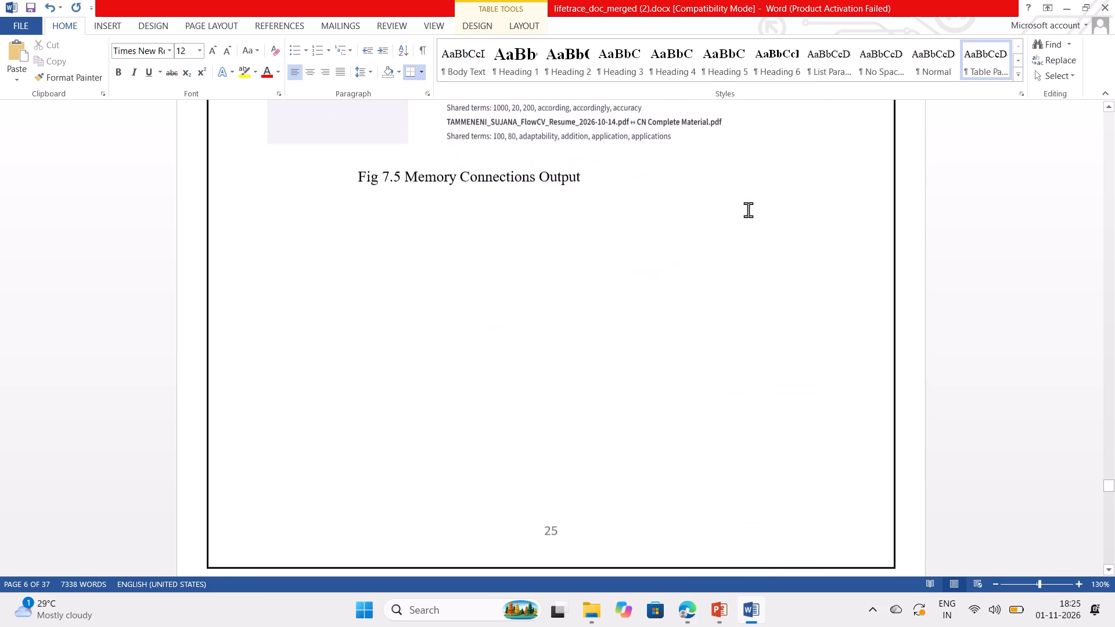
{"action": "scroll", "coordinate": [748, 210], "scroll_direction": "down", "scroll_amount": 4}
{"action": "scroll", "coordinate": [748, 210], "scroll_direction": "up", "scroll_amount": 3}
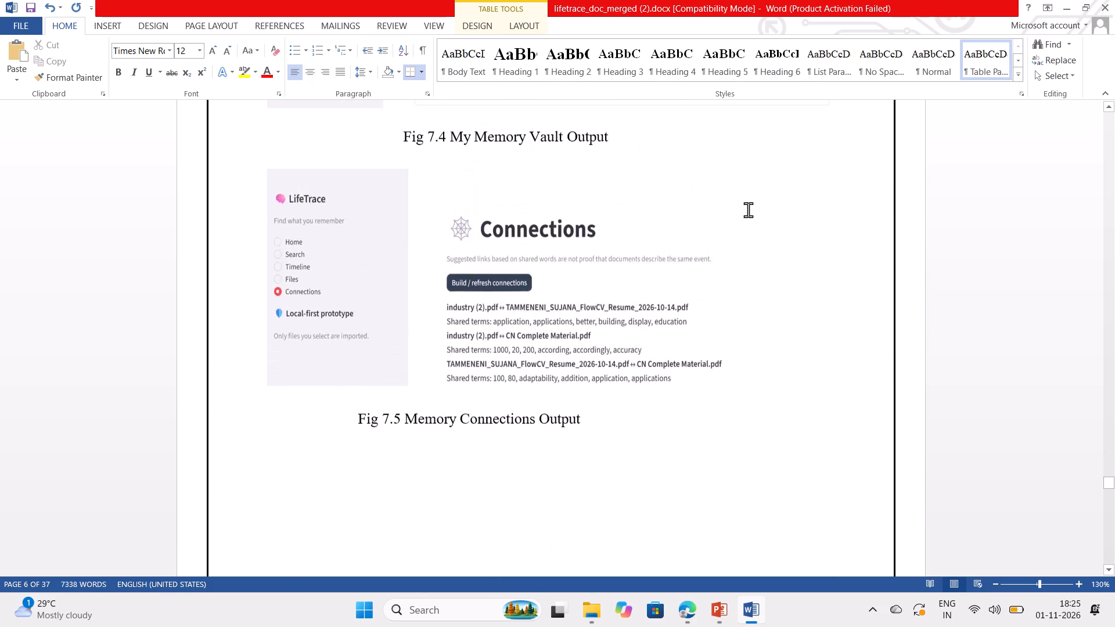
{"action": "scroll", "coordinate": [748, 210], "scroll_direction": "up", "scroll_amount": 16}
{"action": "scroll", "coordinate": [748, 210], "scroll_direction": "up", "scroll_amount": 20}
{"action": "scroll", "coordinate": [748, 210], "scroll_direction": "up", "scroll_amount": 16}
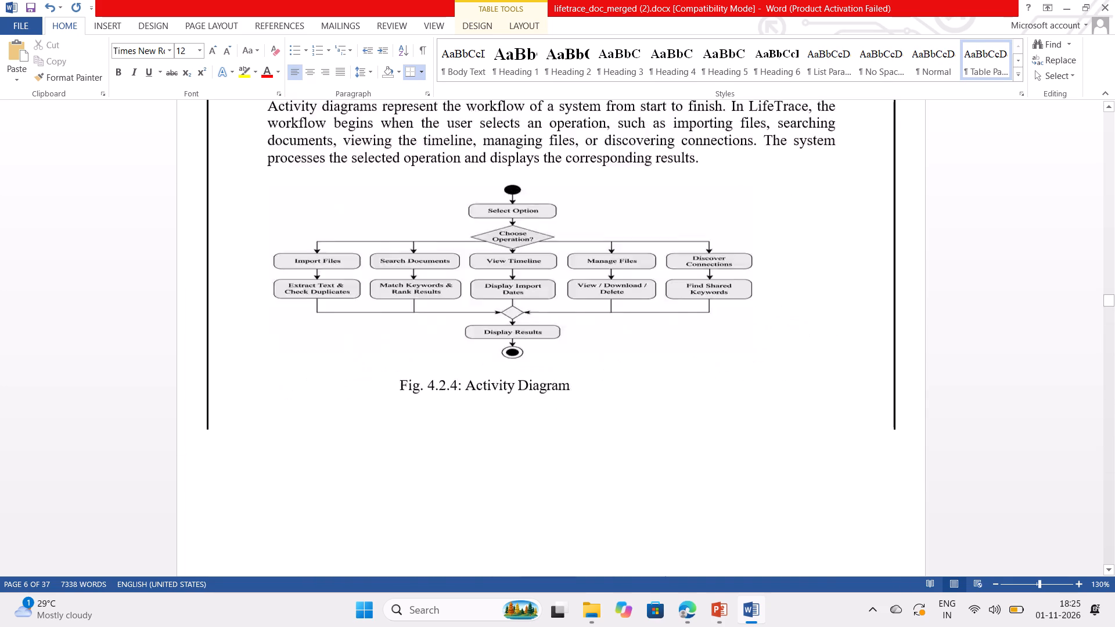
{"action": "scroll", "coordinate": [748, 210], "scroll_direction": "up", "scroll_amount": 20}
{"action": "scroll", "coordinate": [748, 210], "scroll_direction": "up", "scroll_amount": 20}
{"action": "scroll", "coordinate": [748, 210], "scroll_direction": "up", "scroll_amount": 12}
{"action": "scroll", "coordinate": [748, 210], "scroll_direction": "down", "scroll_amount": 3}
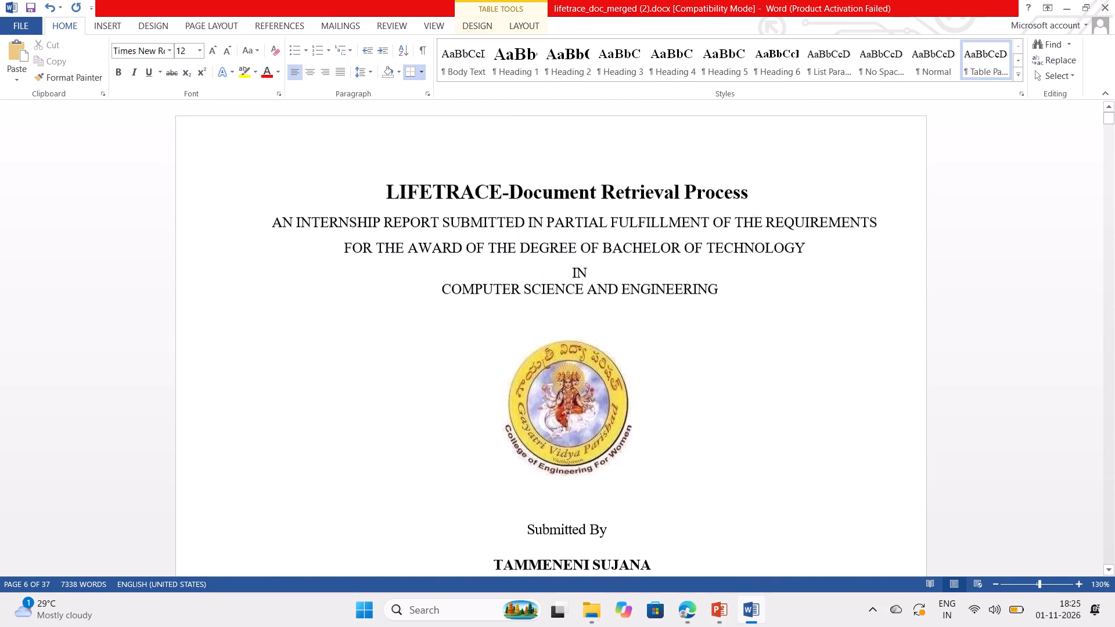
{"action": "scroll", "coordinate": [748, 210], "scroll_direction": "down", "scroll_amount": 13}
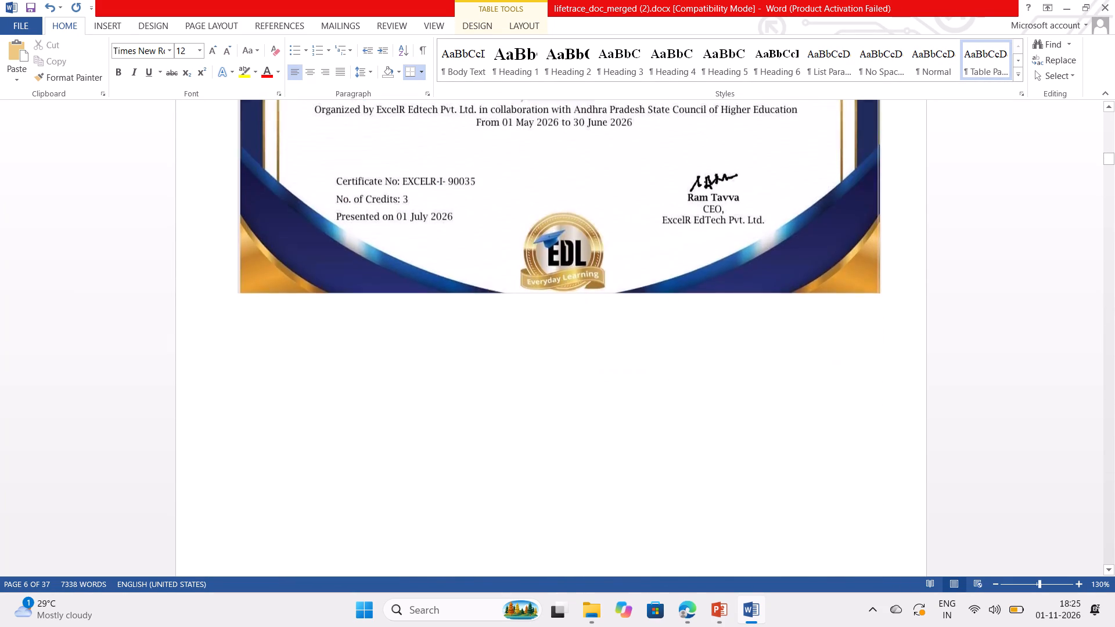
{"action": "scroll", "coordinate": [748, 210], "scroll_direction": "down", "scroll_amount": 8}
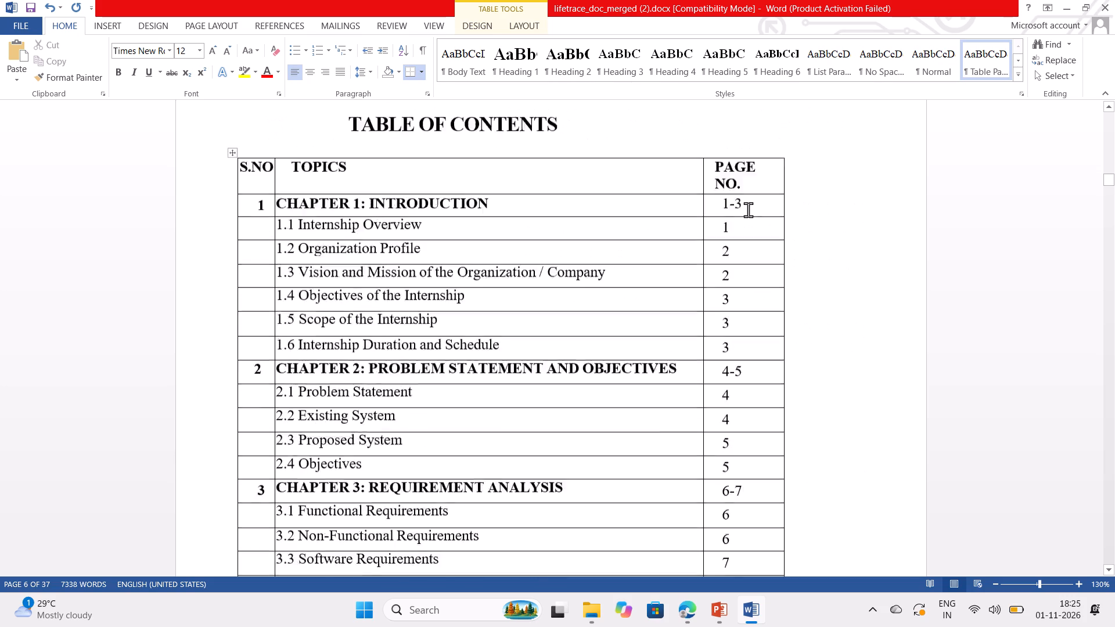
{"action": "scroll", "coordinate": [748, 210], "scroll_direction": "down", "scroll_amount": 5}
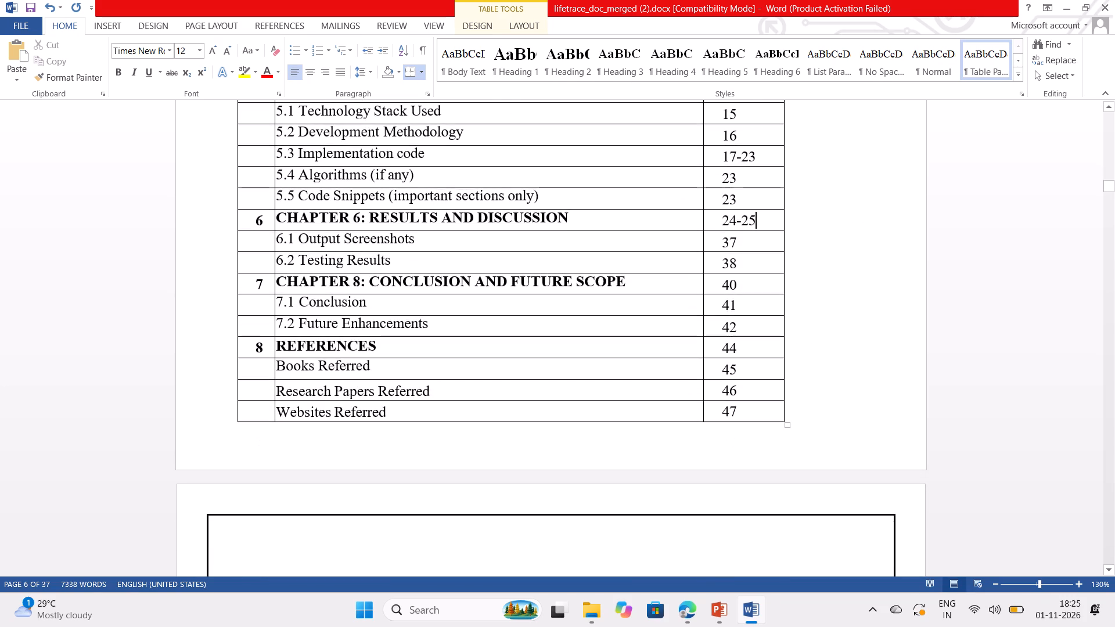
{"action": "left_click", "coordinate": [750, 237]}
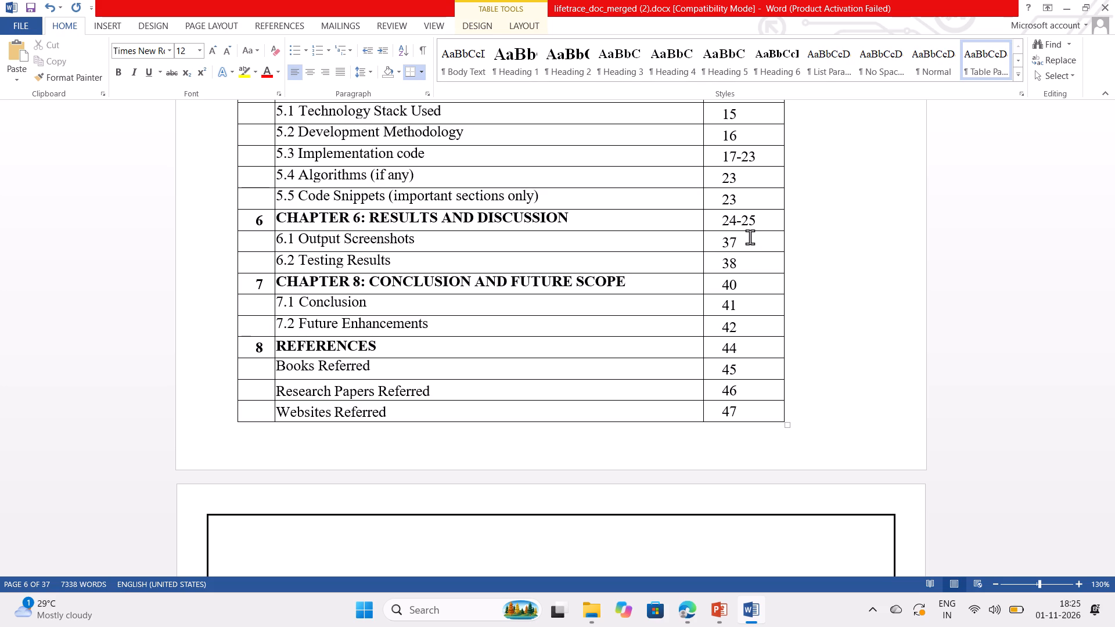
{"action": "key", "text": "BackSpace"}
{"action": "key", "text": "BackSpace"}
{"action": "type", "text": "24-25"}
Replace the table of contents page number for 6.2 Testing Results with the start of a range, 26-.
{"action": "left_click", "coordinate": [754, 265]}
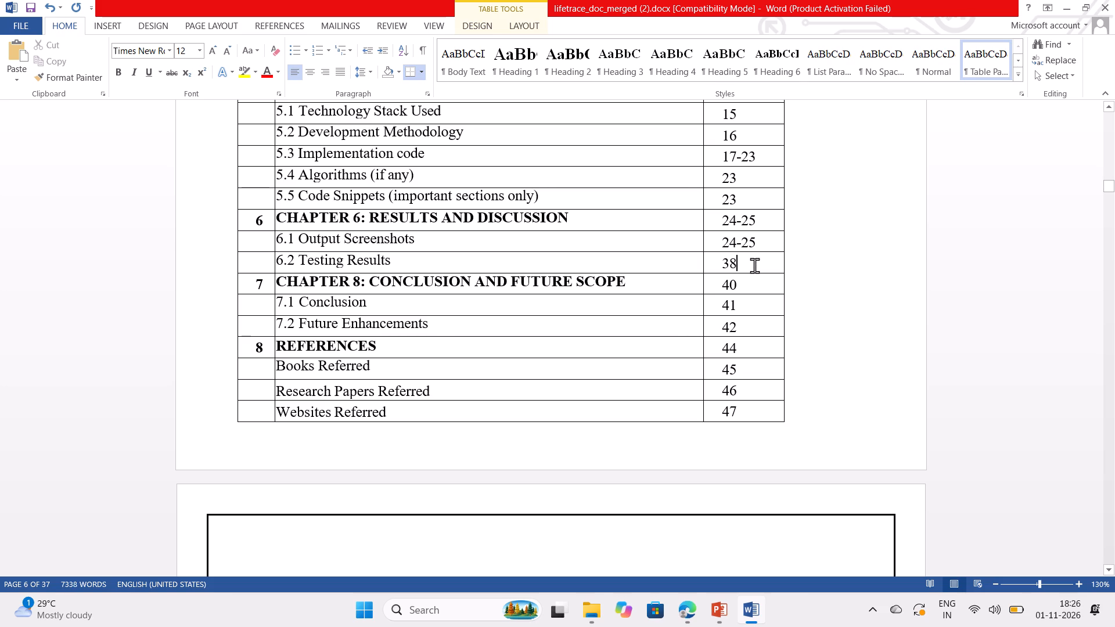
{"action": "key", "text": "BackSpace"}
{"action": "key", "text": "BackSpace"}
{"action": "key", "text": "2"}
{"action": "type", "text": "6-"}
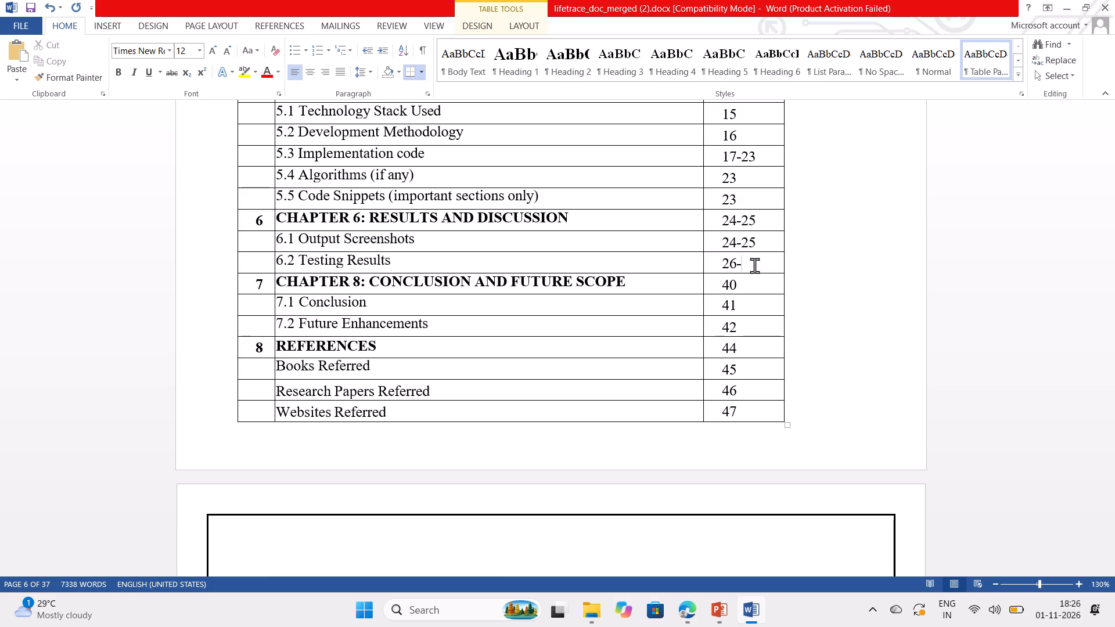
Justify the 6.2.1 Document Import and Processing Workflow section, including its heading, intro paragraph and bullets, in the Implementation chapter.
{"action": "scroll", "coordinate": [754, 265], "scroll_direction": "down", "scroll_amount": 10}
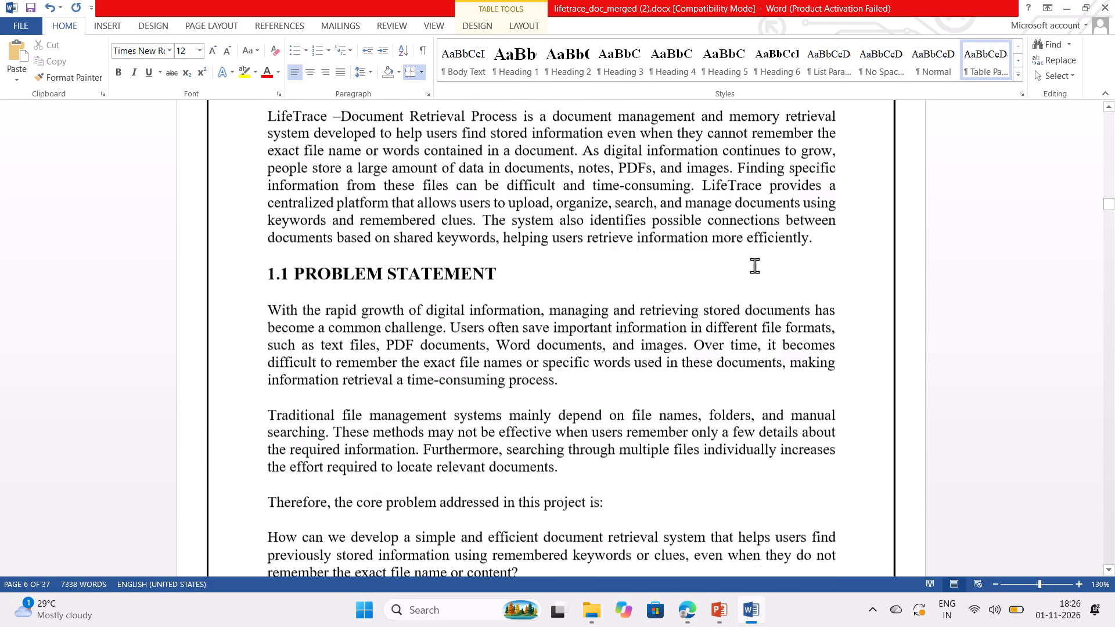
{"action": "scroll", "coordinate": [754, 265], "scroll_direction": "down", "scroll_amount": 19}
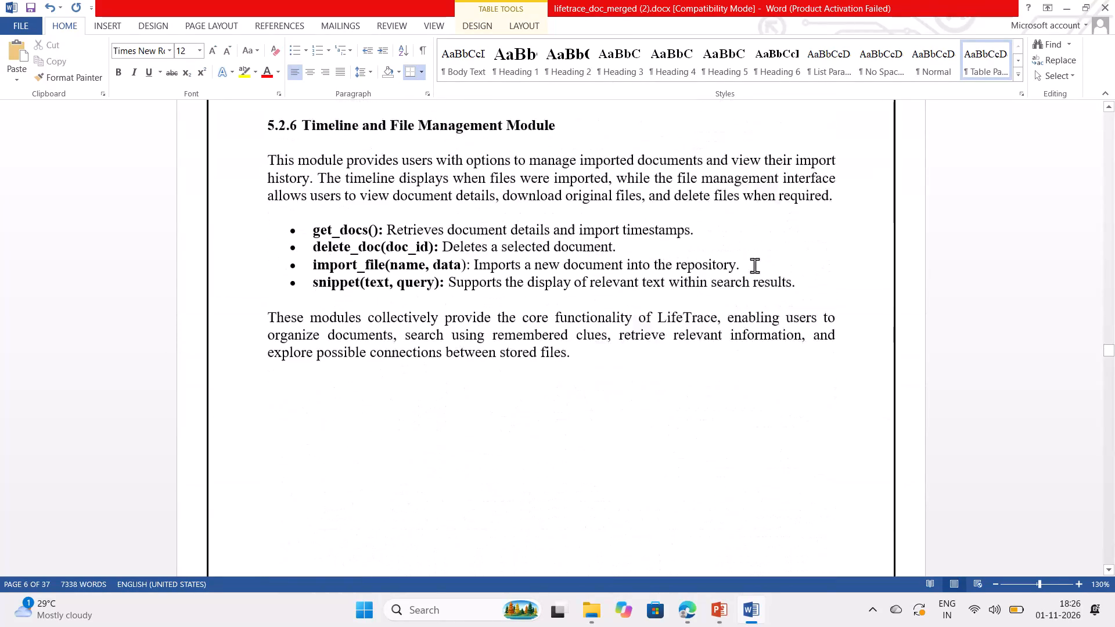
{"action": "scroll", "coordinate": [754, 265], "scroll_direction": "down", "scroll_amount": 9}
{"action": "scroll", "coordinate": [754, 265], "scroll_direction": "up", "scroll_amount": 5}
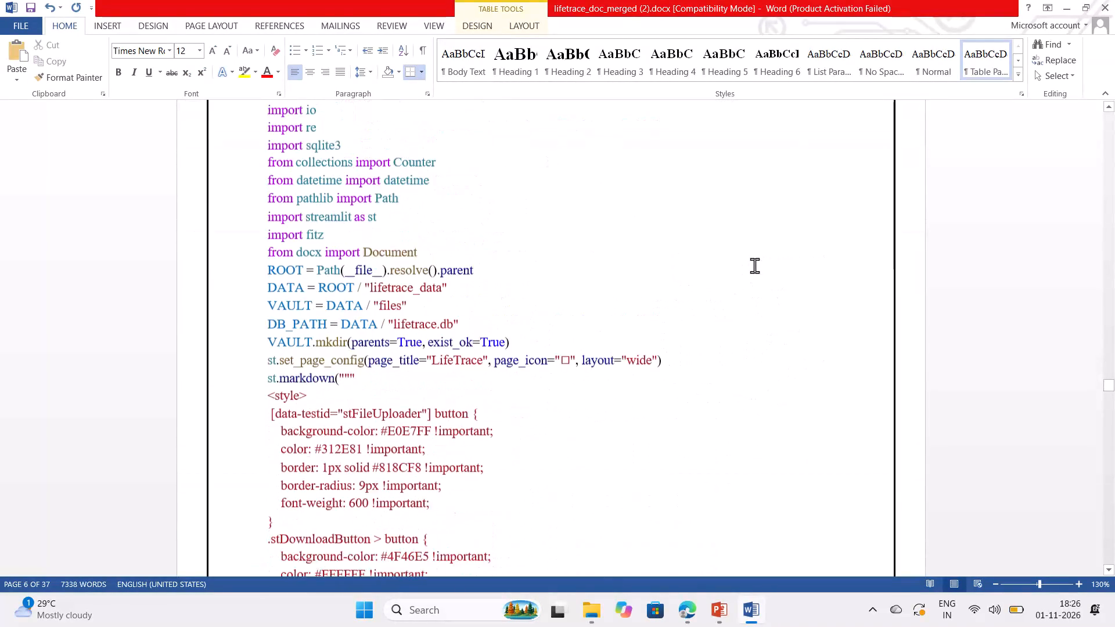
{"action": "scroll", "coordinate": [754, 265], "scroll_direction": "up", "scroll_amount": 3}
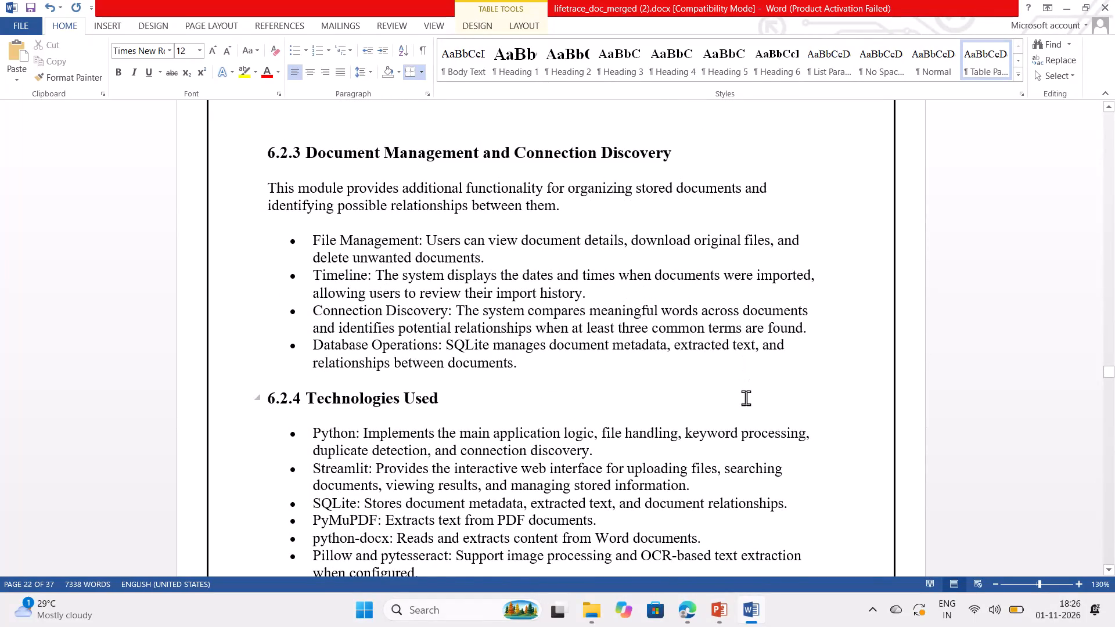
{"action": "scroll", "coordinate": [746, 398], "scroll_direction": "up", "scroll_amount": 6}
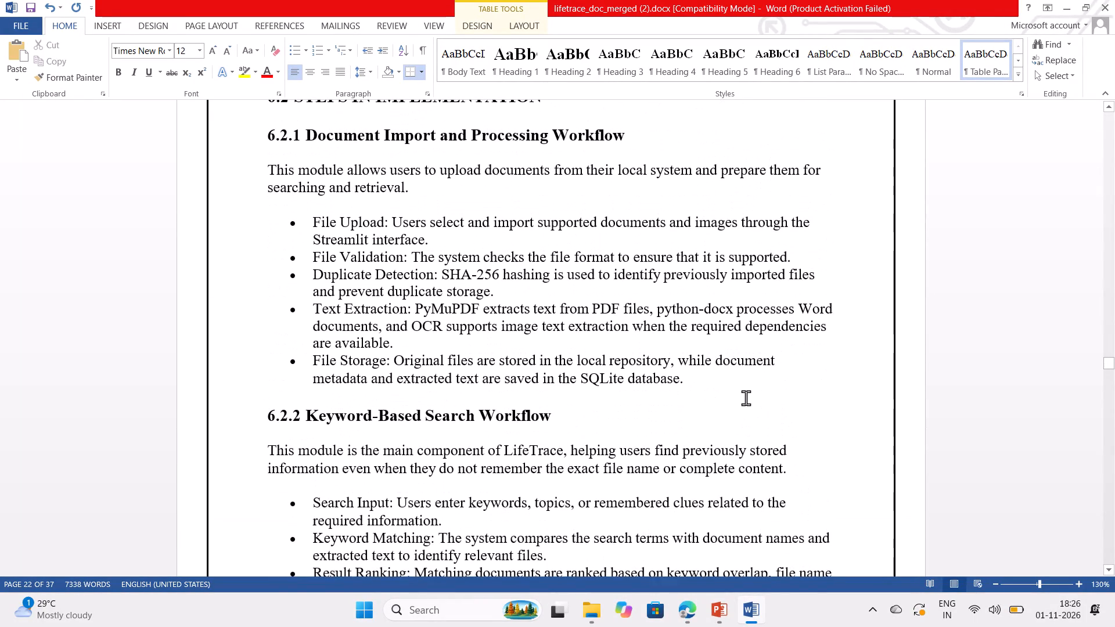
{"action": "scroll", "coordinate": [746, 398], "scroll_direction": "up", "scroll_amount": 2}
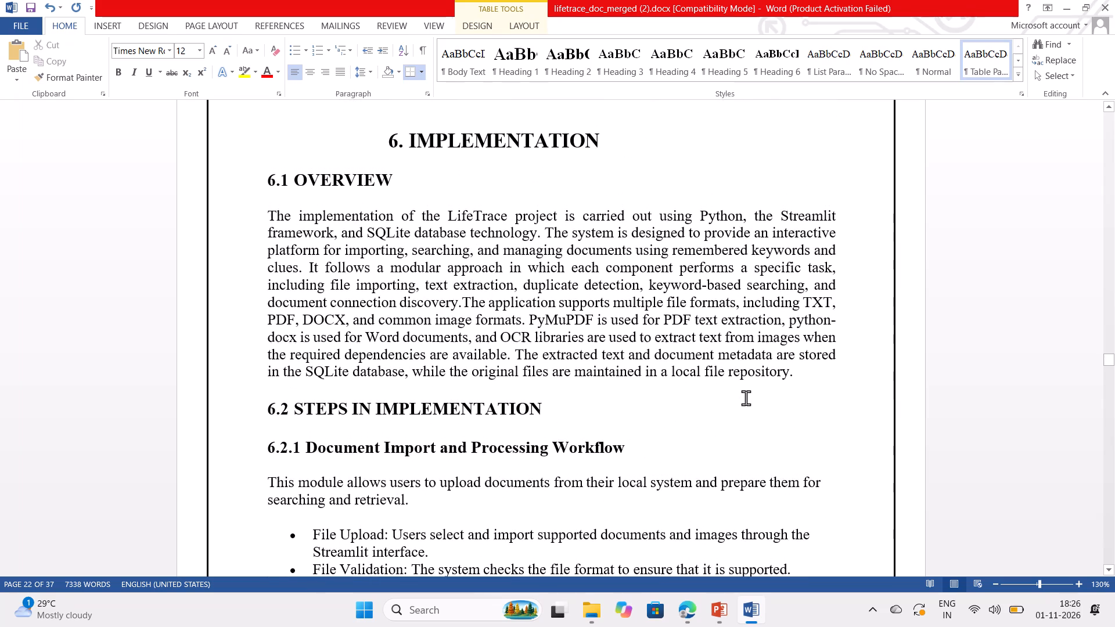
{"action": "scroll", "coordinate": [746, 398], "scroll_direction": "down", "scroll_amount": 3}
{"action": "scroll", "coordinate": [531, 331], "scroll_direction": "up", "scroll_amount": 1}
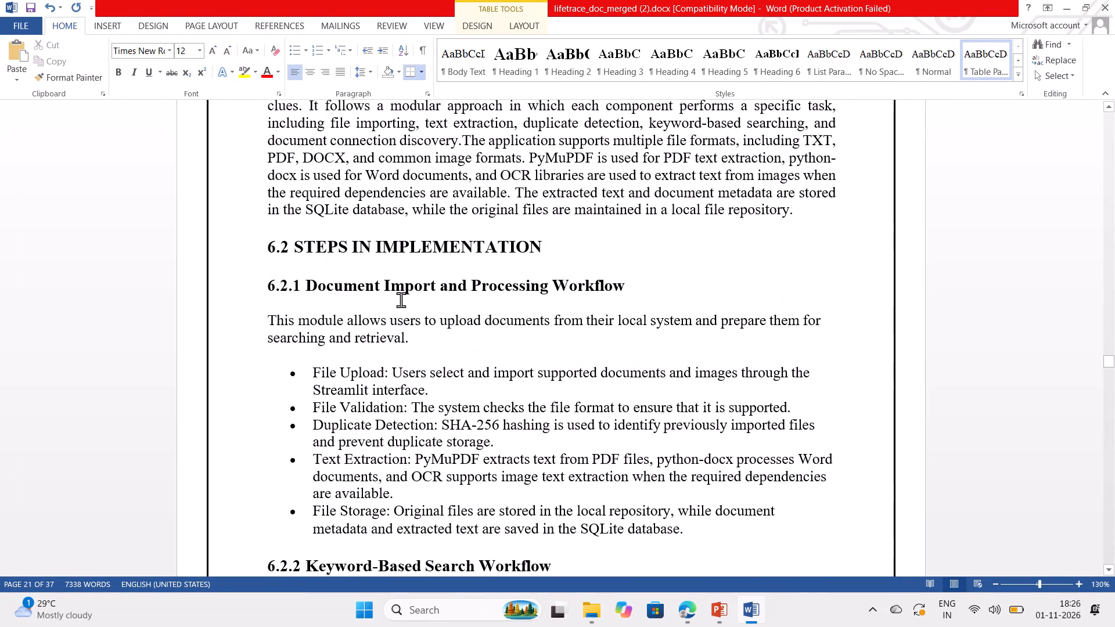
{"action": "left_click_drag", "start_coordinate": [269, 286], "coordinate": [362, 496]}
{"action": "left_click_drag", "start_coordinate": [690, 532], "coordinate": [265, 282]}
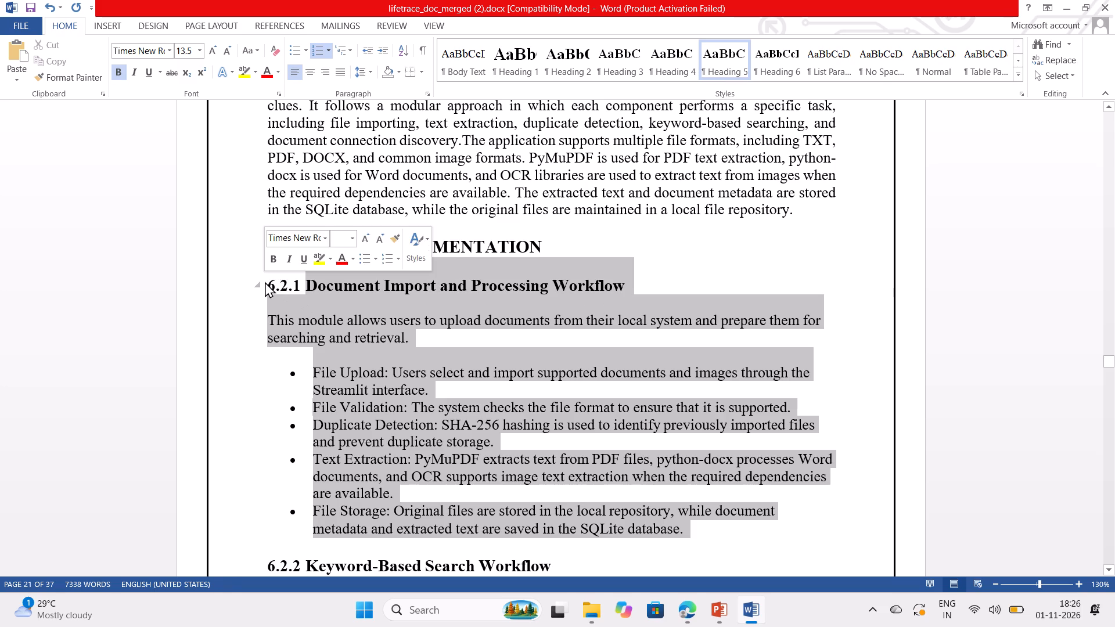
{"action": "left_click", "coordinate": [339, 70]}
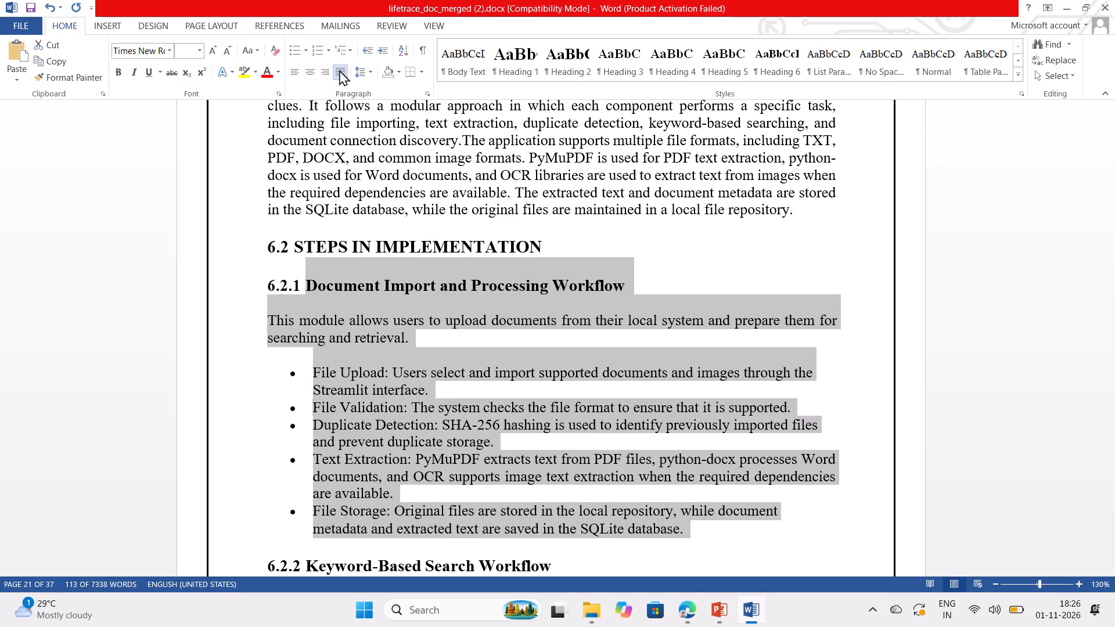
{"action": "left_click", "coordinate": [516, 437]}
Justify the intro paragraph and bullet list under 6.2.2 Keyword-Based Search Workflow.
{"action": "scroll", "coordinate": [516, 437], "scroll_direction": "down", "scroll_amount": 3}
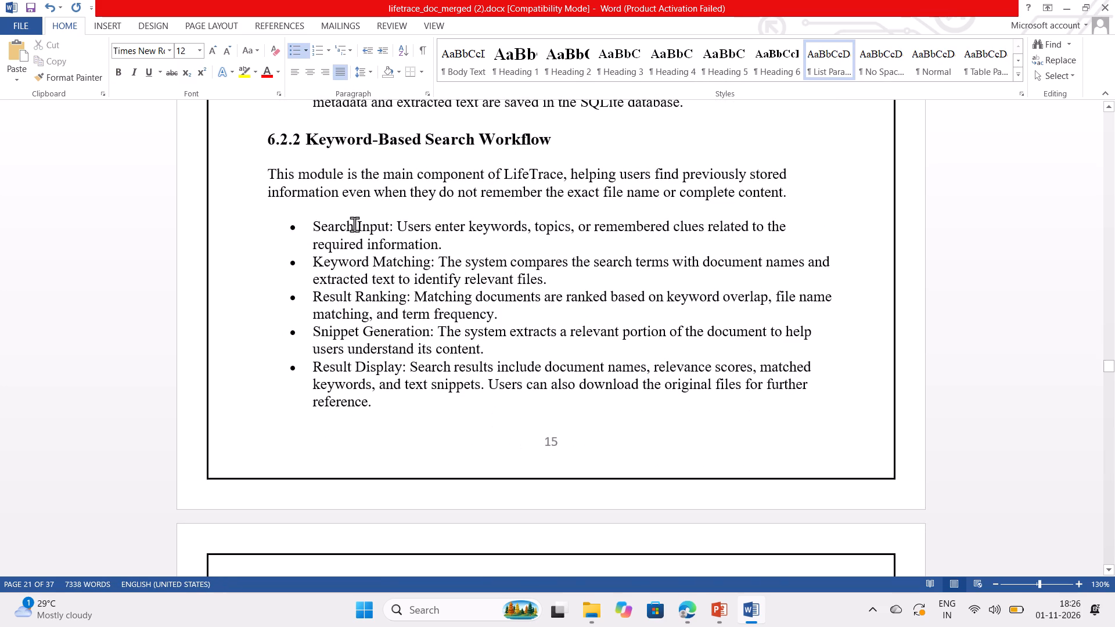
{"action": "left_click_drag", "start_coordinate": [268, 175], "coordinate": [694, 402]}
{"action": "left_click", "coordinate": [337, 69]}
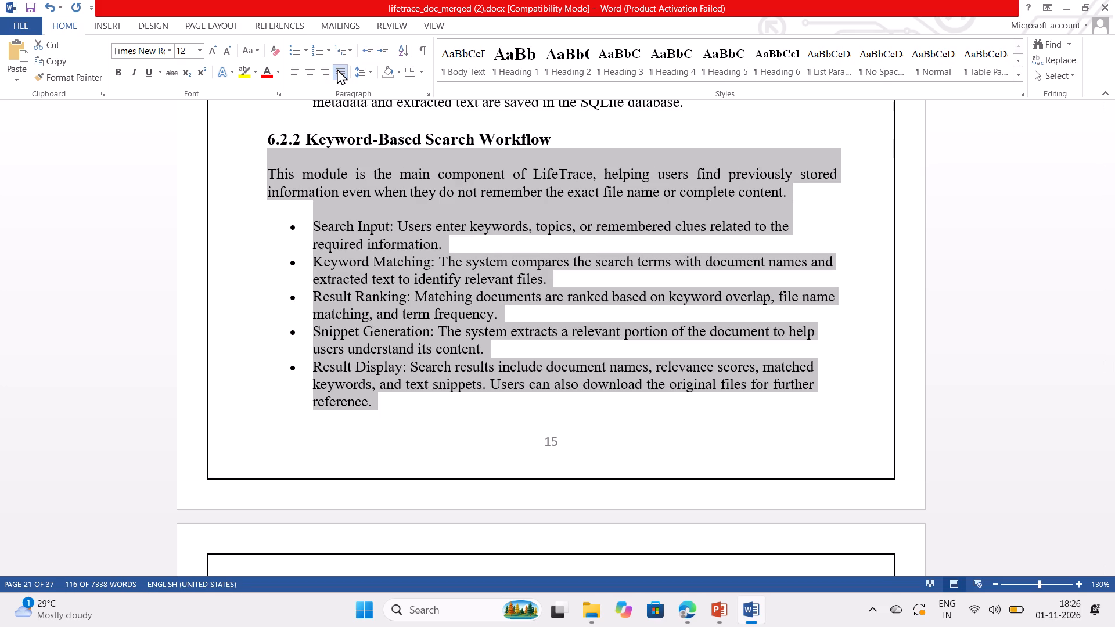
{"action": "left_click", "coordinate": [493, 337]}
Review the text alignment in the 6.2.2 Keyword-Based Search Workflow section and the 6.2.3 and 6.2.4 sections after it.
{"action": "scroll", "coordinate": [493, 337], "scroll_direction": "up", "scroll_amount": 1}
{"action": "scroll", "coordinate": [493, 337], "scroll_direction": "down", "scroll_amount": 1}
{"action": "scroll", "coordinate": [493, 337], "scroll_direction": "up", "scroll_amount": 1}
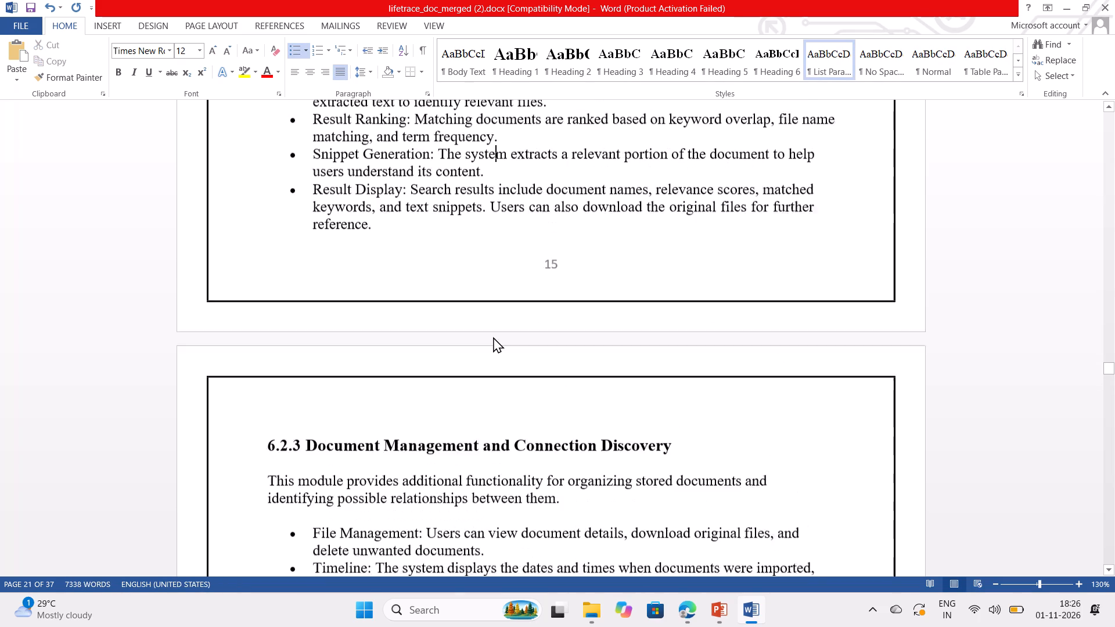
{"action": "scroll", "coordinate": [493, 337], "scroll_direction": "up", "scroll_amount": 1}
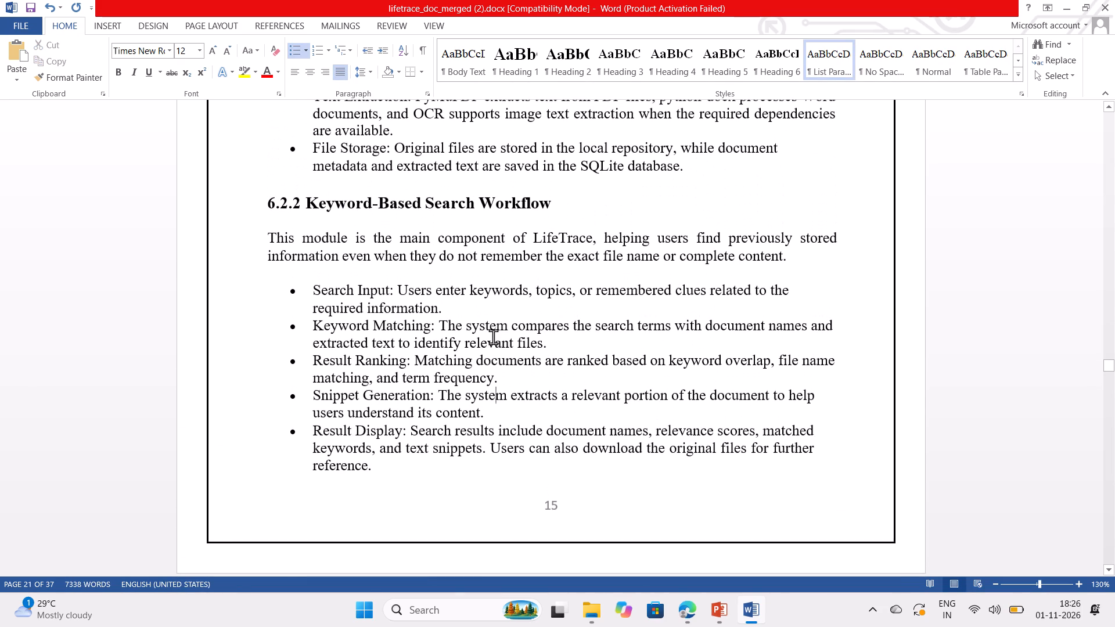
{"action": "left_click_drag", "start_coordinate": [312, 427], "coordinate": [359, 461]}
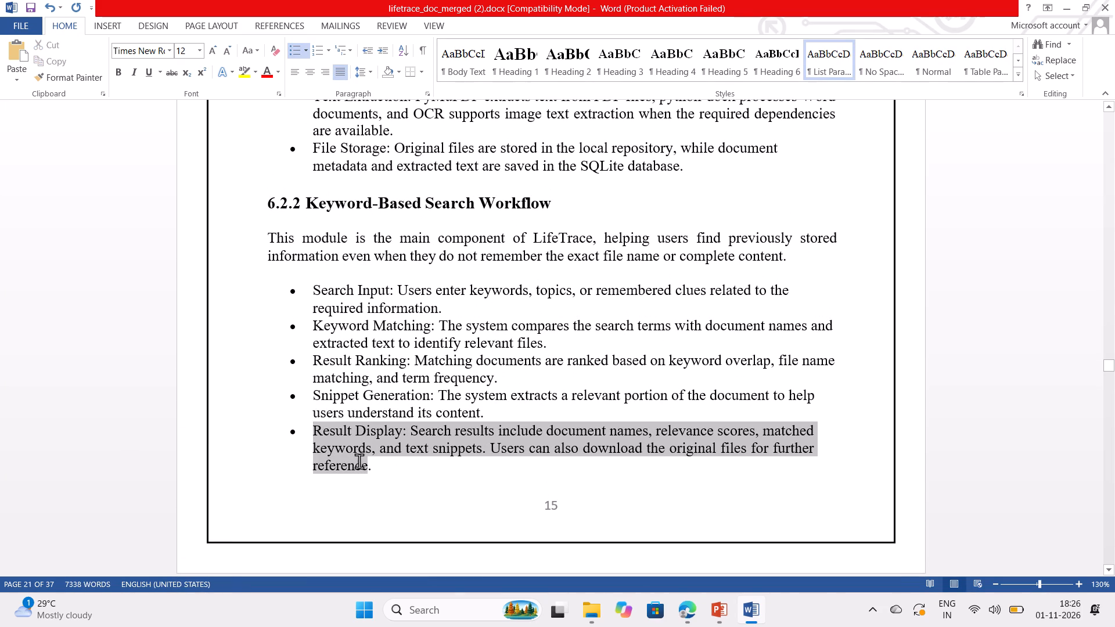
{"action": "left_click_drag", "start_coordinate": [359, 461], "coordinate": [359, 462]}
{"action": "left_click", "coordinate": [469, 367]}
{"action": "scroll", "coordinate": [469, 367], "scroll_direction": "down", "scroll_amount": 1}
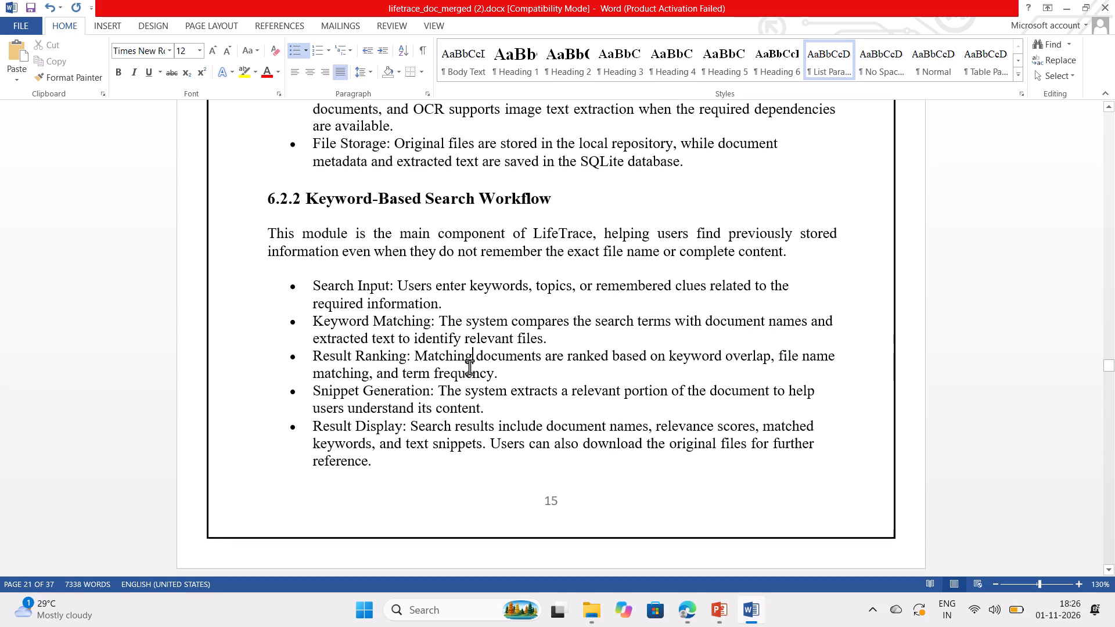
{"action": "scroll", "coordinate": [469, 367], "scroll_direction": "down", "scroll_amount": 1}
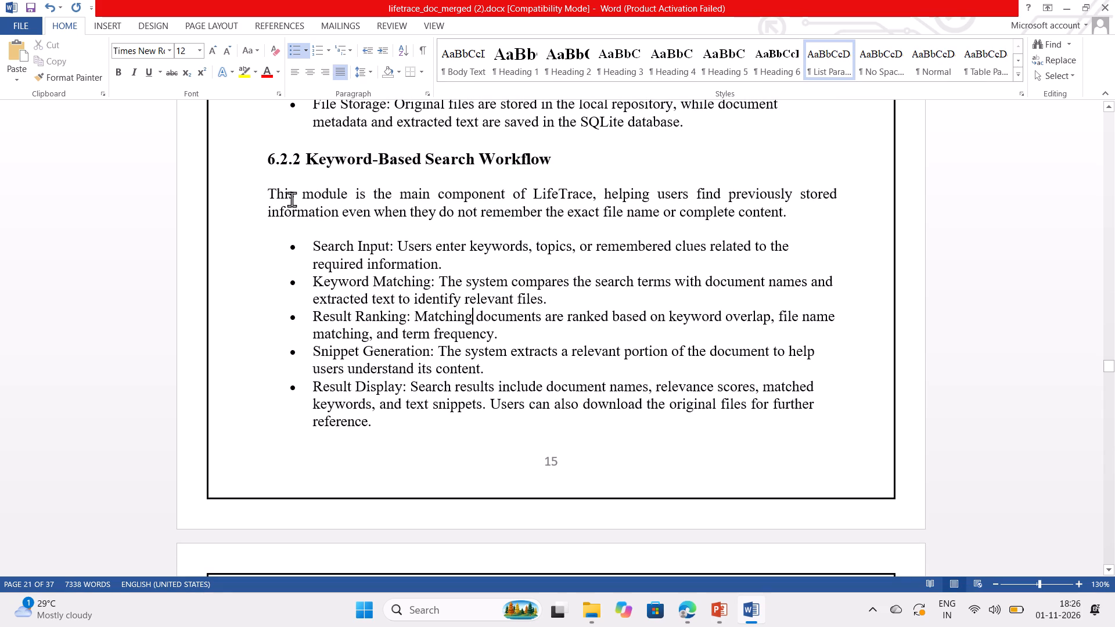
{"action": "double_click", "coordinate": [292, 199]}
{"action": "left_click", "coordinate": [395, 319]}
{"action": "scroll", "coordinate": [395, 319], "scroll_direction": "down", "scroll_amount": 3}
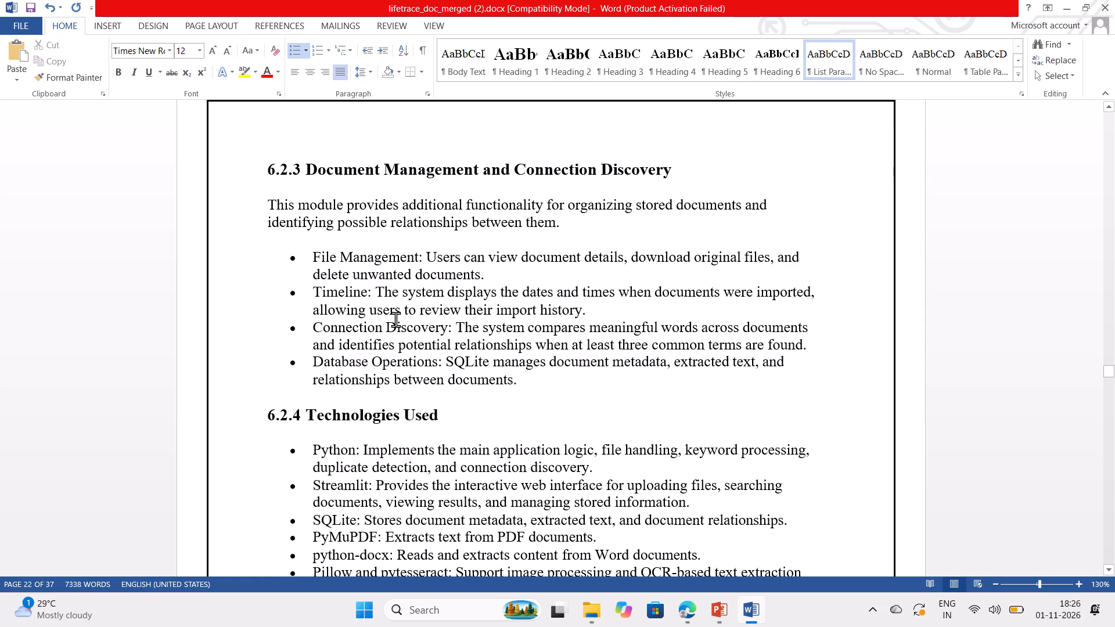
{"action": "scroll", "coordinate": [358, 423], "scroll_direction": "down", "scroll_amount": 2}
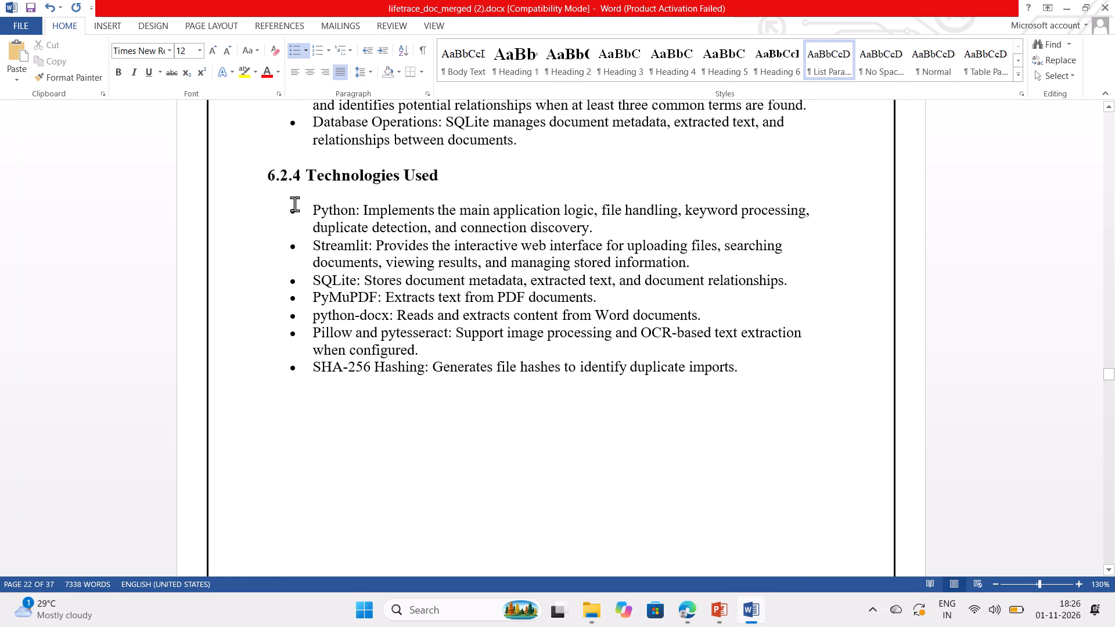
Justify the bullet list under 6.2.4 Technologies Used in the Implementation chapter.
{"action": "left_click_drag", "start_coordinate": [268, 176], "coordinate": [729, 368]}
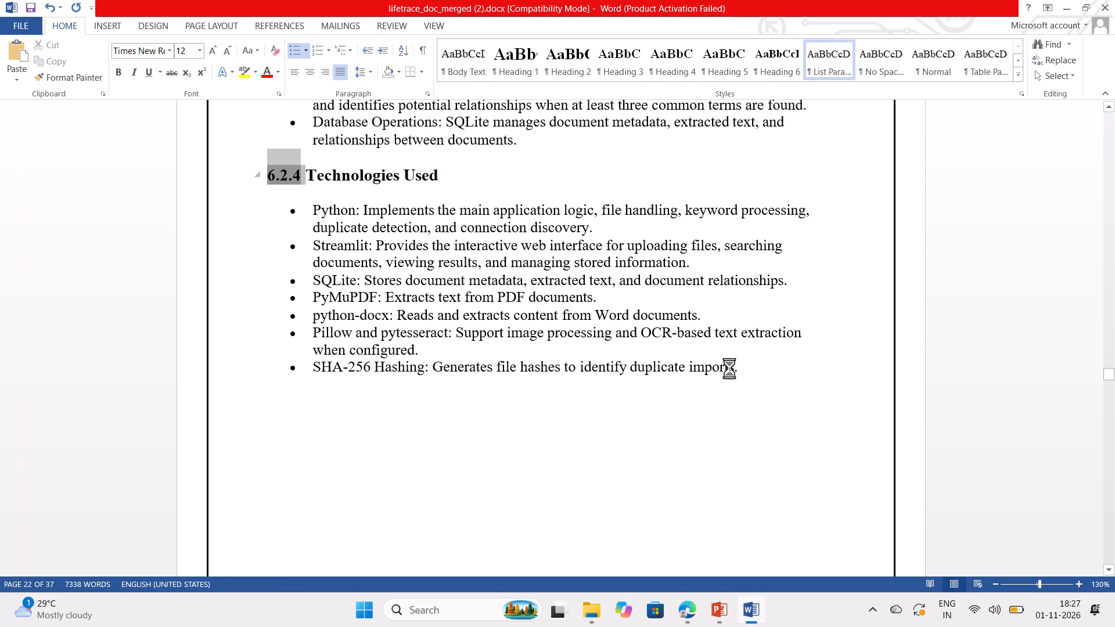
{"action": "left_click_drag", "start_coordinate": [741, 370], "coordinate": [336, 210]}
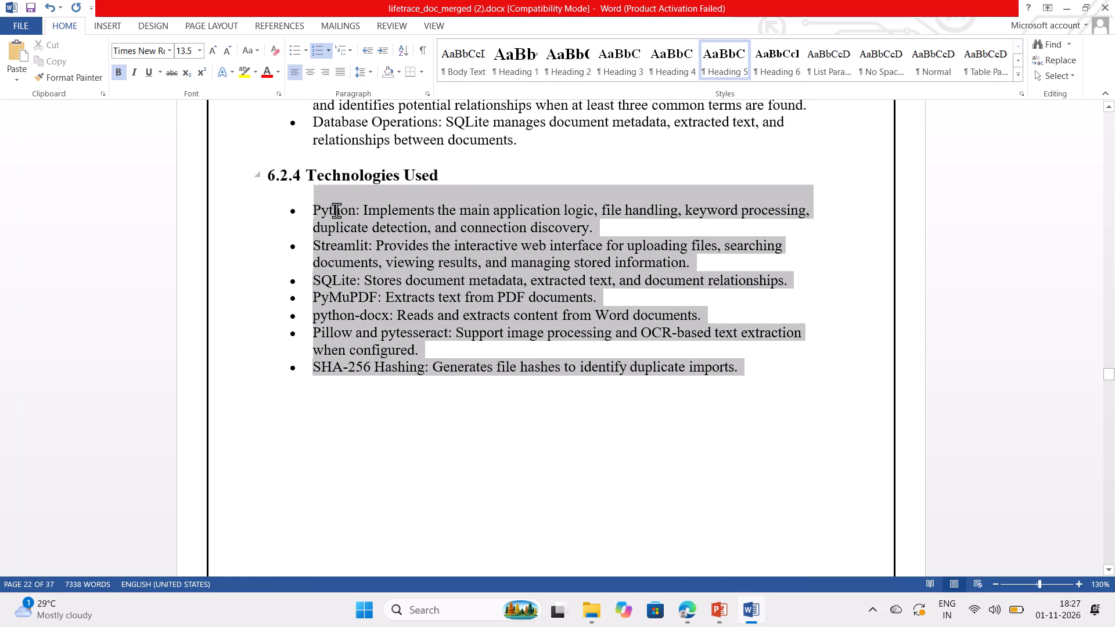
{"action": "left_click_drag", "start_coordinate": [336, 210], "coordinate": [325, 208]}
{"action": "left_click", "coordinate": [336, 72]}
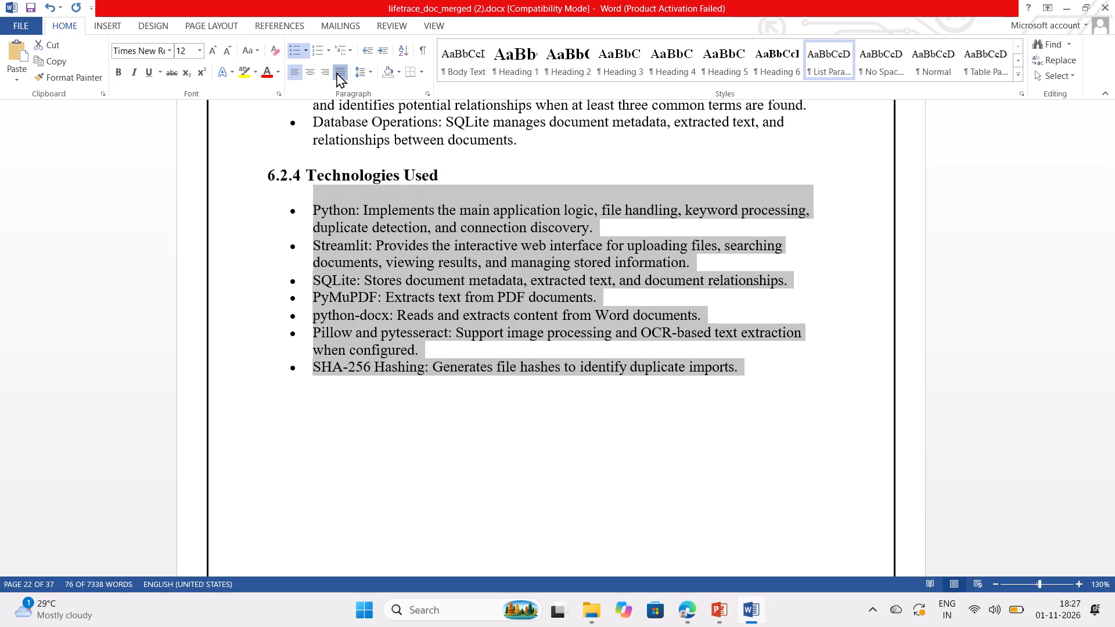
{"action": "left_click", "coordinate": [689, 384]}
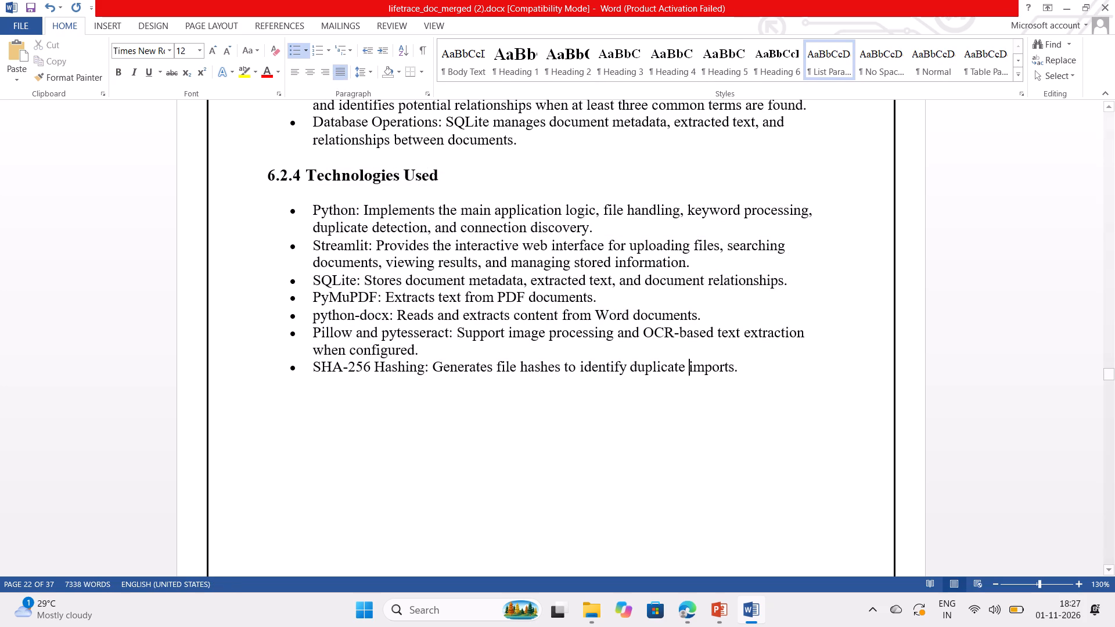
{"action": "scroll", "coordinate": [689, 384], "scroll_direction": "up", "scroll_amount": 3}
{"action": "scroll", "coordinate": [689, 384], "scroll_direction": "down", "scroll_amount": 1}
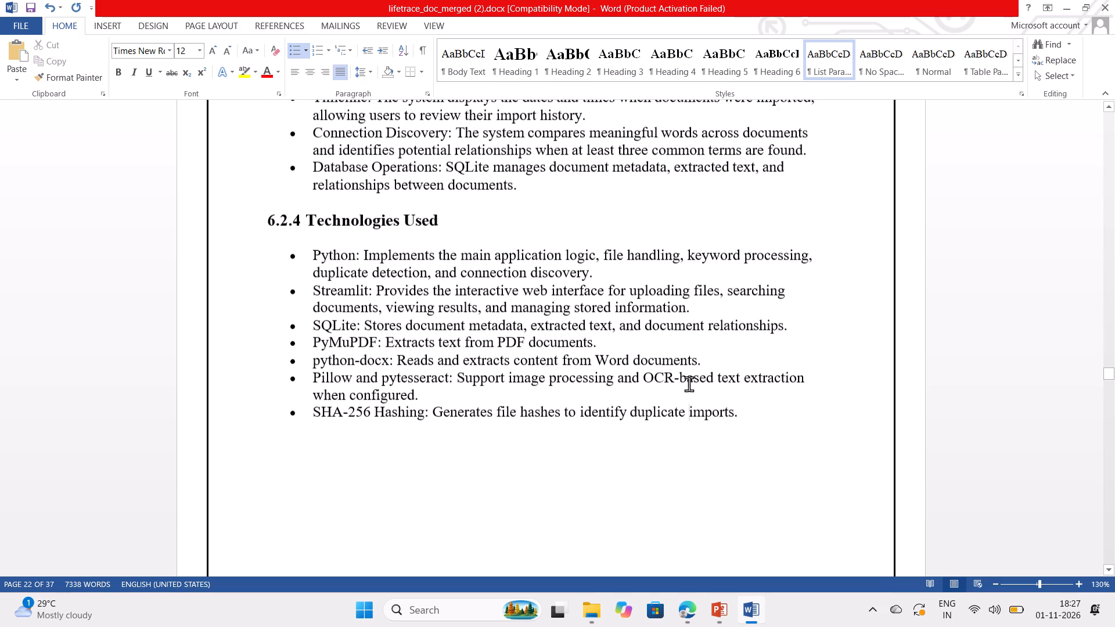
{"action": "scroll", "coordinate": [689, 384], "scroll_direction": "down", "scroll_amount": 1}
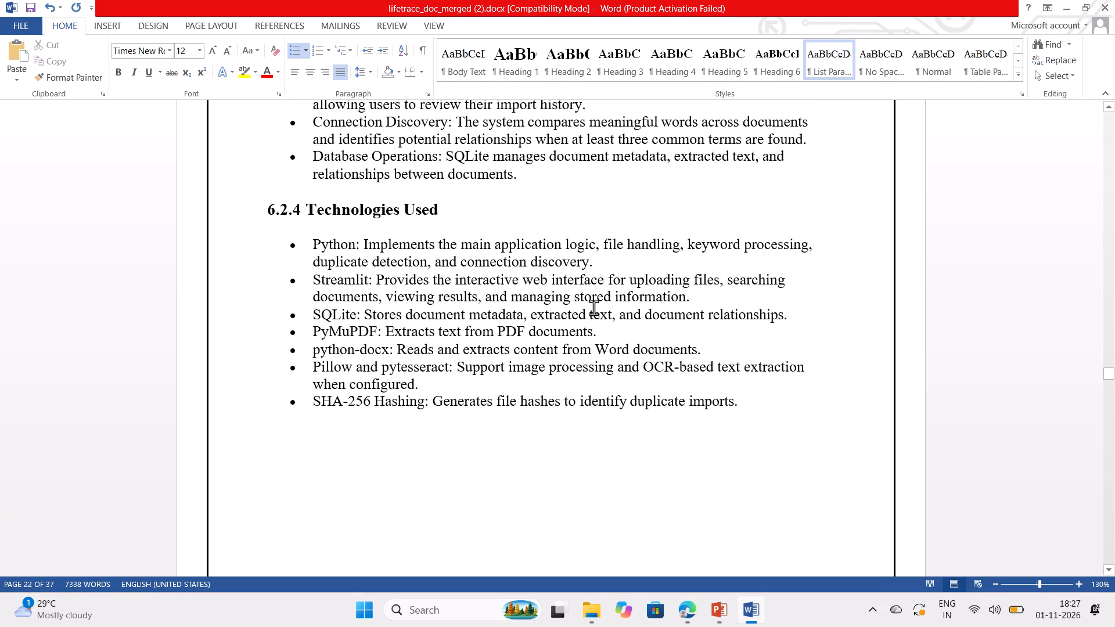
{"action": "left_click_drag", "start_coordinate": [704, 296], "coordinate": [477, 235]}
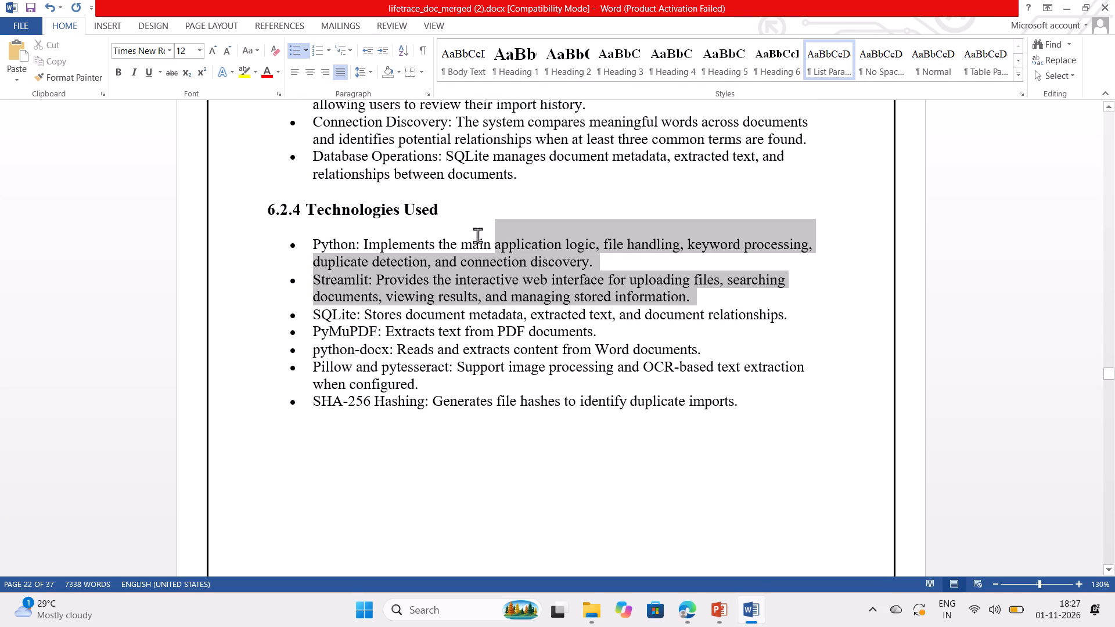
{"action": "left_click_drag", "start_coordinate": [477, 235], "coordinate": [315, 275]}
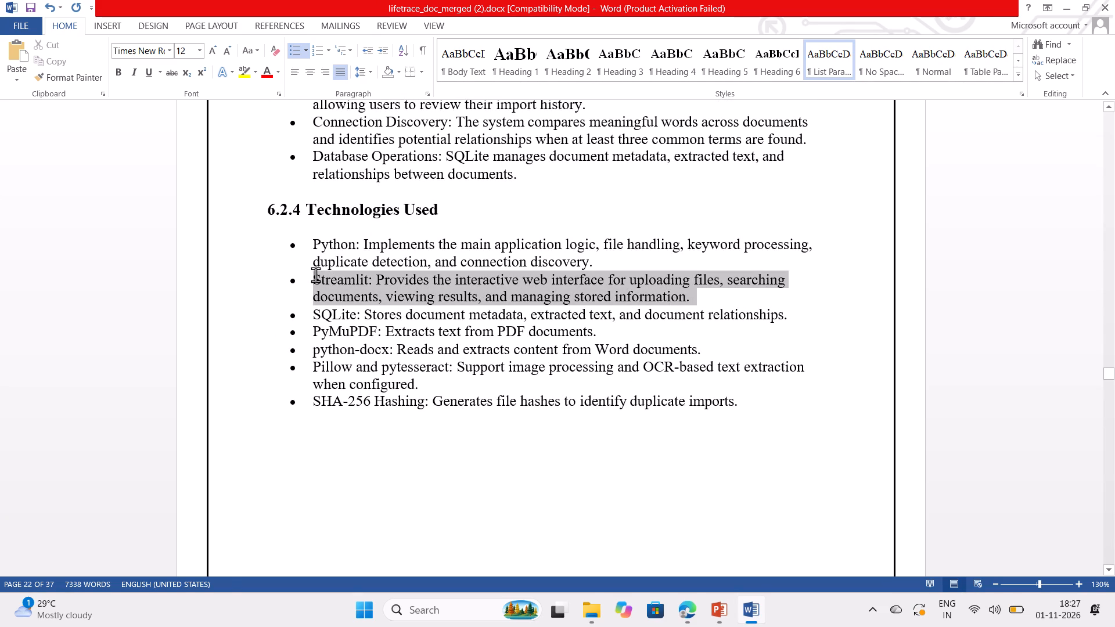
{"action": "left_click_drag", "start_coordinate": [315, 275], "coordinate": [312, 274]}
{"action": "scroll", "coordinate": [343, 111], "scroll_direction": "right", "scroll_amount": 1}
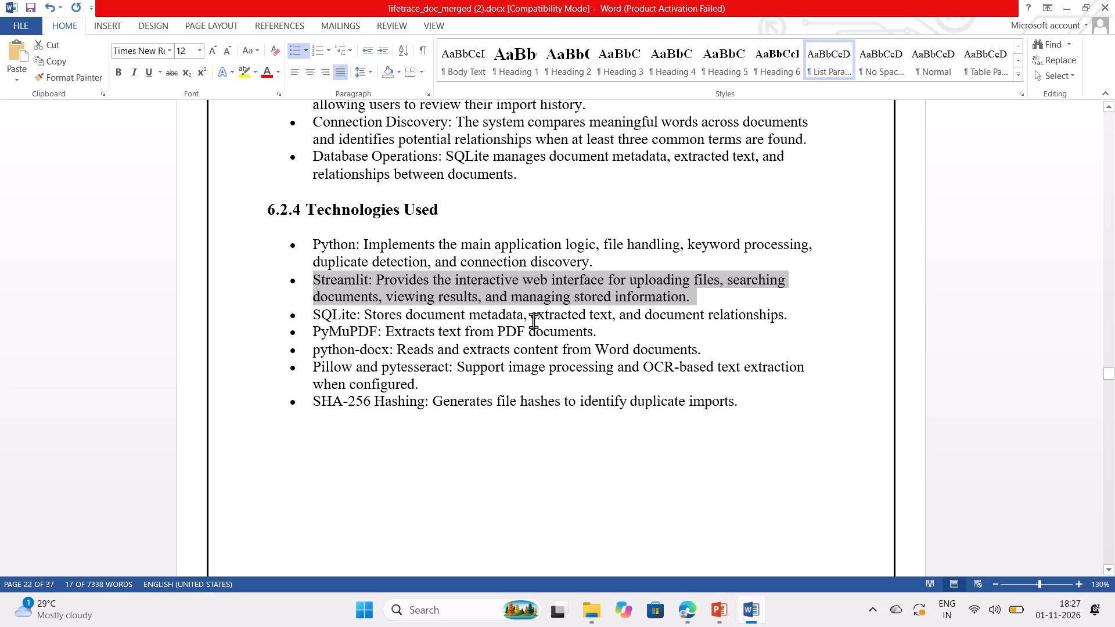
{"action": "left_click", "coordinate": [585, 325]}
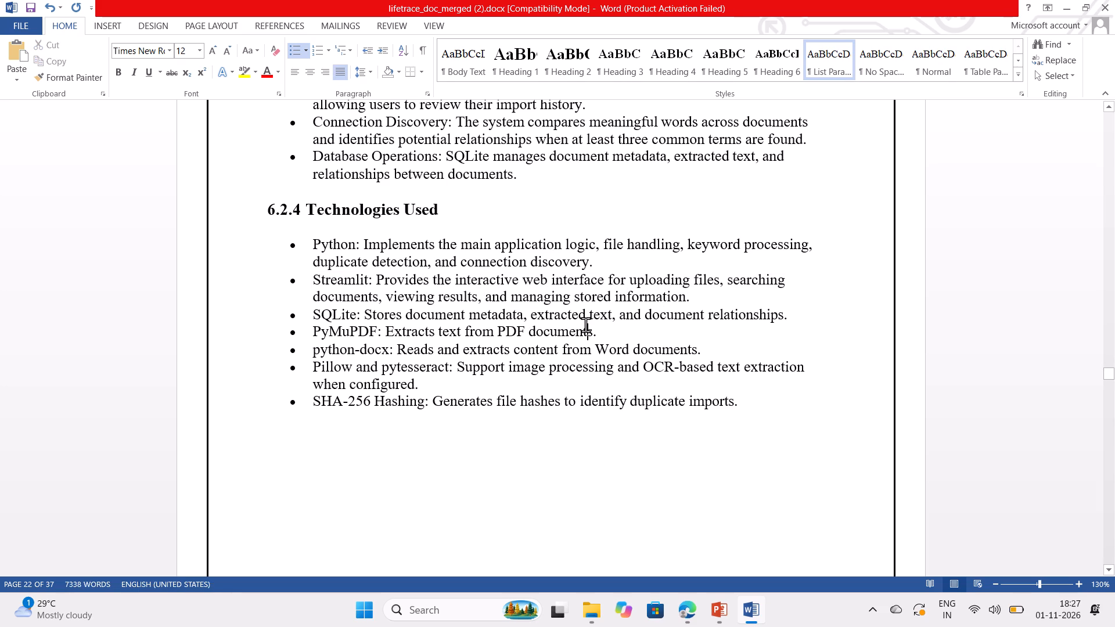
Review the pages from the implementation code through Results, Testing and Conclusion to check on which pages the chapters start and end.
{"action": "scroll", "coordinate": [585, 325], "scroll_direction": "down", "scroll_amount": 4}
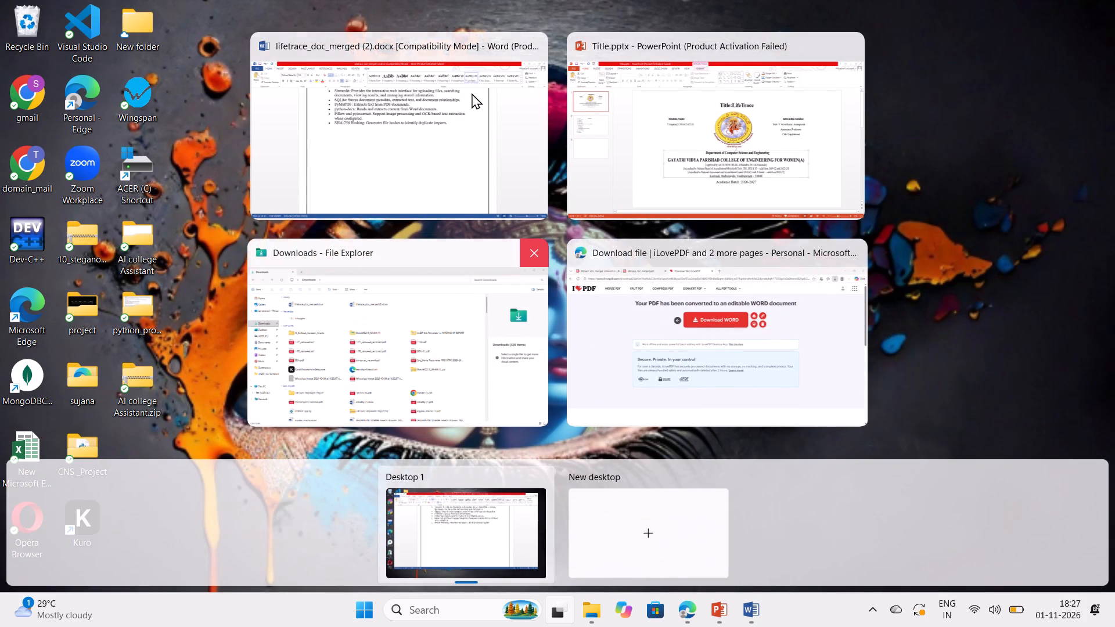
{"action": "left_click", "coordinate": [472, 93]}
{"action": "scroll", "coordinate": [526, 313], "scroll_direction": "down", "scroll_amount": 5}
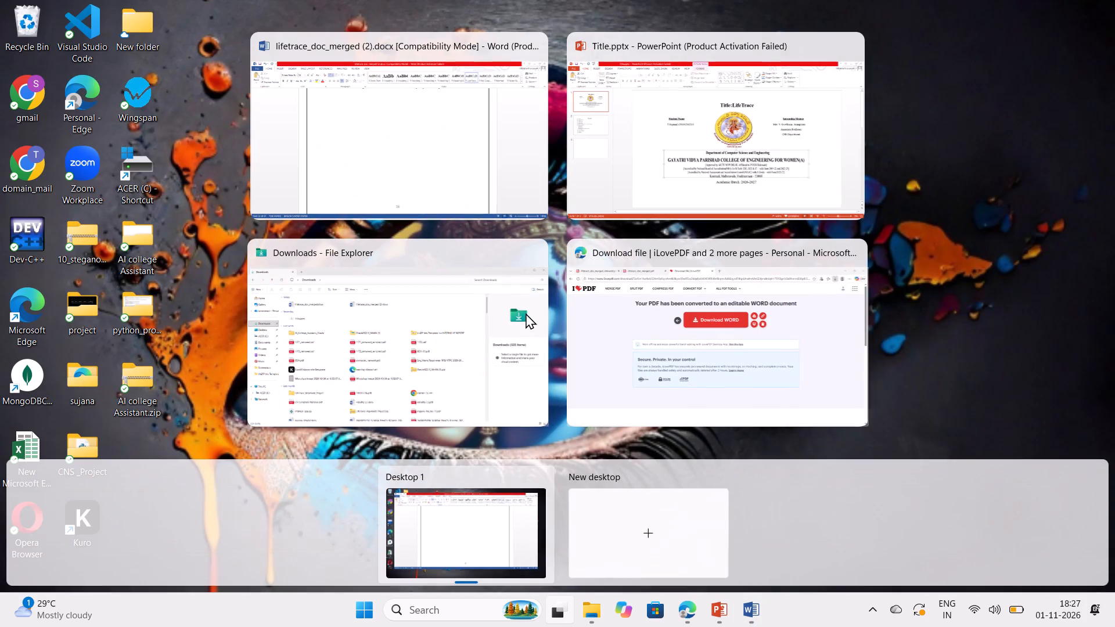
{"action": "double_click", "coordinate": [480, 163]}
{"action": "scroll", "coordinate": [541, 356], "scroll_direction": "down", "scroll_amount": 2}
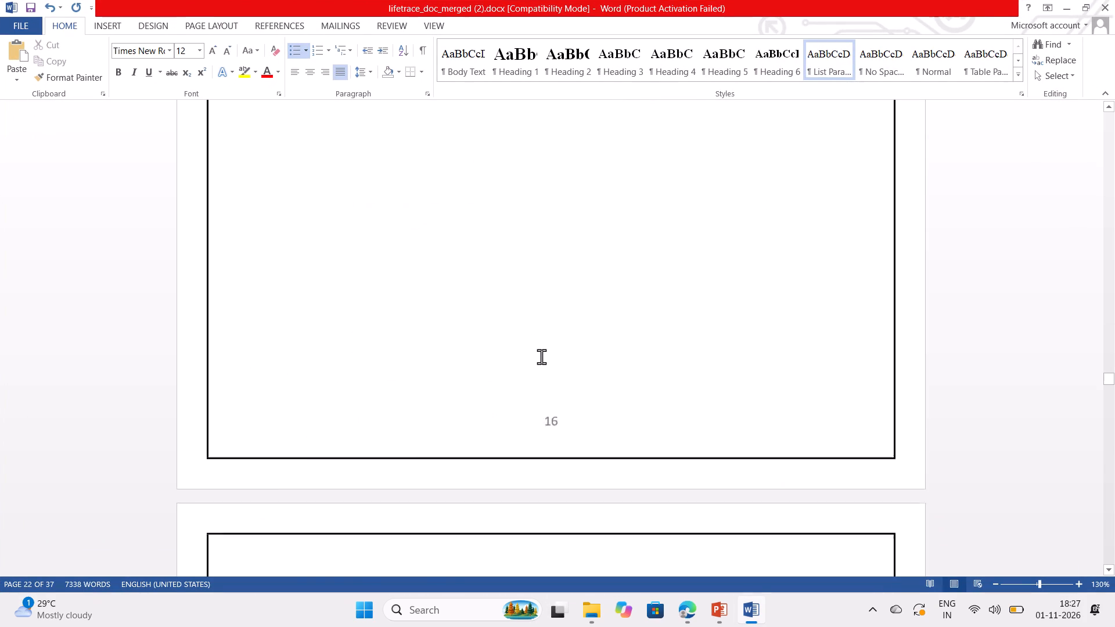
{"action": "scroll", "coordinate": [541, 356], "scroll_direction": "down", "scroll_amount": 7}
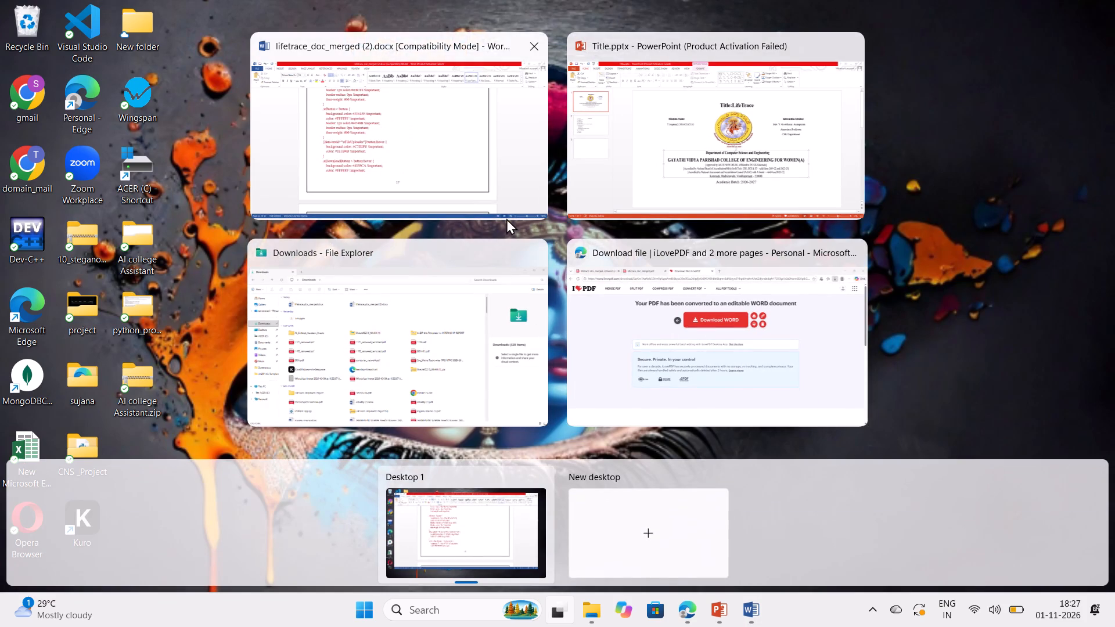
{"action": "left_click", "coordinate": [507, 221]}
{"action": "scroll", "coordinate": [567, 361], "scroll_direction": "down", "scroll_amount": 4}
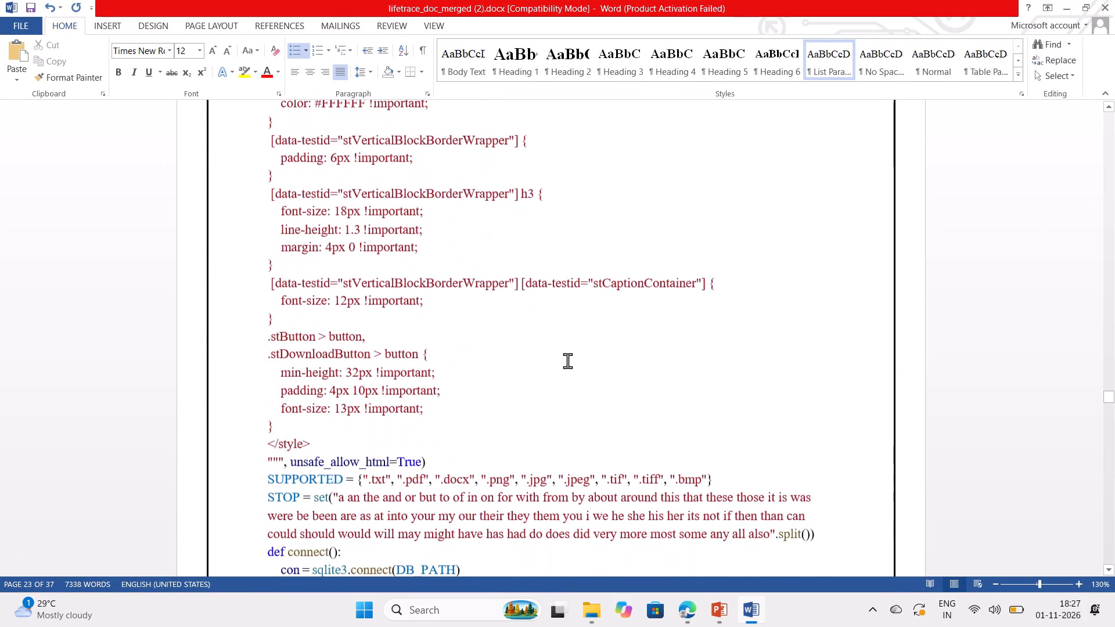
{"action": "scroll", "coordinate": [567, 361], "scroll_direction": "down", "scroll_amount": 5}
{"action": "scroll", "coordinate": [567, 361], "scroll_direction": "up", "scroll_amount": 1, "text": "ctrl"}
{"action": "scroll", "coordinate": [567, 361], "scroll_direction": "down", "scroll_amount": 2}
{"action": "scroll", "coordinate": [567, 361], "scroll_direction": "down", "scroll_amount": 1, "text": "ctrl"}
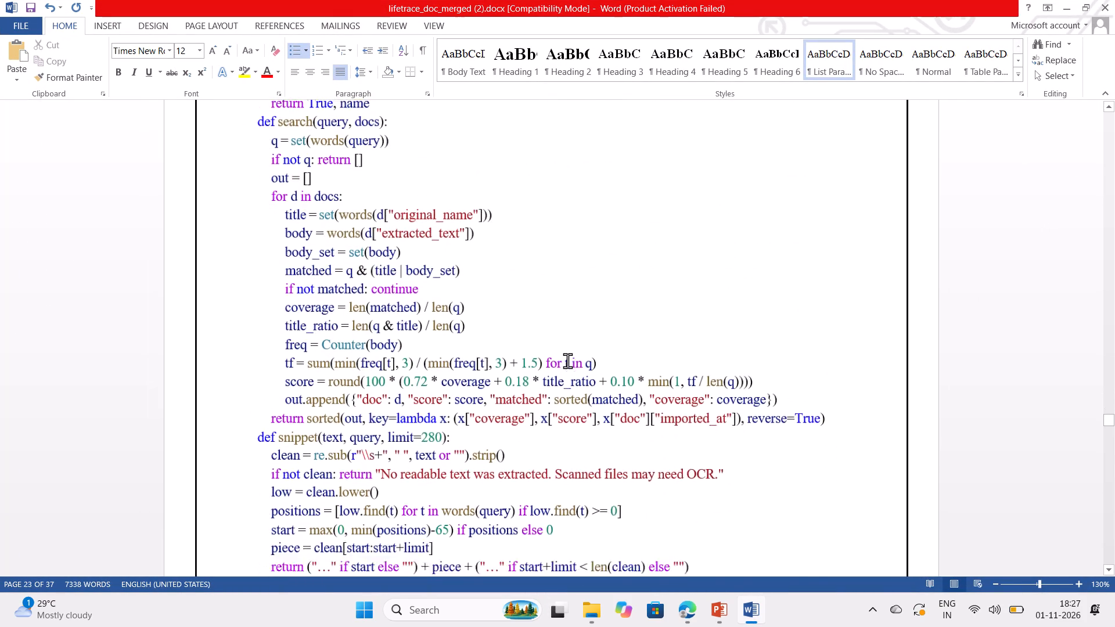
{"action": "scroll", "coordinate": [567, 361], "scroll_direction": "down", "scroll_amount": 1, "text": "ctrl"}
{"action": "scroll", "coordinate": [567, 361], "scroll_direction": "down", "scroll_amount": 9}
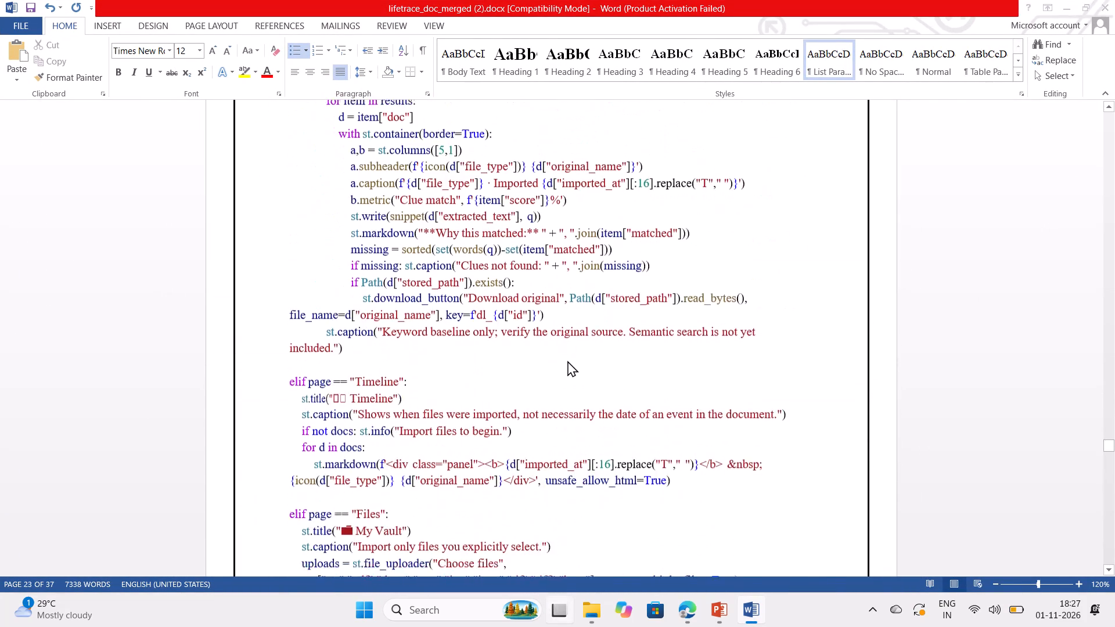
{"action": "scroll", "coordinate": [567, 361], "scroll_direction": "down", "scroll_amount": 2}
{"action": "left_click", "coordinate": [500, 193]}
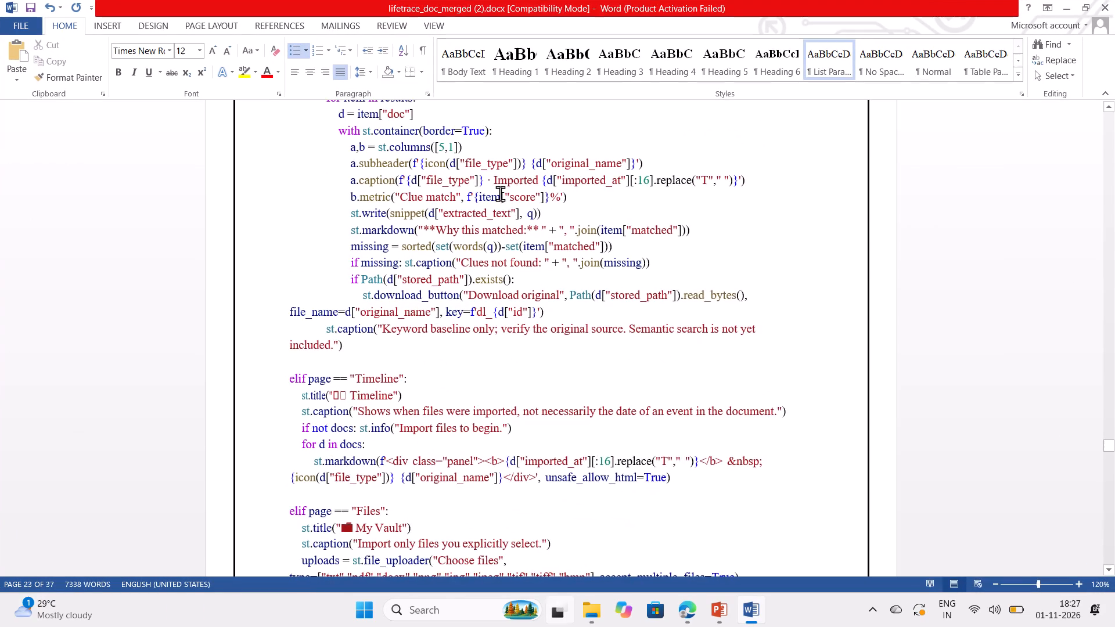
{"action": "scroll", "coordinate": [500, 193], "scroll_direction": "down", "scroll_amount": 14}
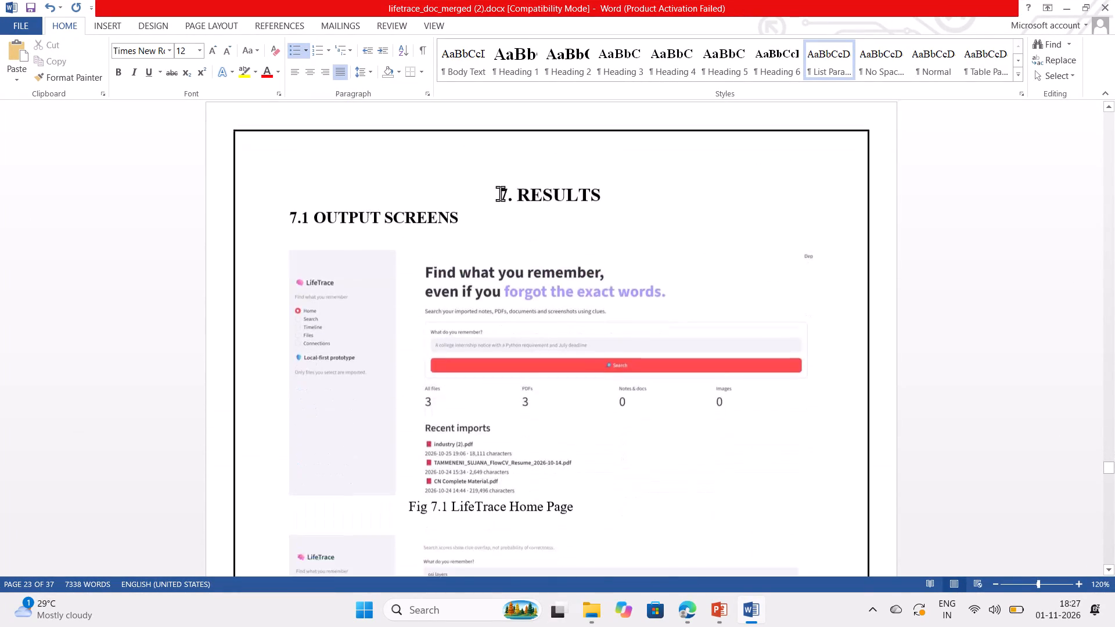
{"action": "scroll", "coordinate": [500, 193], "scroll_direction": "down", "scroll_amount": 5}
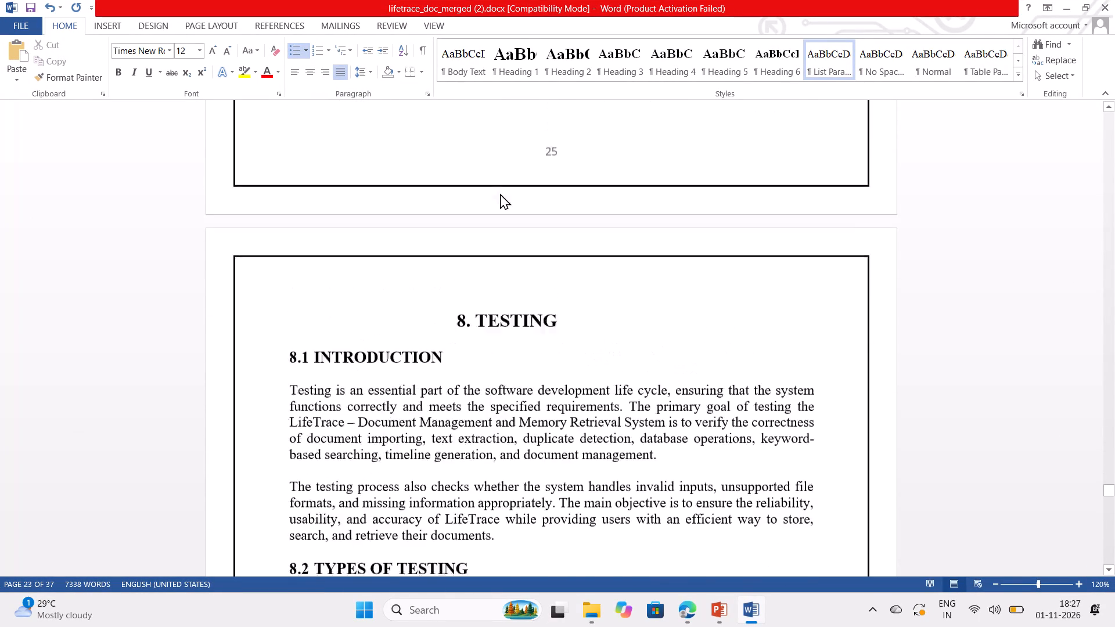
{"action": "scroll", "coordinate": [500, 193], "scroll_direction": "down", "scroll_amount": 6}
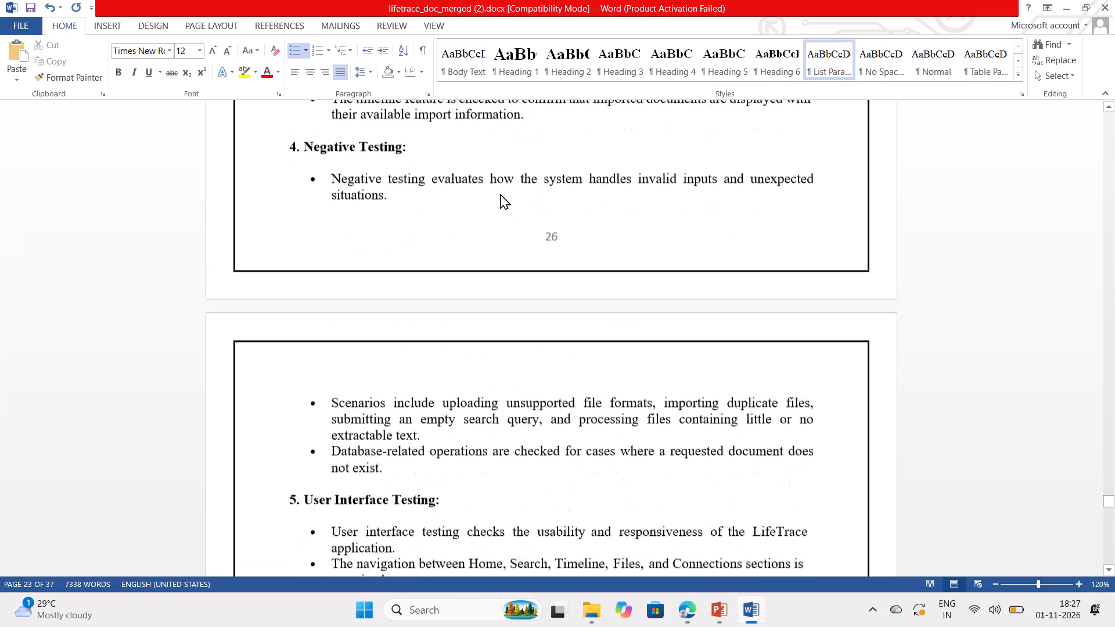
{"action": "scroll", "coordinate": [500, 193], "scroll_direction": "down", "scroll_amount": 7}
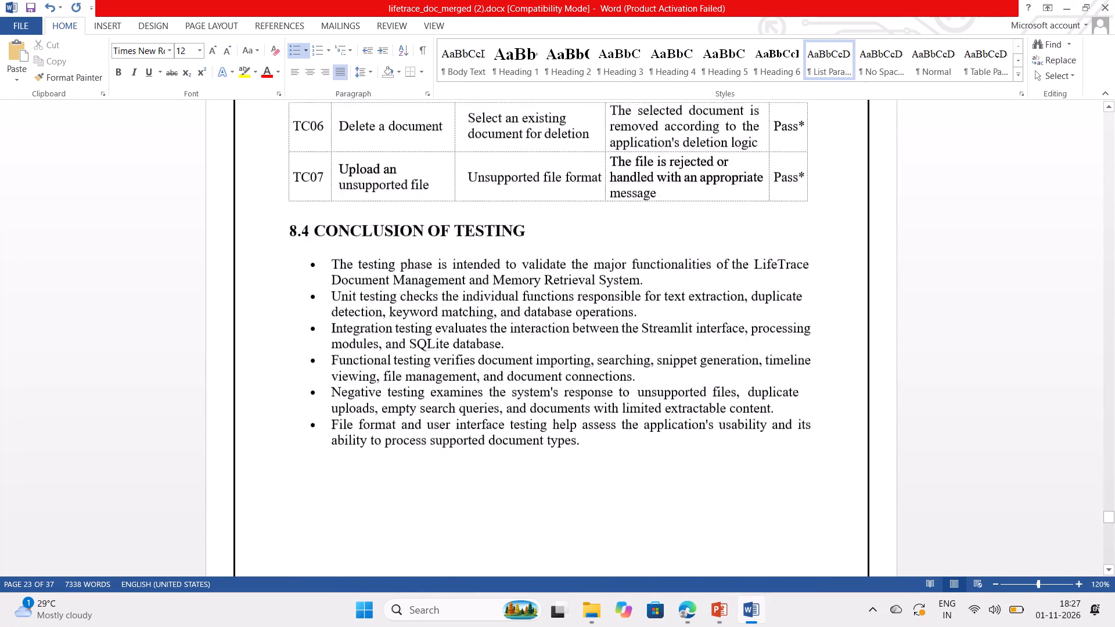
{"action": "scroll", "coordinate": [500, 193], "scroll_direction": "down", "scroll_amount": 2}
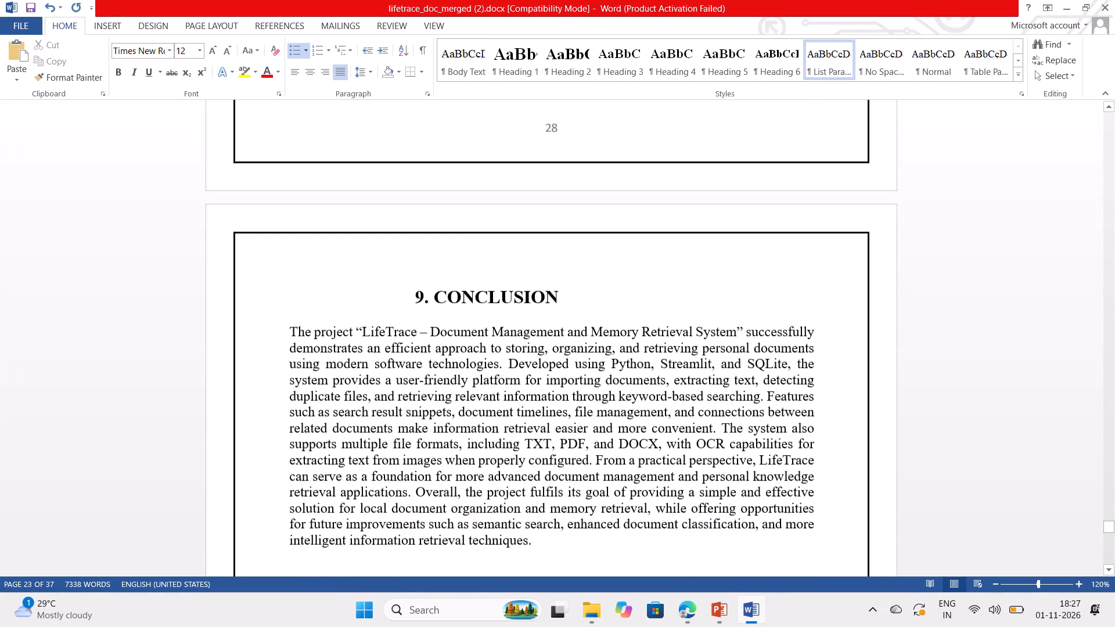
{"action": "scroll", "coordinate": [500, 193], "scroll_direction": "down", "scroll_amount": 1}
Complete the table of contents page range for 6.2 Testing Results as 26-28.
{"action": "scroll", "coordinate": [500, 193], "scroll_direction": "up", "scroll_amount": 12}
{"action": "scroll", "coordinate": [500, 193], "scroll_direction": "up", "scroll_amount": 20}
{"action": "scroll", "coordinate": [500, 193], "scroll_direction": "up", "scroll_amount": 20}
{"action": "scroll", "coordinate": [500, 193], "scroll_direction": "up", "scroll_amount": 20}
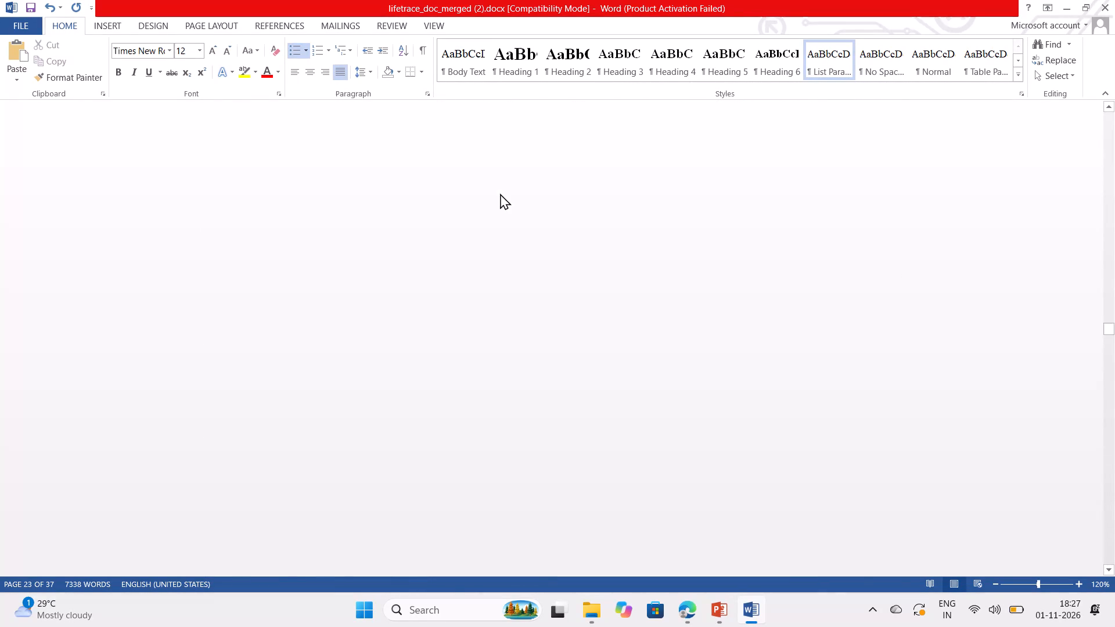
{"action": "scroll", "coordinate": [500, 193], "scroll_direction": "up", "scroll_amount": 20}
{"action": "scroll", "coordinate": [500, 193], "scroll_direction": "up", "scroll_amount": 20}
{"action": "scroll", "coordinate": [500, 193], "scroll_direction": "up", "scroll_amount": 20}
{"action": "scroll", "coordinate": [500, 193], "scroll_direction": "down", "scroll_amount": 6}
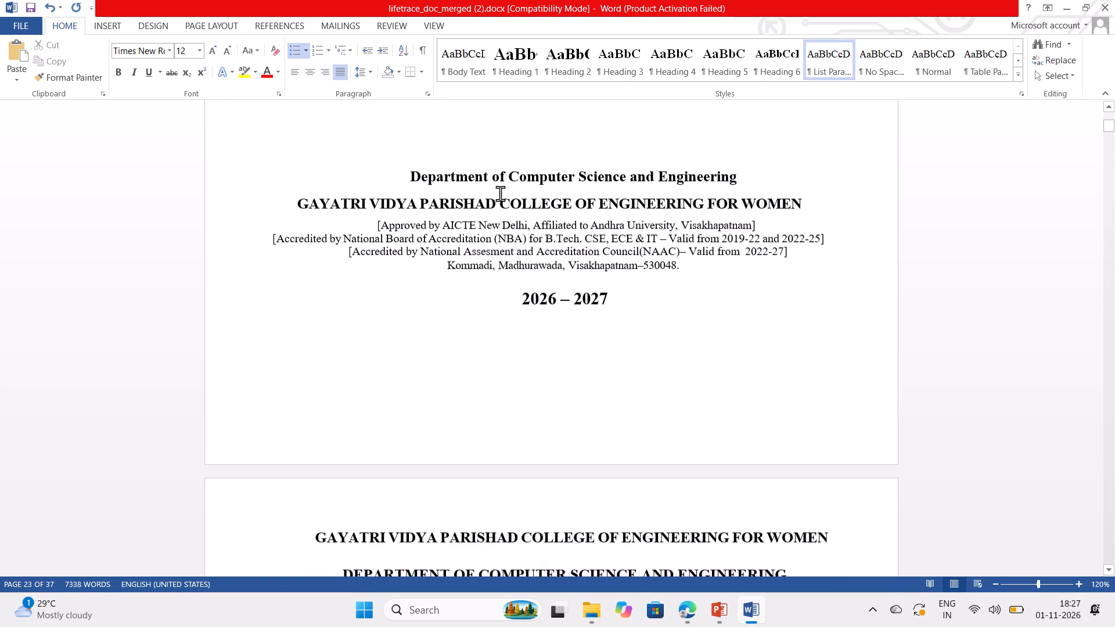
{"action": "scroll", "coordinate": [500, 193], "scroll_direction": "down", "scroll_amount": 7}
{"action": "scroll", "coordinate": [500, 193], "scroll_direction": "up", "scroll_amount": 2}
{"action": "scroll", "coordinate": [500, 193], "scroll_direction": "down", "scroll_amount": 1}
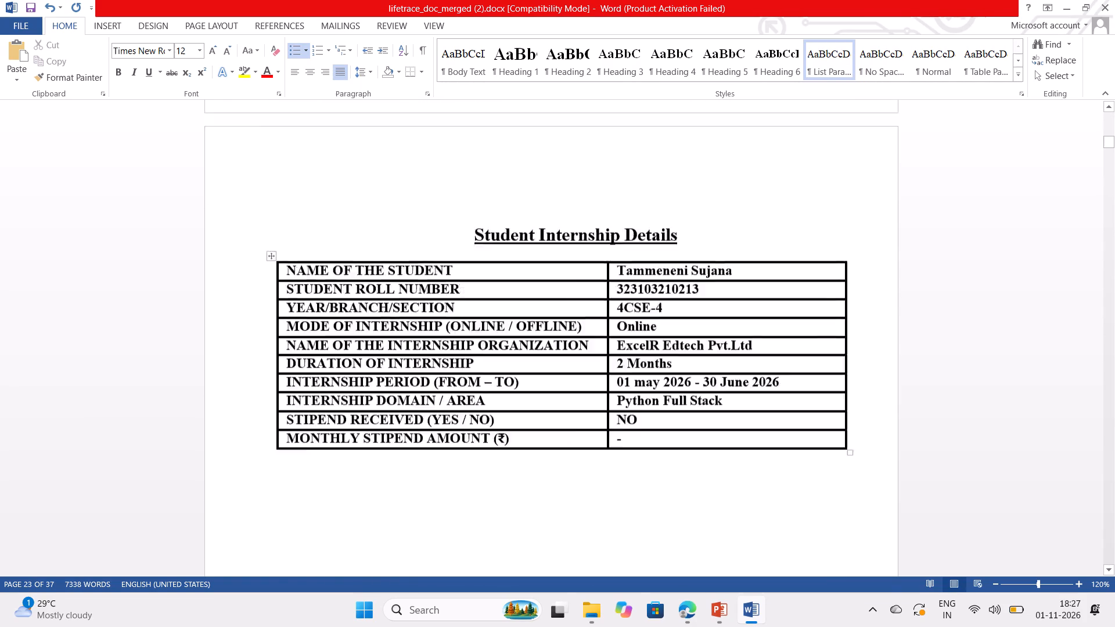
{"action": "scroll", "coordinate": [500, 193], "scroll_direction": "down", "scroll_amount": 16}
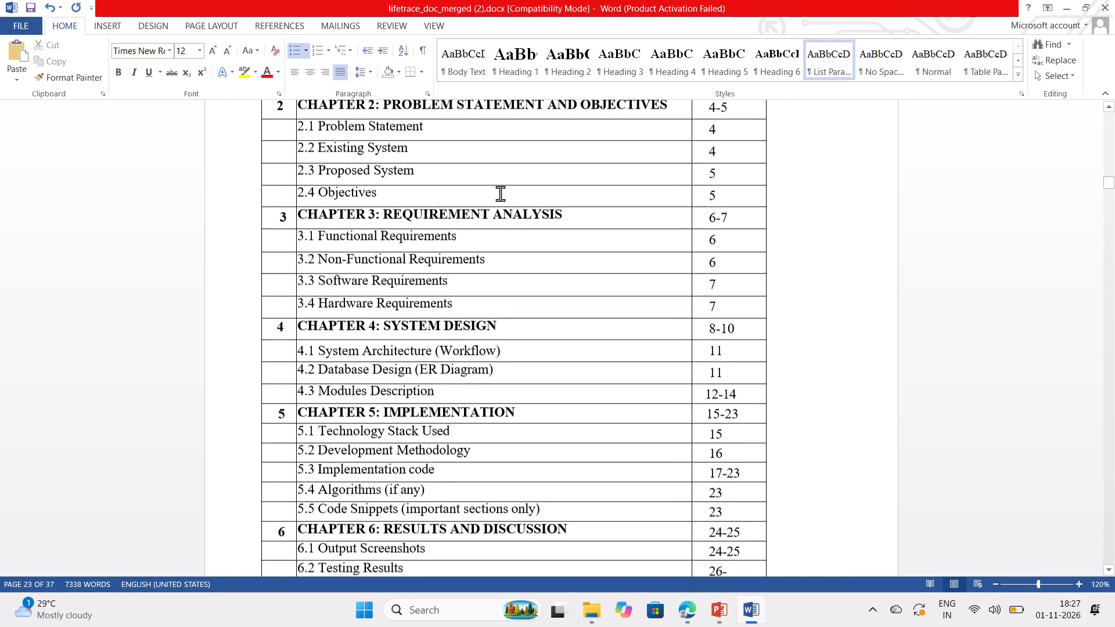
{"action": "scroll", "coordinate": [500, 193], "scroll_direction": "down", "scroll_amount": 2}
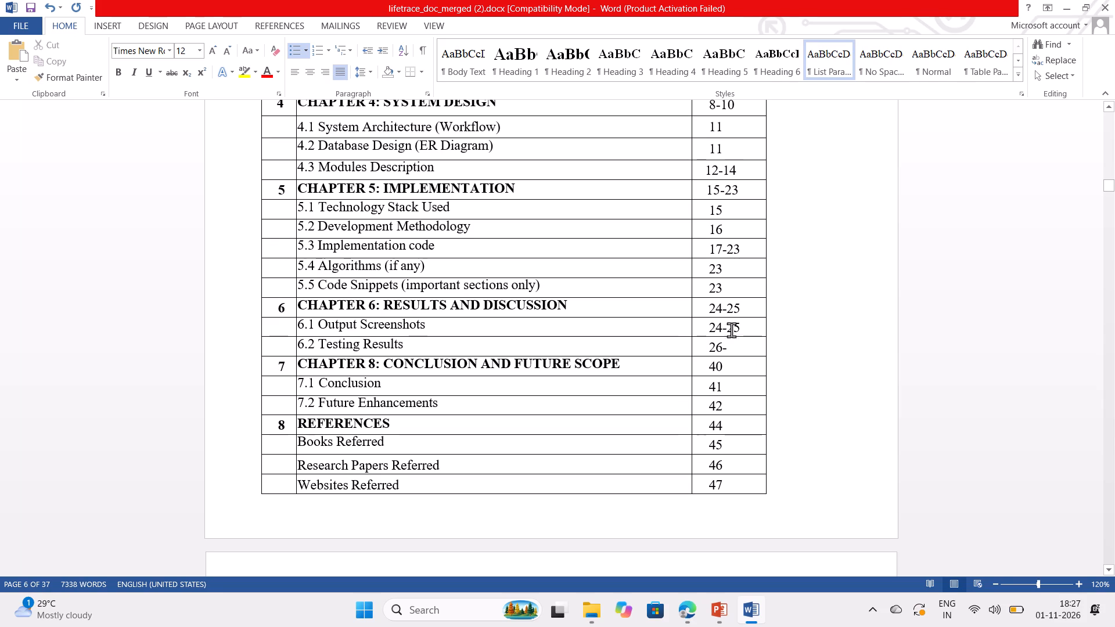
{"action": "left_click", "coordinate": [744, 349]}
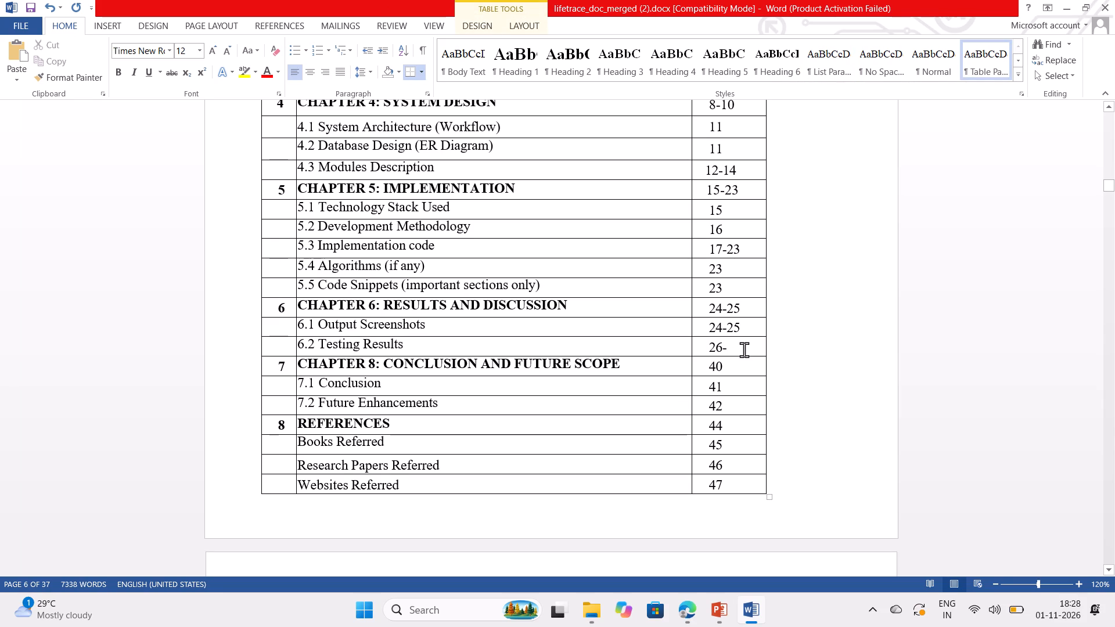
{"action": "type", "text": "28"}
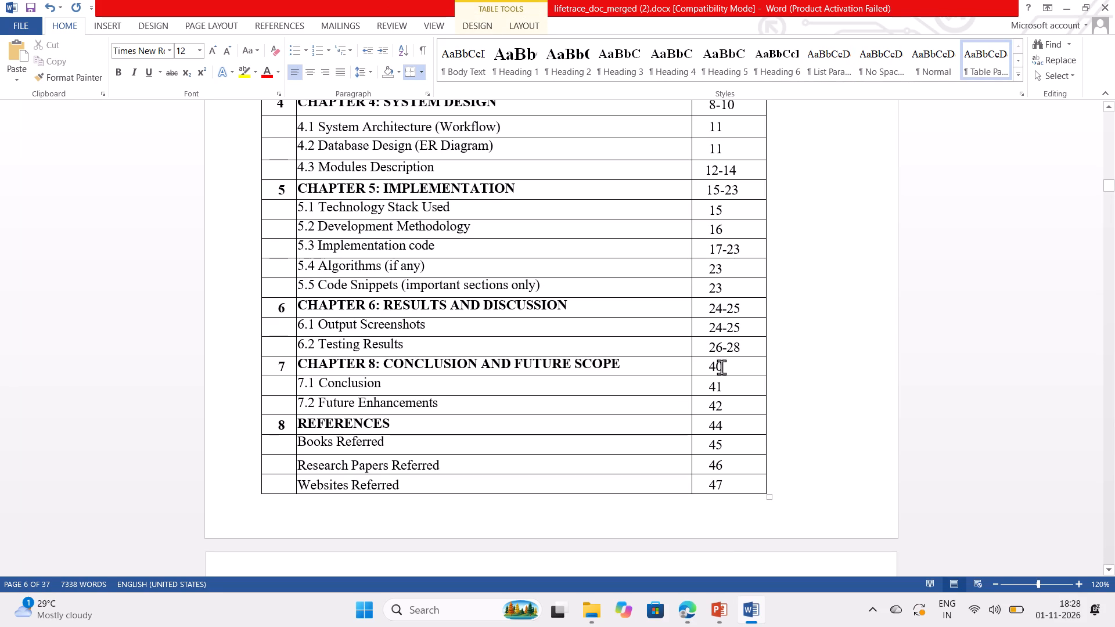
Replace the table of contents page number for Chapter 8: Conclusion and Future Scope with the start of a range, 29-.
{"action": "left_click", "coordinate": [730, 372]}
{"action": "key", "text": "BackSpace"}
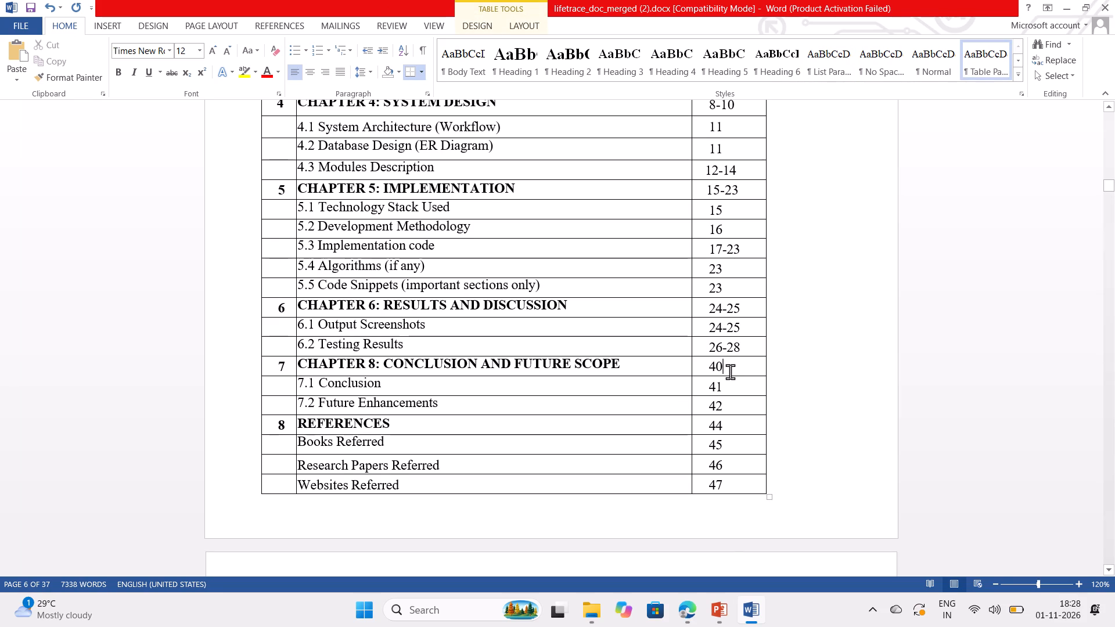
{"action": "key", "text": "BackSpace"}
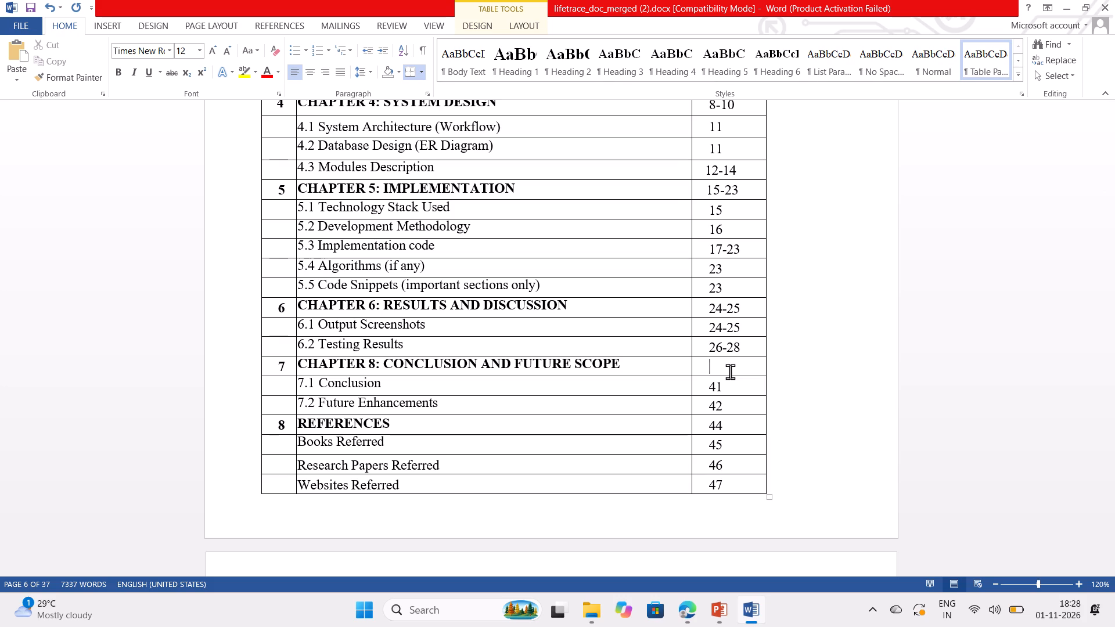
{"action": "type", "text": "29"}
{"action": "key", "text": "minus"}
Set the table of contents page numbers to 29 for 7.1 Conclusion and 30 for 7.2 Future Enhancements.
{"action": "left_click", "coordinate": [725, 391]}
{"action": "key", "text": "BackSpace"}
{"action": "key", "text": "BackSpace"}
{"action": "key", "text": "2"}
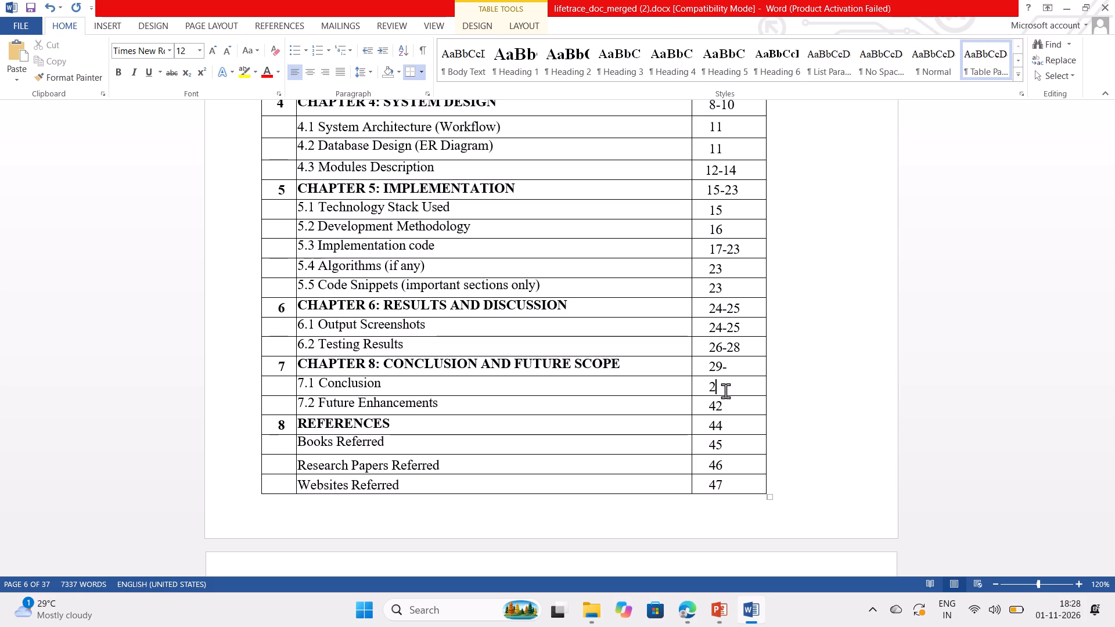
{"action": "key", "text": "9"}
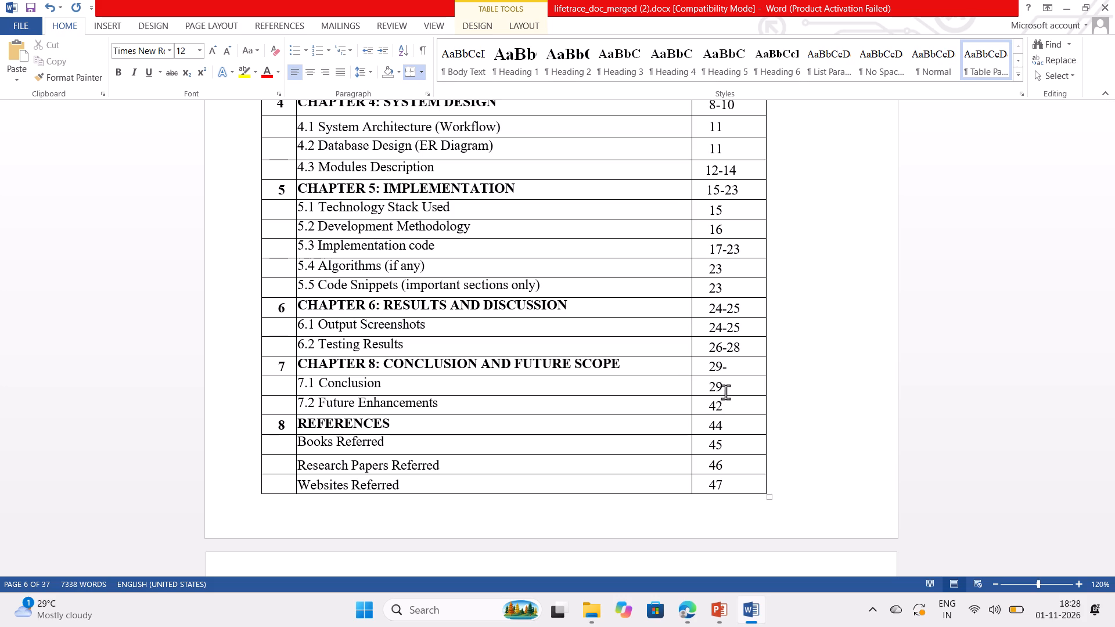
{"action": "left_click", "coordinate": [725, 402]}
{"action": "key", "text": "BackSpace"}
{"action": "key", "text": "BackSpace"}
{"action": "type", "text": "30"}
Set the table of contents page number to 31 for References, Books Referred, Research Papers Referred and Websites Referred.
{"action": "left_click", "coordinate": [725, 430]}
{"action": "key", "text": "BackSpace"}
{"action": "key", "text": "BackSpace"}
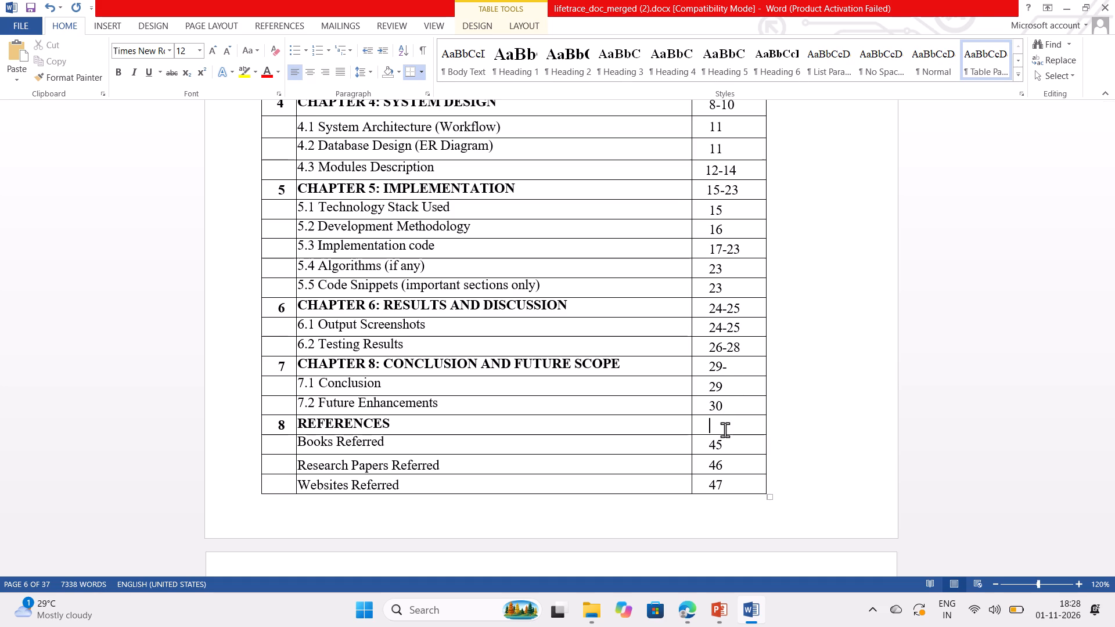
{"action": "type", "text": "31"}
{"action": "left_click", "coordinate": [727, 444]}
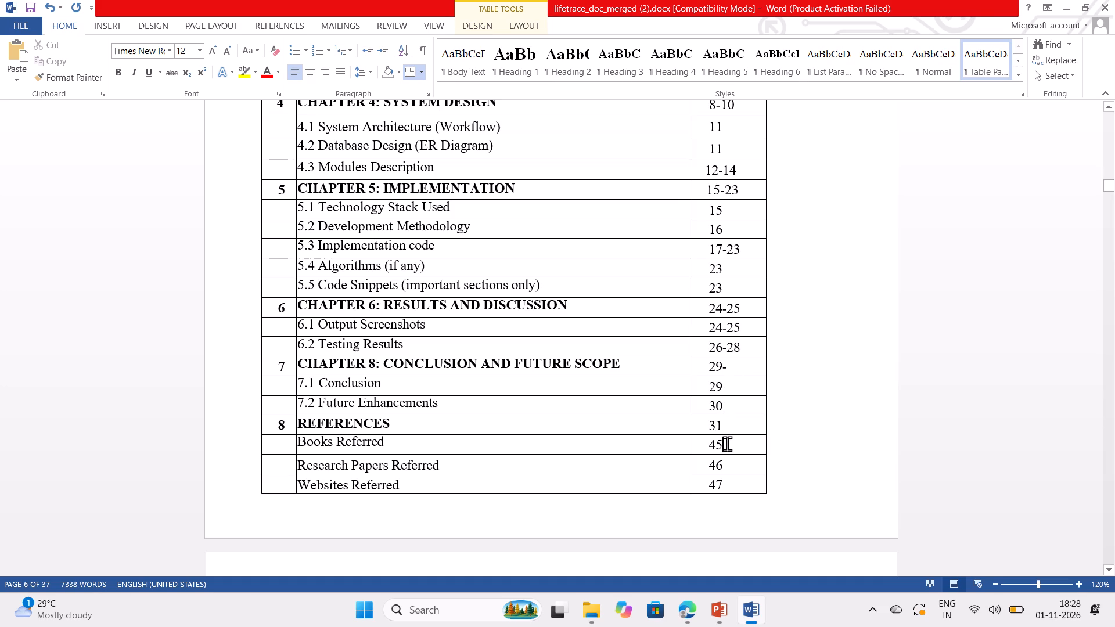
{"action": "key", "text": "BackSpace"}
{"action": "key", "text": "BackSpace"}
{"action": "type", "text": "31"}
{"action": "left_click", "coordinate": [732, 460]}
{"action": "key", "text": "BackSpace"}
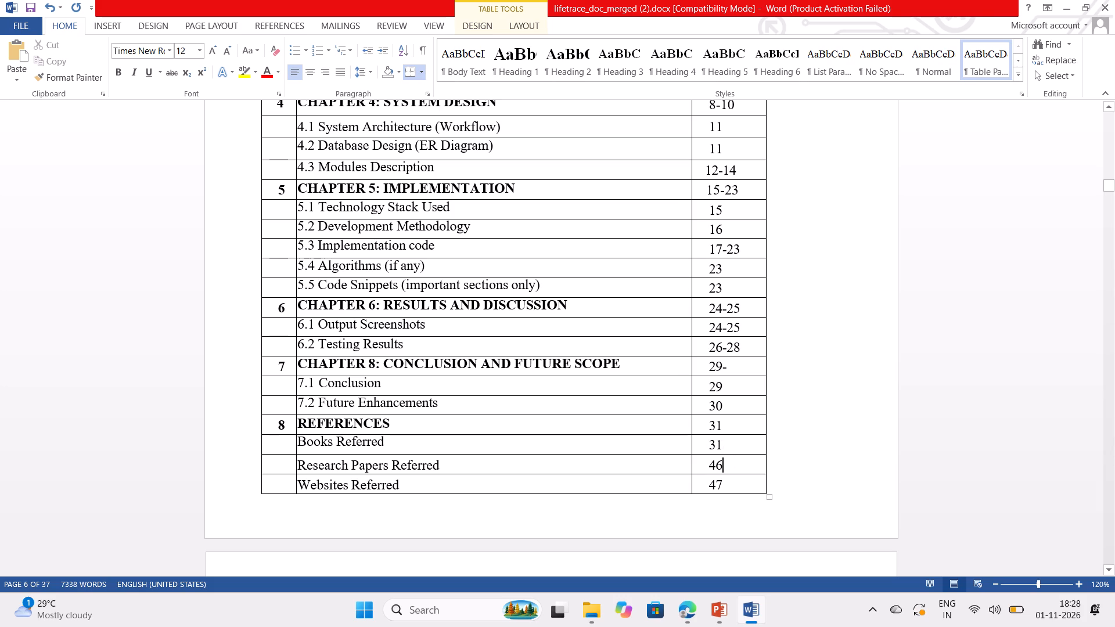
{"action": "key", "text": "BackSpace"}
{"action": "type", "text": "31"}
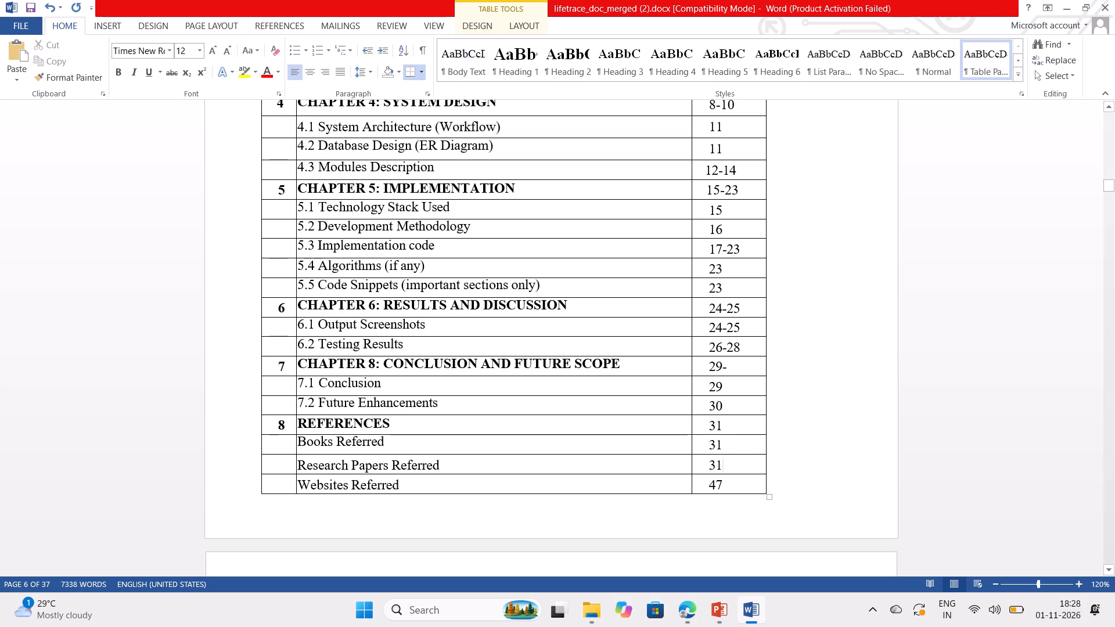
{"action": "left_click", "coordinate": [728, 477]}
{"action": "key", "text": "BackSpace"}
{"action": "key", "text": "BackSpace"}
{"action": "type", "text": "31"}
Complete the table of contents page range for Chapter 8: Conclusion and Future Scope as 29-30 and save the report.
{"action": "left_click", "coordinate": [730, 370]}
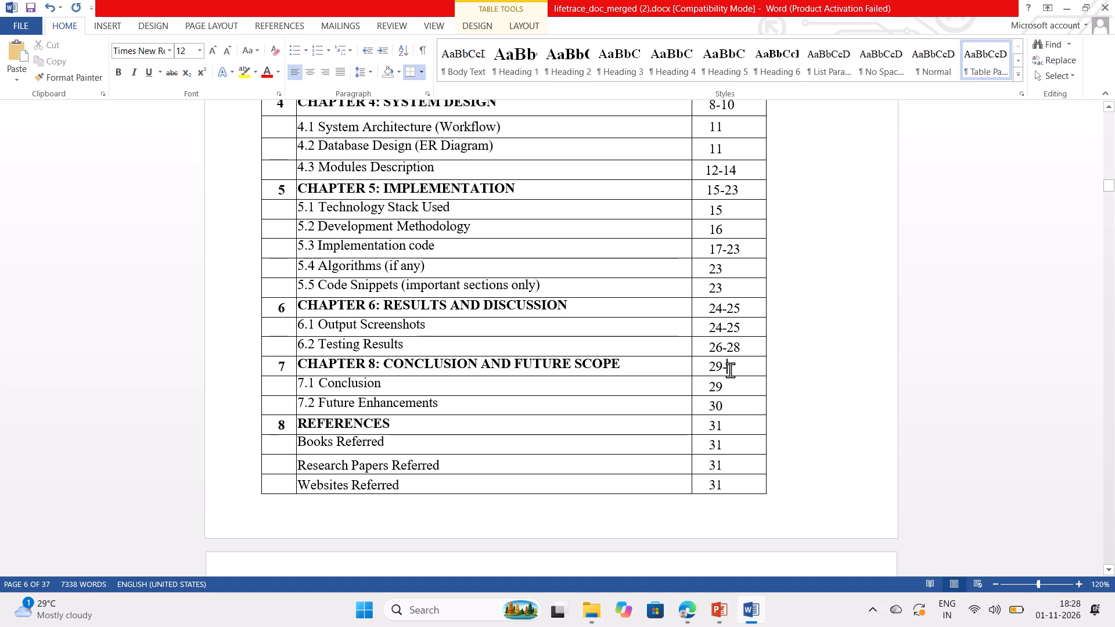
{"action": "type", "text": "30"}
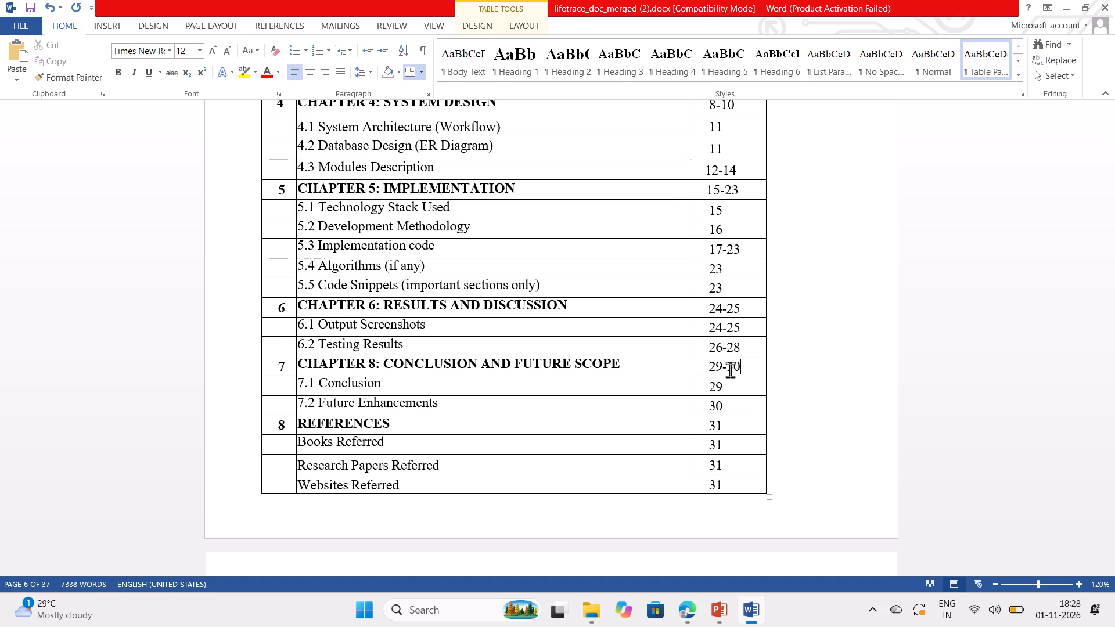
{"action": "key", "text": "ctrl+s"}
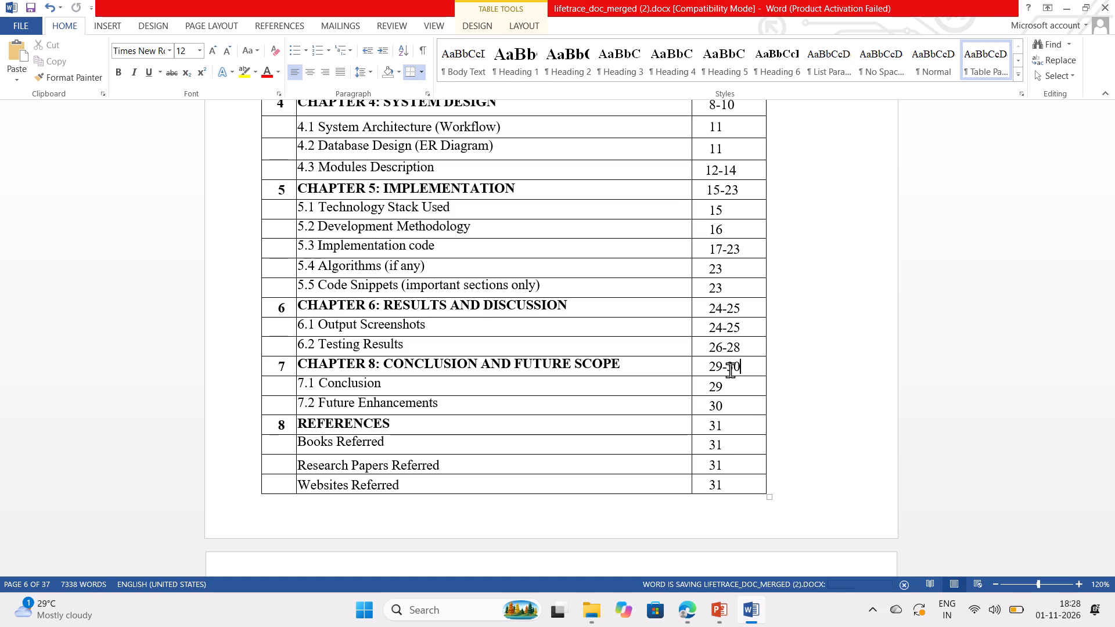
Look back over the table of contents entries and save the report again.
{"action": "scroll", "coordinate": [730, 370], "scroll_direction": "up", "scroll_amount": 13}
{"action": "scroll", "coordinate": [786, 297], "scroll_direction": "down", "scroll_amount": 4}
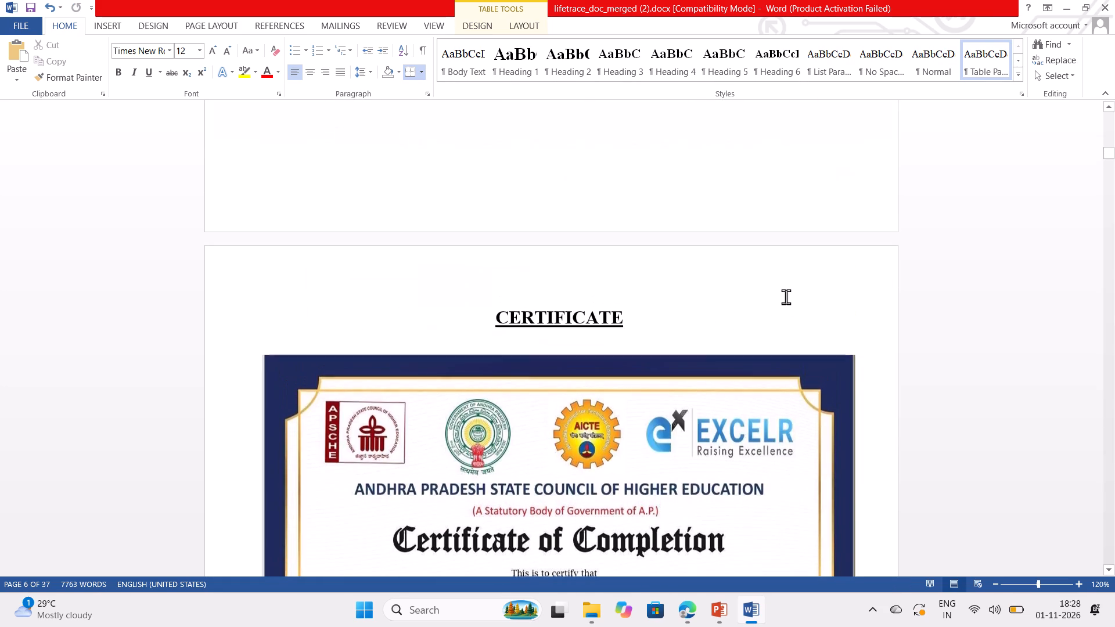
{"action": "scroll", "coordinate": [786, 297], "scroll_direction": "down", "scroll_amount": 7}
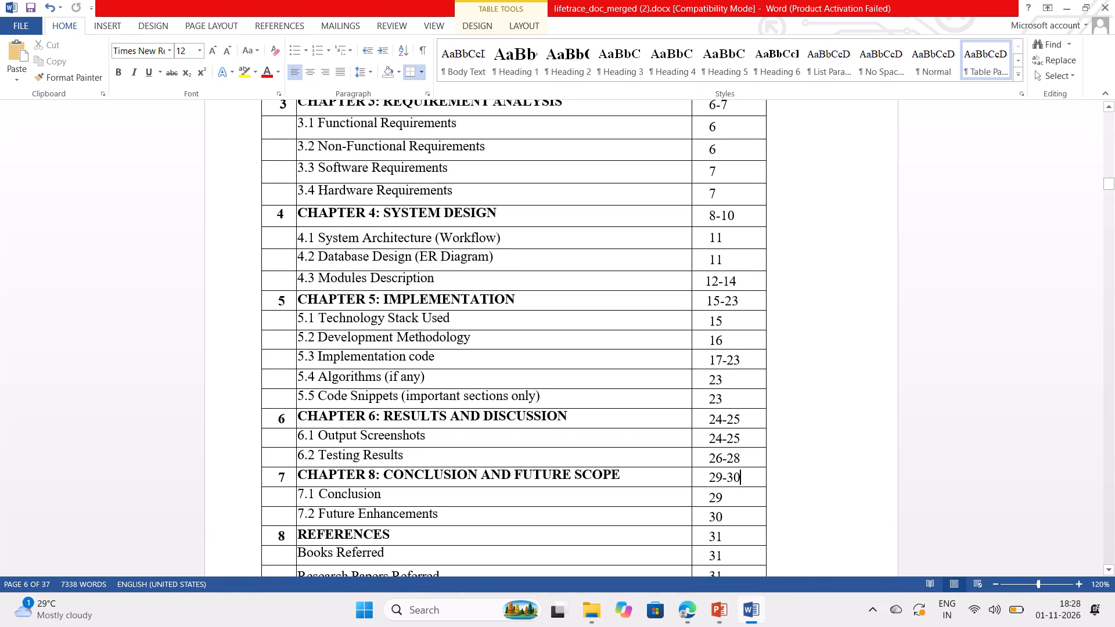
{"action": "key", "text": "ctrl+a"}
{"action": "left_click", "coordinate": [786, 297]}
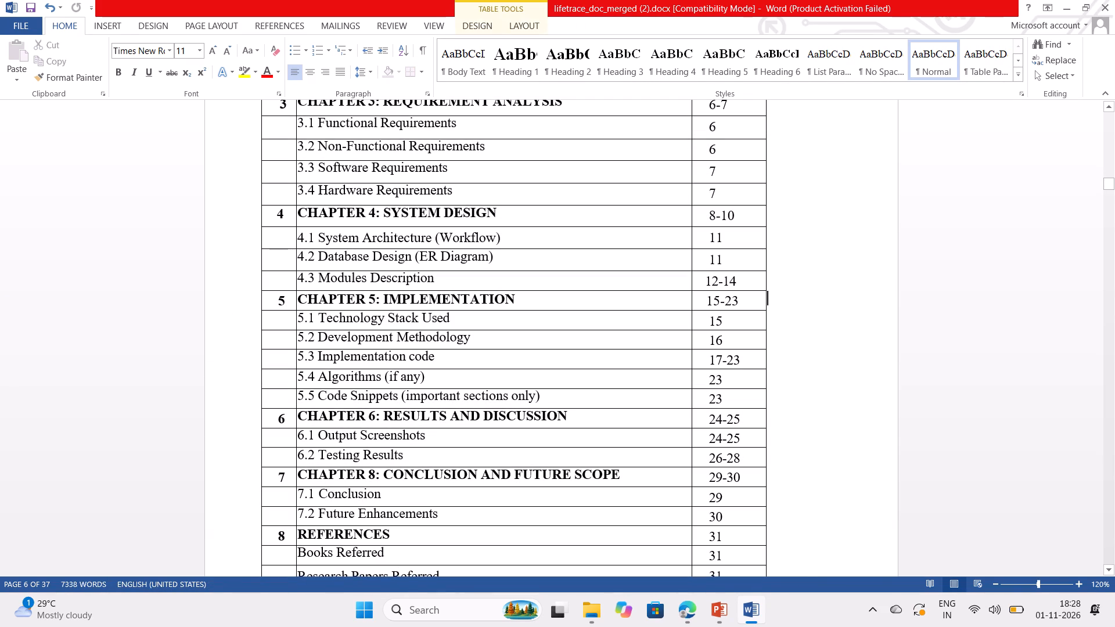
{"action": "key", "text": "ctrl+s"}
Review the body pages from the abstract through requirements, system design and the Implementation chapter to check their text alignment.
{"action": "scroll", "coordinate": [800, 349], "scroll_direction": "down", "scroll_amount": 8}
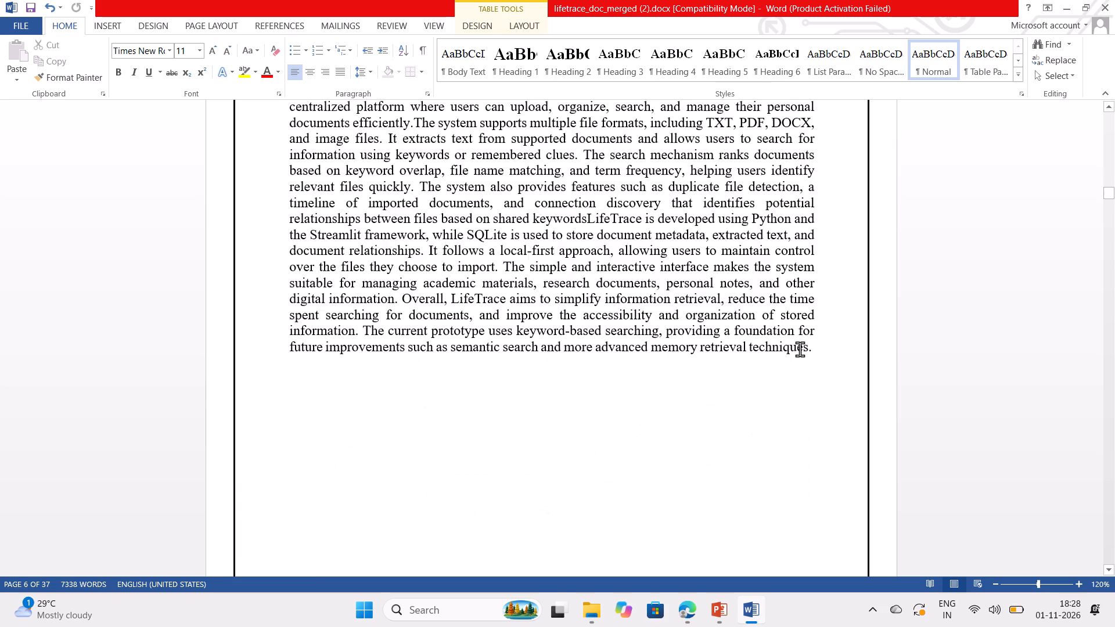
{"action": "scroll", "coordinate": [800, 349], "scroll_direction": "down", "scroll_amount": 9}
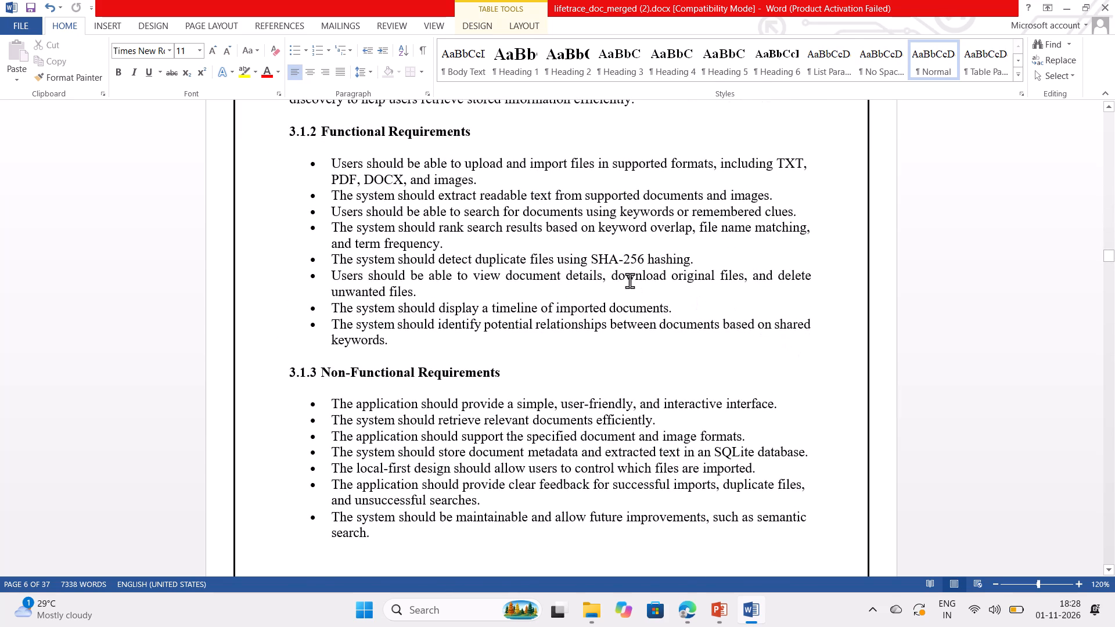
{"action": "left_click", "coordinate": [630, 280]}
{"action": "scroll", "coordinate": [630, 280], "scroll_direction": "up", "scroll_amount": 1}
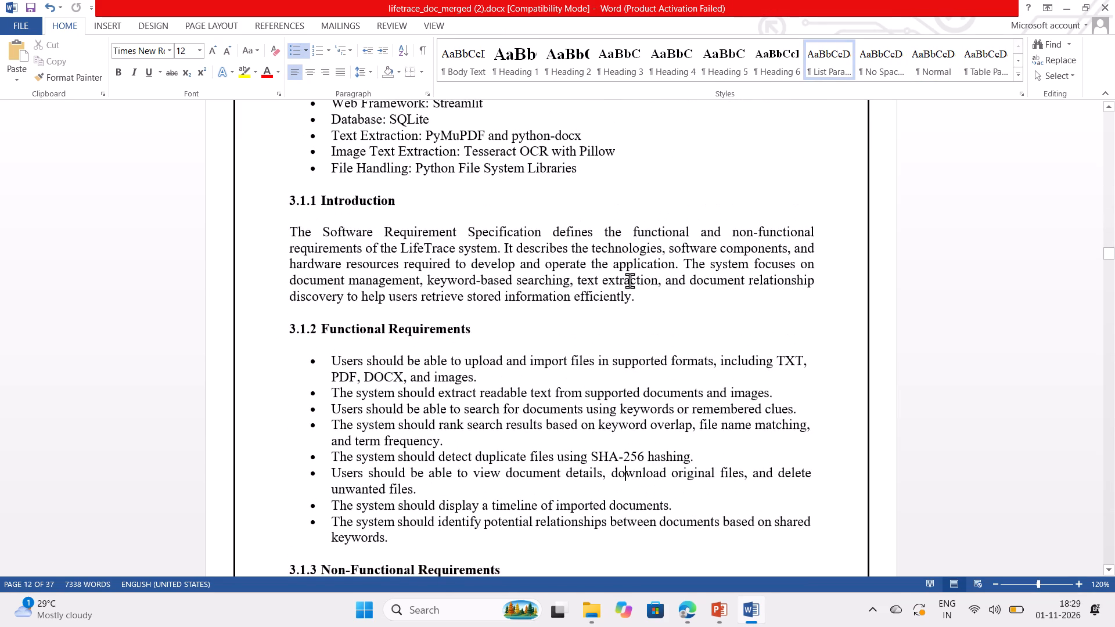
{"action": "scroll", "coordinate": [630, 280], "scroll_direction": "up", "scroll_amount": 9}
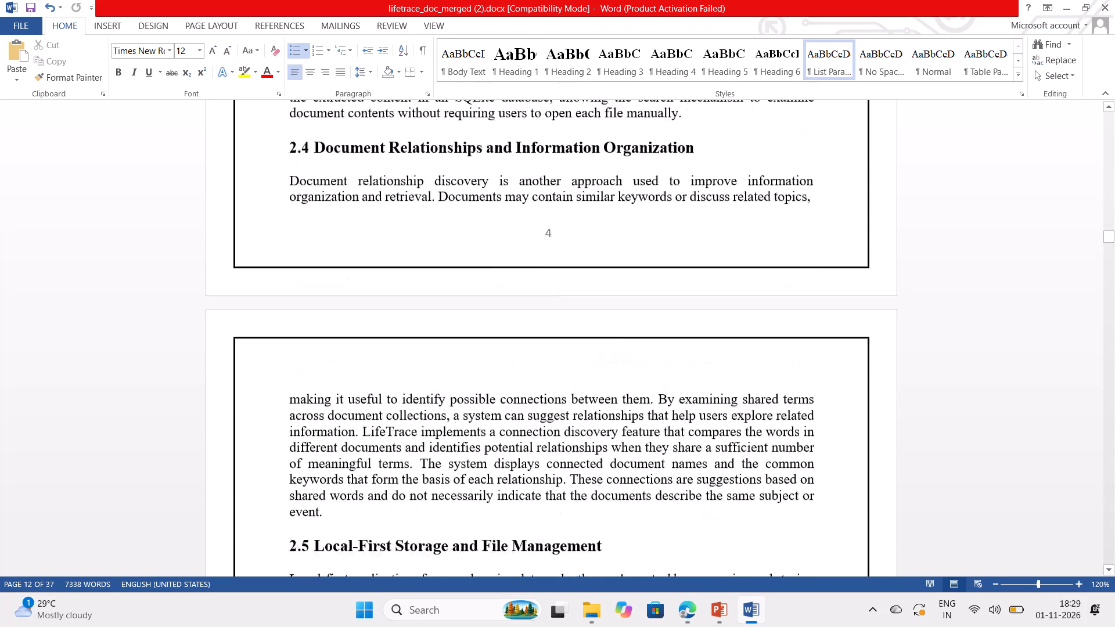
{"action": "scroll", "coordinate": [630, 280], "scroll_direction": "up", "scroll_amount": 2}
{"action": "scroll", "coordinate": [630, 280], "scroll_direction": "down", "scroll_amount": 18}
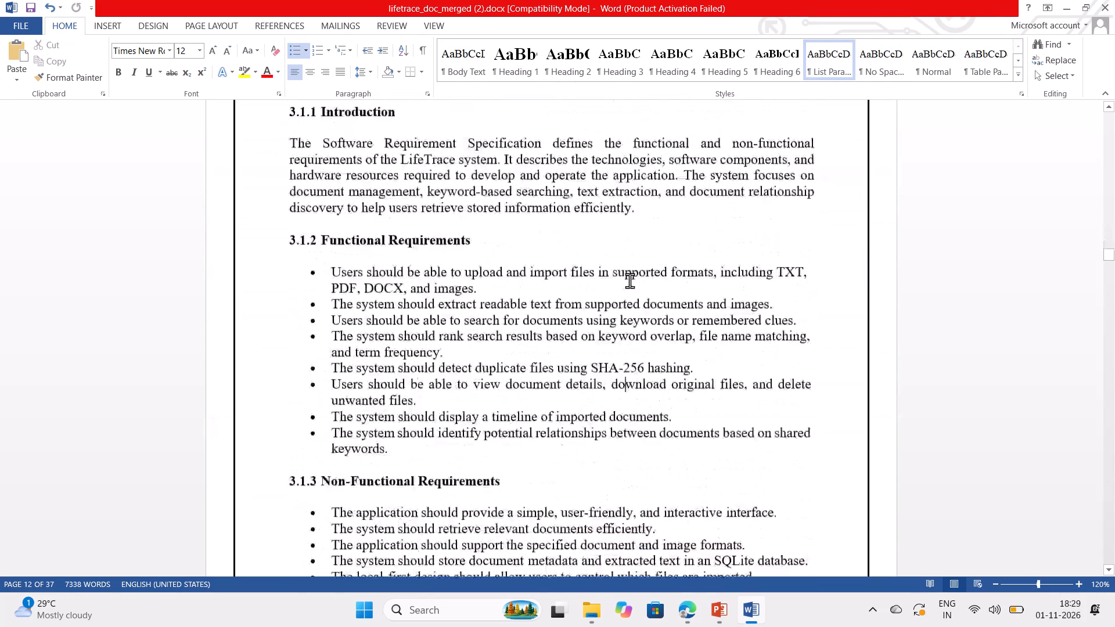
{"action": "scroll", "coordinate": [630, 280], "scroll_direction": "down", "scroll_amount": 9}
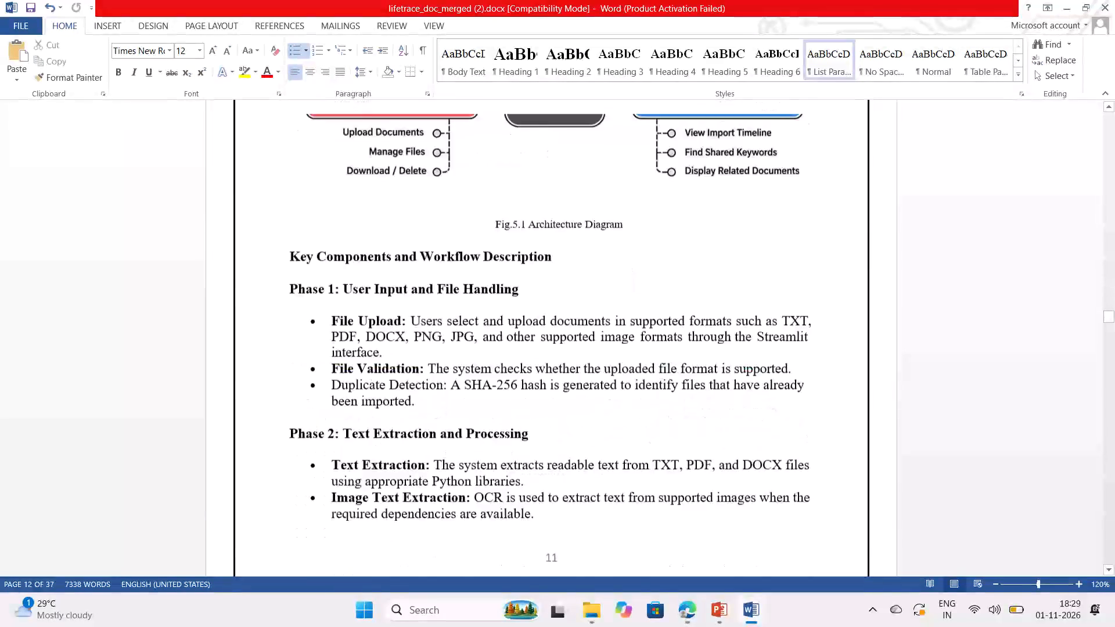
{"action": "scroll", "coordinate": [630, 280], "scroll_direction": "down", "scroll_amount": 3}
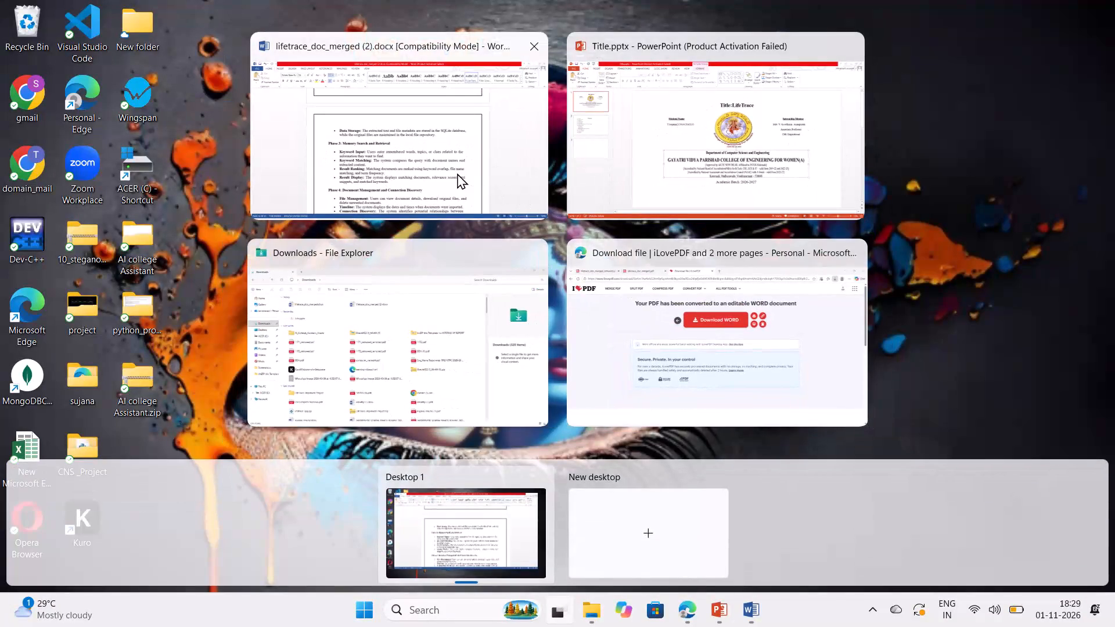
{"action": "left_click", "coordinate": [457, 173]}
{"action": "scroll", "coordinate": [457, 173], "scroll_direction": "down", "scroll_amount": 12}
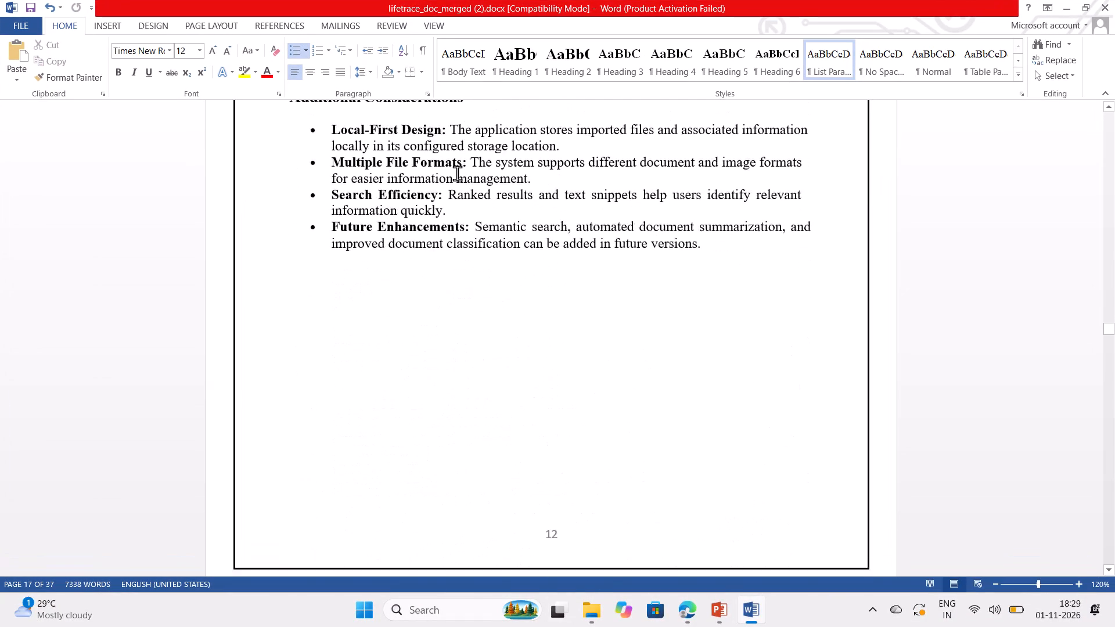
{"action": "scroll", "coordinate": [457, 173], "scroll_direction": "down", "scroll_amount": 12}
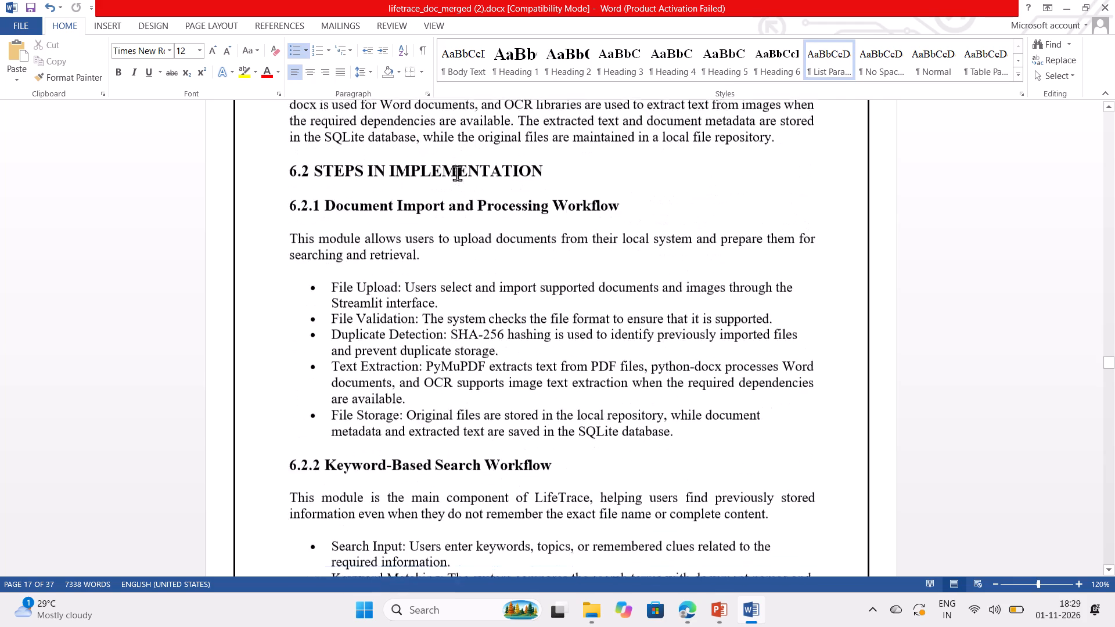
{"action": "scroll", "coordinate": [457, 173], "scroll_direction": "down", "scroll_amount": 1}
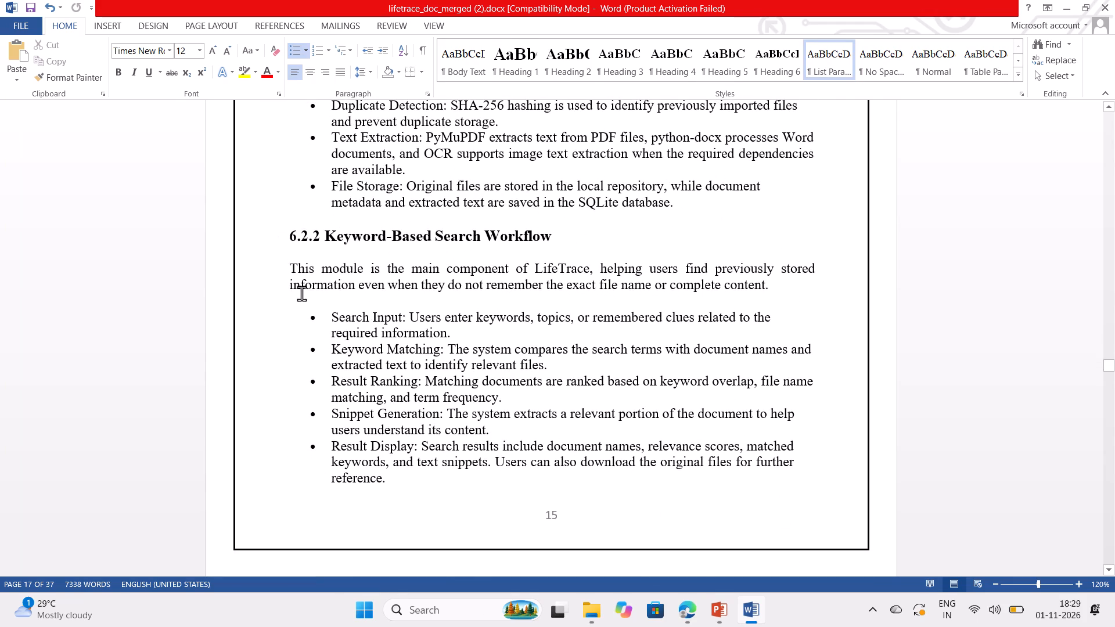
Right-align the bullet list under 6.2.2 Keyword-Based Search Workflow, from Search Input to Result Display.
{"action": "left_click_drag", "start_coordinate": [332, 308], "coordinate": [455, 478]}
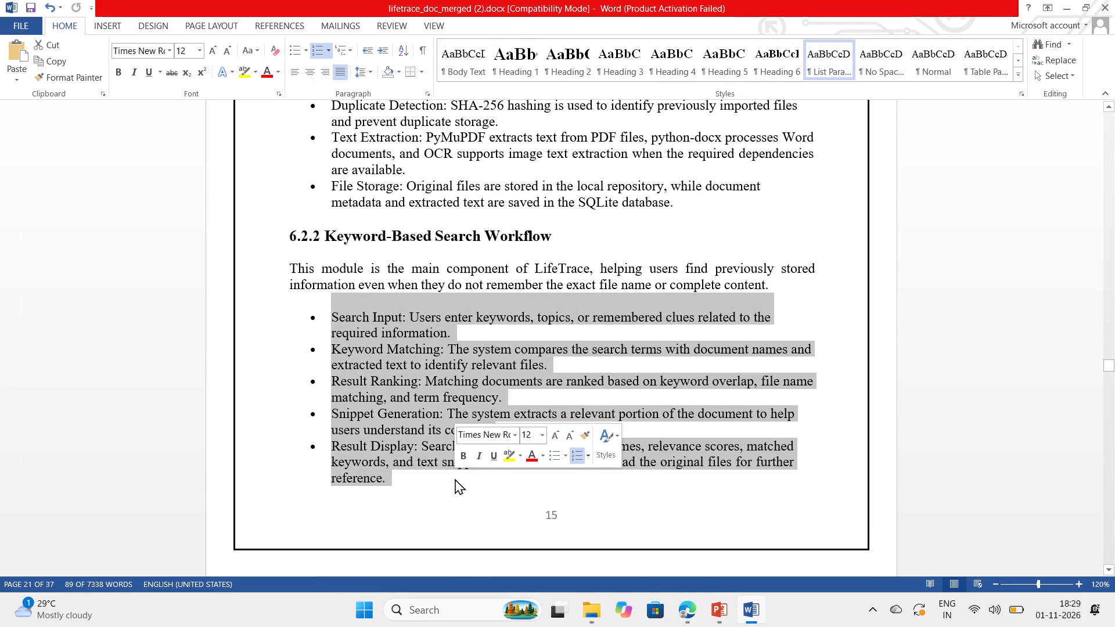
{"action": "left_click", "coordinate": [324, 72]}
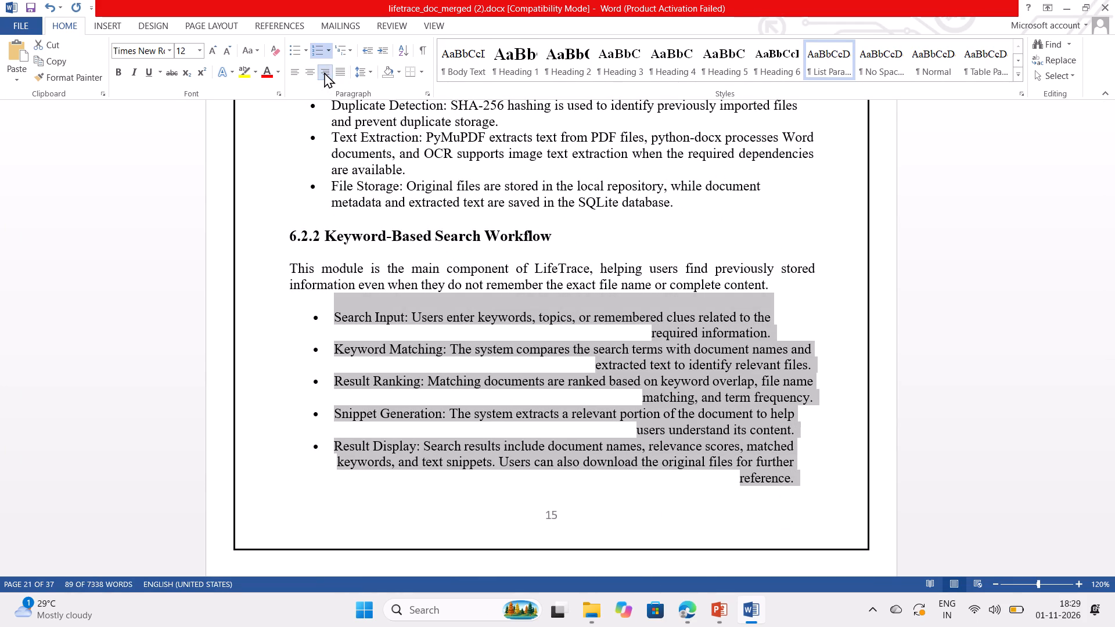